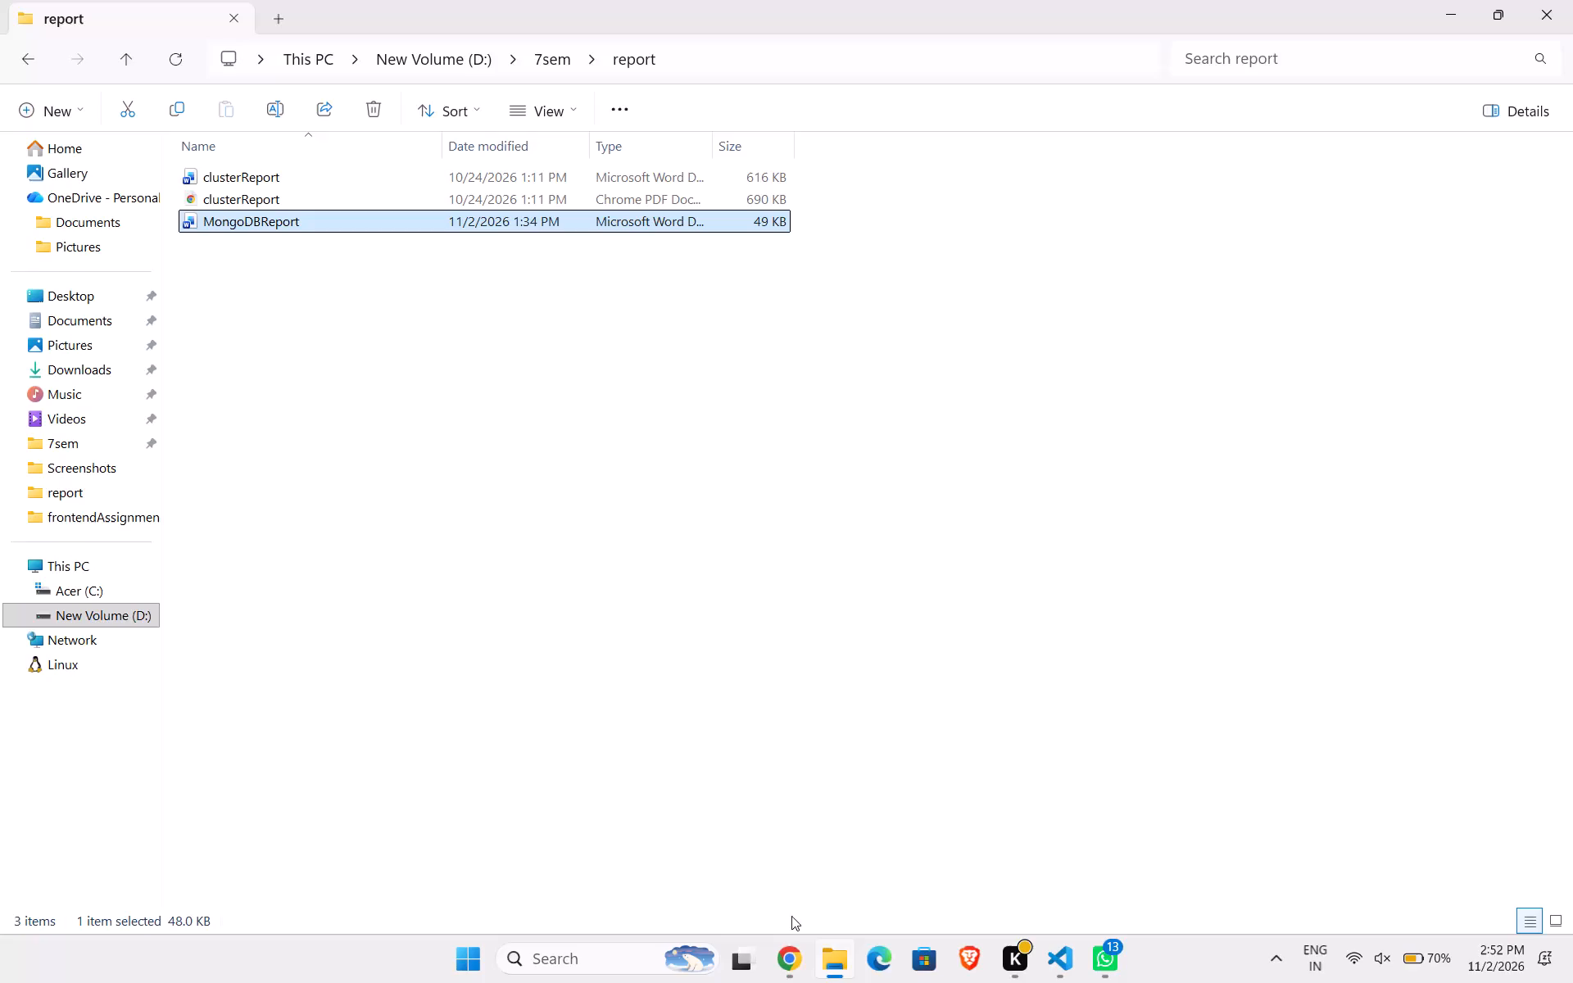
Open the MongoDBReport Word document from the report folder and skim its sections up to Database Design and MongoDB Schema.
{"action": "double_click", "coordinate": [516, 227]}
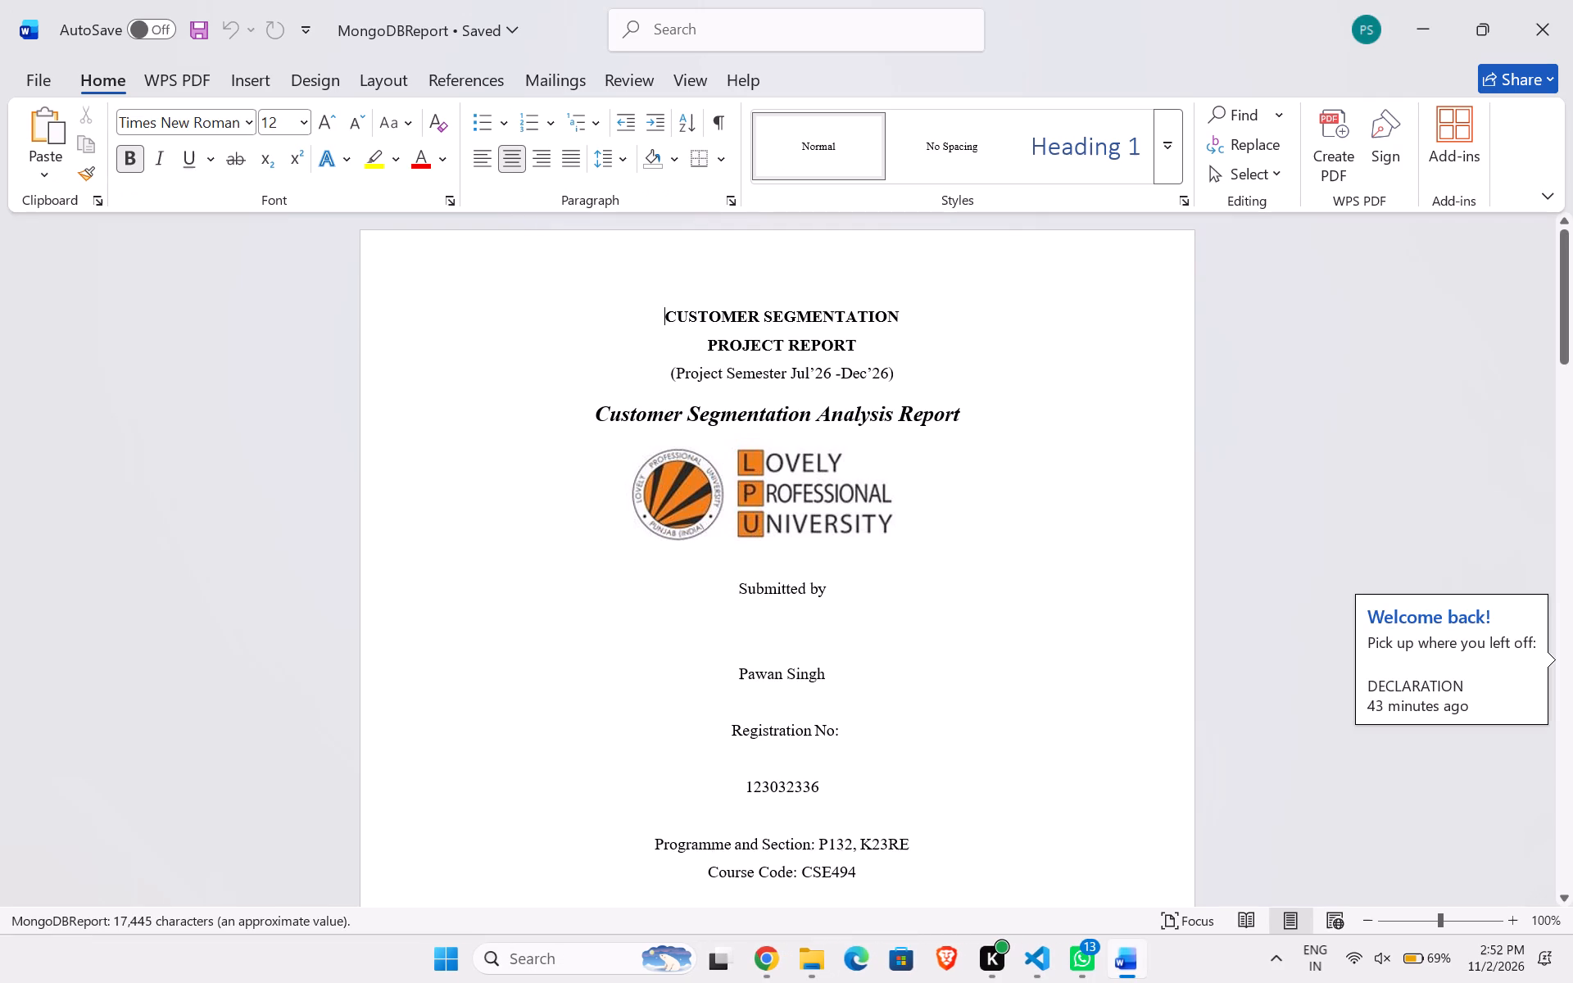
{"action": "scroll", "coordinate": [791, 497], "scroll_direction": "down", "scroll_amount": 13}
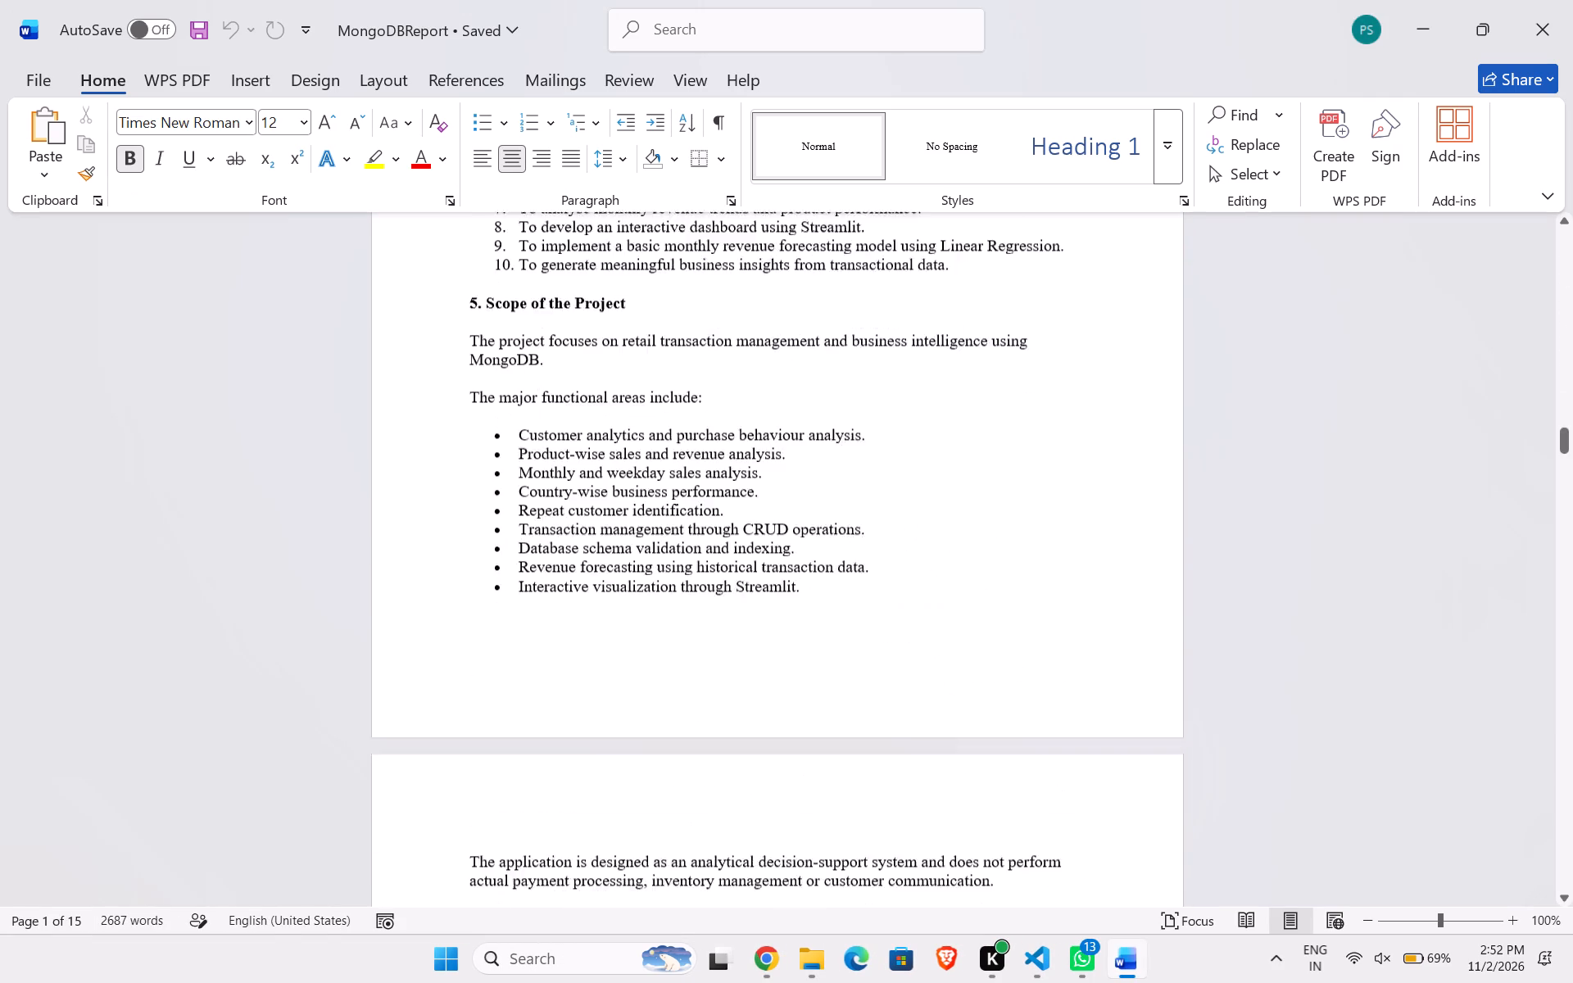
{"action": "scroll", "coordinate": [791, 497], "scroll_direction": "down", "scroll_amount": 1}
{"action": "scroll", "coordinate": [932, 640], "scroll_direction": "down", "scroll_amount": 1}
{"action": "scroll", "coordinate": [928, 666], "scroll_direction": "up", "scroll_amount": 1}
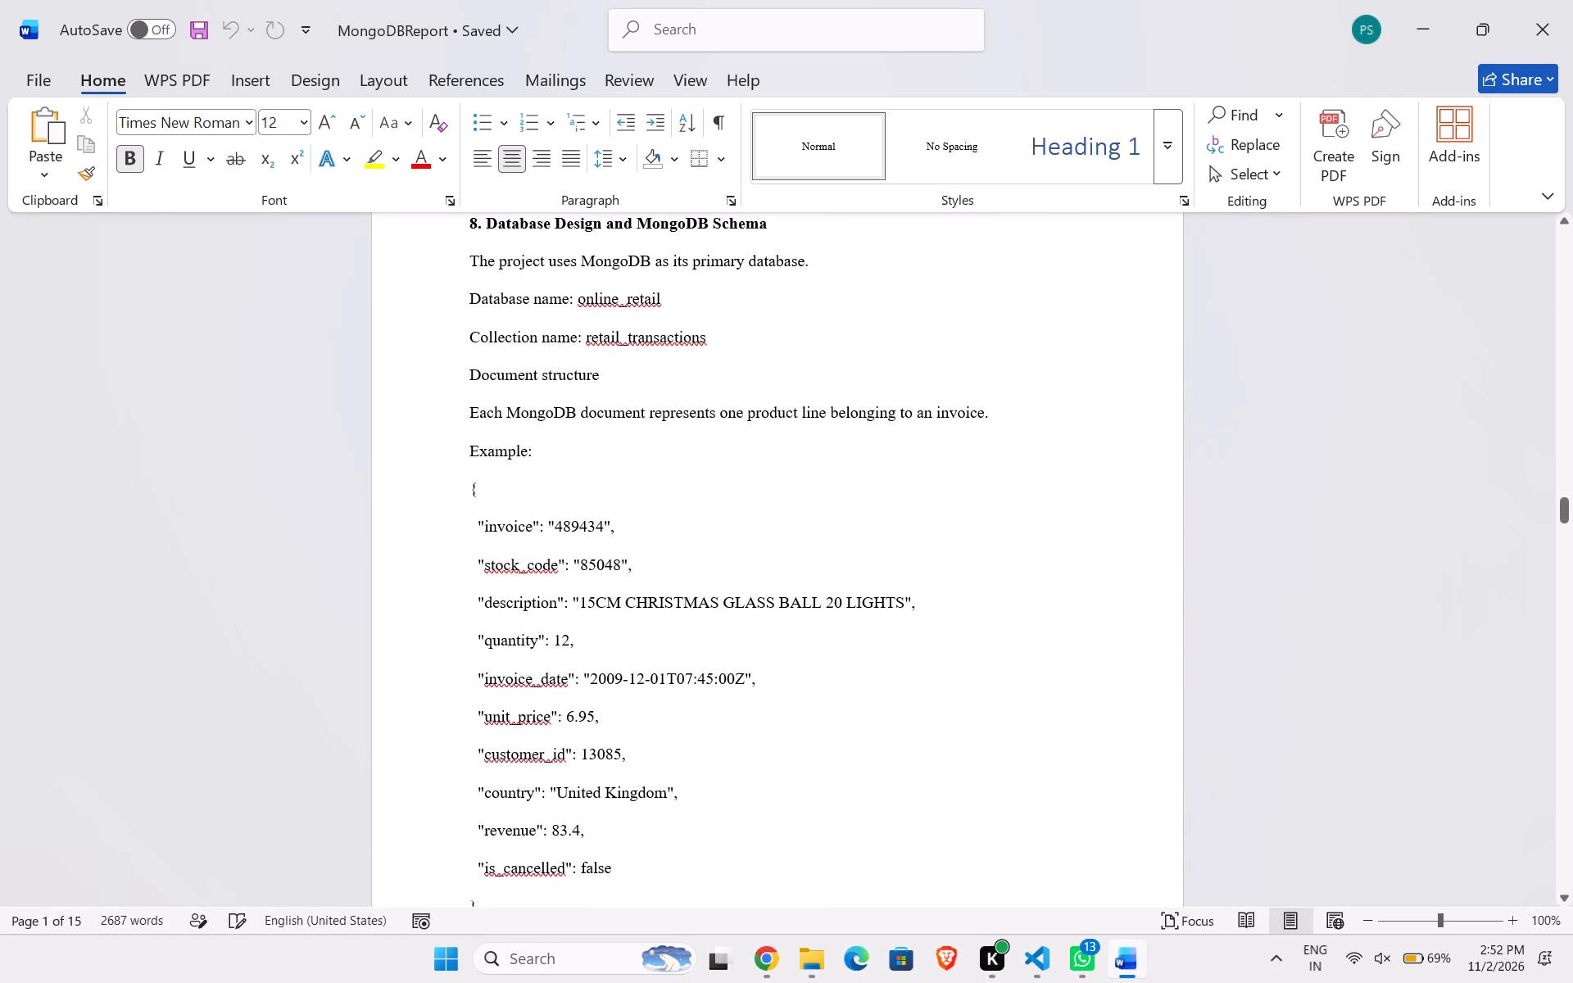
{"action": "scroll", "coordinate": [909, 834], "scroll_direction": "up", "scroll_amount": 1}
{"action": "scroll", "coordinate": [927, 732], "scroll_direction": "up", "scroll_amount": 1}
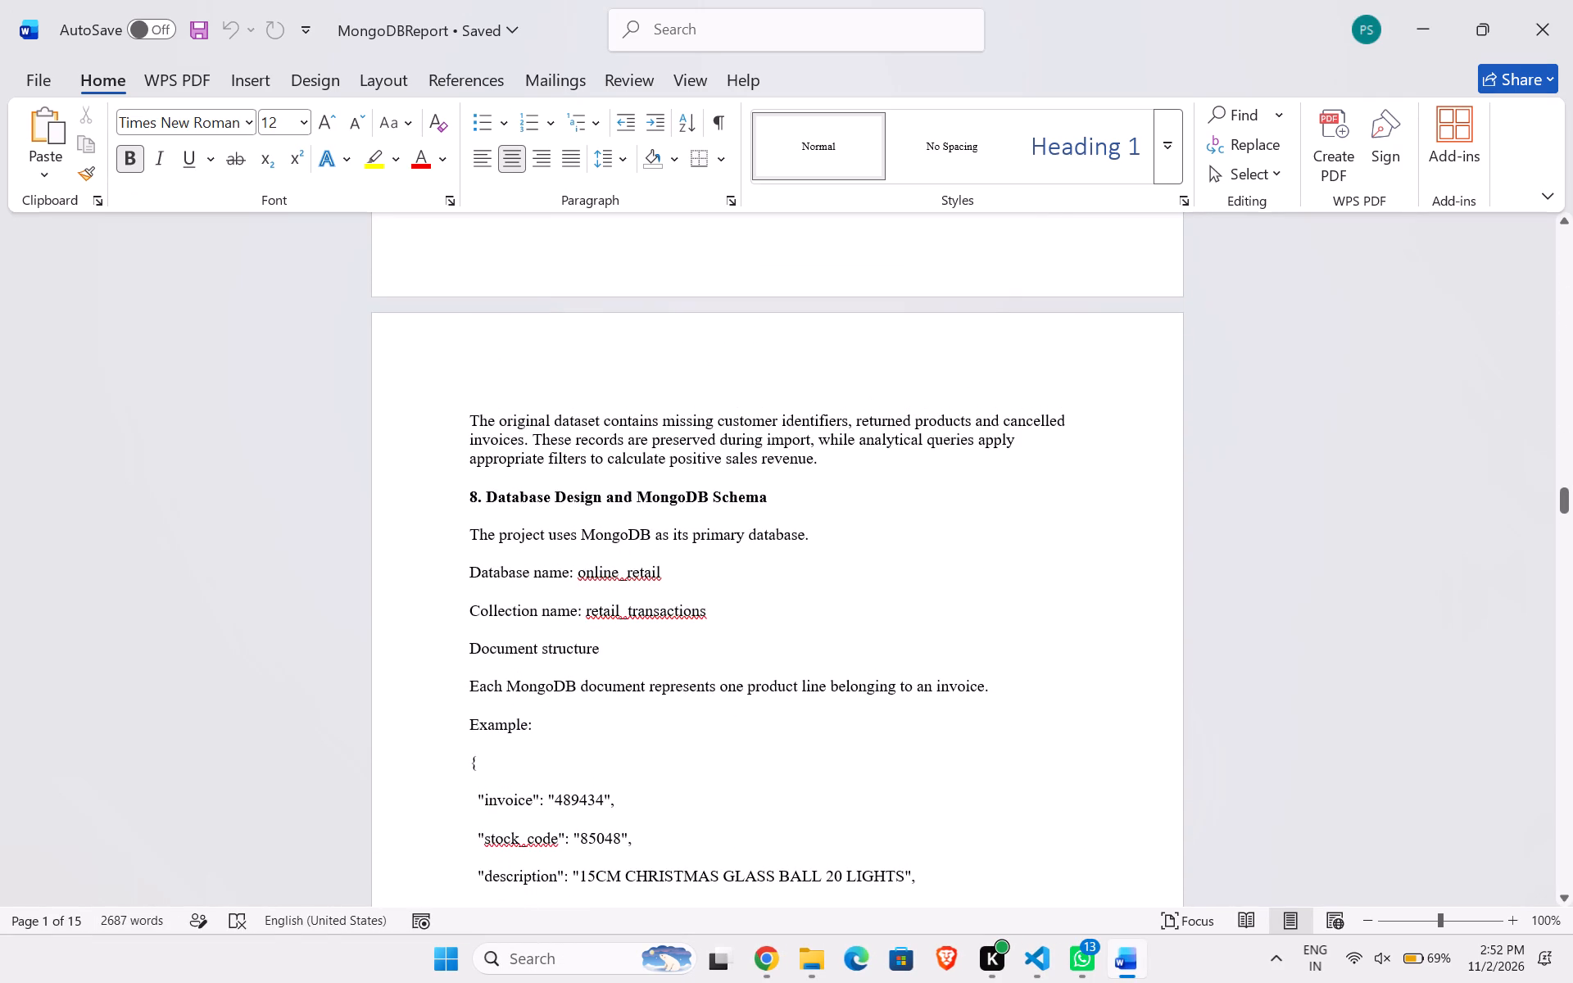
Look over the Retail Lens transaction page in Chrome and the retail_forecasting.py code in Visual Studio Code.
{"action": "left_click", "coordinate": [762, 936]}
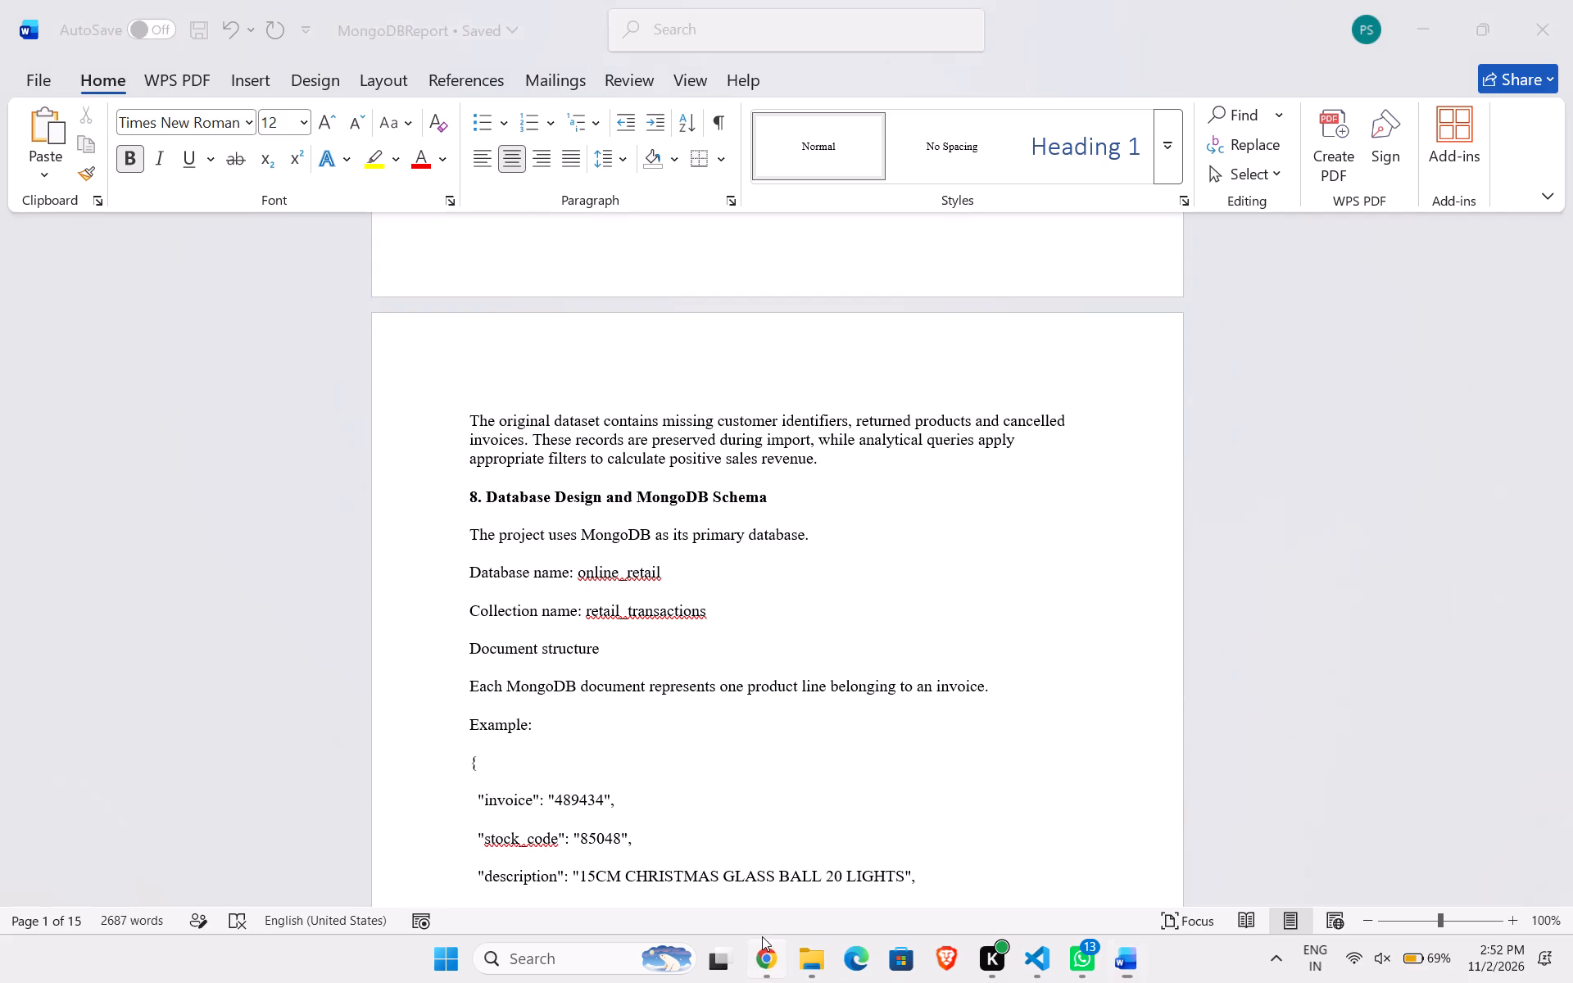
{"action": "left_click", "coordinate": [511, 0]}
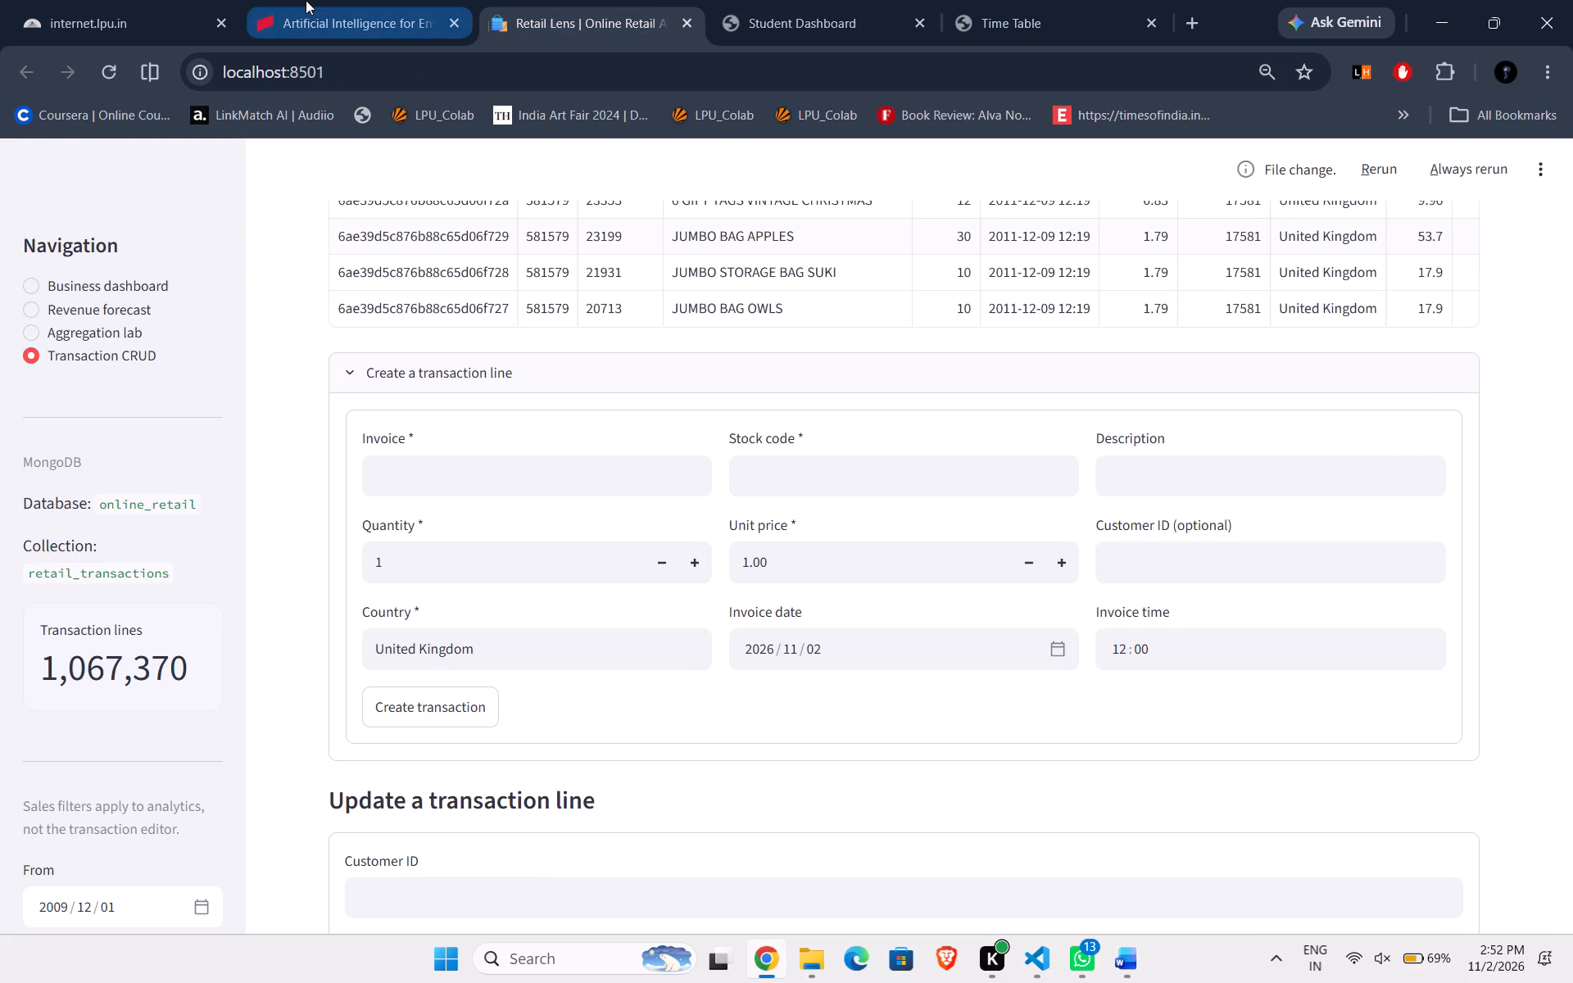
{"action": "left_click", "coordinate": [306, 0]}
{"action": "left_click", "coordinate": [520, 1]}
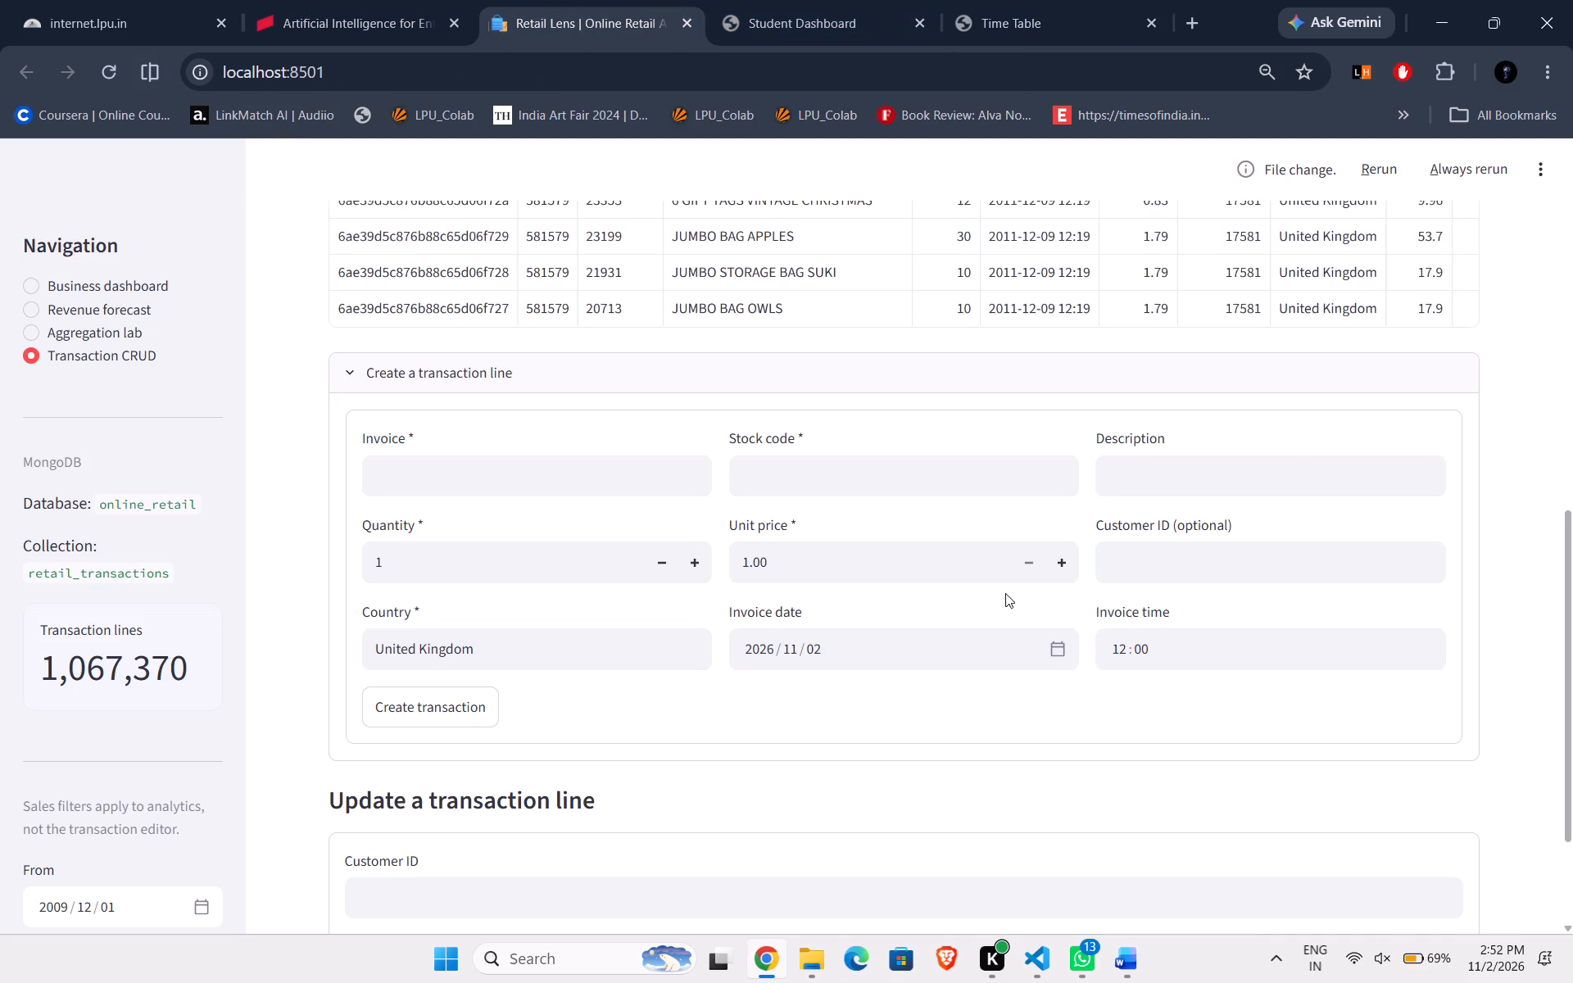
{"action": "left_click", "coordinate": [1041, 957]}
{"action": "scroll", "coordinate": [777, 446], "scroll_direction": "up", "scroll_amount": 8}
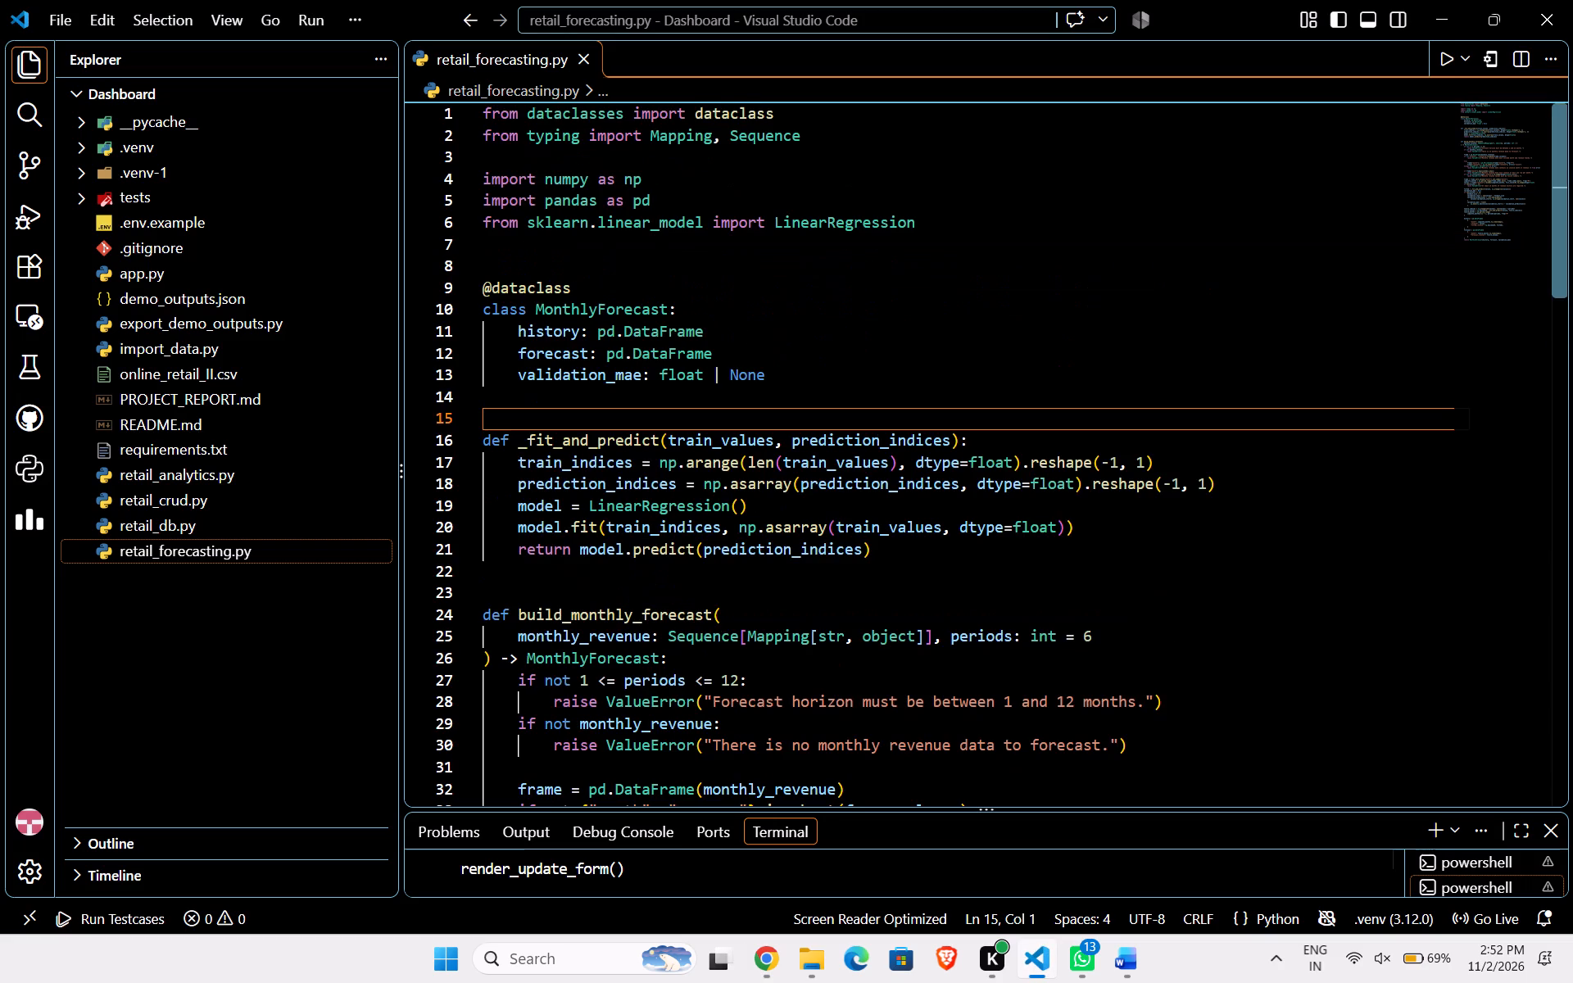
{"action": "key", "text": "alt+Tab"}
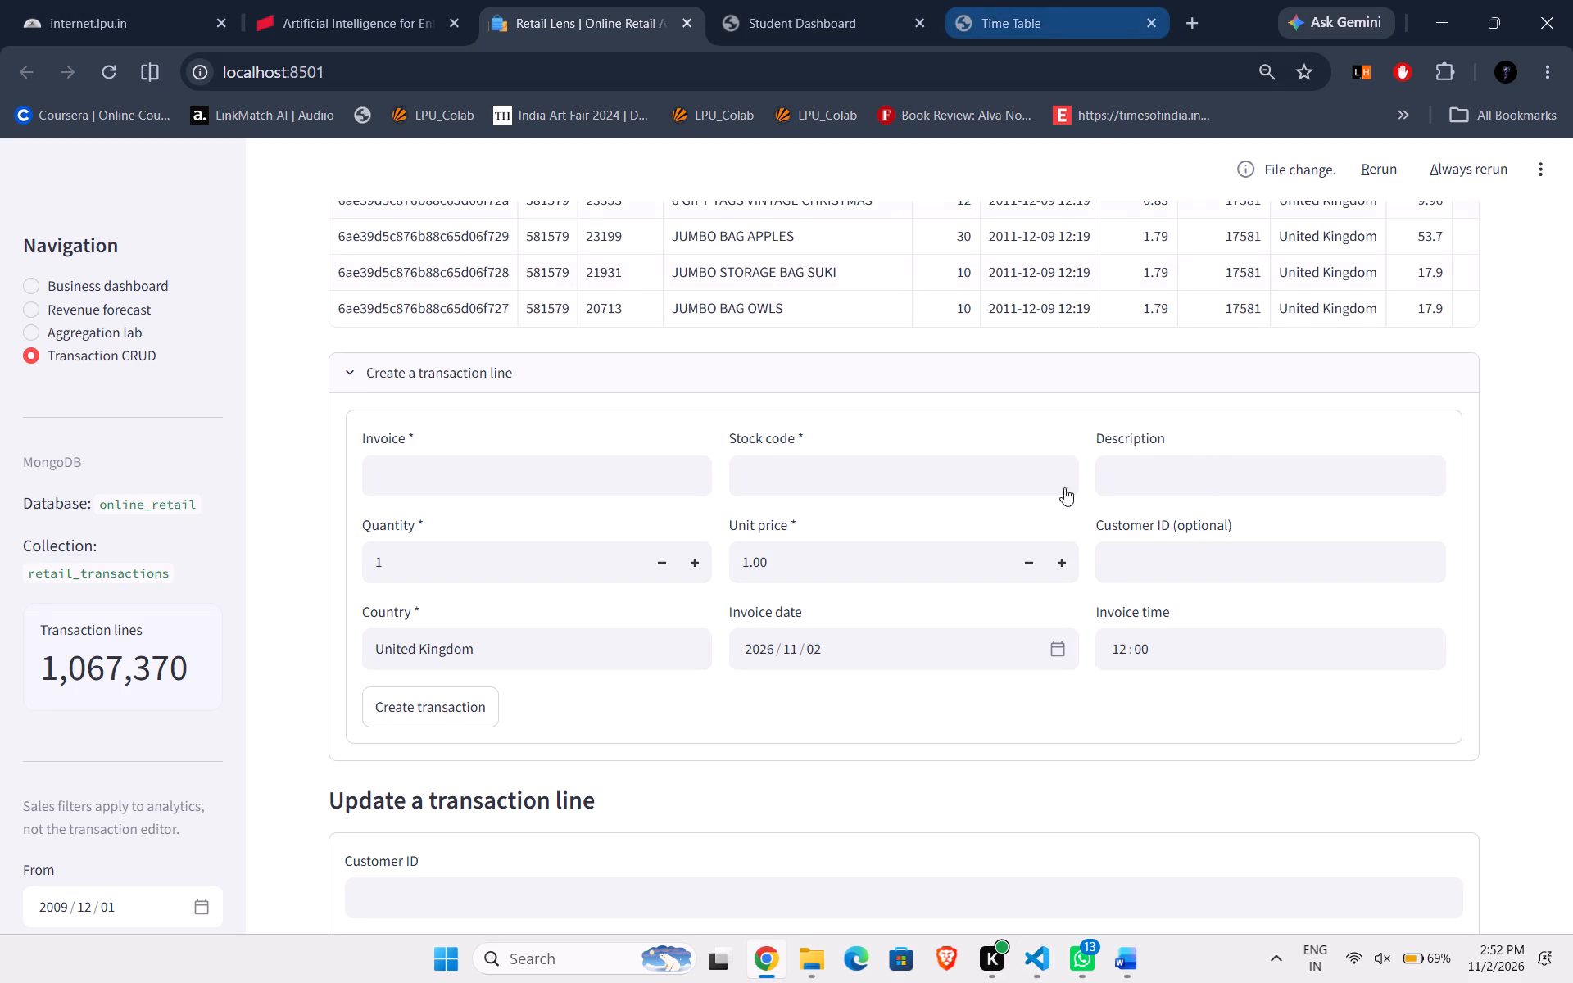
Switch back to the MongoDBReport document in Word and return to its cover page.
{"action": "left_click", "coordinate": [1151, 954]}
{"action": "left_click", "coordinate": [1134, 955]}
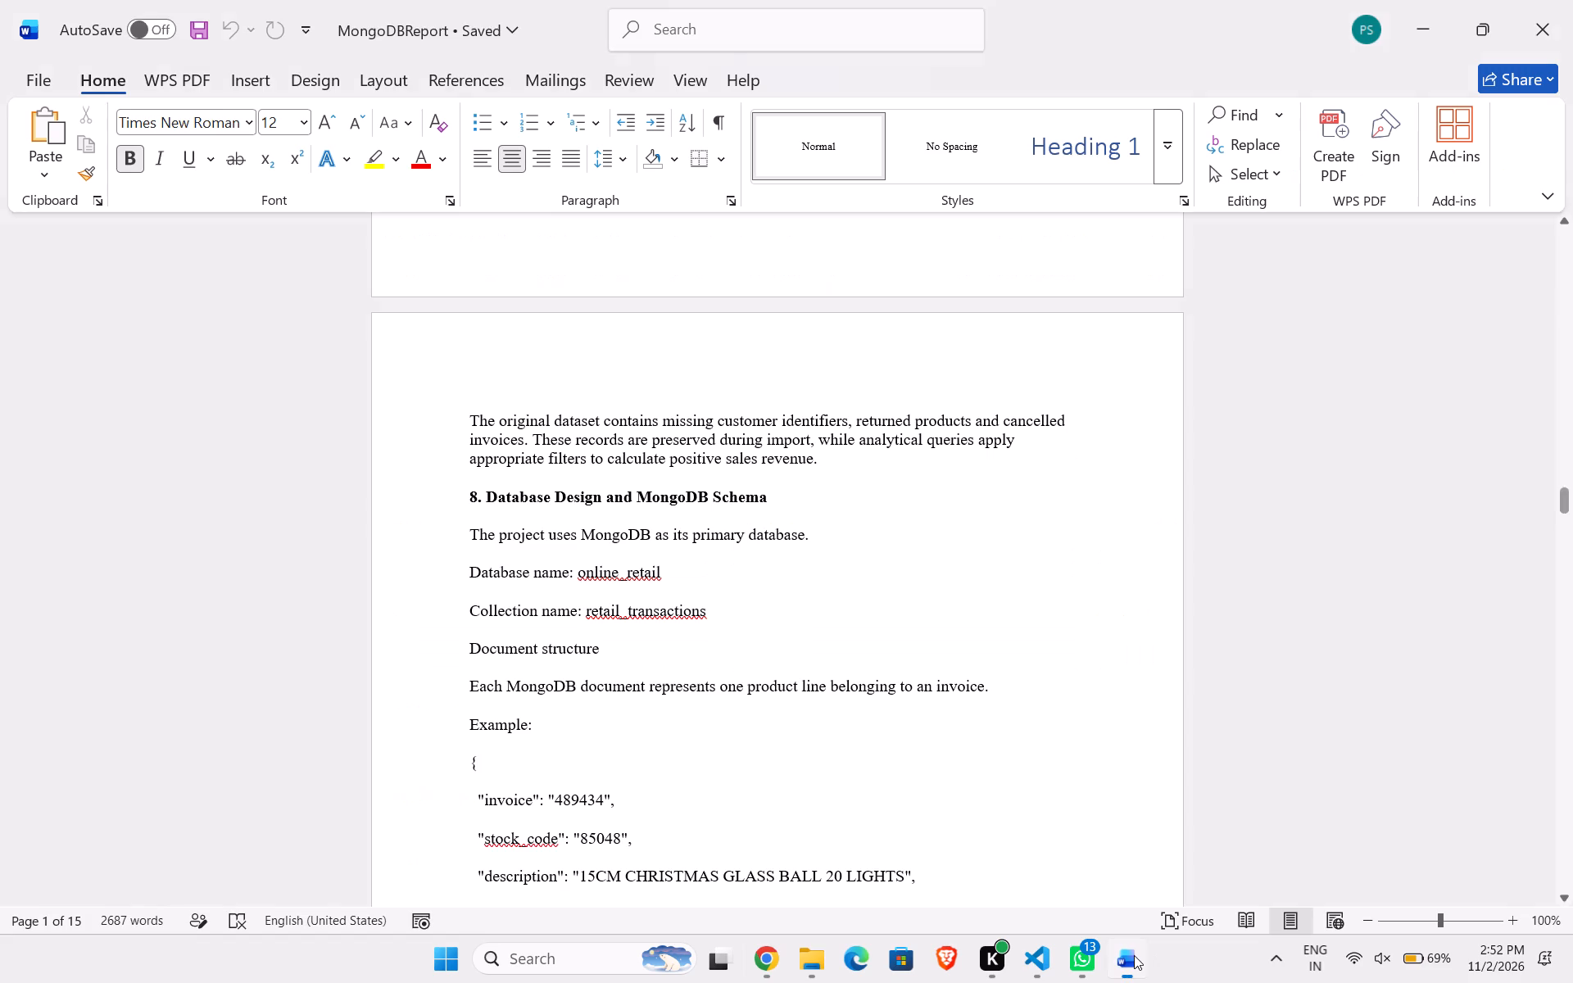
{"action": "scroll", "coordinate": [886, 578], "scroll_direction": "up", "scroll_amount": 20}
{"action": "scroll", "coordinate": [886, 578], "scroll_direction": "up", "scroll_amount": 1}
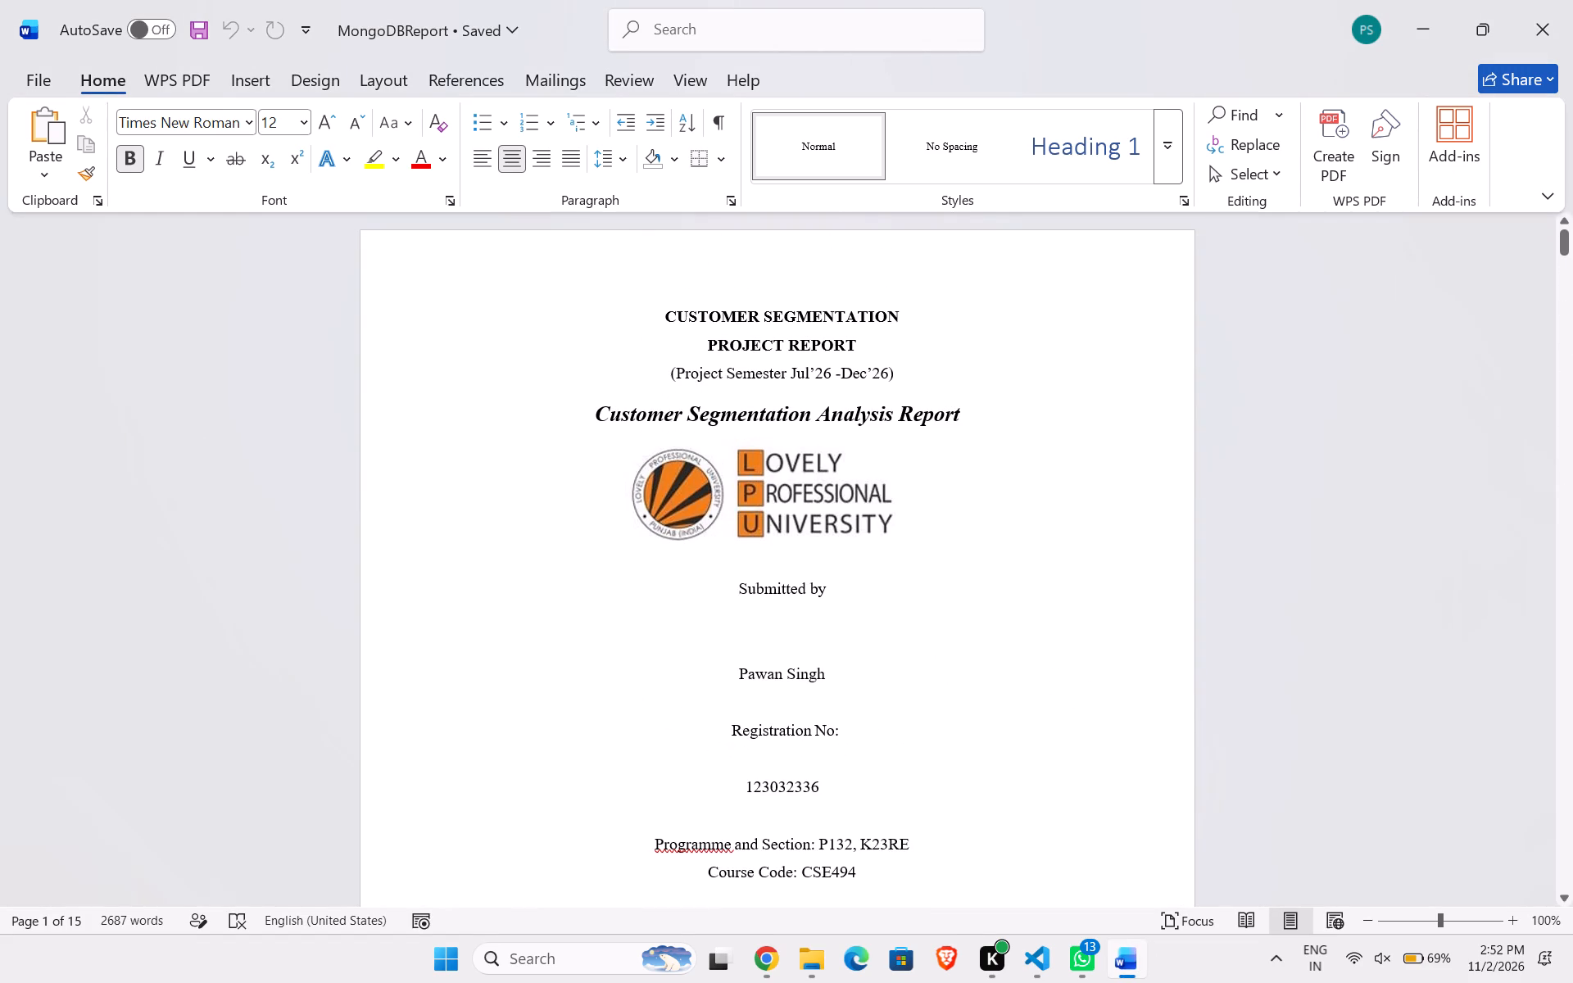
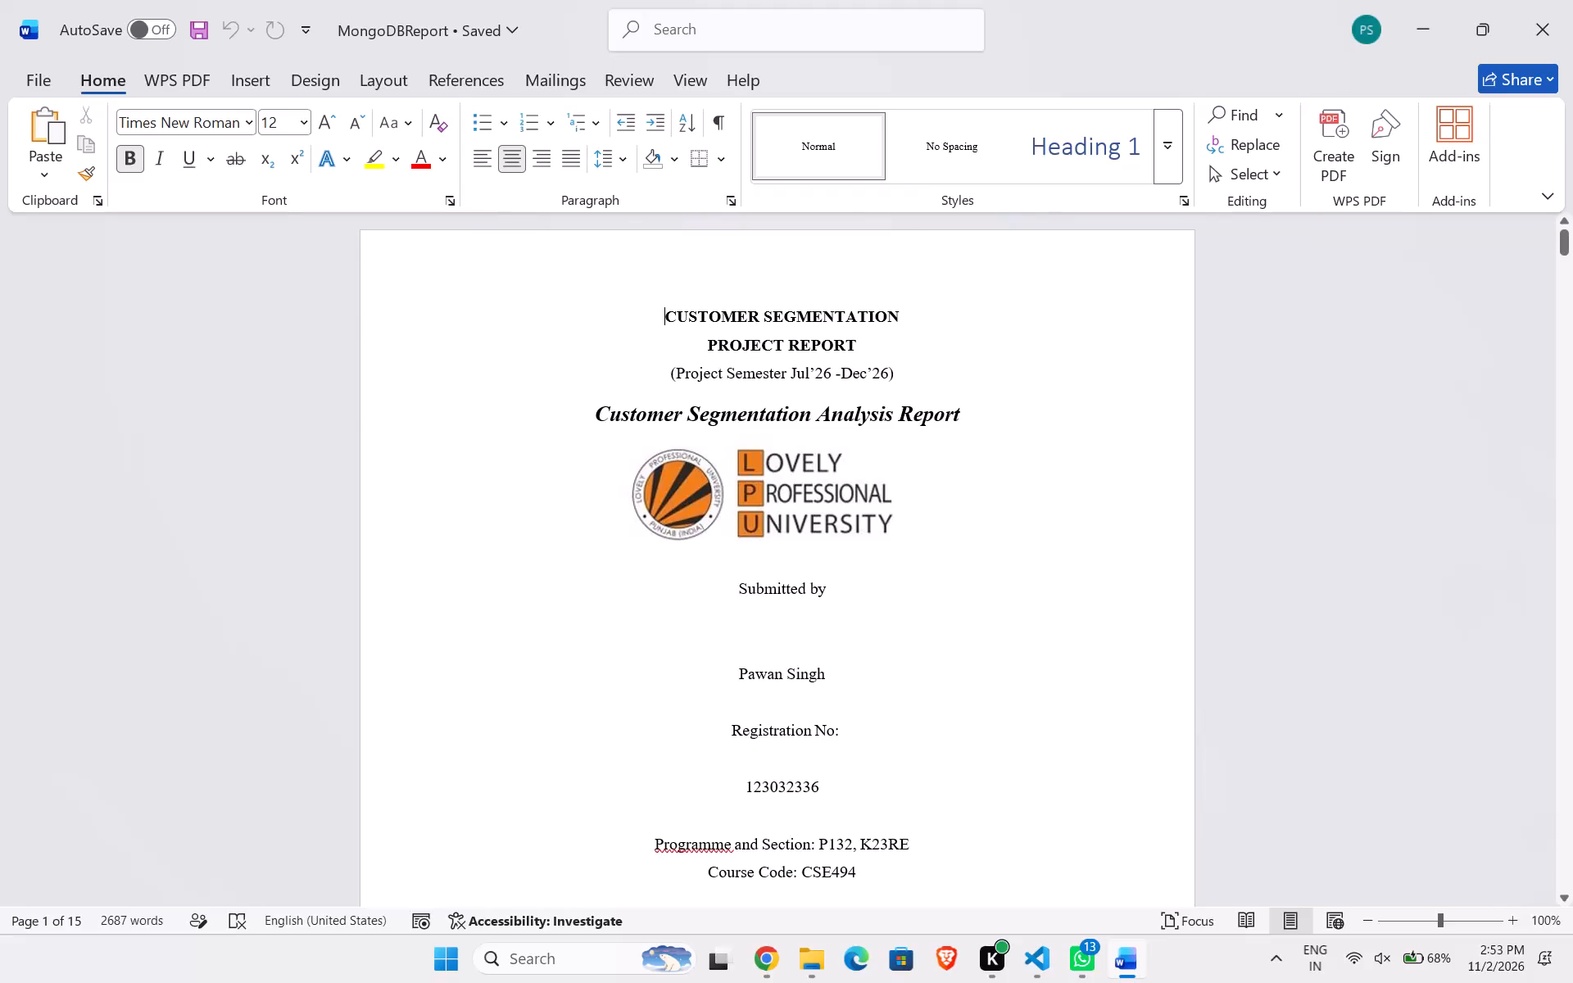
Insert two blank lines after the Introduction's closing paragraph to push the "3. Problem Statement" heading onto the following page.
{"action": "scroll", "coordinate": [886, 574], "scroll_direction": "down", "scroll_amount": 4}
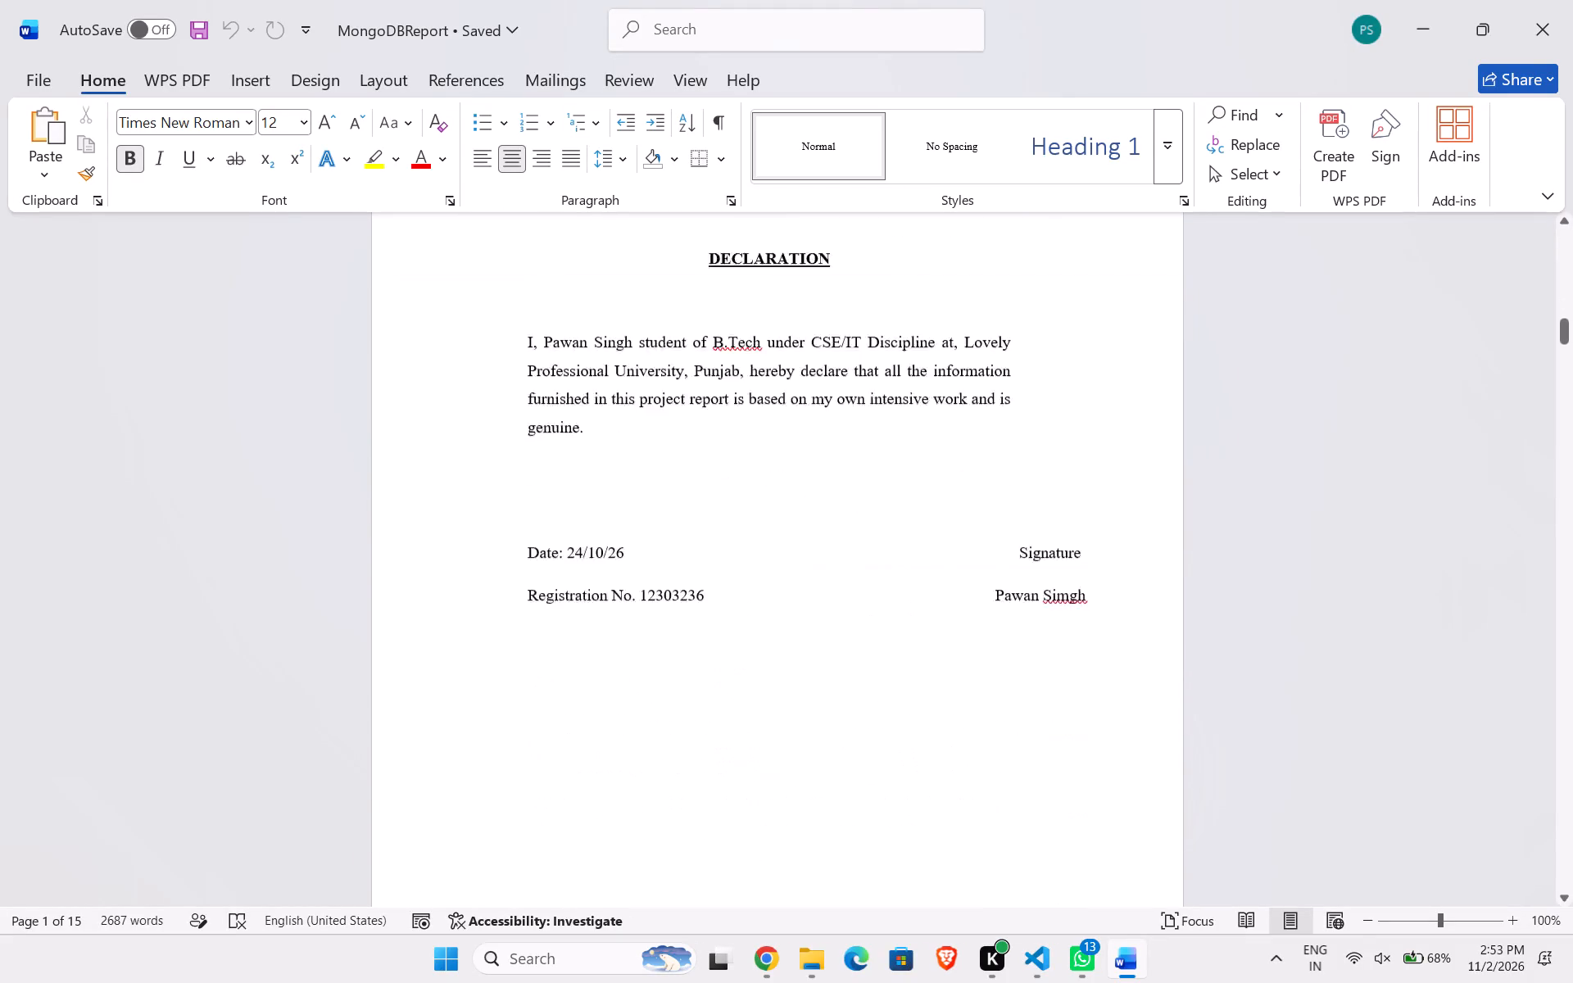
{"action": "scroll", "coordinate": [886, 574], "scroll_direction": "down", "scroll_amount": 5}
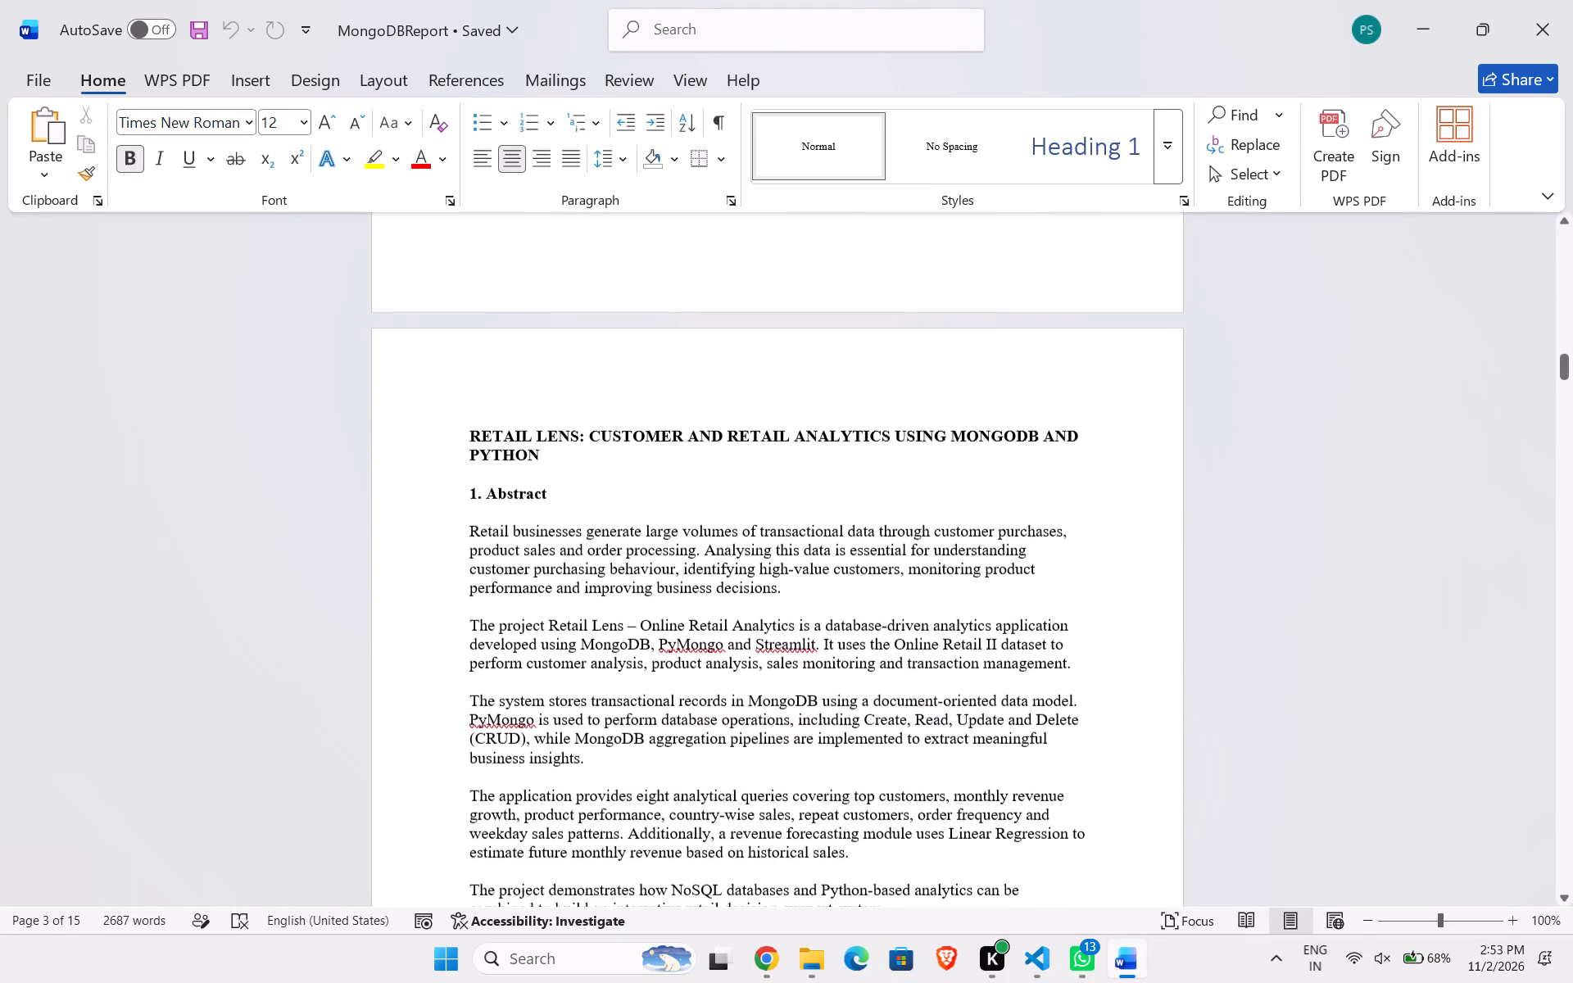
{"action": "scroll", "coordinate": [886, 574], "scroll_direction": "down", "scroll_amount": 4}
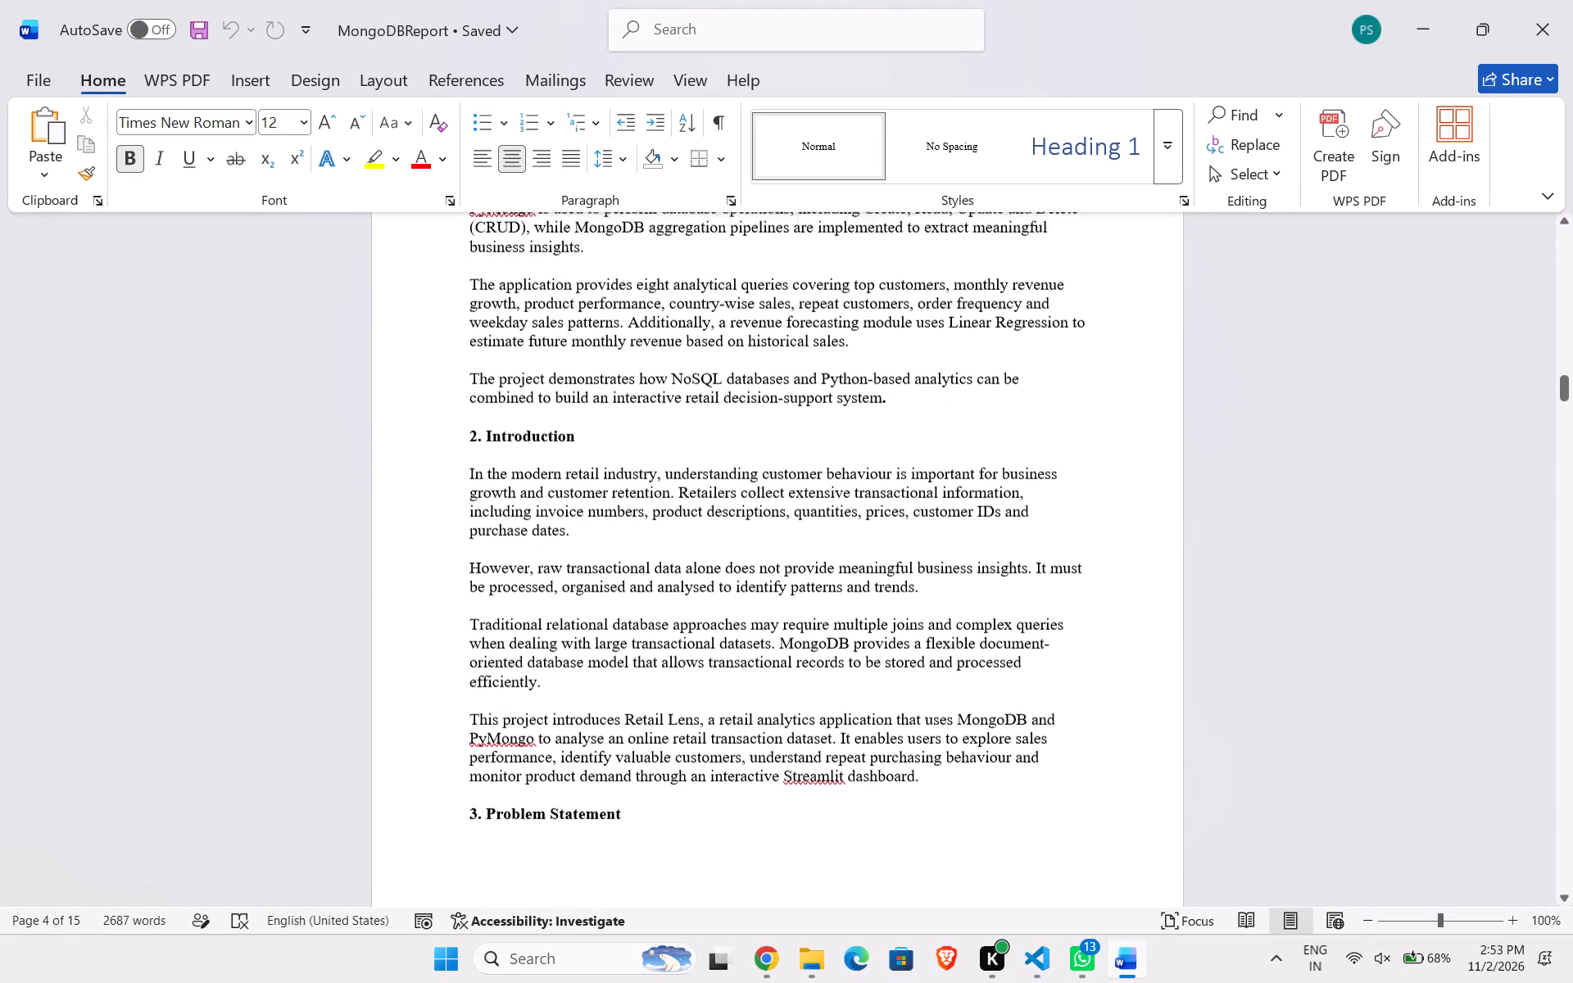
{"action": "scroll", "coordinate": [827, 573], "scroll_direction": "down", "scroll_amount": 2}
{"action": "scroll", "coordinate": [723, 605], "scroll_direction": "down", "scroll_amount": 1}
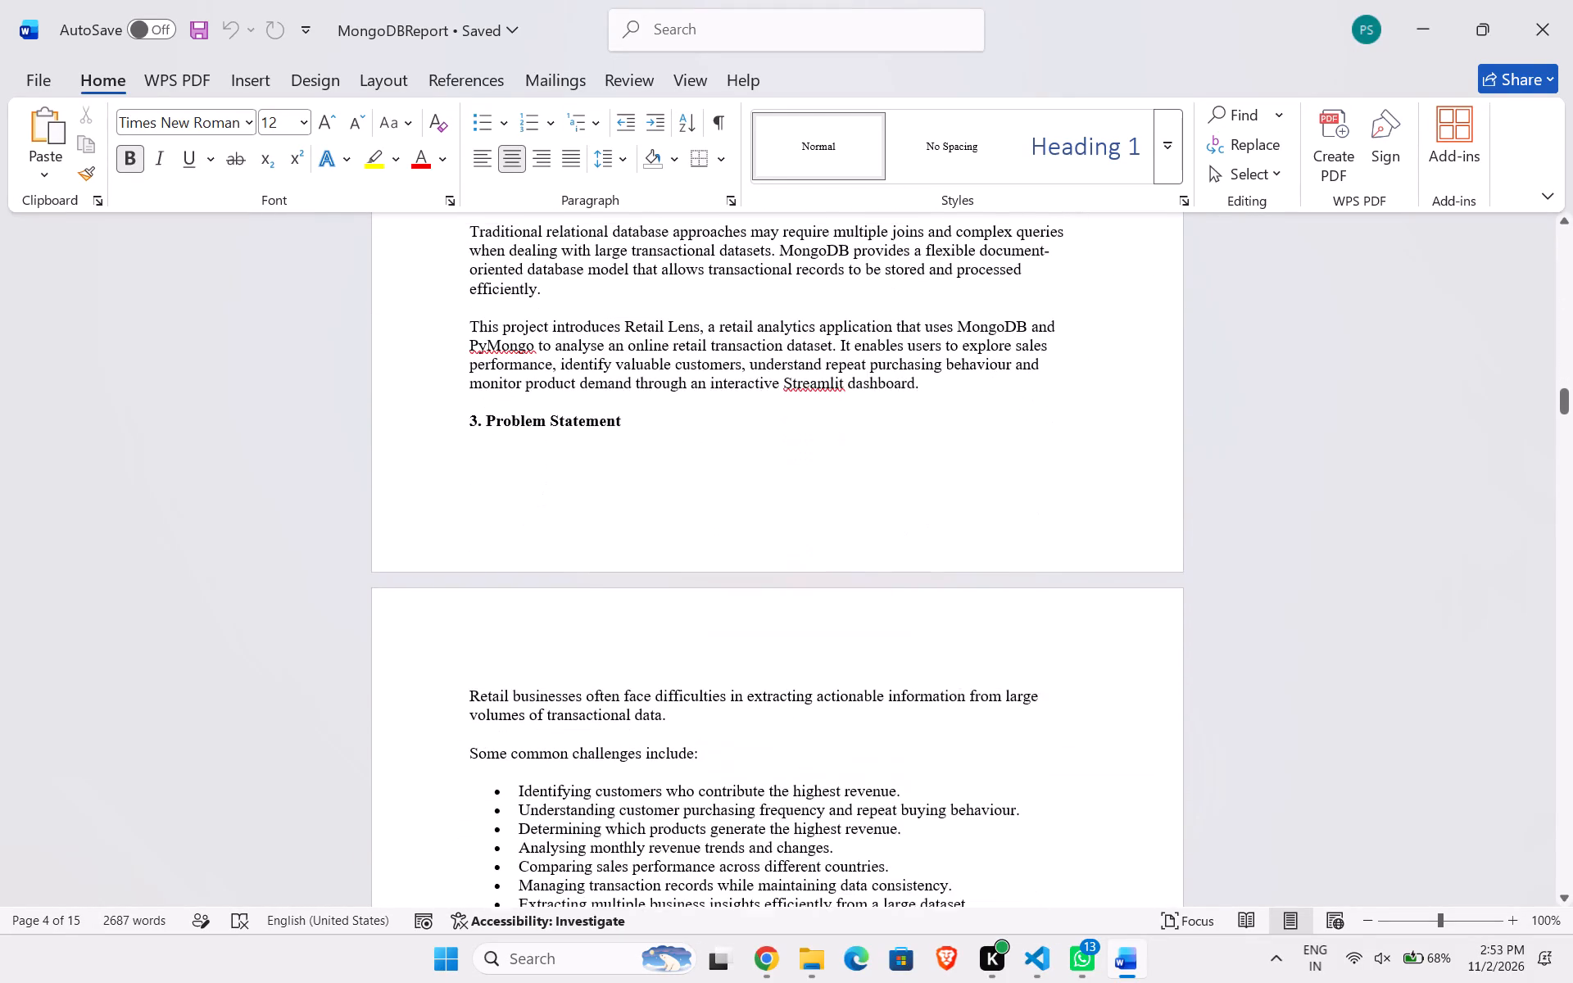
{"action": "scroll", "coordinate": [723, 605], "scroll_direction": "down", "scroll_amount": 1}
{"action": "left_click", "coordinate": [986, 382]}
{"action": "key", "text": "Return"}
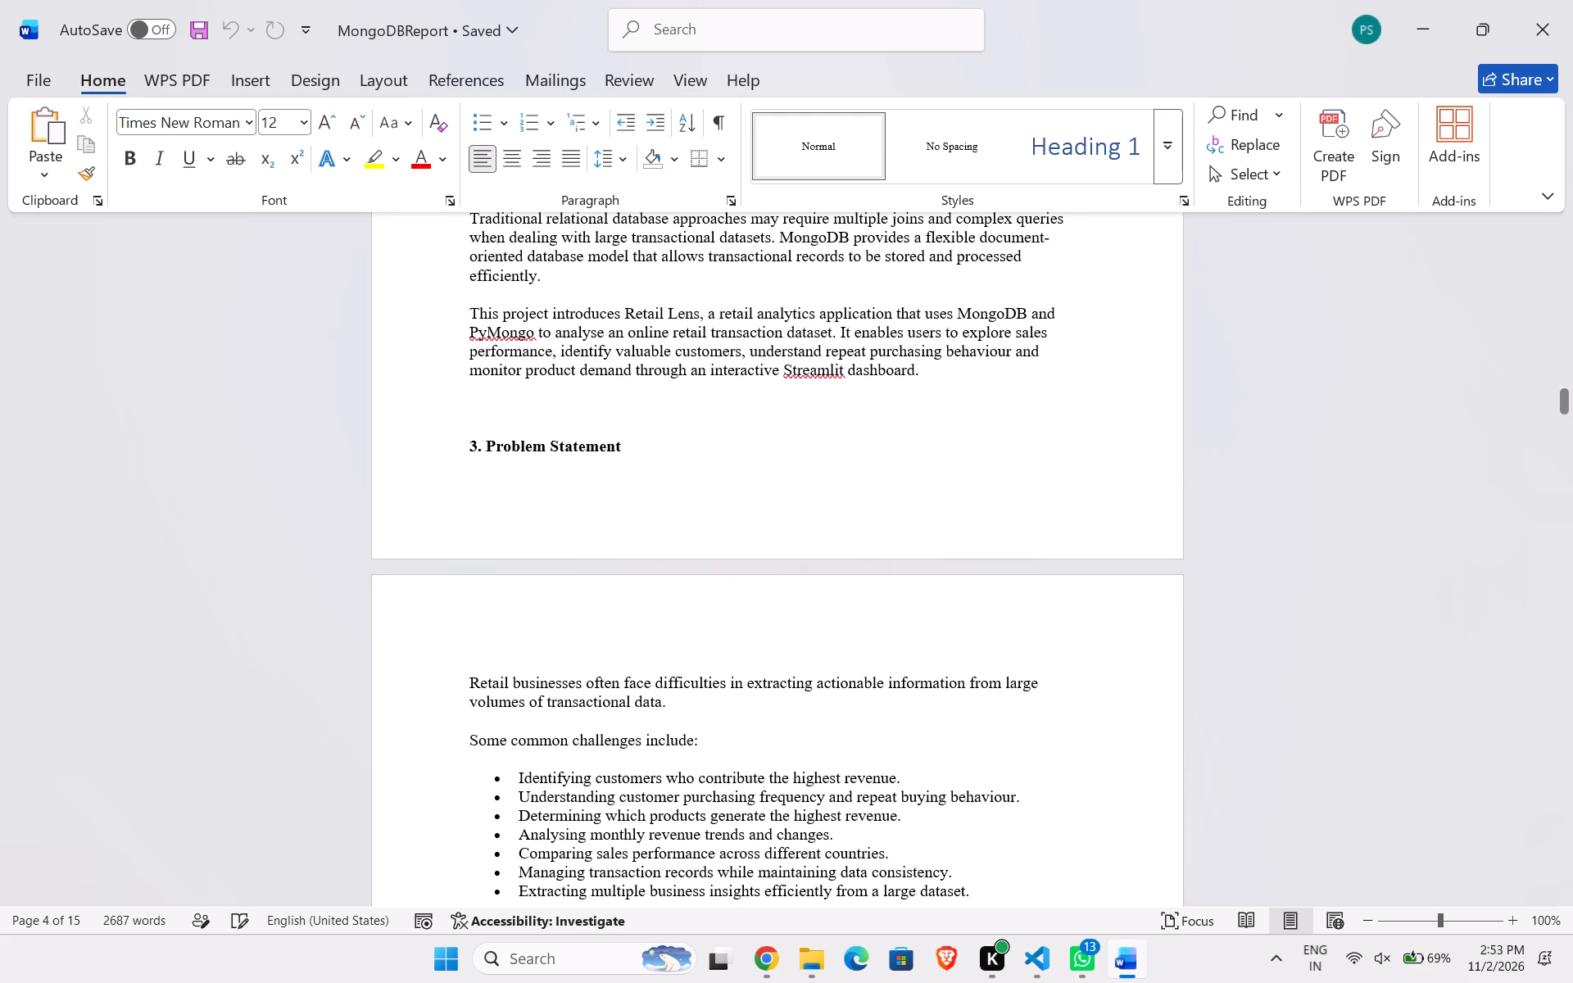
{"action": "key", "text": "Return"}
Add two blank lines in section 7, Dataset Description, after the sentence about invoice-line records and eight original attributes.
{"action": "scroll", "coordinate": [970, 544], "scroll_direction": "down", "scroll_amount": 1}
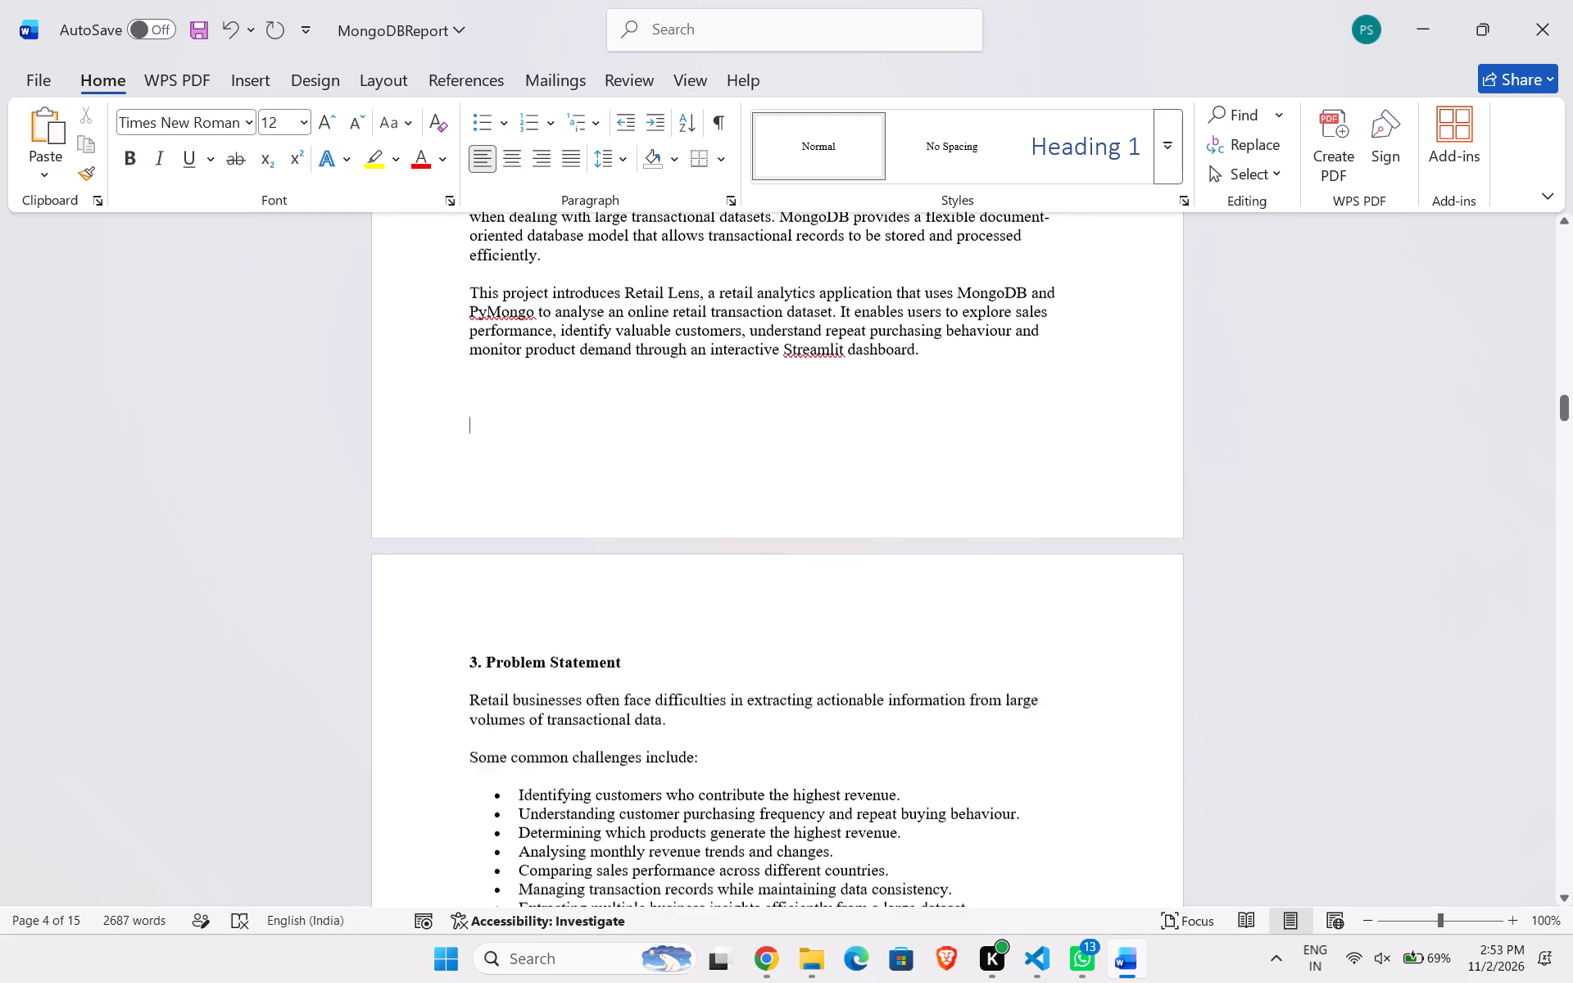
{"action": "scroll", "coordinate": [970, 544], "scroll_direction": "down", "scroll_amount": 2}
{"action": "scroll", "coordinate": [904, 546], "scroll_direction": "down", "scroll_amount": 1}
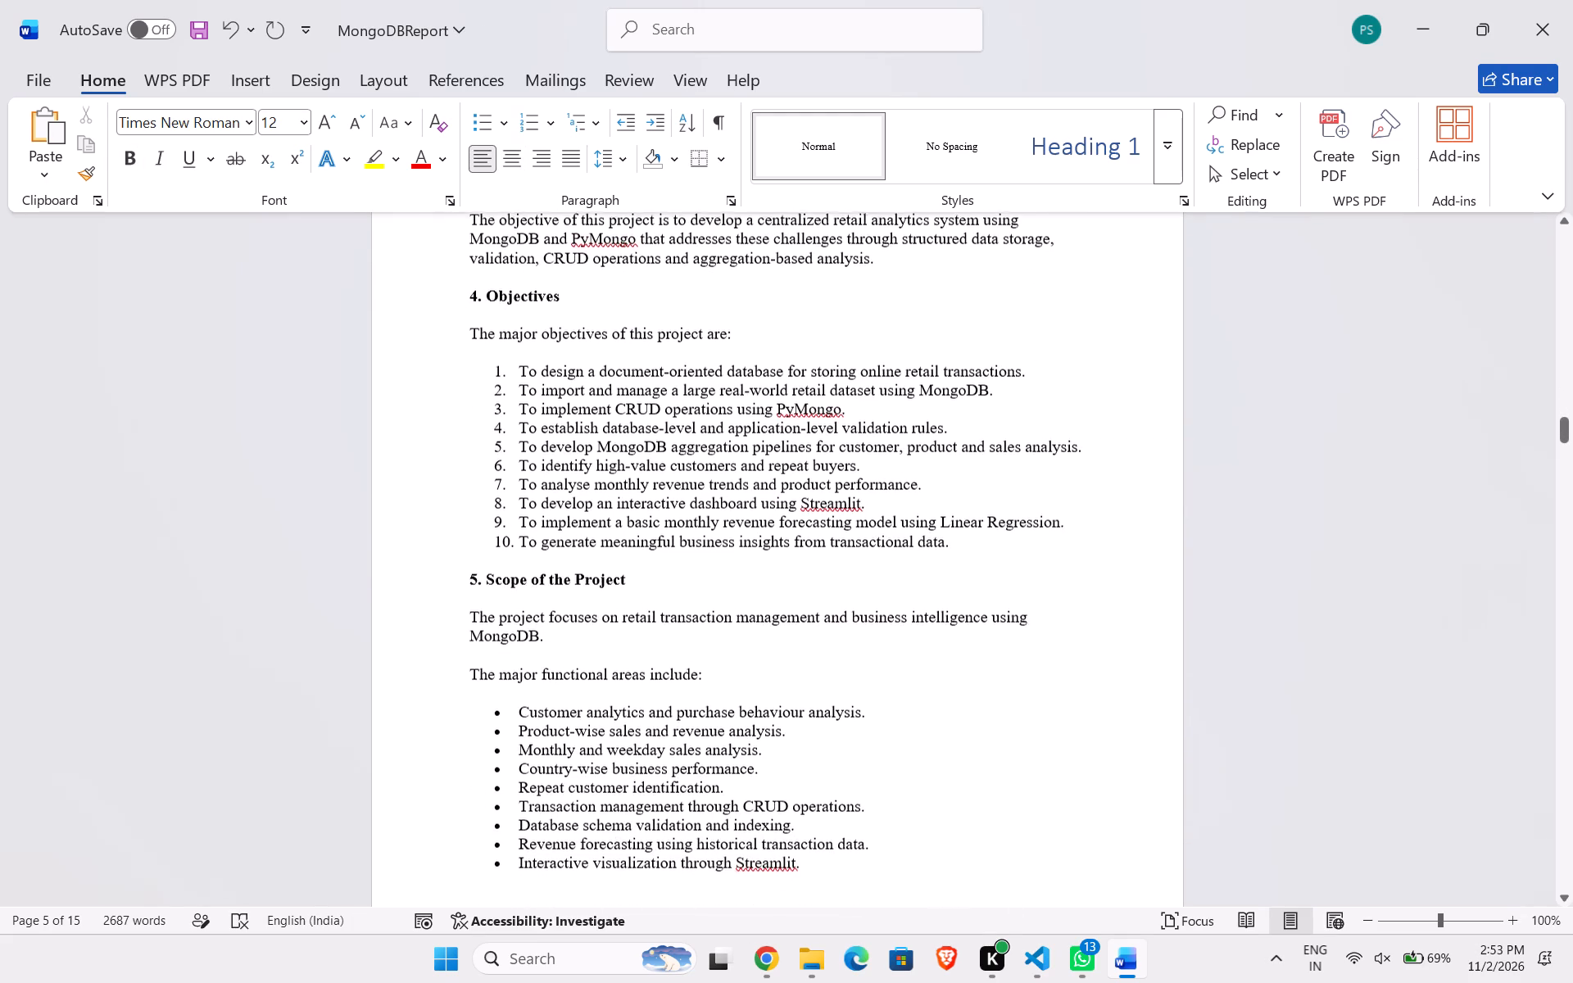
{"action": "scroll", "coordinate": [898, 547], "scroll_direction": "down", "scroll_amount": 2}
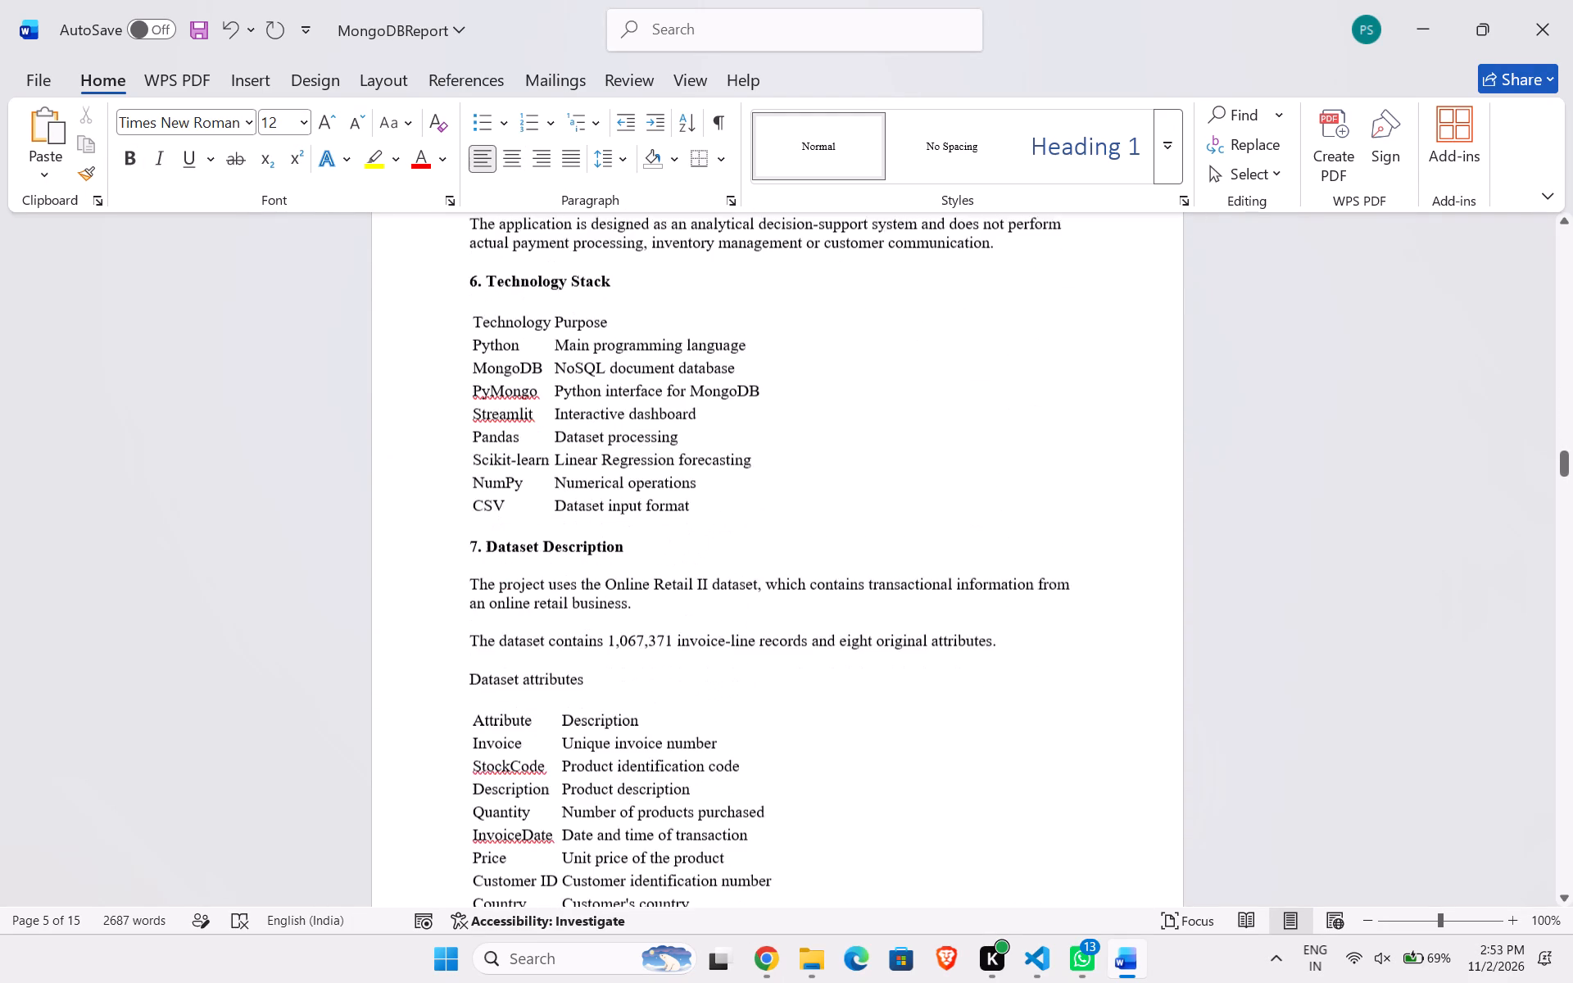
{"action": "scroll", "coordinate": [898, 547], "scroll_direction": "down", "scroll_amount": 3}
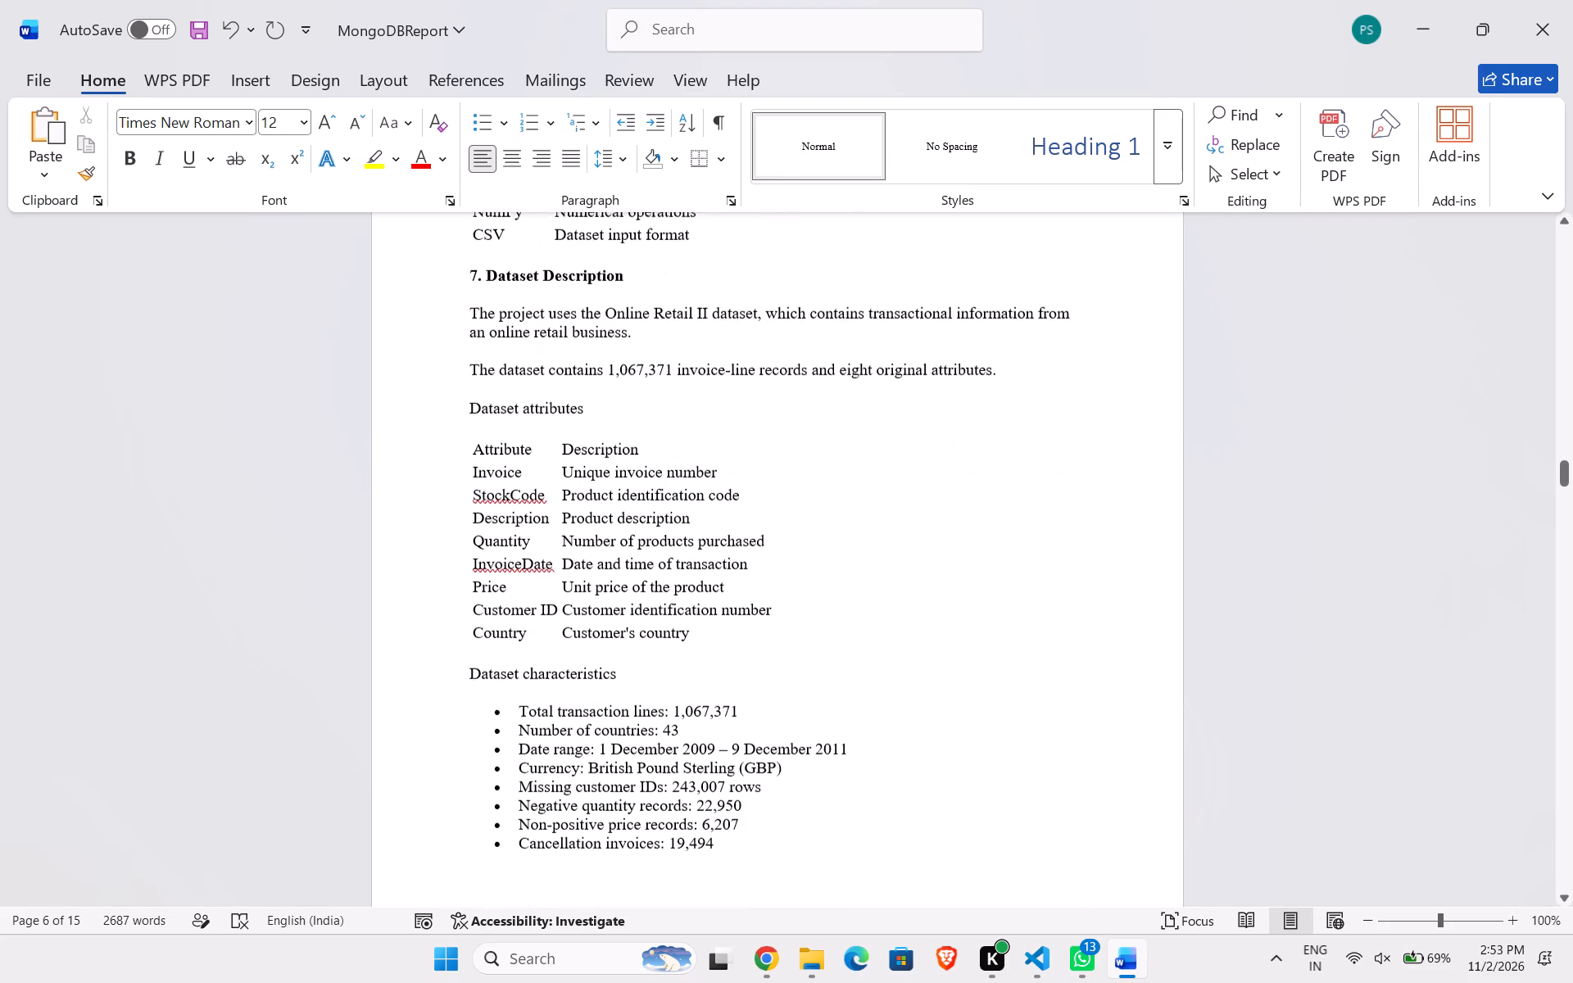
{"action": "left_click", "coordinate": [742, 389]}
{"action": "scroll", "coordinate": [777, 573], "scroll_direction": "down", "scroll_amount": 1}
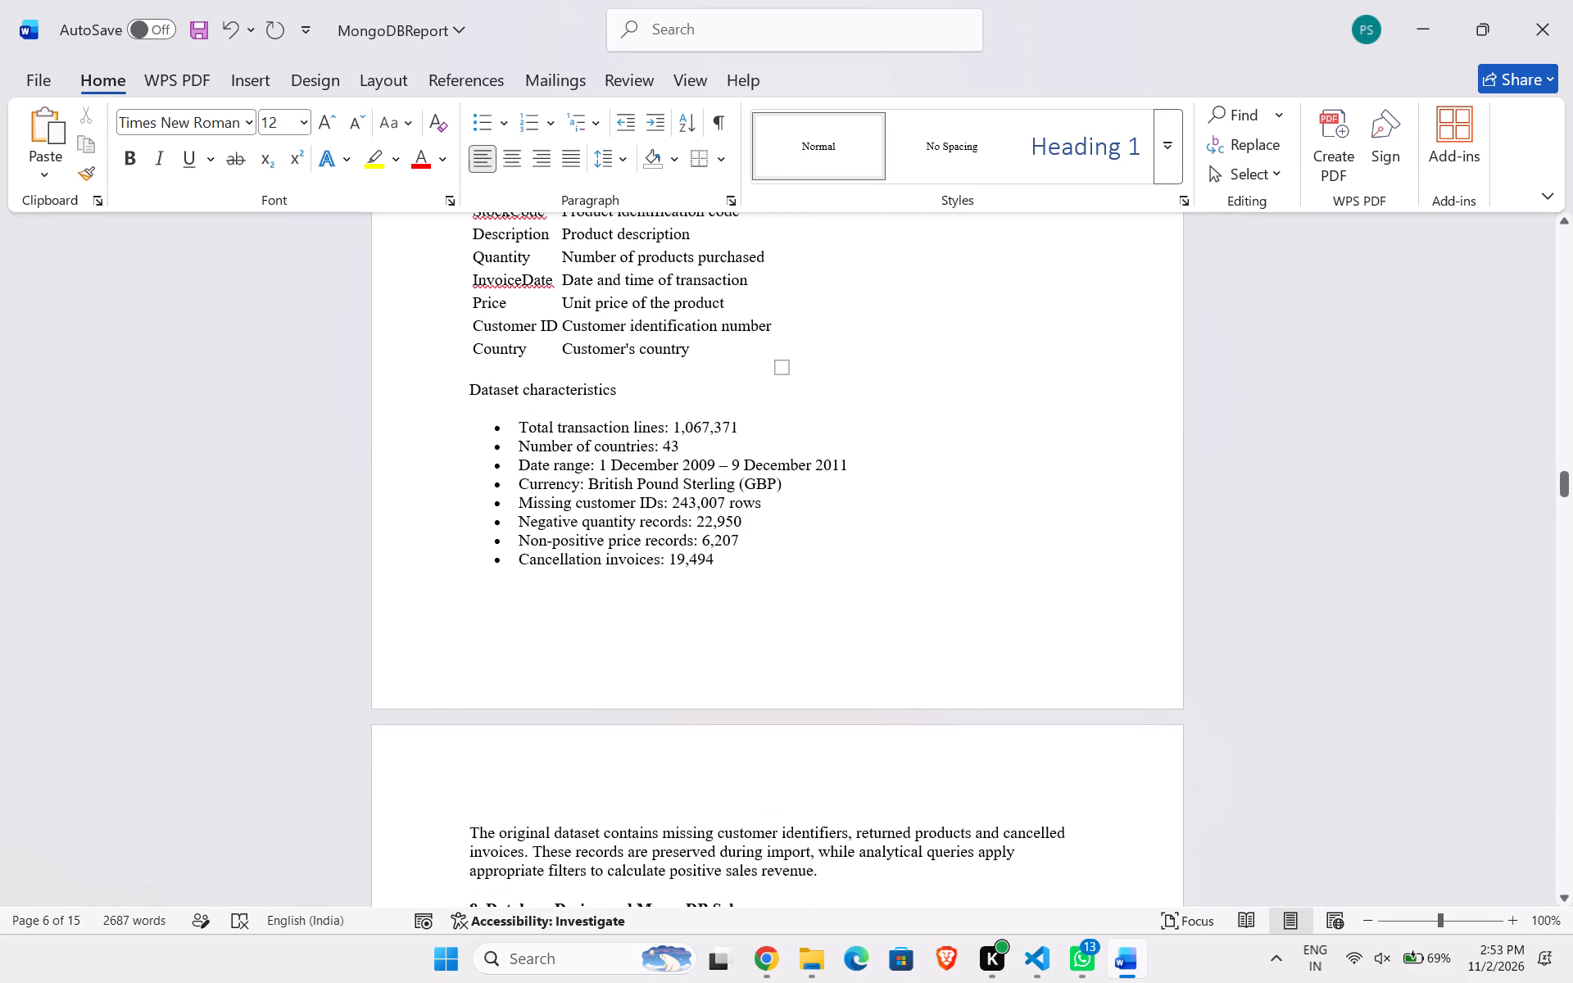
{"action": "scroll", "coordinate": [736, 387], "scroll_direction": "up", "scroll_amount": 1}
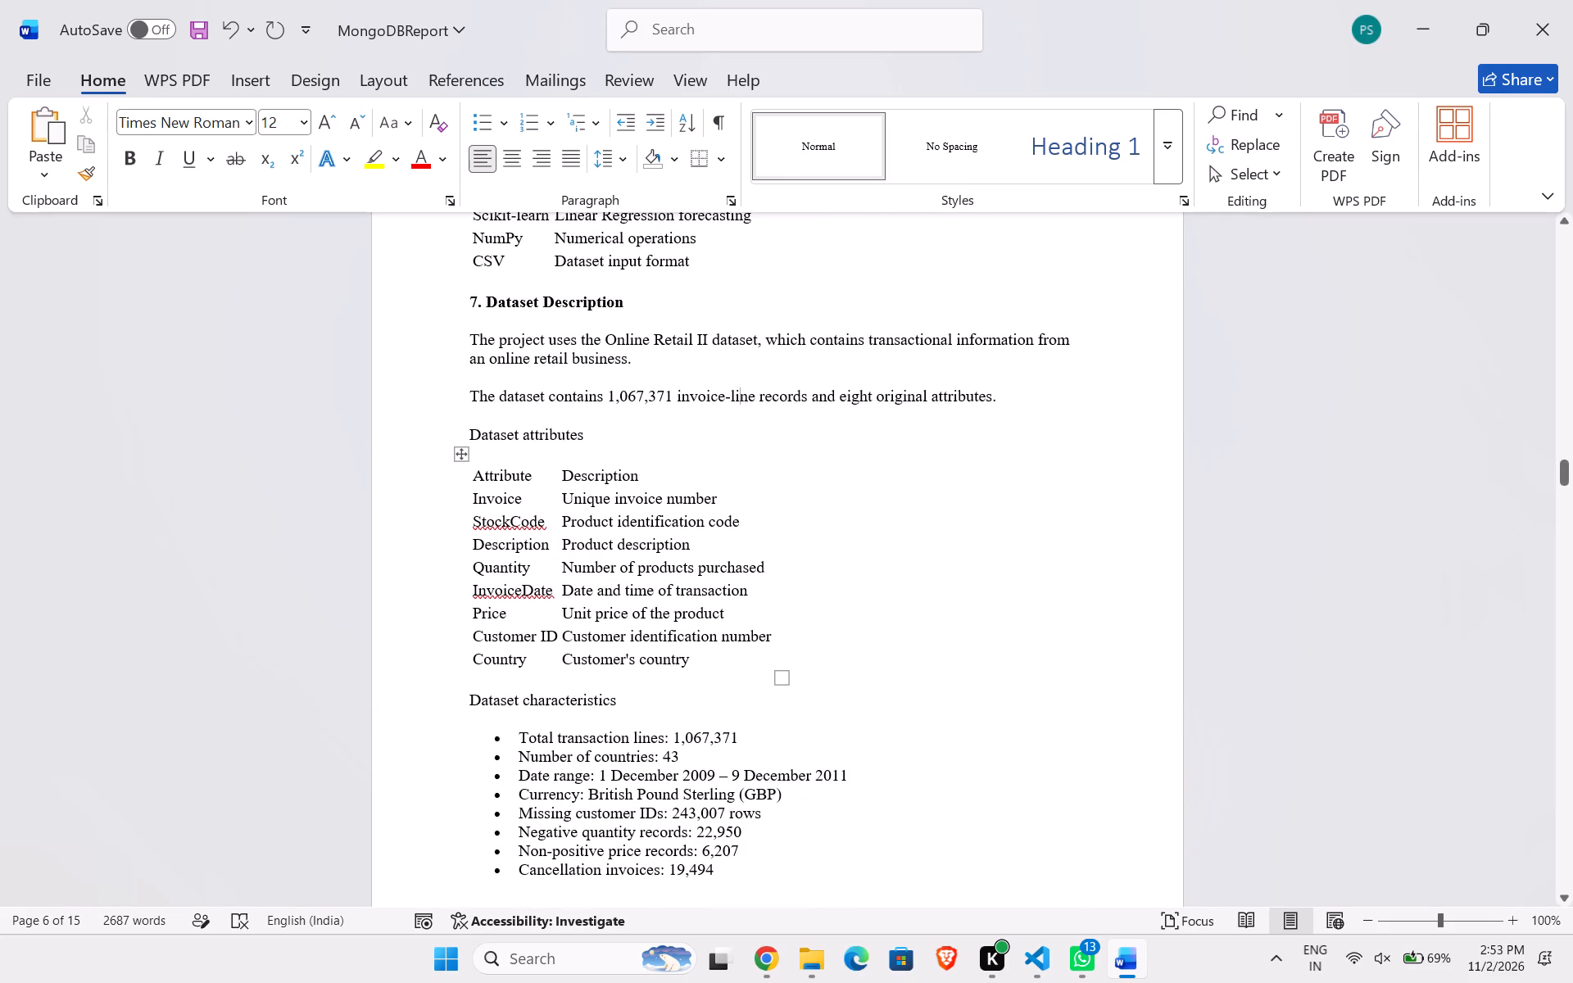
{"action": "left_click", "coordinate": [1018, 398]}
{"action": "key", "text": "Return"}
{"action": "key", "text": "Return"}
Open online_retail_II.csv in Visual Studio Code and capture a screenshot of its header row and first records, through line 15.
{"action": "key", "text": "alt+Tab"}
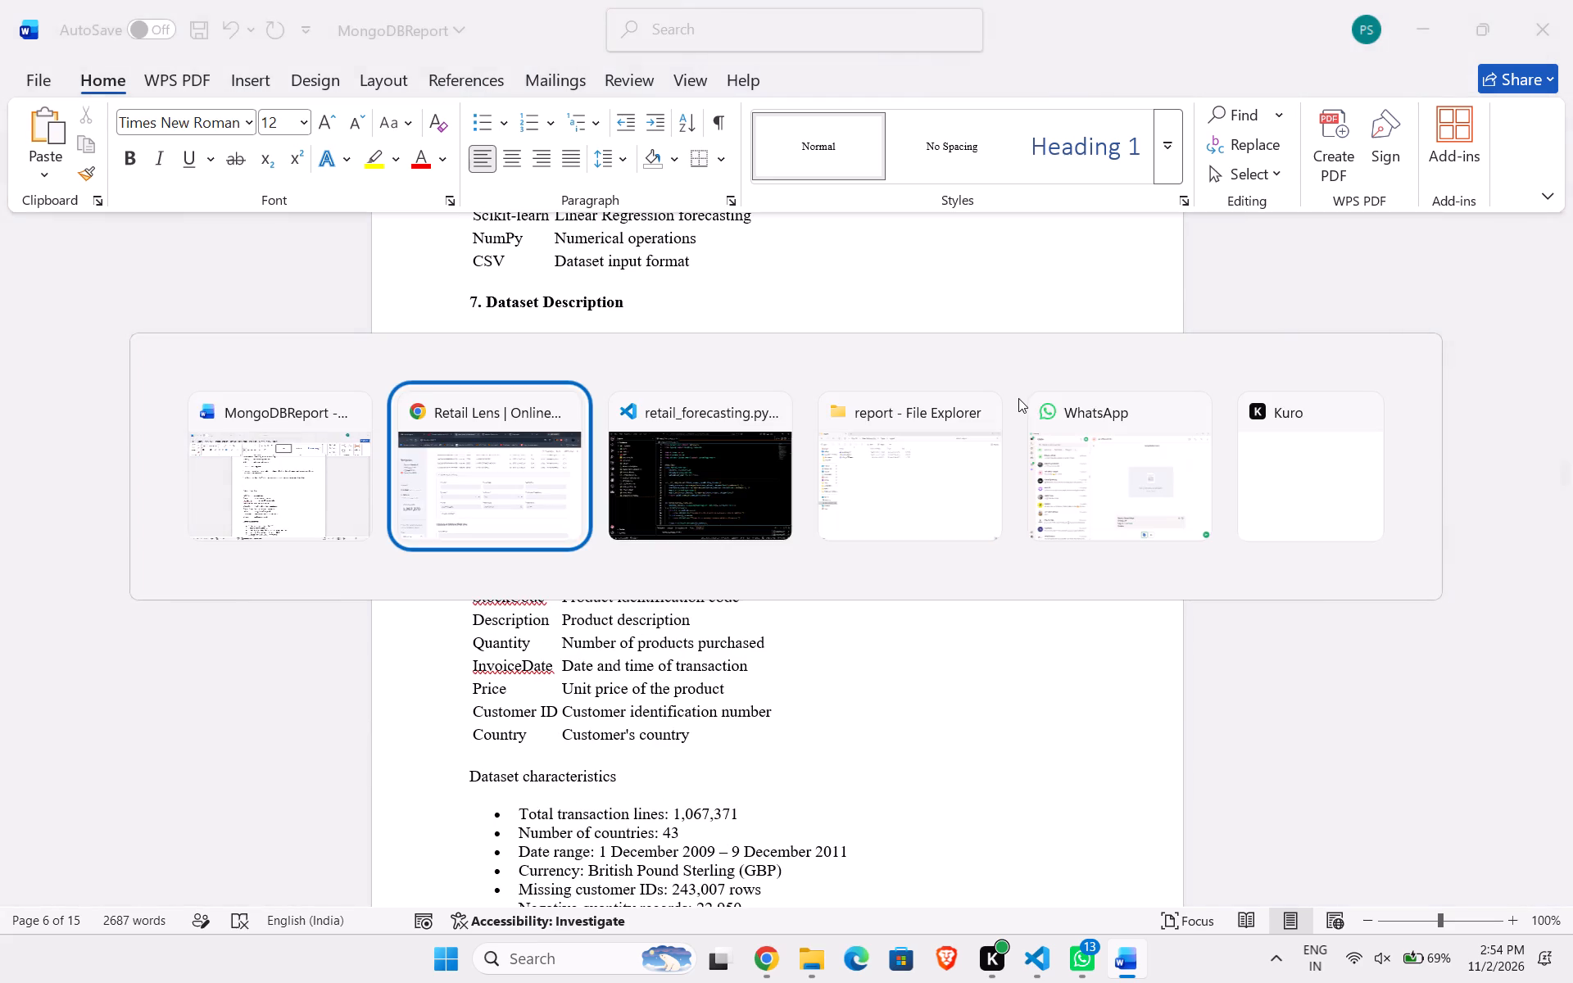
{"action": "key", "text": "alt+Tab"}
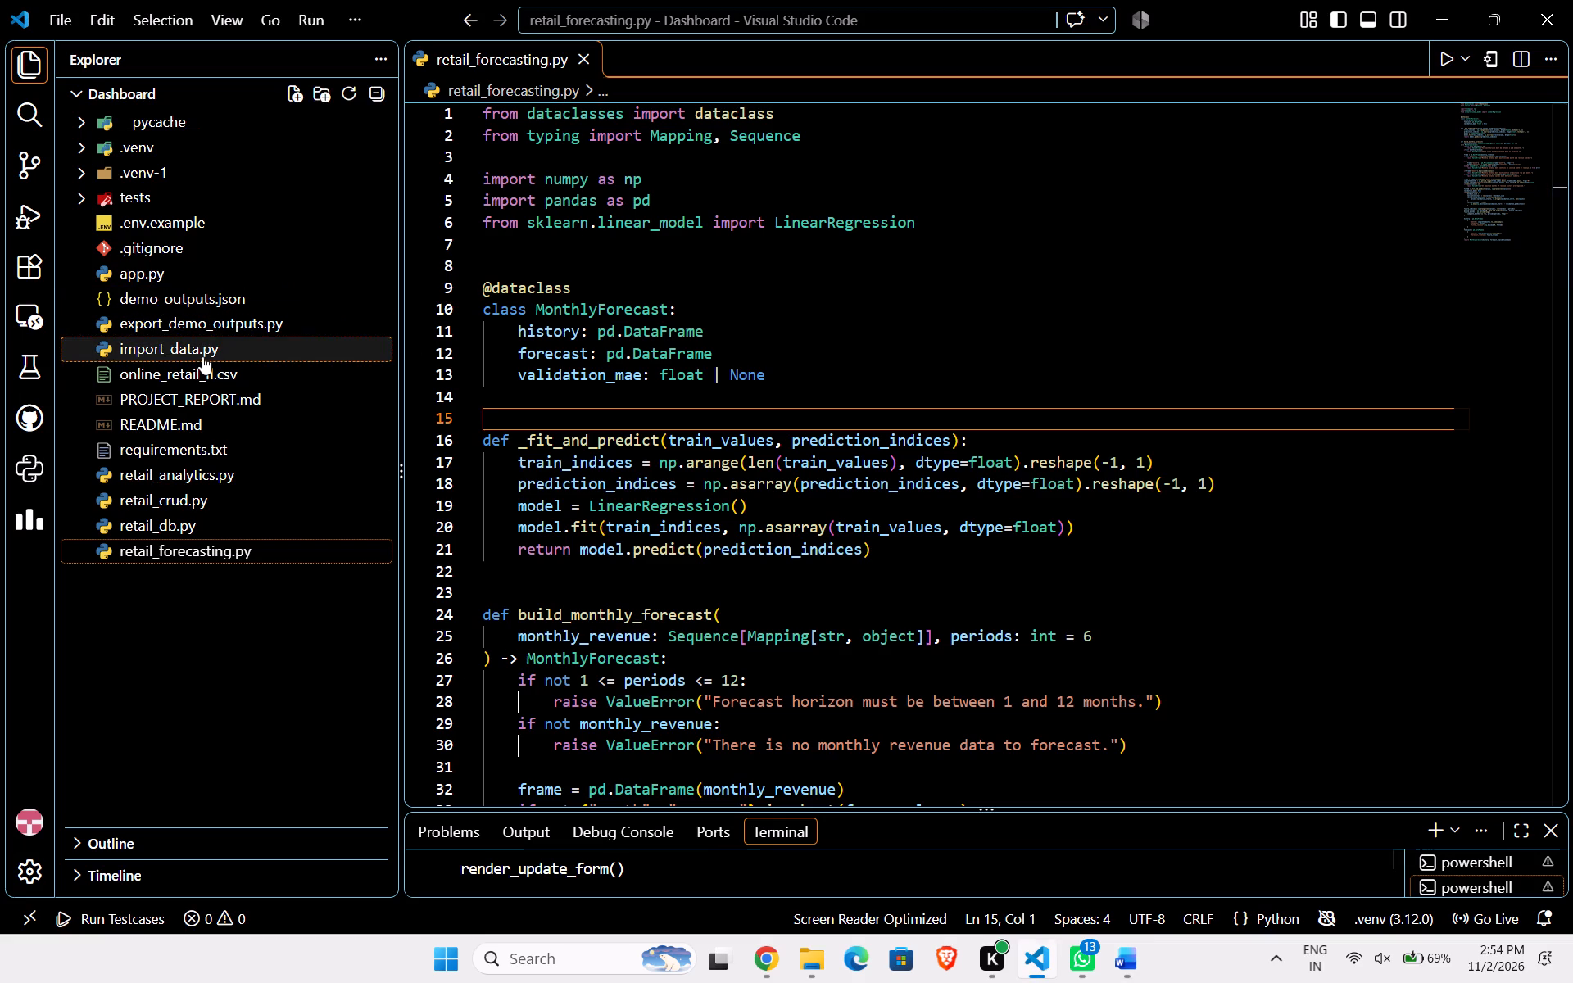
{"action": "left_click", "coordinate": [204, 362]}
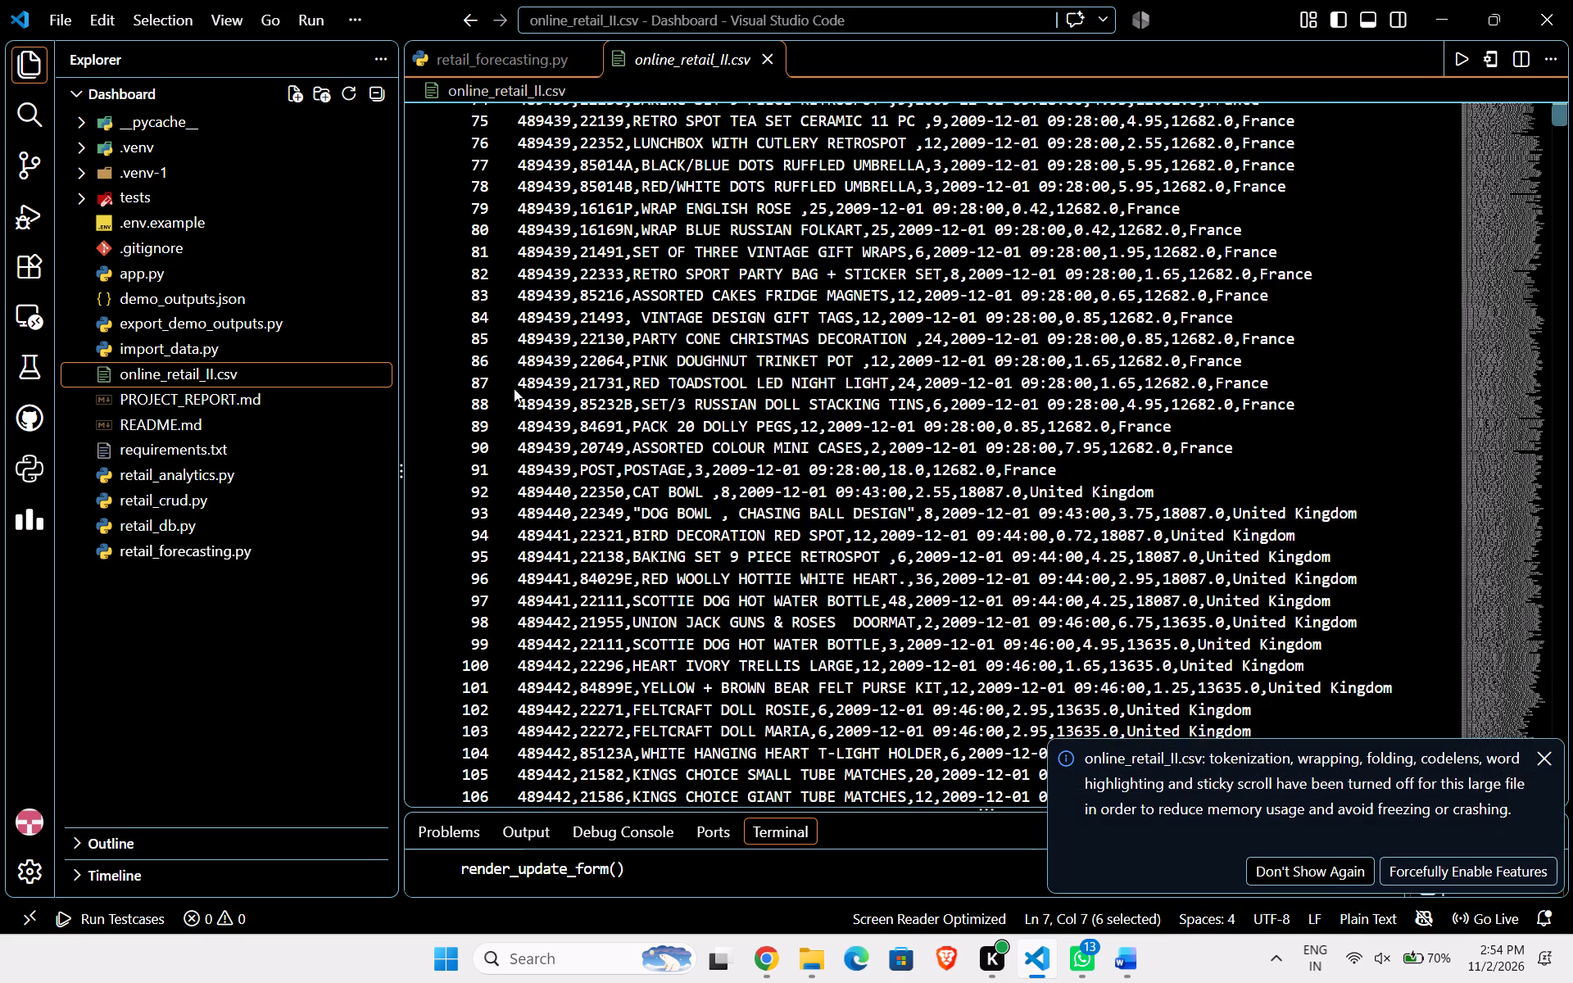
{"action": "scroll", "coordinate": [514, 388], "scroll_direction": "up", "scroll_amount": 20}
{"action": "scroll", "coordinate": [514, 388], "scroll_direction": "up", "scroll_amount": 10}
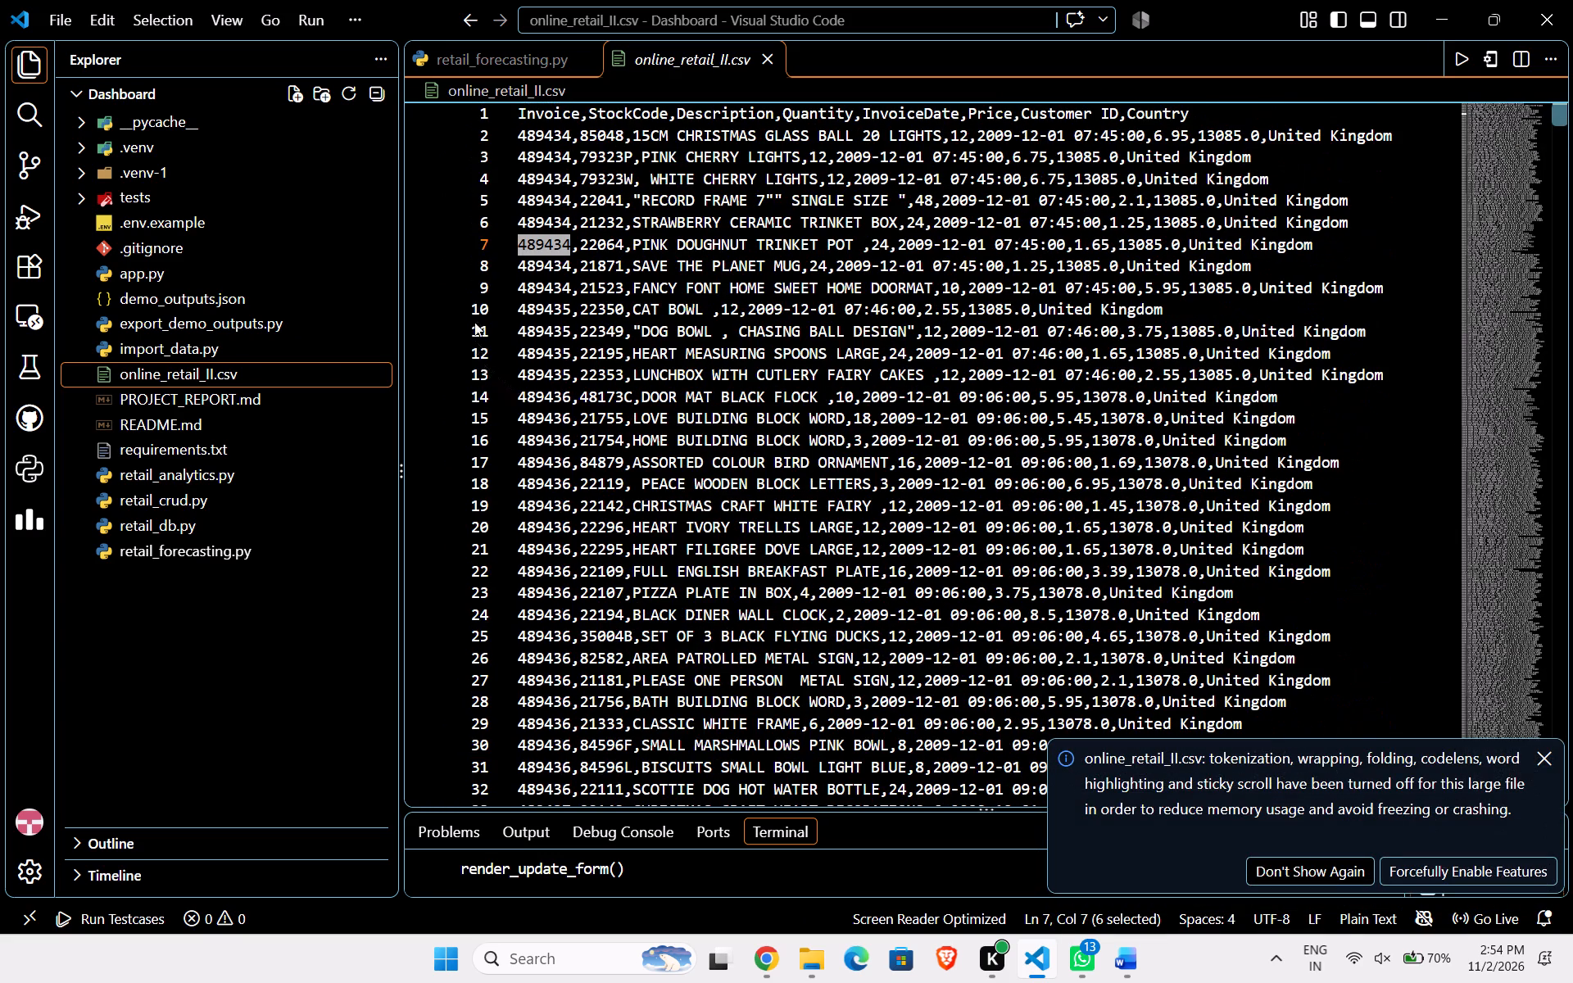
{"action": "key", "text": "Print"}
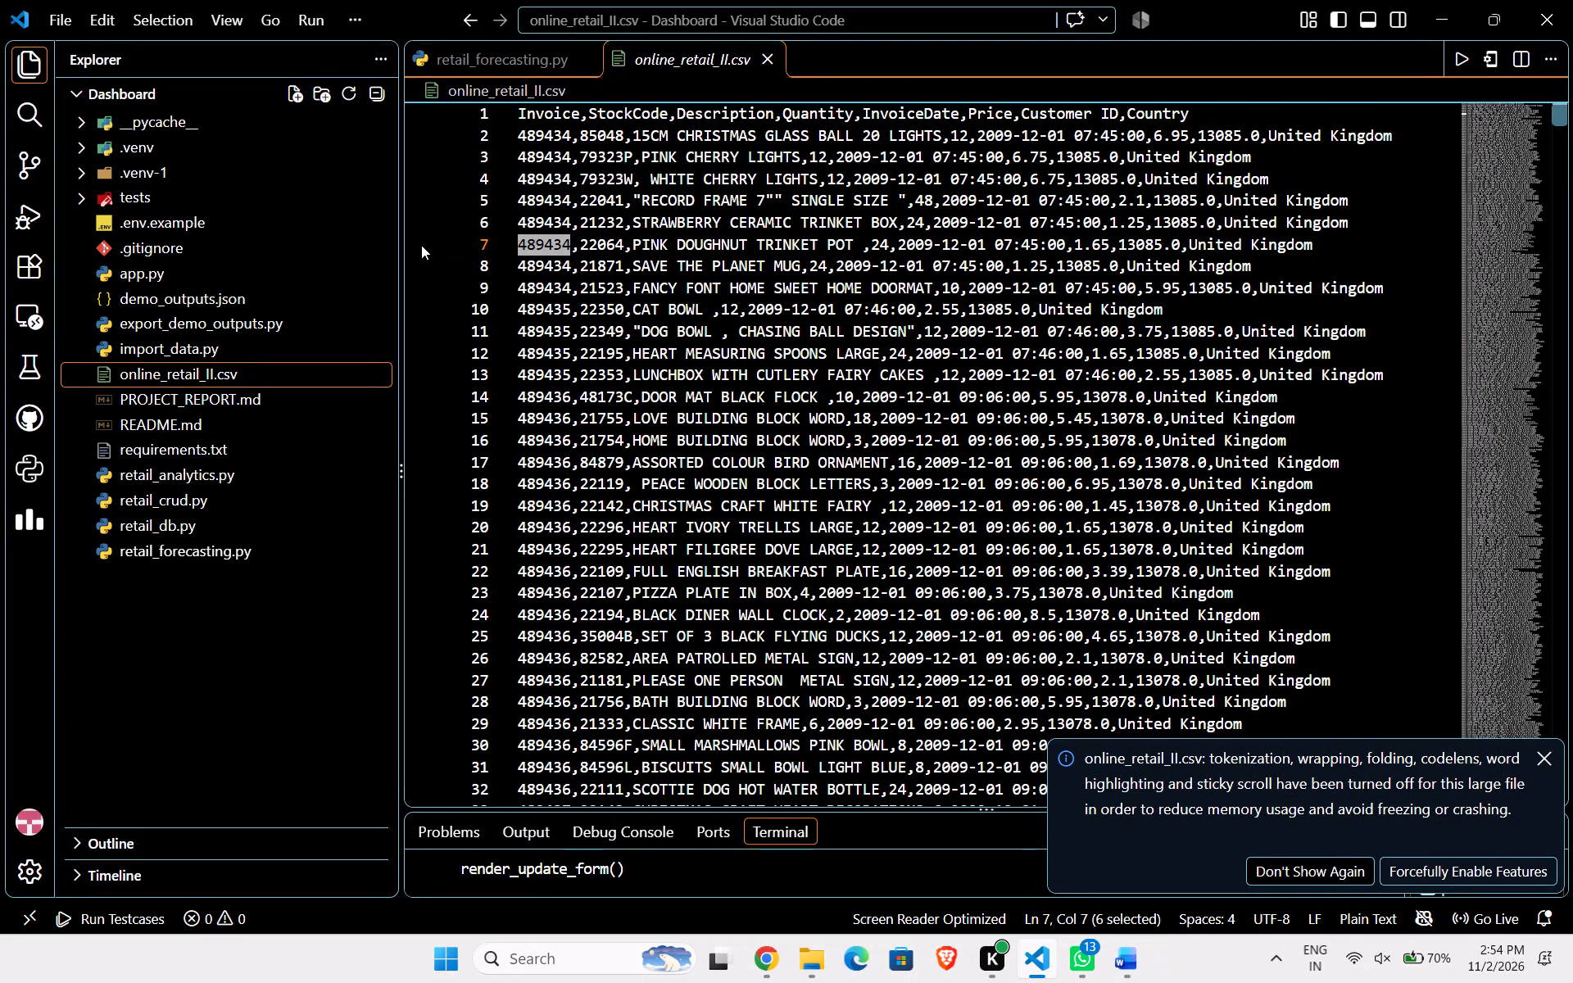
{"action": "left_click_drag", "start_coordinate": [407, 73], "coordinate": [1036, 315]}
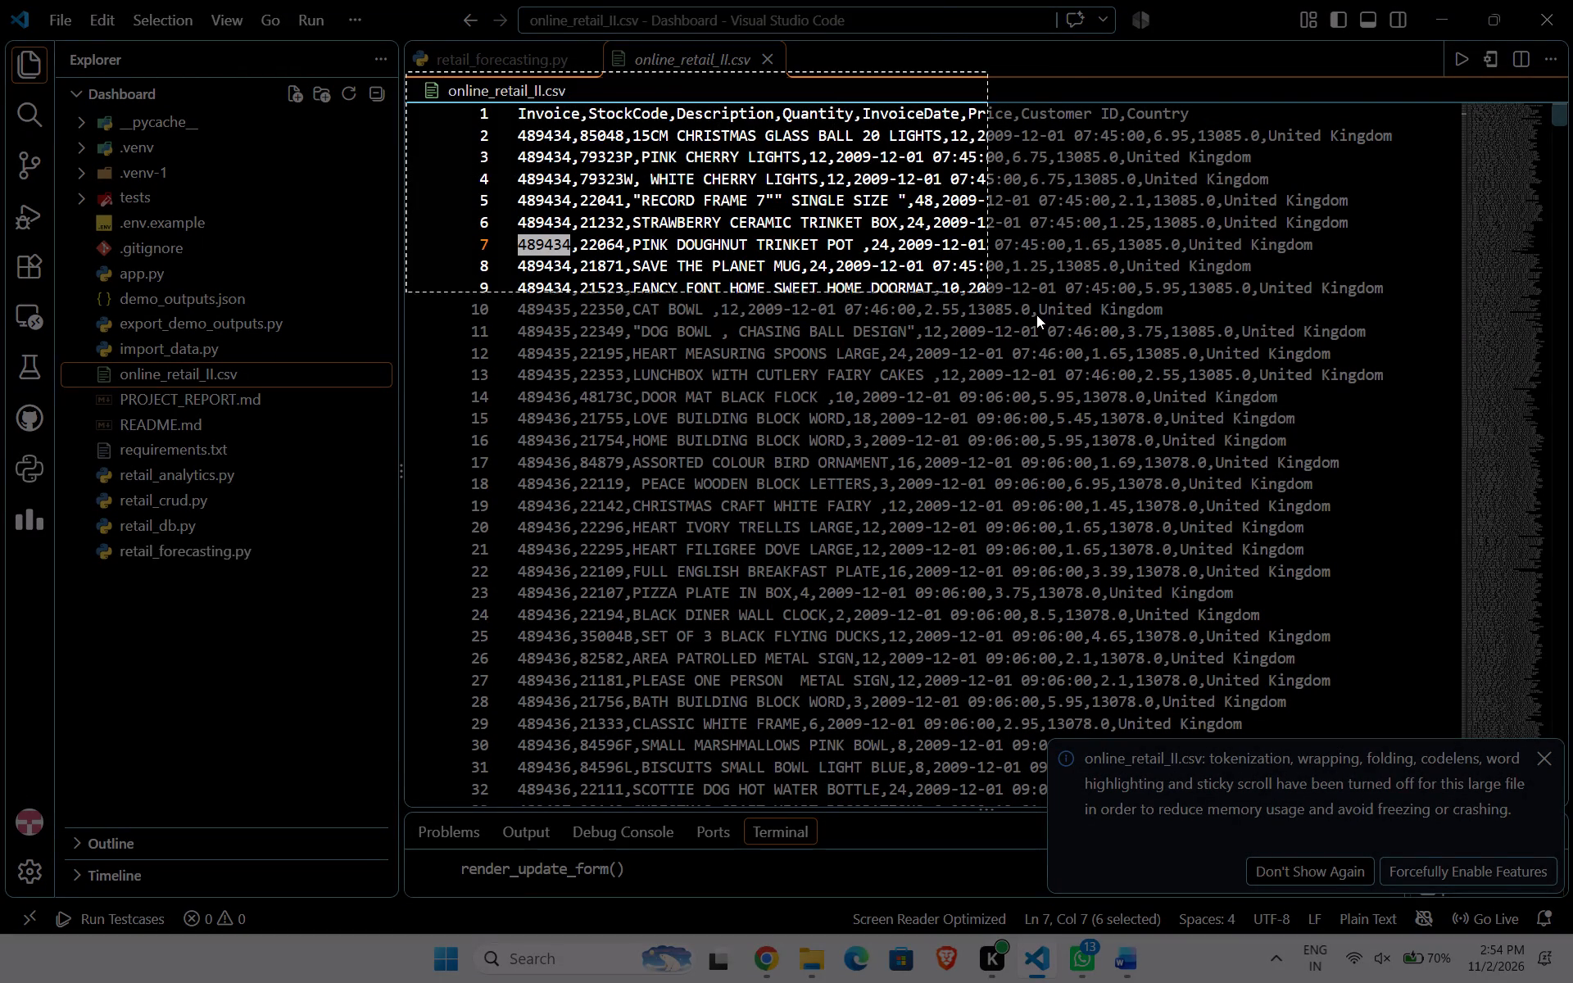
{"action": "left_click_drag", "start_coordinate": [1036, 315], "coordinate": [1472, 419]}
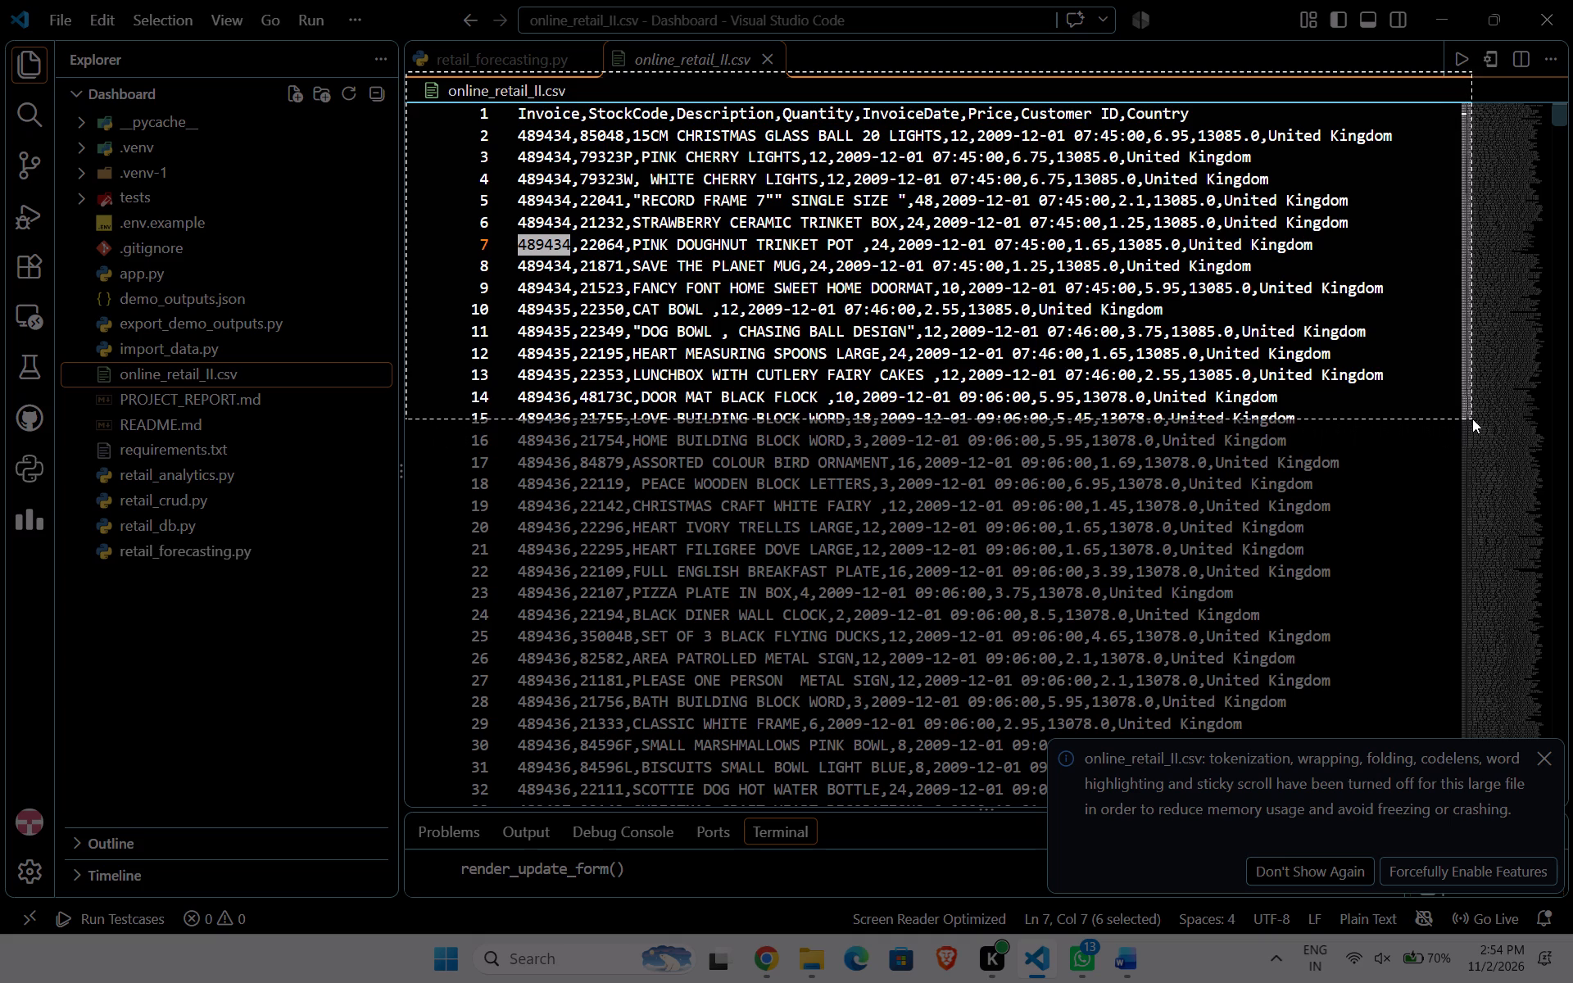
{"action": "left_click_drag", "start_coordinate": [1472, 419], "coordinate": [1441, 432]}
Return to Word and paste the CSV screenshot into the blank space above "Dataset attributes" in the Dataset Description section.
{"action": "key", "text": "alt+Tab"}
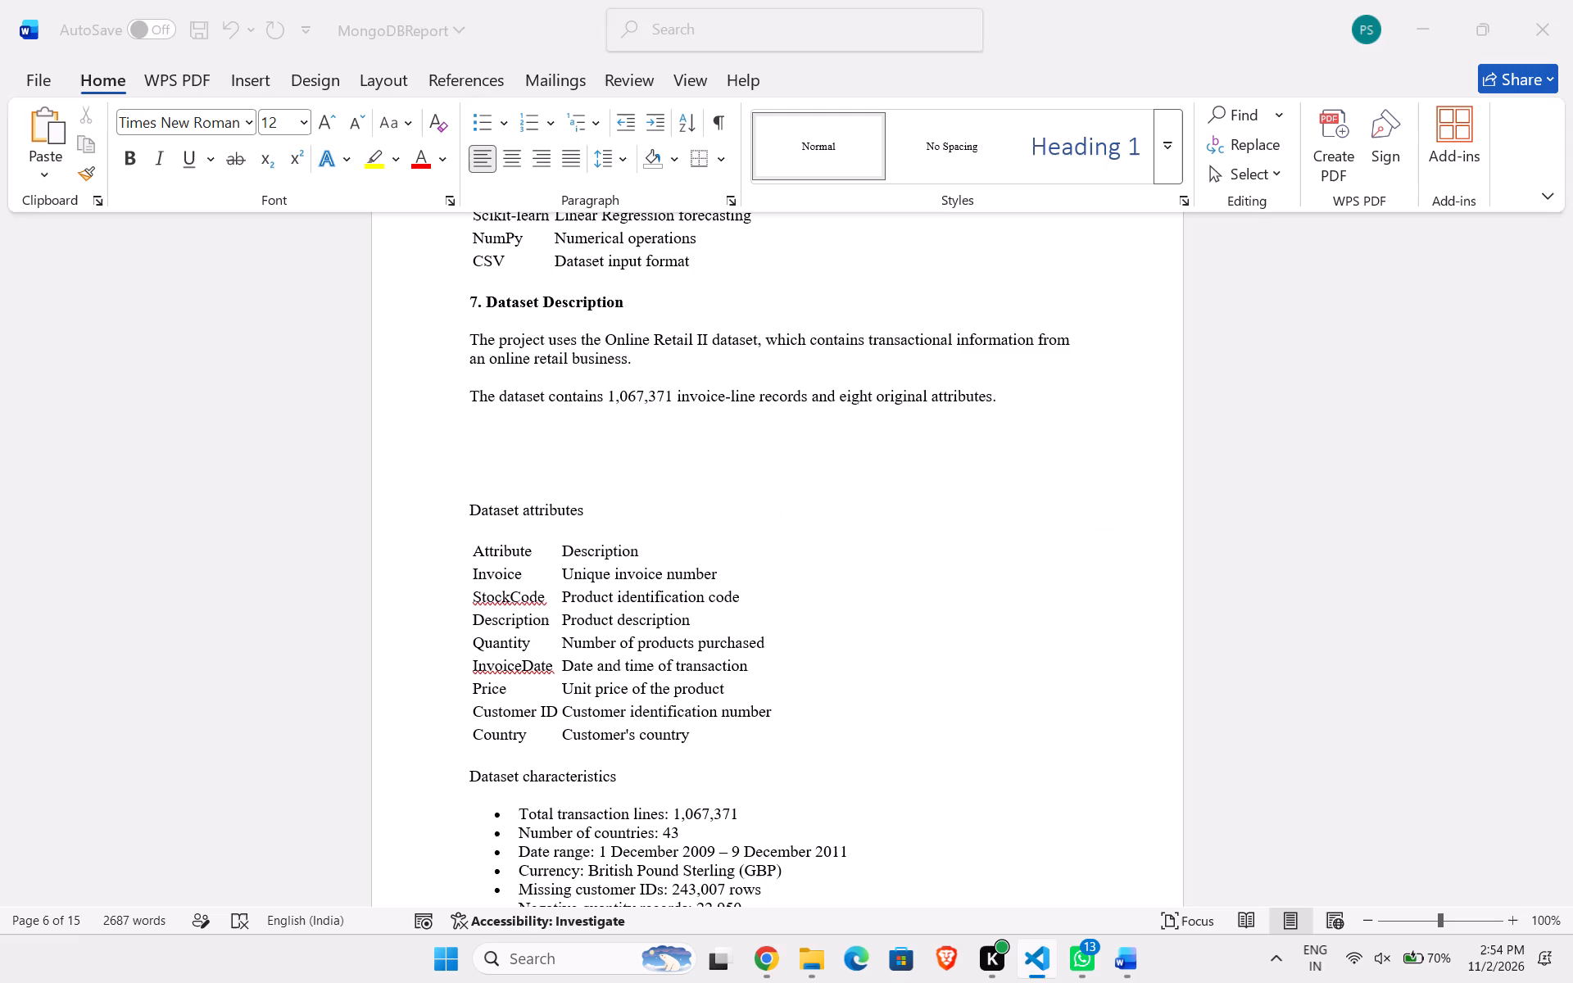
{"action": "key", "text": "ctrl+v"}
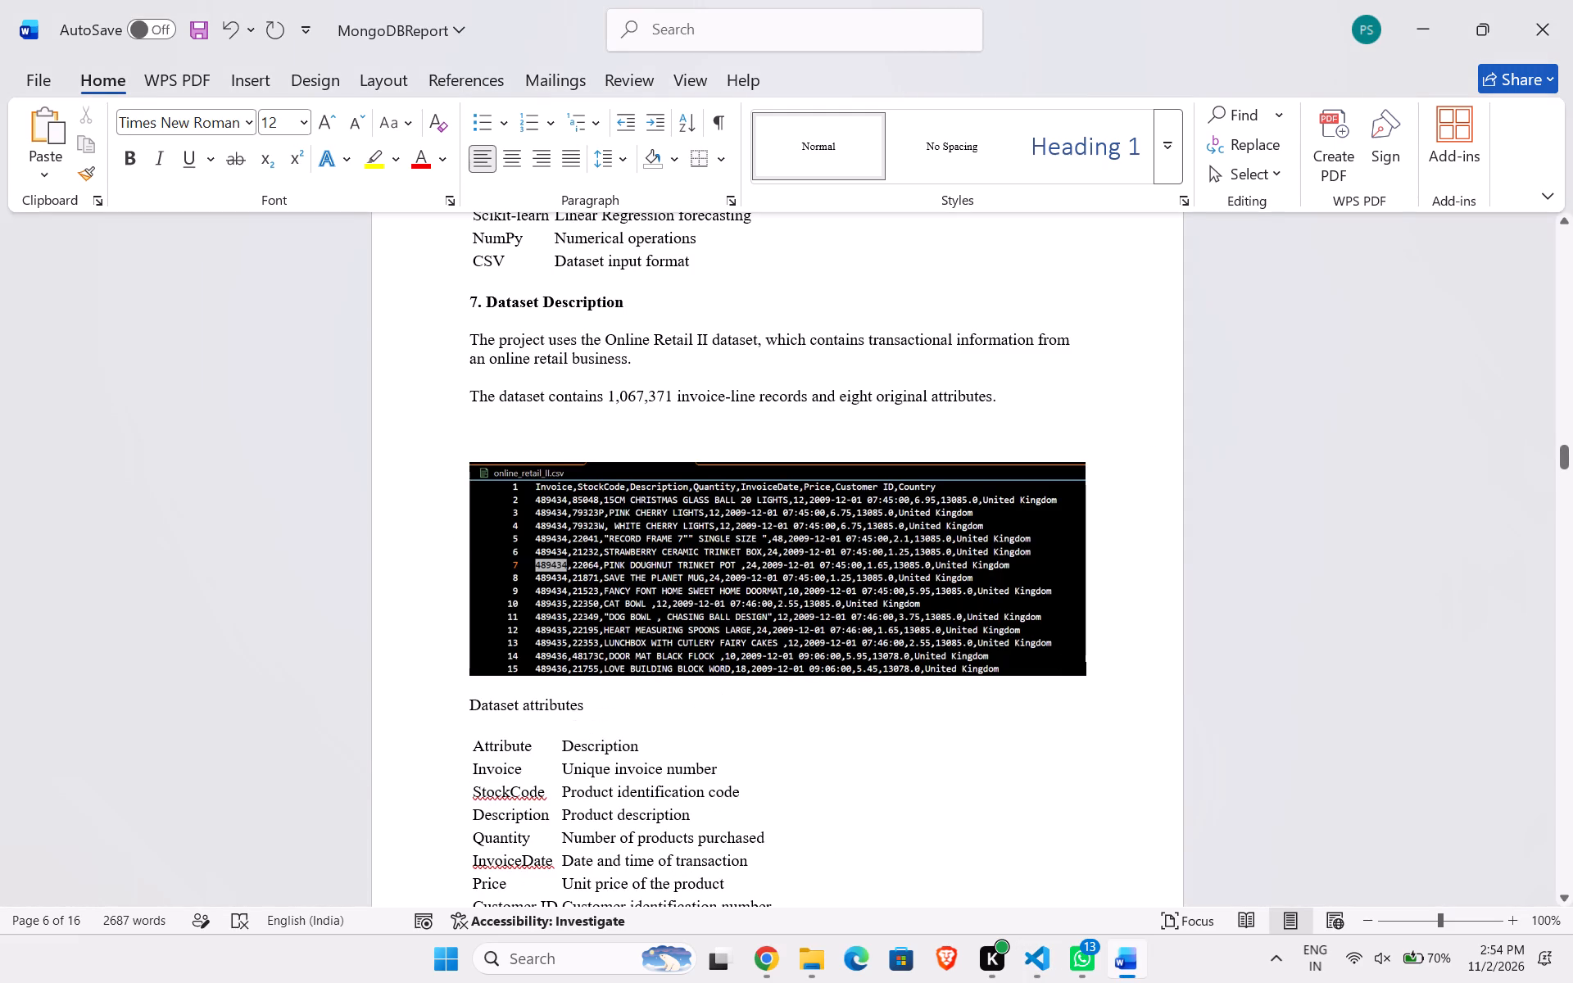
Add a blank line below "Document structure" in section 8, Database Design and MongoDB Schema.
{"action": "scroll", "coordinate": [700, 567], "scroll_direction": "down", "scroll_amount": 2}
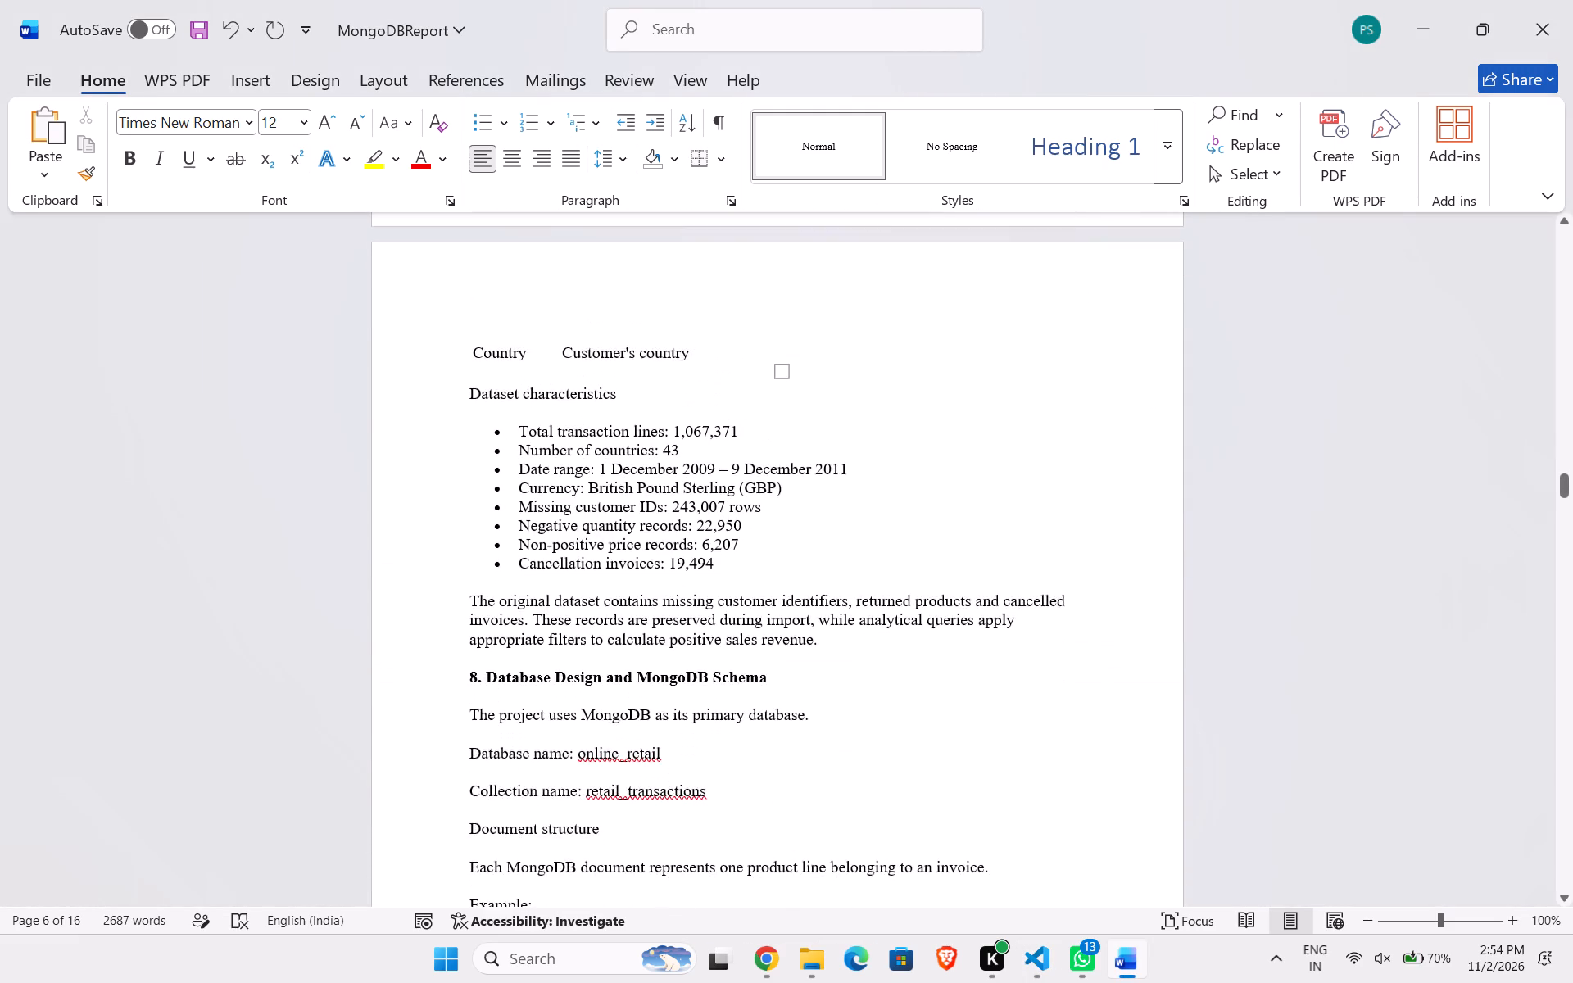
{"action": "scroll", "coordinate": [688, 520], "scroll_direction": "down", "scroll_amount": 1}
{"action": "scroll", "coordinate": [759, 668], "scroll_direction": "down", "scroll_amount": 2}
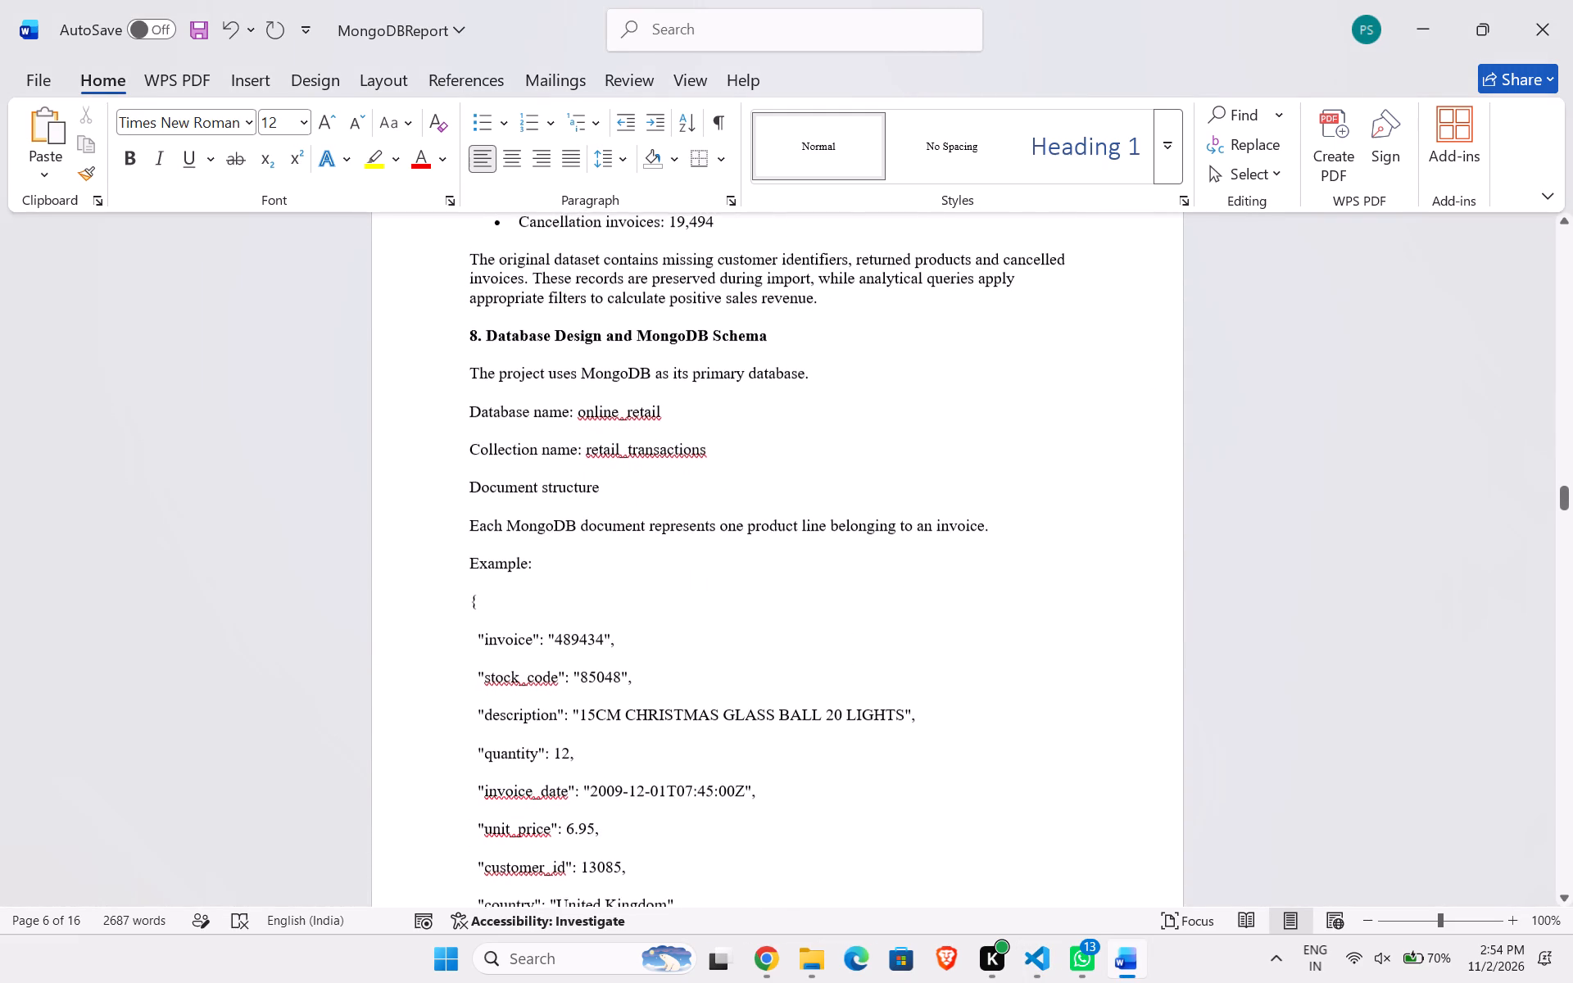
{"action": "scroll", "coordinate": [732, 575], "scroll_direction": "down", "scroll_amount": 1}
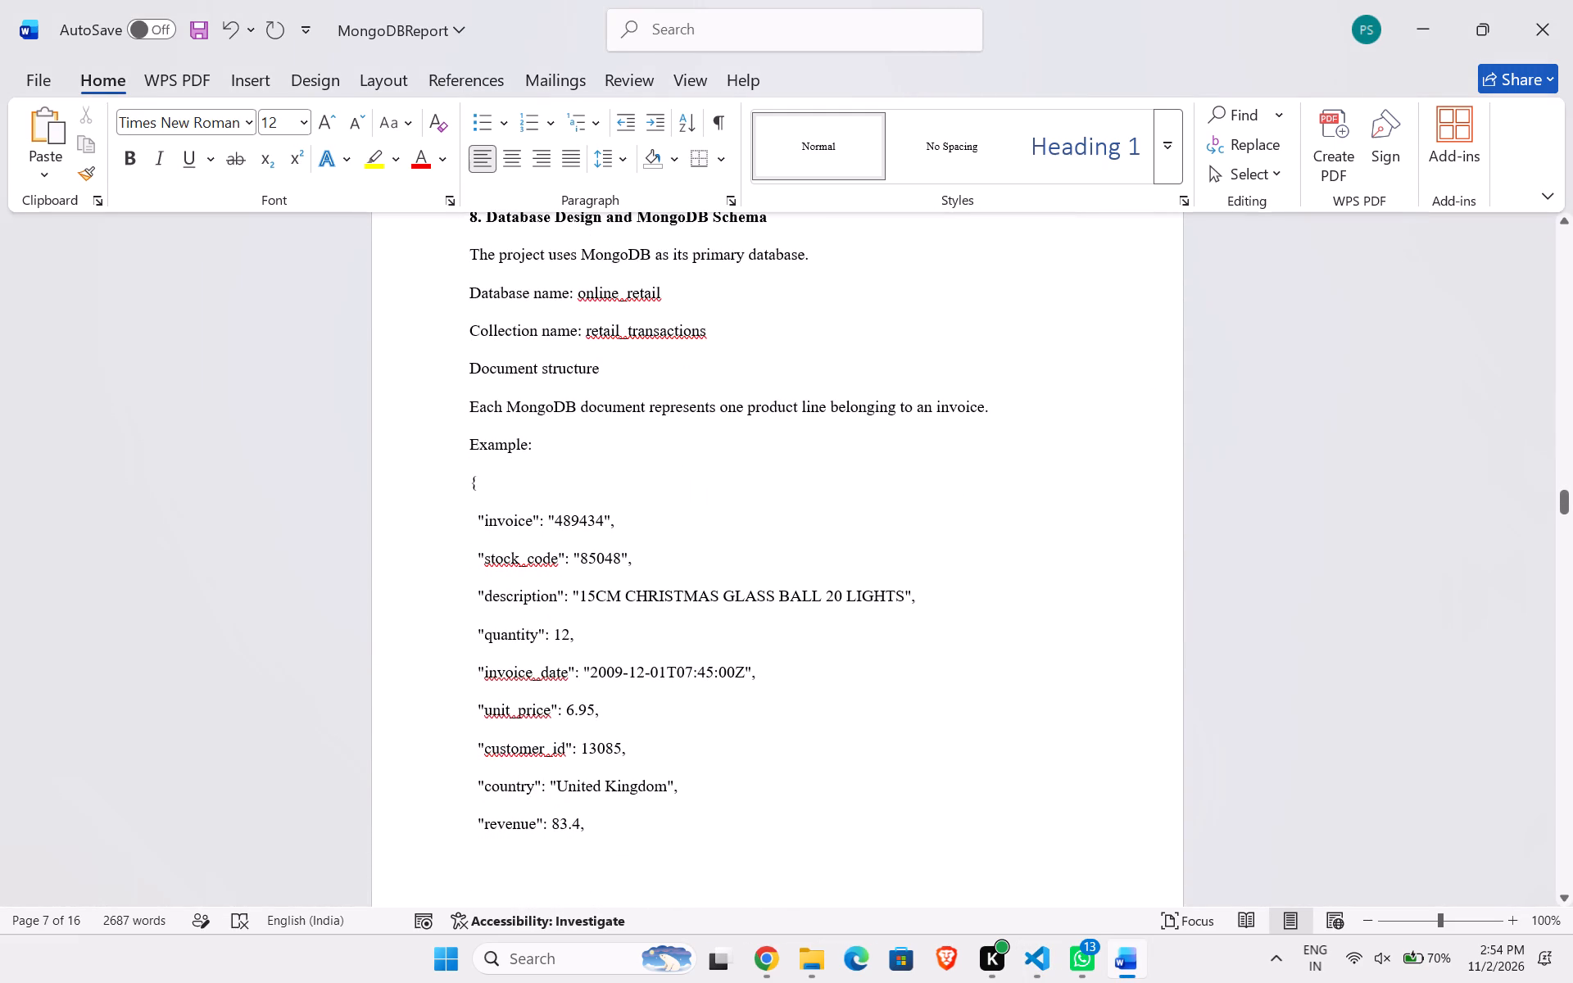
{"action": "scroll", "coordinate": [713, 514], "scroll_direction": "down", "scroll_amount": 1}
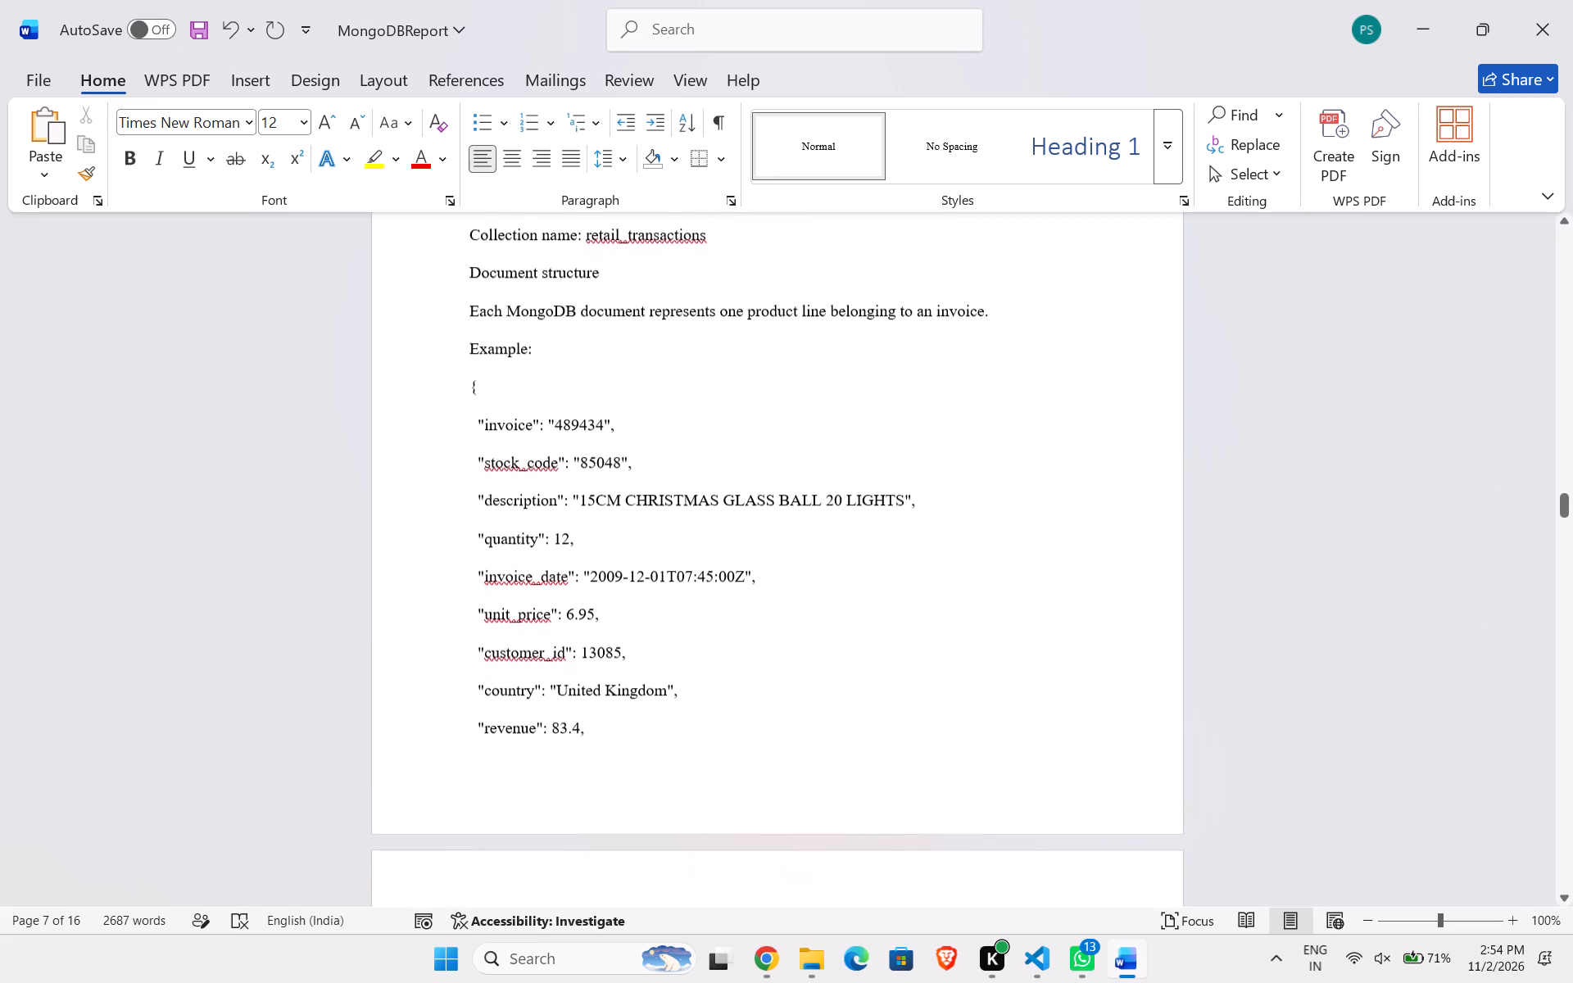
{"action": "scroll", "coordinate": [702, 523], "scroll_direction": "up", "scroll_amount": 1}
{"action": "left_click", "coordinate": [670, 536]}
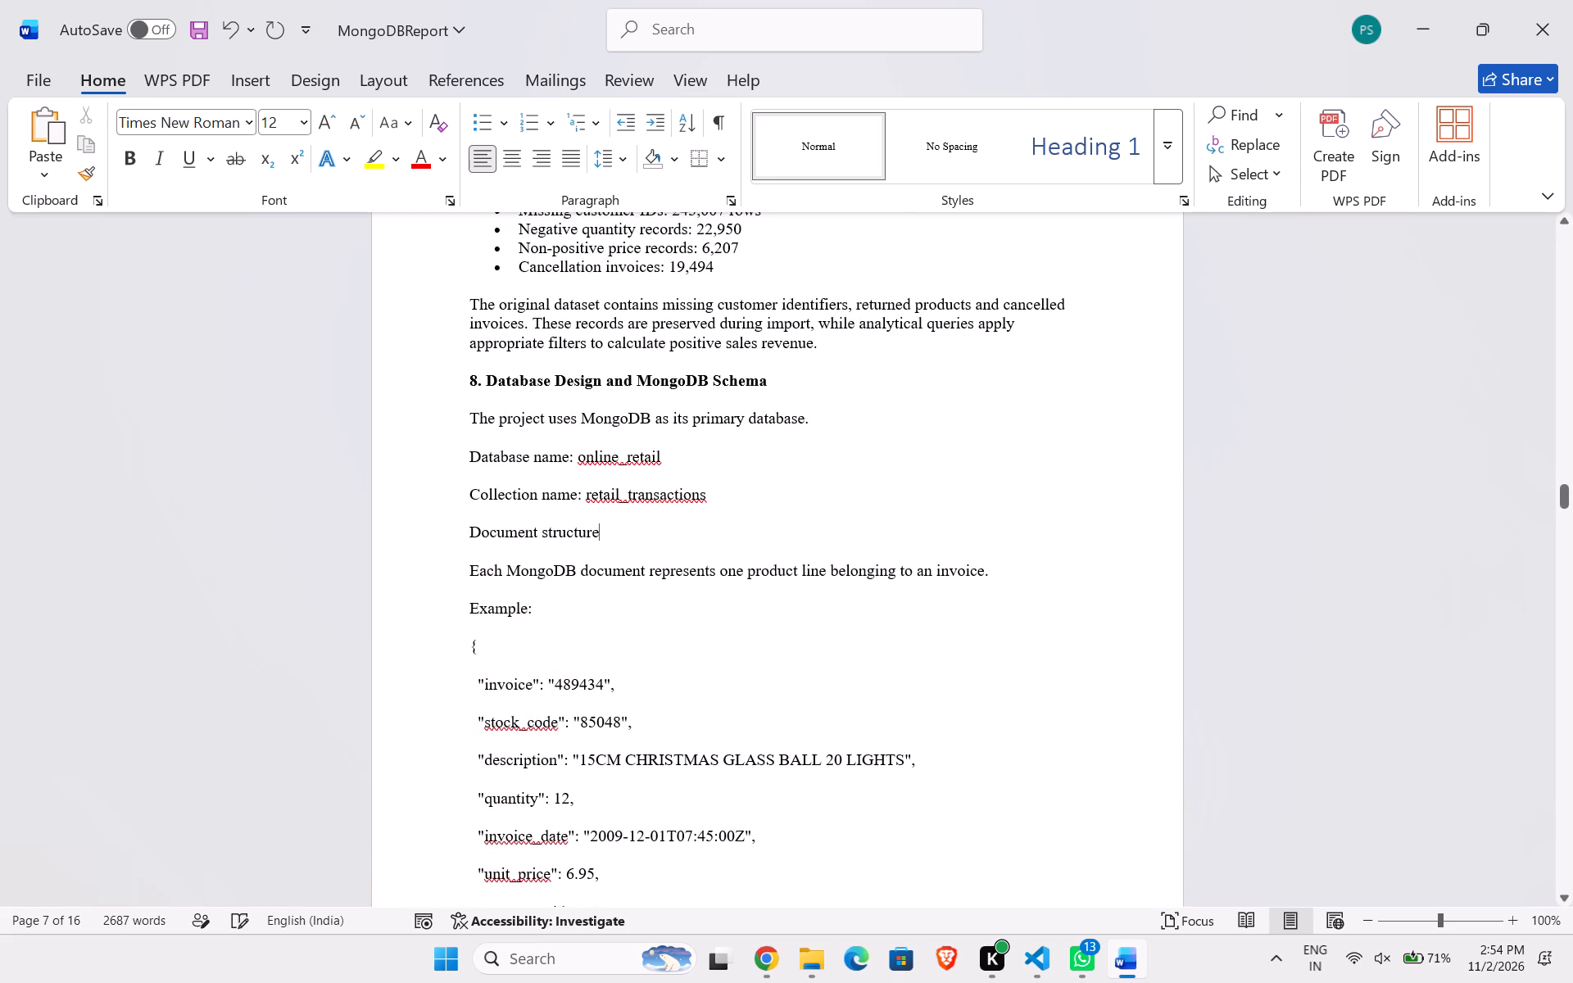
{"action": "key", "text": "Return"}
Add a blank line after the closing brace of the example MongoDB document, before the sentence about the _id field.
{"action": "scroll", "coordinate": [670, 536], "scroll_direction": "down", "scroll_amount": 3}
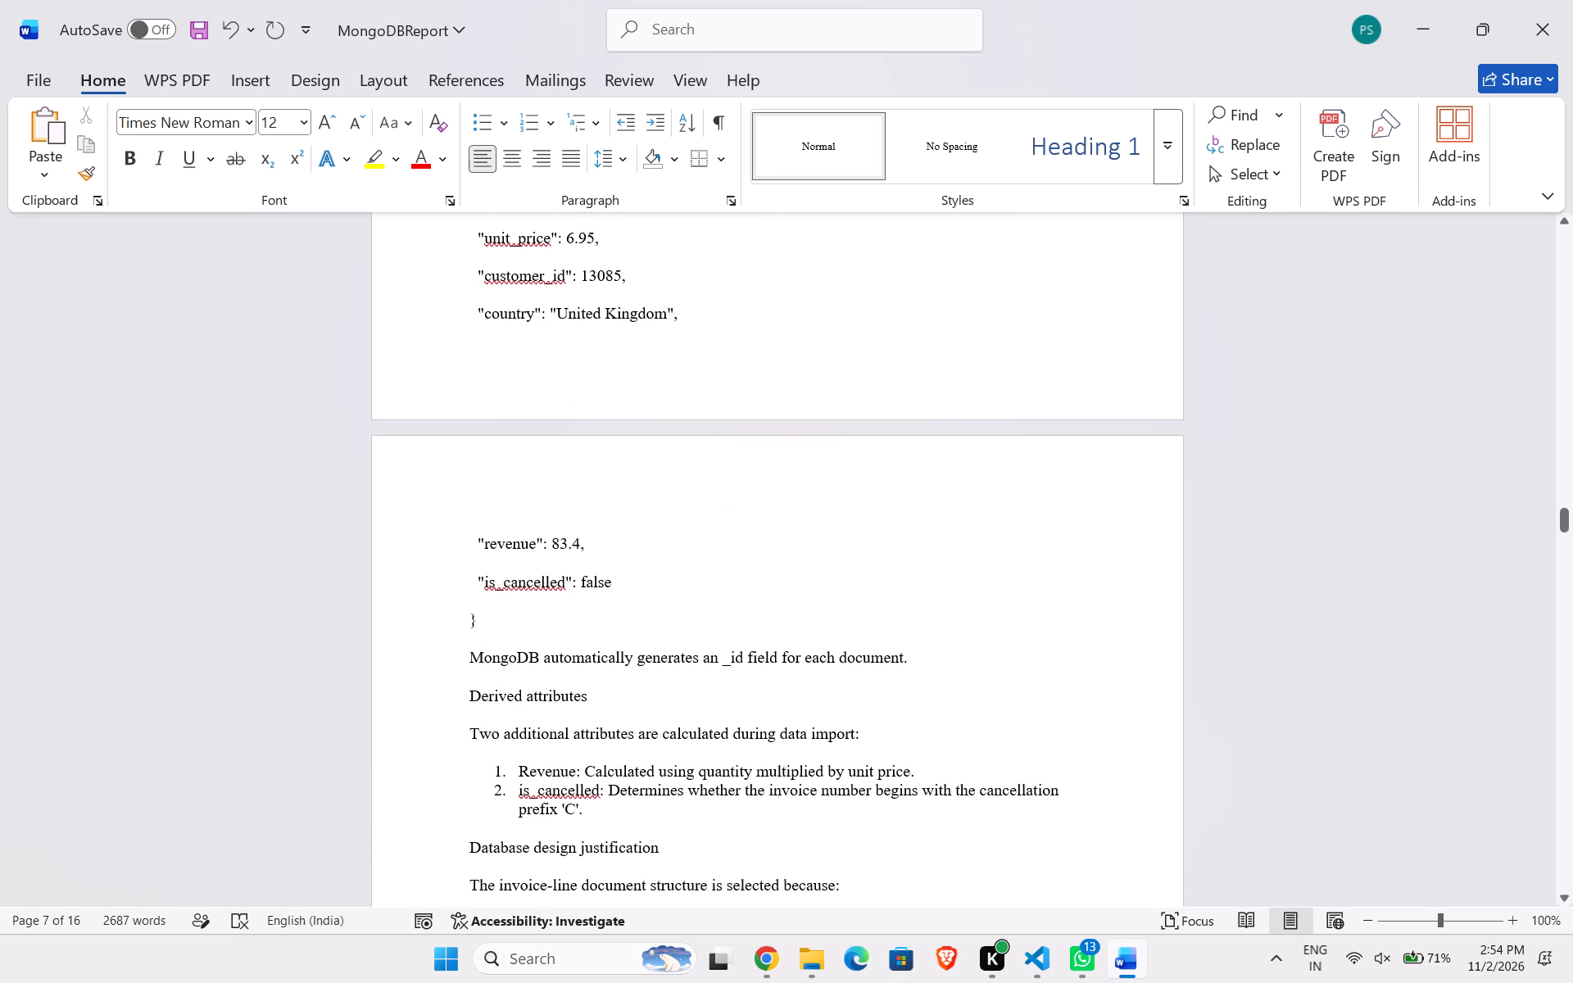
{"action": "left_click", "coordinate": [560, 605]}
{"action": "left_click", "coordinate": [549, 614]}
{"action": "key", "text": "Return"}
Switch to Visual Studio Code, open import_data.py and dismiss the large-file notification.
{"action": "key", "text": "alt+Tab"}
{"action": "key", "text": "alt+Tab"}
{"action": "key", "text": "alt+Tab"}
{"action": "key", "text": "alt+Tab"}
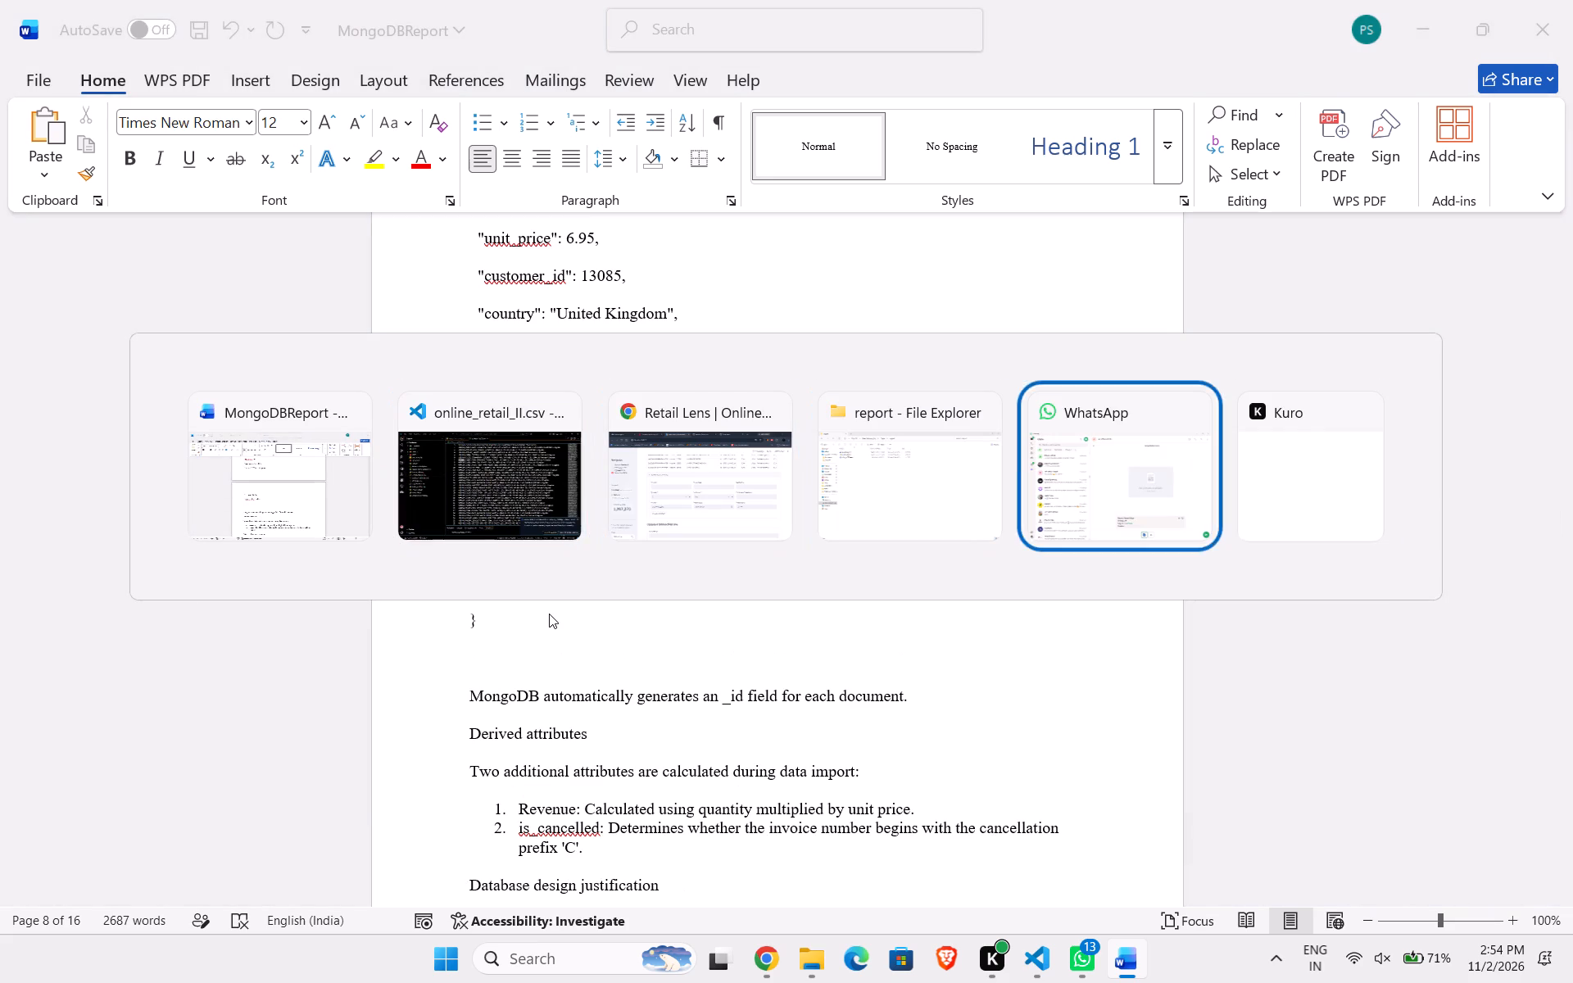
{"action": "key", "text": "alt+Tab"}
{"action": "key", "text": "alt+Tab"}
{"action": "key", "text": "alt+Tab"}
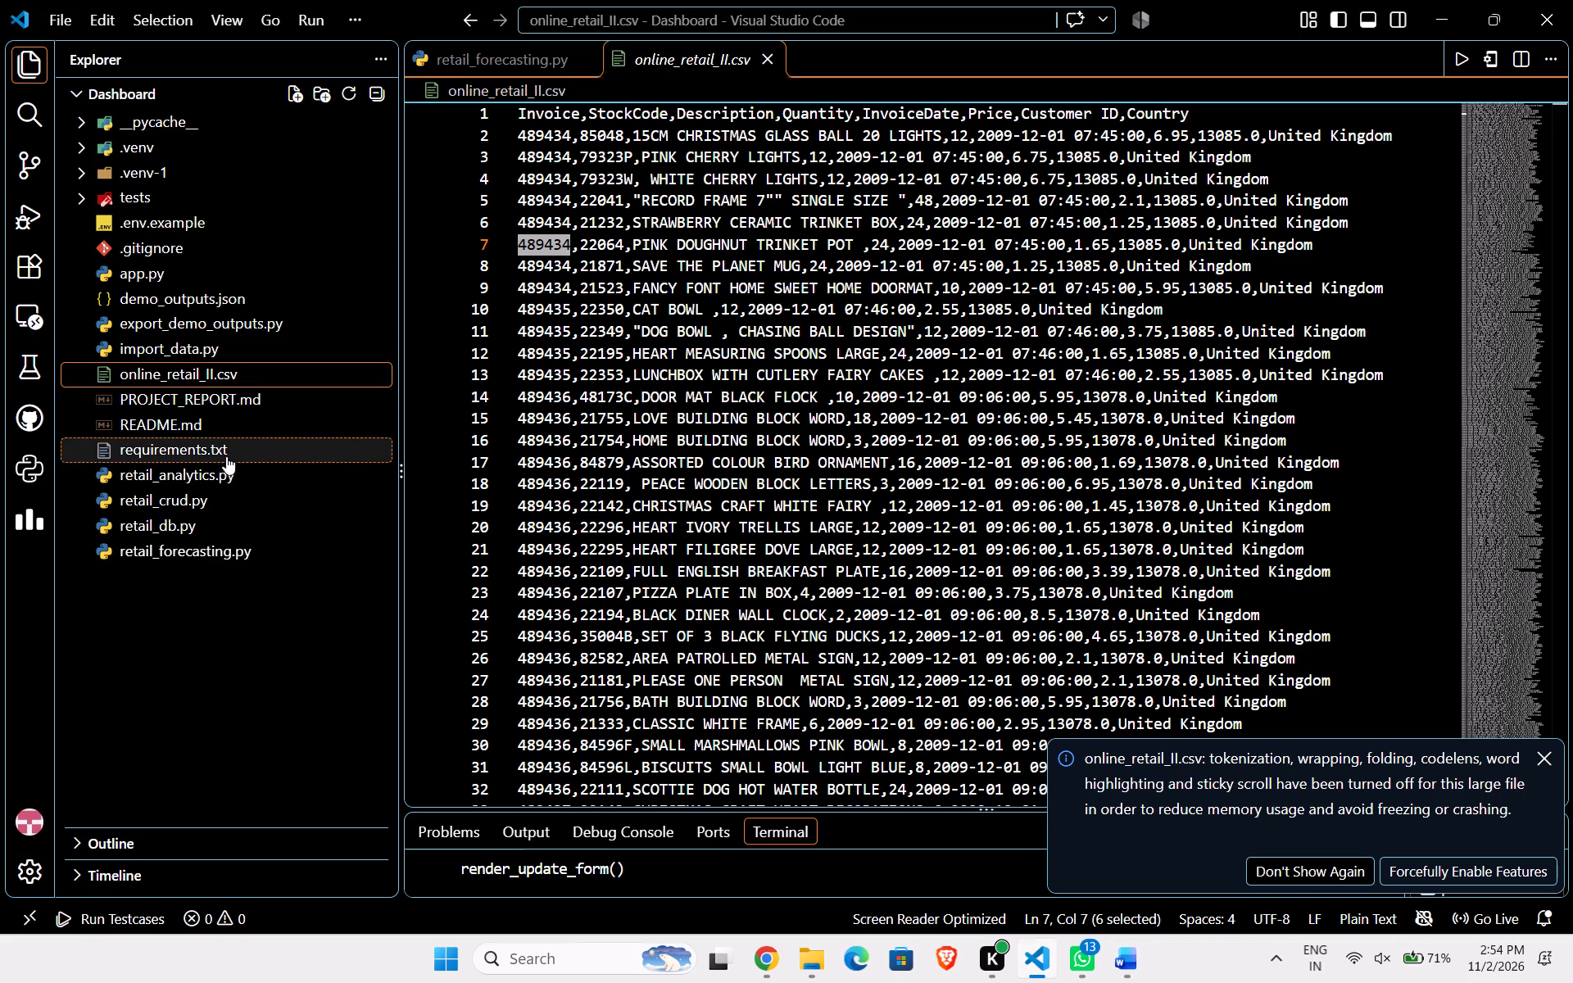
{"action": "left_click", "coordinate": [188, 339]}
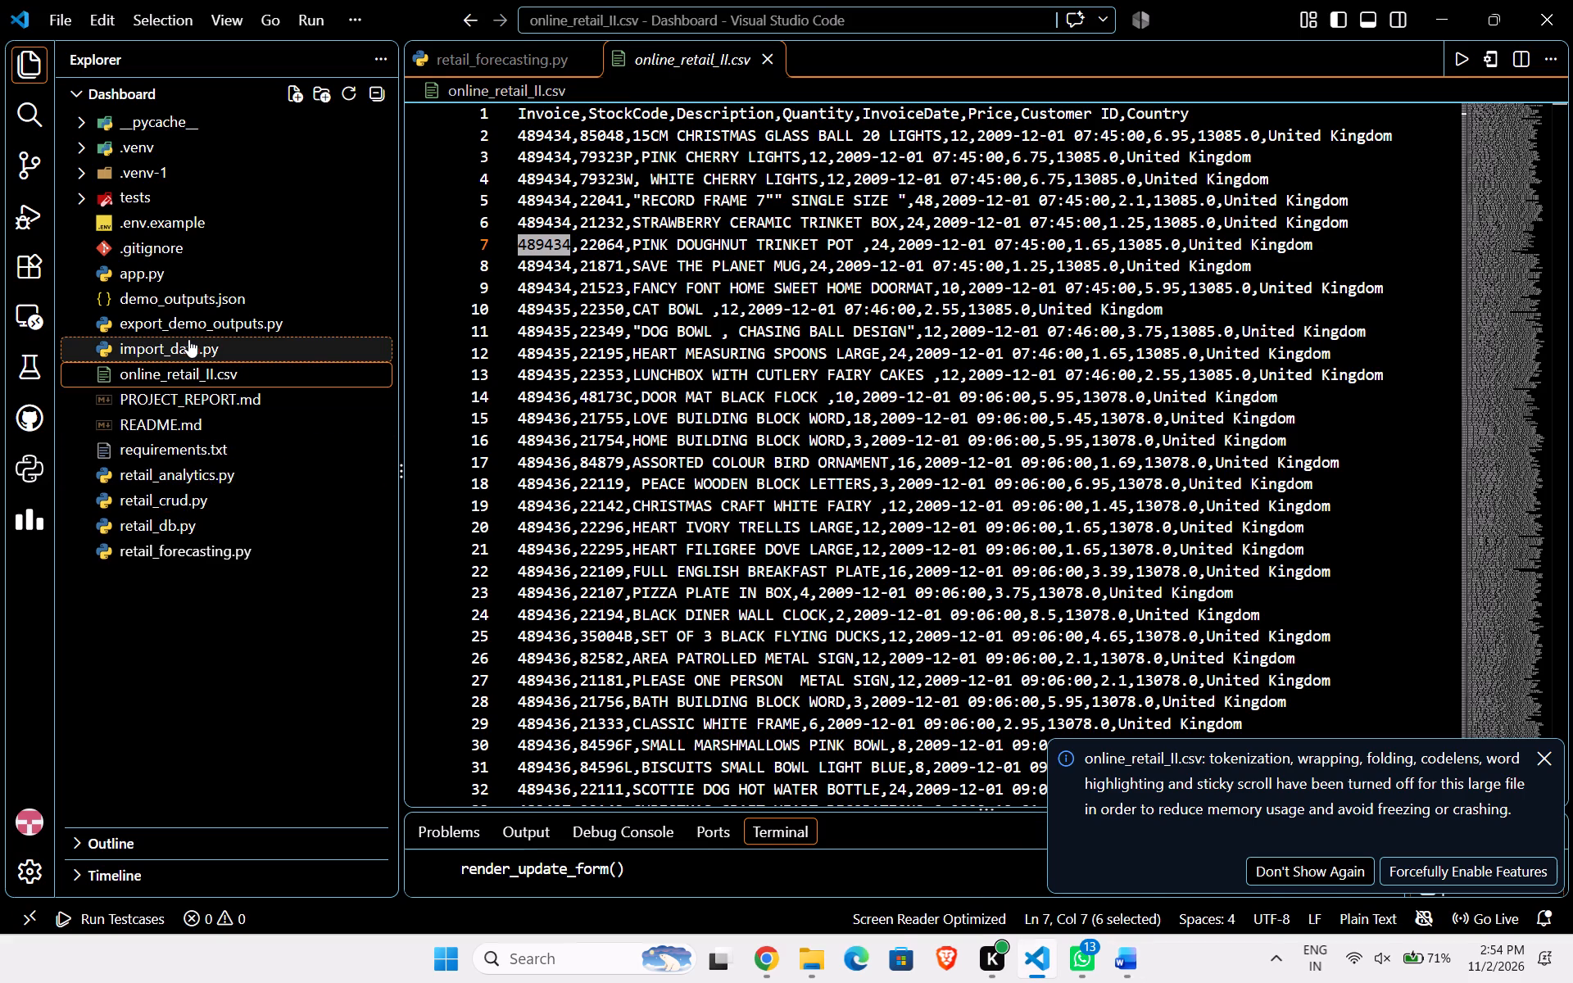
{"action": "scroll", "coordinate": [685, 428], "scroll_direction": "up", "scroll_amount": 11}
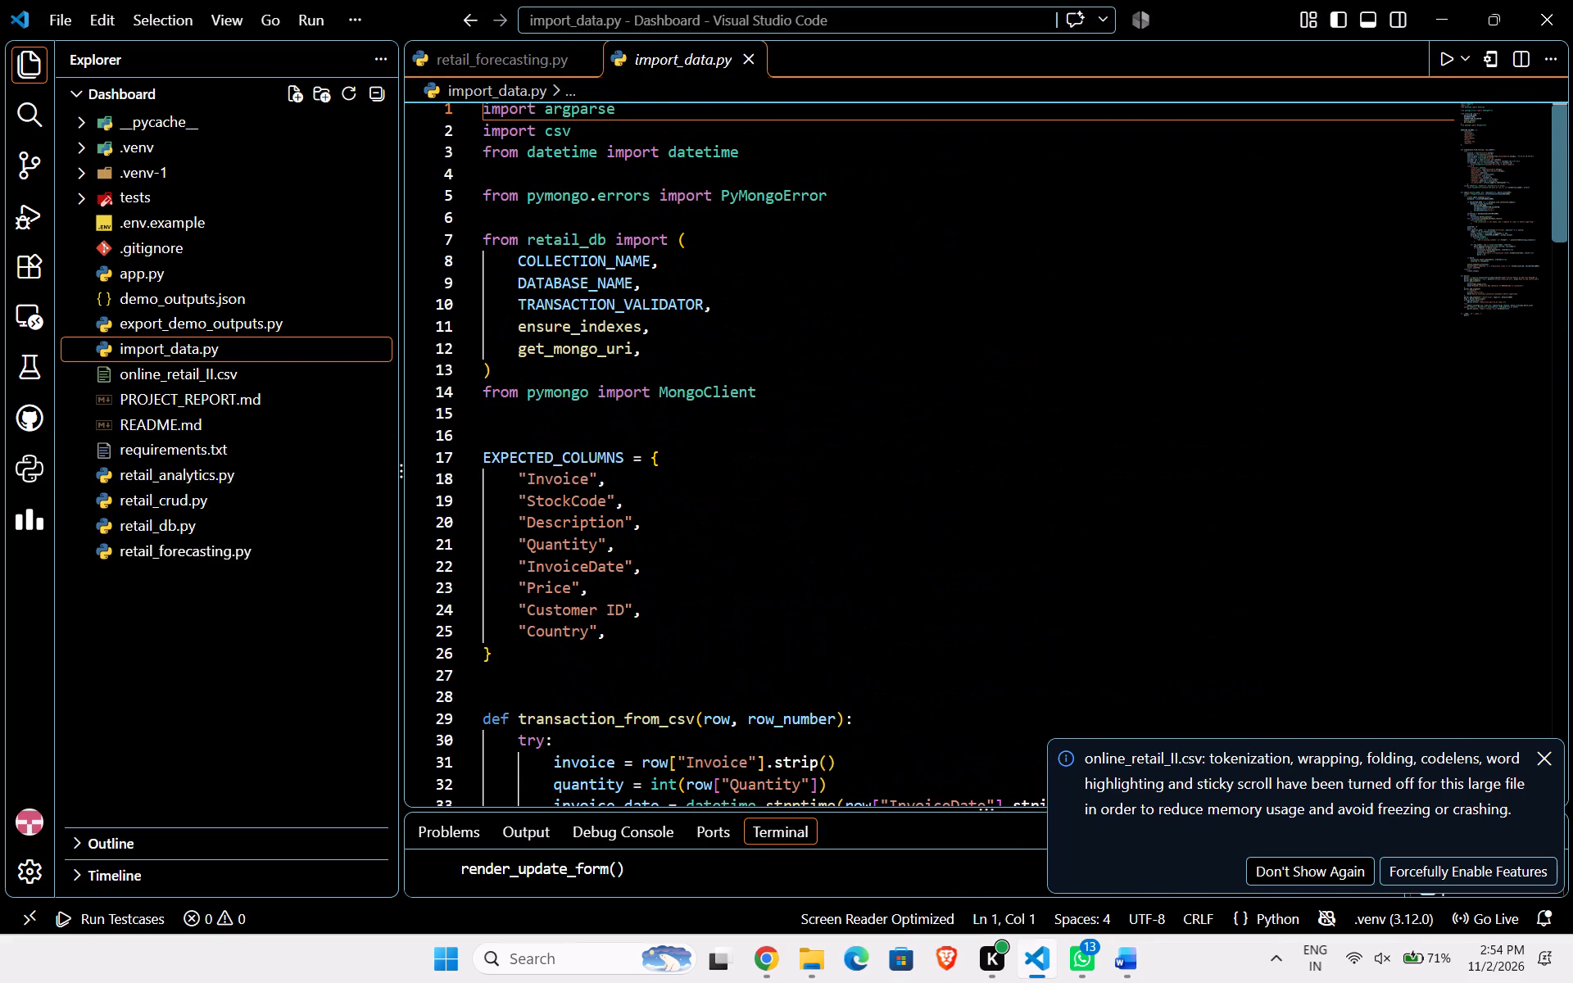
{"action": "left_click", "coordinate": [1552, 750]}
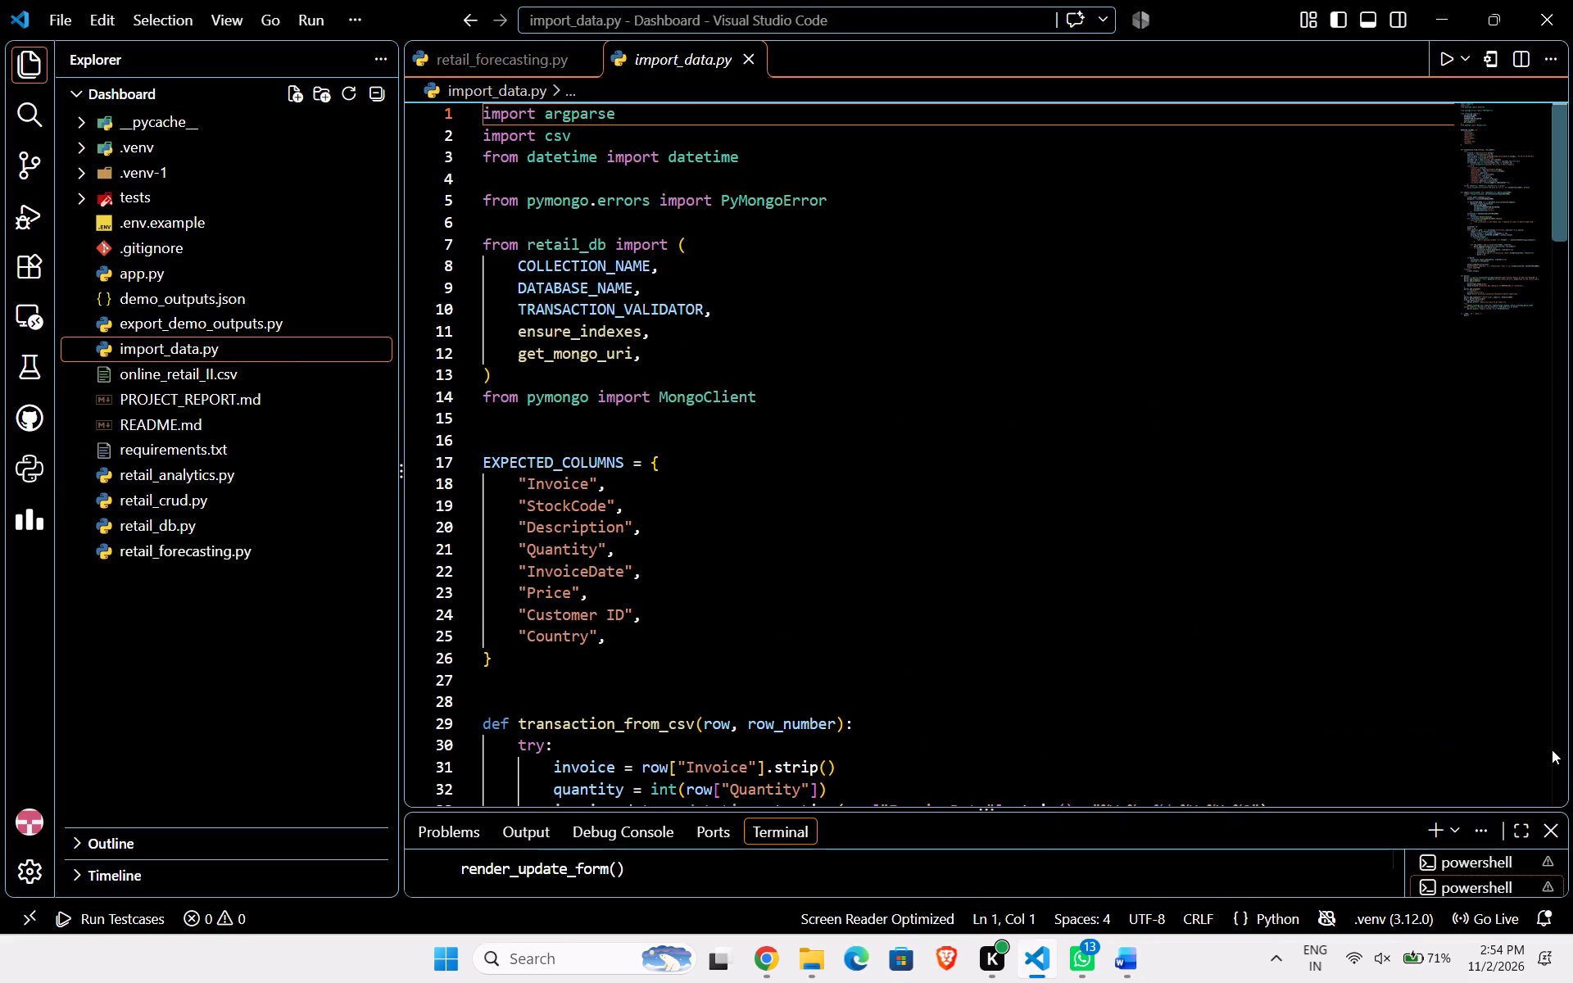
Capture a screenshot of the complete transaction_from_csv function in import_data.py, lines 29 to 52.
{"action": "scroll", "coordinate": [1289, 618], "scroll_direction": "down", "scroll_amount": 7}
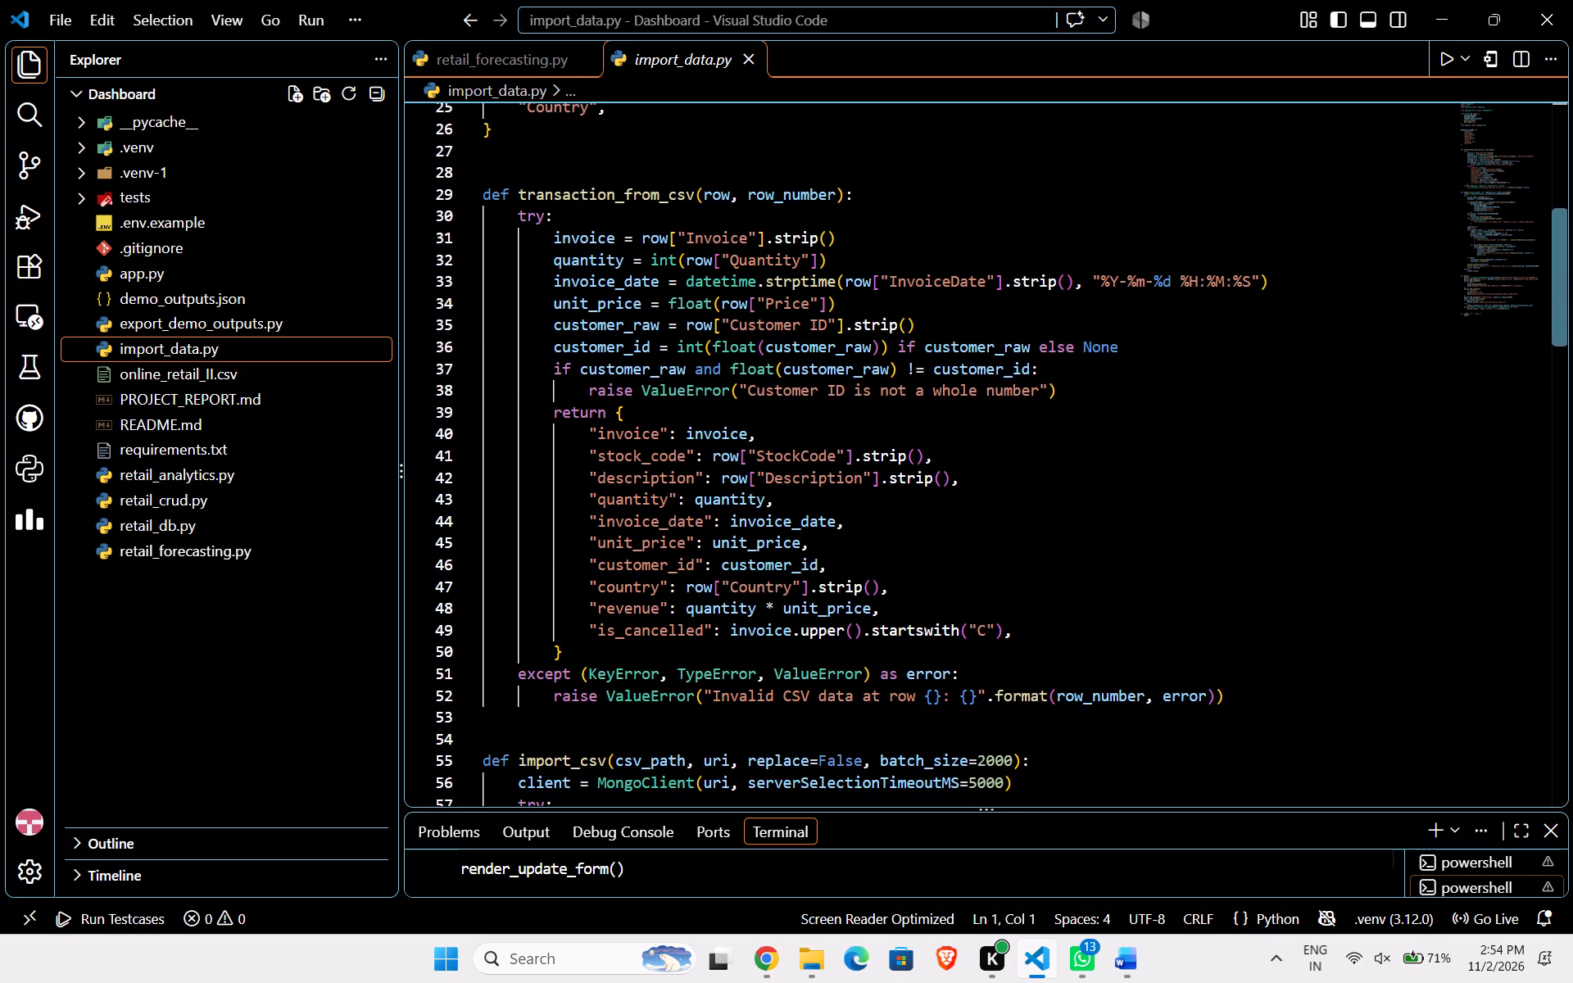
{"action": "scroll", "coordinate": [1289, 618], "scroll_direction": "down", "scroll_amount": 1}
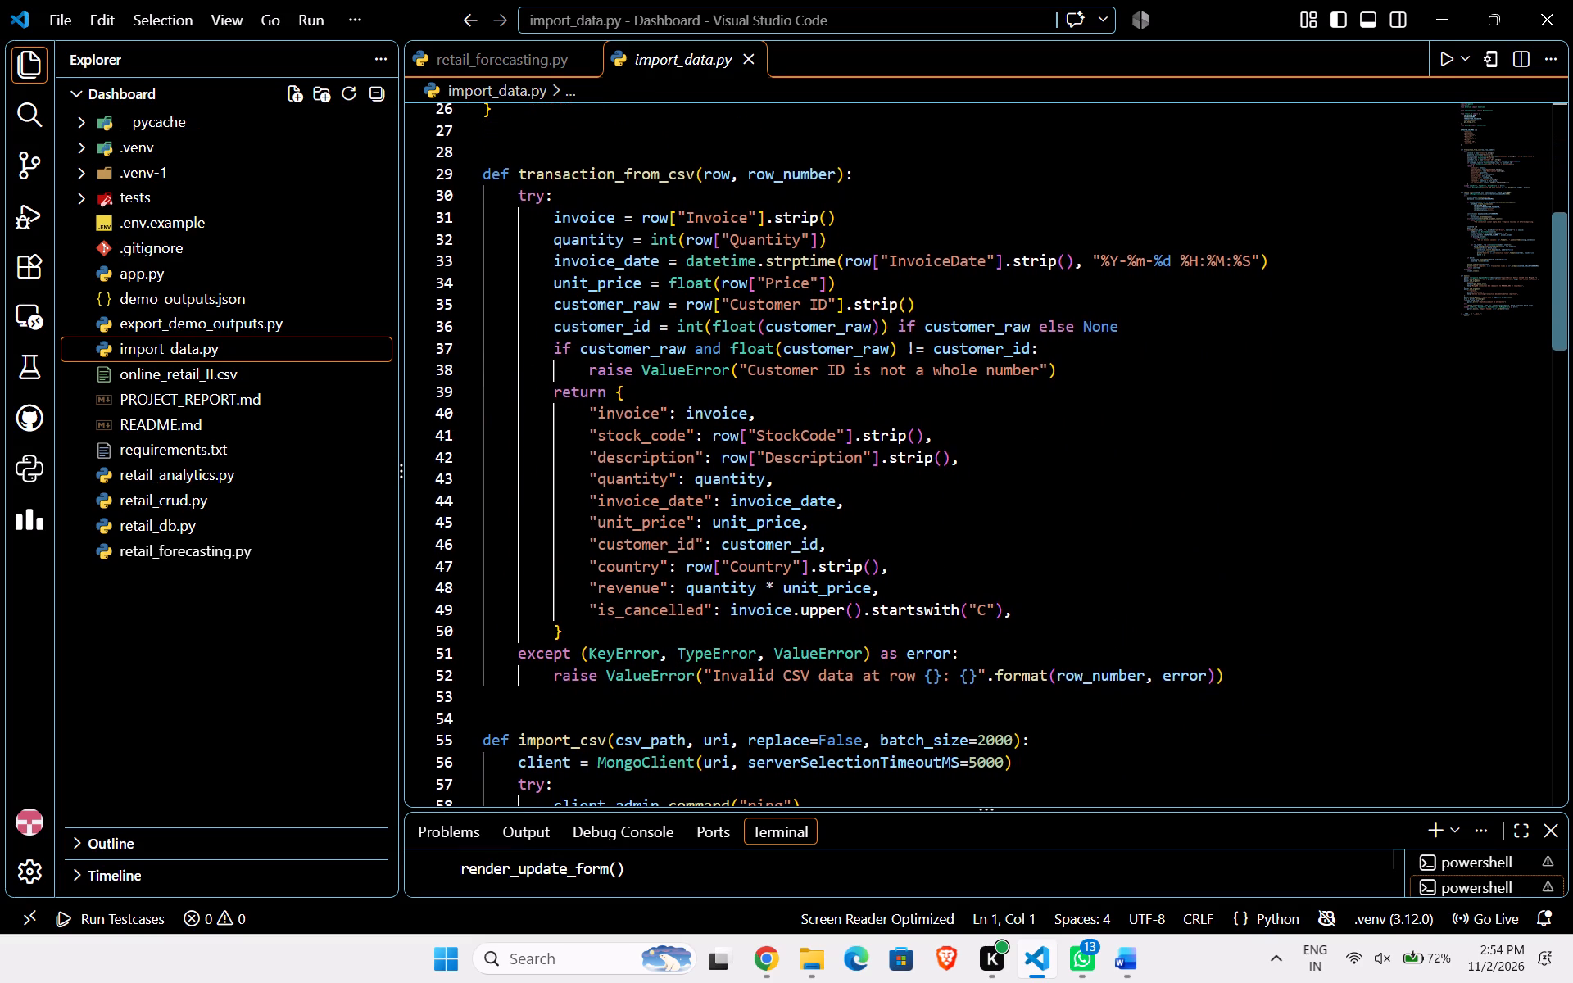
{"action": "scroll", "coordinate": [1280, 608], "scroll_direction": "up", "scroll_amount": 1}
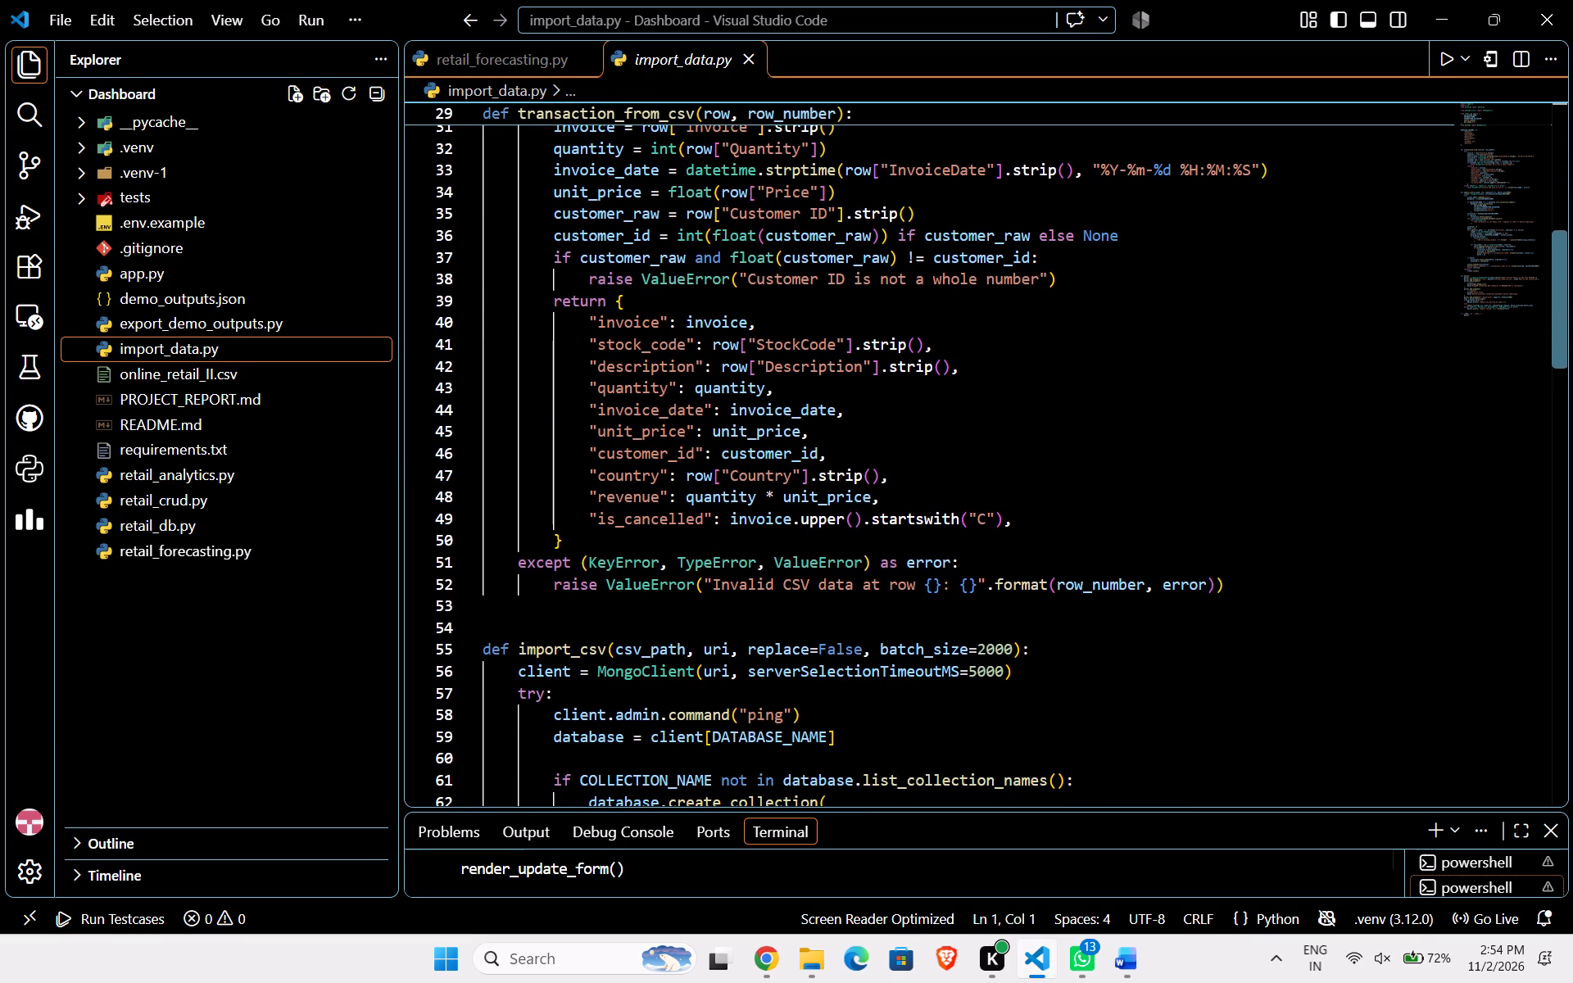
{"action": "scroll", "coordinate": [1280, 608], "scroll_direction": "up", "scroll_amount": 1}
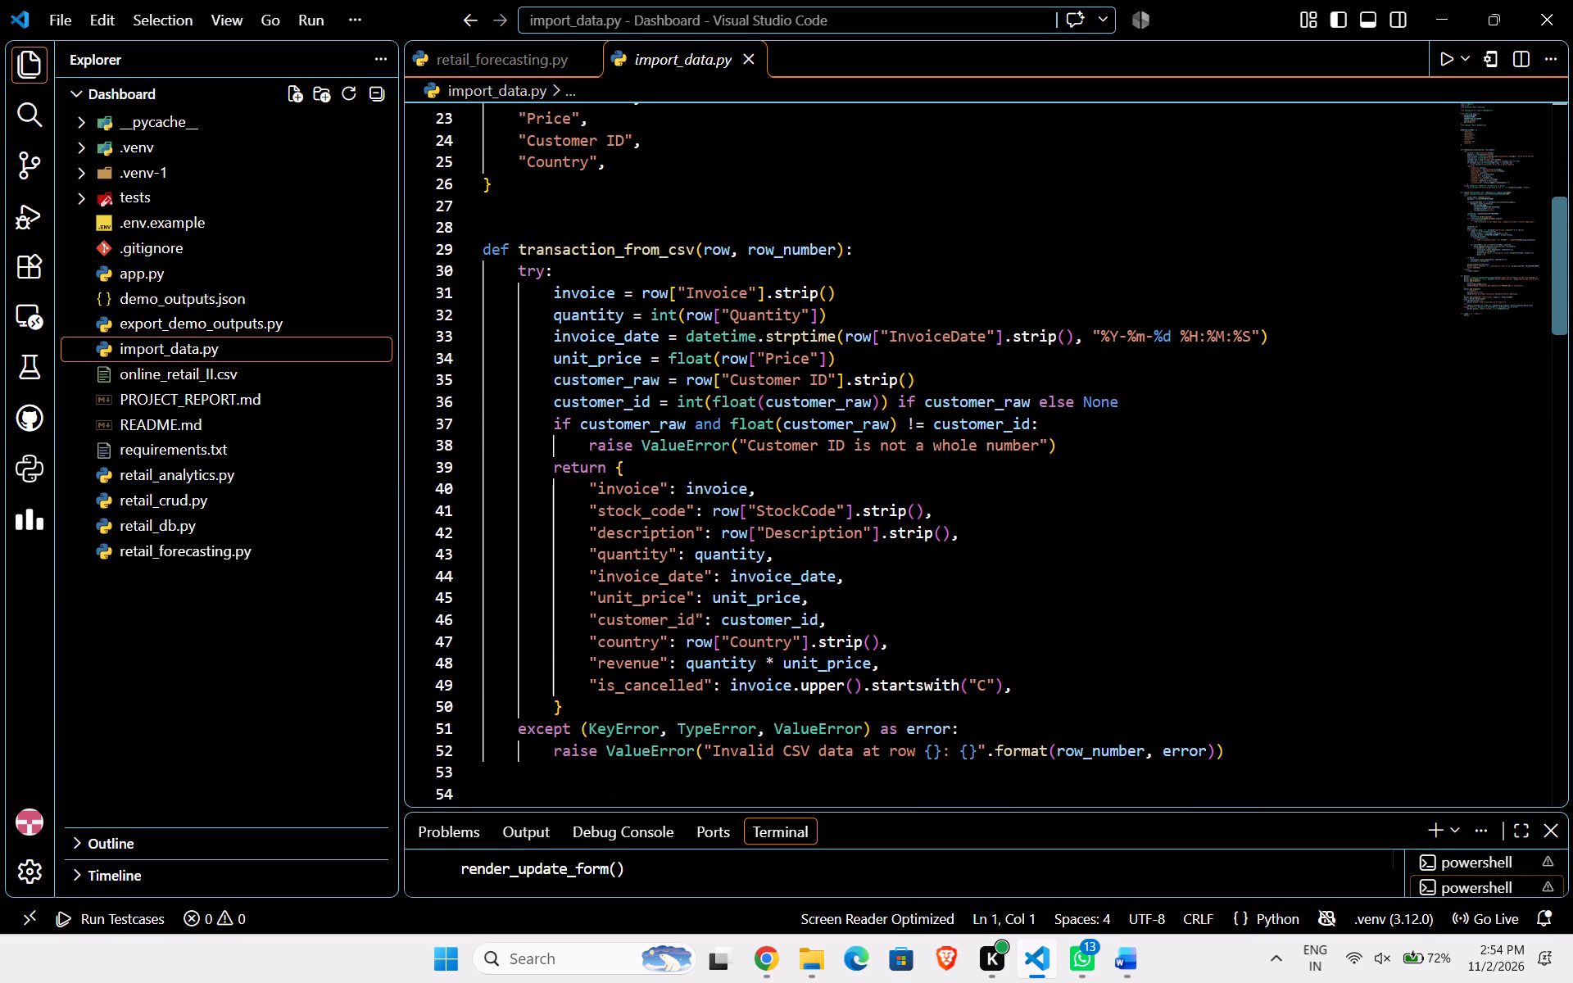
{"action": "scroll", "coordinate": [1280, 608], "scroll_direction": "up", "scroll_amount": 1}
{"action": "key", "text": "F12"}
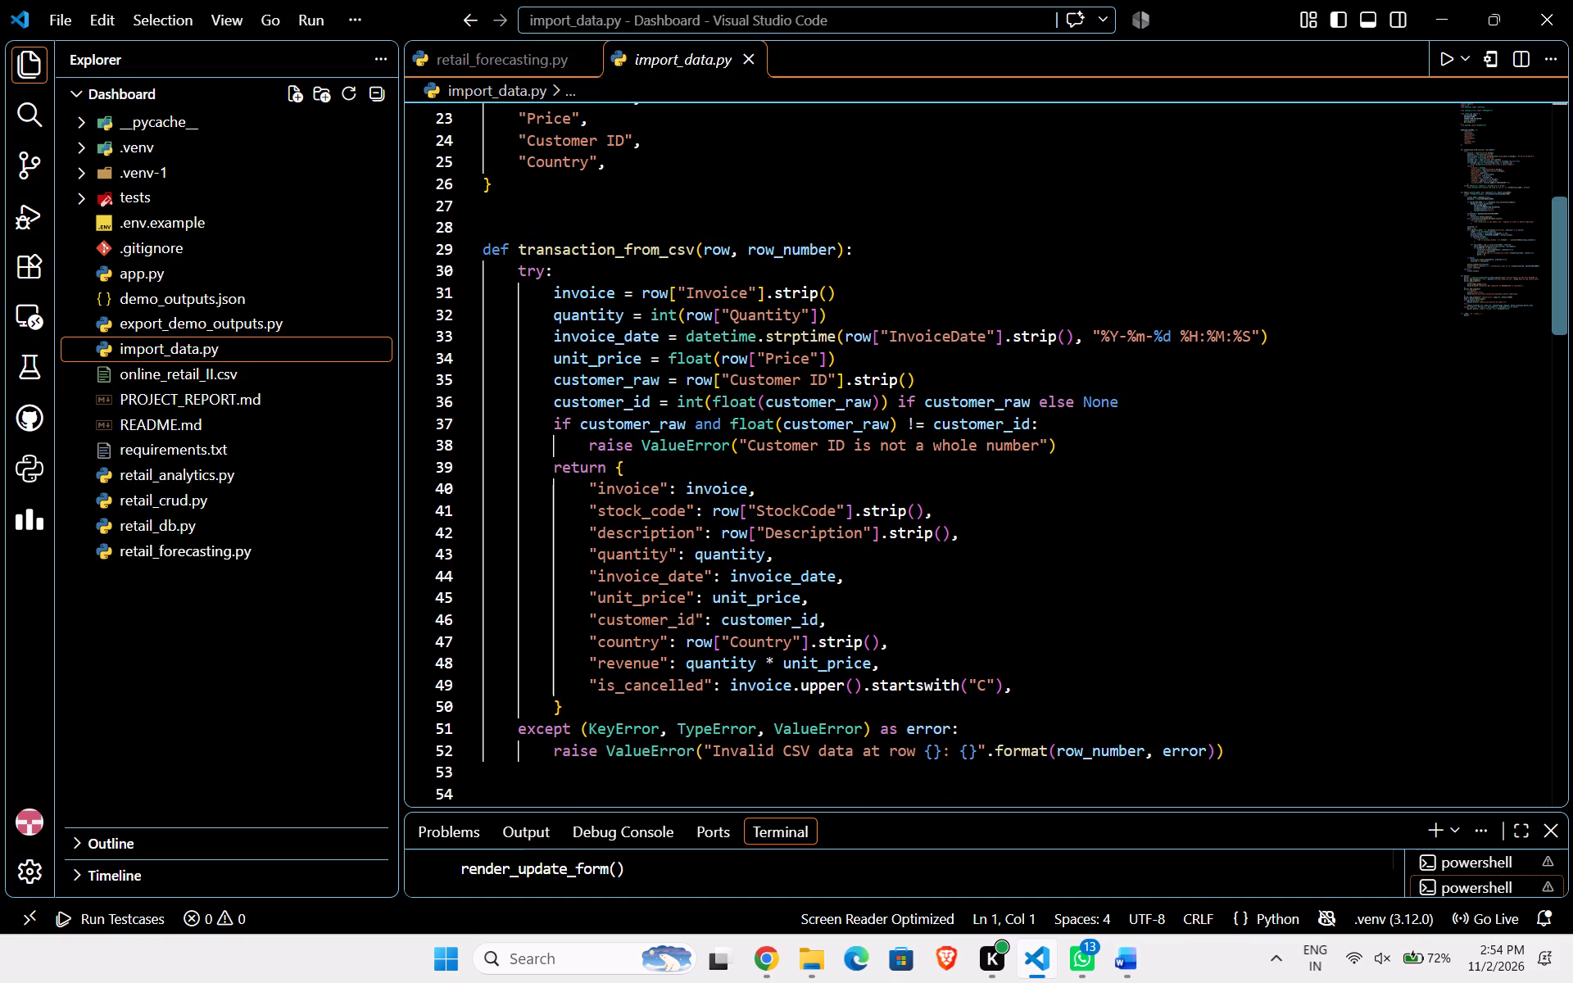
{"action": "key", "text": "Print"}
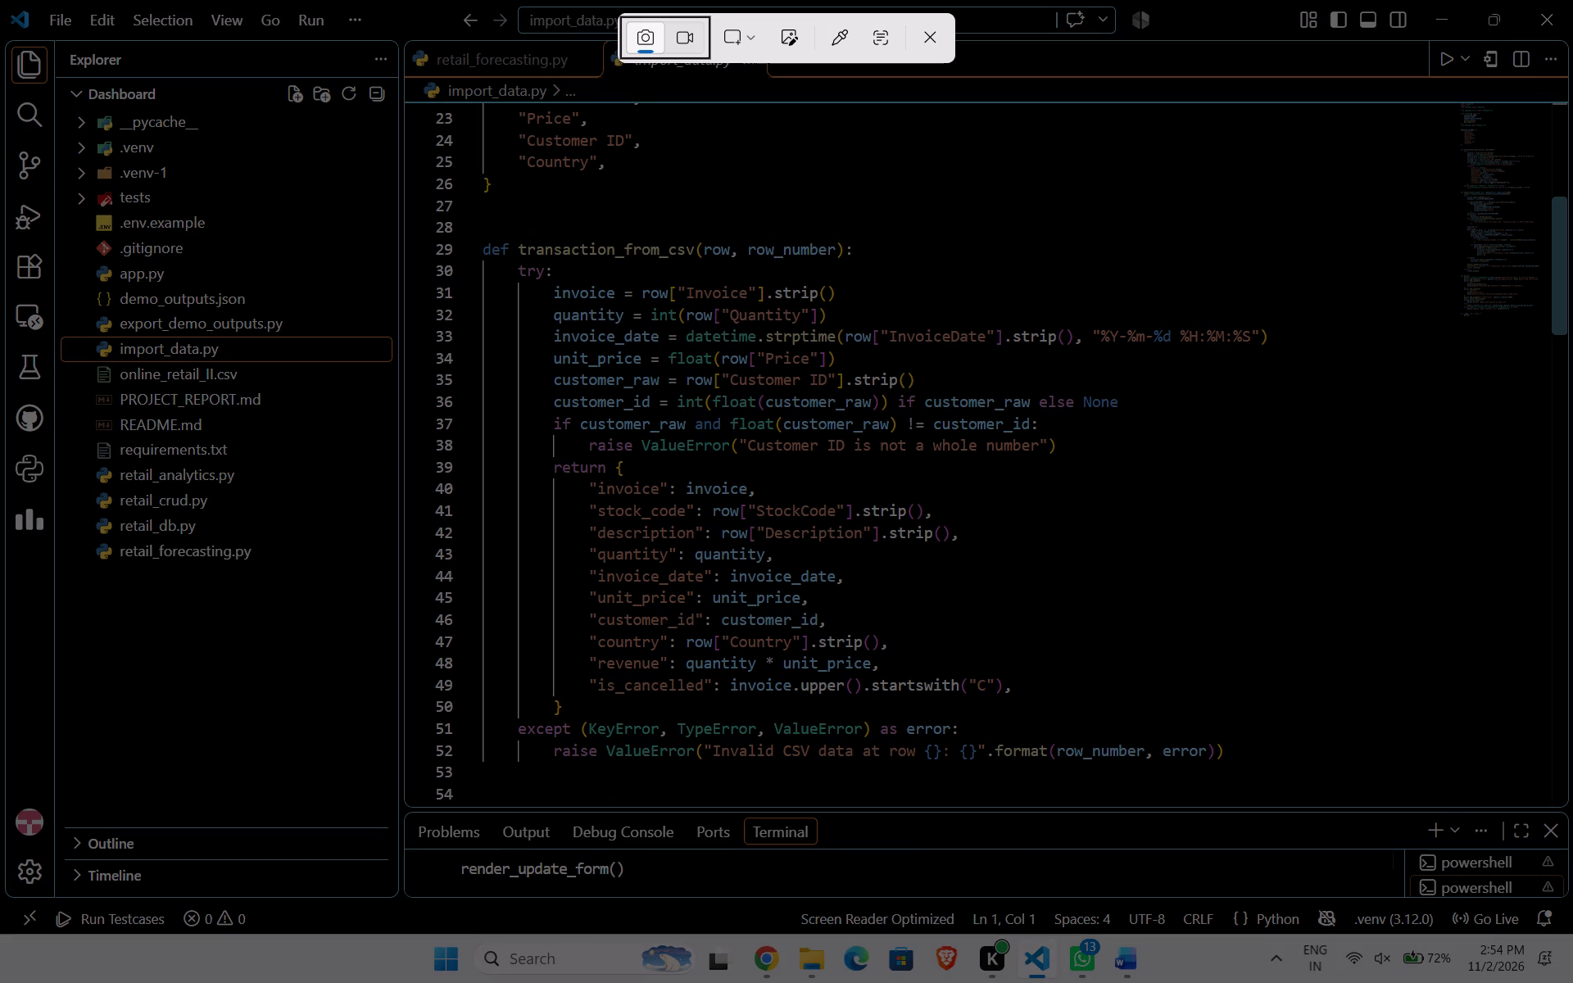
{"action": "left_click_drag", "start_coordinate": [470, 233], "coordinate": [1259, 777]}
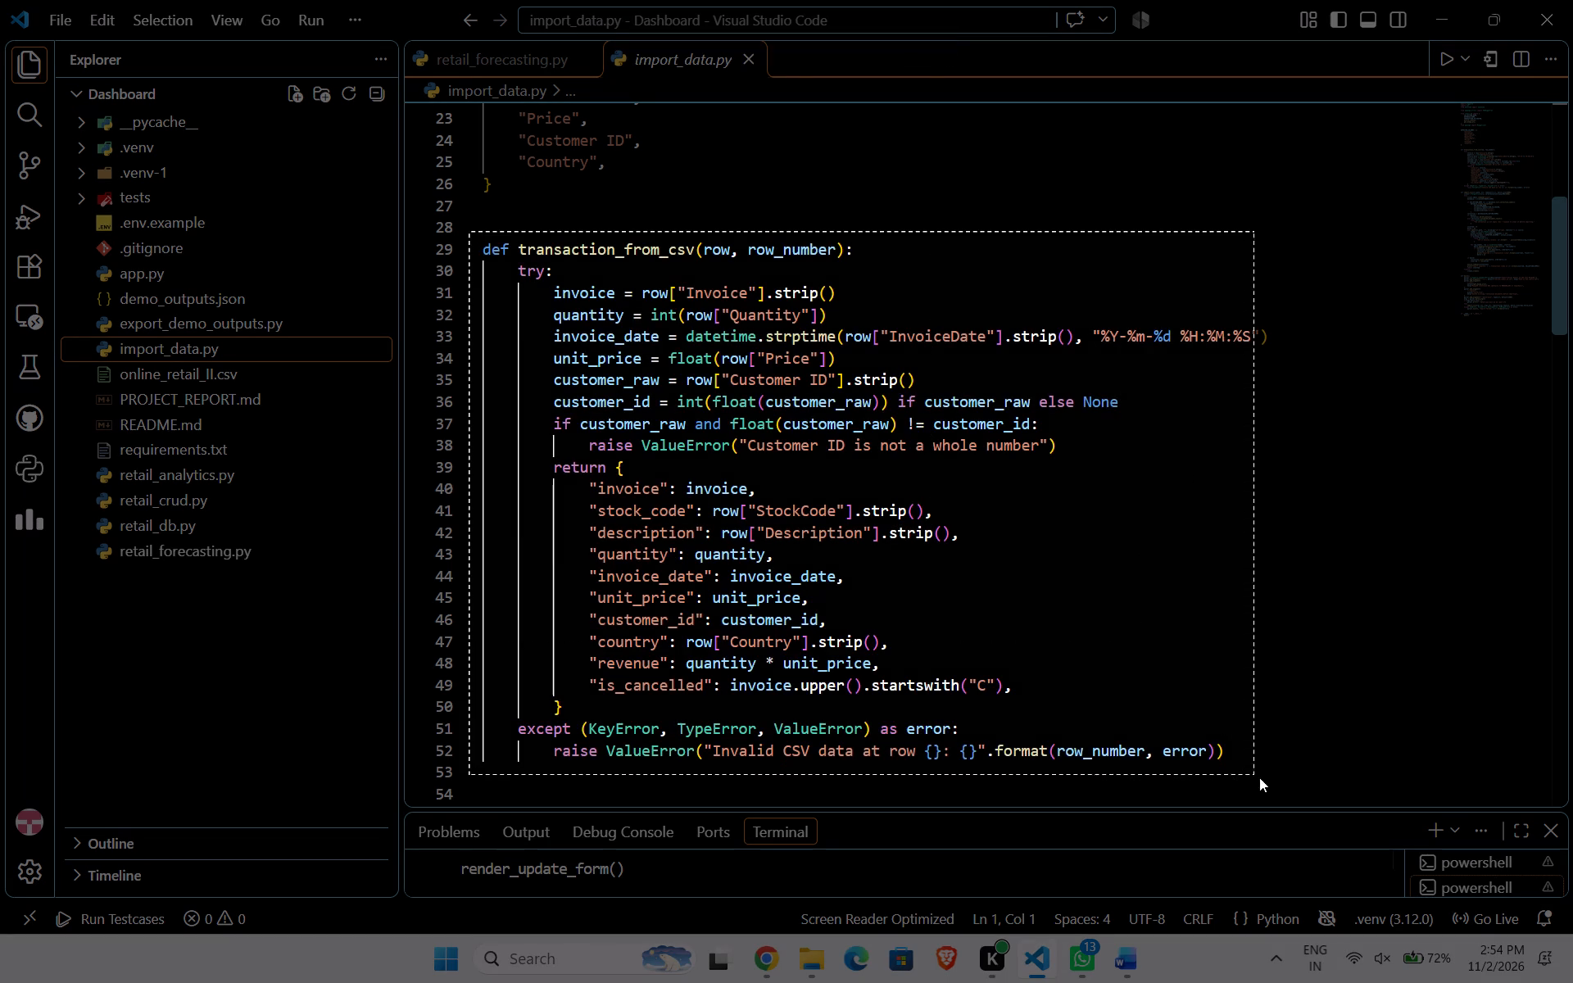
{"action": "left_click_drag", "start_coordinate": [1259, 777], "coordinate": [1494, 780]}
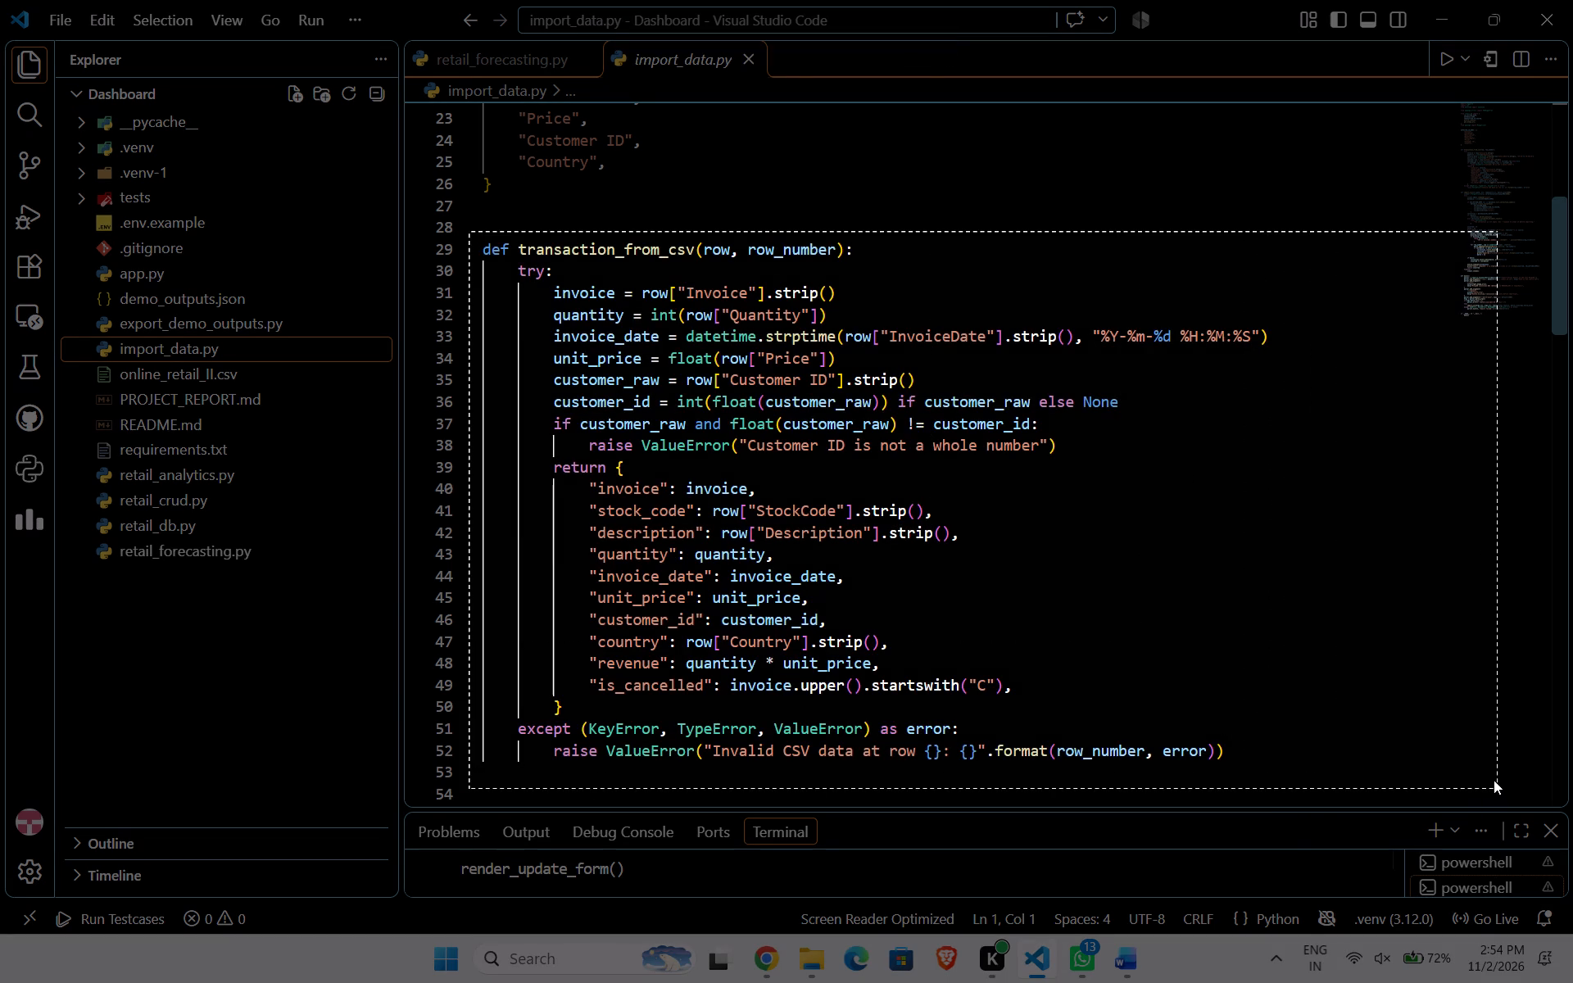
{"action": "left_click_drag", "start_coordinate": [1494, 780], "coordinate": [1464, 772]}
Return to Word and paste the function screenshot into the blank line below the example document's closing brace.
{"action": "key", "text": "alt+Tab"}
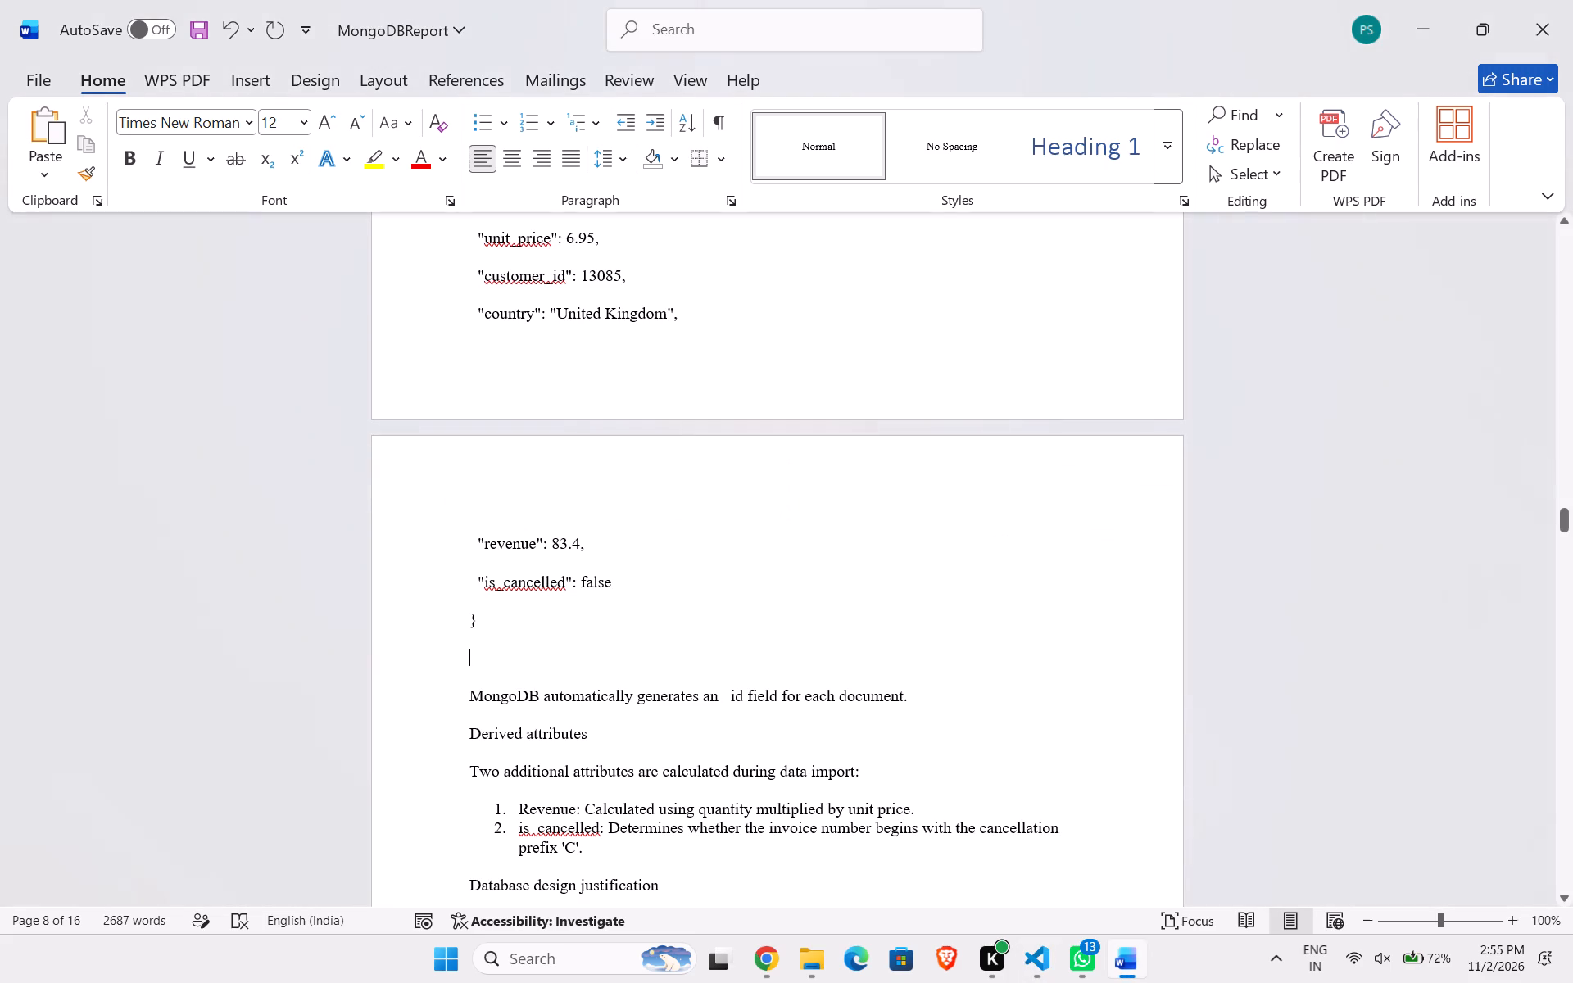
{"action": "key", "text": "ctrl+v"}
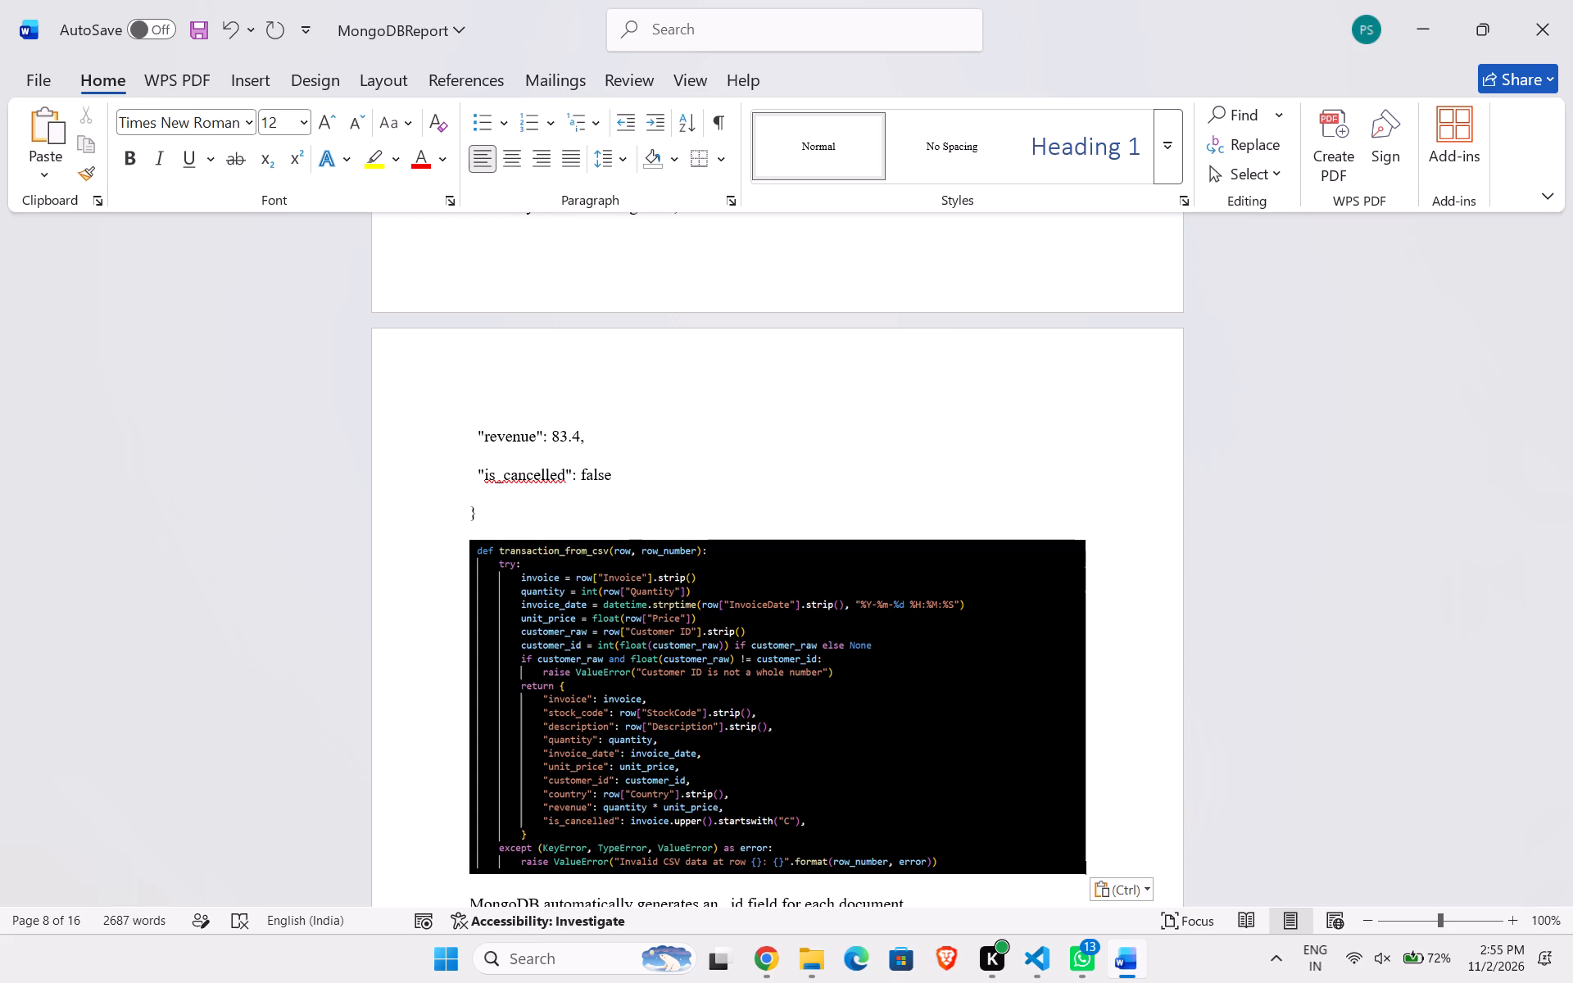
Review the report up to section 9.1, MongoDB Schema Validation, and look through the rest of import_data.py in Visual Studio Code for matching code.
{"action": "scroll", "coordinate": [707, 686], "scroll_direction": "down", "scroll_amount": 2}
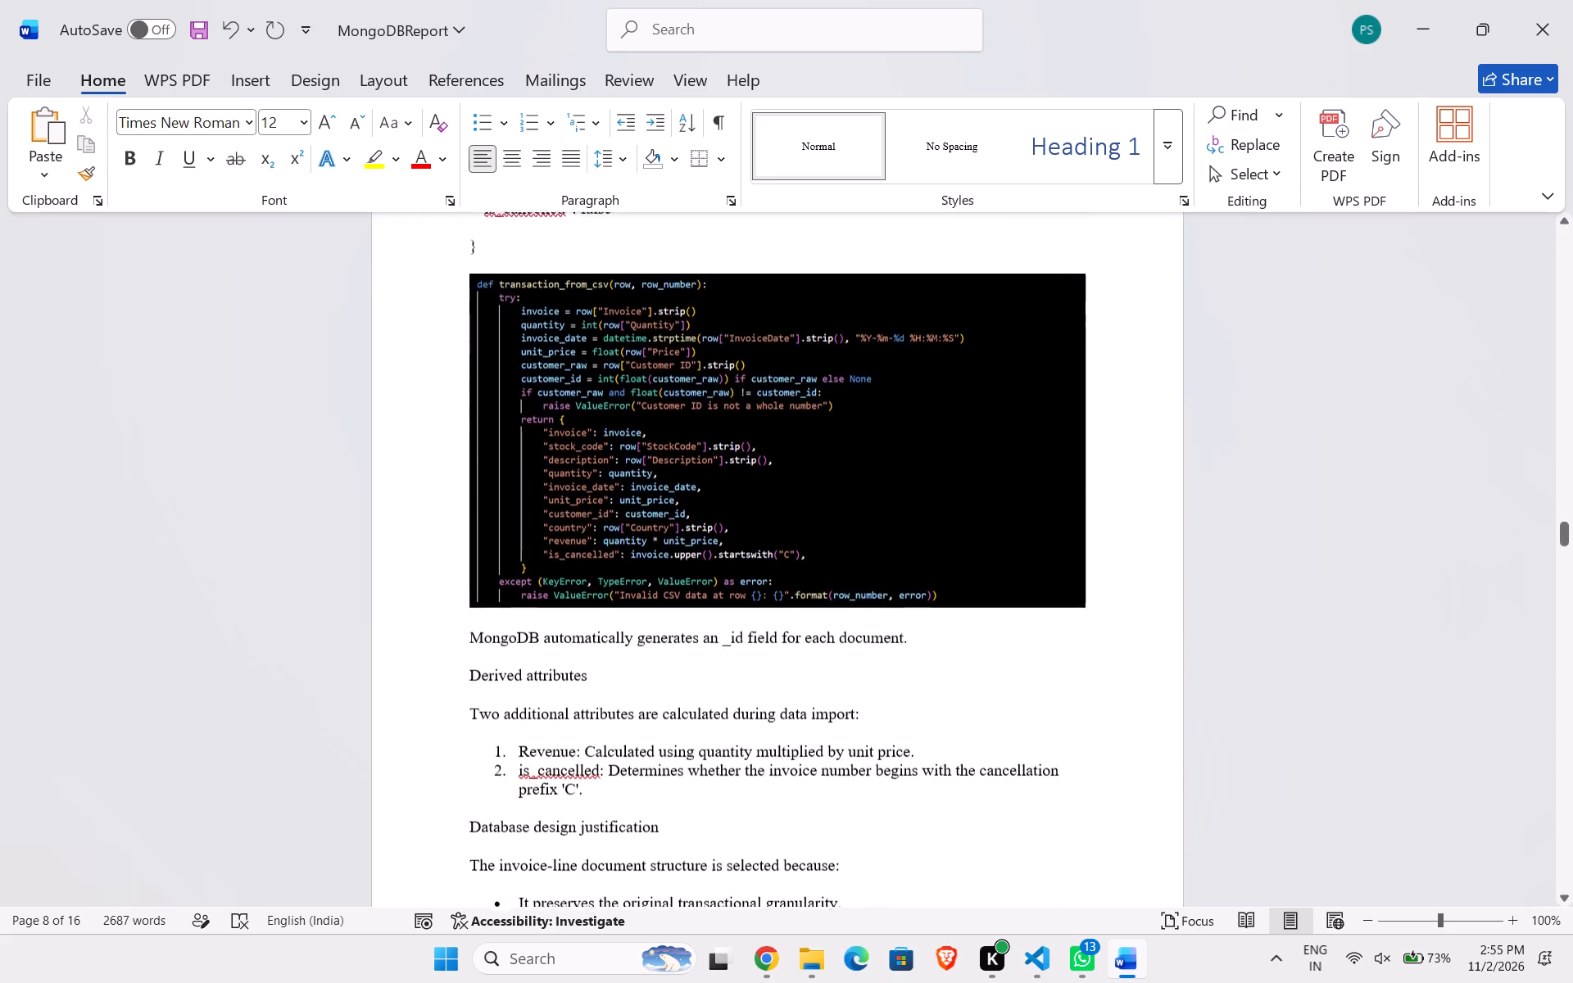
{"action": "scroll", "coordinate": [707, 686], "scroll_direction": "down", "scroll_amount": 2}
{"action": "scroll", "coordinate": [707, 686], "scroll_direction": "up", "scroll_amount": 1}
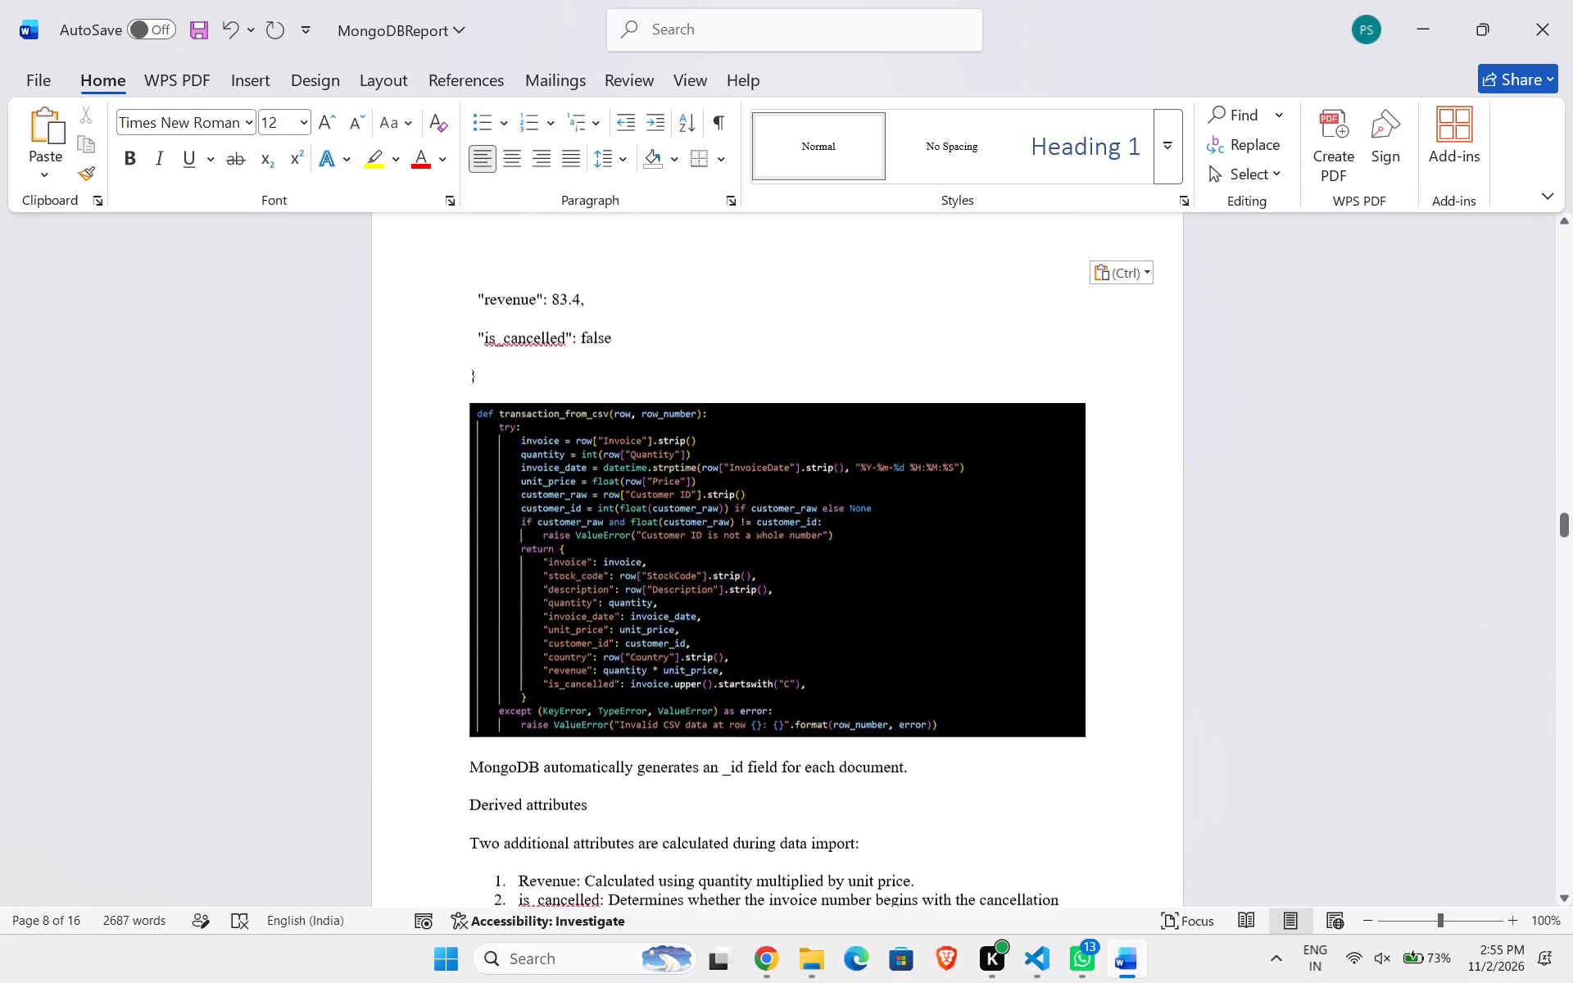
{"action": "scroll", "coordinate": [707, 686], "scroll_direction": "up", "scroll_amount": 2}
{"action": "scroll", "coordinate": [707, 686], "scroll_direction": "down", "scroll_amount": 3}
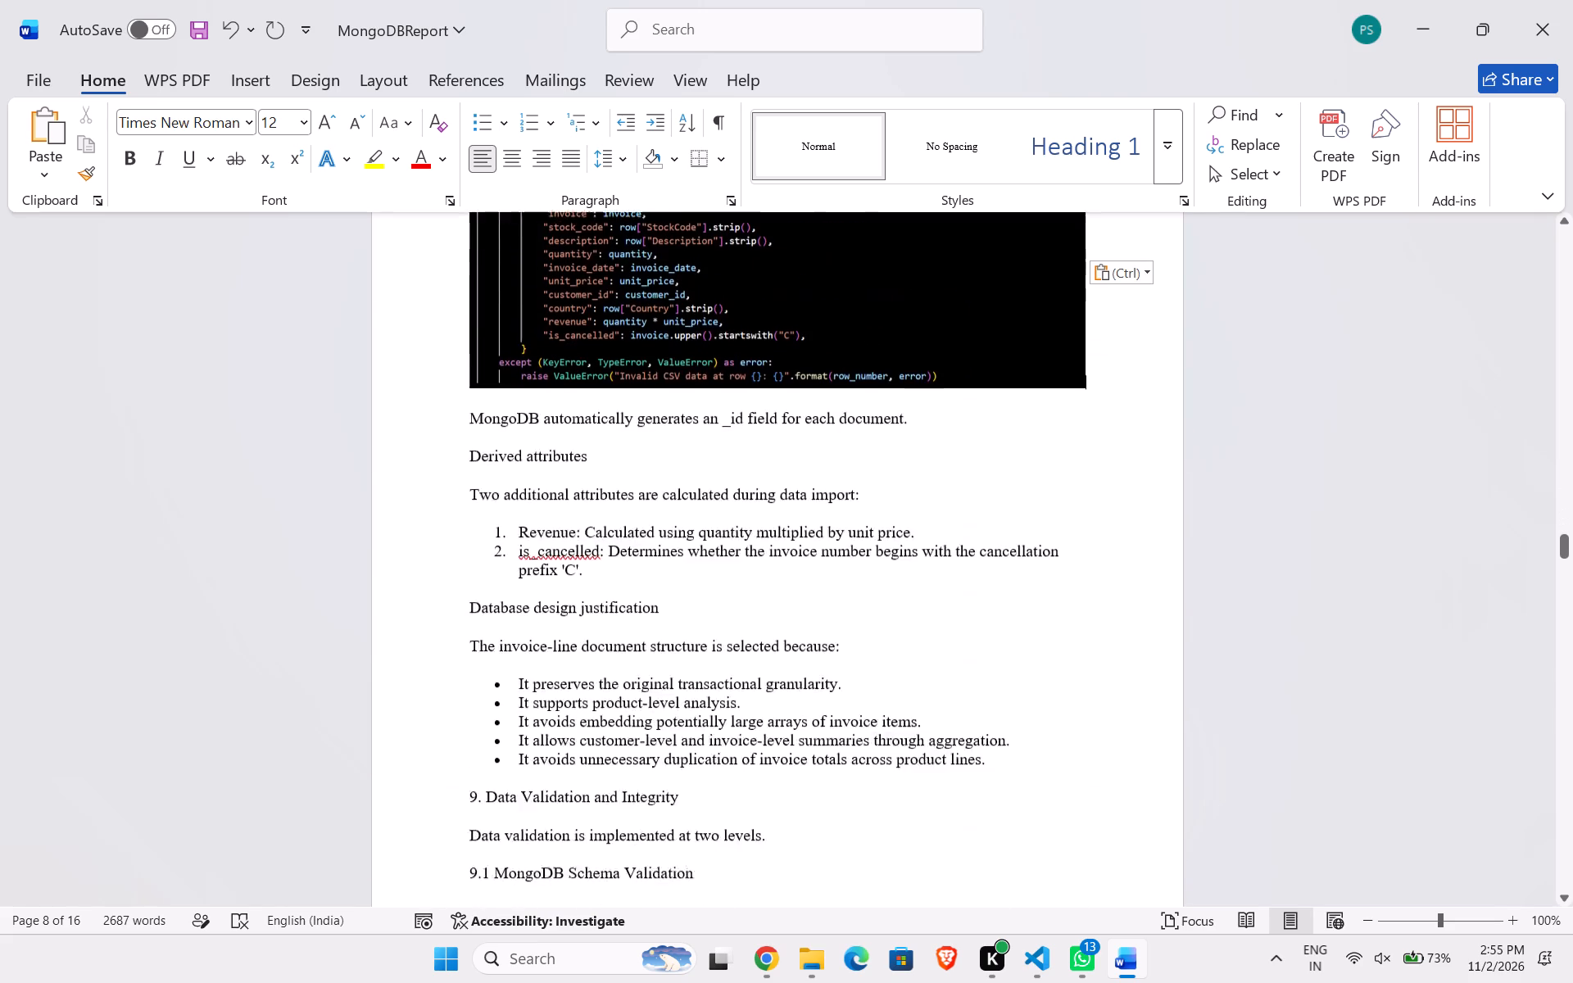
{"action": "scroll", "coordinate": [707, 686], "scroll_direction": "down", "scroll_amount": 1}
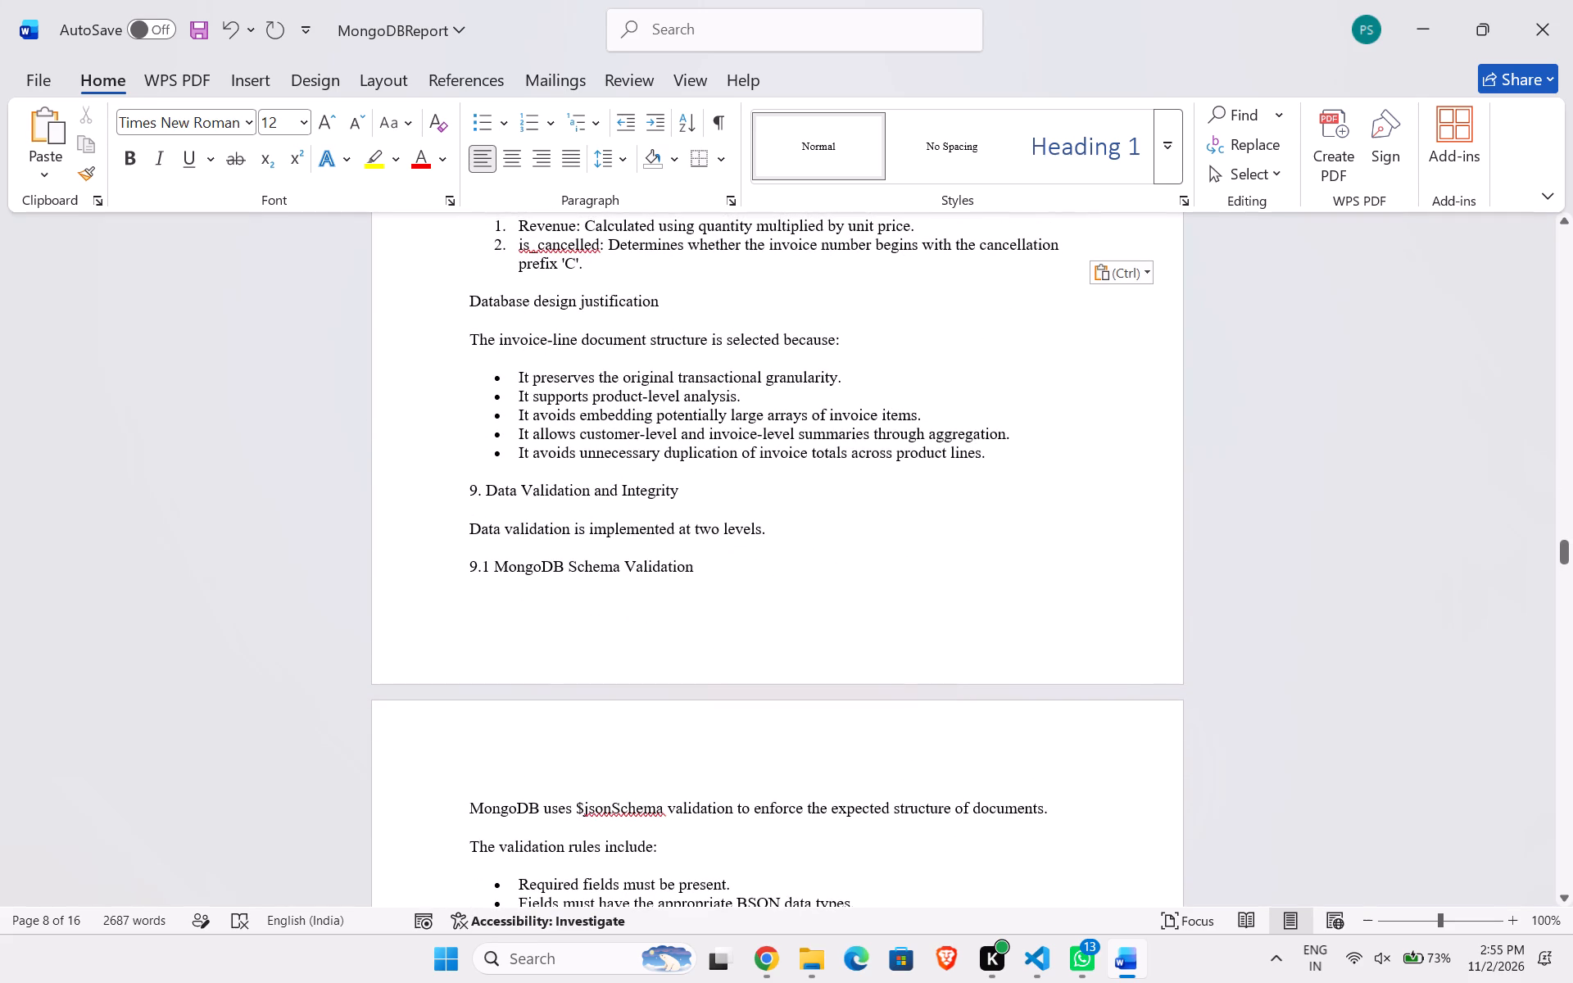
{"action": "key", "text": "alt+Tab"}
{"action": "scroll", "coordinate": [775, 607], "scroll_direction": "down", "scroll_amount": 8}
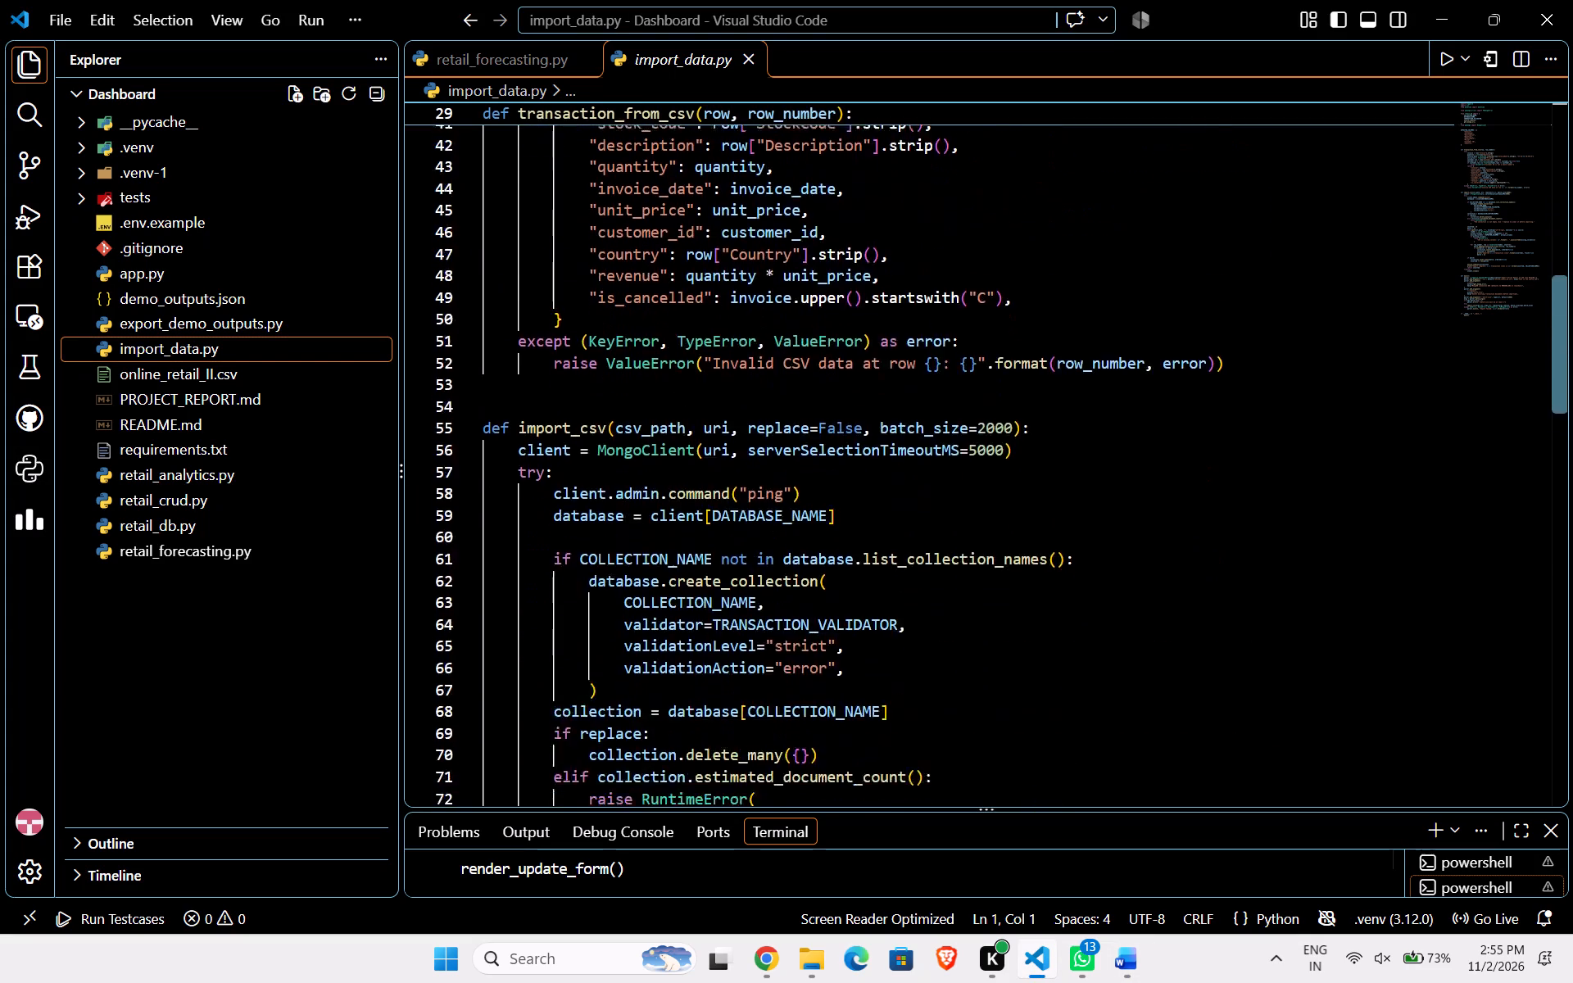
{"action": "scroll", "coordinate": [775, 607], "scroll_direction": "down", "scroll_amount": 5}
{"action": "scroll", "coordinate": [775, 607], "scroll_direction": "up", "scroll_amount": 1}
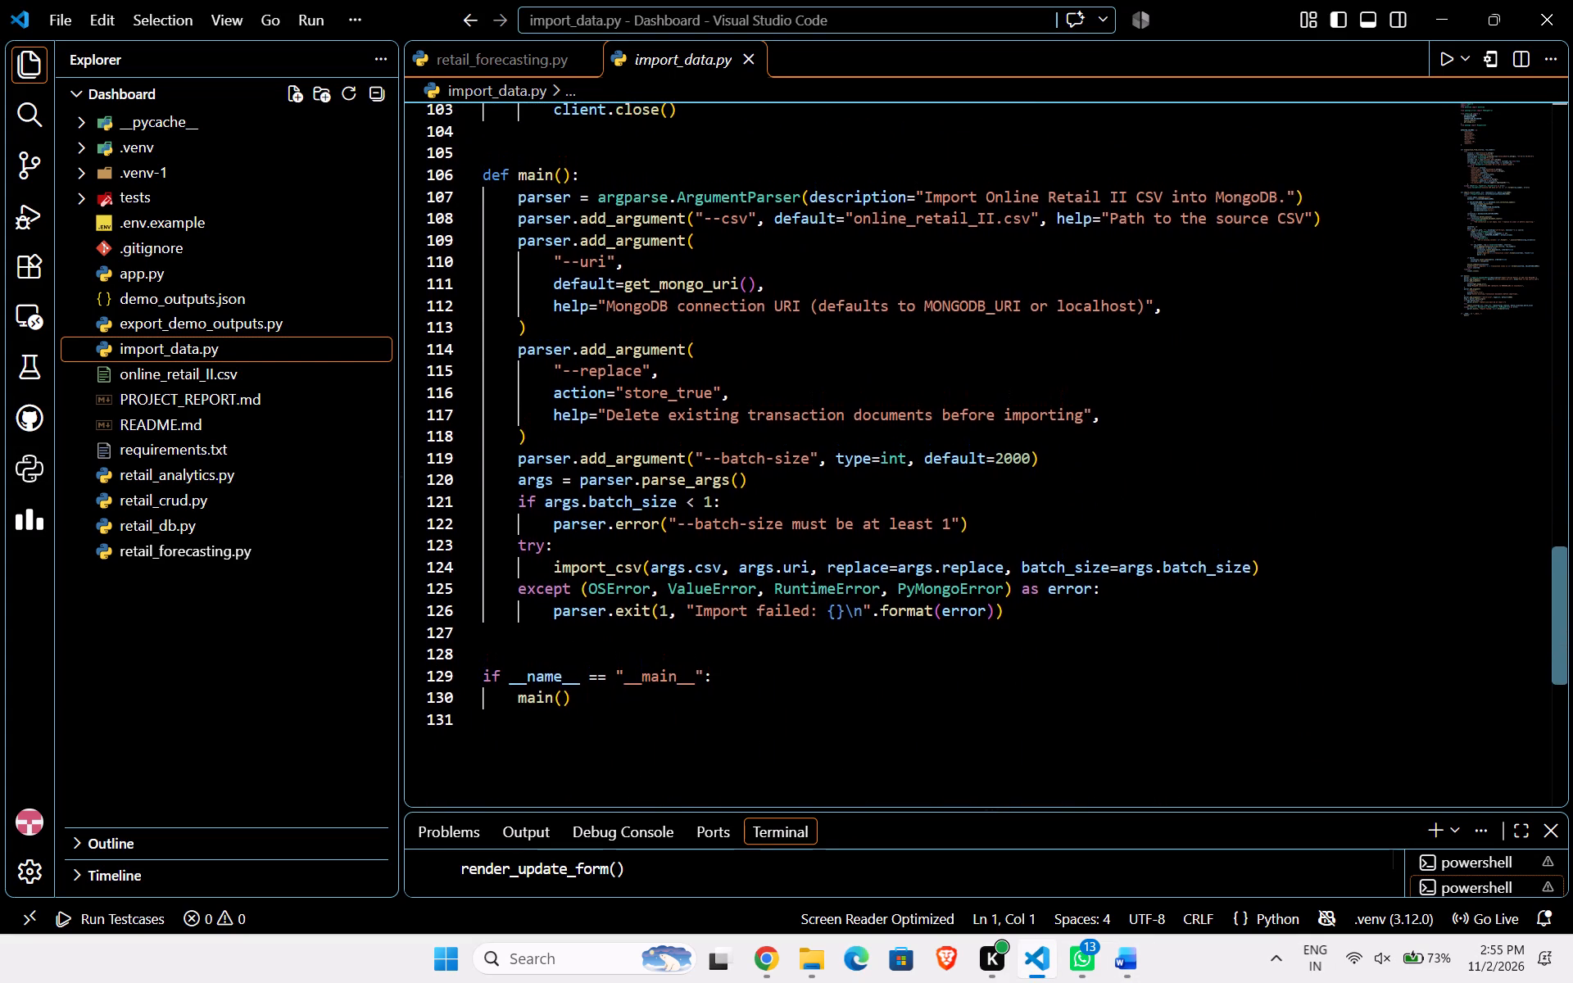
{"action": "scroll", "coordinate": [787, 424], "scroll_direction": "down", "scroll_amount": 5}
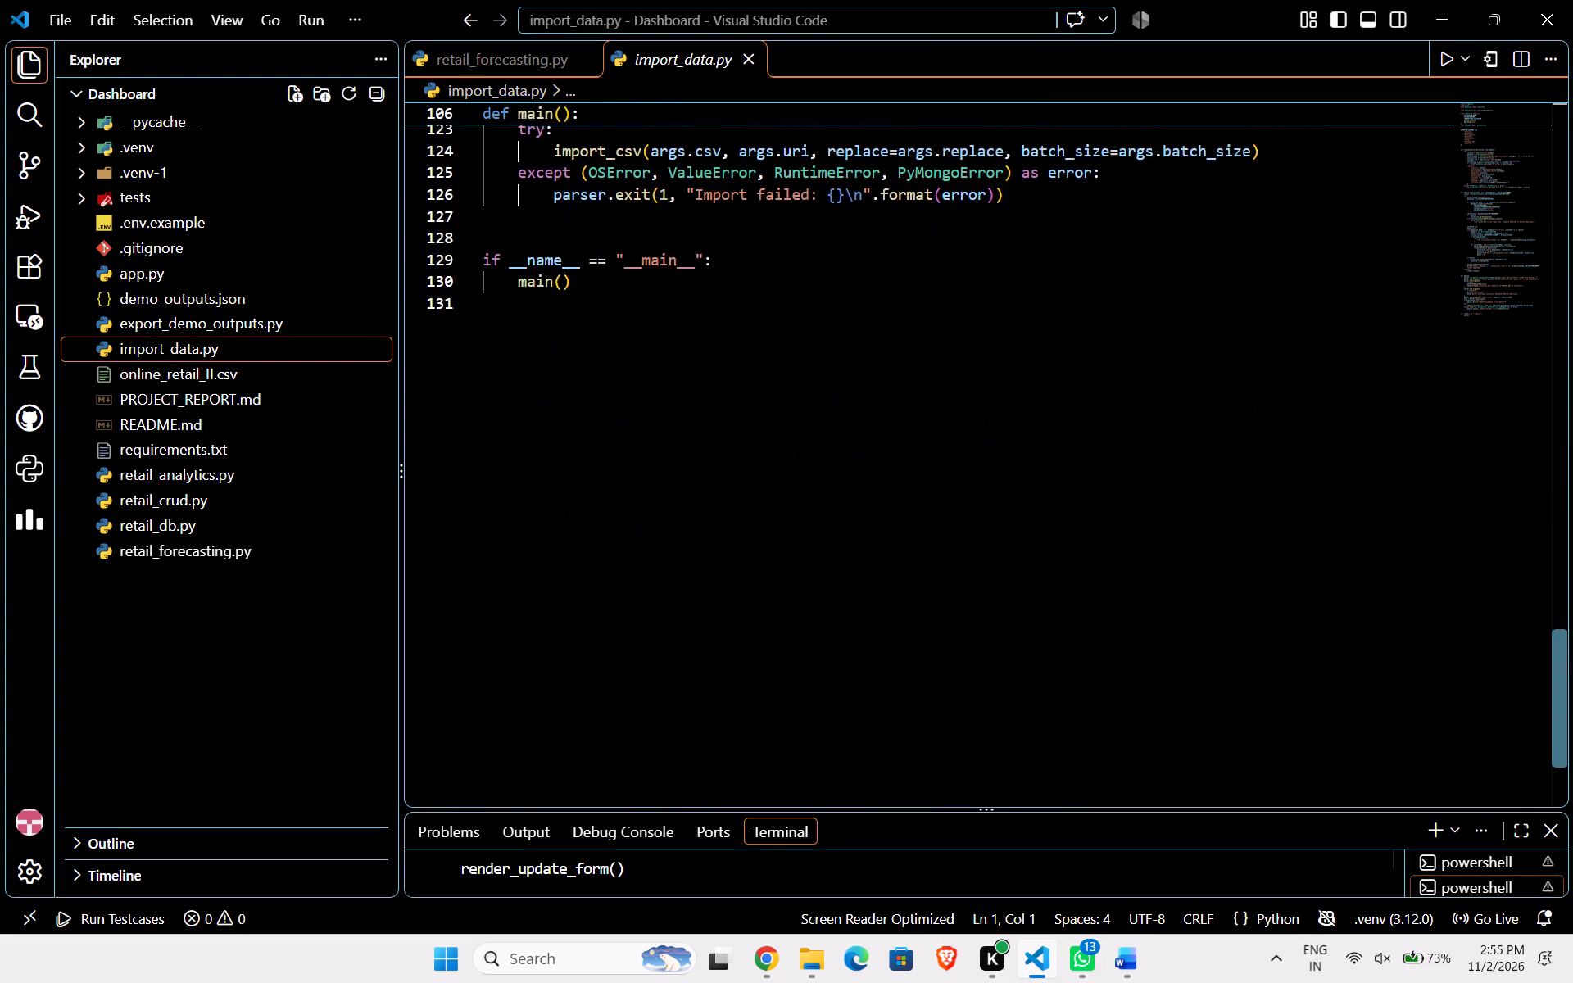
{"action": "scroll", "coordinate": [787, 424], "scroll_direction": "up", "scroll_amount": 18}
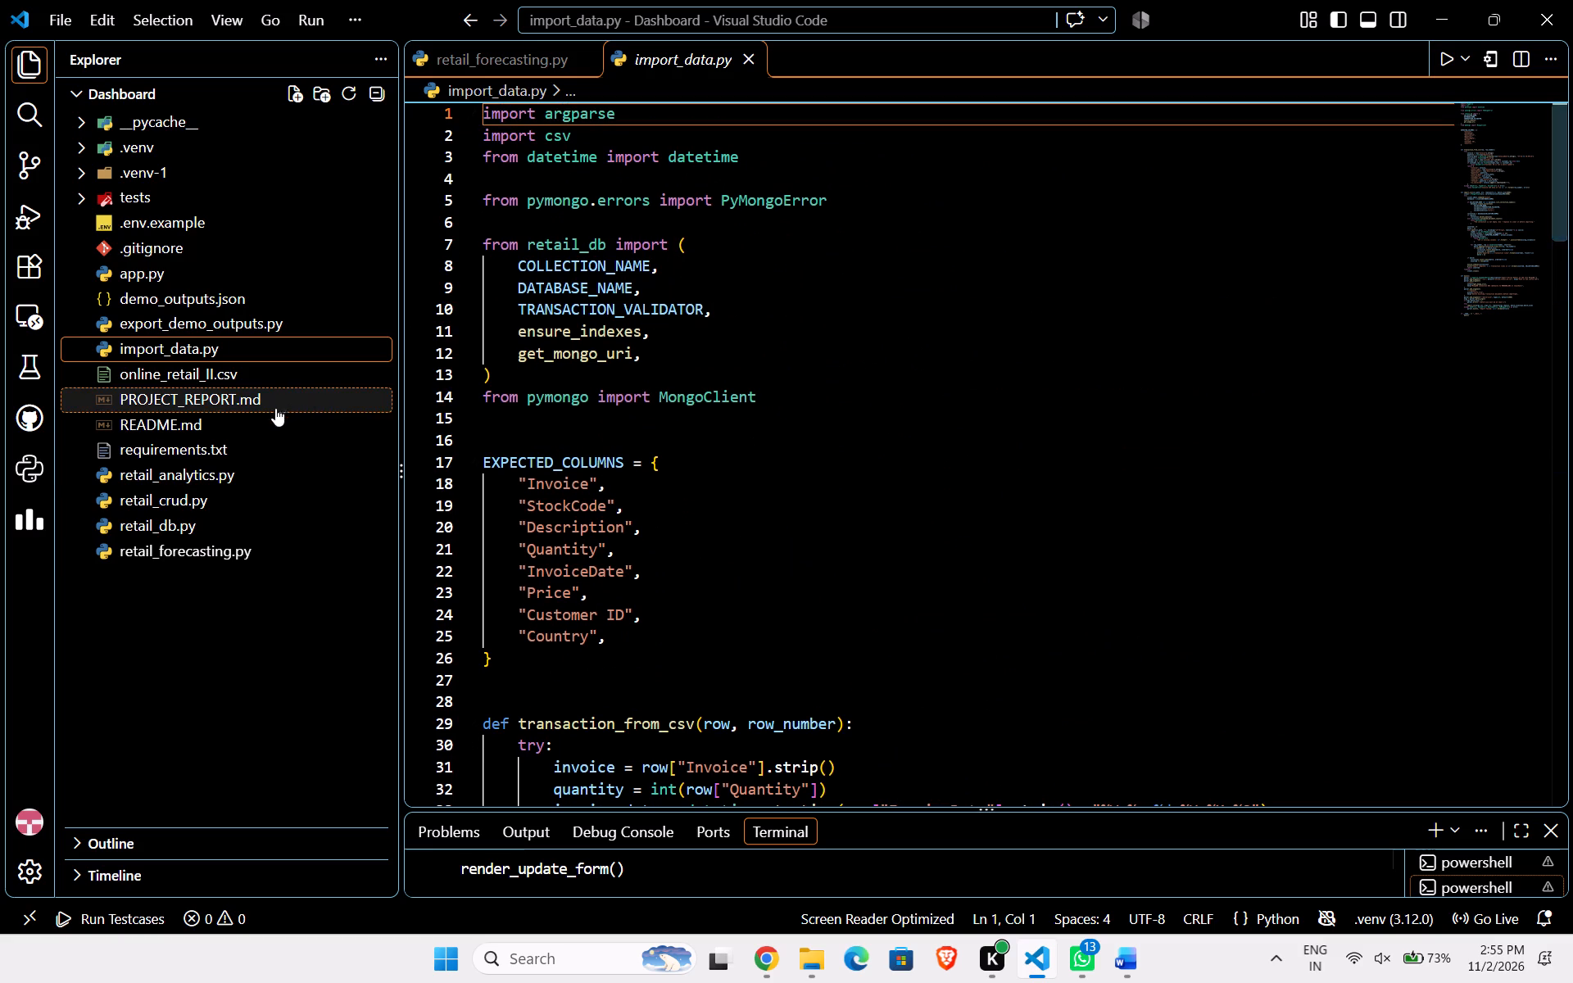
Open retail_crud.py and look over its validate_transaction function as the code to illustrate data validation.
{"action": "left_click", "coordinate": [251, 510]}
{"action": "scroll", "coordinate": [656, 502], "scroll_direction": "up", "scroll_amount": 2}
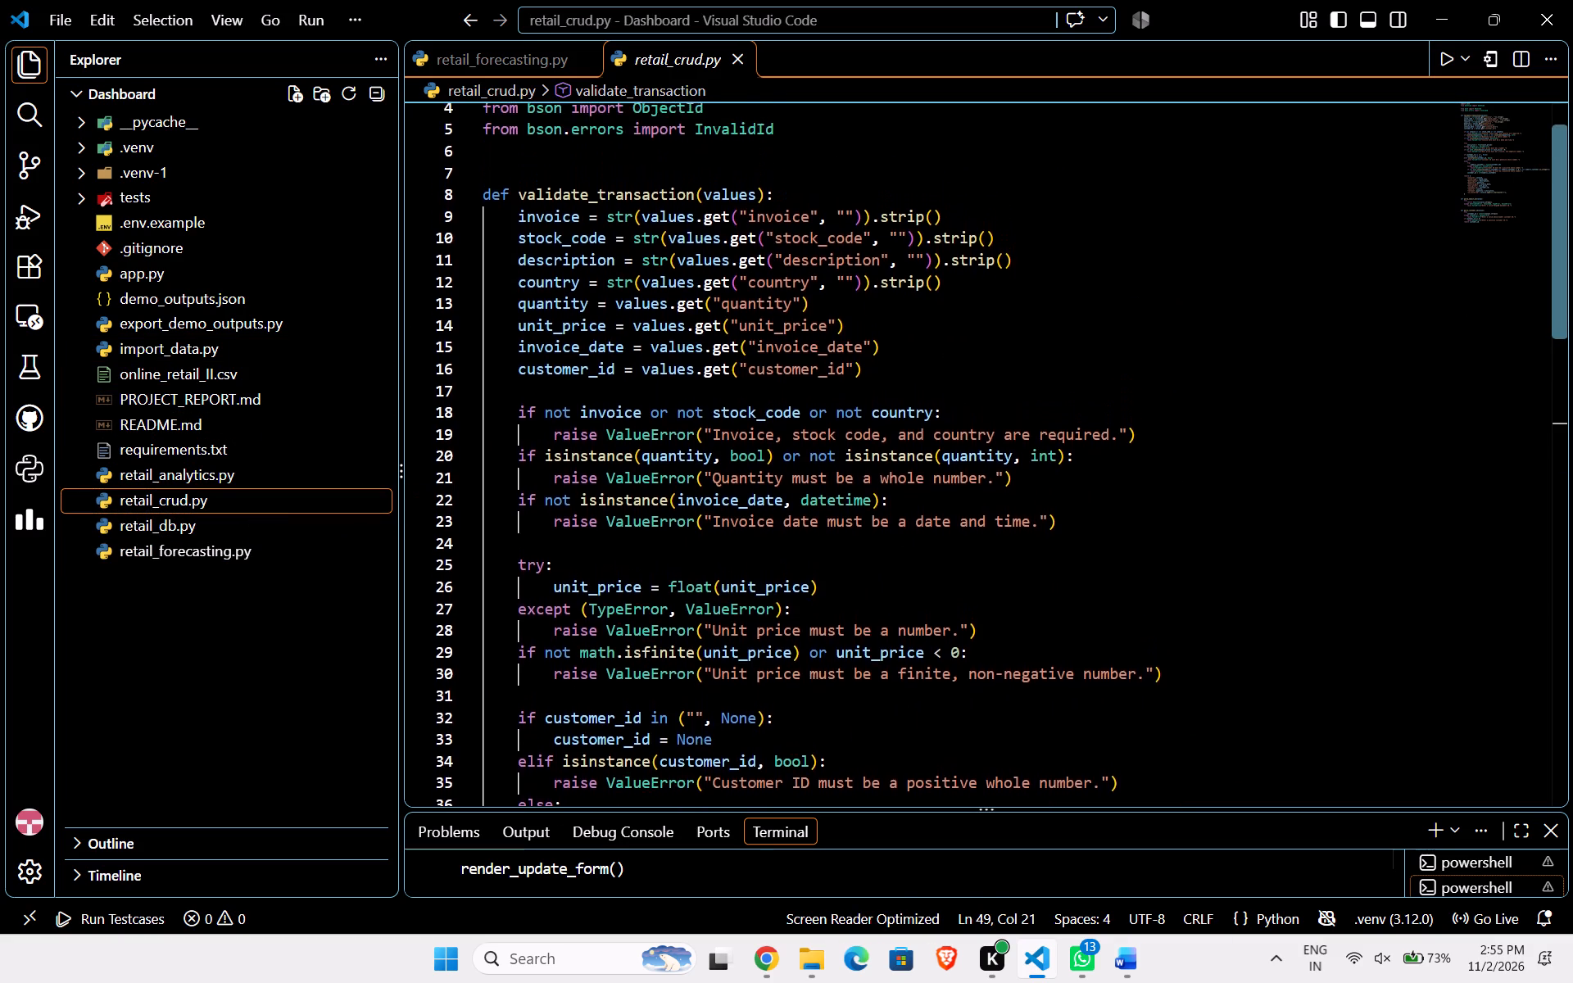
{"action": "scroll", "coordinate": [656, 502], "scroll_direction": "up", "scroll_amount": 2}
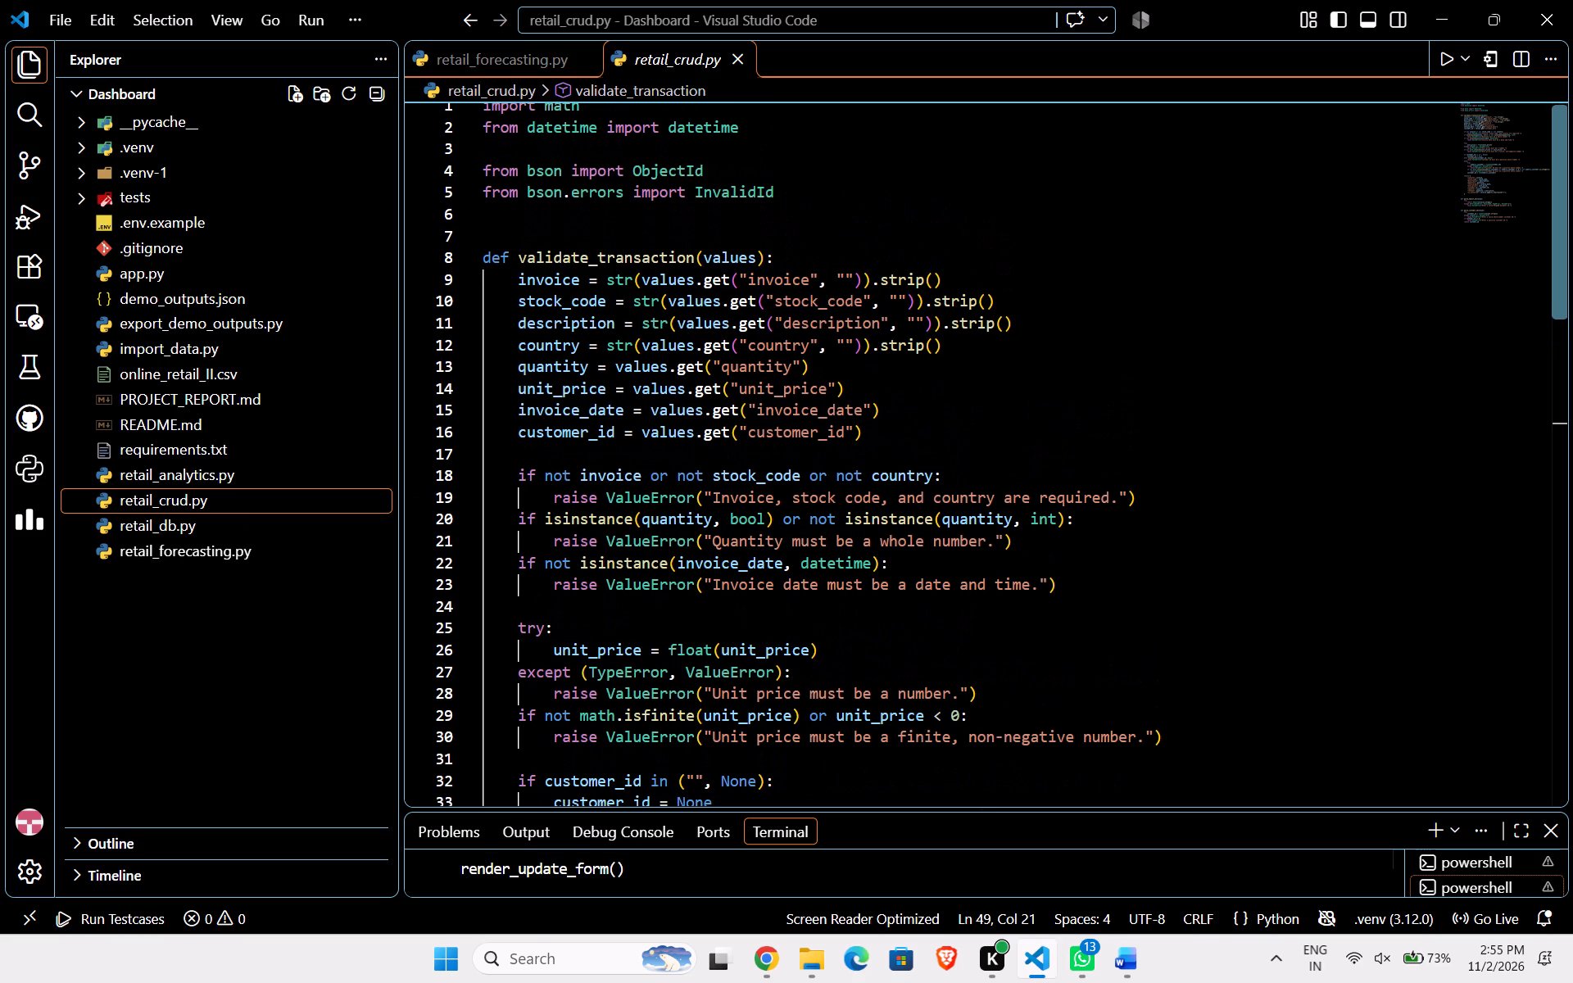
{"action": "key", "text": "alt+Tab"}
{"action": "key", "text": "alt+Tab"}
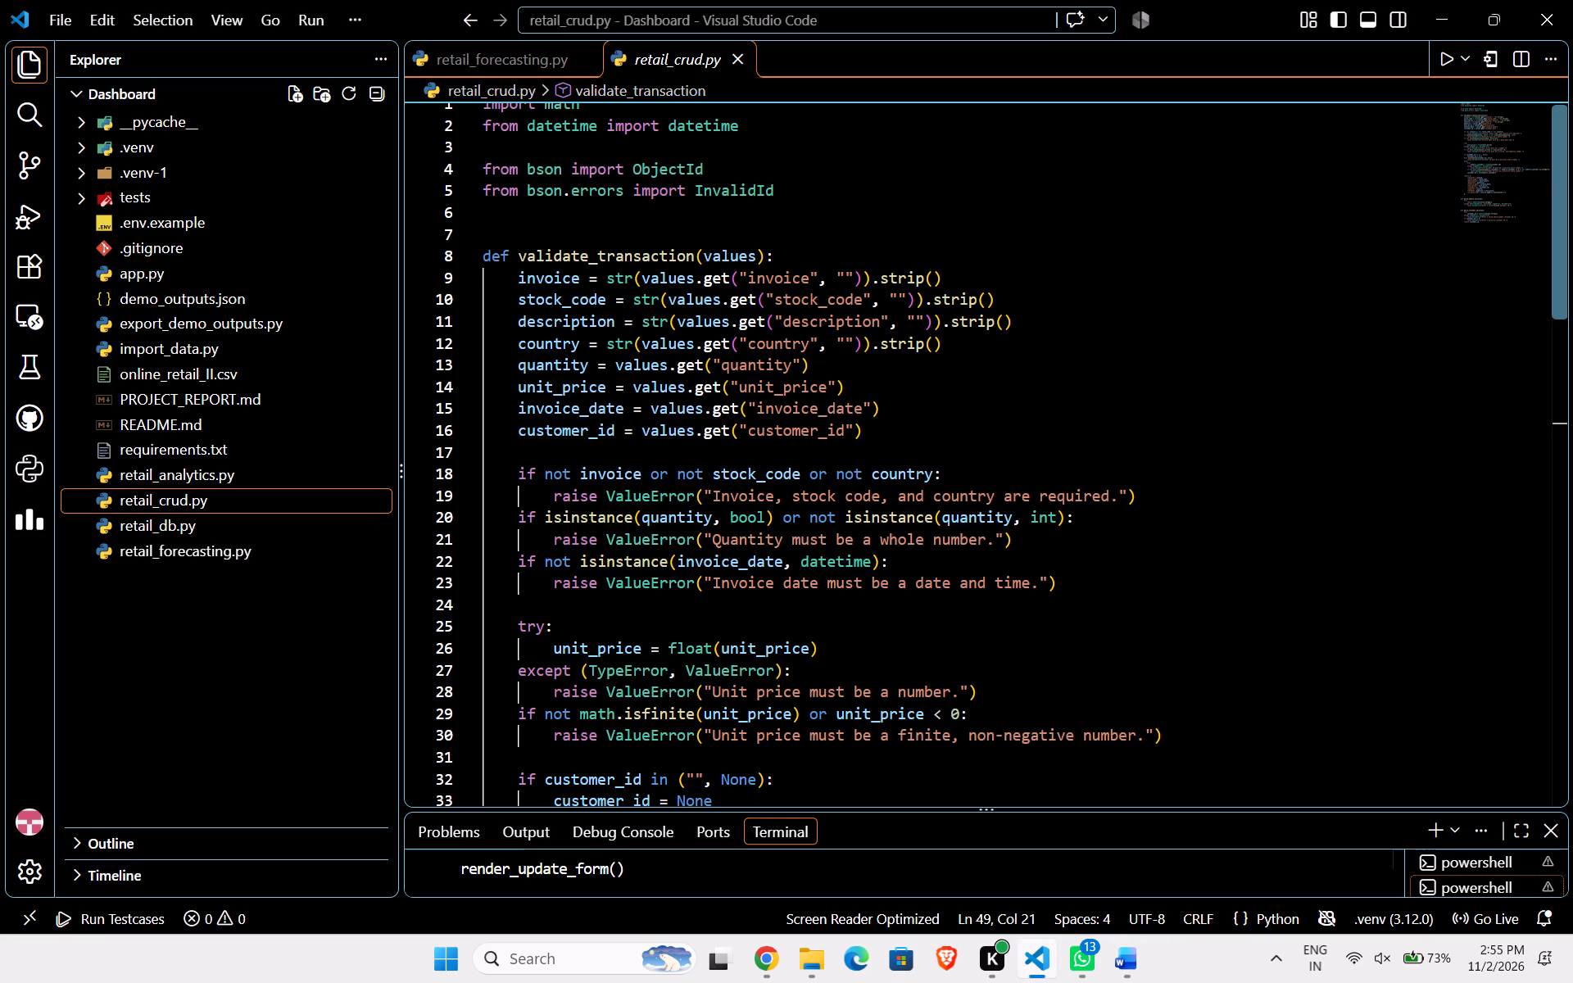
{"action": "scroll", "coordinate": [667, 491], "scroll_direction": "up", "scroll_amount": 1}
{"action": "scroll", "coordinate": [667, 491], "scroll_direction": "down", "scroll_amount": 5}
{"action": "scroll", "coordinate": [667, 491], "scroll_direction": "up", "scroll_amount": 2}
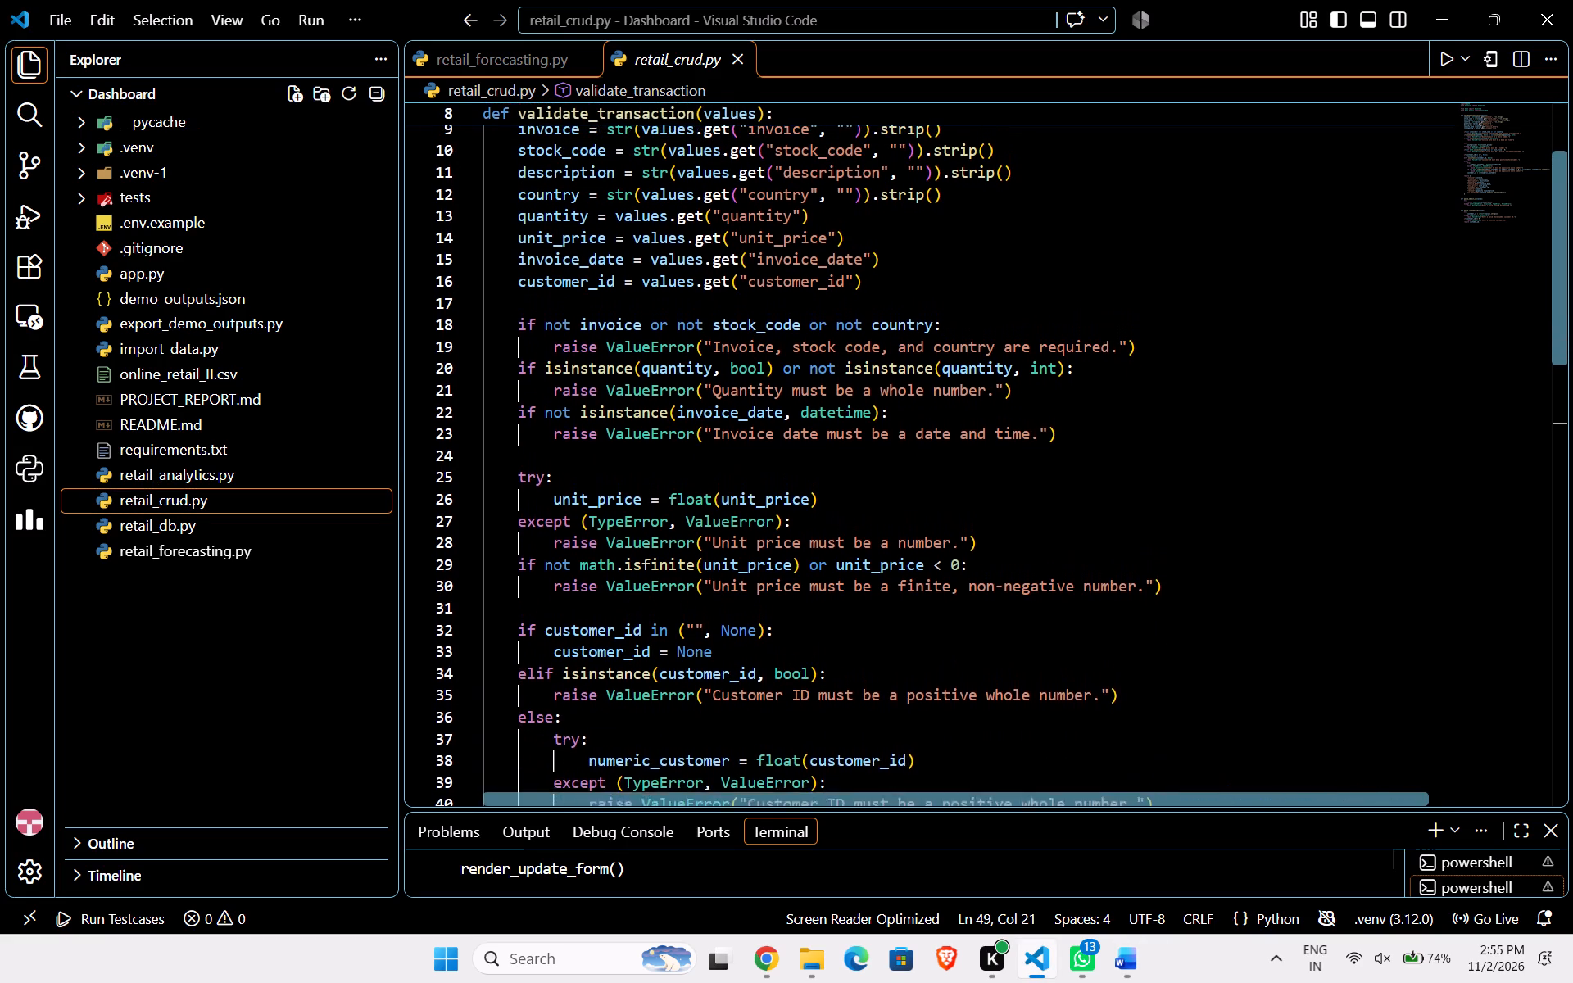
{"action": "scroll", "coordinate": [667, 491], "scroll_direction": "up", "scroll_amount": 1}
Capture a single screenshot of the whole validate_transaction function in retail_crud.py, lines 8 to 56.
{"action": "key", "text": "ctrl+minus"}
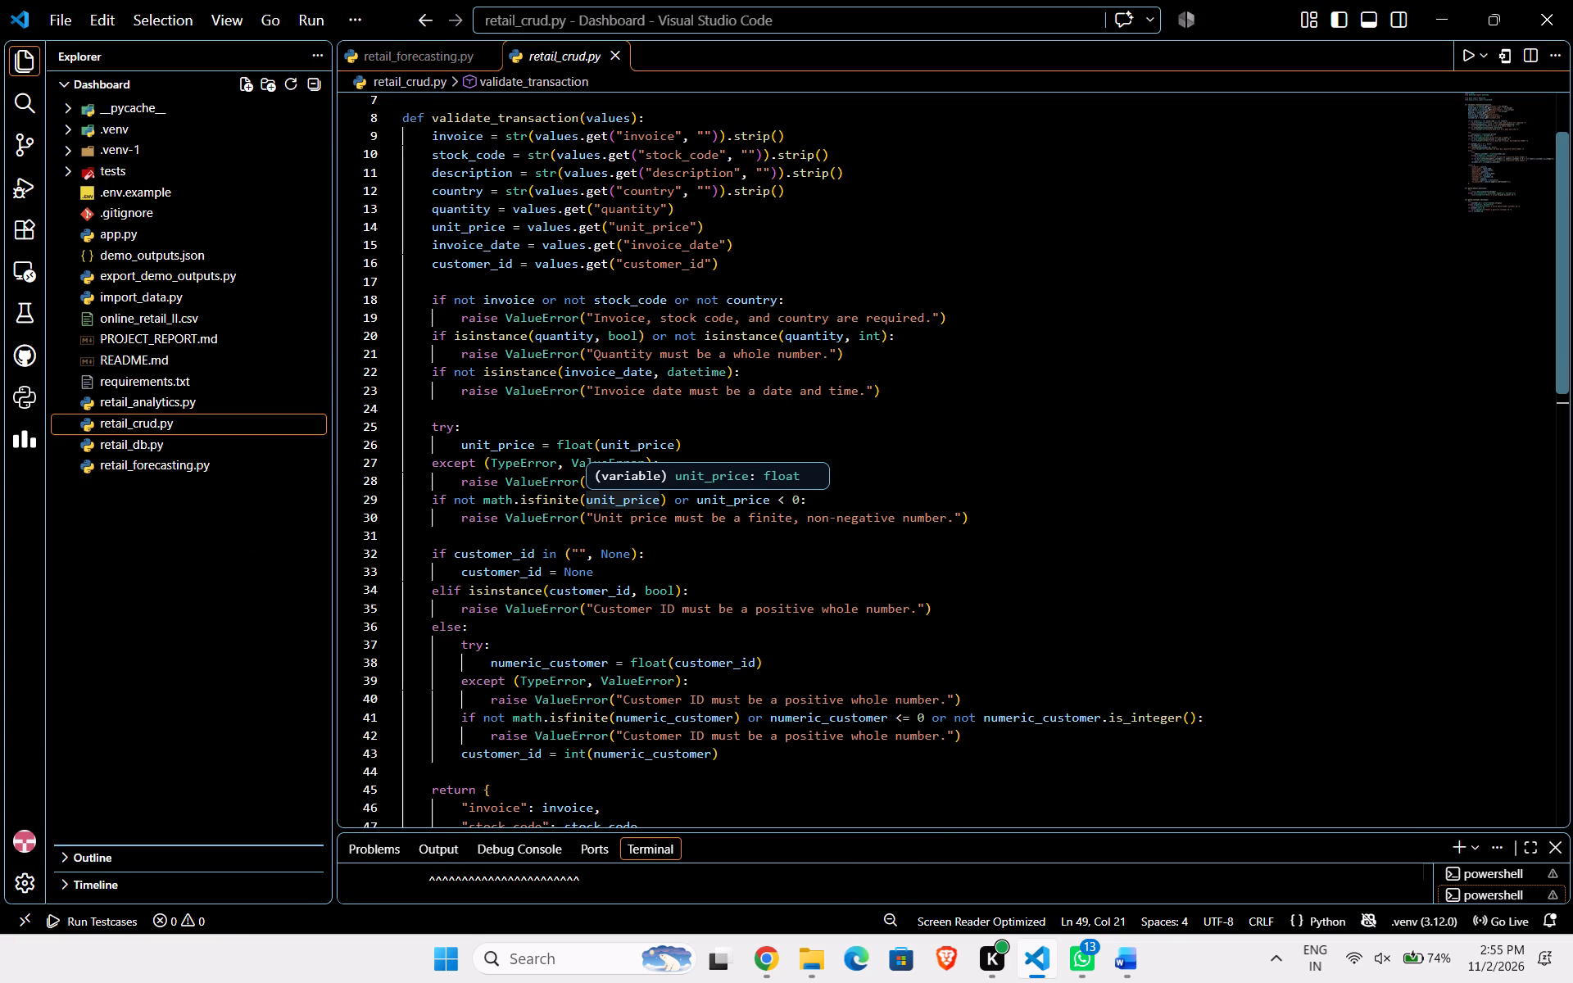
{"action": "key", "text": "ctrl+minus"}
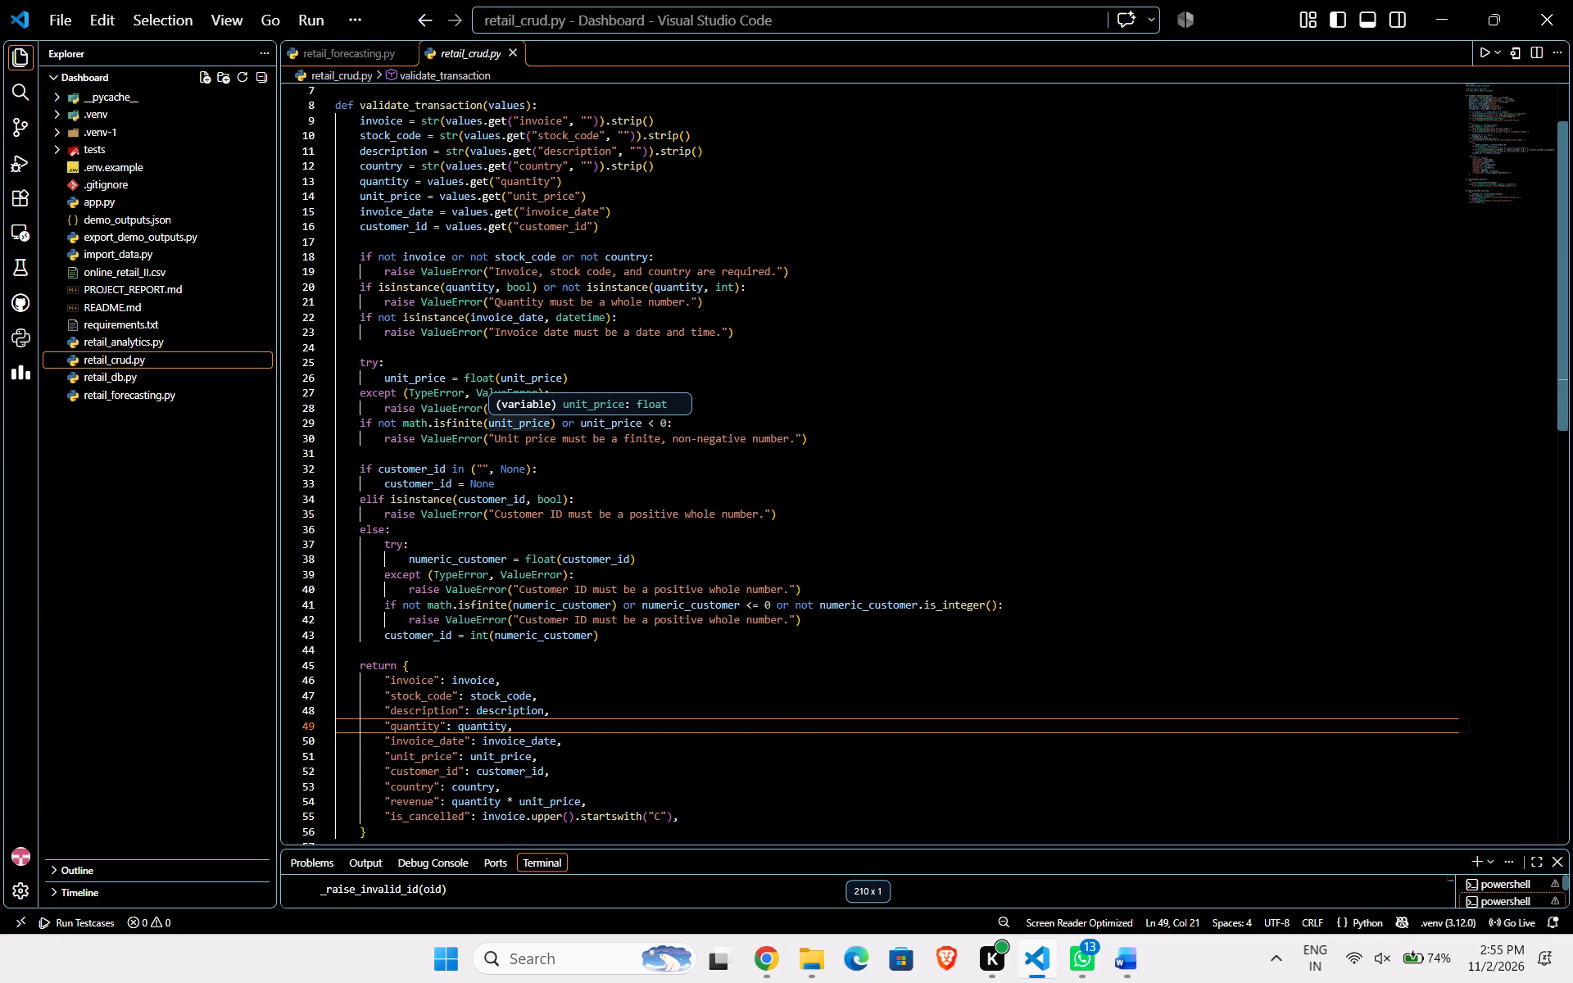
{"action": "scroll", "coordinate": [777, 600], "scroll_direction": "down", "scroll_amount": 1}
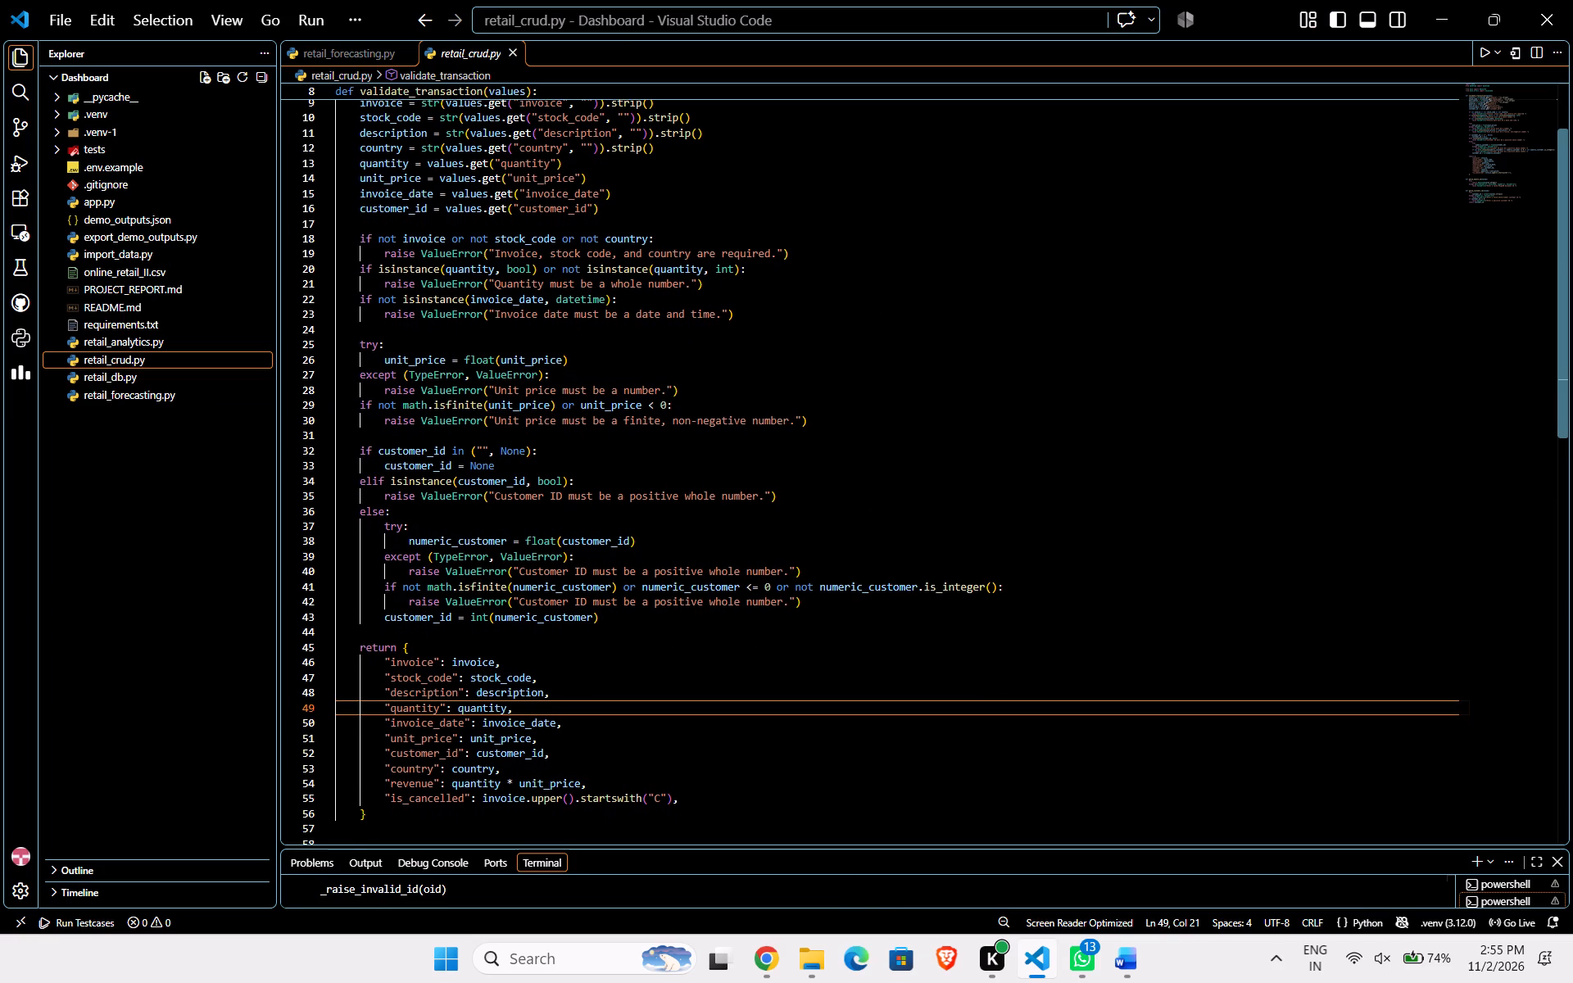
{"action": "scroll", "coordinate": [777, 600], "scroll_direction": "down", "scroll_amount": 1}
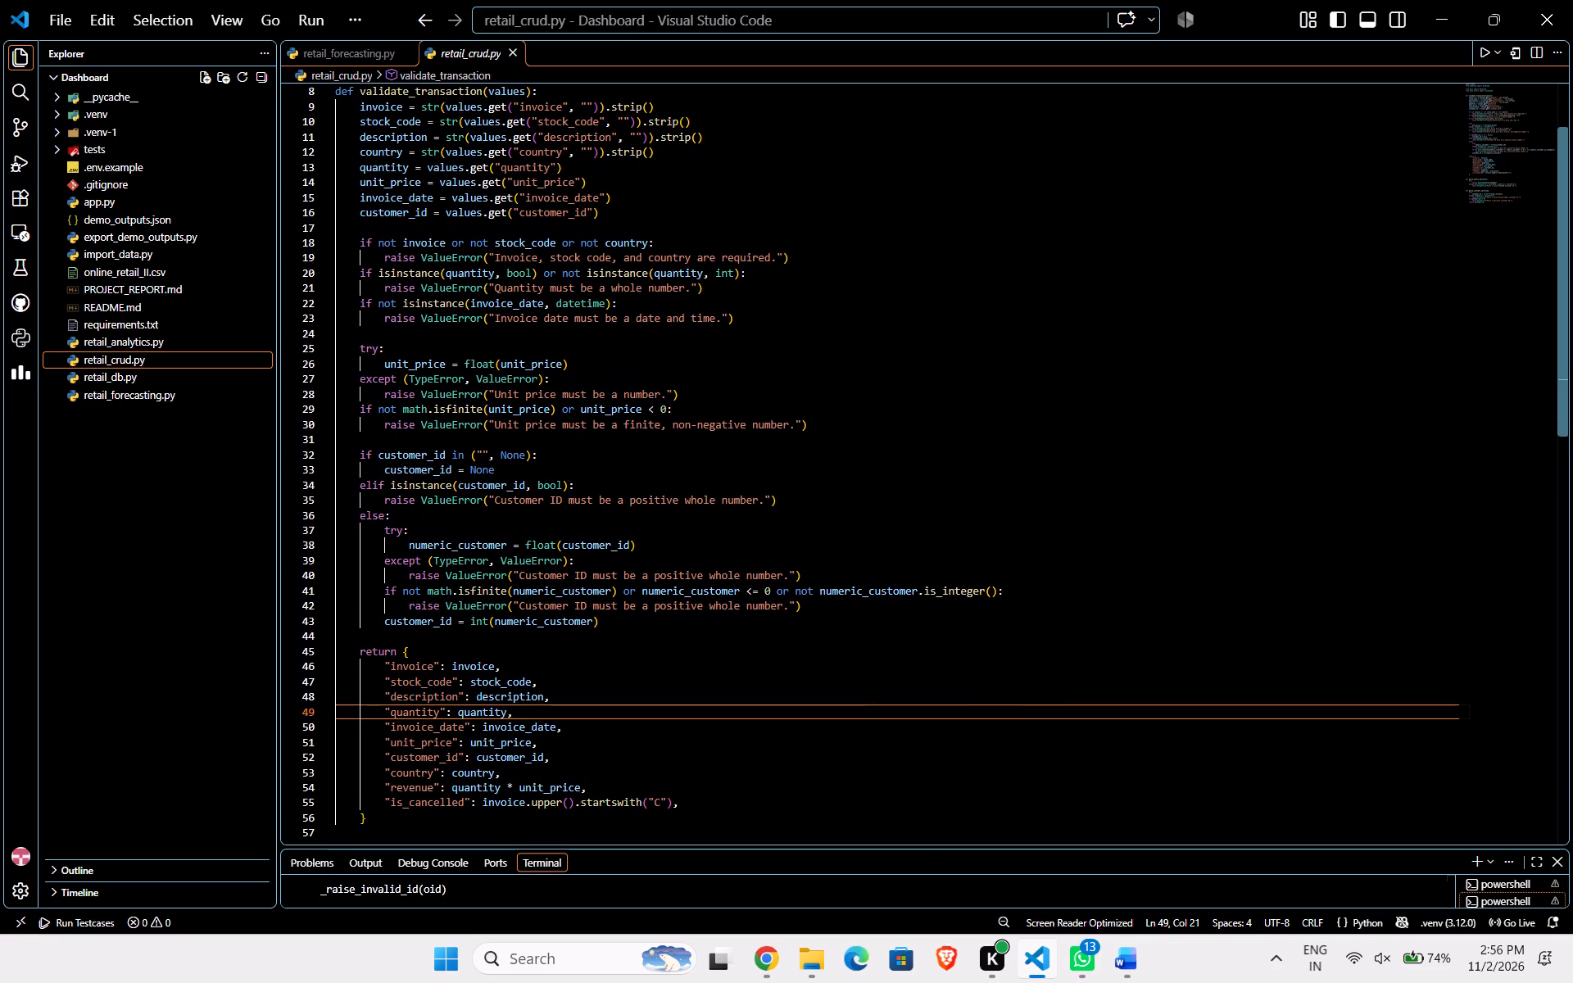
{"action": "key", "text": "Print"}
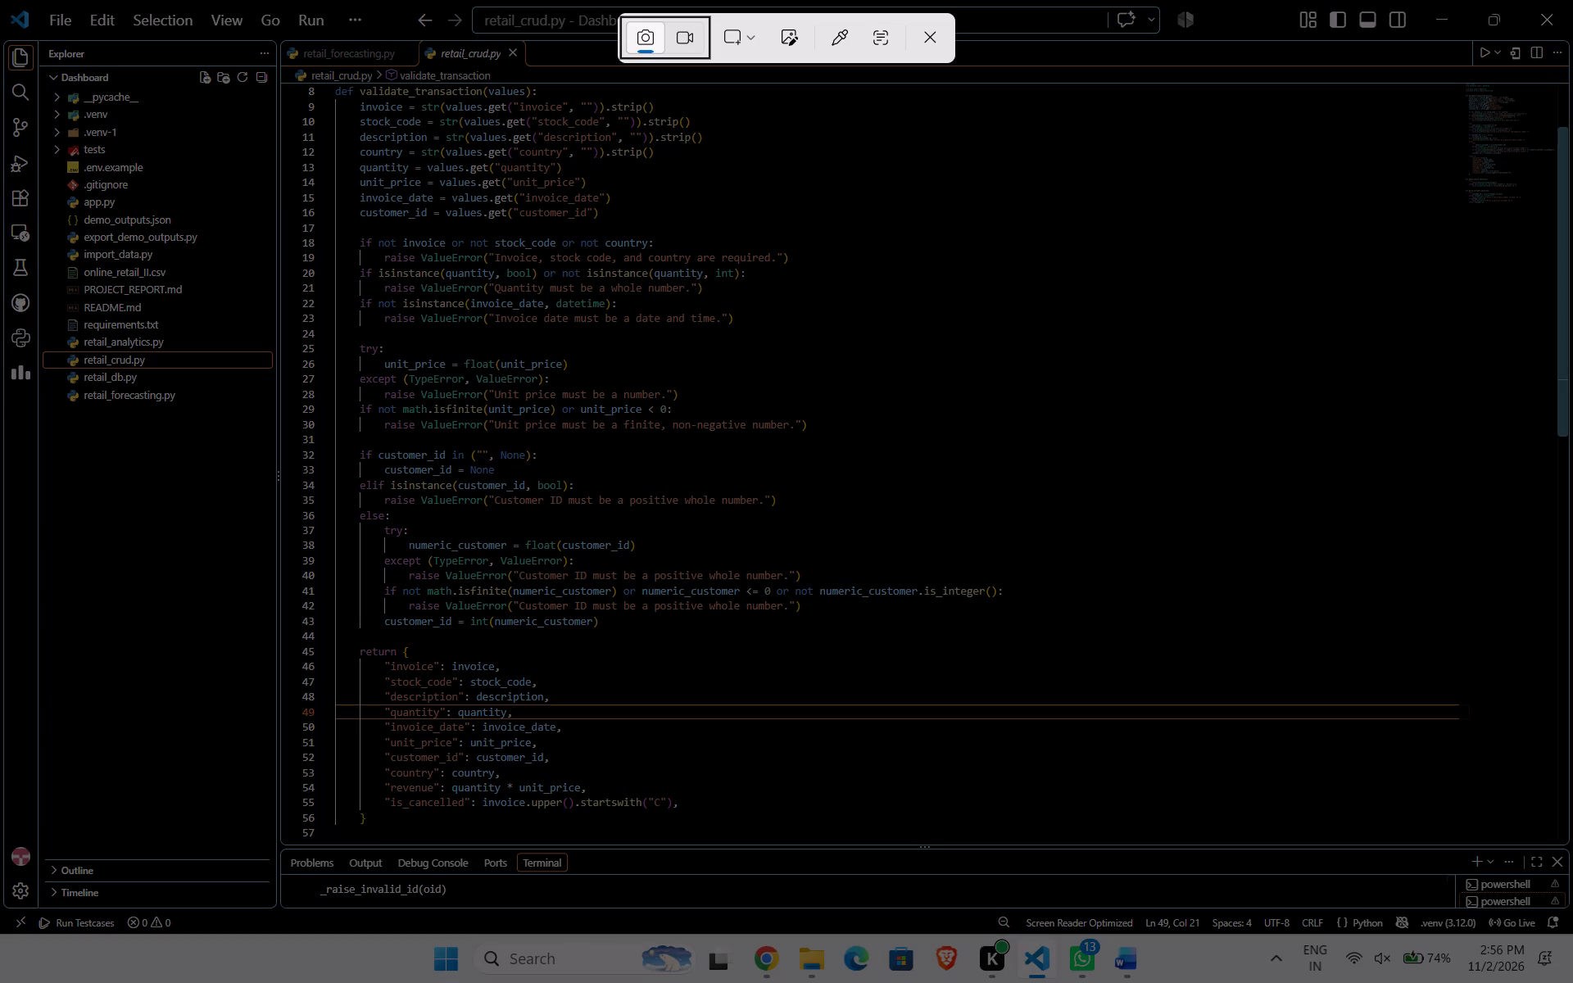
{"action": "left_click_drag", "start_coordinate": [323, 84], "coordinate": [1323, 643]}
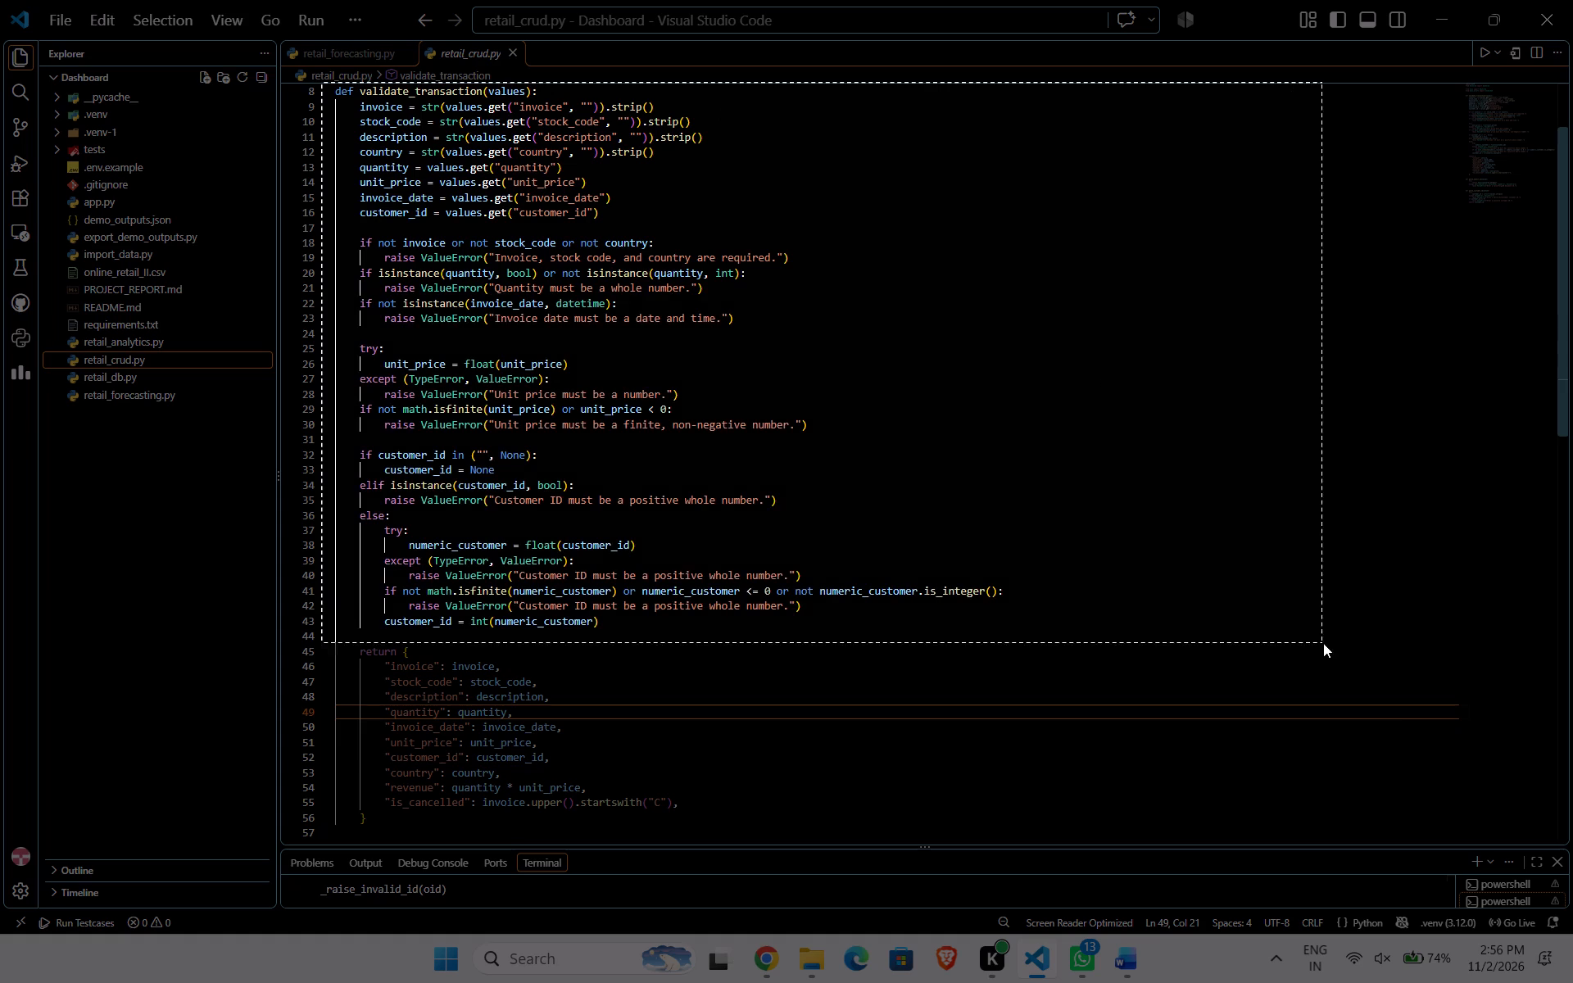
{"action": "left_click_drag", "start_coordinate": [1323, 643], "coordinate": [1499, 826]}
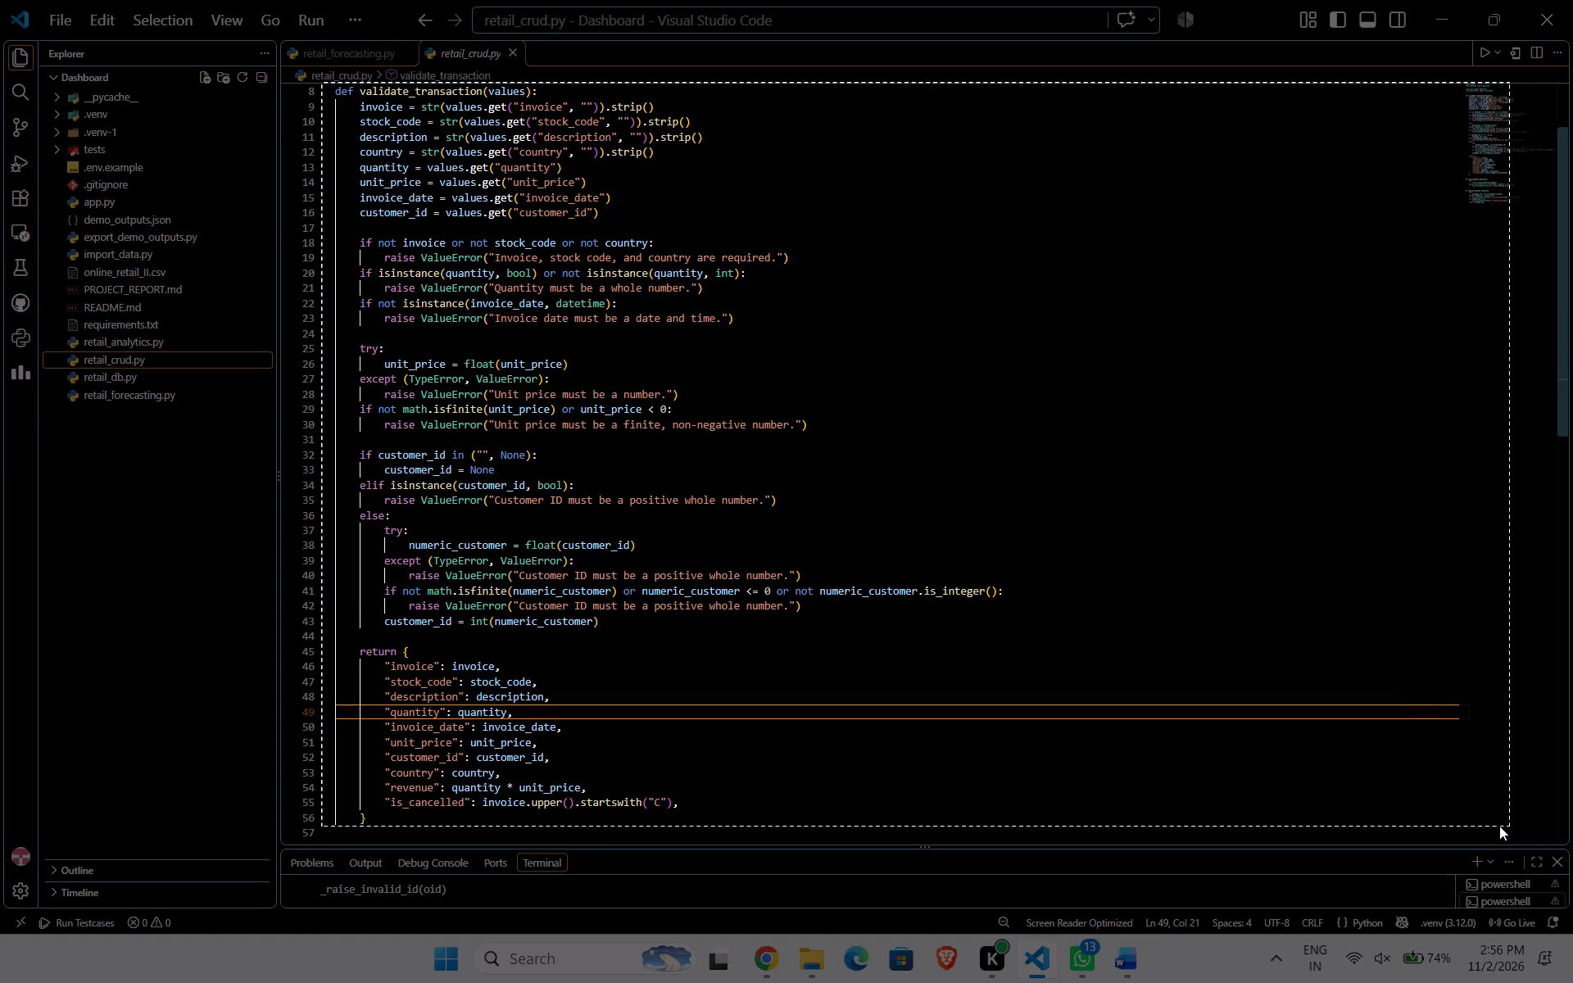
{"action": "left_click_drag", "start_coordinate": [1499, 826], "coordinate": [1471, 831]}
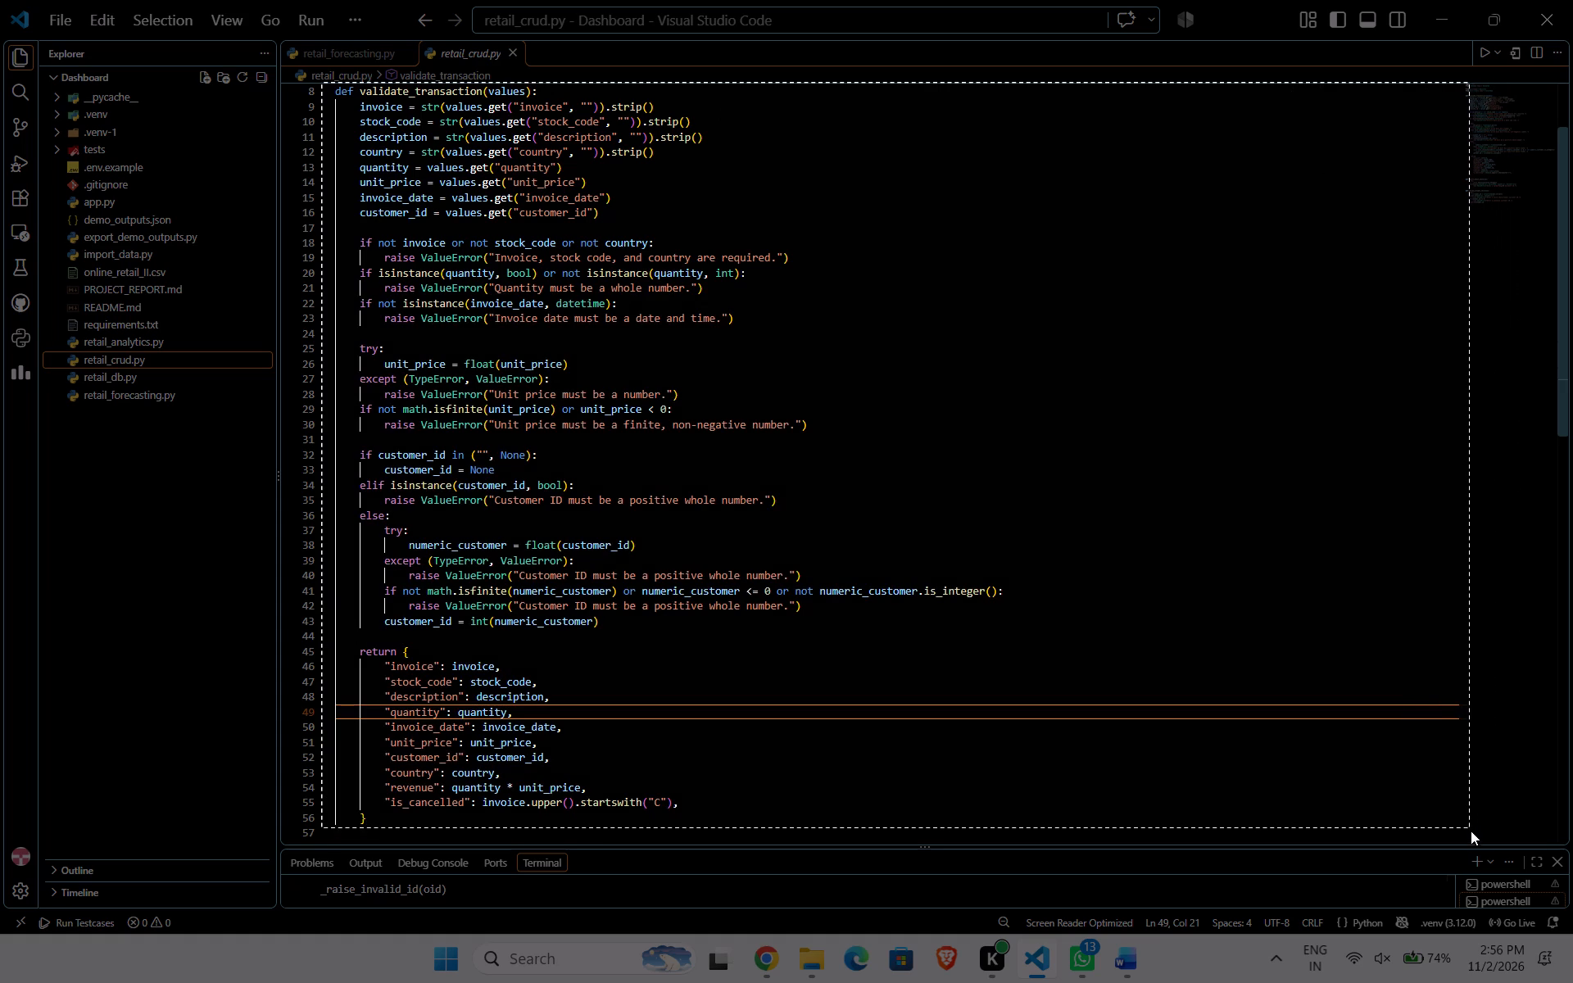
Finish the validate_transaction screenshot and paste it into the Word report below the validation rules list in section 9.1.
{"action": "left_click_drag", "start_coordinate": [1471, 831], "coordinate": [1472, 834]}
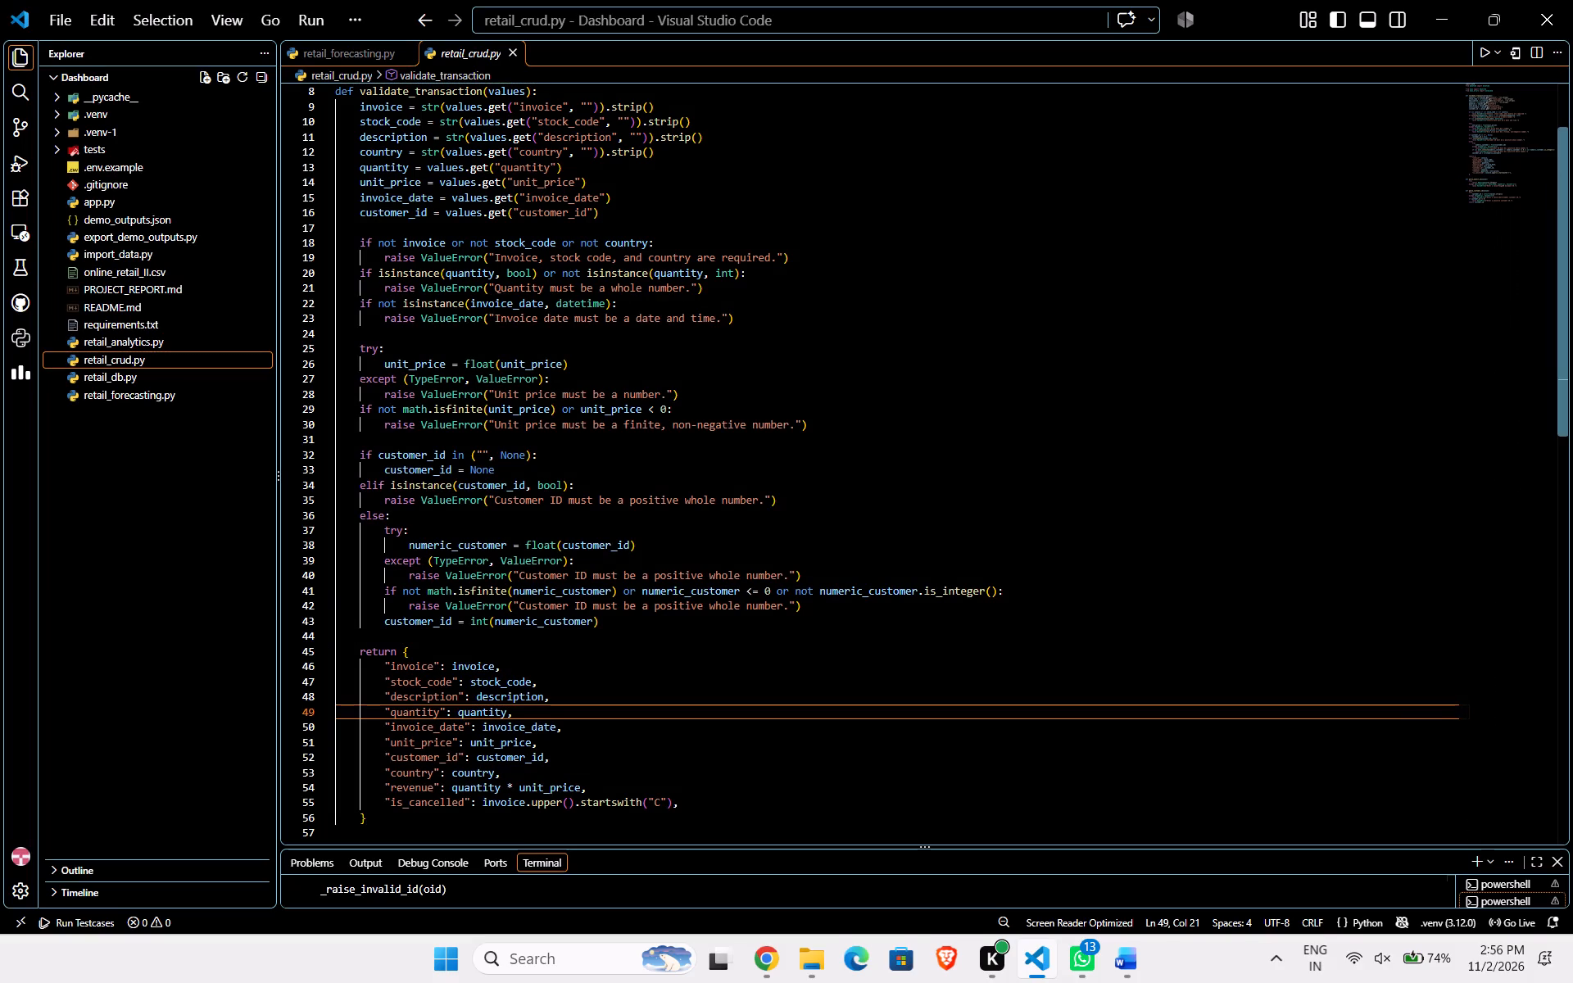
{"action": "key", "text": "alt+Tab"}
{"action": "scroll", "coordinate": [1064, 712], "scroll_direction": "down", "scroll_amount": 1}
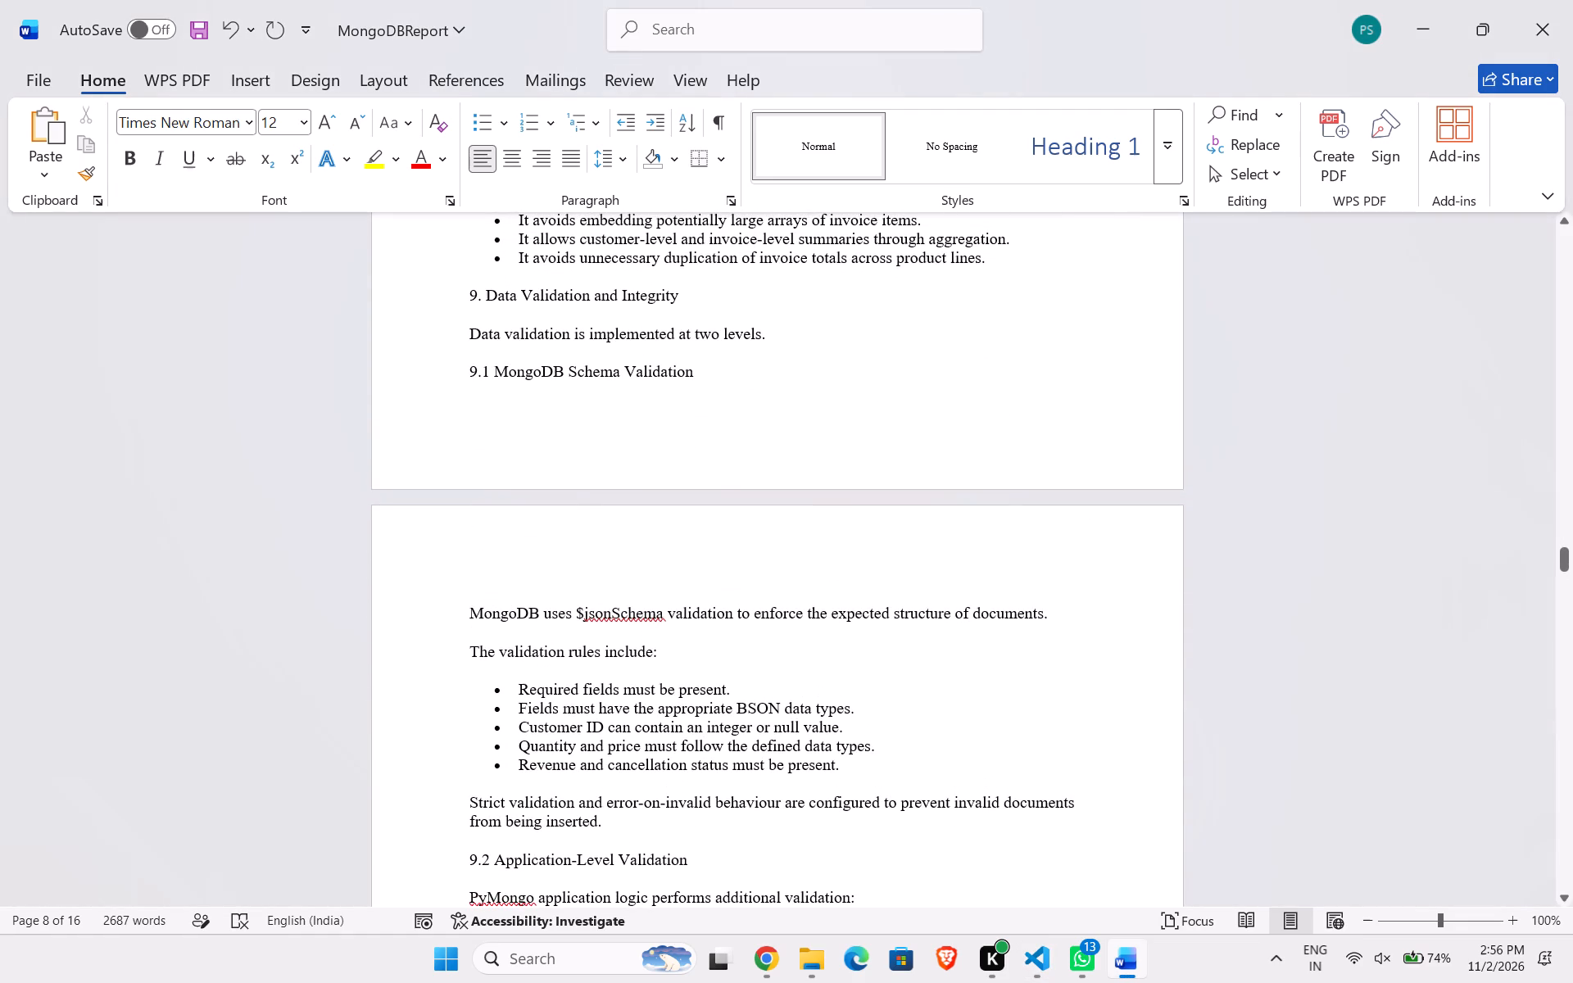
{"action": "left_click", "coordinate": [848, 636]}
{"action": "left_click", "coordinate": [864, 774]}
{"action": "key", "text": "Return"}
{"action": "key", "text": "BackSpace"}
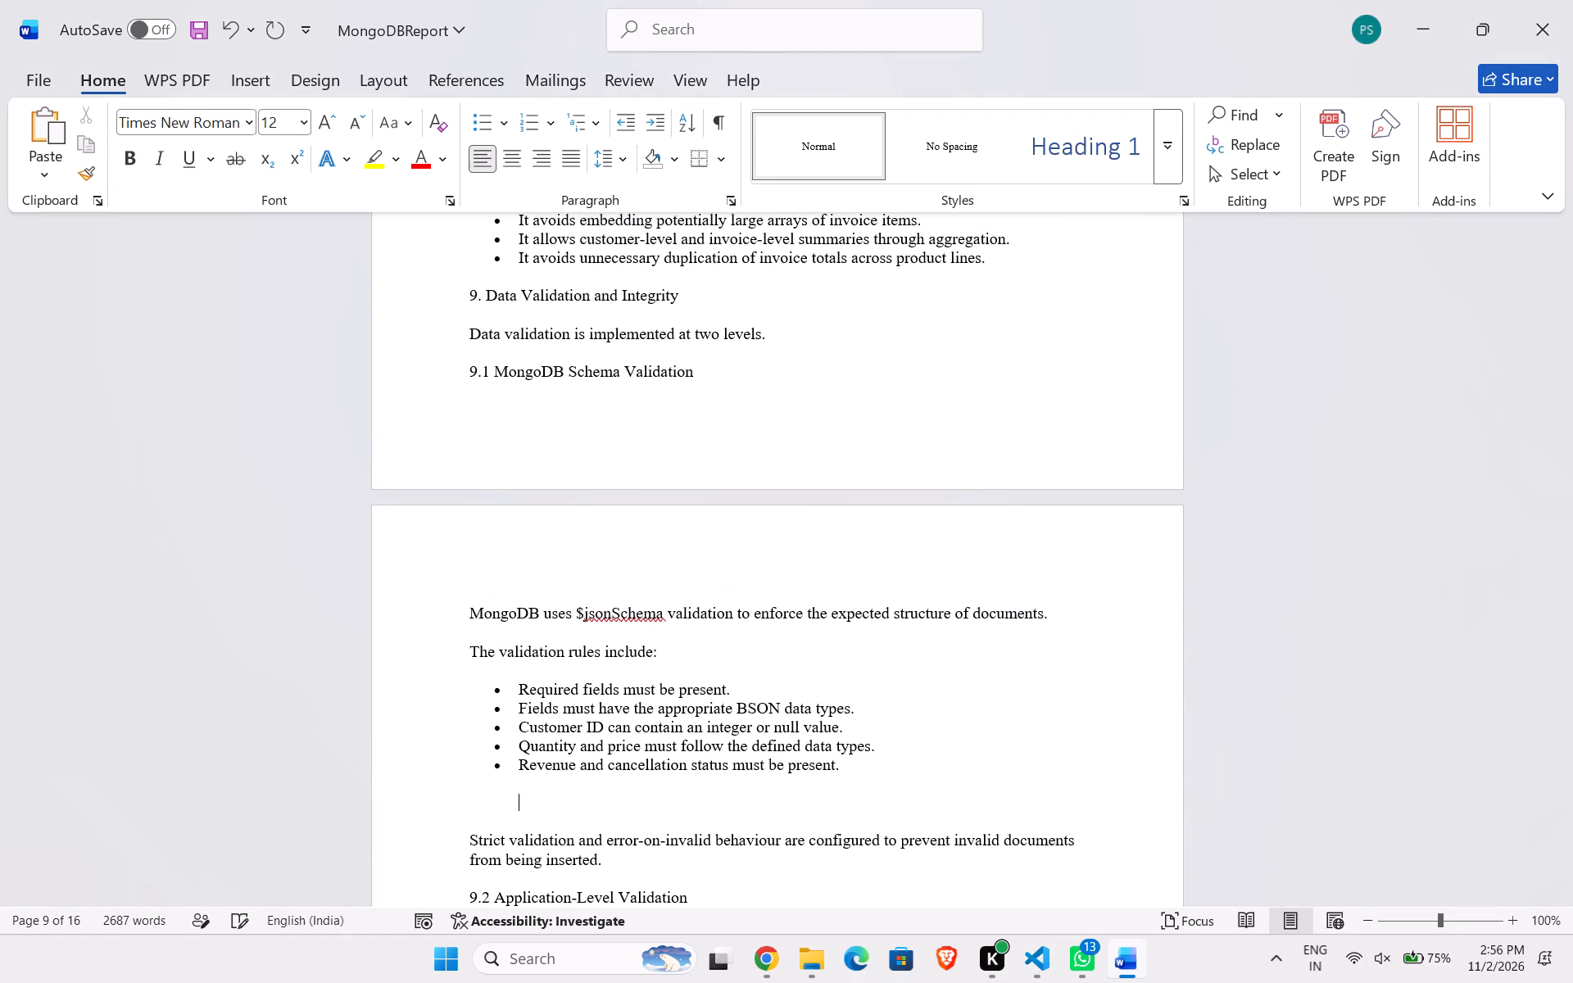
{"action": "key", "text": "BackSpace"}
{"action": "key", "text": "BackSpace"}
{"action": "key", "text": "ctrl+v"}
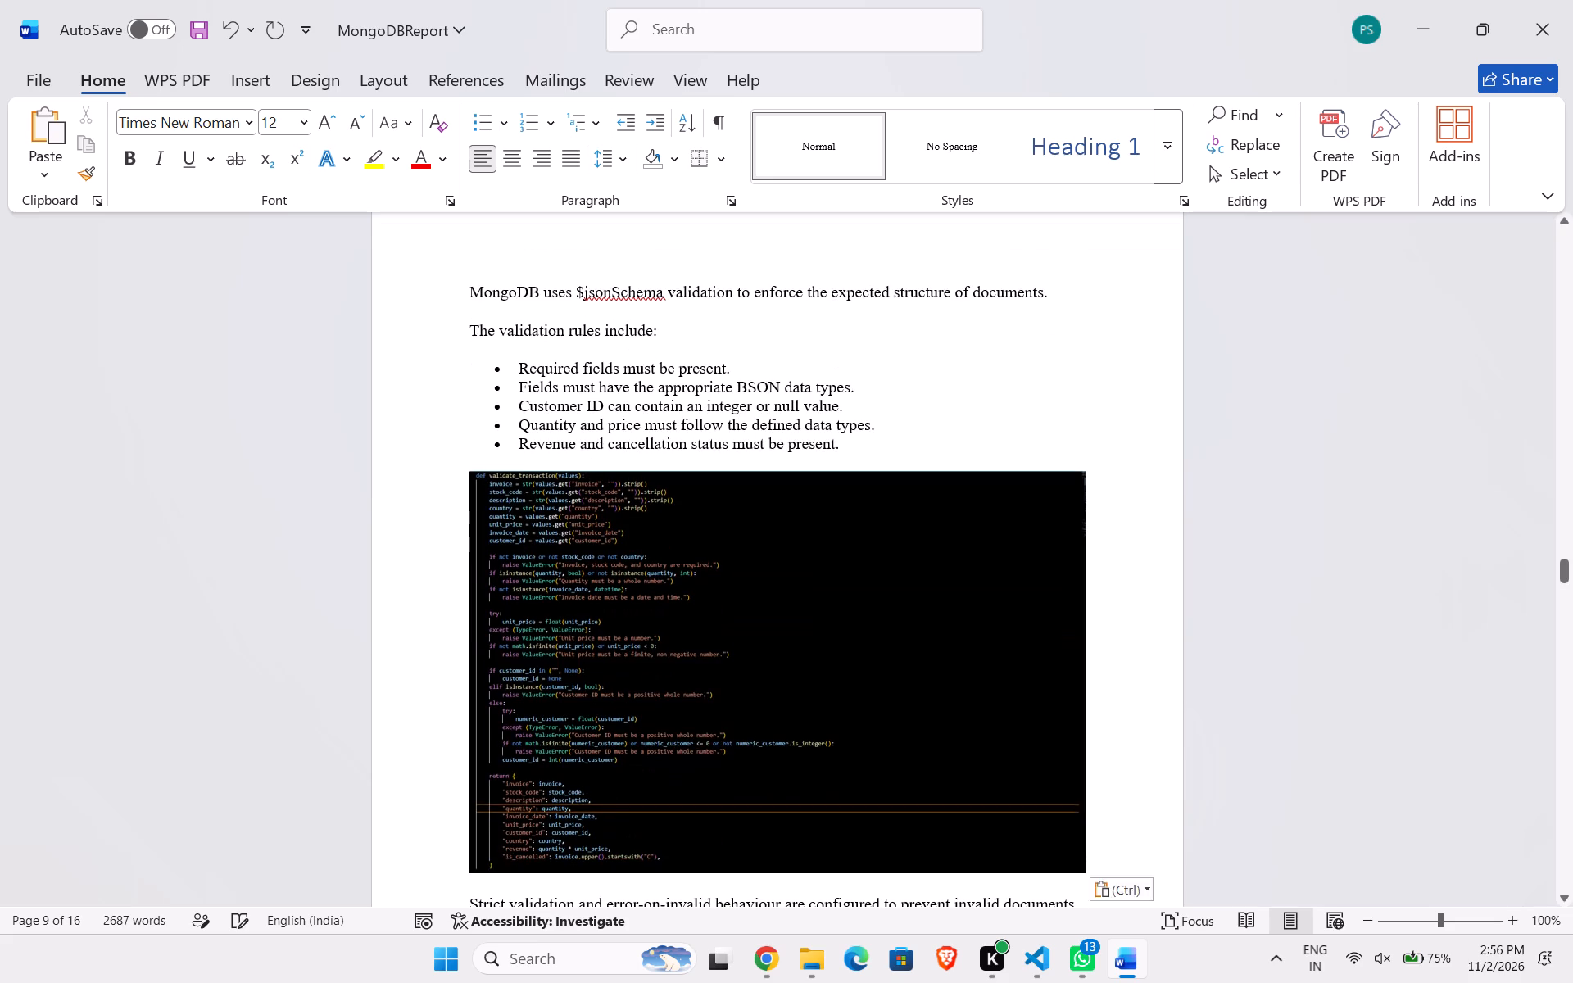
Review the report from the pasted screenshot through sections 9.2 and 10 for the next place that needs code.
{"action": "scroll", "coordinate": [864, 774], "scroll_direction": "down", "scroll_amount": 1}
{"action": "scroll", "coordinate": [818, 738], "scroll_direction": "up", "scroll_amount": 4, "text": "ctrl"}
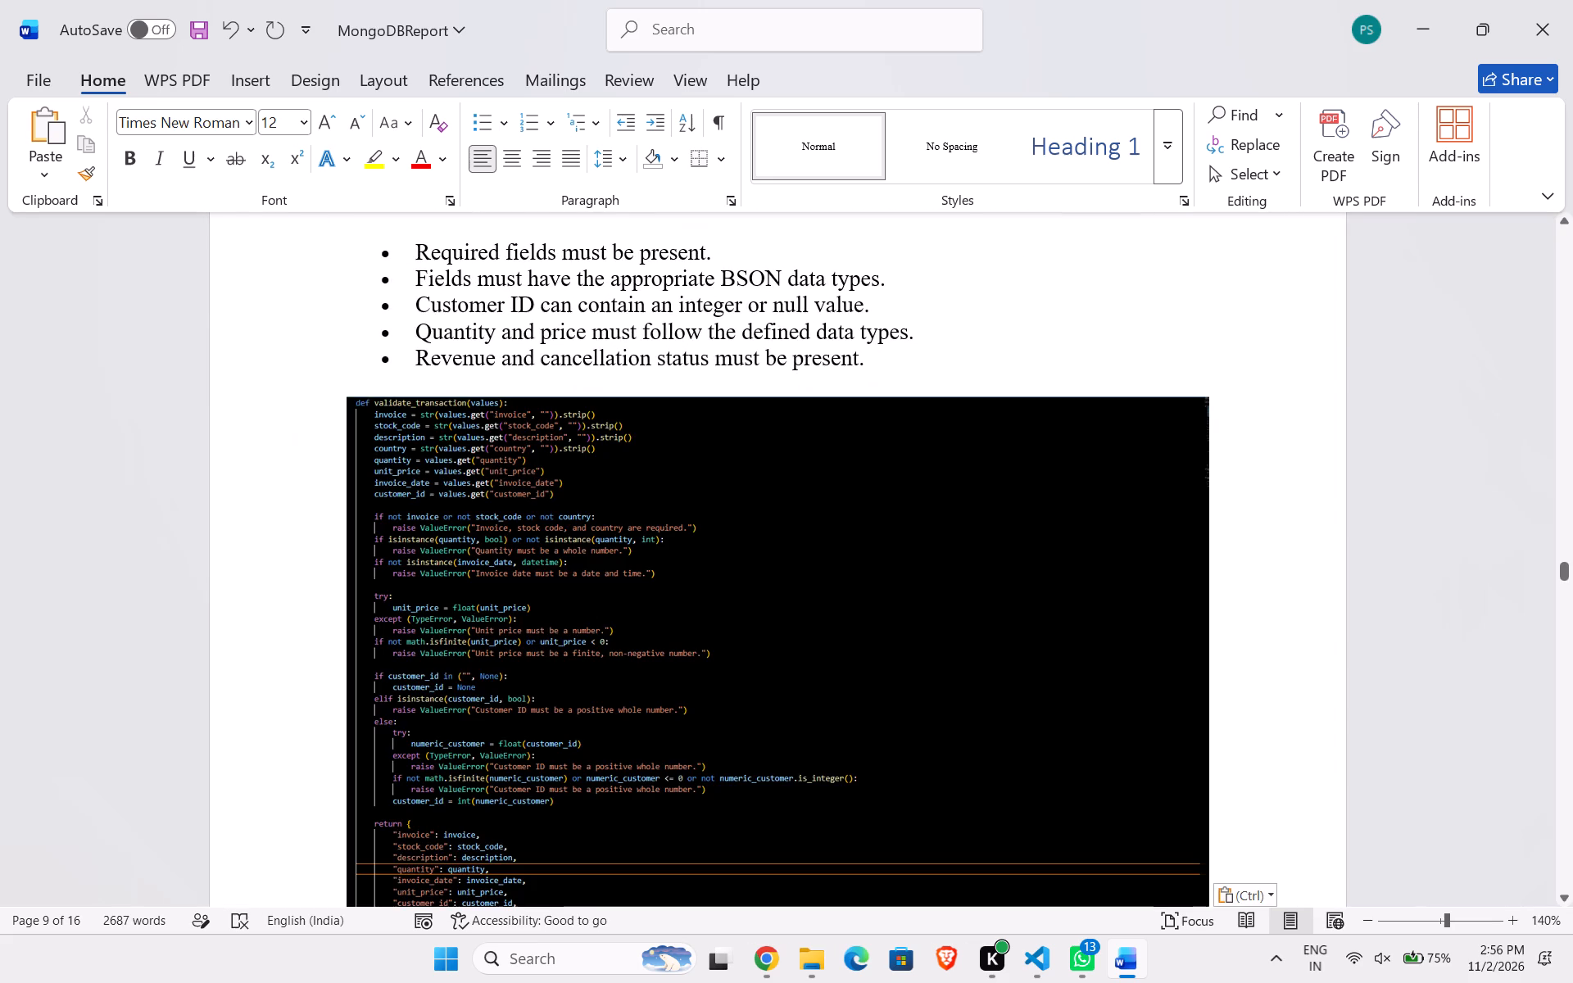
{"action": "scroll", "coordinate": [818, 738], "scroll_direction": "down", "scroll_amount": 6, "text": "ctrl"}
{"action": "key", "text": "alt+Tab"}
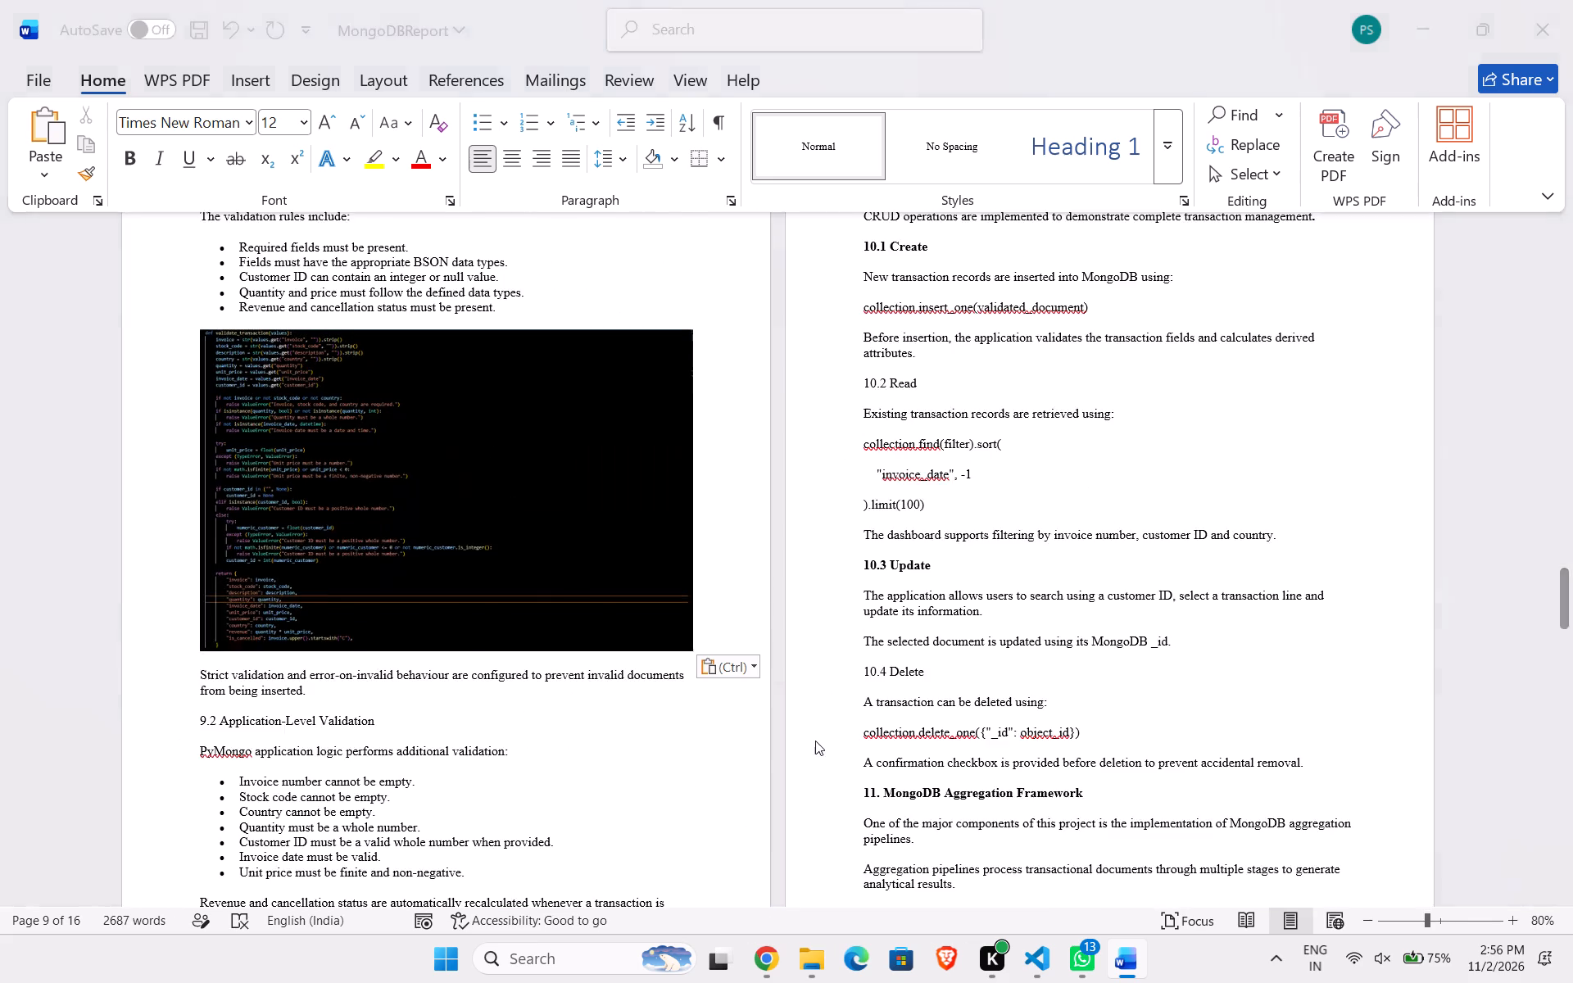
{"action": "key", "text": "alt+Tab"}
{"action": "key", "text": "alt+Tab"}
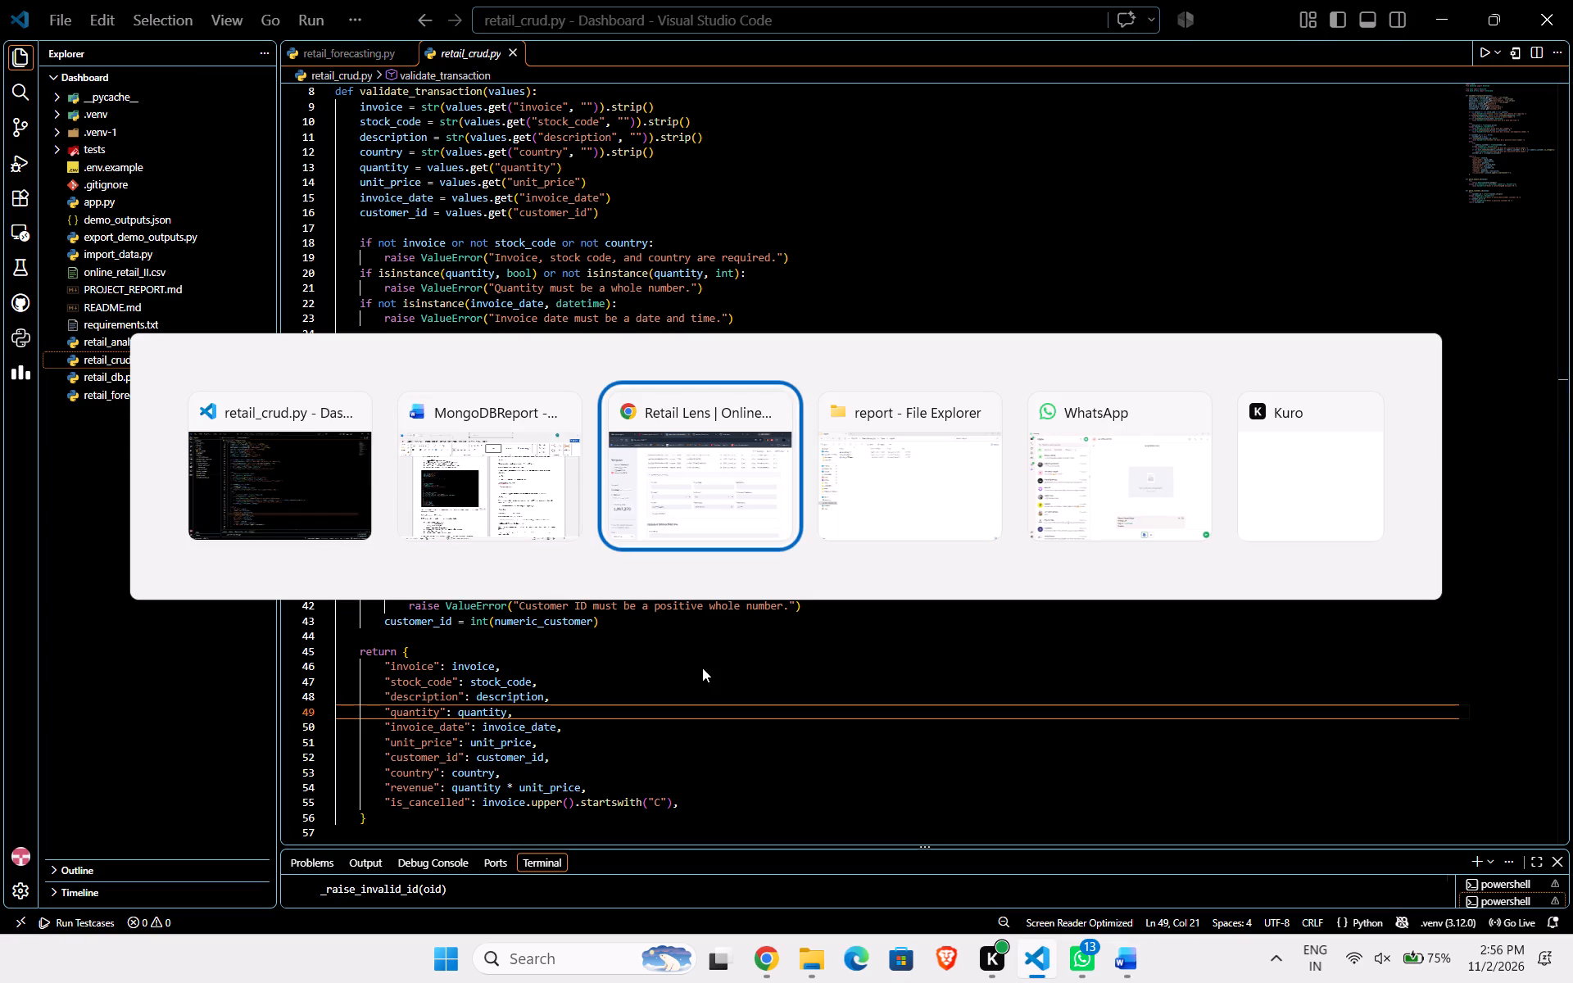
{"action": "key", "text": "alt+Tab"}
{"action": "key", "text": "alt+Tab"}
{"action": "key", "text": "alt+Tab"}
{"action": "key", "text": "alt+Tab"}
{"action": "key", "text": "alt+Tab"}
{"action": "scroll", "coordinate": [694, 532], "scroll_direction": "down", "scroll_amount": 1}
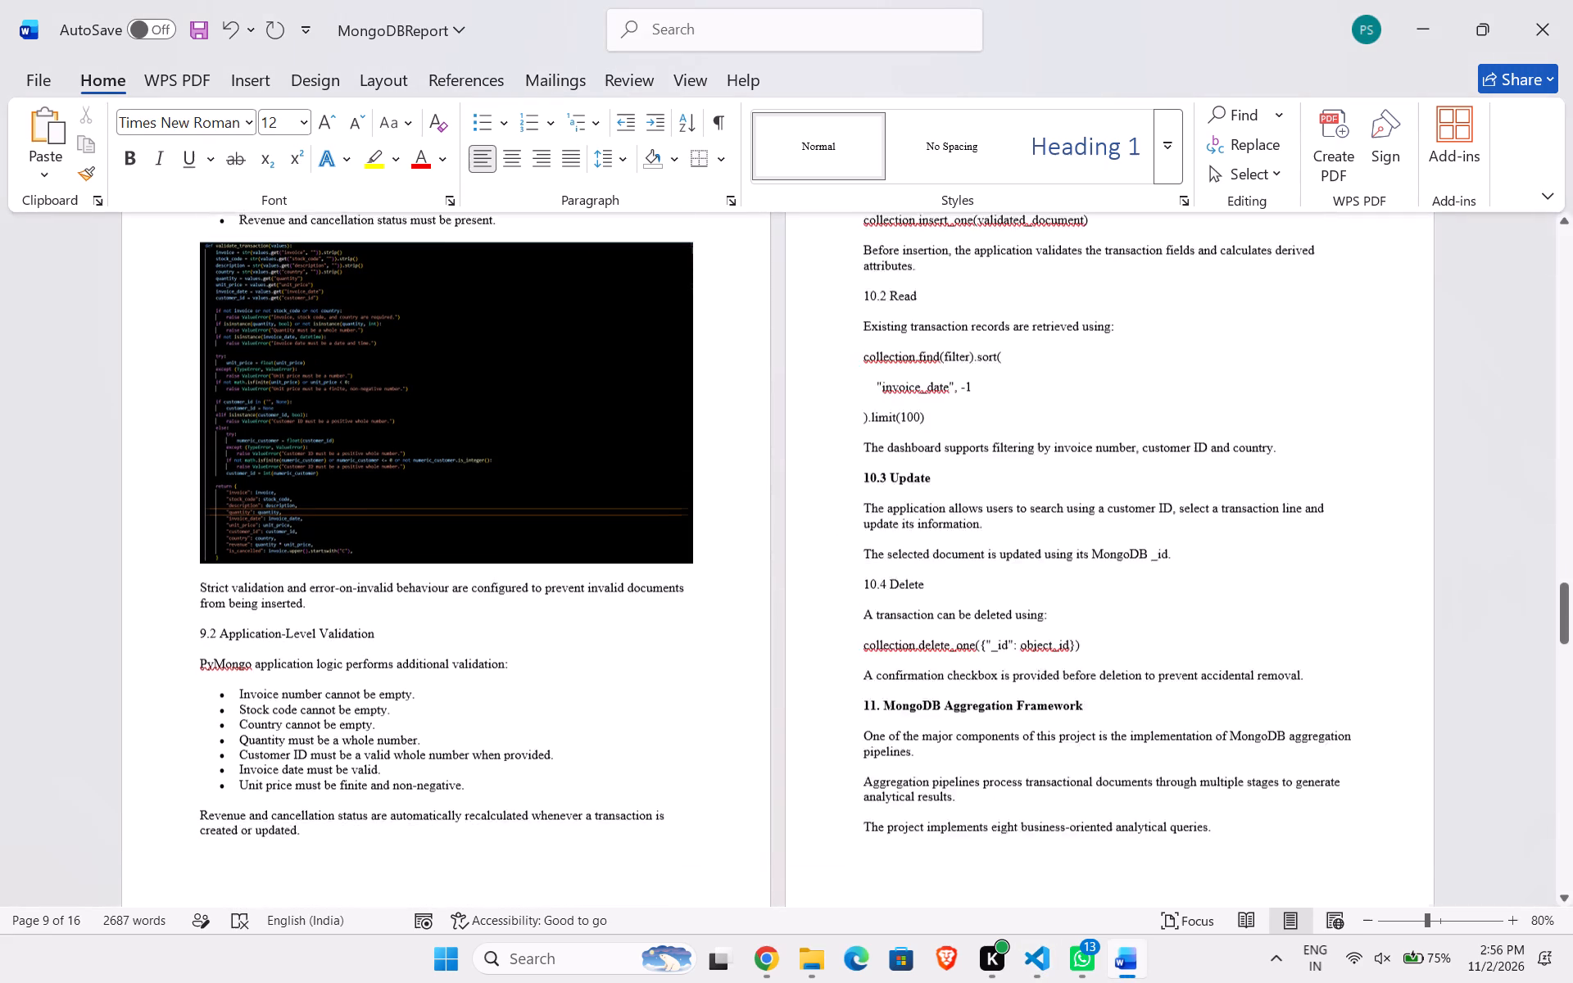
{"action": "scroll", "coordinate": [694, 532], "scroll_direction": "down", "scroll_amount": 1}
{"action": "scroll", "coordinate": [694, 532], "scroll_direction": "up", "scroll_amount": 1, "text": "ctrl"}
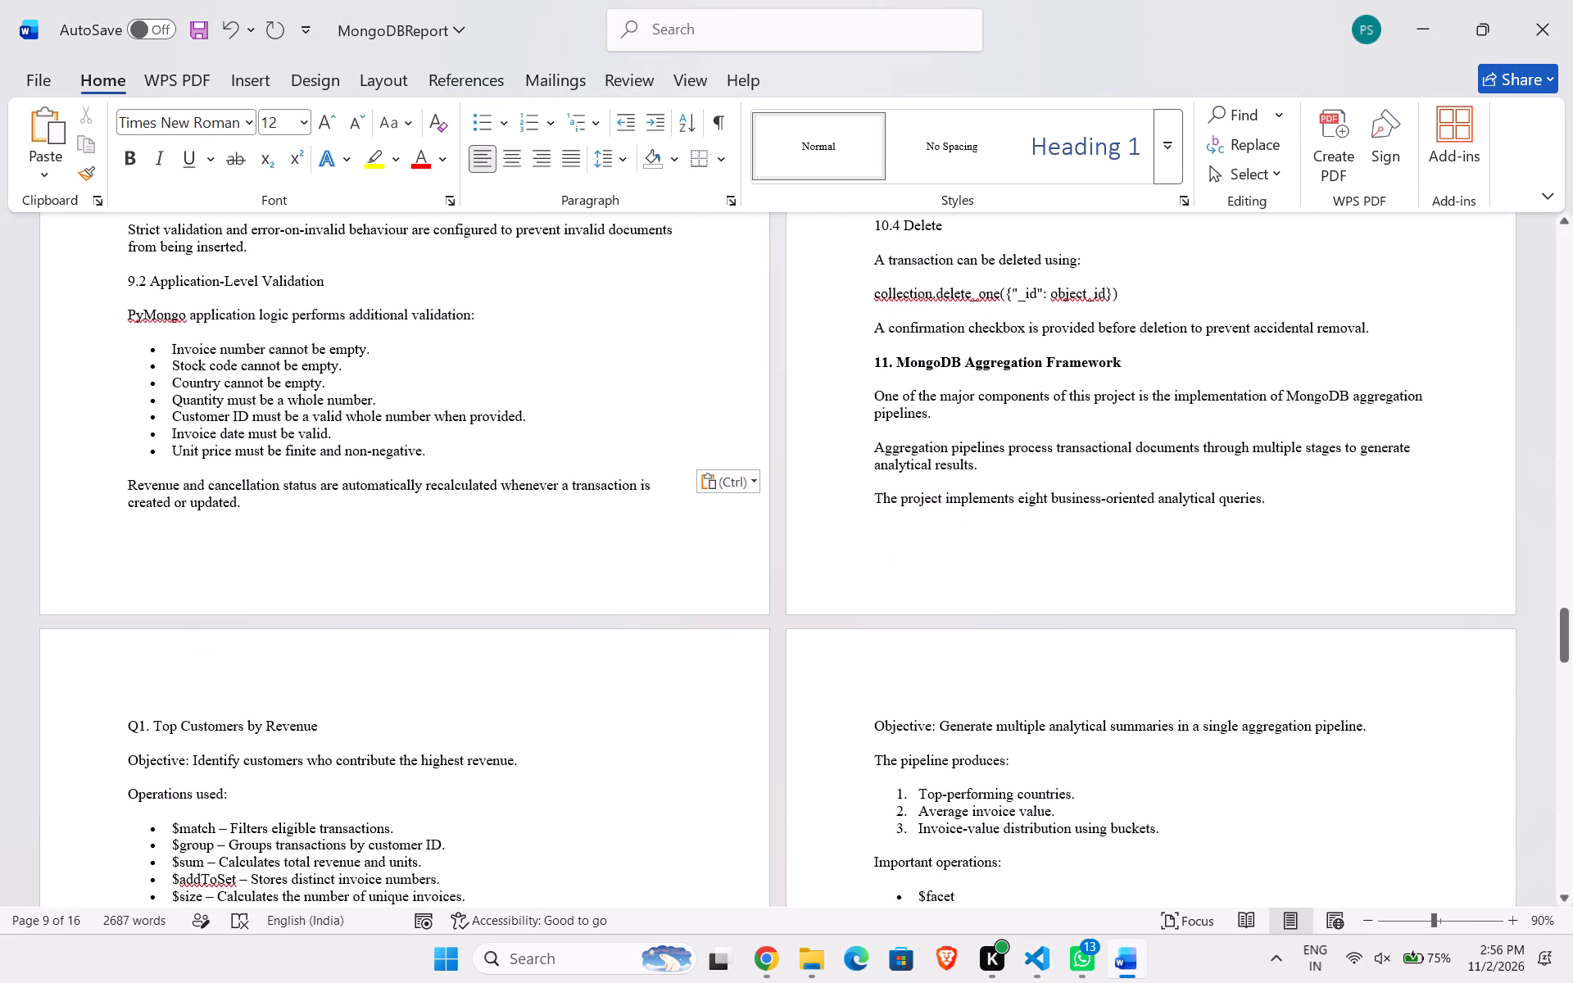
{"action": "scroll", "coordinate": [694, 532], "scroll_direction": "up", "scroll_amount": 2, "text": "ctrl"}
{"action": "scroll", "coordinate": [694, 532], "scroll_direction": "up", "scroll_amount": 1}
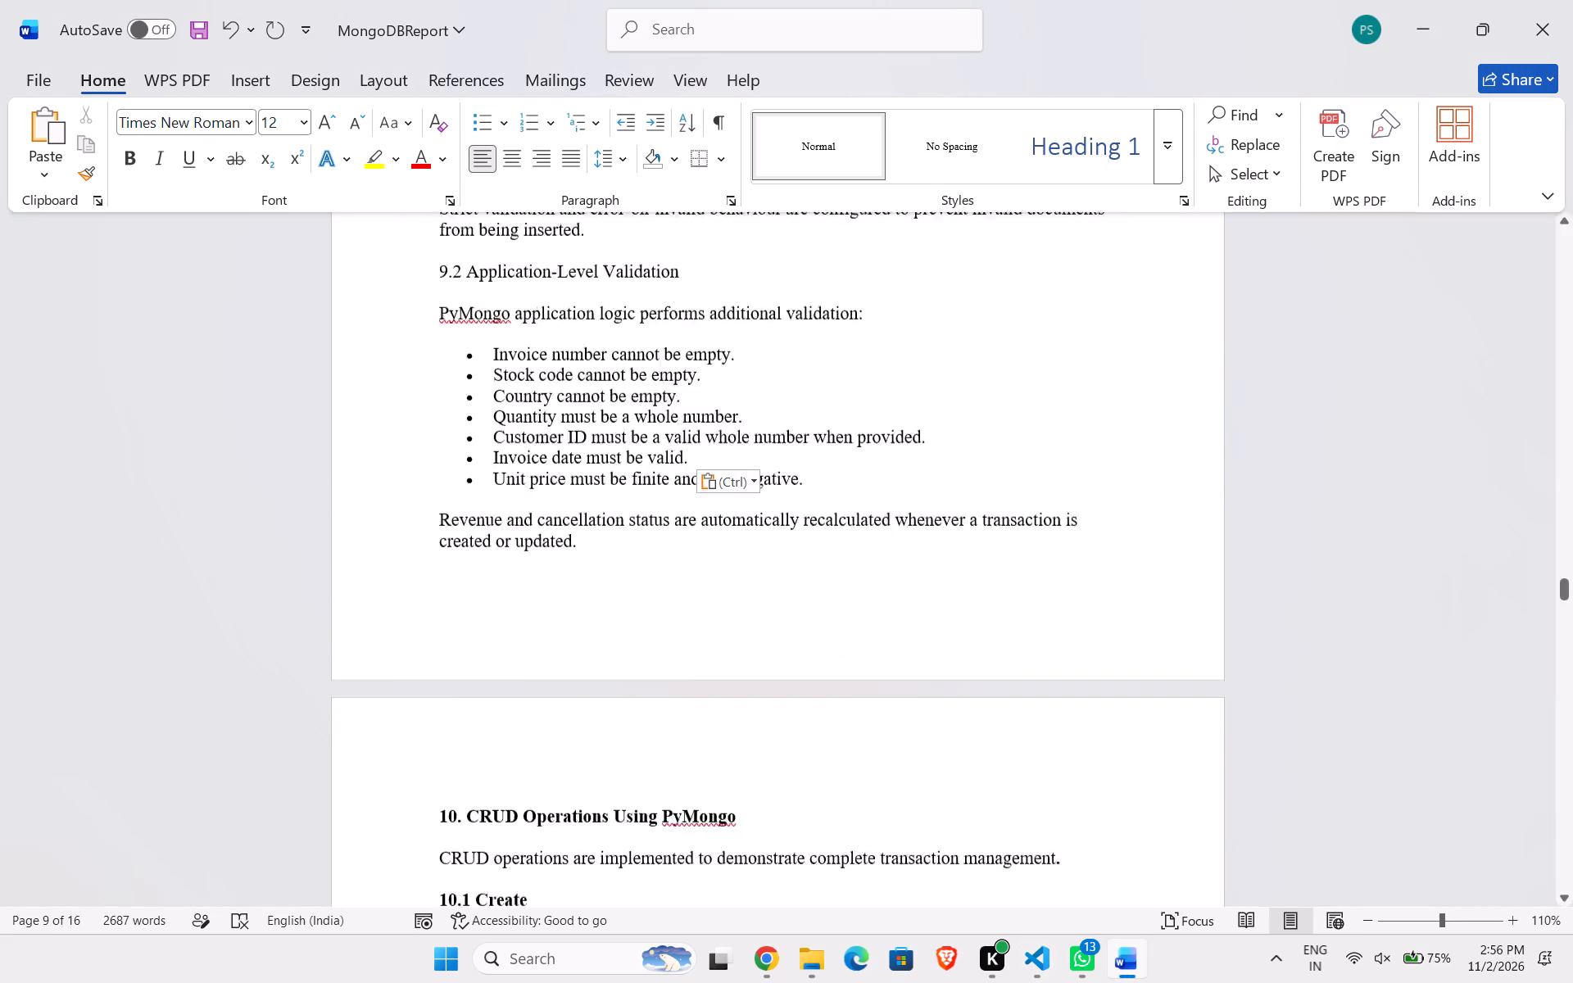
{"action": "scroll", "coordinate": [694, 532], "scroll_direction": "up", "scroll_amount": 1}
{"action": "scroll", "coordinate": [678, 625], "scroll_direction": "down", "scroll_amount": 1}
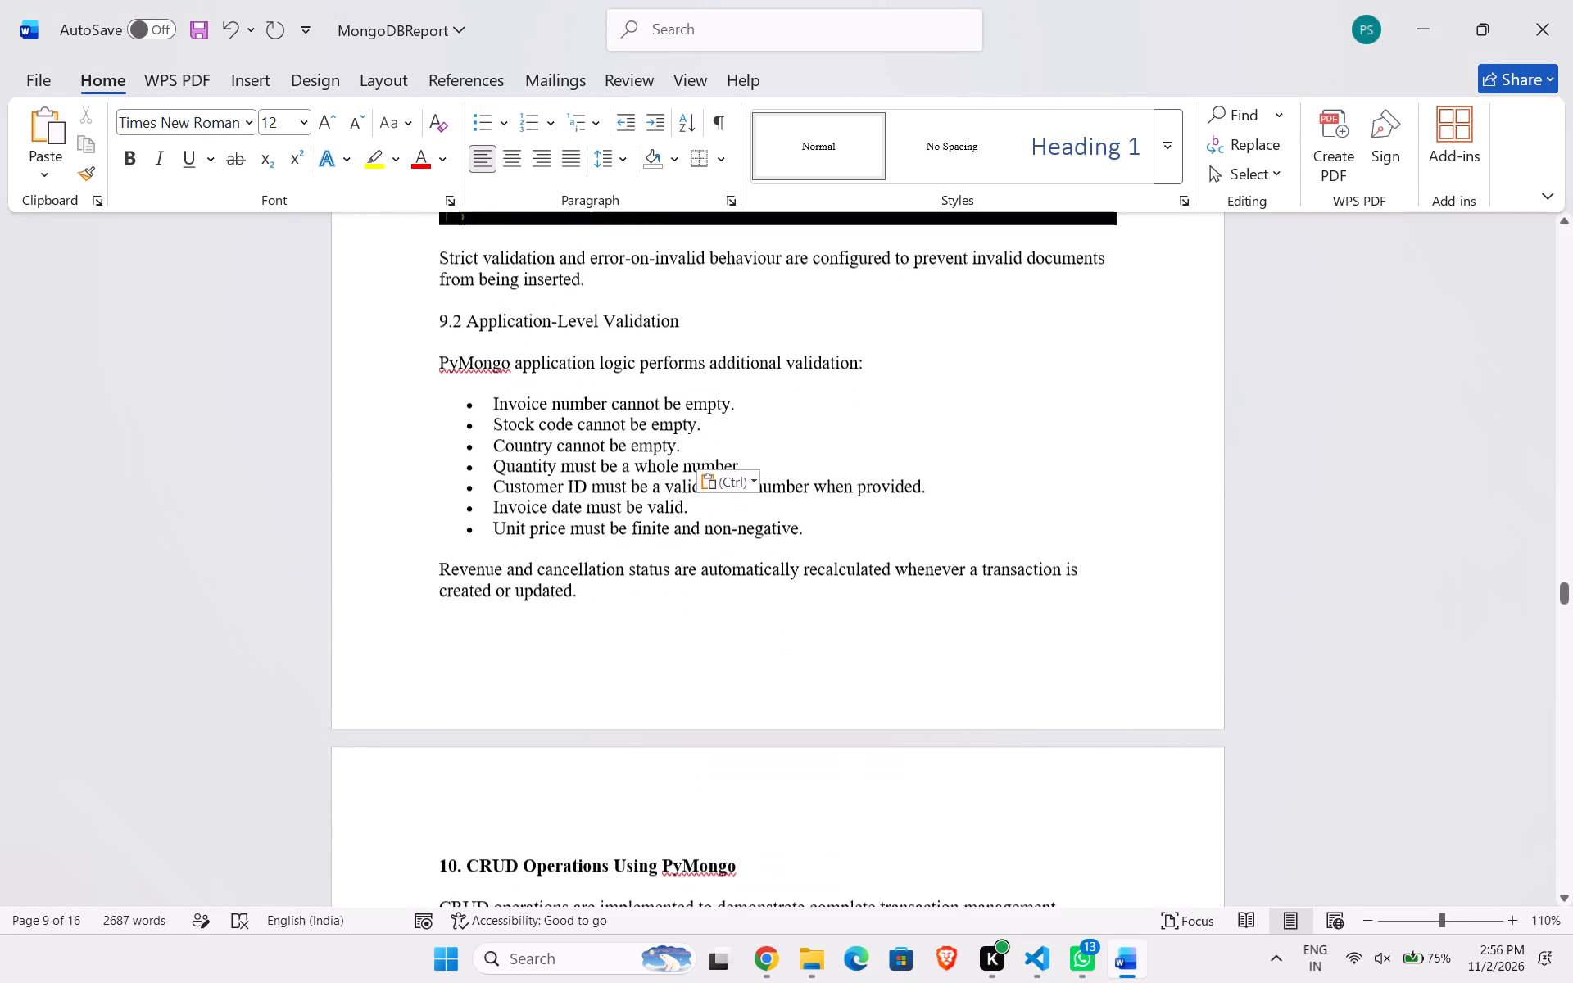
{"action": "scroll", "coordinate": [678, 625], "scroll_direction": "down", "scroll_amount": 1}
{"action": "scroll", "coordinate": [669, 541], "scroll_direction": "down", "scroll_amount": 1}
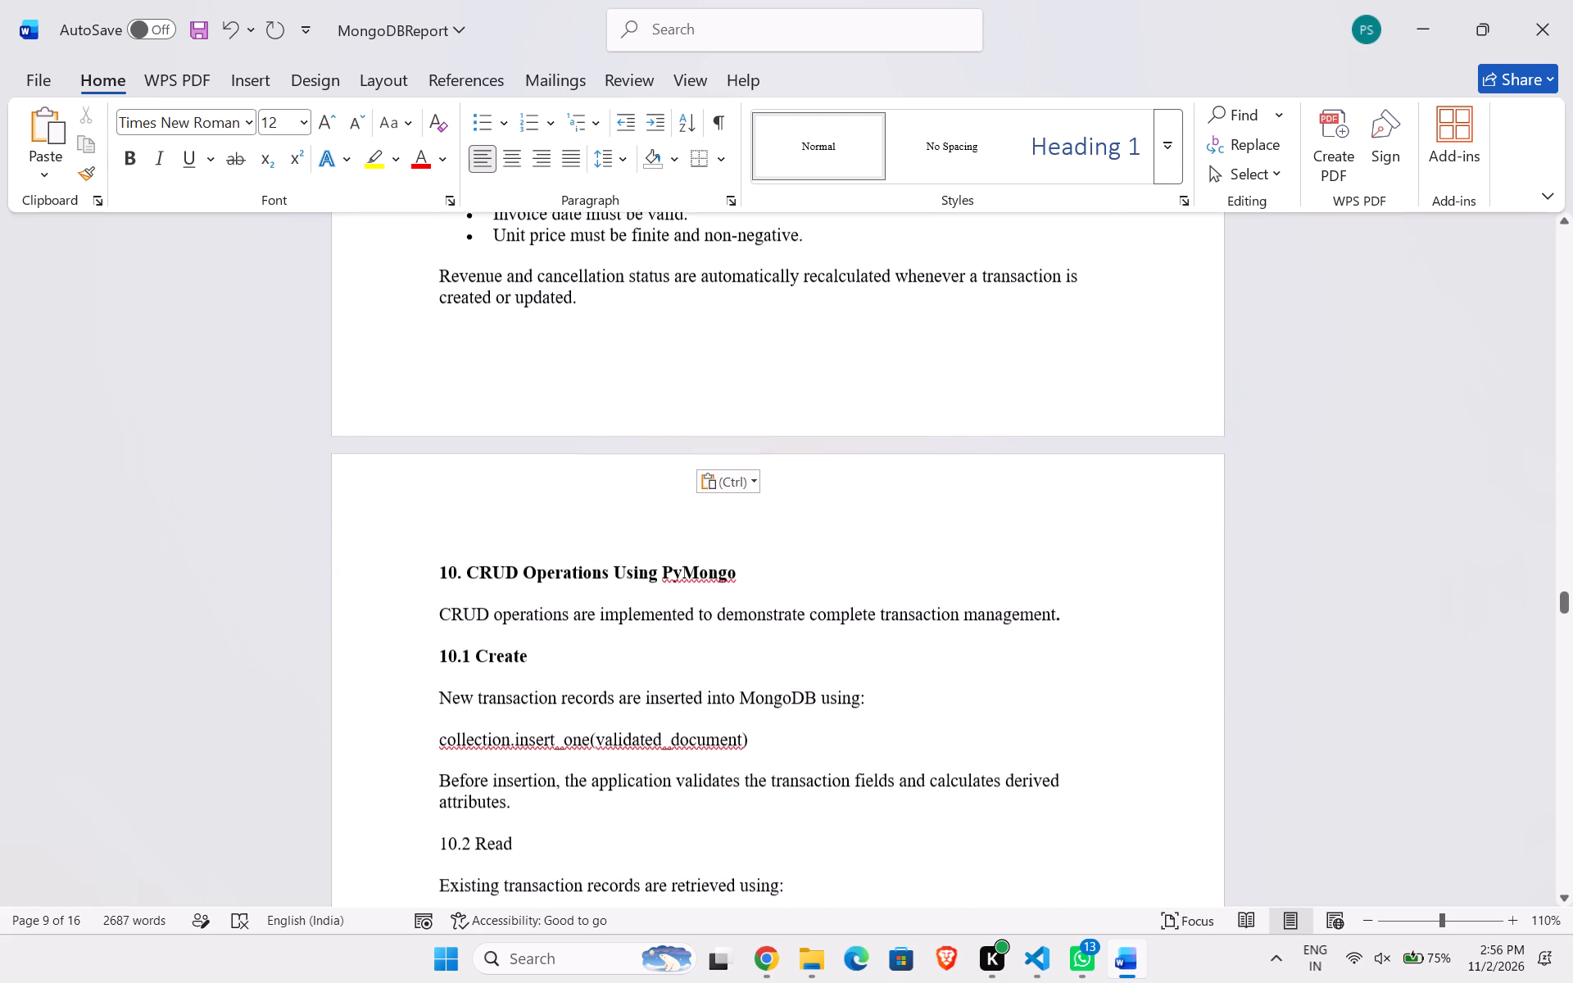
{"action": "scroll", "coordinate": [629, 553], "scroll_direction": "down", "scroll_amount": 1}
{"action": "scroll", "coordinate": [629, 554], "scroll_direction": "up", "scroll_amount": 1}
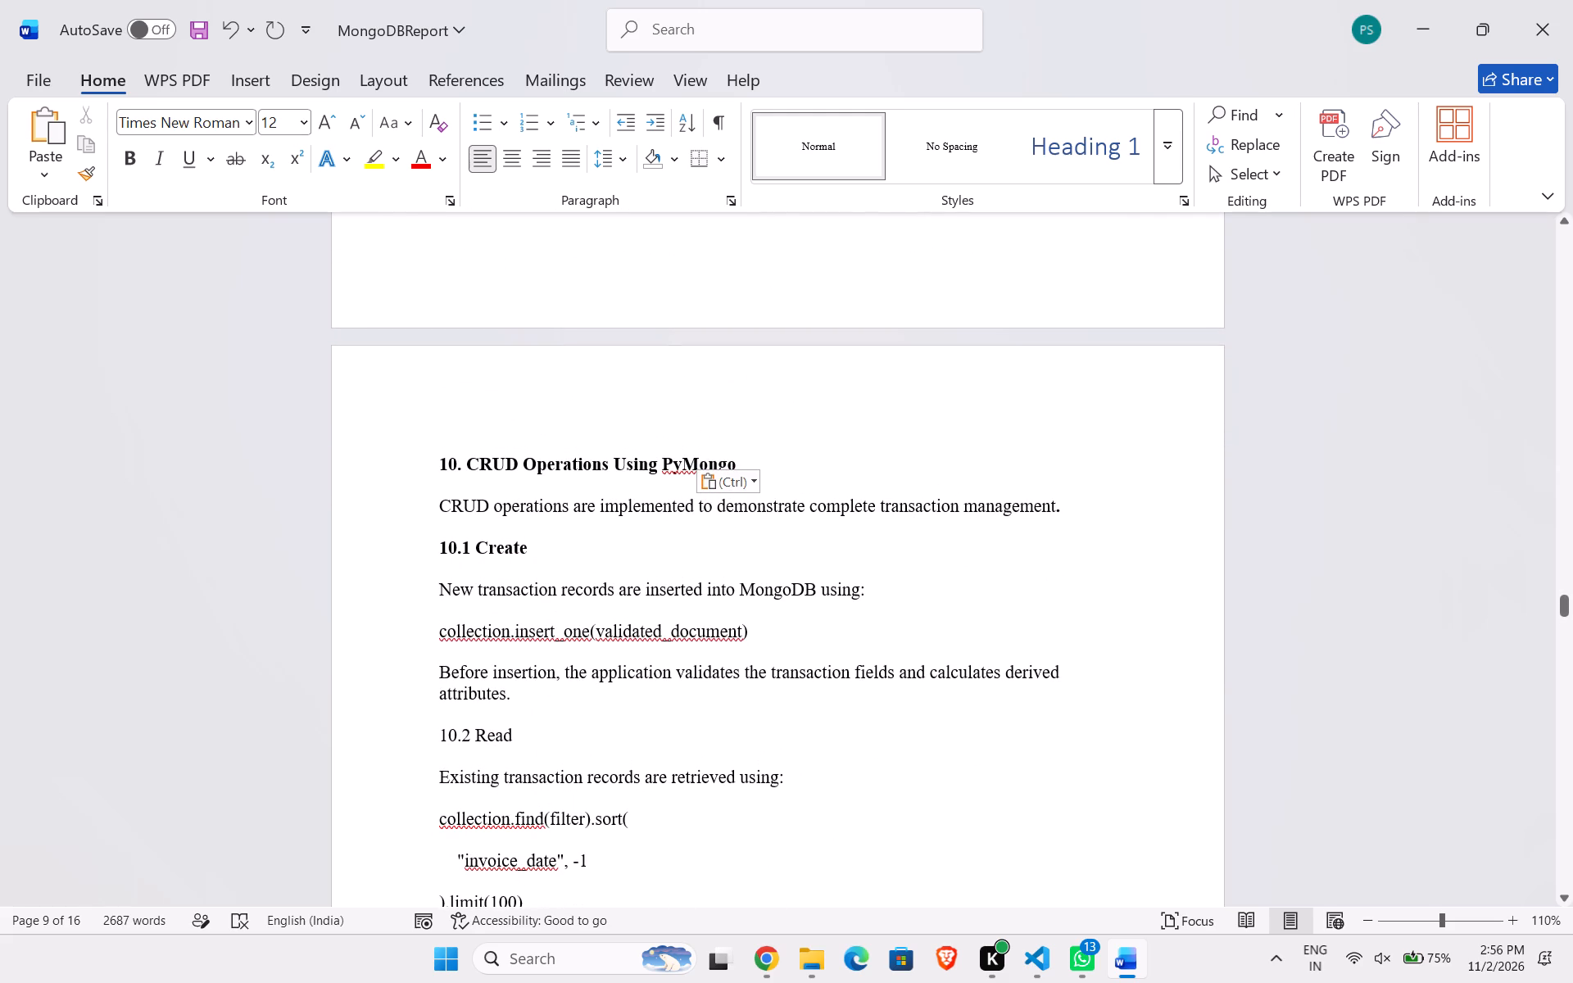
Add a blank line below the .limit(100) code line in section 10.2 Read.
{"action": "left_click", "coordinate": [1068, 527]}
{"action": "scroll", "coordinate": [853, 648], "scroll_direction": "down", "scroll_amount": 1}
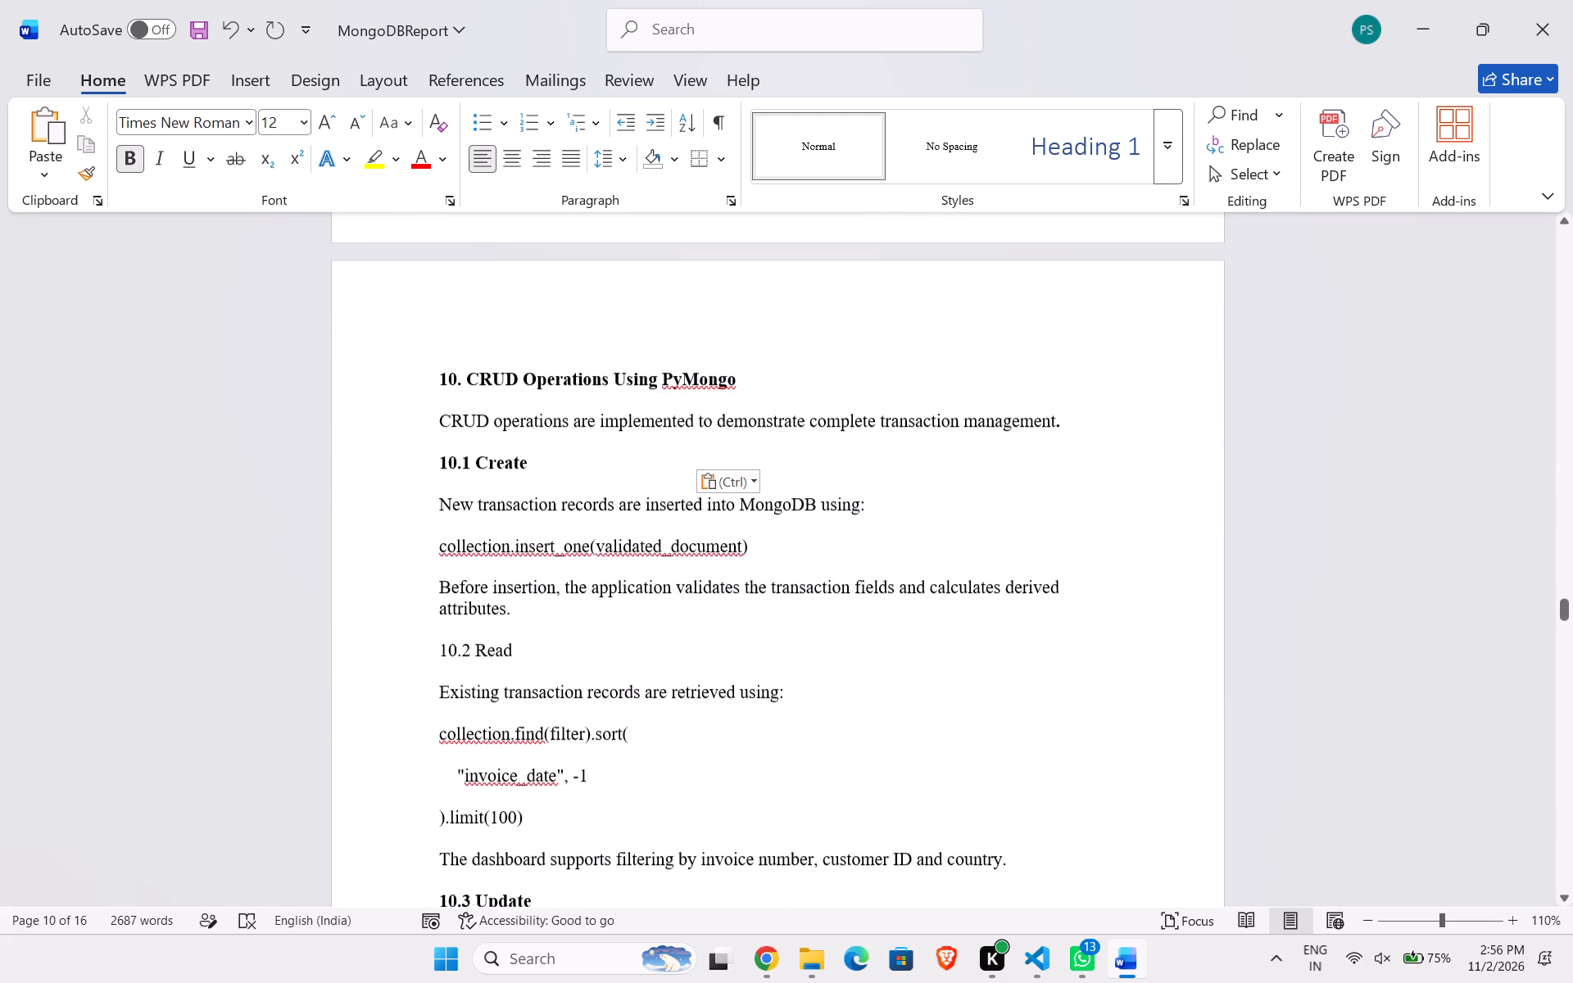
{"action": "scroll", "coordinate": [853, 648], "scroll_direction": "down", "scroll_amount": 1}
{"action": "scroll", "coordinate": [768, 676], "scroll_direction": "down", "scroll_amount": 1}
{"action": "left_click", "coordinate": [772, 704]}
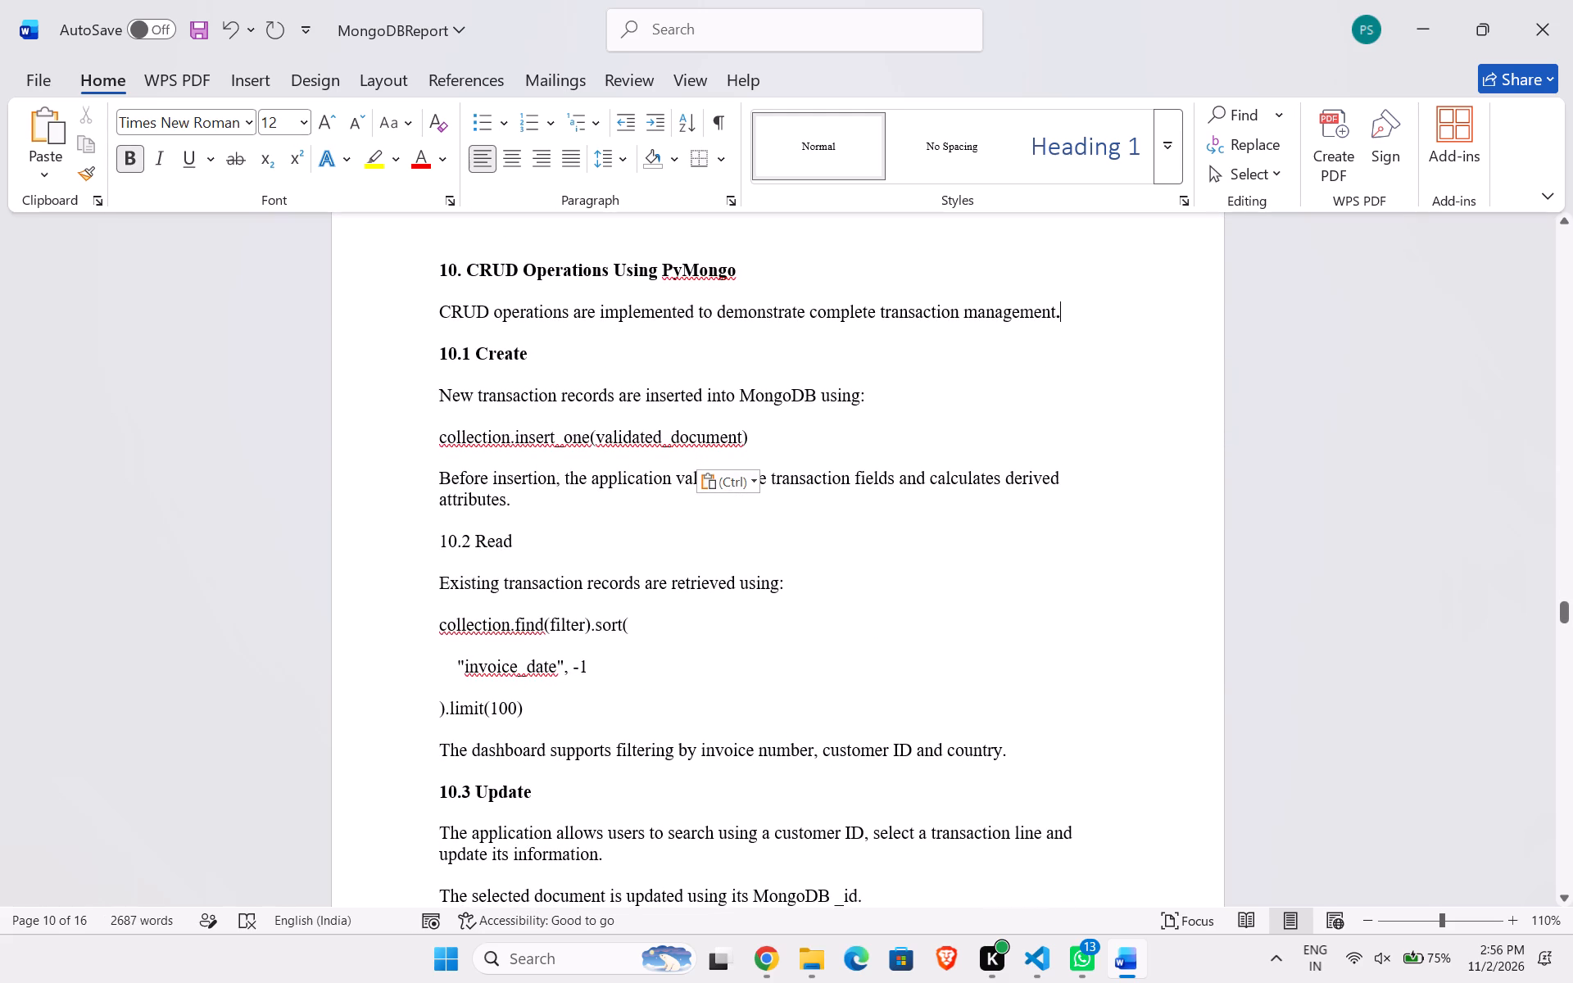
{"action": "key", "text": "Return"}
Switch to Visual Studio Code and look through retail_crud.py for code that matches the CRUD Operations section.
{"action": "key", "text": "alt+Tab"}
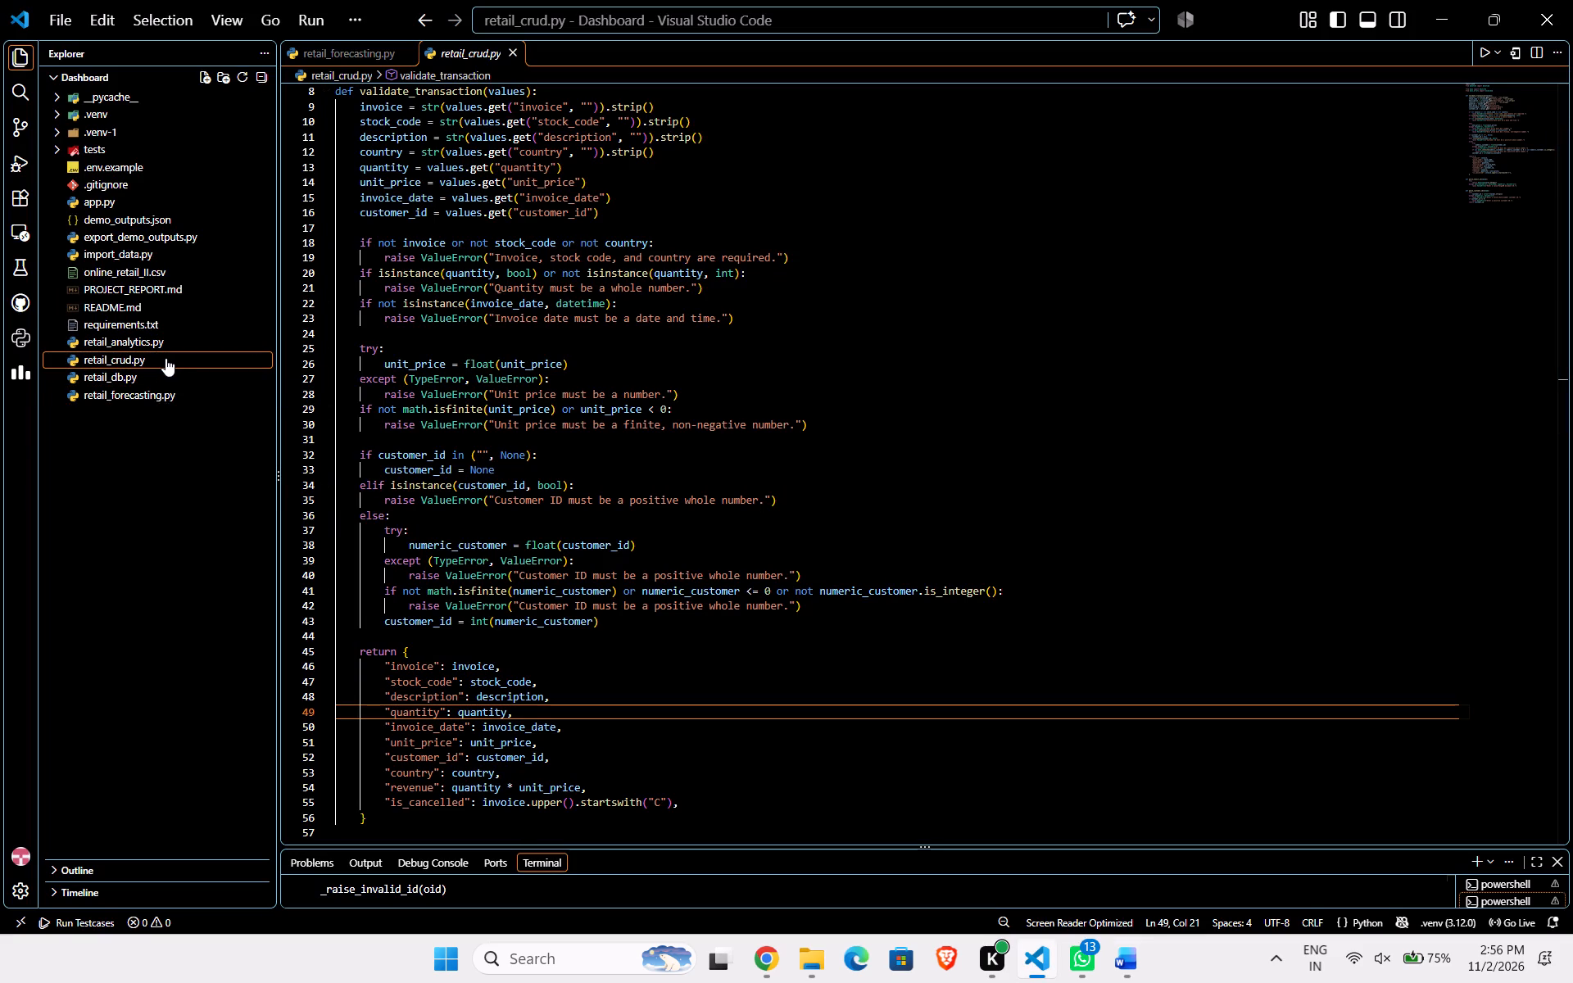
{"action": "left_click", "coordinate": [165, 358]}
{"action": "scroll", "coordinate": [502, 366], "scroll_direction": "up", "scroll_amount": 3}
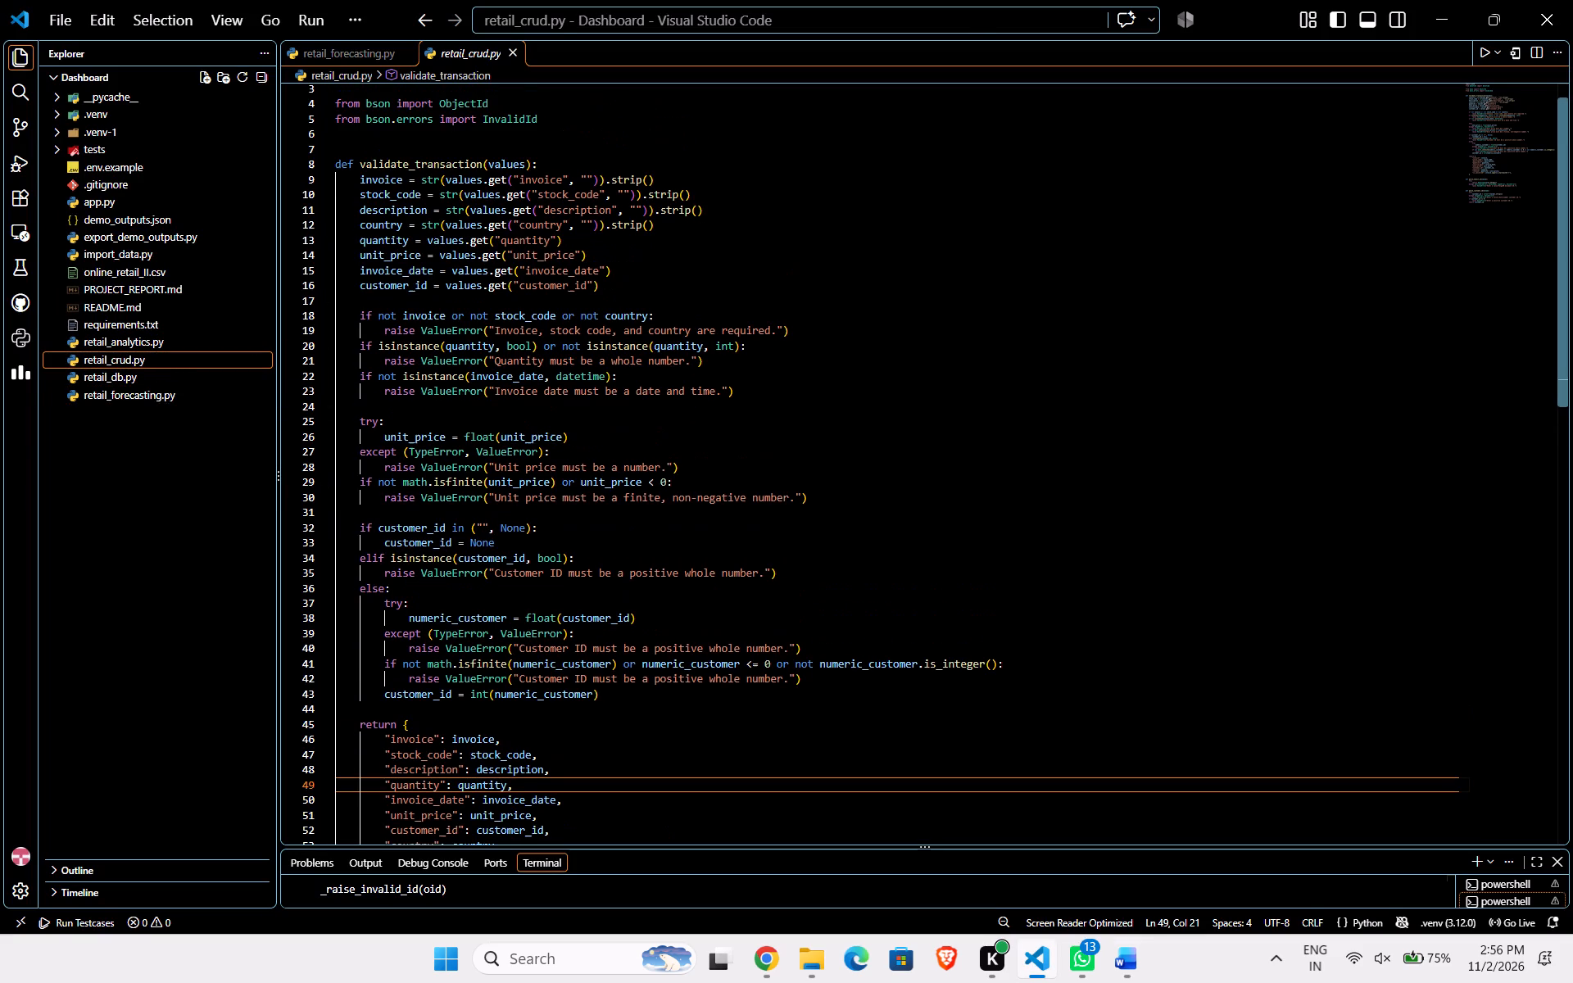
{"action": "scroll", "coordinate": [502, 366], "scroll_direction": "down", "scroll_amount": 5}
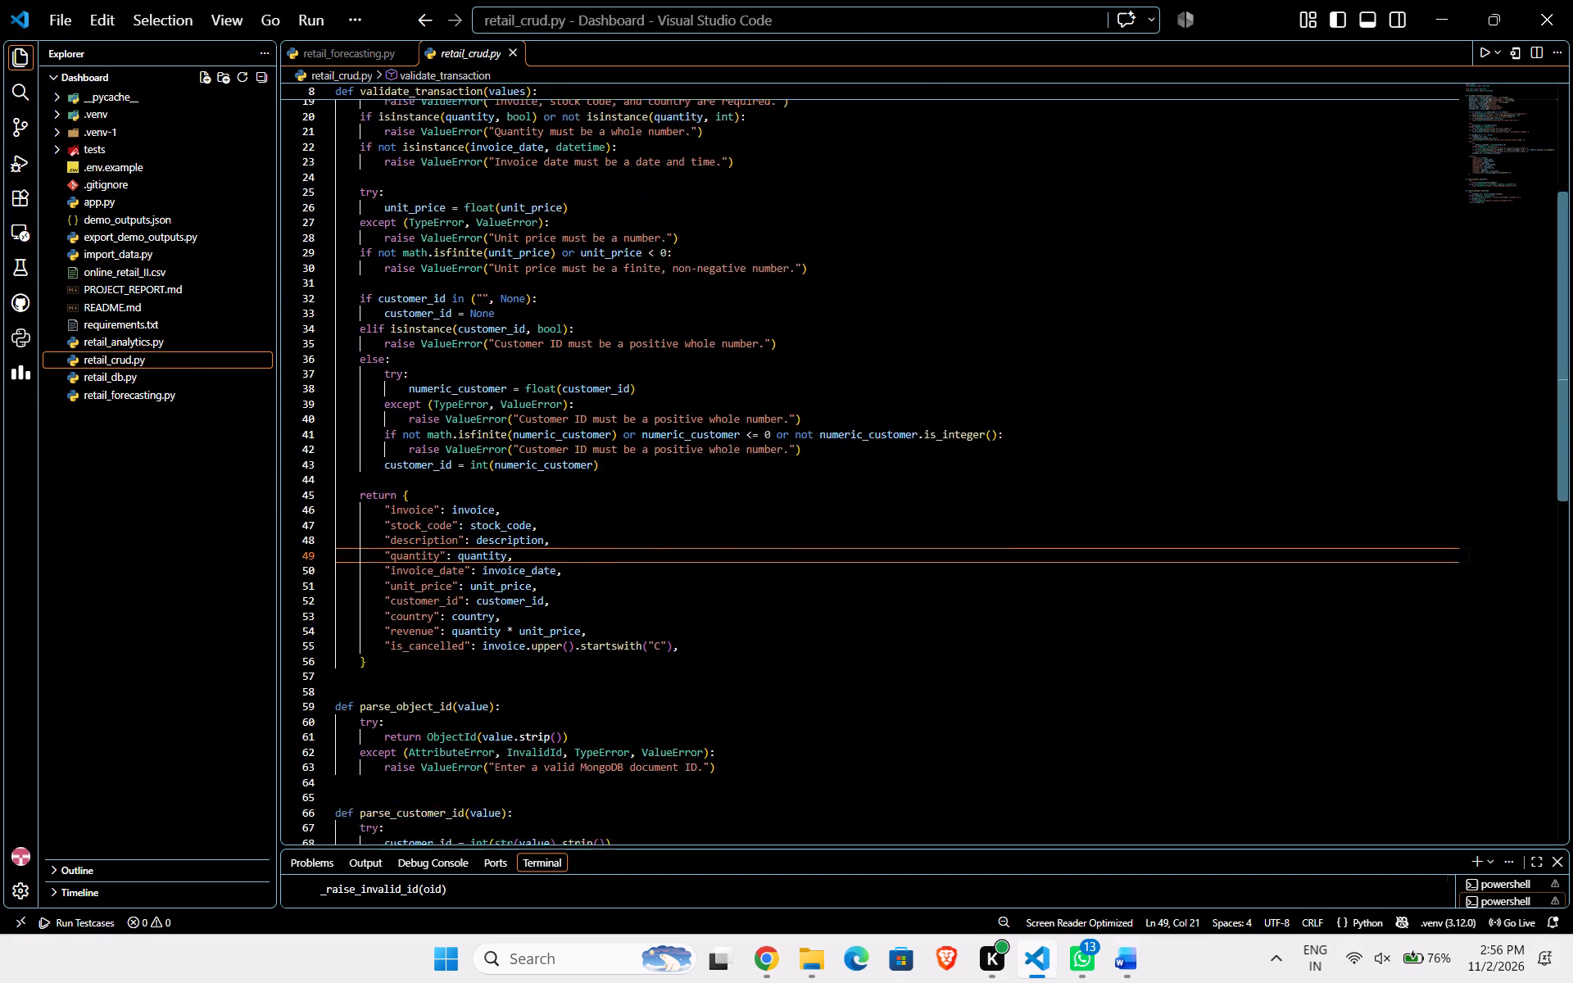
{"action": "scroll", "coordinate": [502, 366], "scroll_direction": "down", "scroll_amount": 3}
{"action": "scroll", "coordinate": [502, 366], "scroll_direction": "up", "scroll_amount": 1}
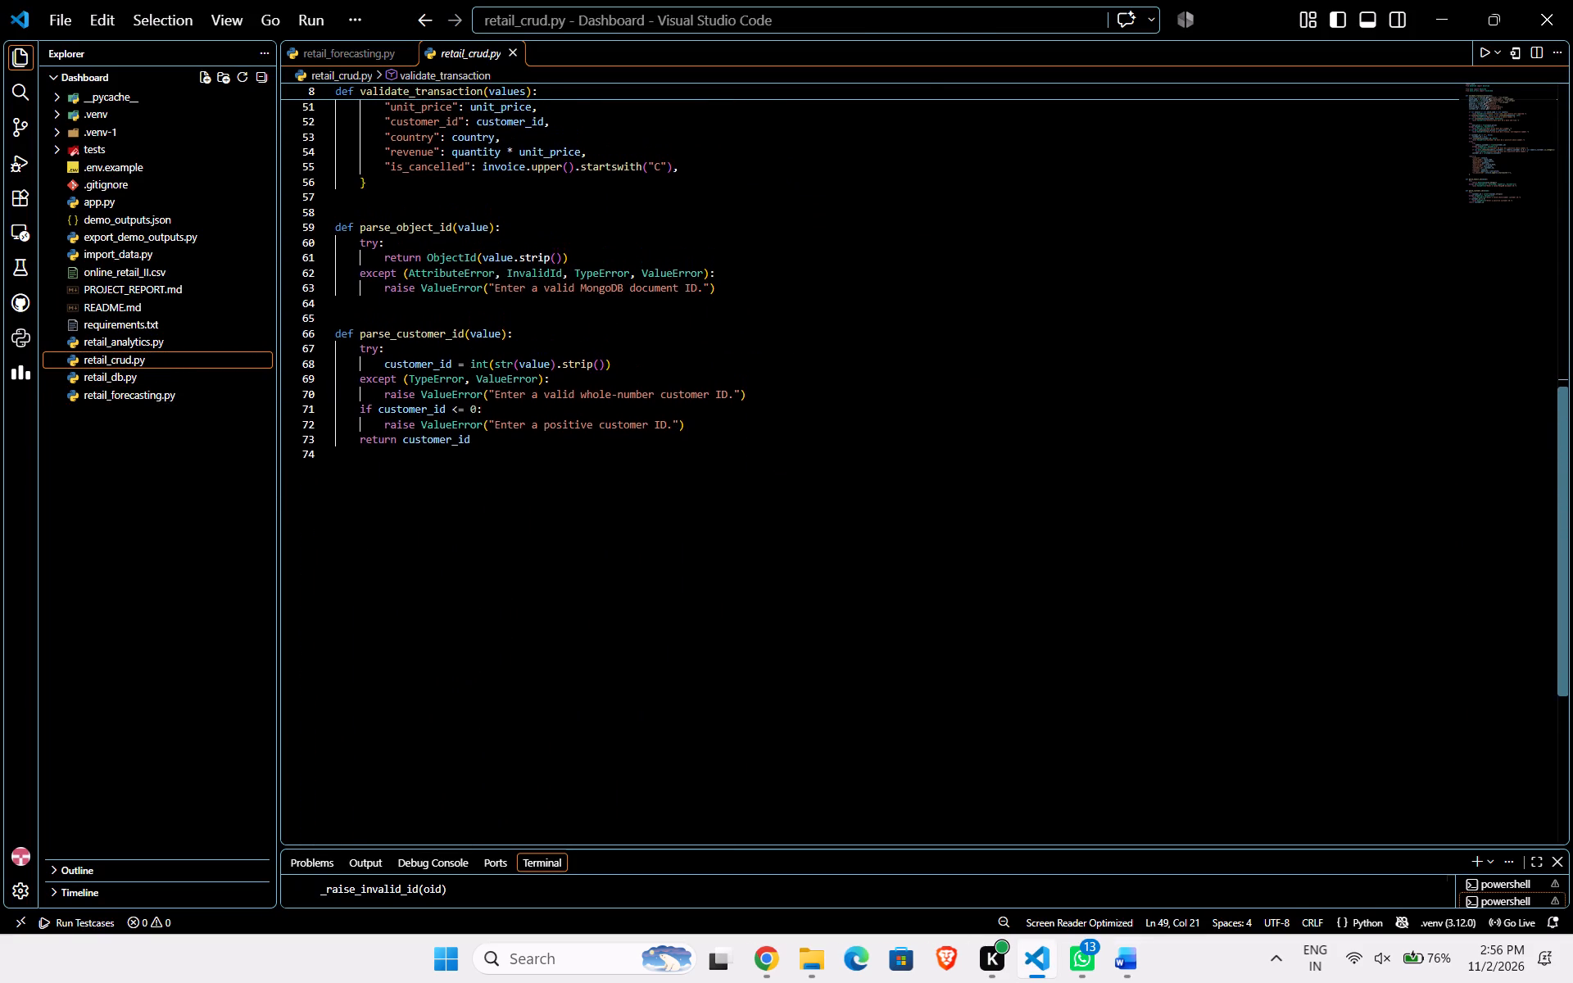
{"action": "scroll", "coordinate": [502, 366], "scroll_direction": "up", "scroll_amount": 10}
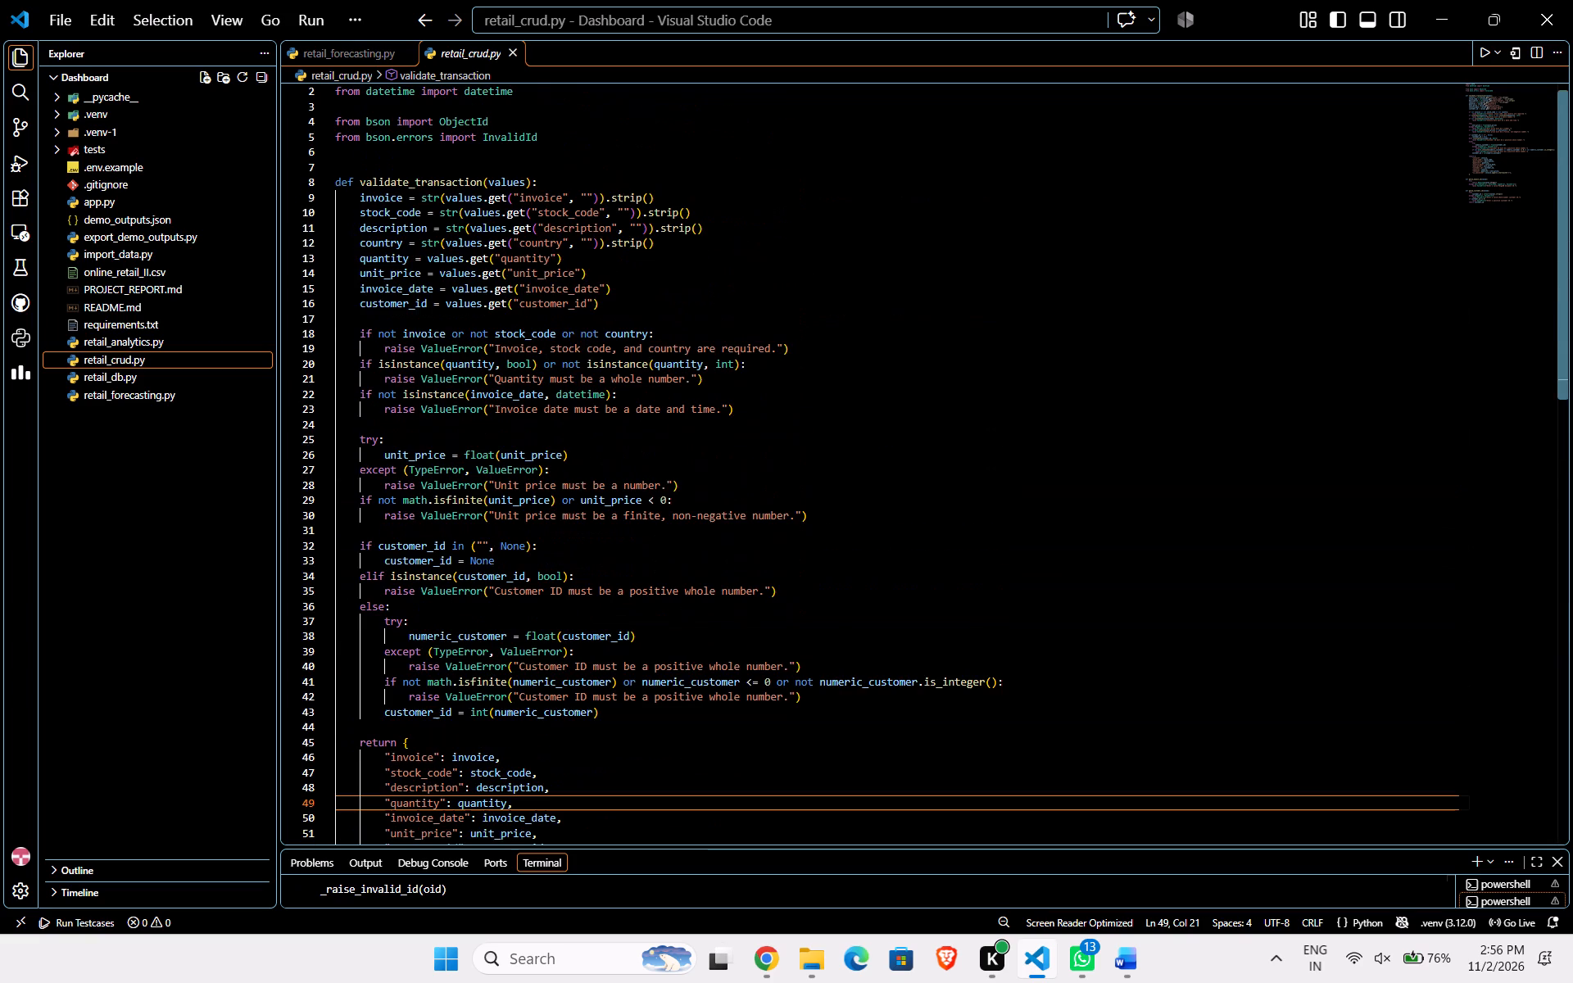
{"action": "scroll", "coordinate": [502, 366], "scroll_direction": "up", "scroll_amount": 1}
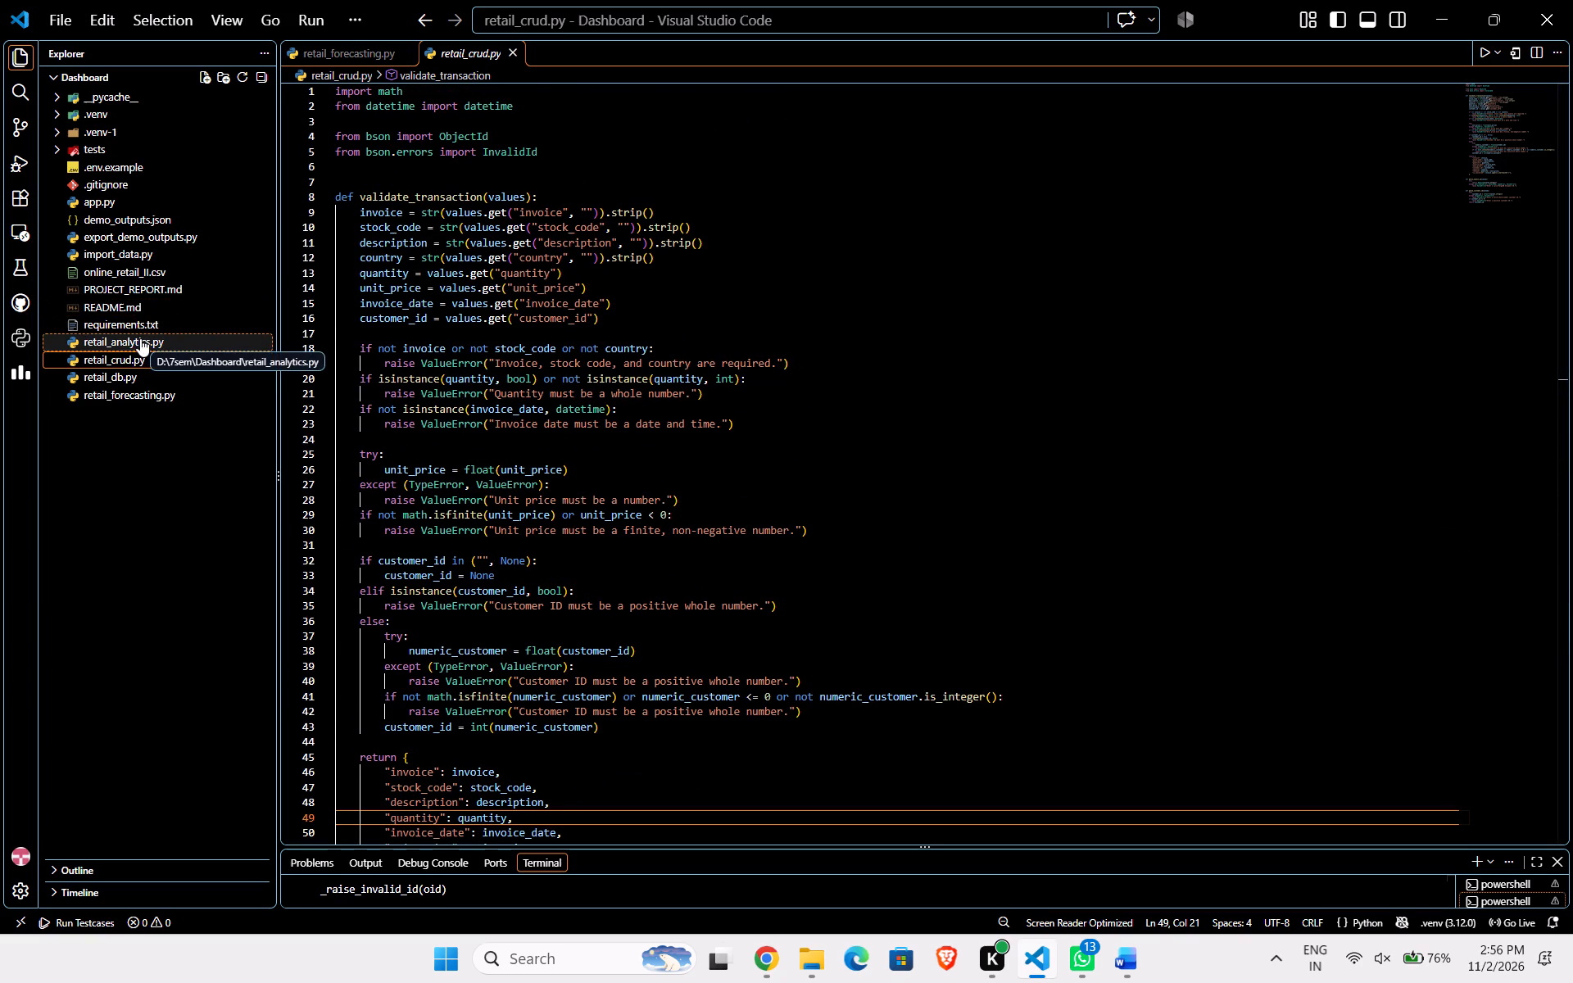
Look through retail_db.py, retail_forecasting.py, retail_crud.py and retail_analytics.py for code implementing the CRUD operations.
{"action": "left_click", "coordinate": [143, 374]}
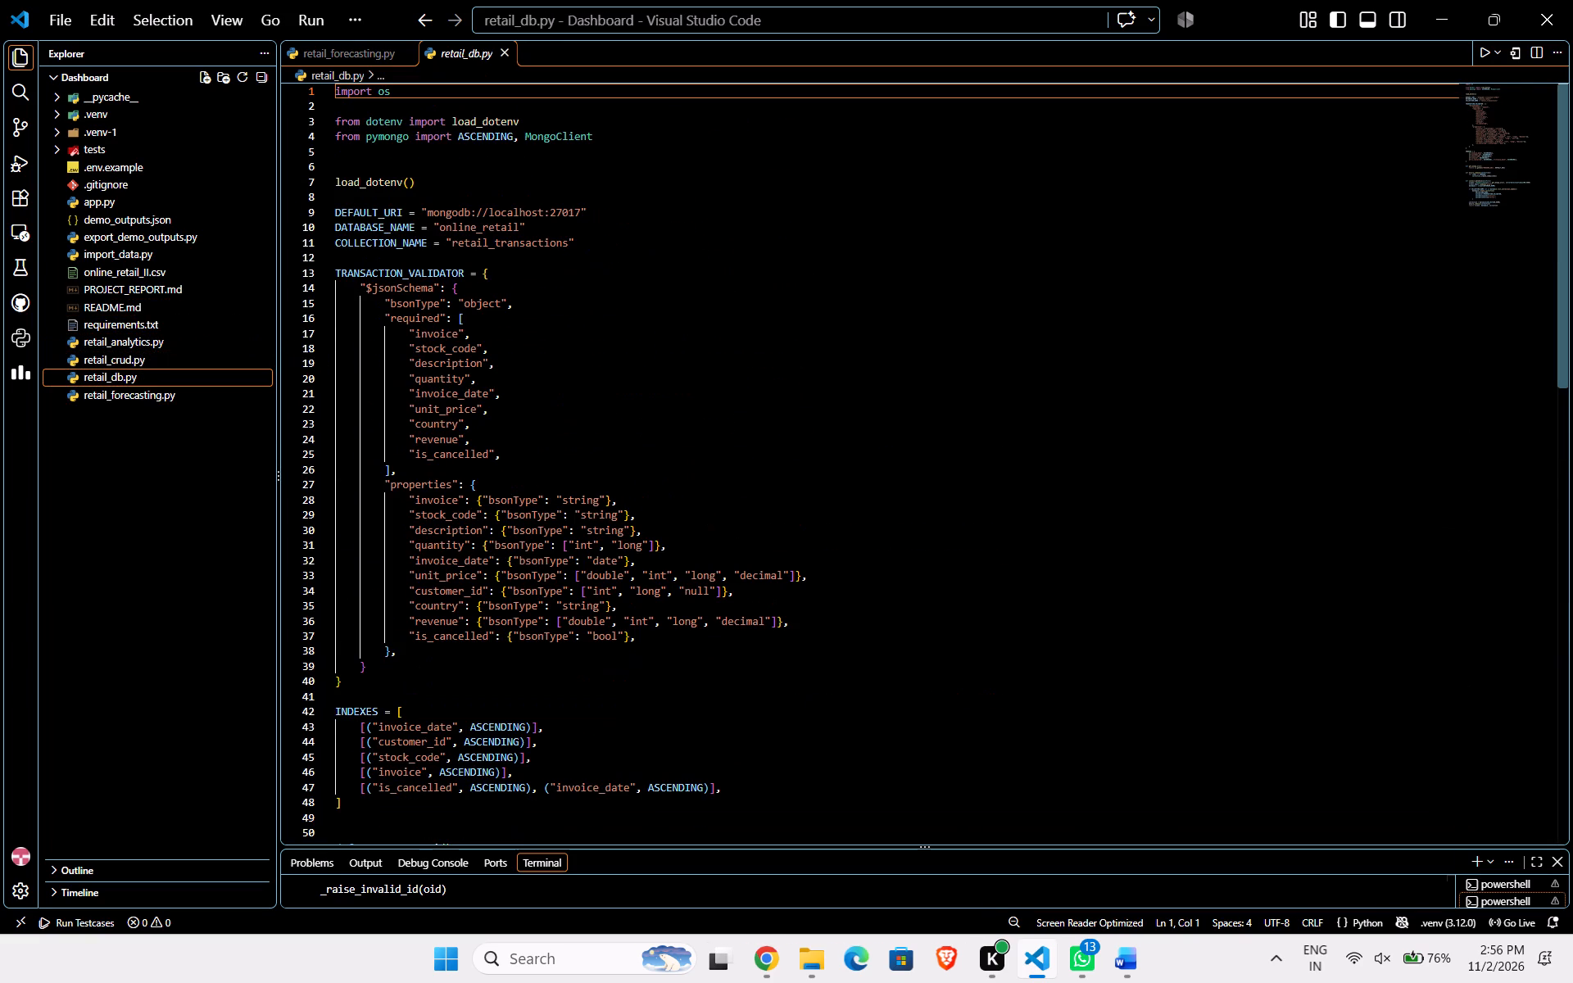
{"action": "scroll", "coordinate": [637, 360], "scroll_direction": "up", "scroll_amount": 2}
{"action": "scroll", "coordinate": [637, 360], "scroll_direction": "down", "scroll_amount": 9}
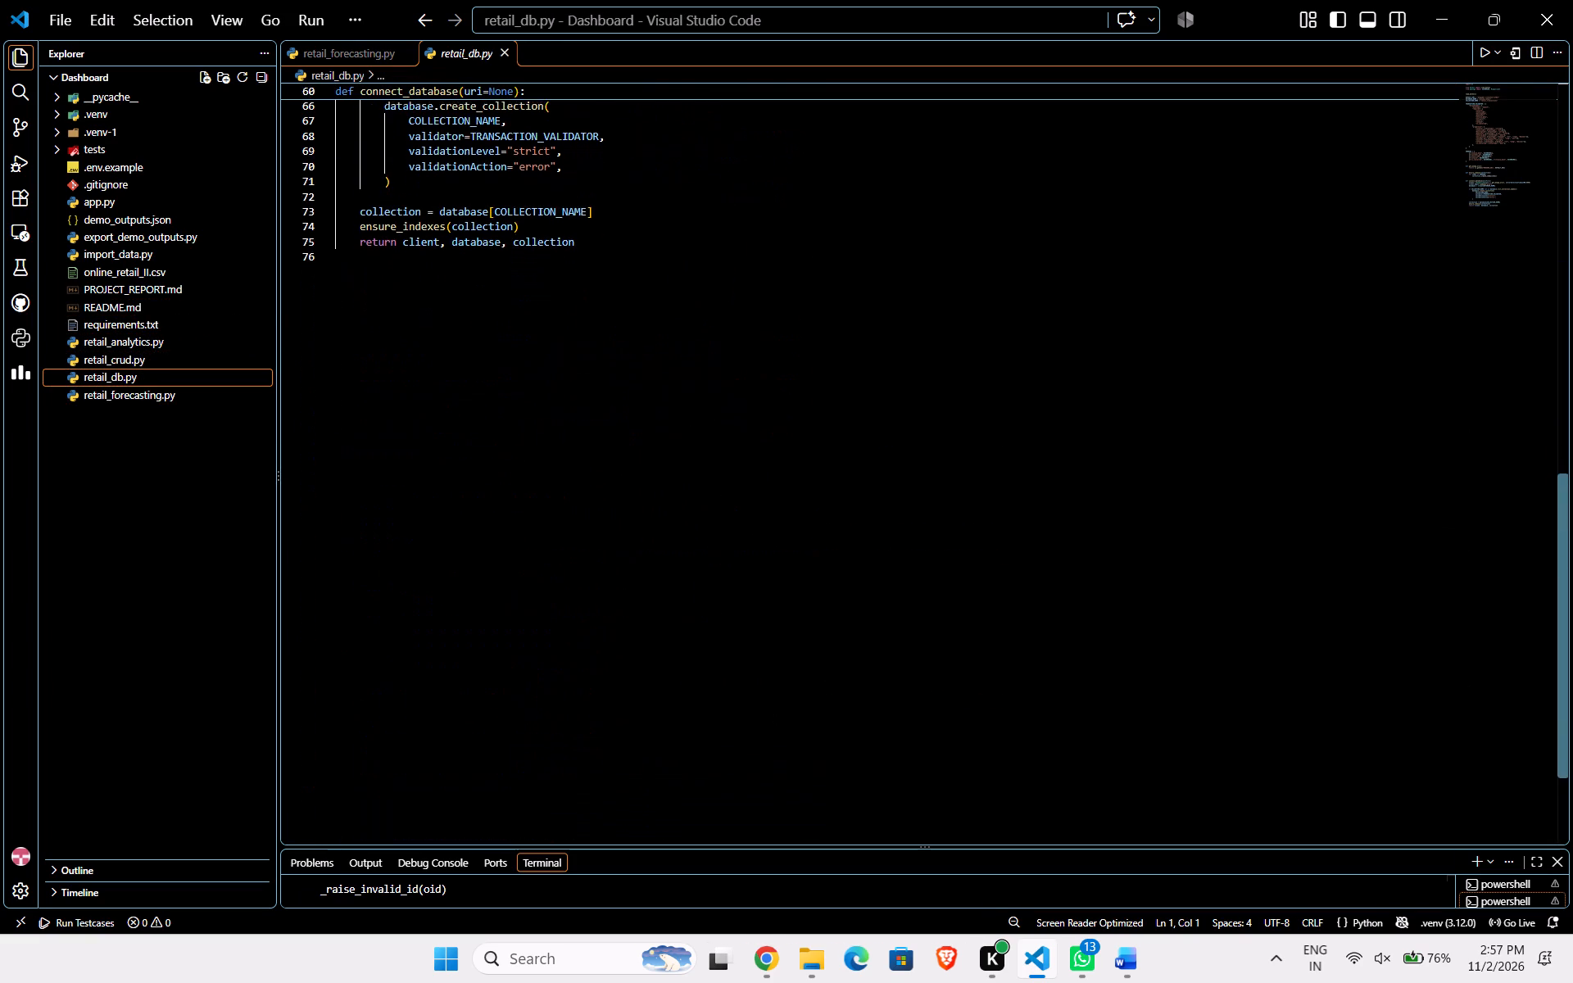
{"action": "left_click", "coordinate": [170, 392]}
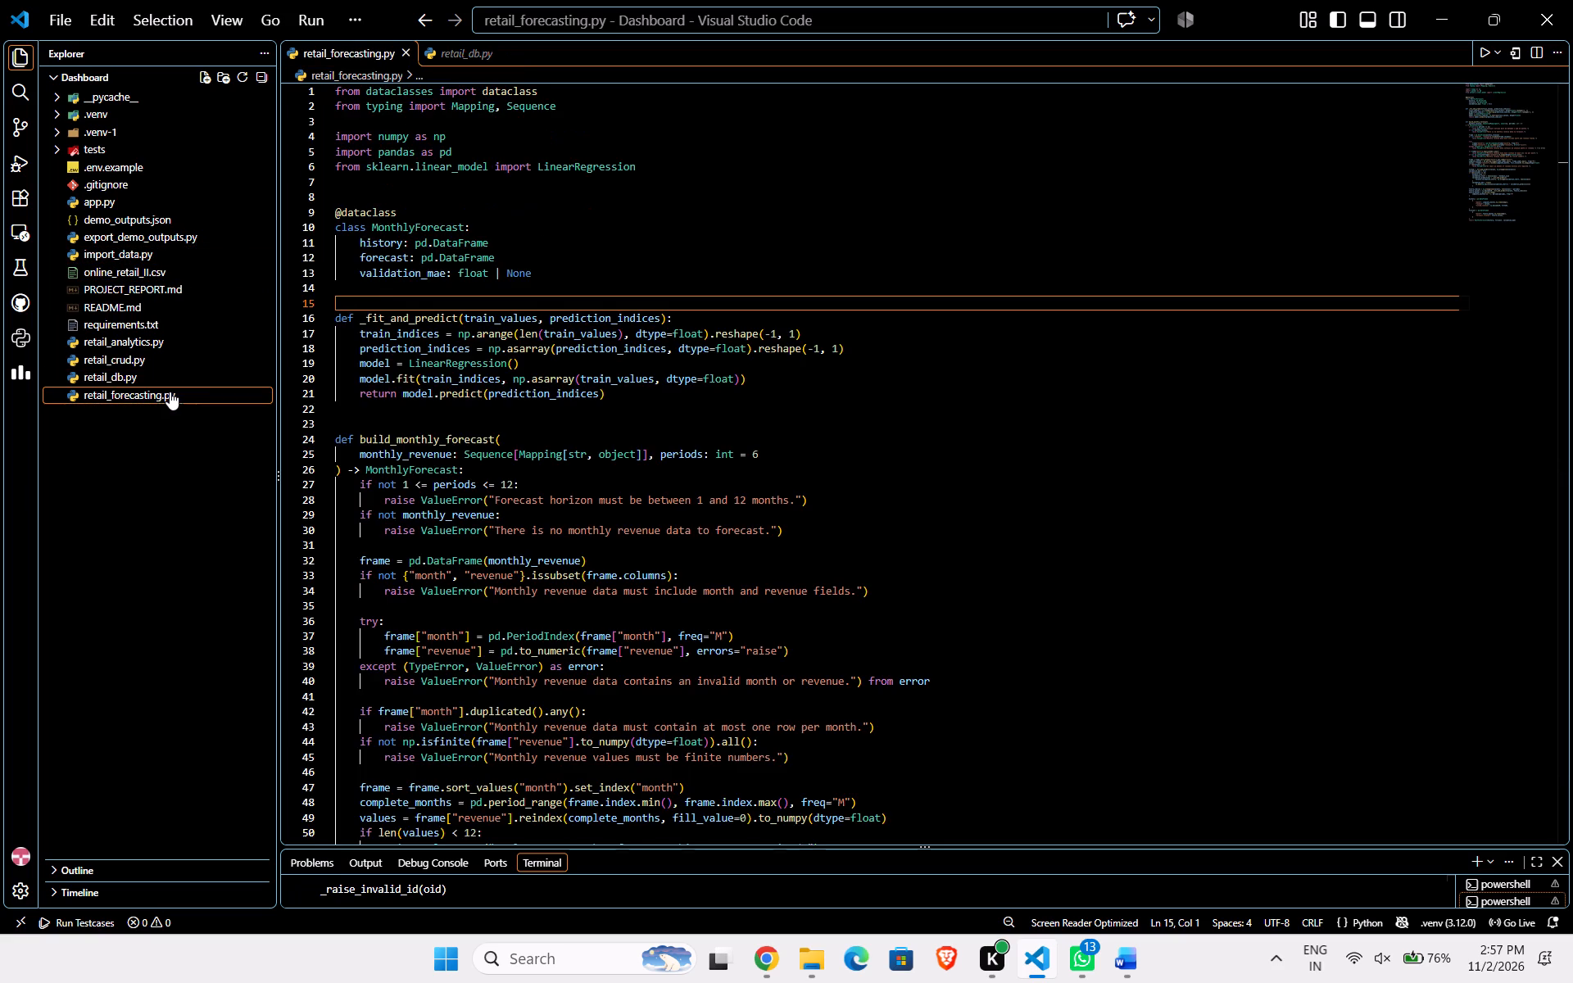
{"action": "scroll", "coordinate": [530, 478], "scroll_direction": "down", "scroll_amount": 8}
{"action": "scroll", "coordinate": [530, 478], "scroll_direction": "up", "scroll_amount": 1}
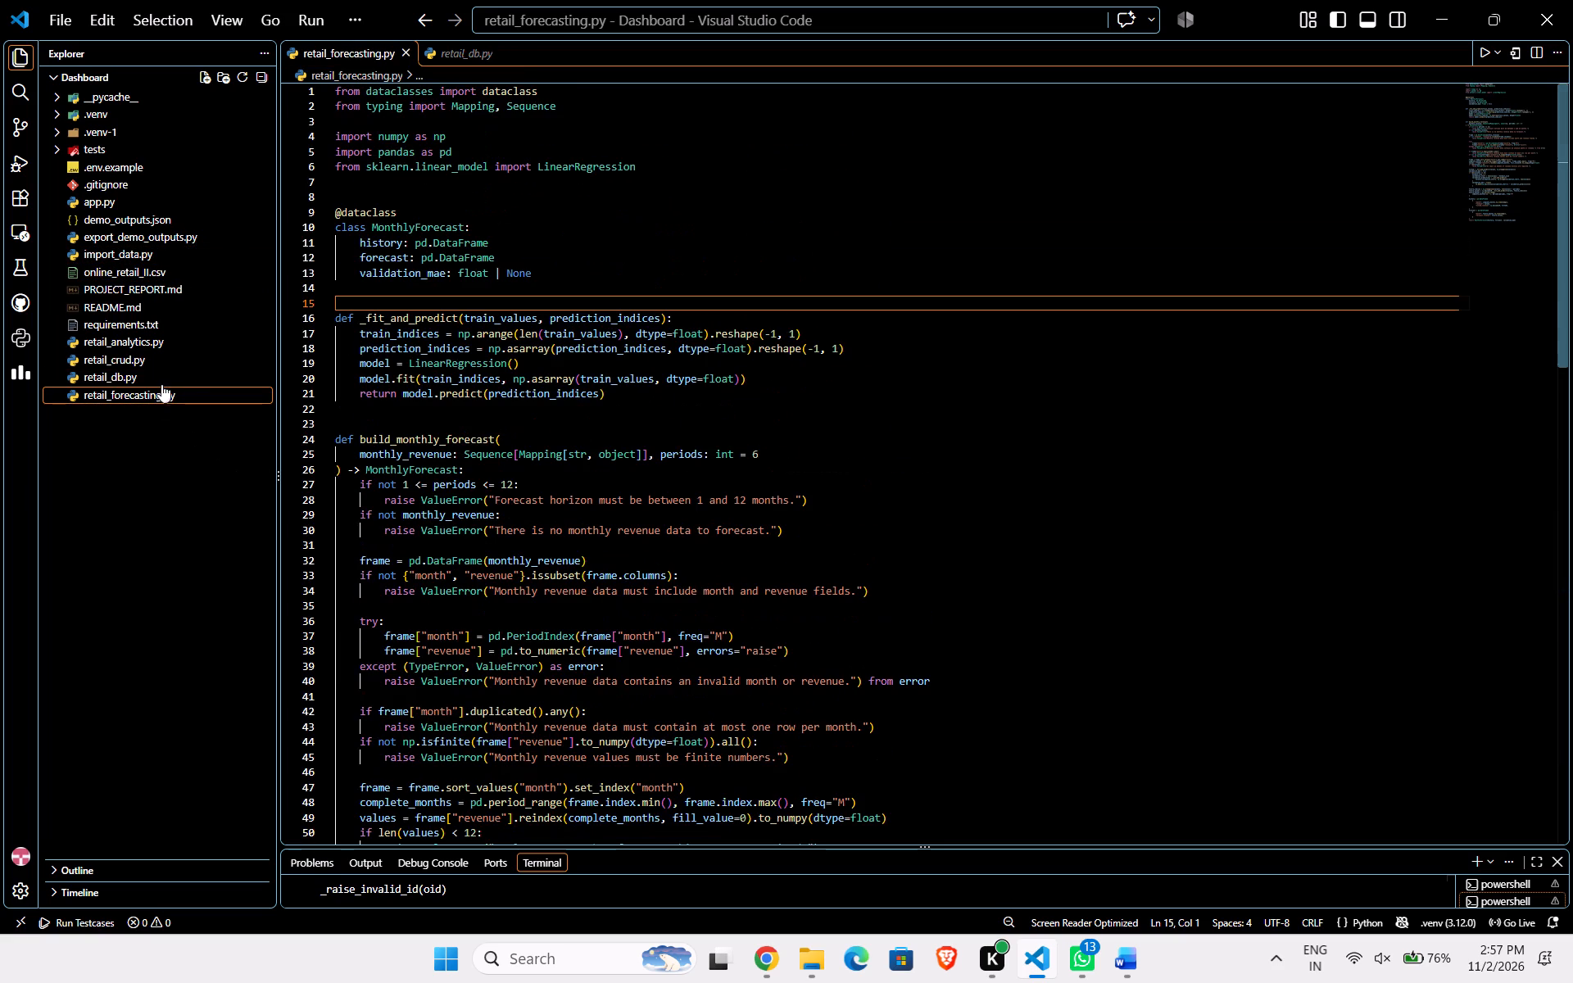
{"action": "left_click", "coordinate": [161, 356]}
{"action": "scroll", "coordinate": [576, 303], "scroll_direction": "down", "scroll_amount": 8}
{"action": "scroll", "coordinate": [576, 303], "scroll_direction": "up", "scroll_amount": 1}
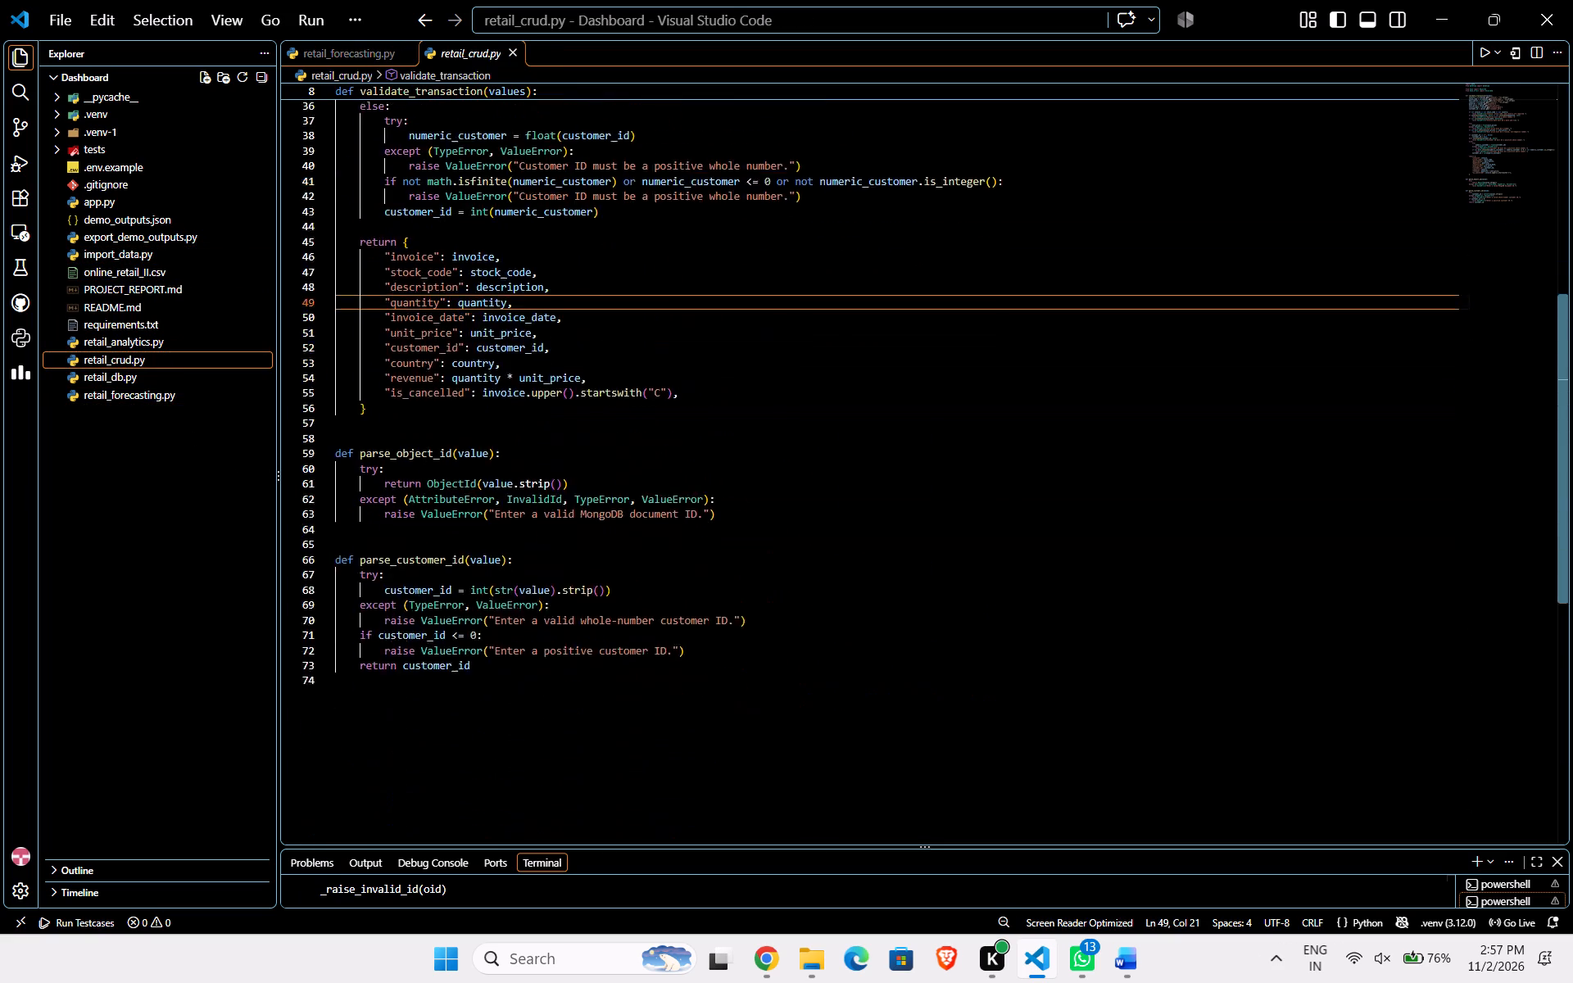
{"action": "scroll", "coordinate": [576, 303], "scroll_direction": "up", "scroll_amount": 2}
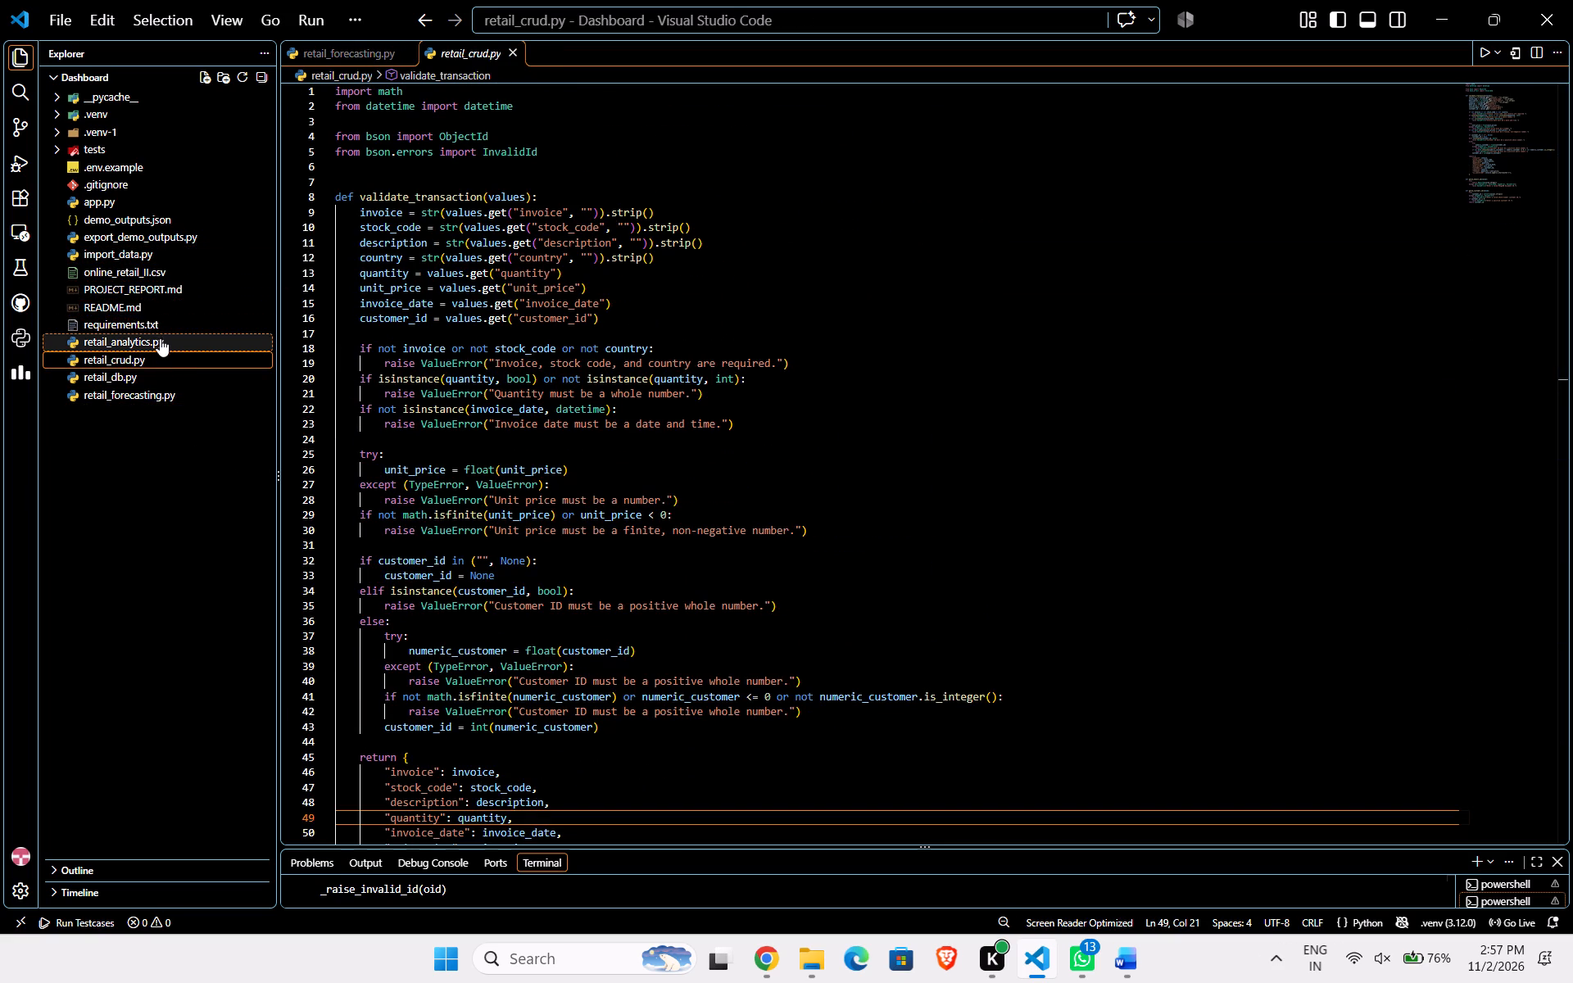
{"action": "left_click", "coordinate": [160, 336]}
{"action": "scroll", "coordinate": [781, 481], "scroll_direction": "down", "scroll_amount": 4}
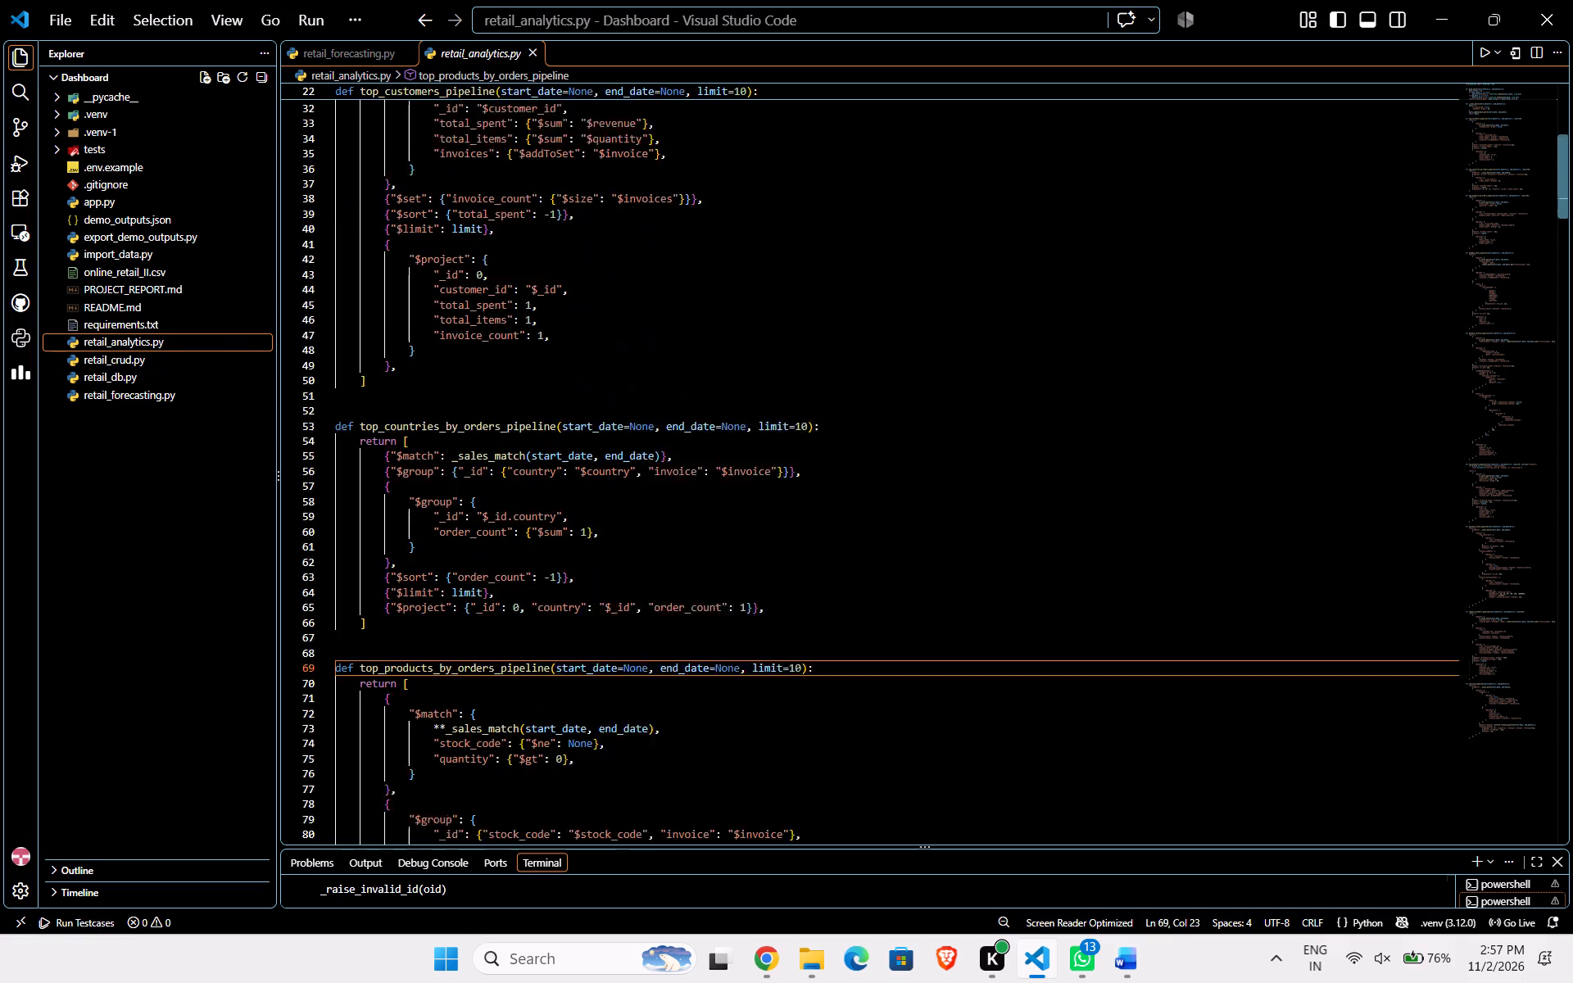
{"action": "scroll", "coordinate": [781, 481], "scroll_direction": "down", "scroll_amount": 13}
{"action": "scroll", "coordinate": [781, 481], "scroll_direction": "down", "scroll_amount": 9}
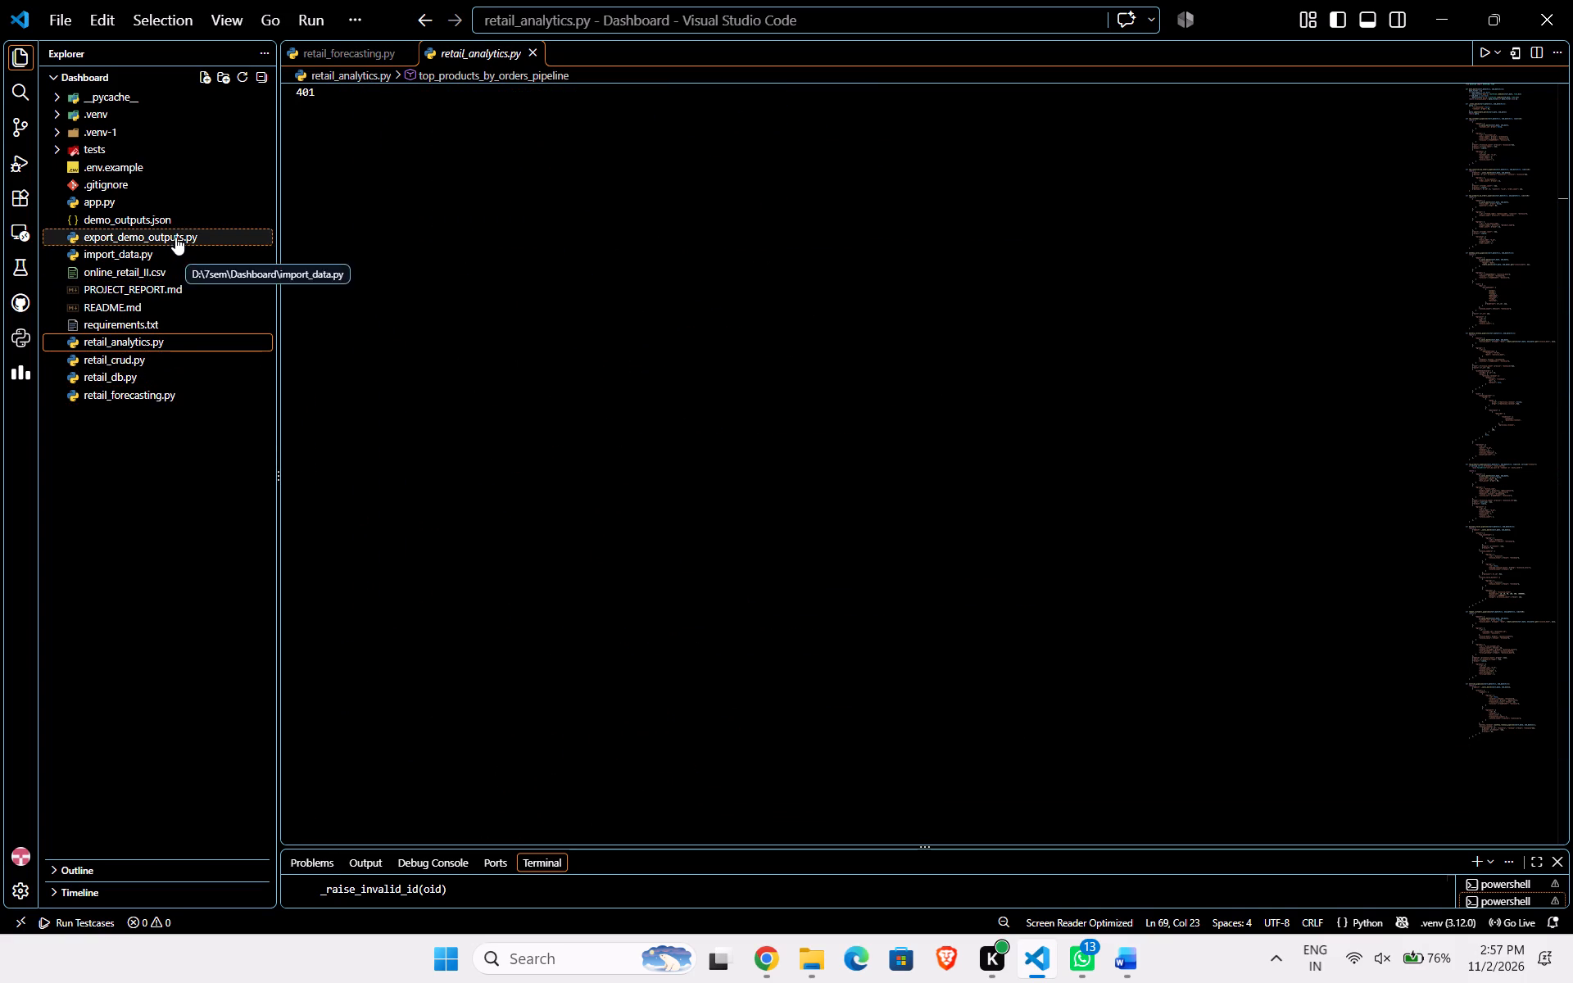
Look through app.py for the transaction table, create and update form code that matches the CRUD Operations section.
{"action": "left_click", "coordinate": [173, 205]}
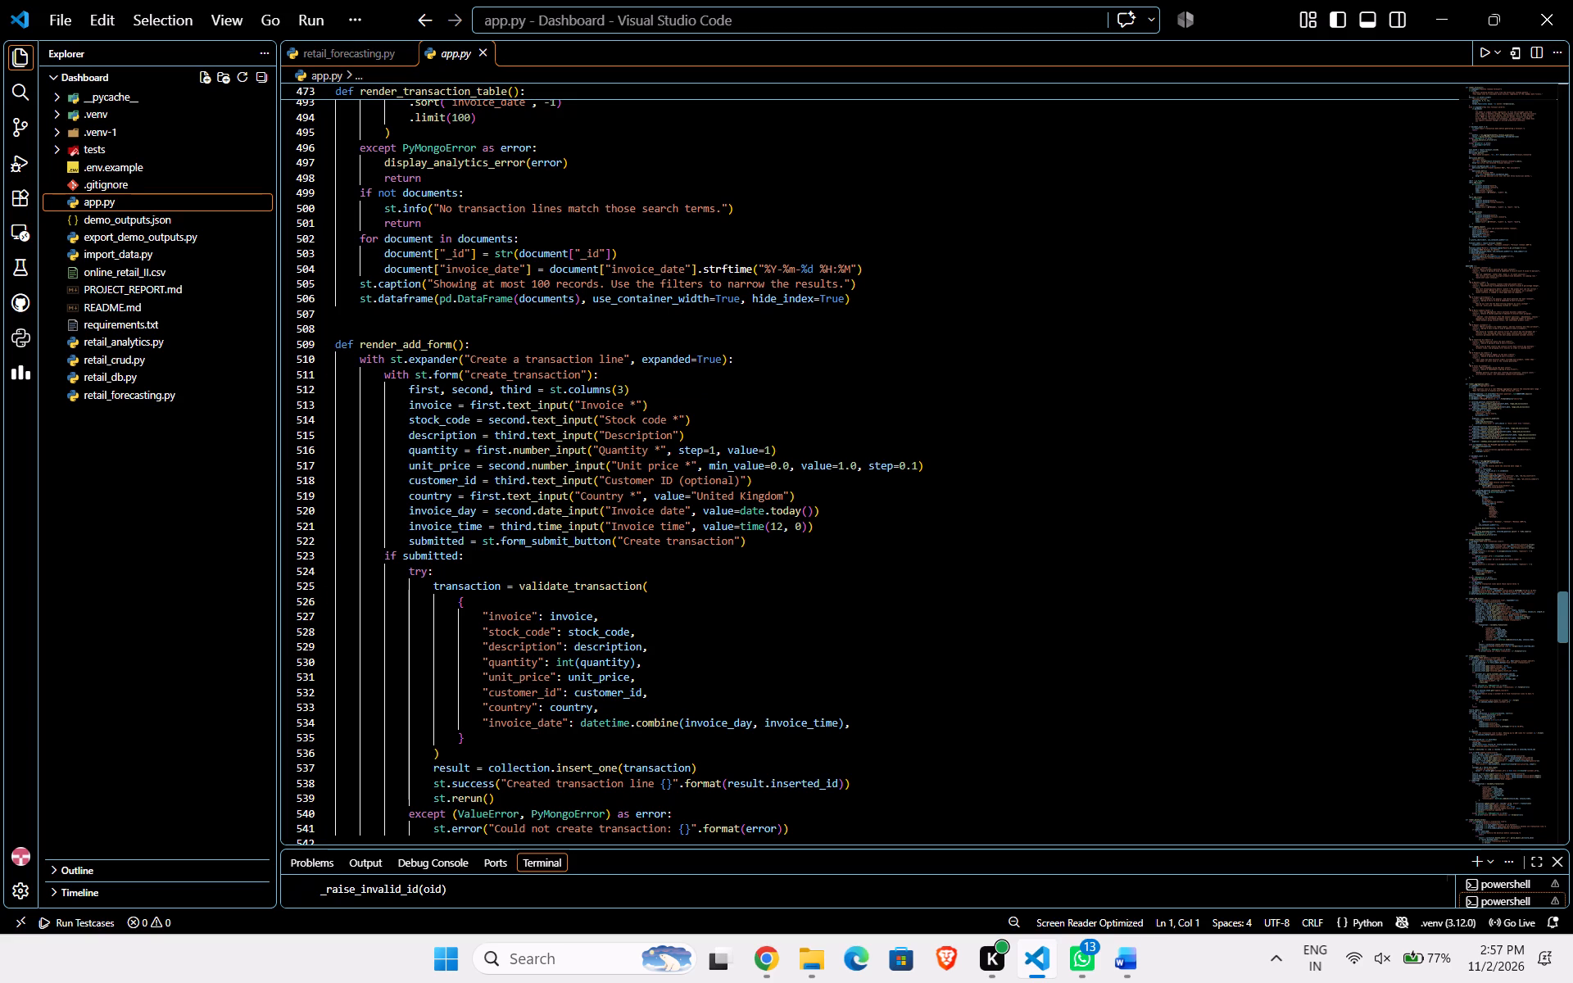
{"action": "scroll", "coordinate": [631, 403], "scroll_direction": "up", "scroll_amount": 5}
{"action": "scroll", "coordinate": [631, 403], "scroll_direction": "down", "scroll_amount": 3}
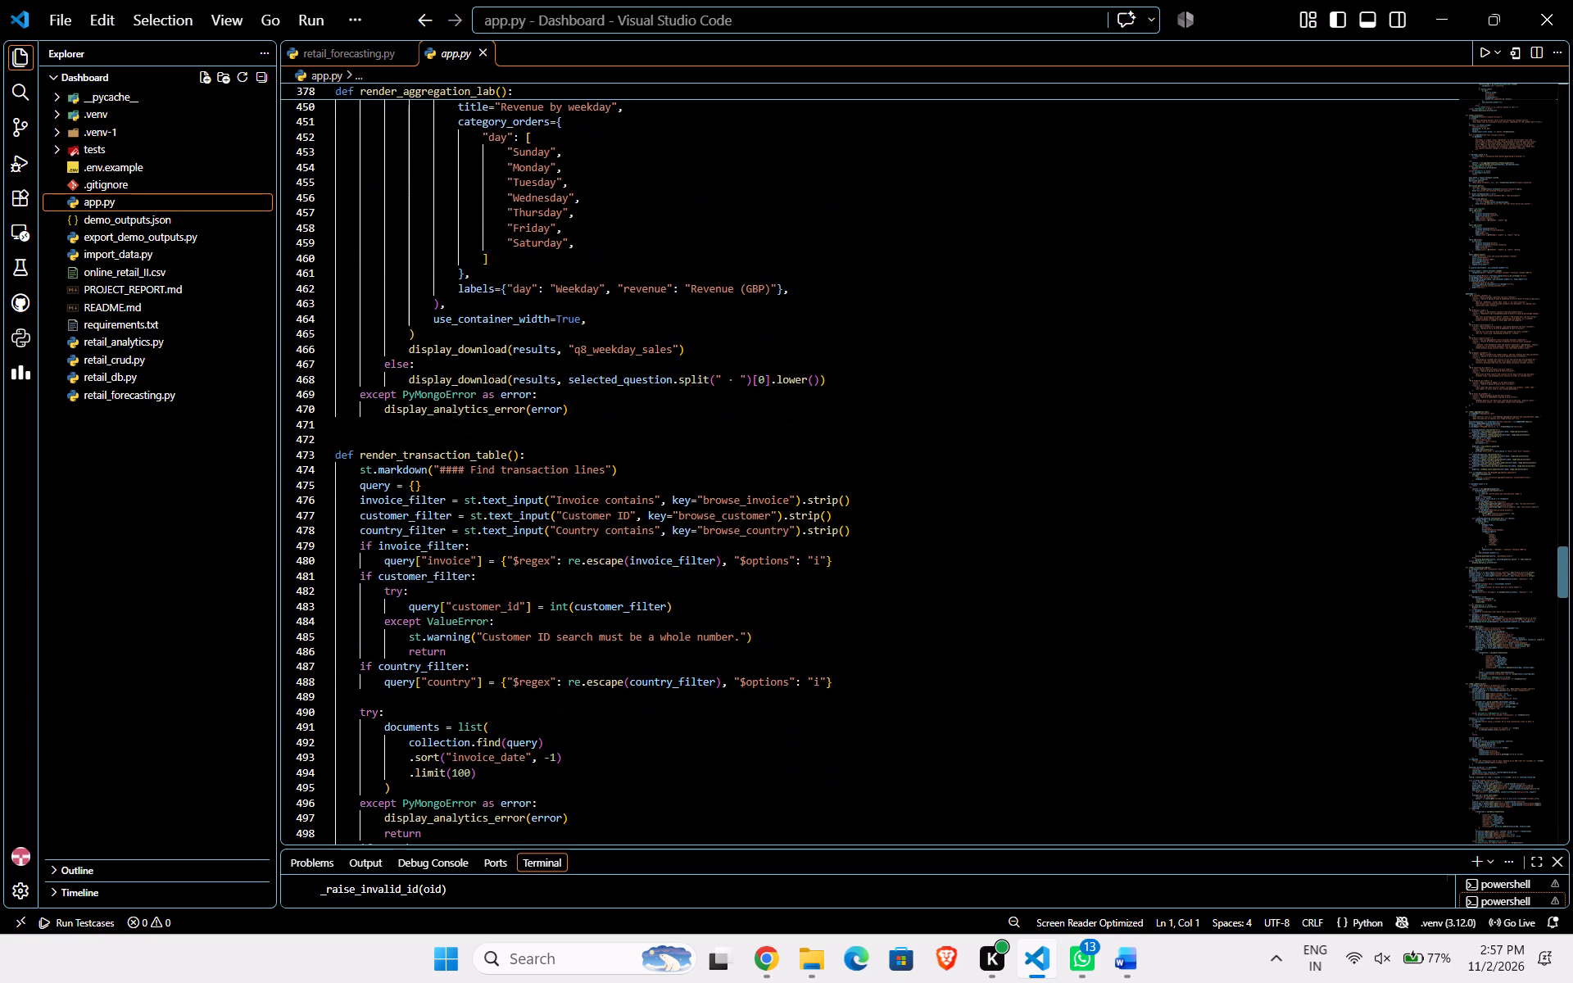
{"action": "scroll", "coordinate": [631, 403], "scroll_direction": "down", "scroll_amount": 7}
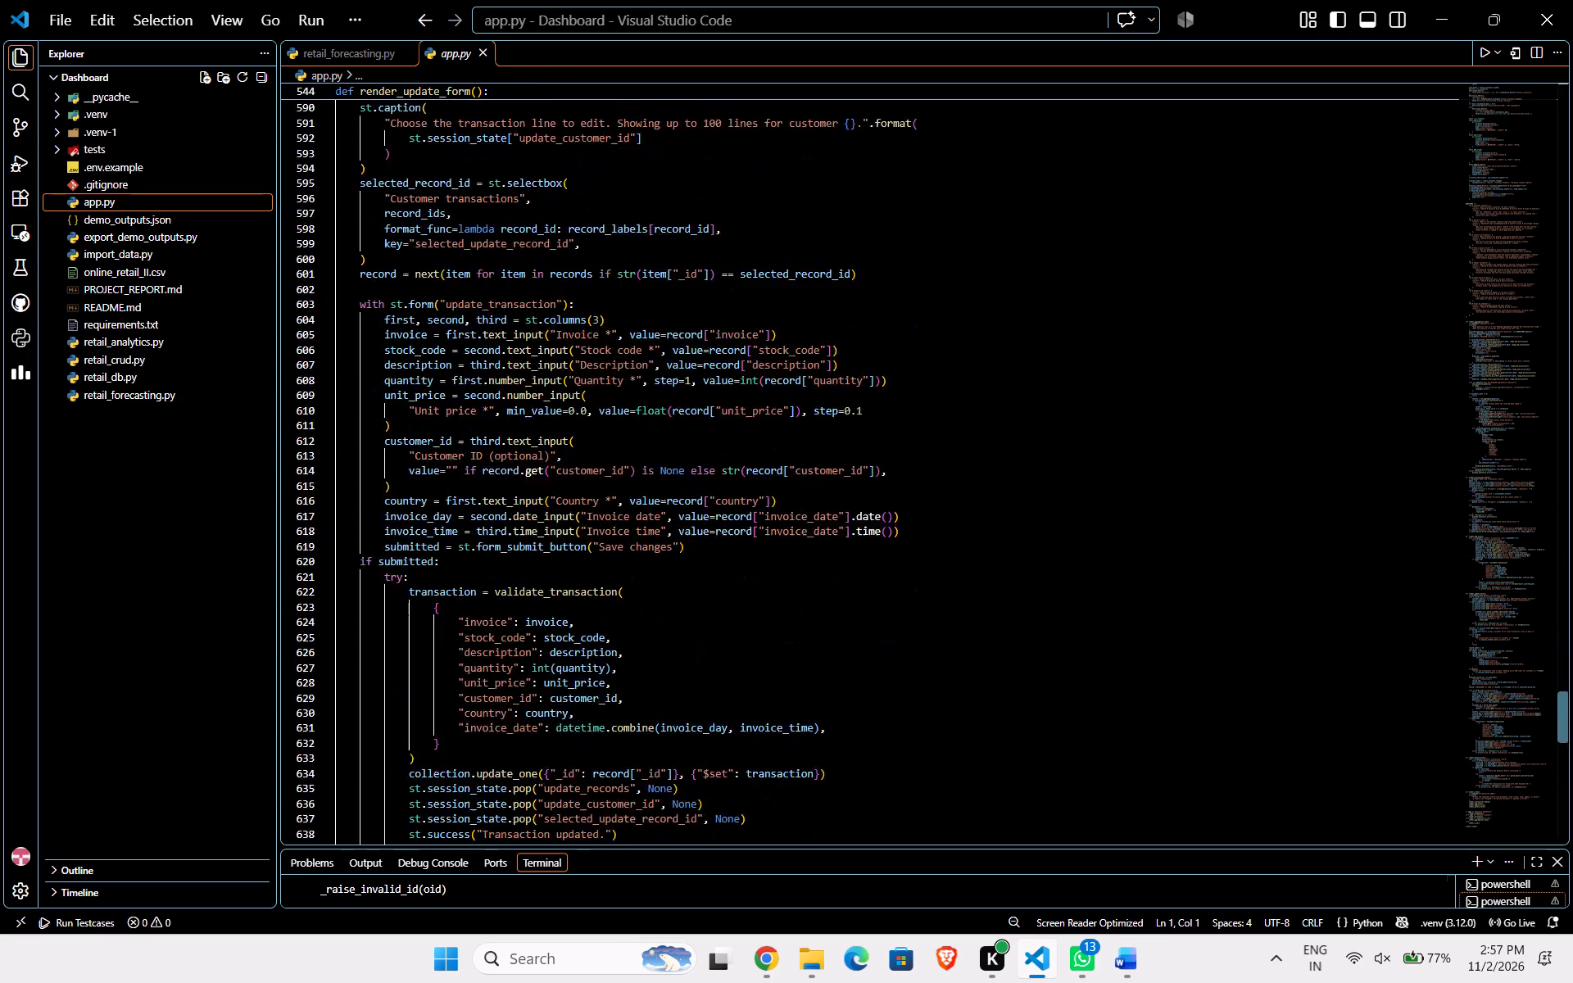
{"action": "scroll", "coordinate": [631, 403], "scroll_direction": "down", "scroll_amount": 4}
{"action": "scroll", "coordinate": [631, 403], "scroll_direction": "up", "scroll_amount": 8}
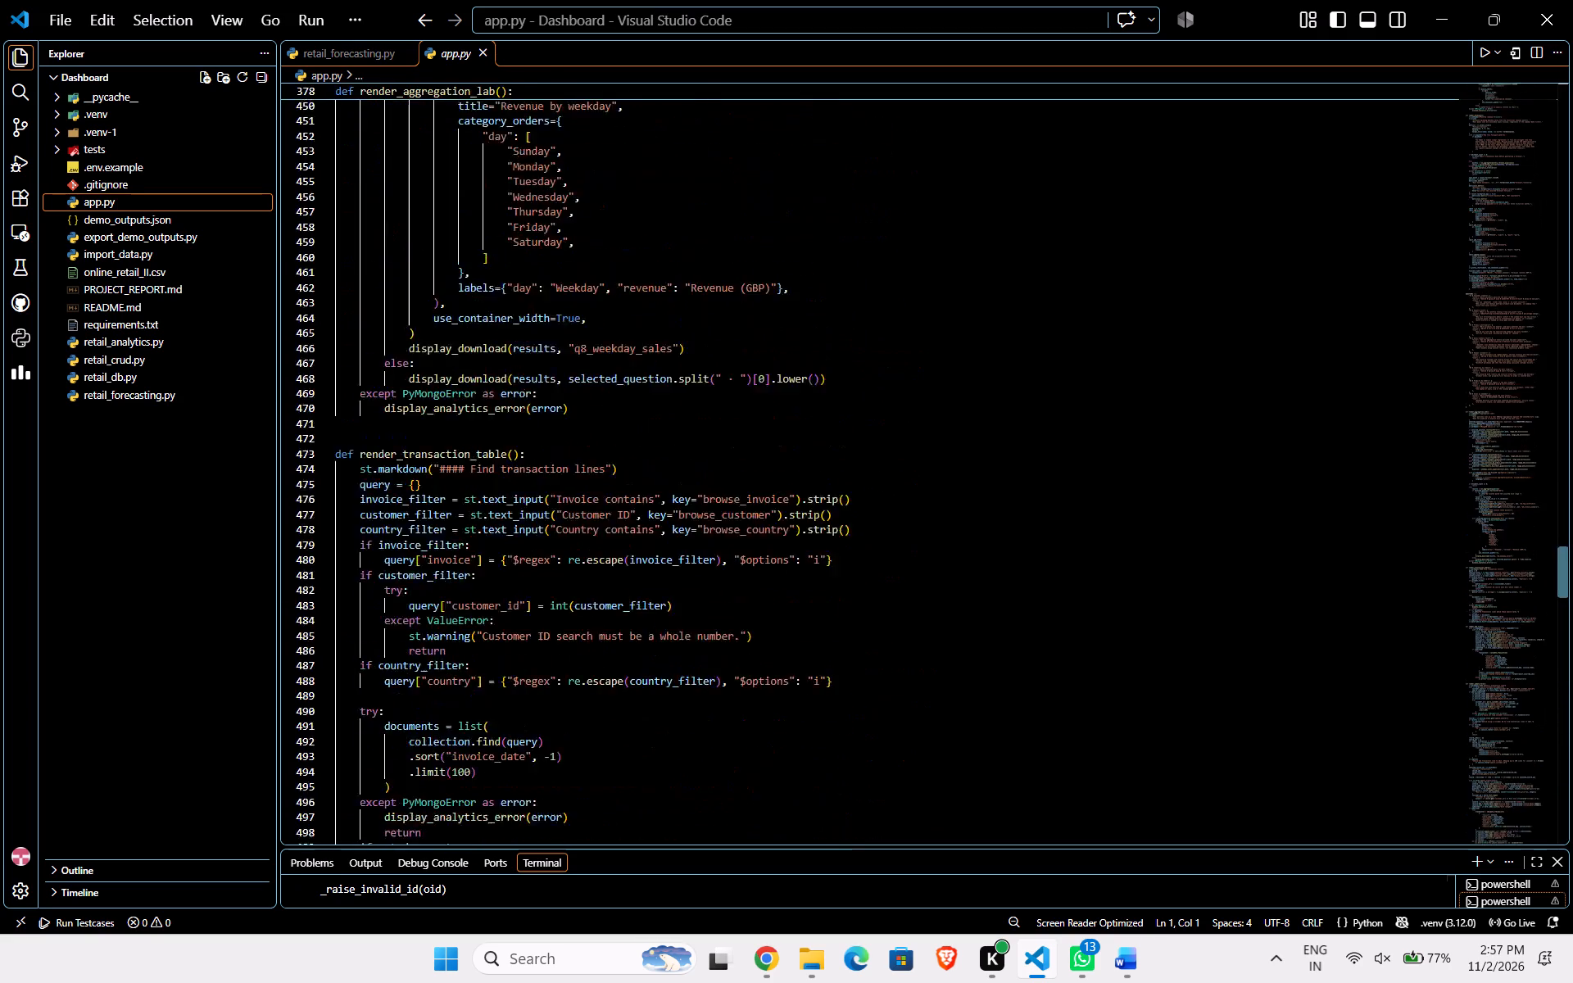
{"action": "scroll", "coordinate": [631, 403], "scroll_direction": "up", "scroll_amount": 10}
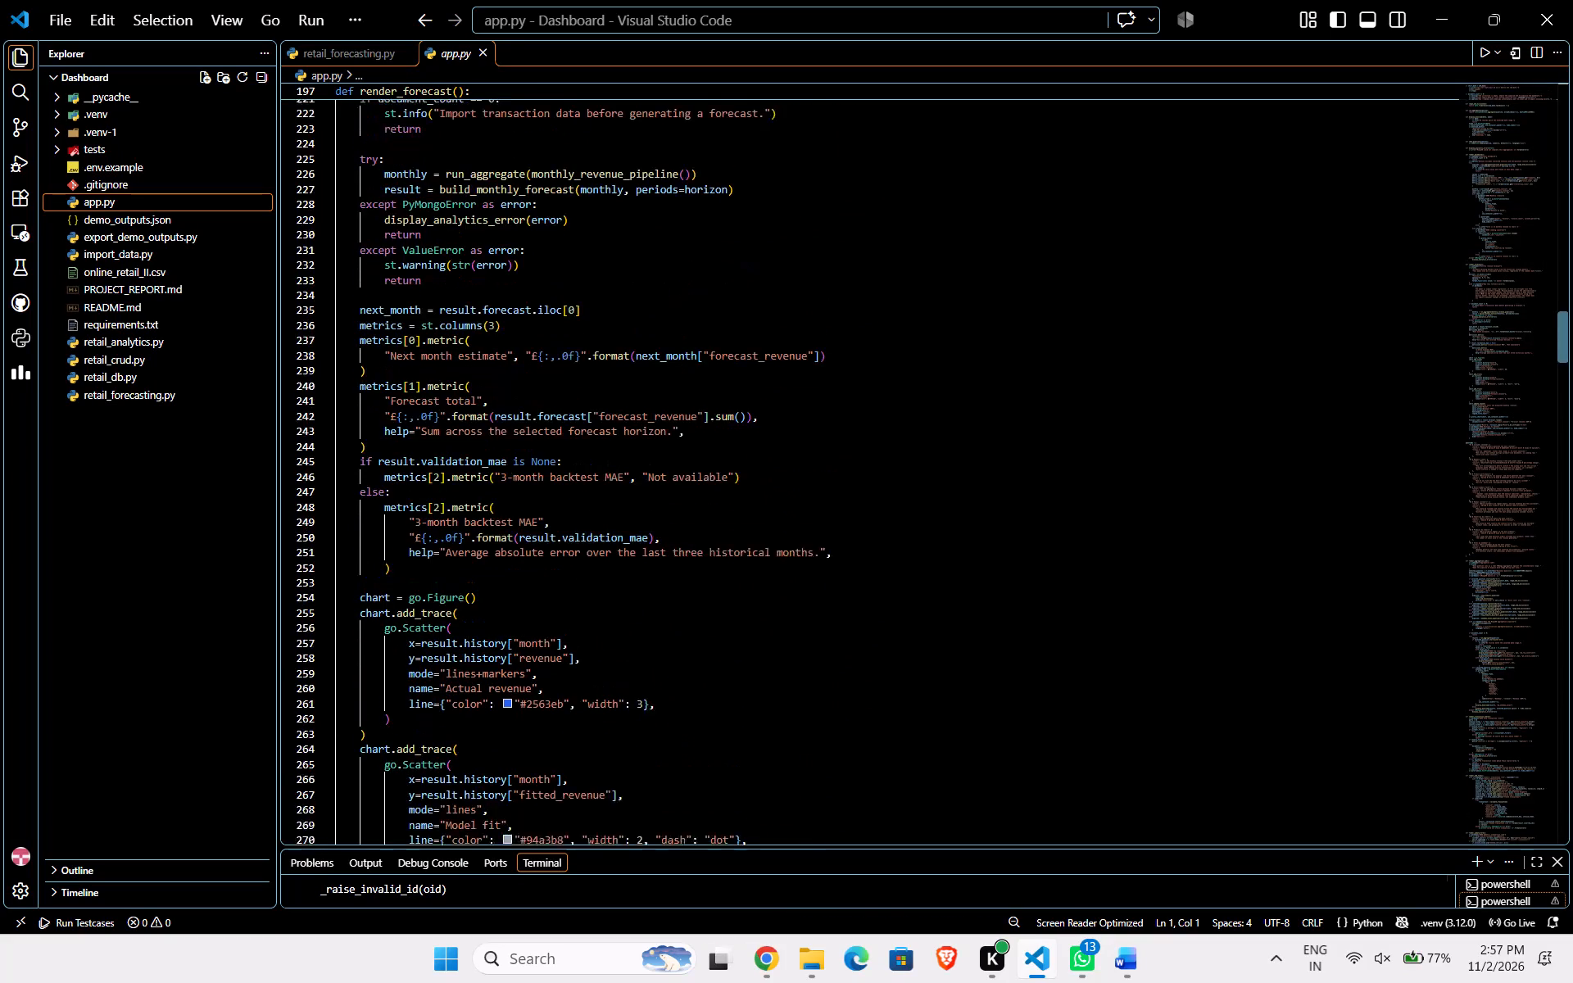
{"action": "scroll", "coordinate": [631, 403], "scroll_direction": "up", "scroll_amount": 9}
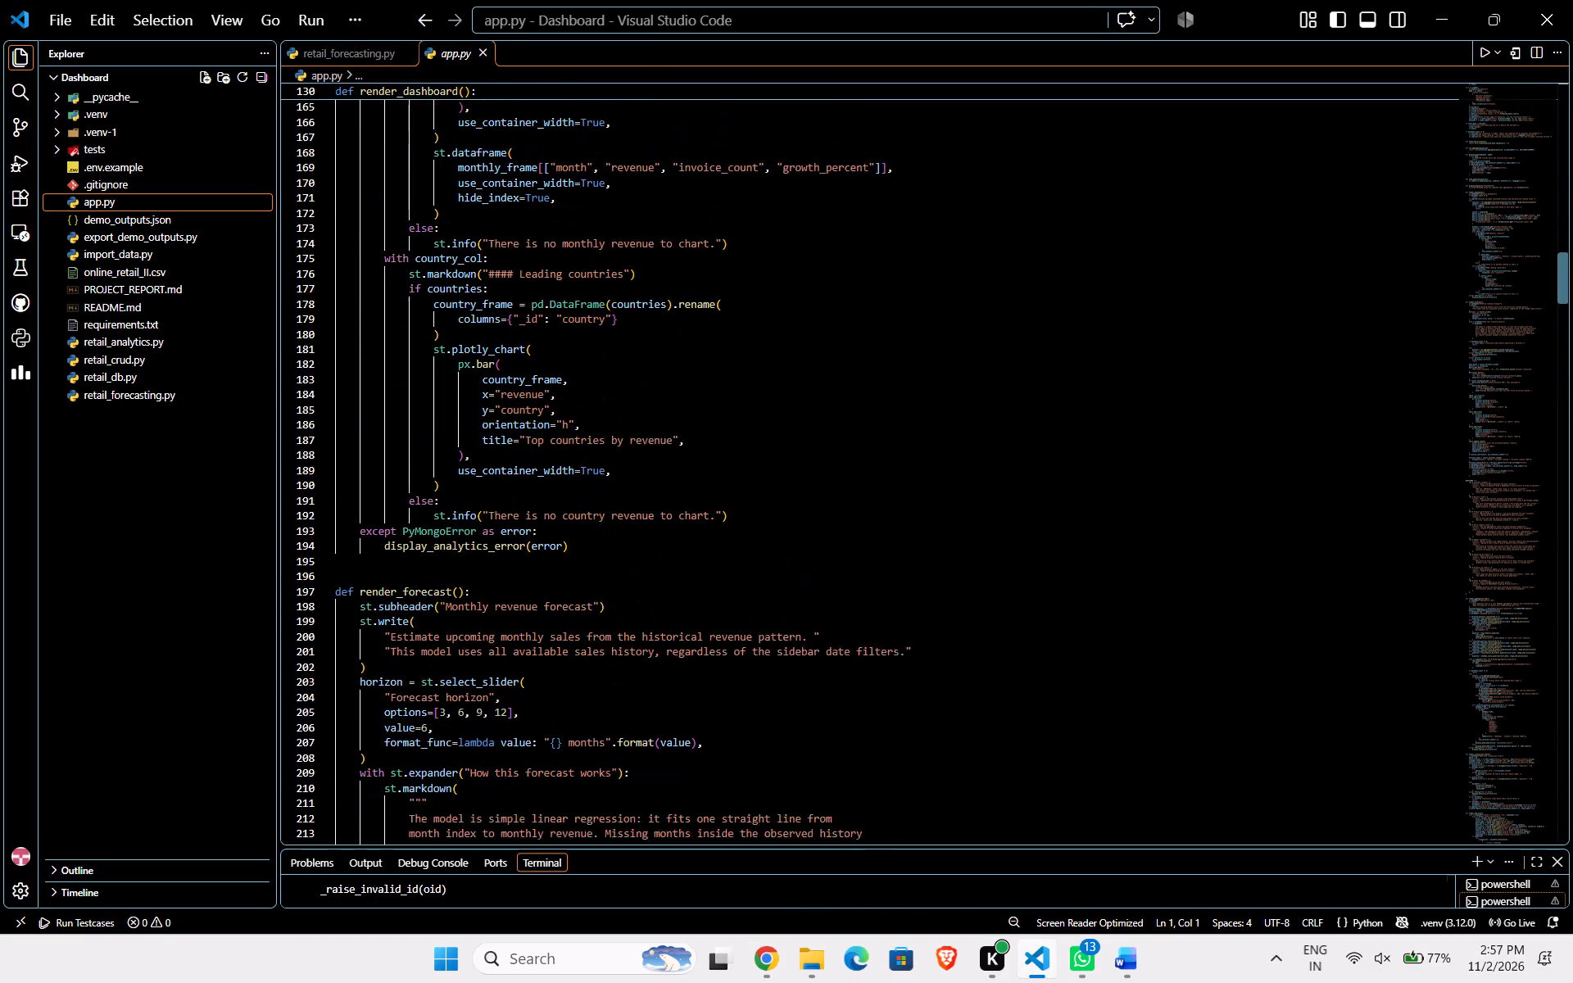
{"action": "scroll", "coordinate": [631, 403], "scroll_direction": "up", "scroll_amount": 8}
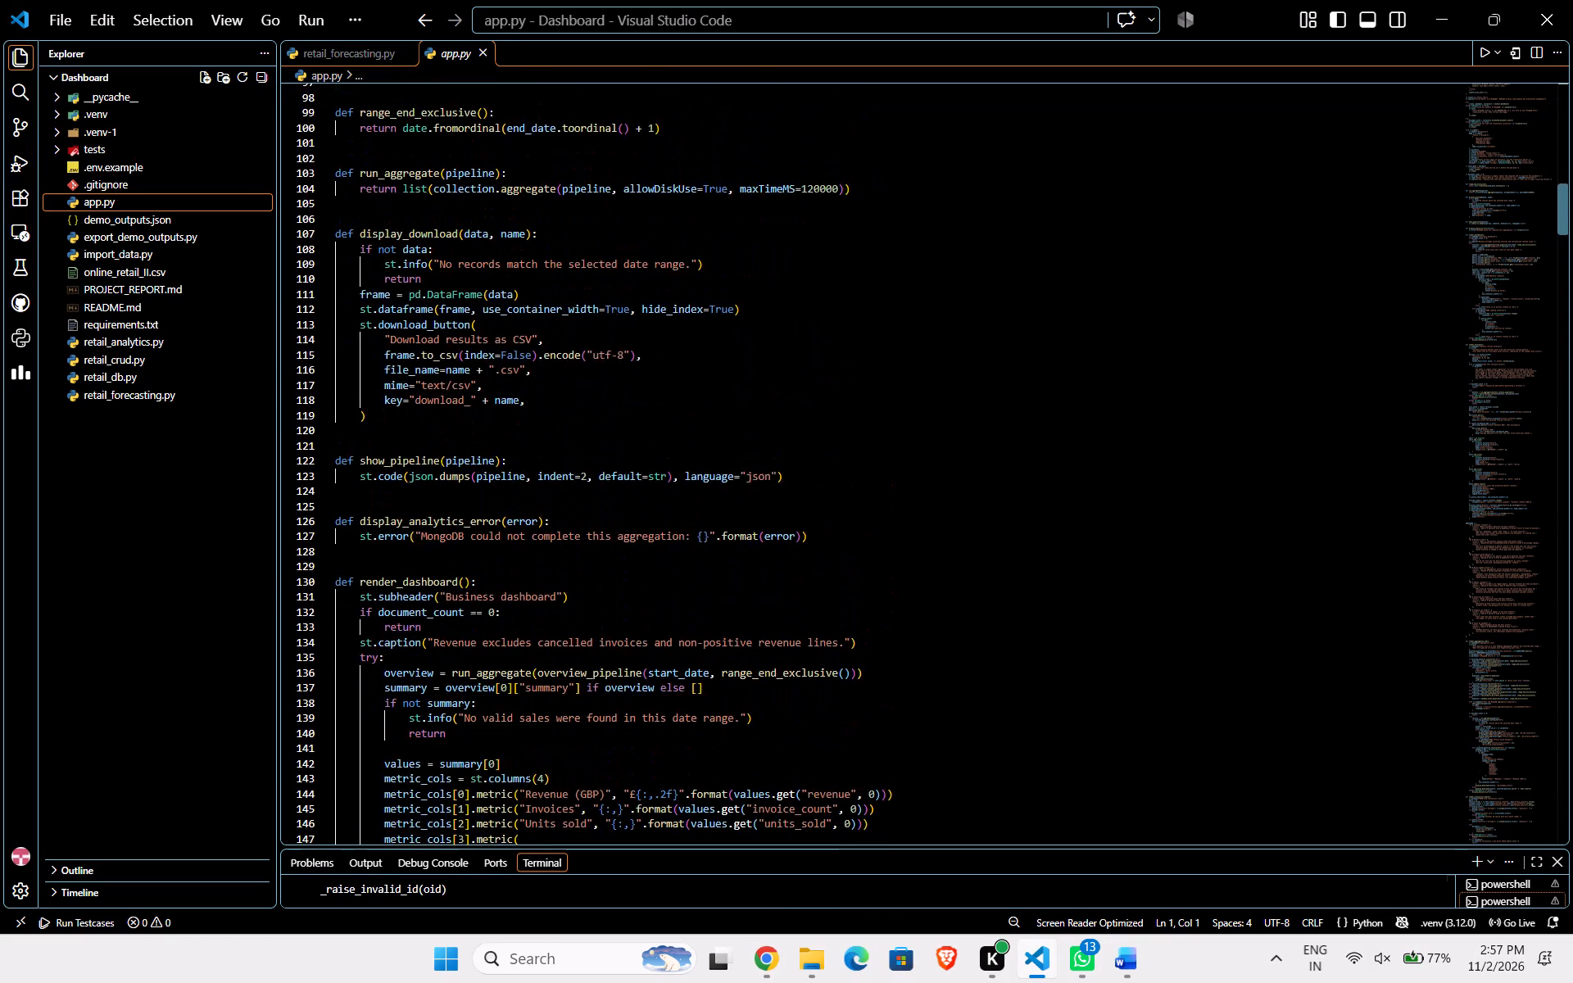
{"action": "scroll", "coordinate": [631, 403], "scroll_direction": "up", "scroll_amount": 7}
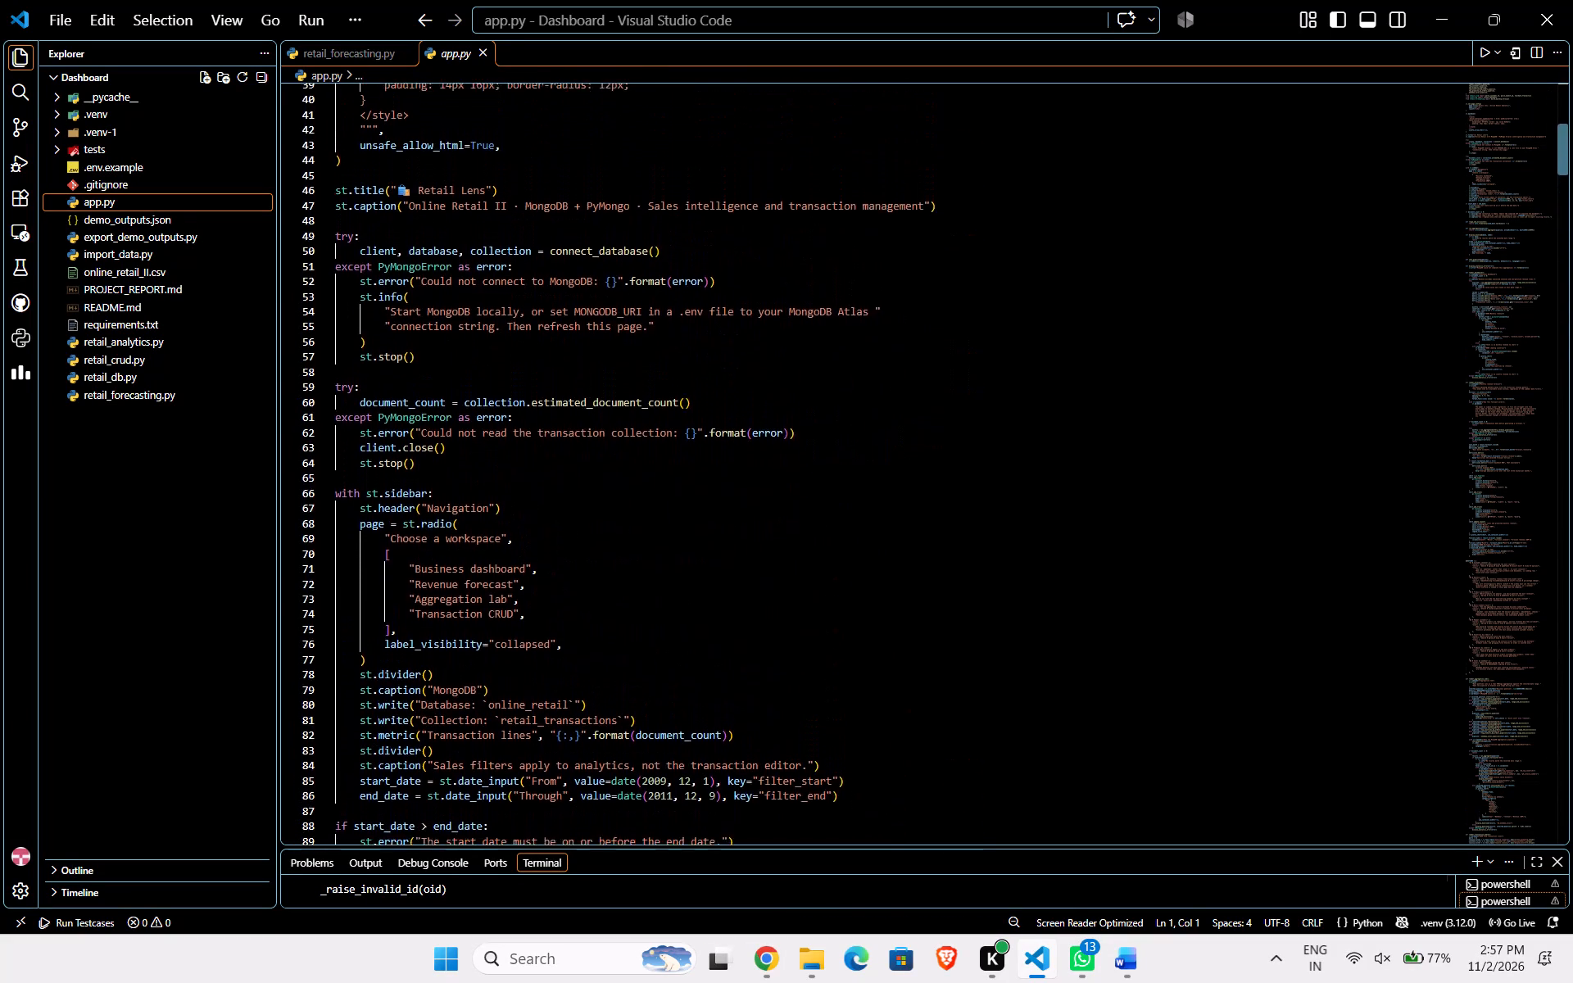
{"action": "scroll", "coordinate": [631, 403], "scroll_direction": "up", "scroll_amount": 10}
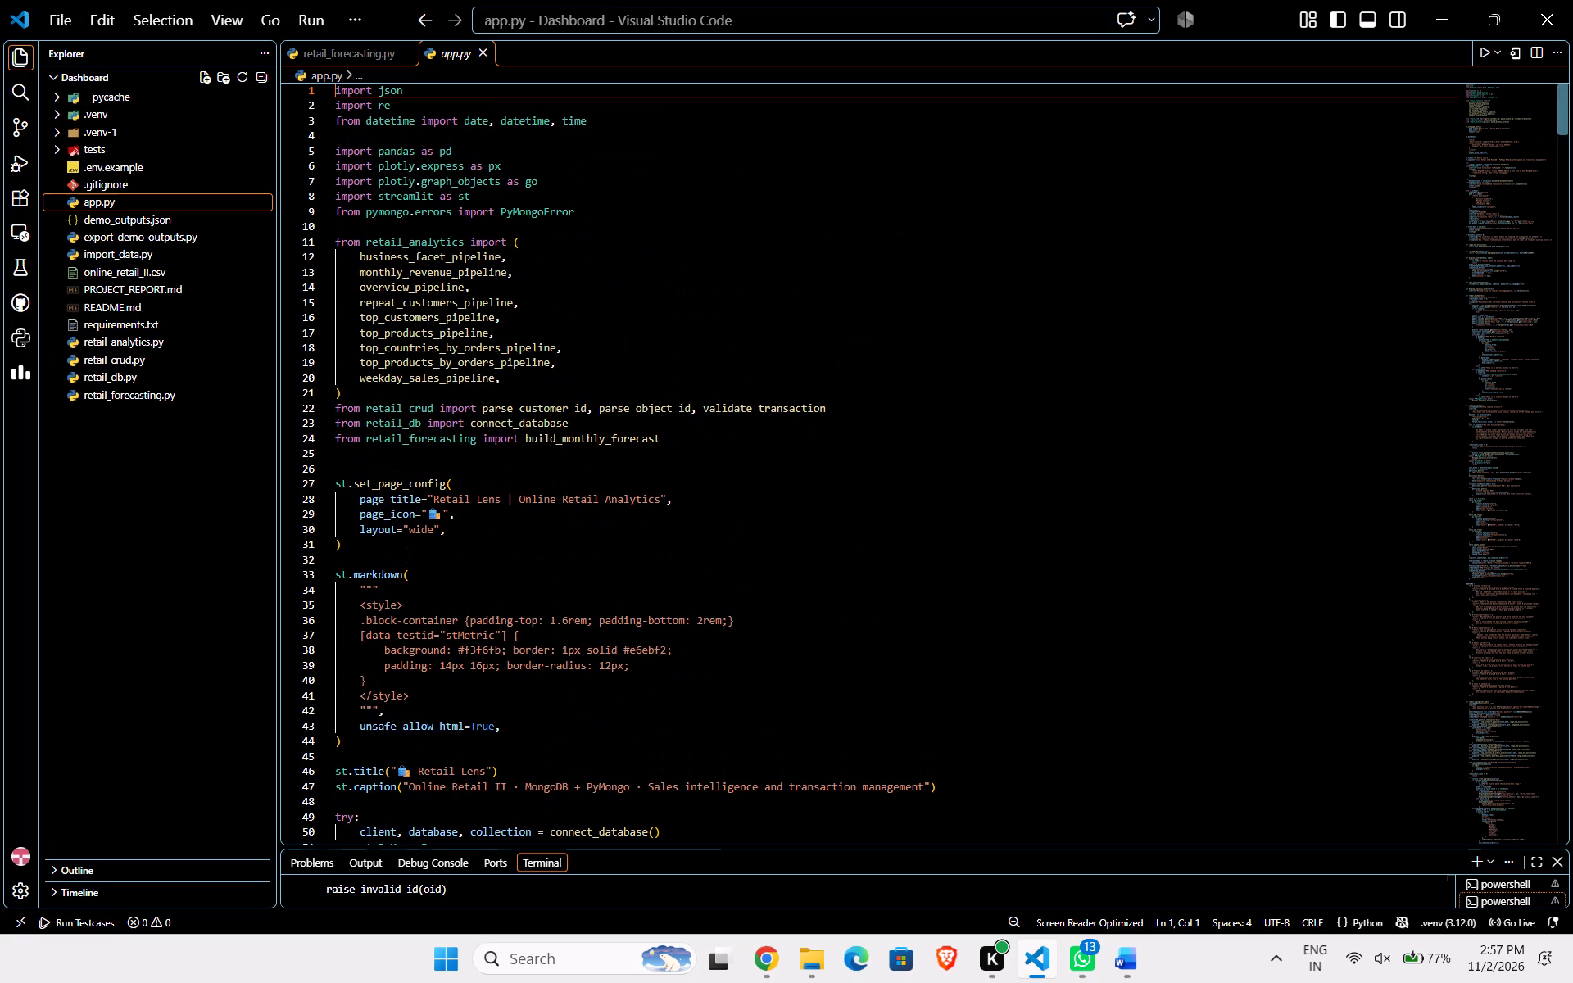
{"action": "scroll", "coordinate": [631, 403], "scroll_direction": "up", "scroll_amount": 1}
Recheck retail_crud.py, from validate_transaction to parse_customer_id, for code that fits the CRUD Operations section.
{"action": "left_click", "coordinate": [154, 351]}
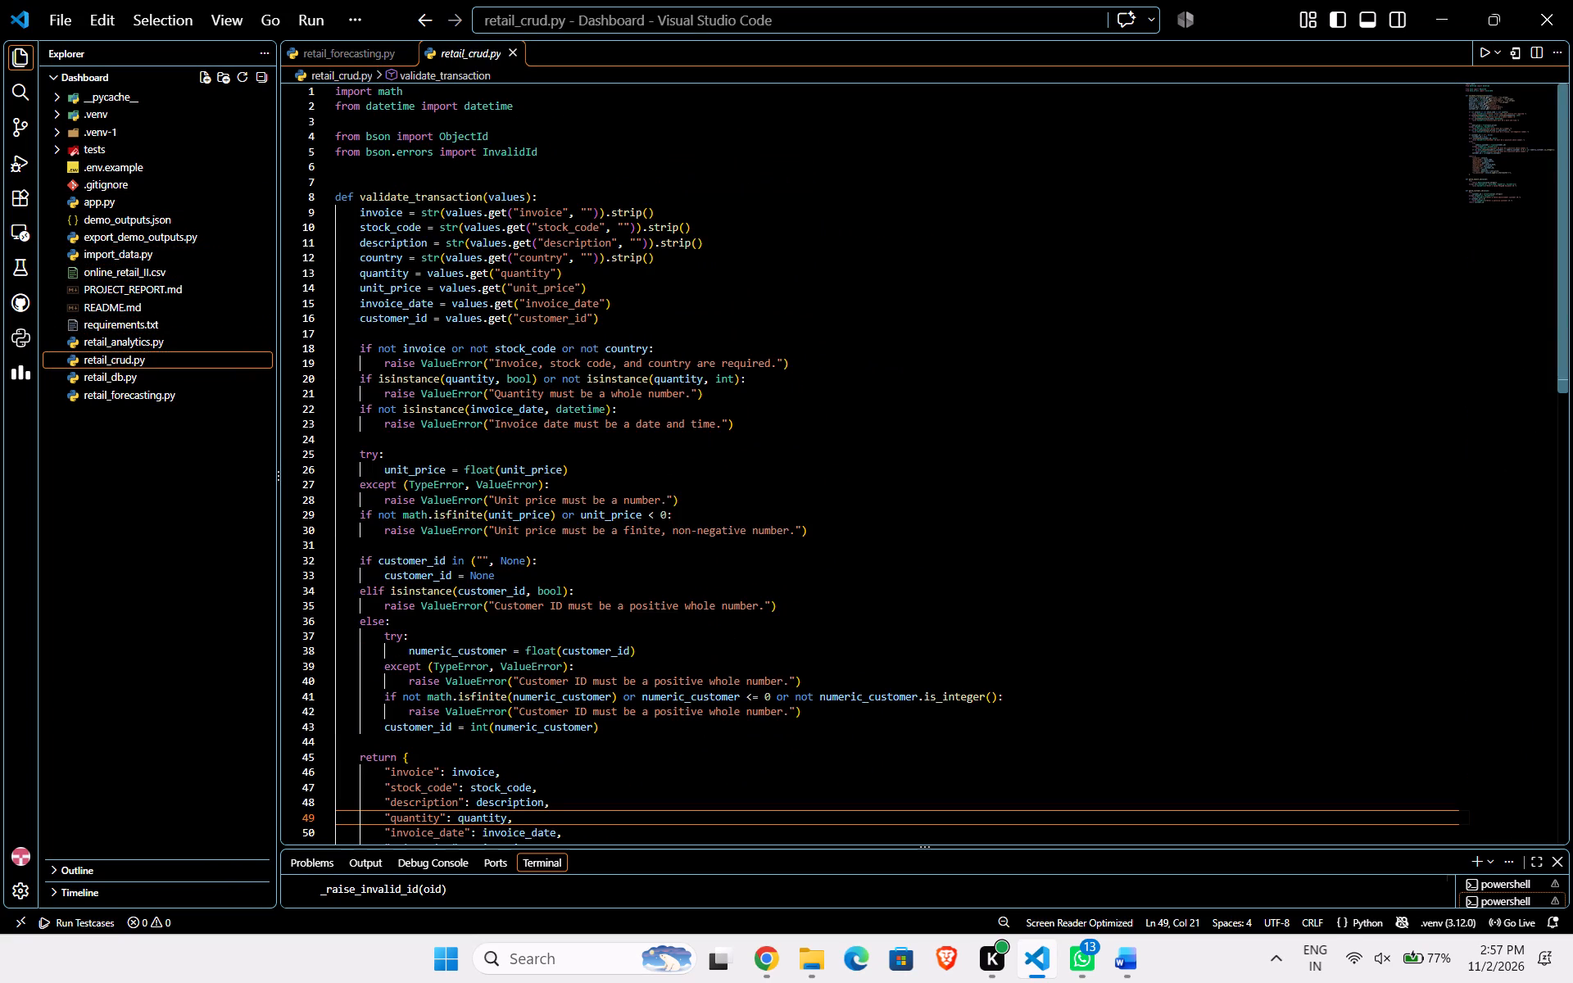
{"action": "scroll", "coordinate": [531, 545], "scroll_direction": "down", "scroll_amount": 3}
{"action": "scroll", "coordinate": [531, 545], "scroll_direction": "up", "scroll_amount": 1}
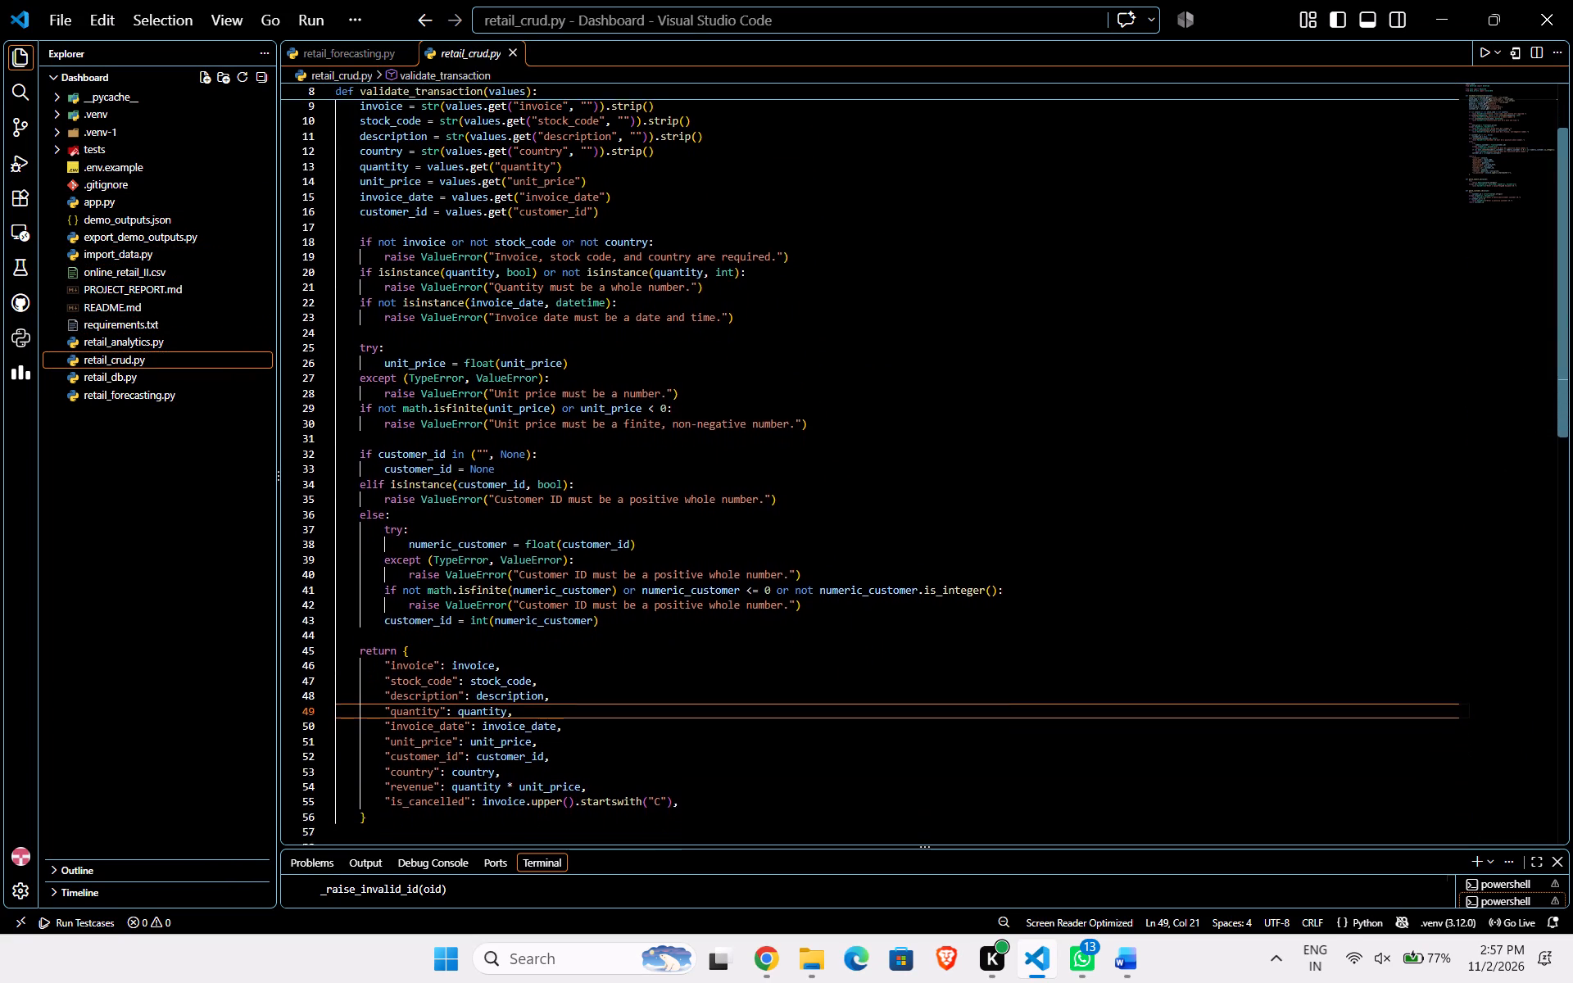
{"action": "scroll", "coordinate": [531, 545], "scroll_direction": "up", "scroll_amount": 1}
{"action": "scroll", "coordinate": [531, 545], "scroll_direction": "down", "scroll_amount": 6}
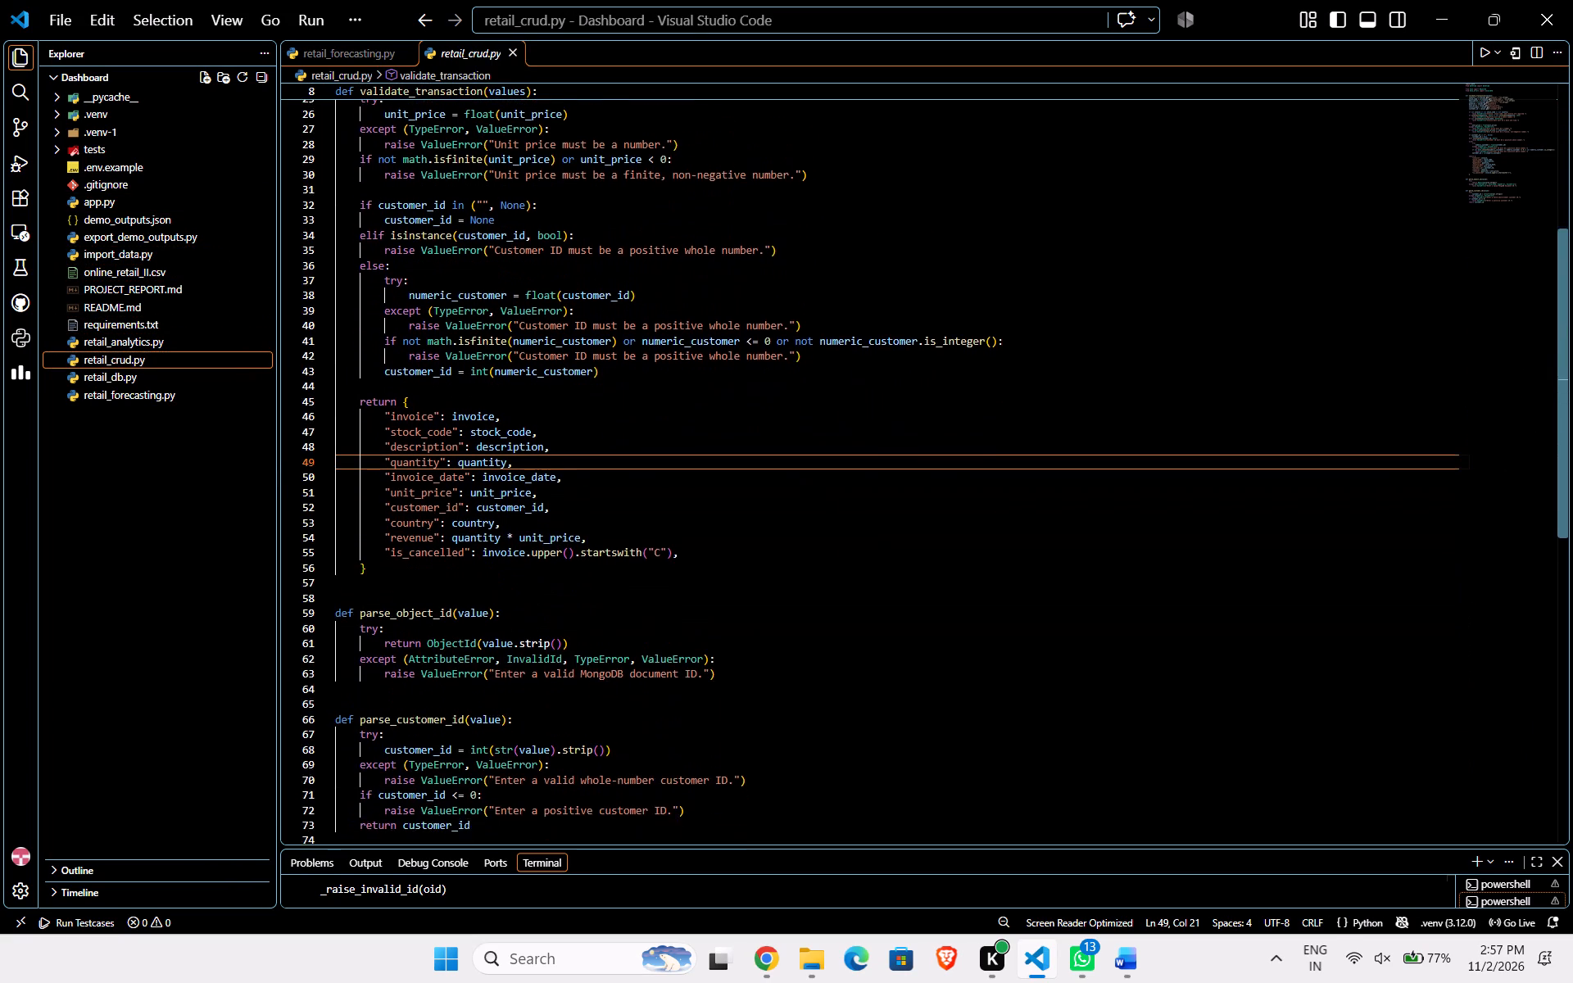
{"action": "scroll", "coordinate": [531, 545], "scroll_direction": "down", "scroll_amount": 2}
{"action": "scroll", "coordinate": [531, 545], "scroll_direction": "up", "scroll_amount": 1}
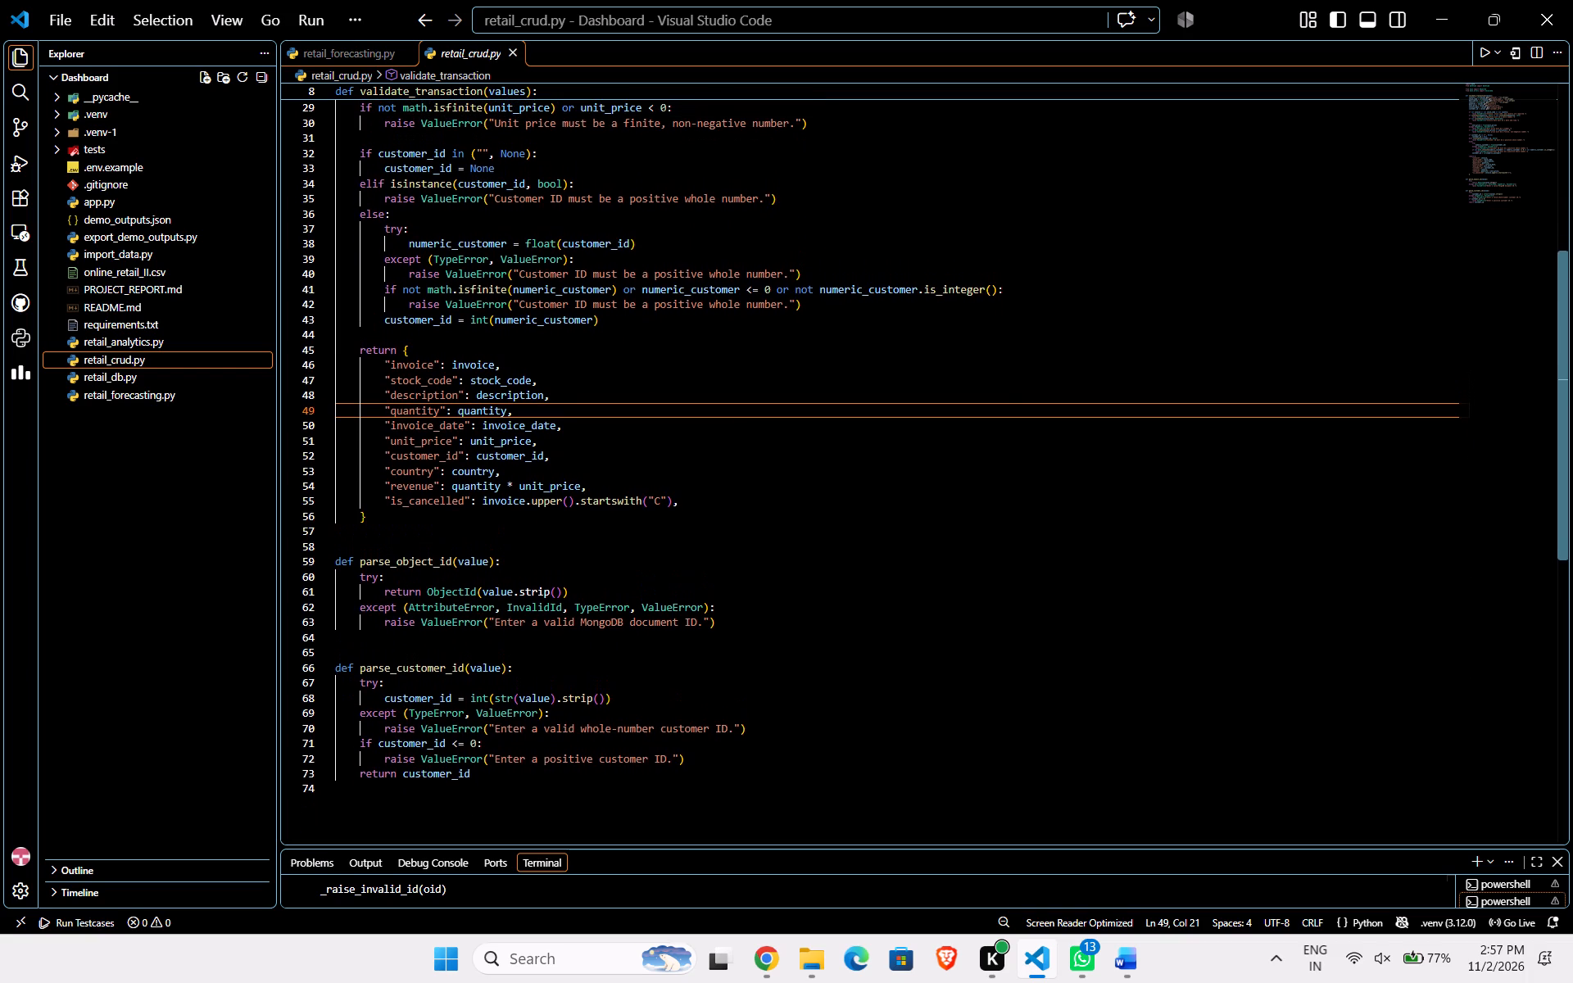
{"action": "scroll", "coordinate": [531, 545], "scroll_direction": "up", "scroll_amount": 1}
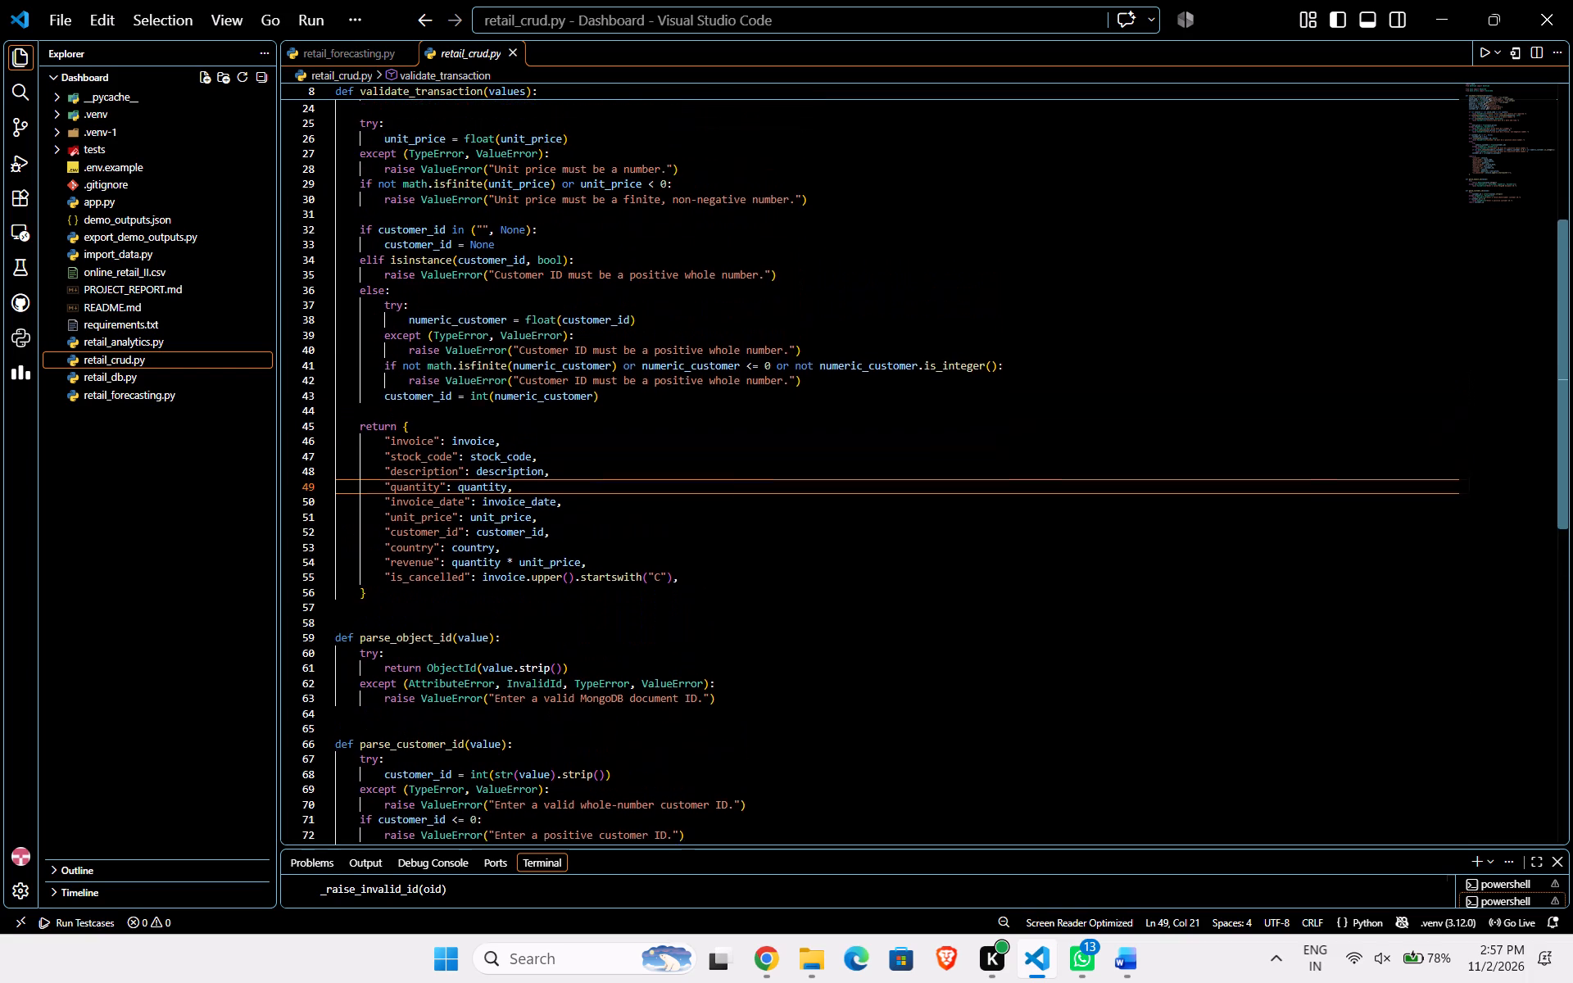
{"action": "scroll", "coordinate": [531, 545], "scroll_direction": "up", "scroll_amount": 5}
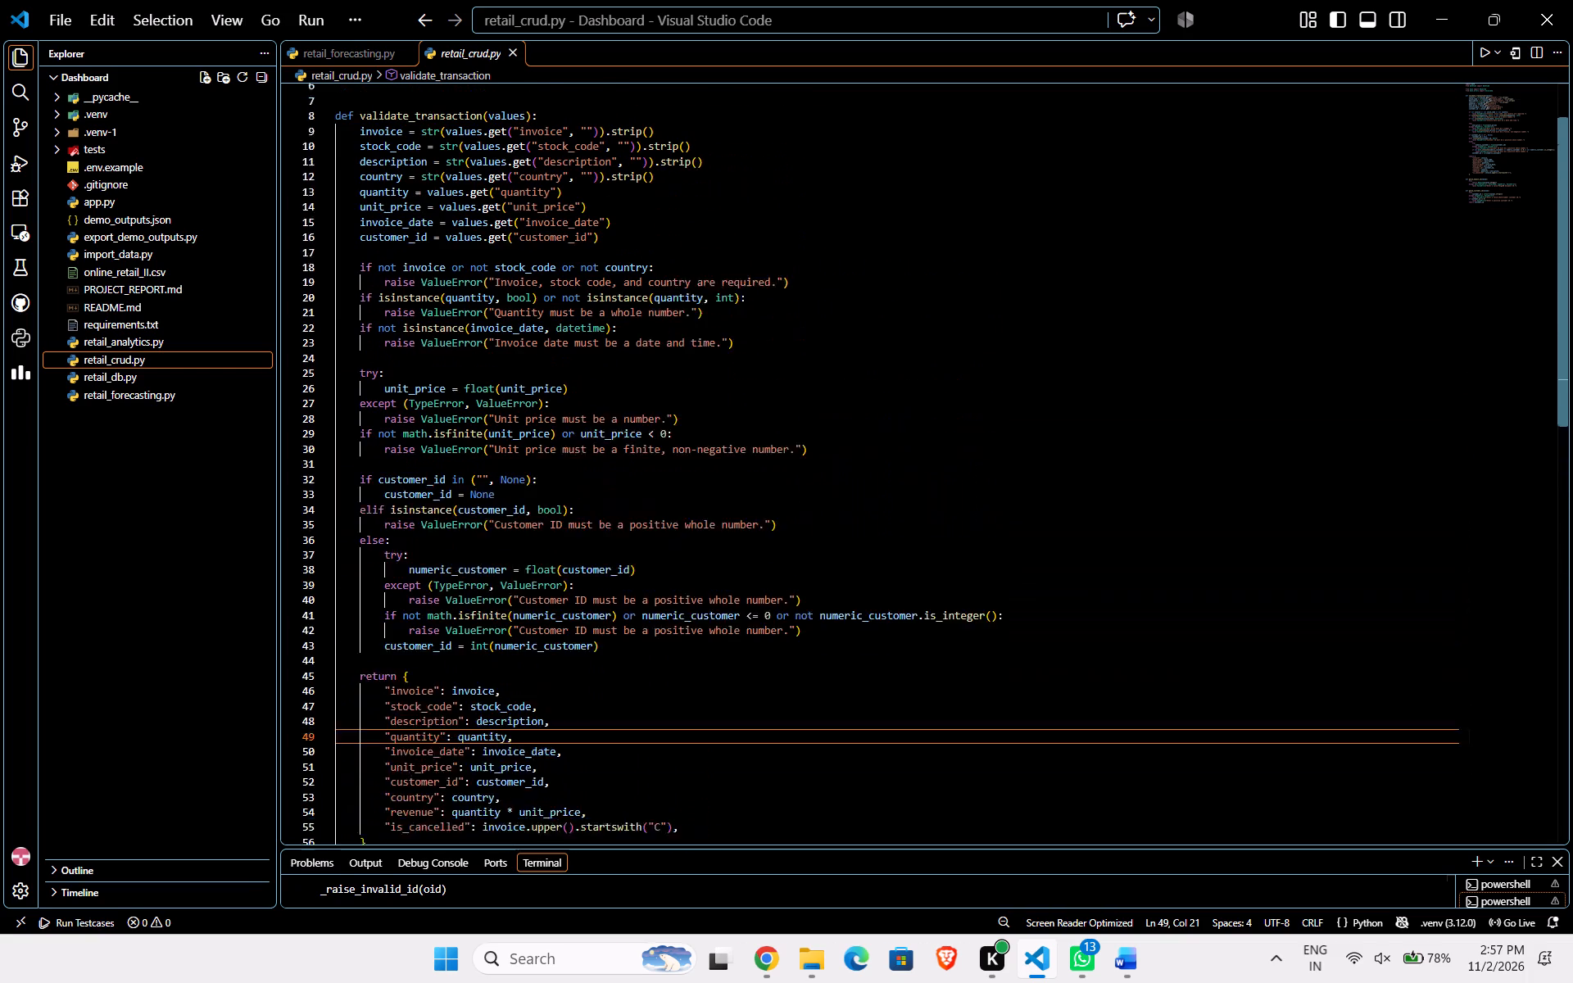
{"action": "scroll", "coordinate": [531, 545], "scroll_direction": "up", "scroll_amount": 3}
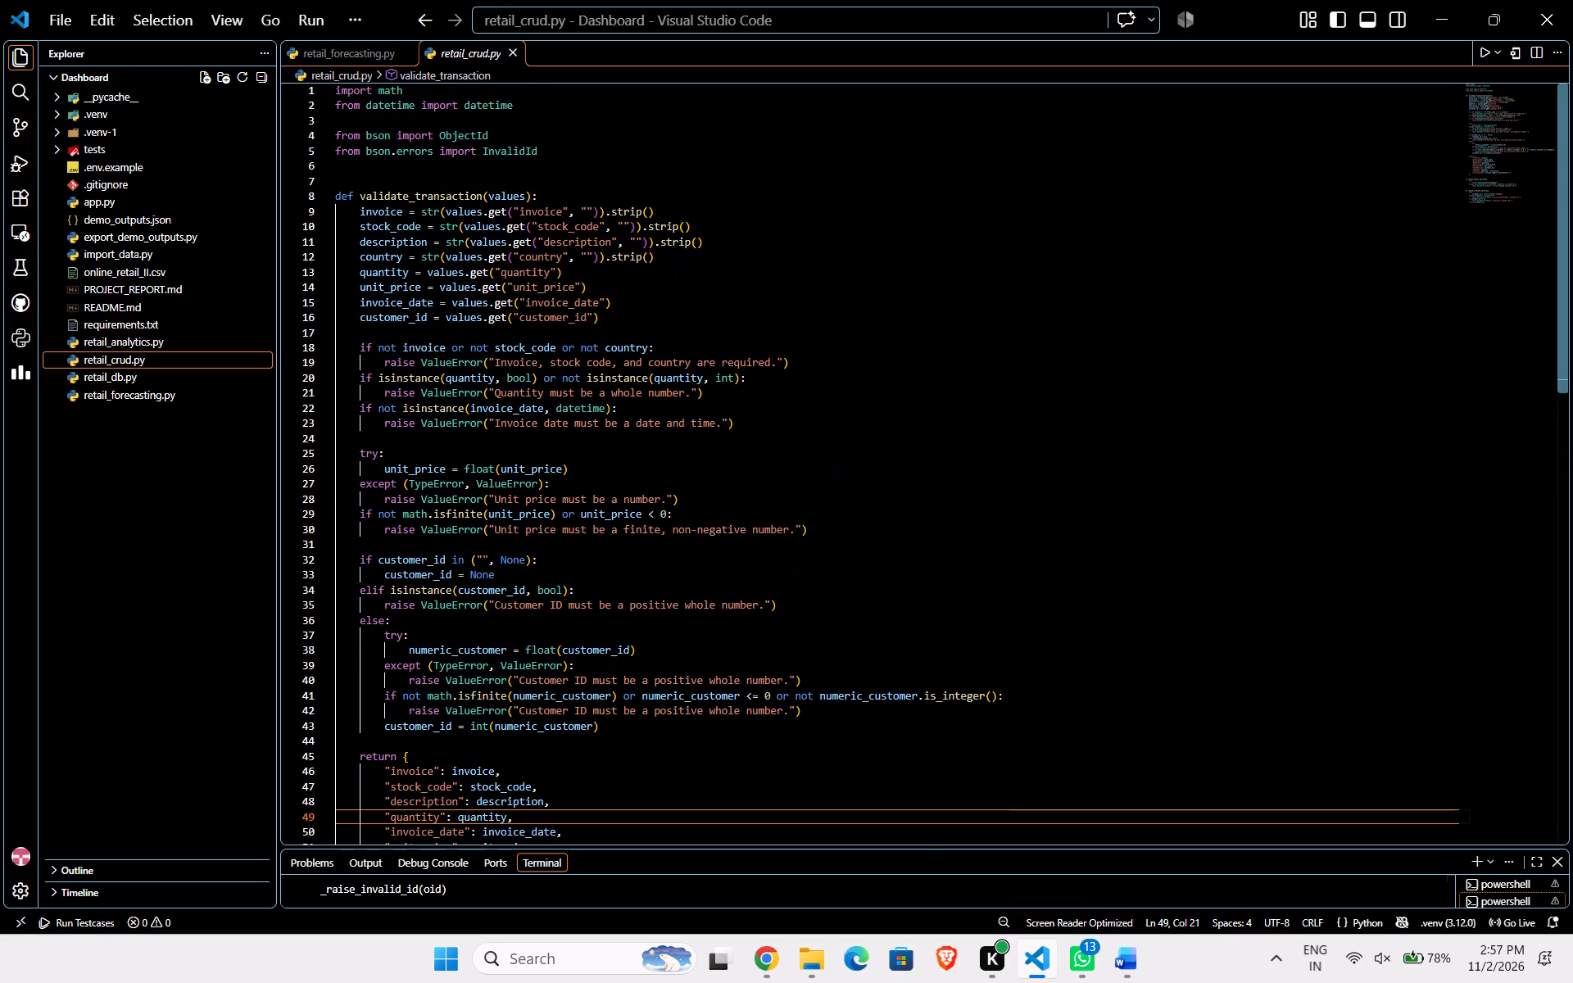
{"action": "scroll", "coordinate": [568, 341], "scroll_direction": "up", "scroll_amount": 1}
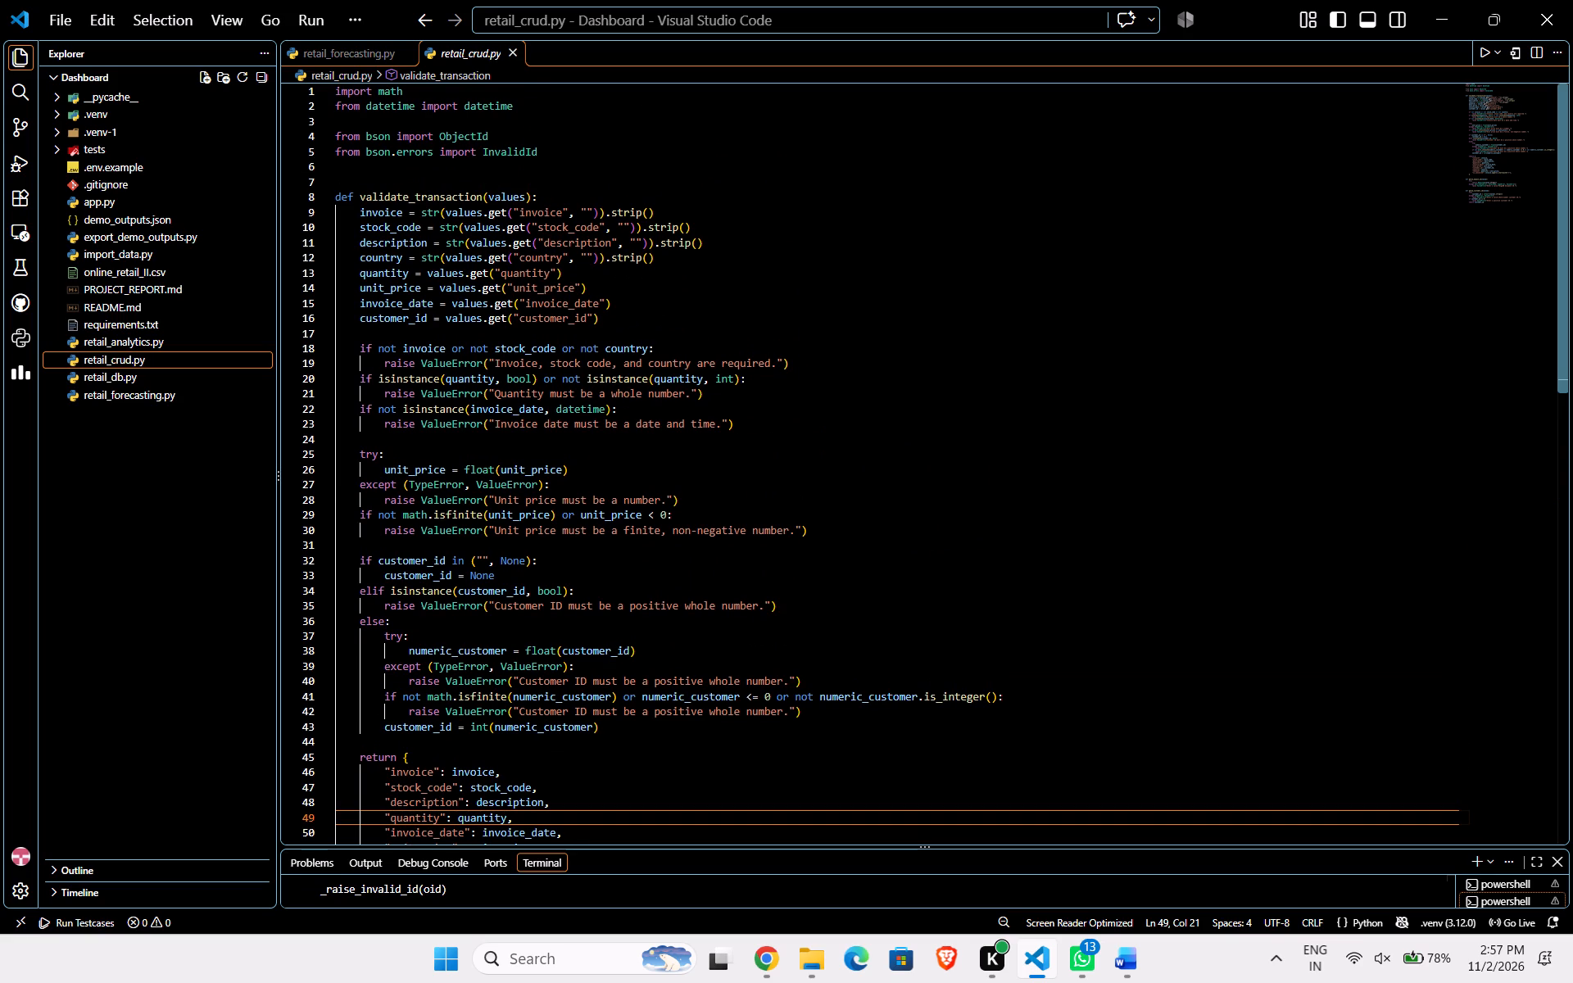
Switch to the Word report and add a blank line below the "Q1. Top Customers by Revenue" line in section 11.
{"action": "key", "text": "alt+Tab"}
{"action": "scroll", "coordinate": [691, 473], "scroll_direction": "down", "scroll_amount": 3}
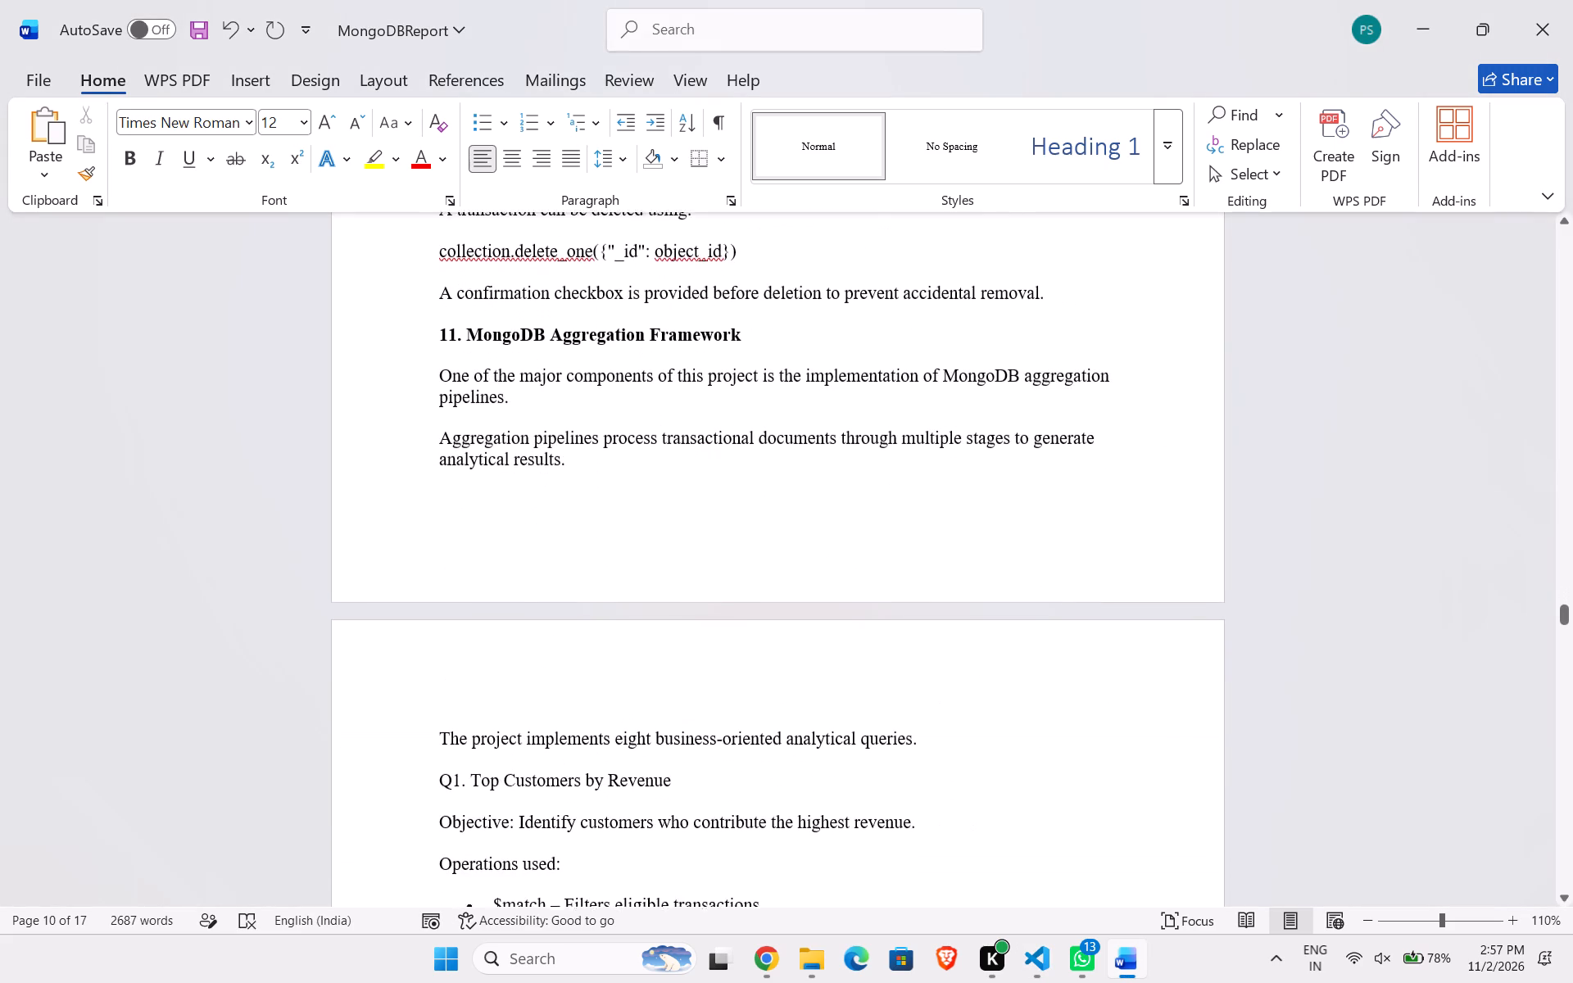
{"action": "key", "text": "alt+Tab"}
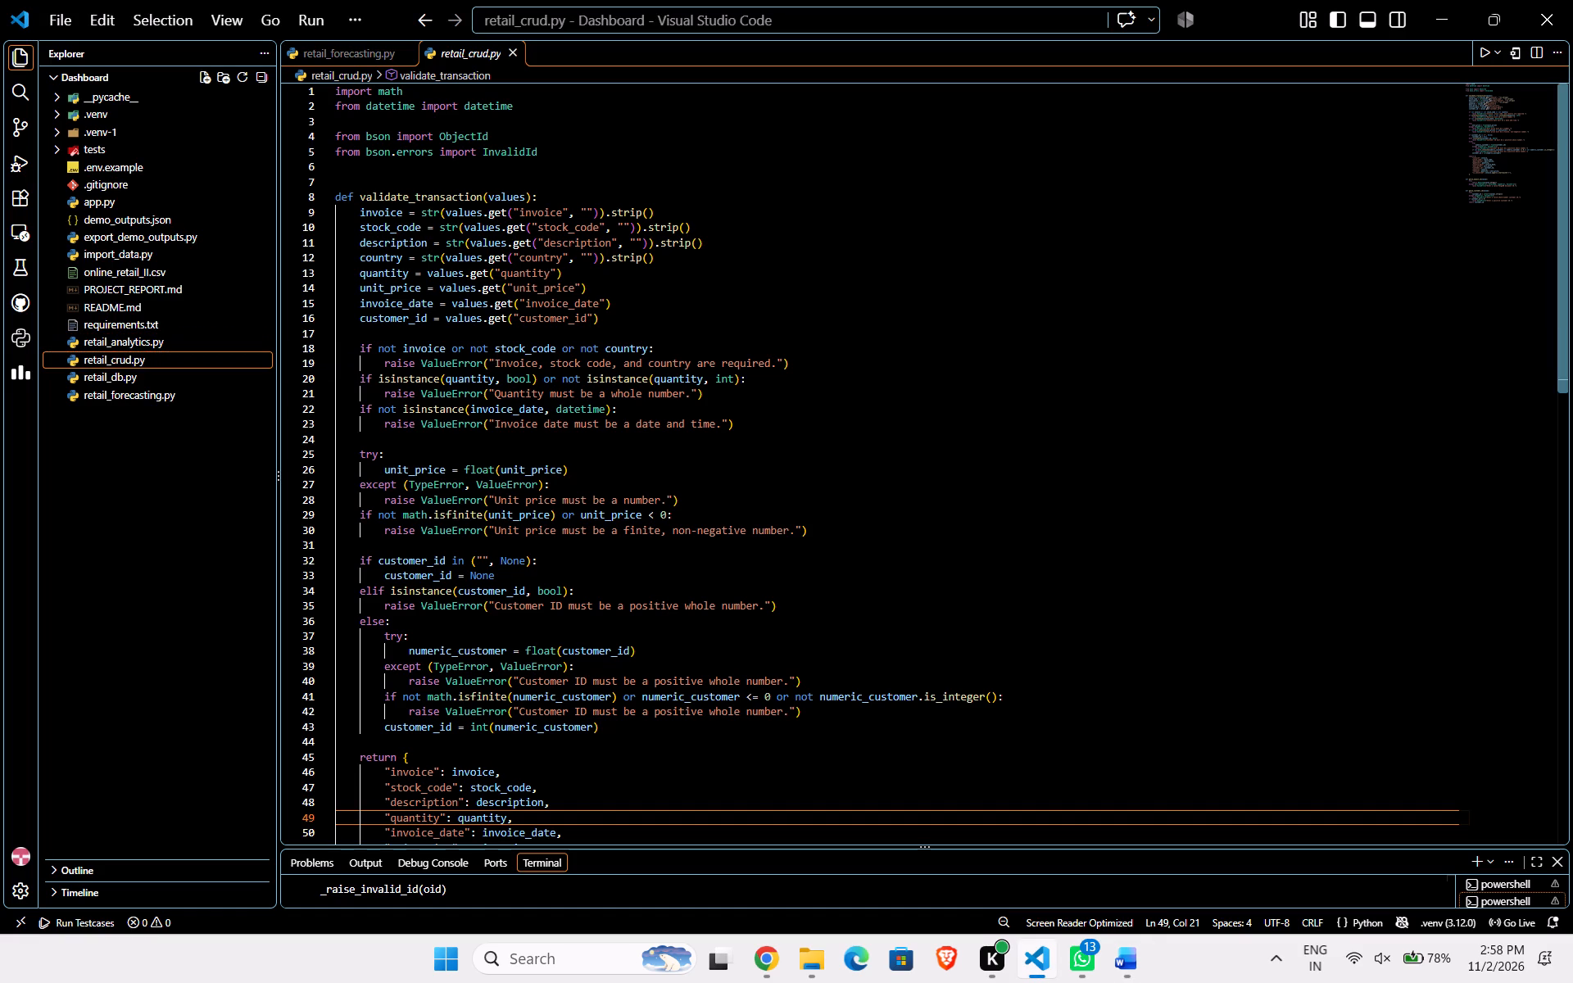
{"action": "key", "text": "alt+Tab"}
{"action": "scroll", "coordinate": [886, 552], "scroll_direction": "up", "scroll_amount": 3}
{"action": "scroll", "coordinate": [886, 552], "scroll_direction": "down", "scroll_amount": 1}
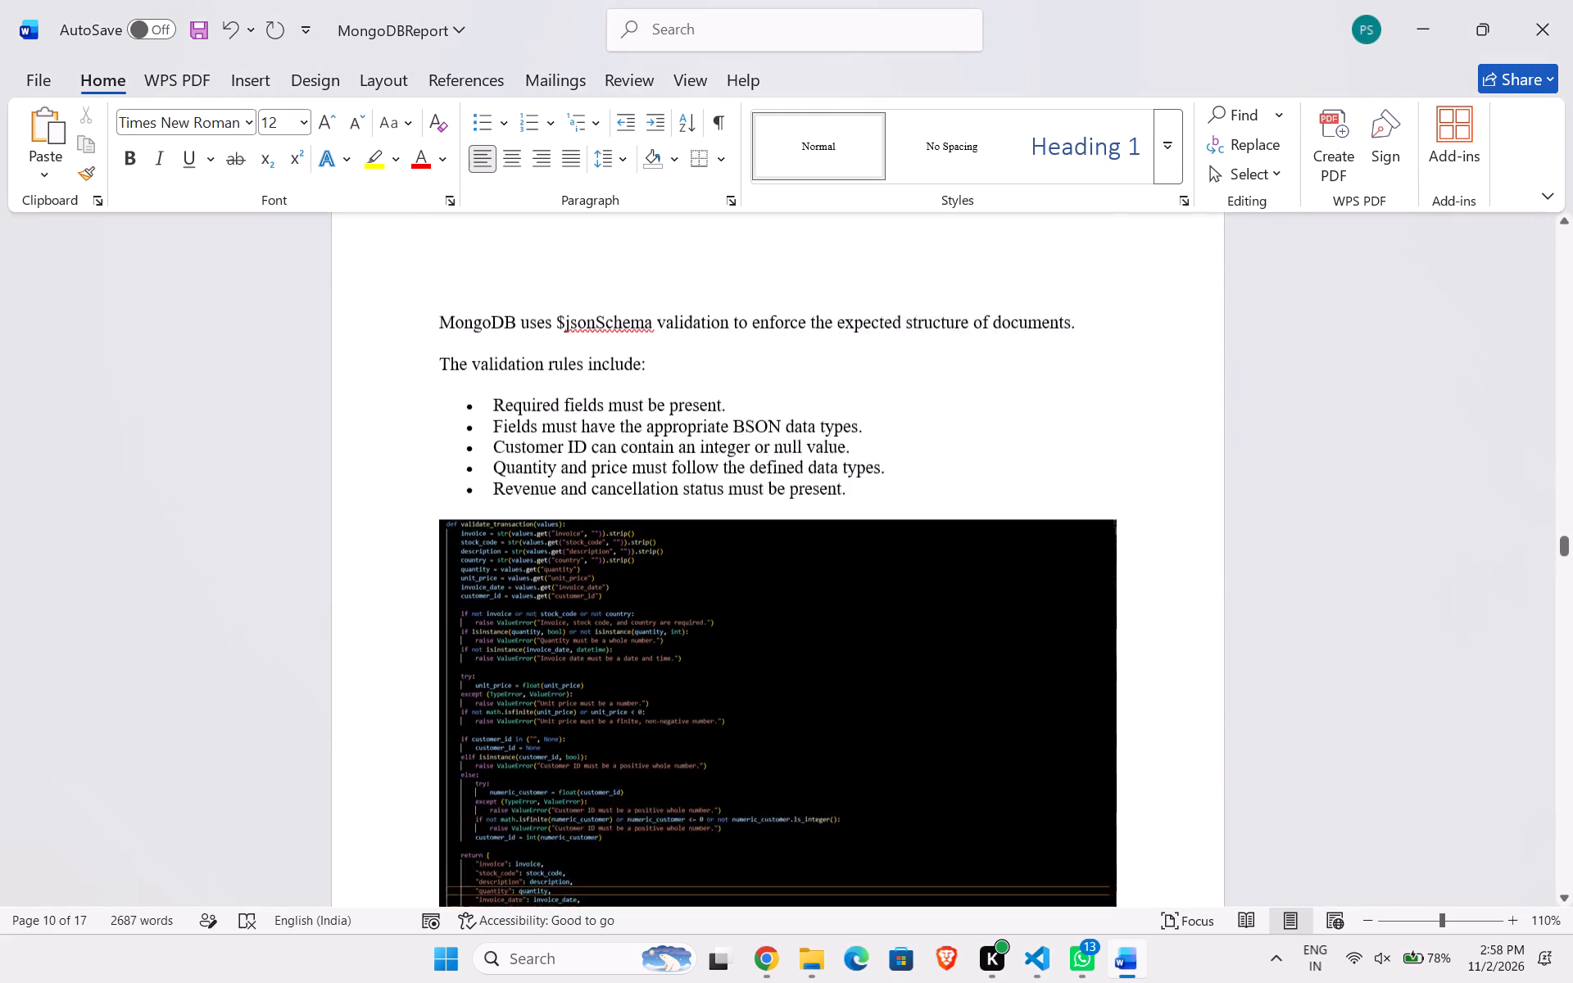
{"action": "scroll", "coordinate": [886, 552], "scroll_direction": "down", "scroll_amount": 1}
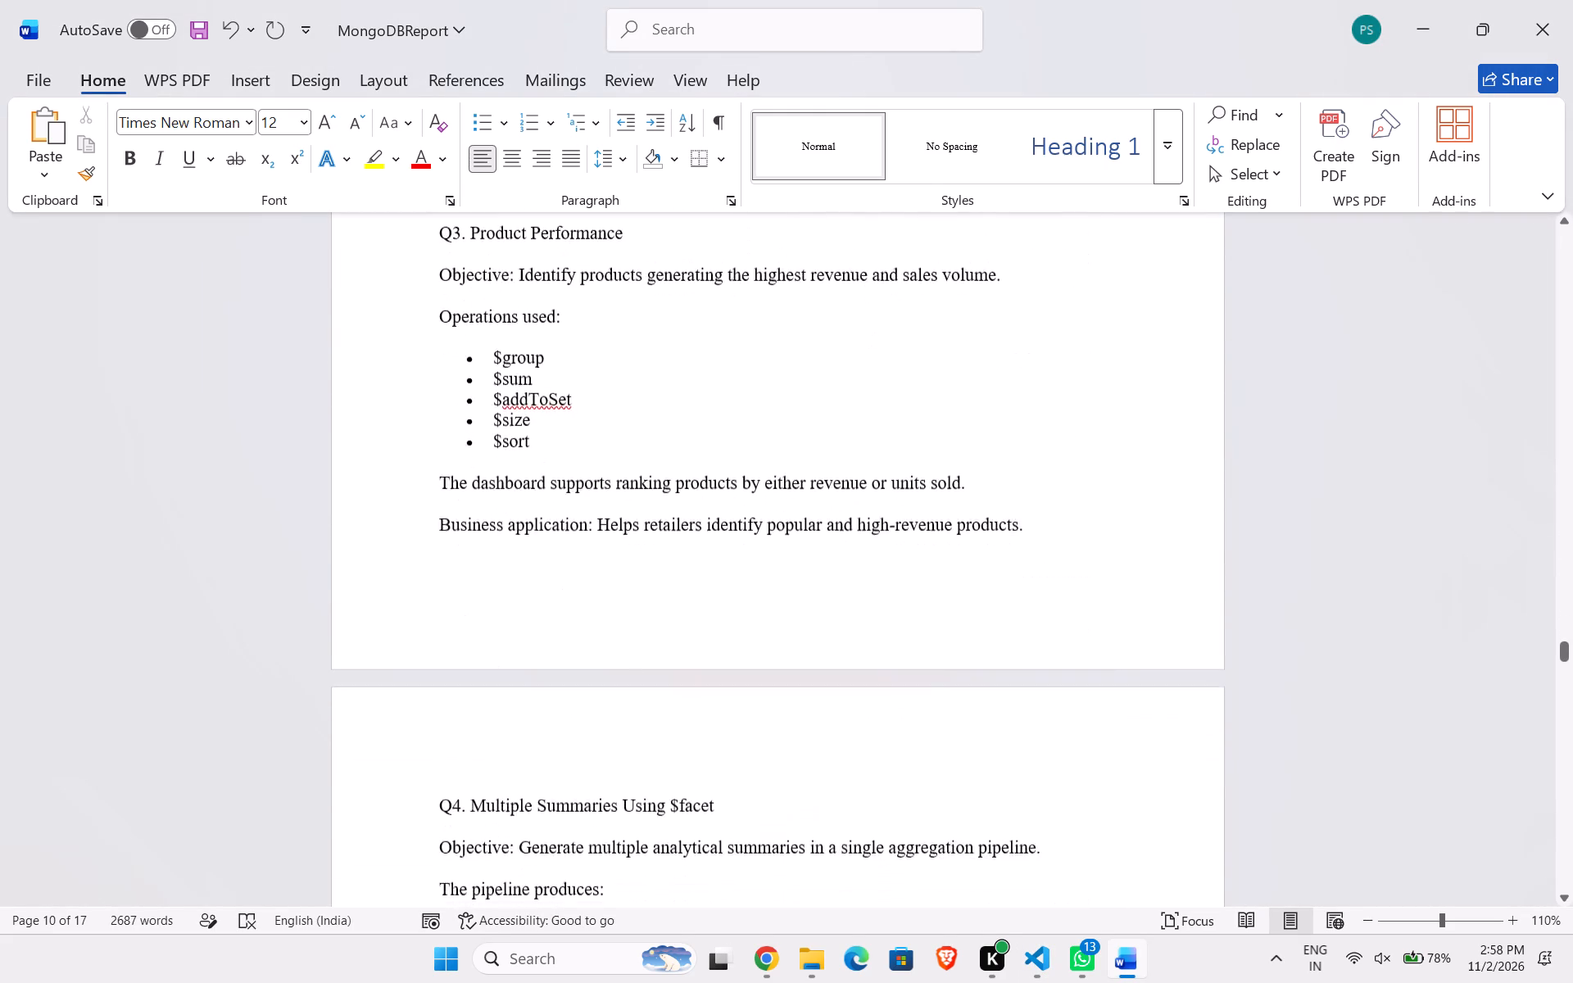
{"action": "scroll", "coordinate": [799, 513], "scroll_direction": "up", "scroll_amount": 1}
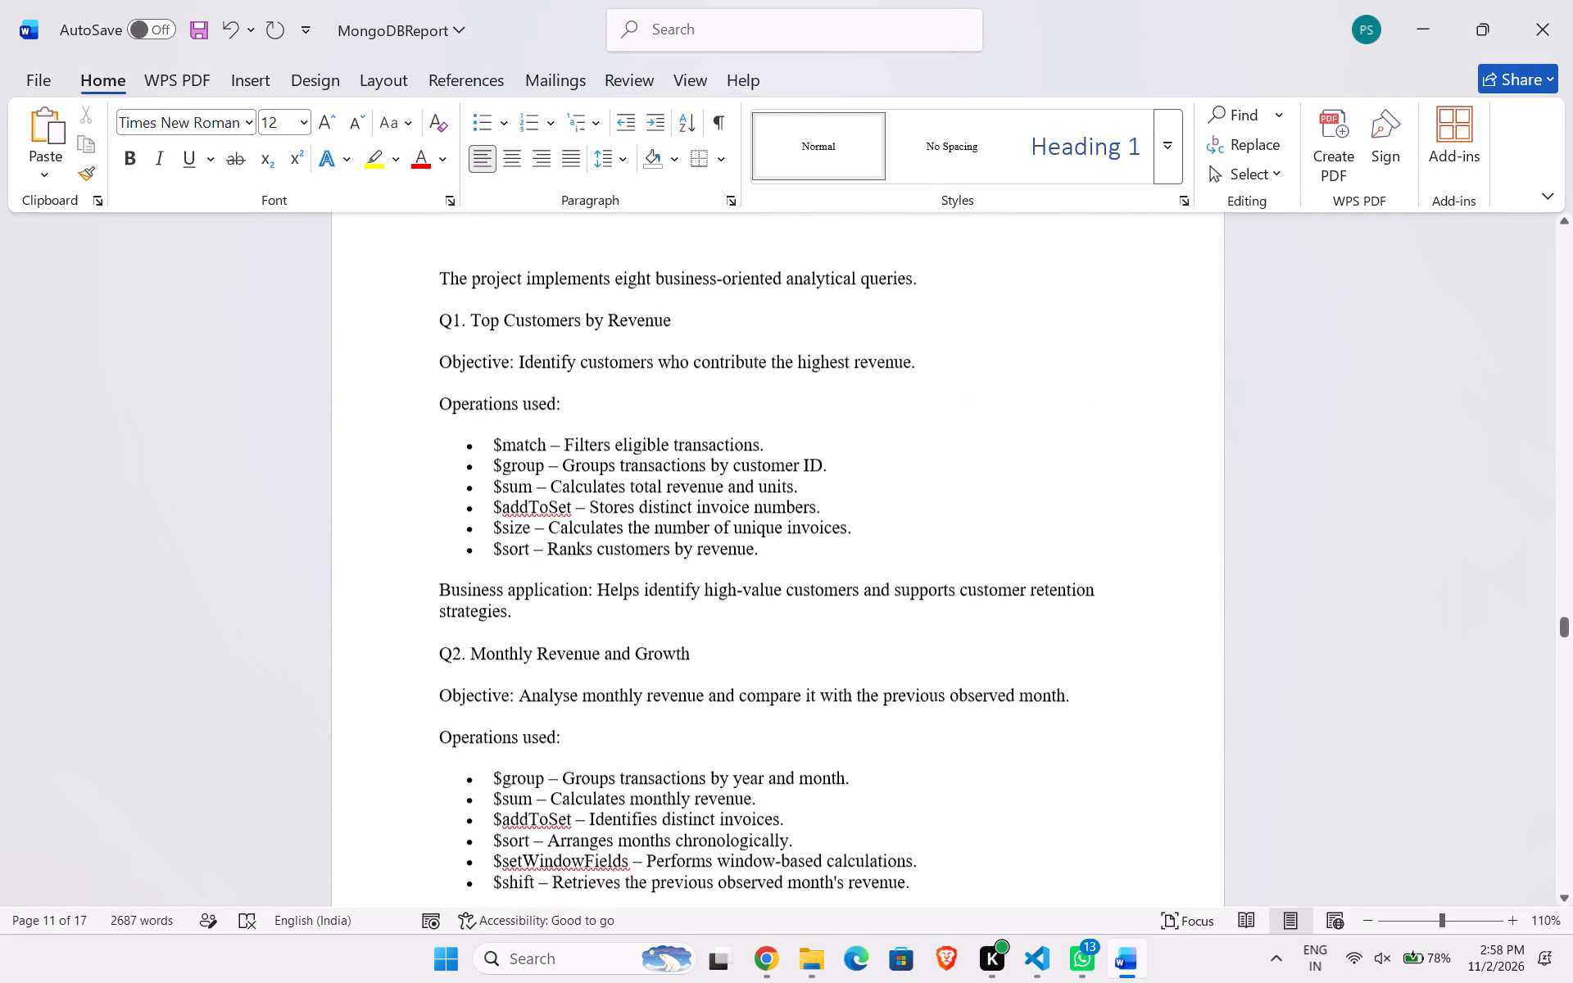
{"action": "scroll", "coordinate": [799, 513], "scroll_direction": "up", "scroll_amount": 1}
{"action": "left_click", "coordinate": [846, 371]}
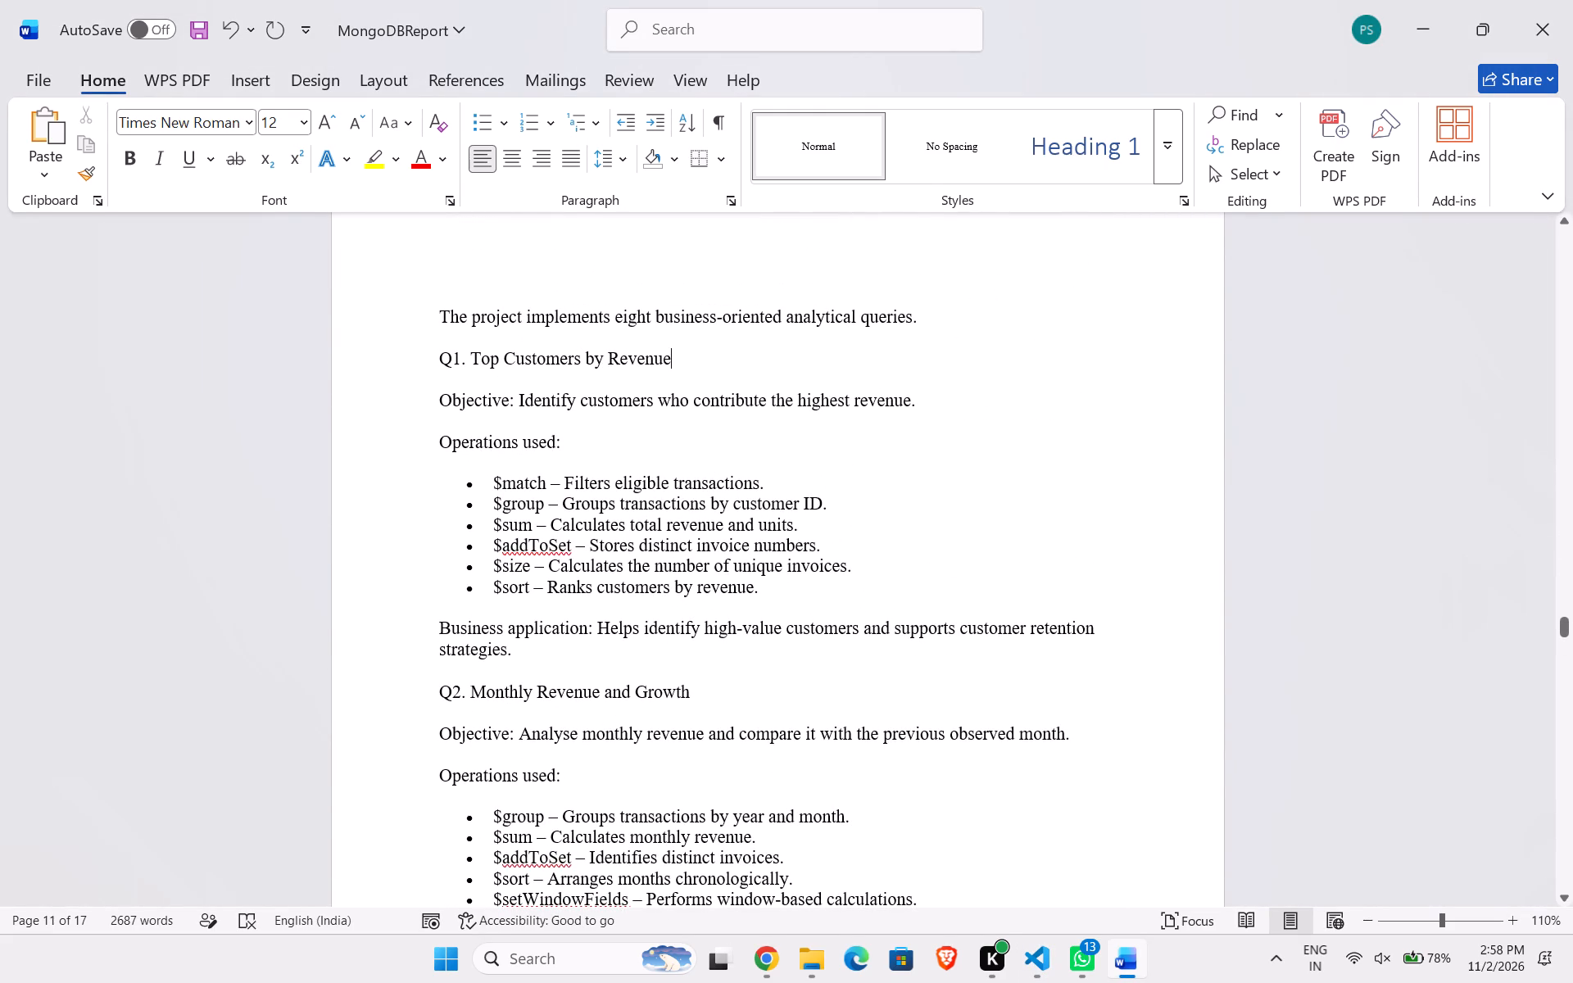
{"action": "key", "text": "Return"}
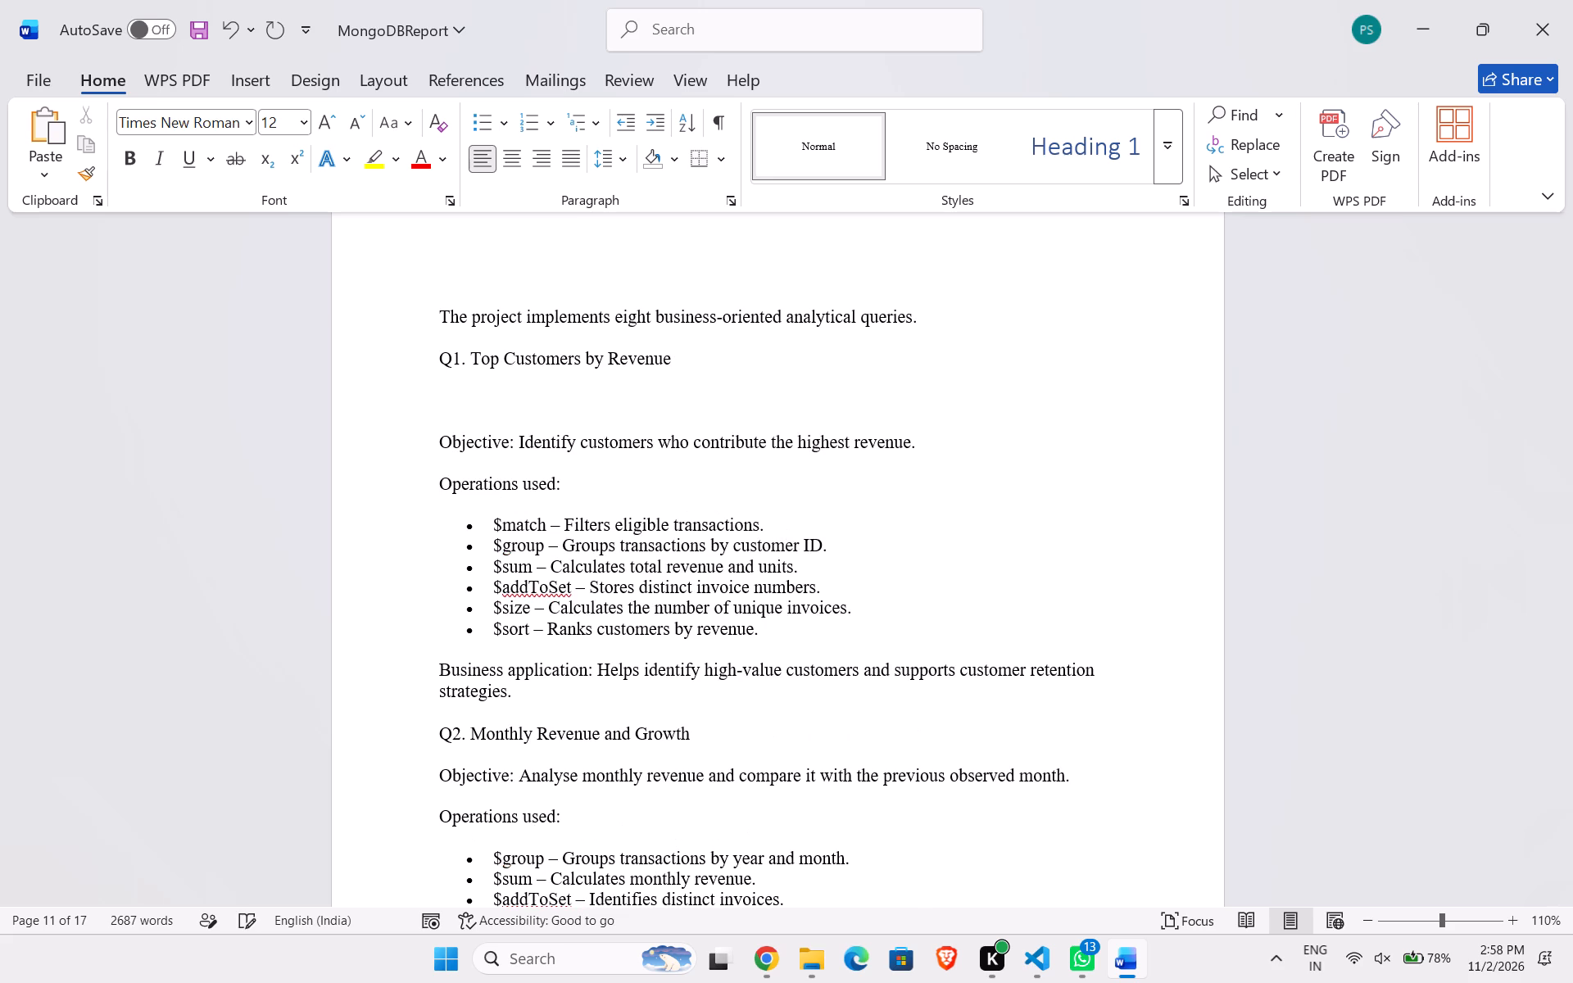
Switch to Visual Studio Code and look through retail_analytics.py for the aggregation pipelines behind the report's business queries.
{"action": "key", "text": "alt+Tab"}
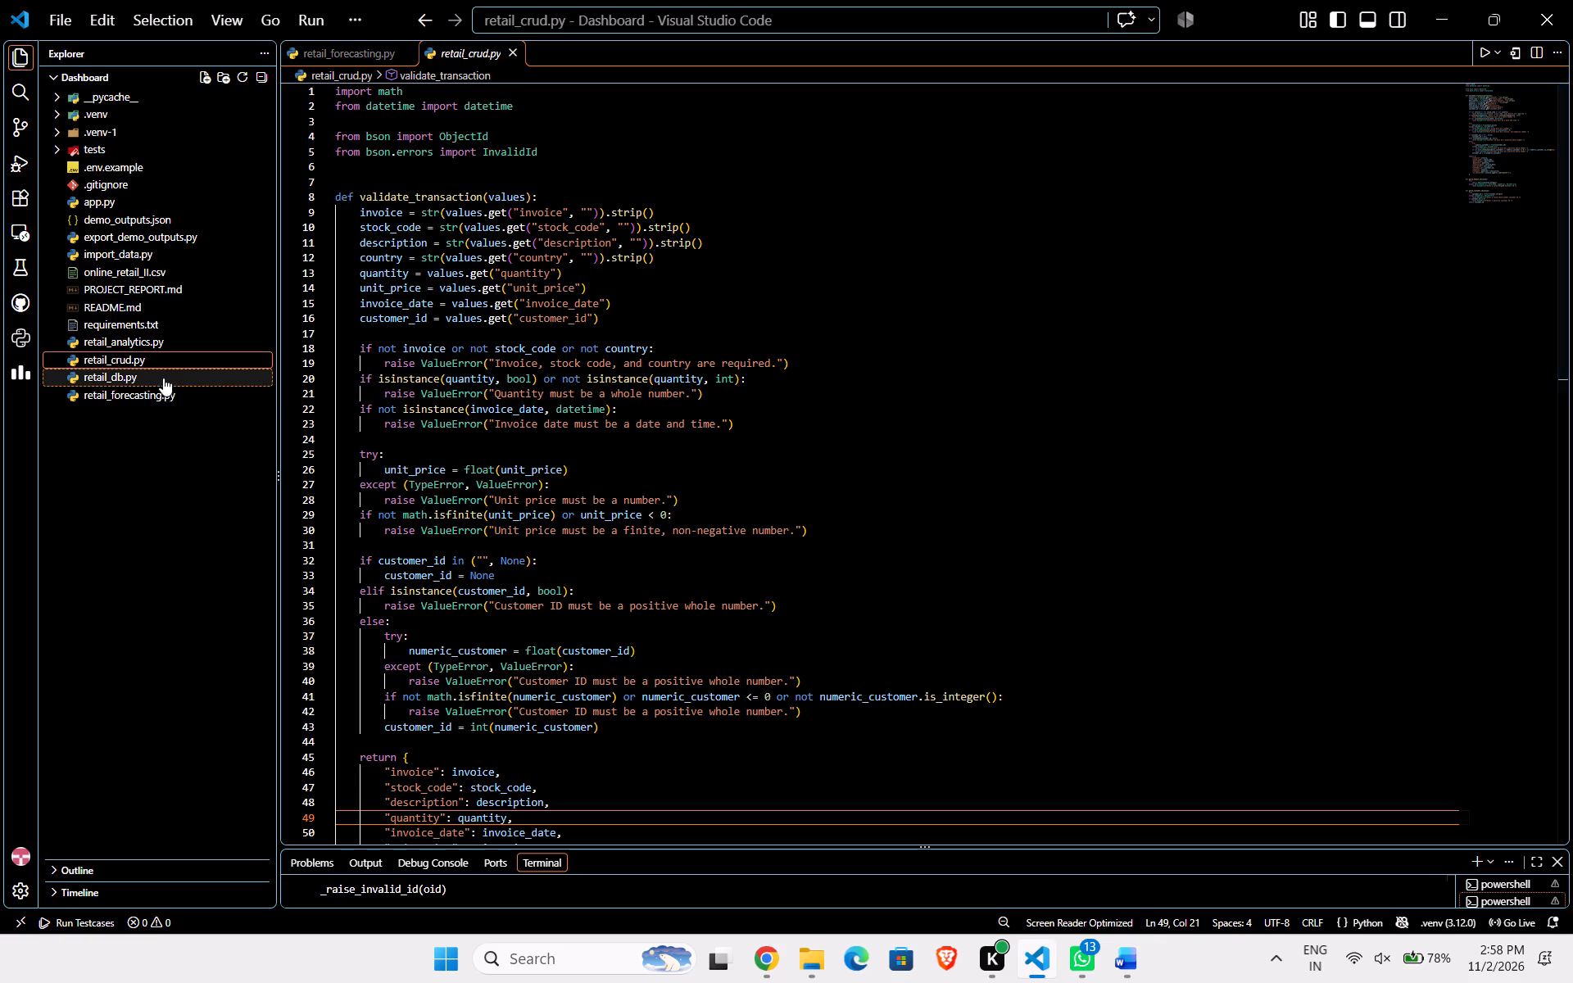
{"action": "left_click", "coordinate": [167, 344]}
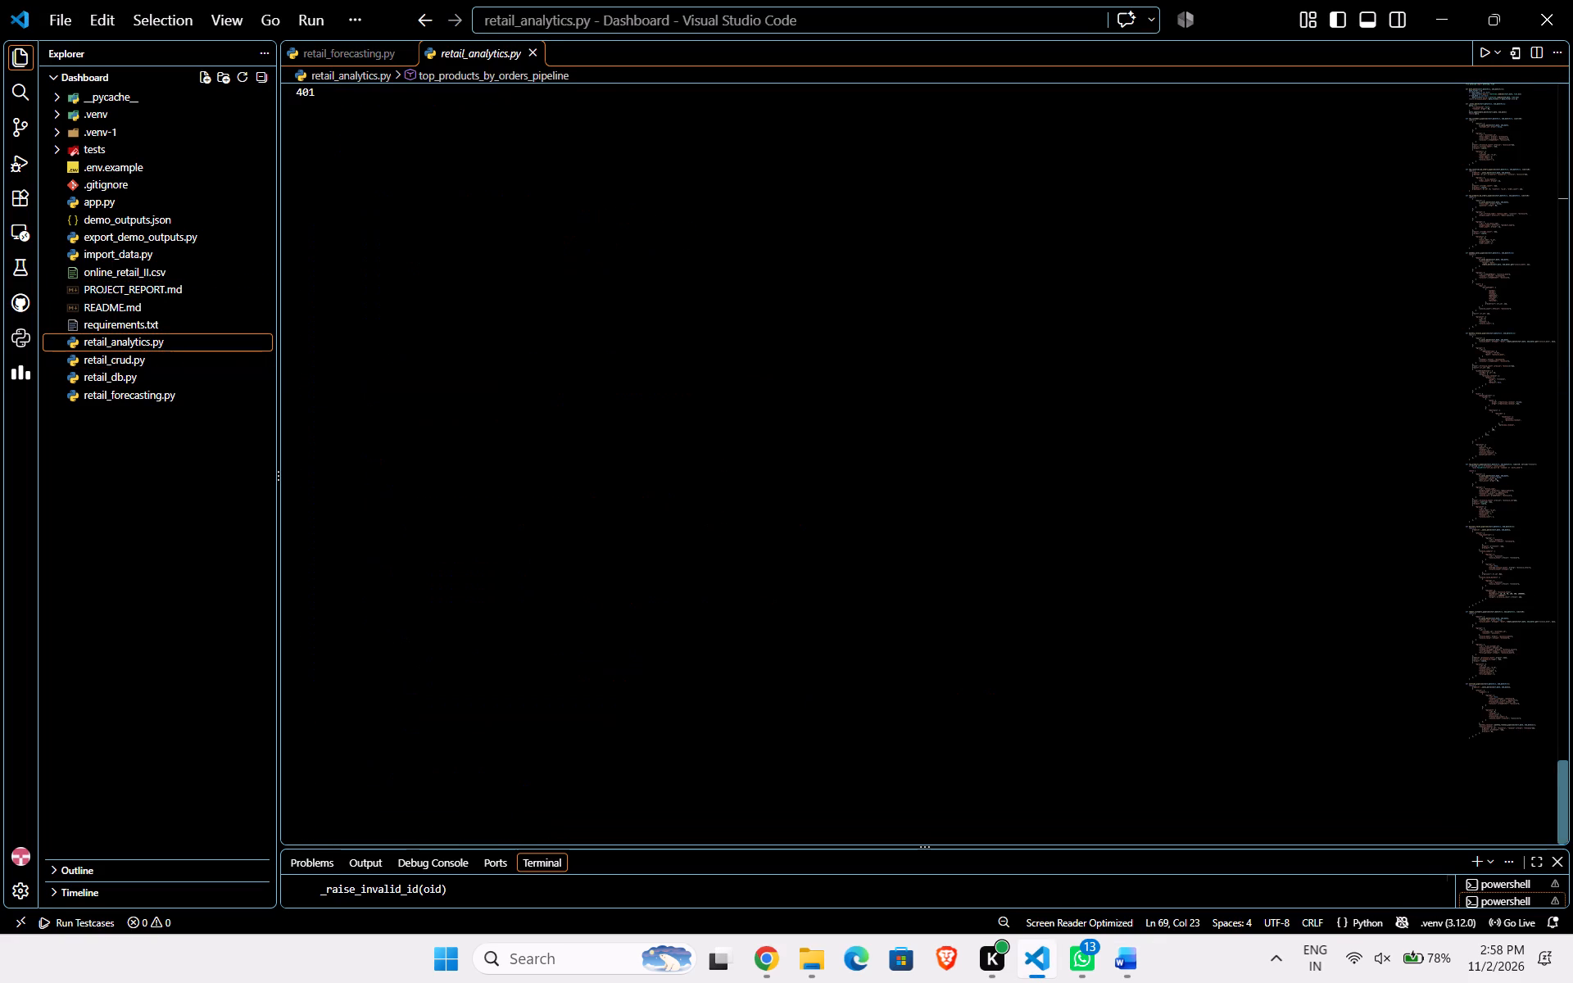
{"action": "scroll", "coordinate": [654, 403], "scroll_direction": "up", "scroll_amount": 20}
{"action": "scroll", "coordinate": [654, 403], "scroll_direction": "up", "scroll_amount": 17}
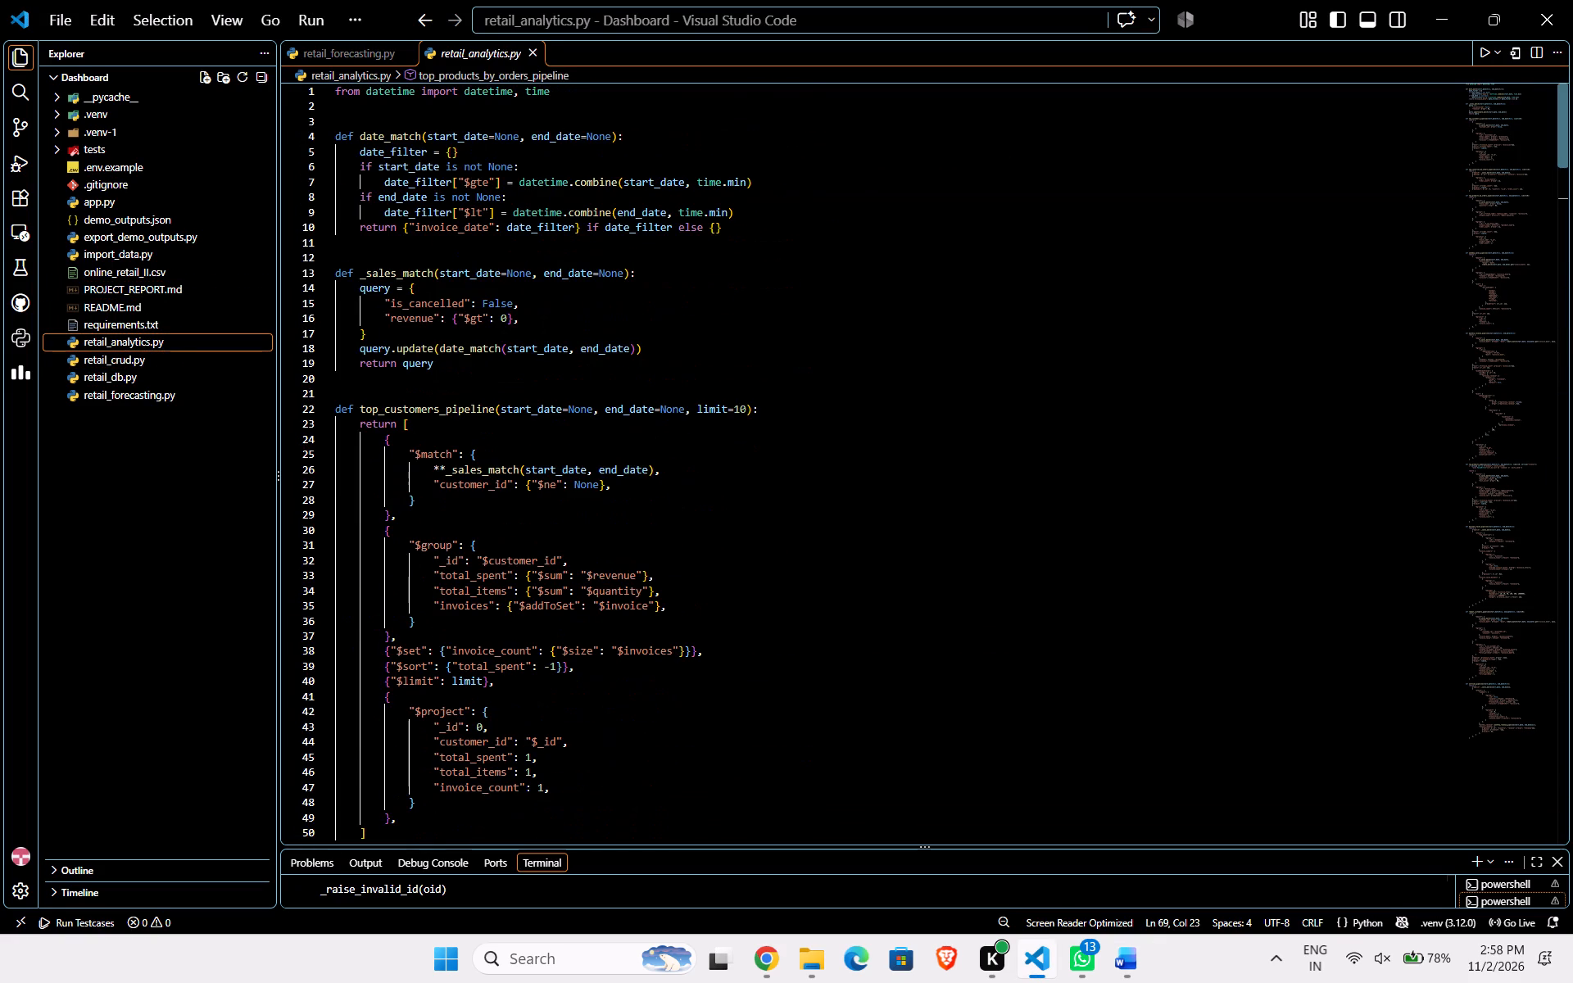
{"action": "scroll", "coordinate": [654, 403], "scroll_direction": "down", "scroll_amount": 5}
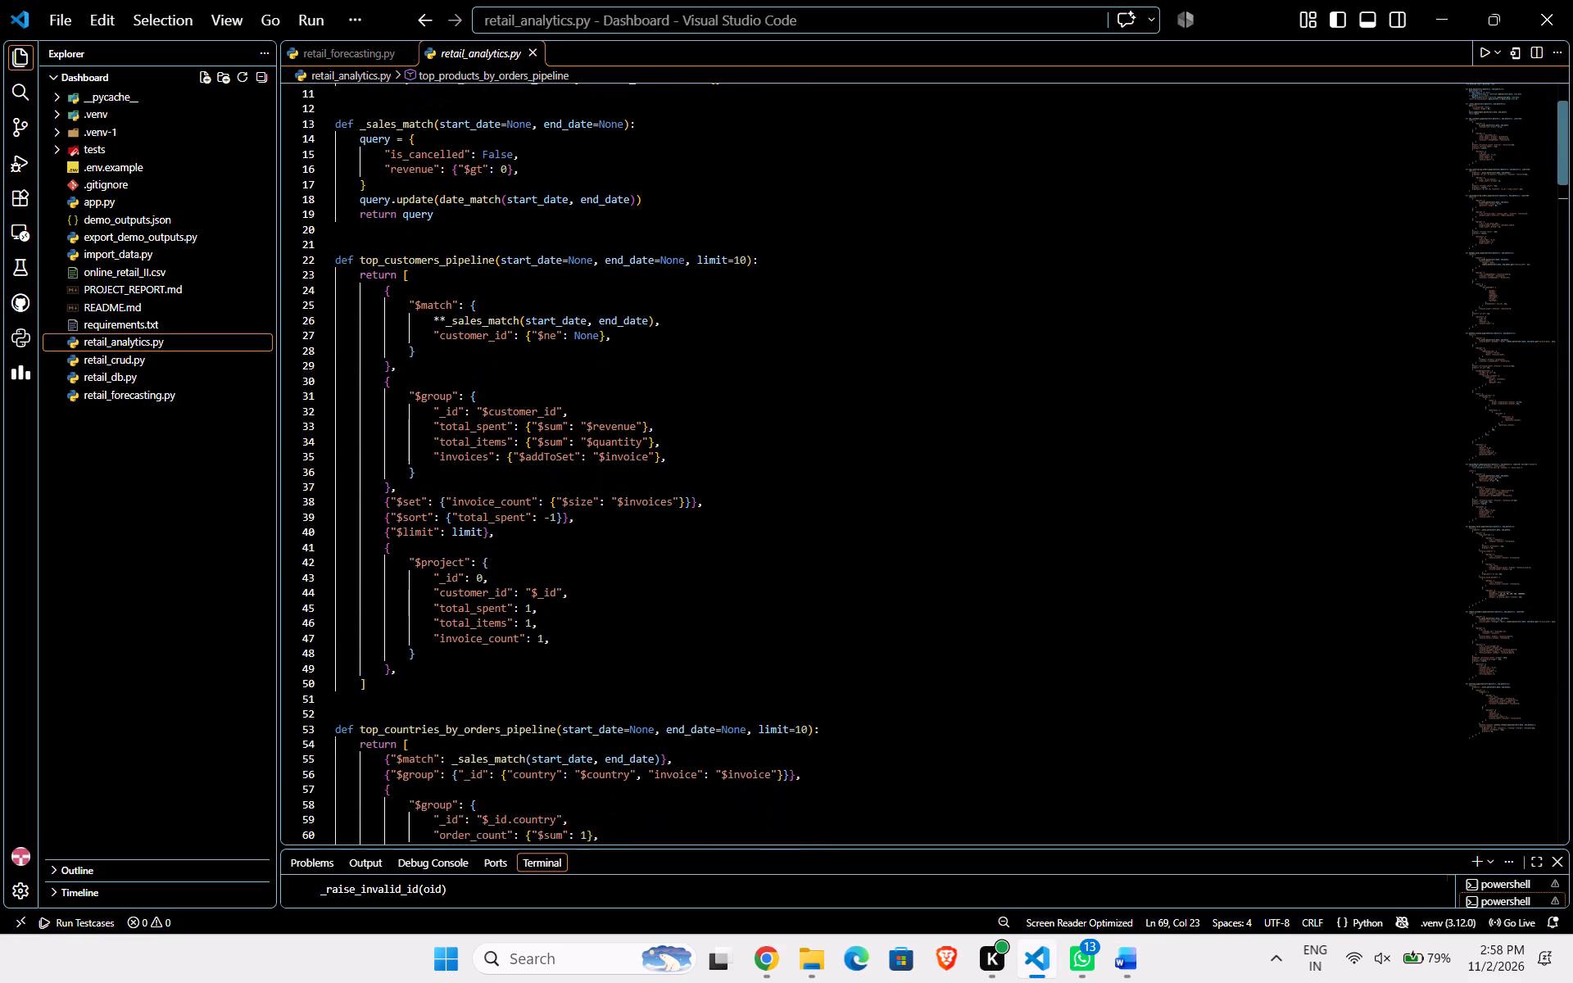
{"action": "scroll", "coordinate": [654, 403], "scroll_direction": "down", "scroll_amount": 8}
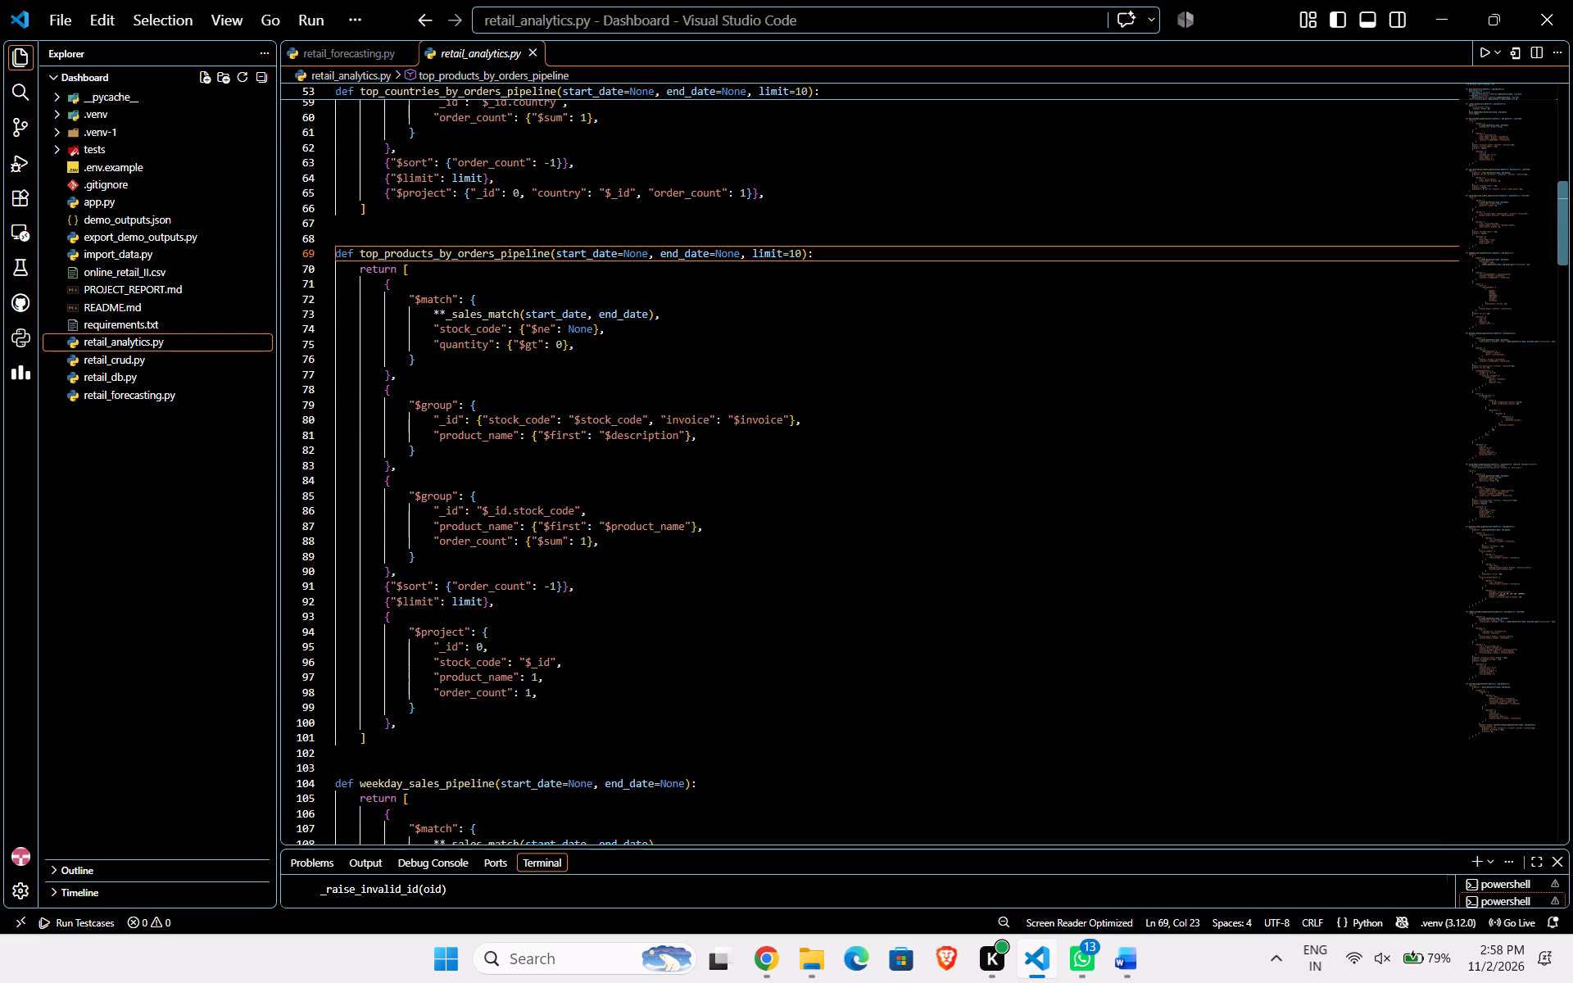
{"action": "scroll", "coordinate": [654, 403], "scroll_direction": "down", "scroll_amount": 13}
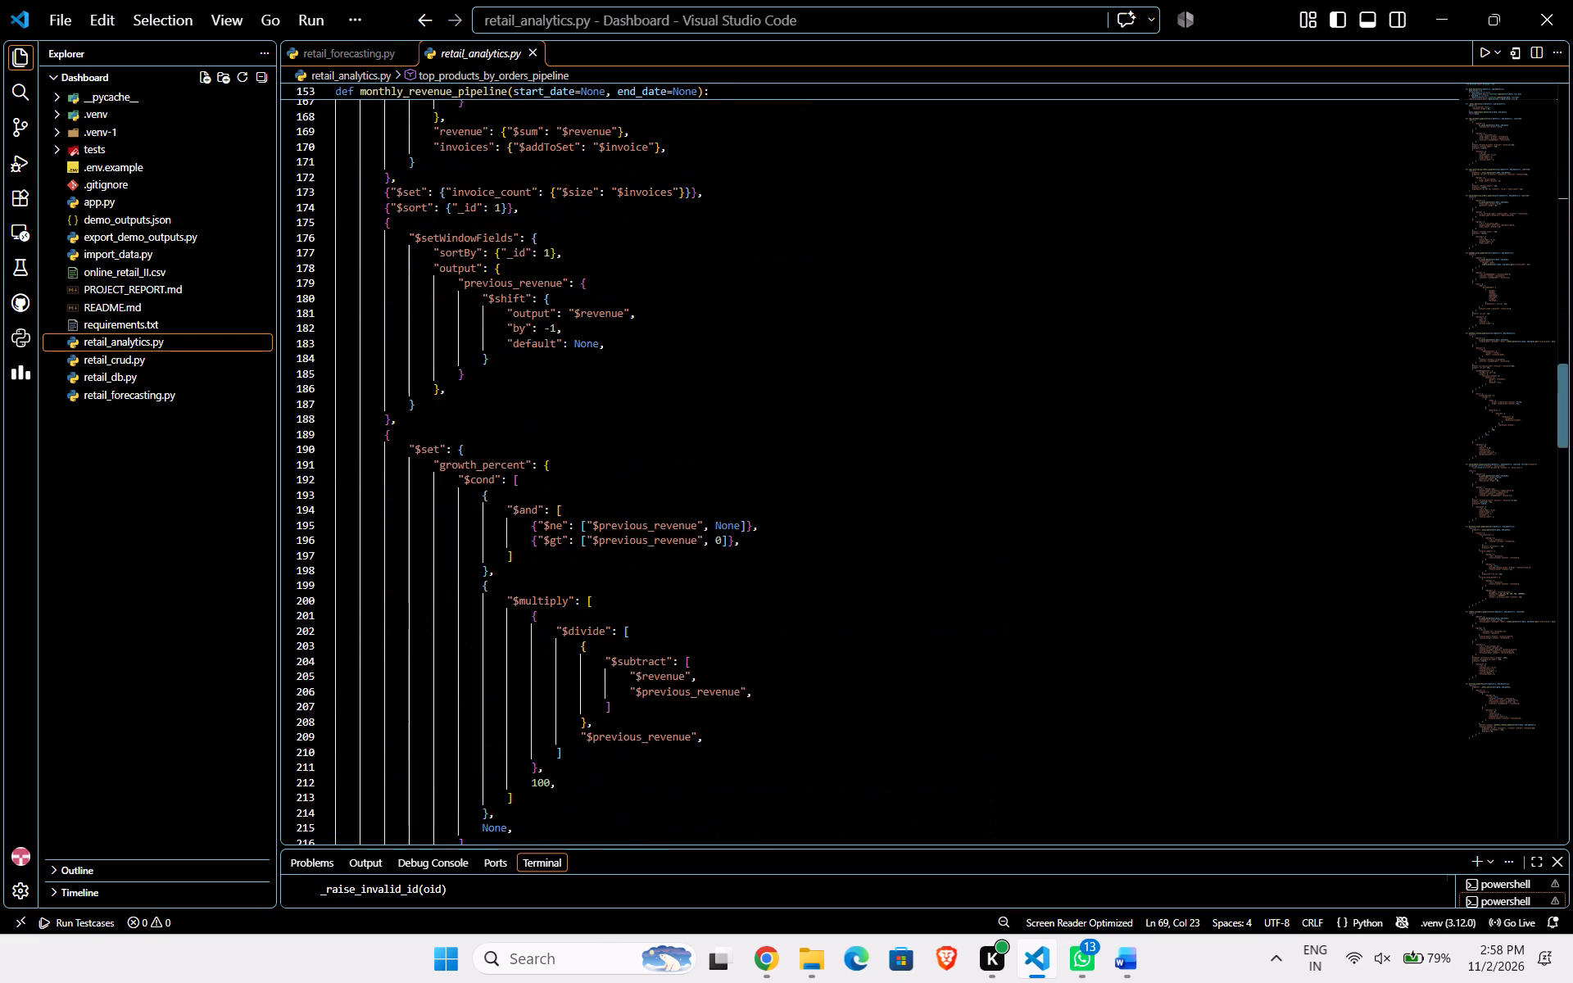
{"action": "scroll", "coordinate": [654, 403], "scroll_direction": "down", "scroll_amount": 3}
Check the Q1 text in the Word report, and locate the matching top_customers_pipeline function in retail_analytics.py.
{"action": "key", "text": "alt+Tab"}
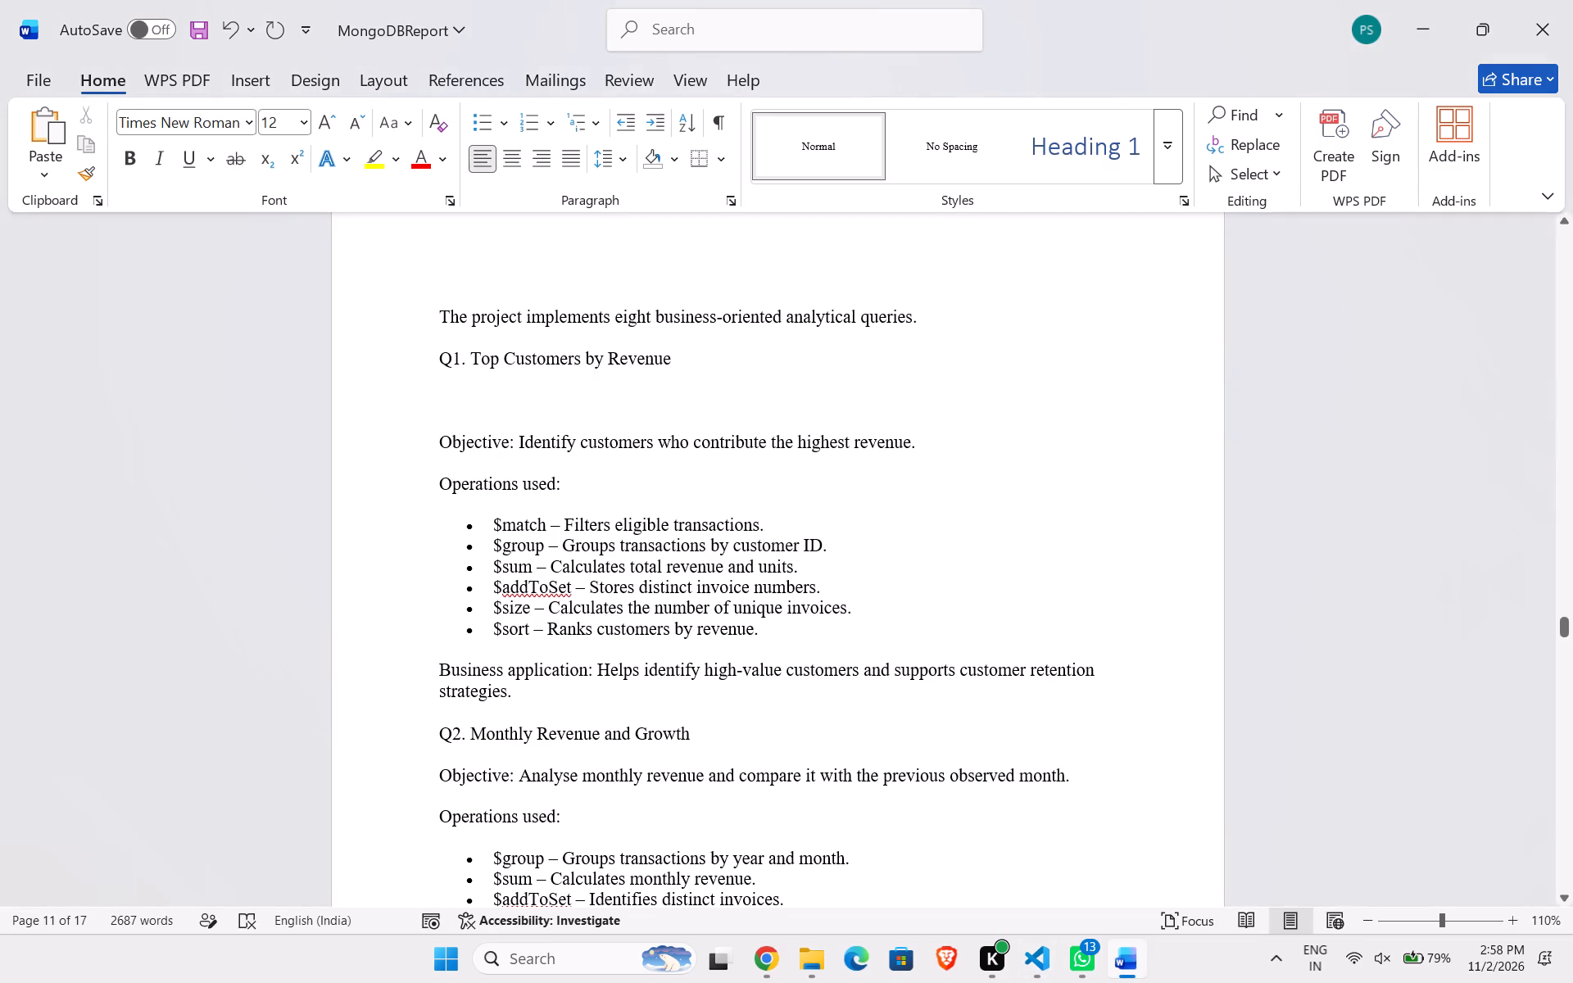
{"action": "key", "text": "alt+Tab"}
{"action": "scroll", "coordinate": [654, 403], "scroll_direction": "up", "scroll_amount": 15}
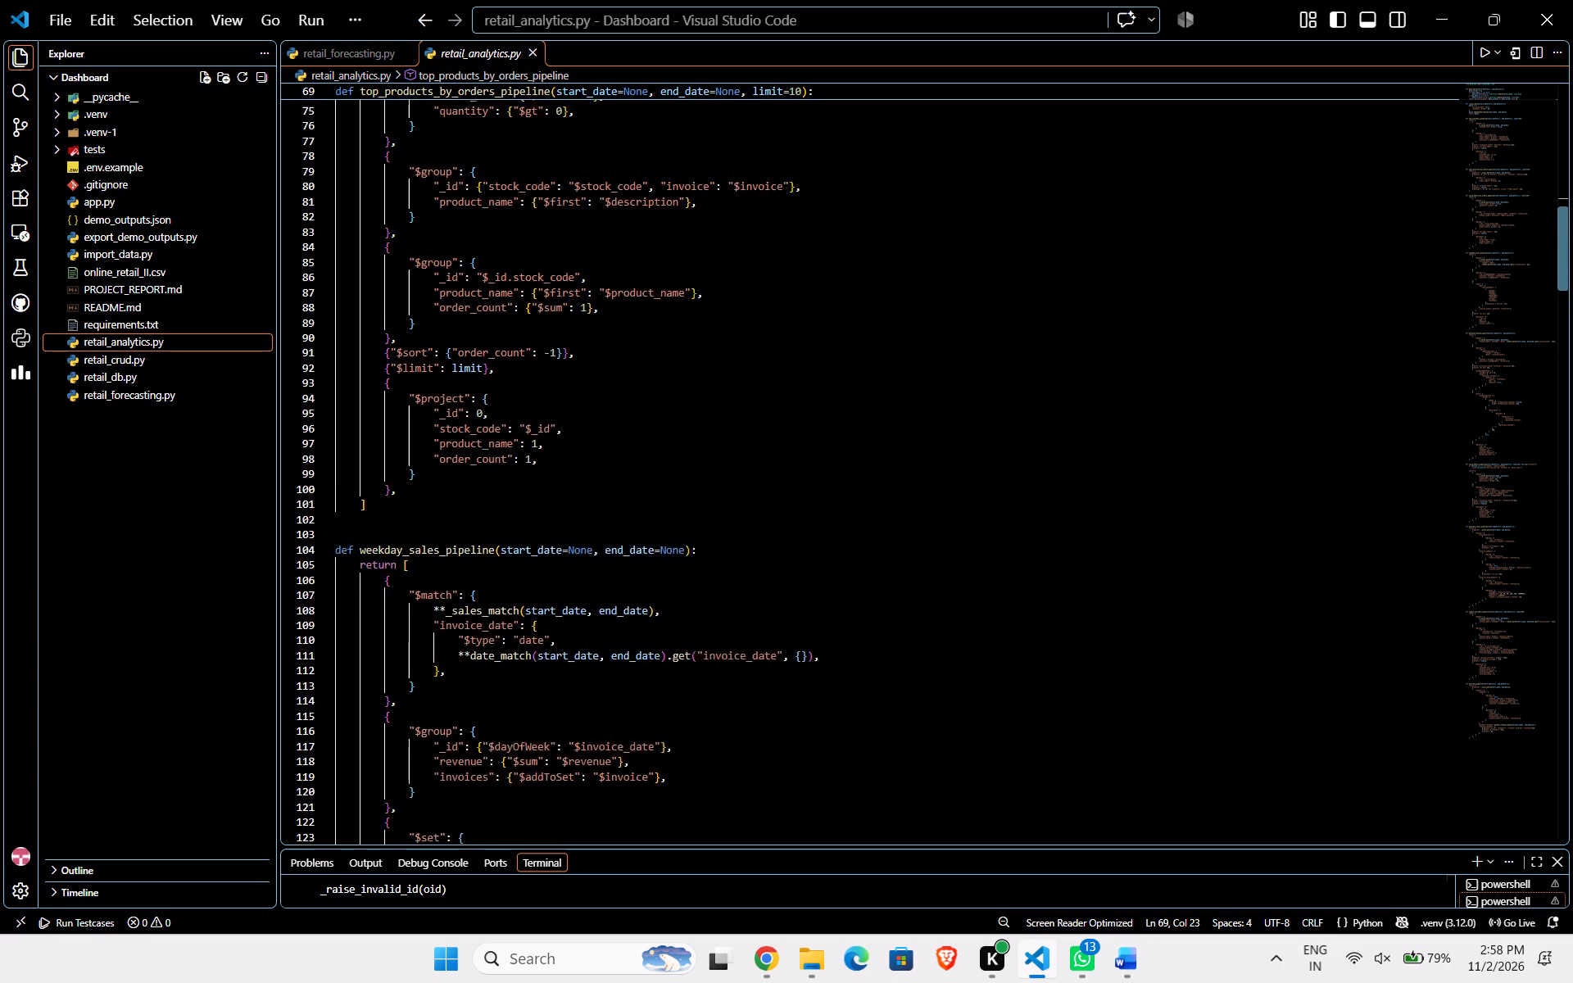
{"action": "scroll", "coordinate": [654, 403], "scroll_direction": "up", "scroll_amount": 6}
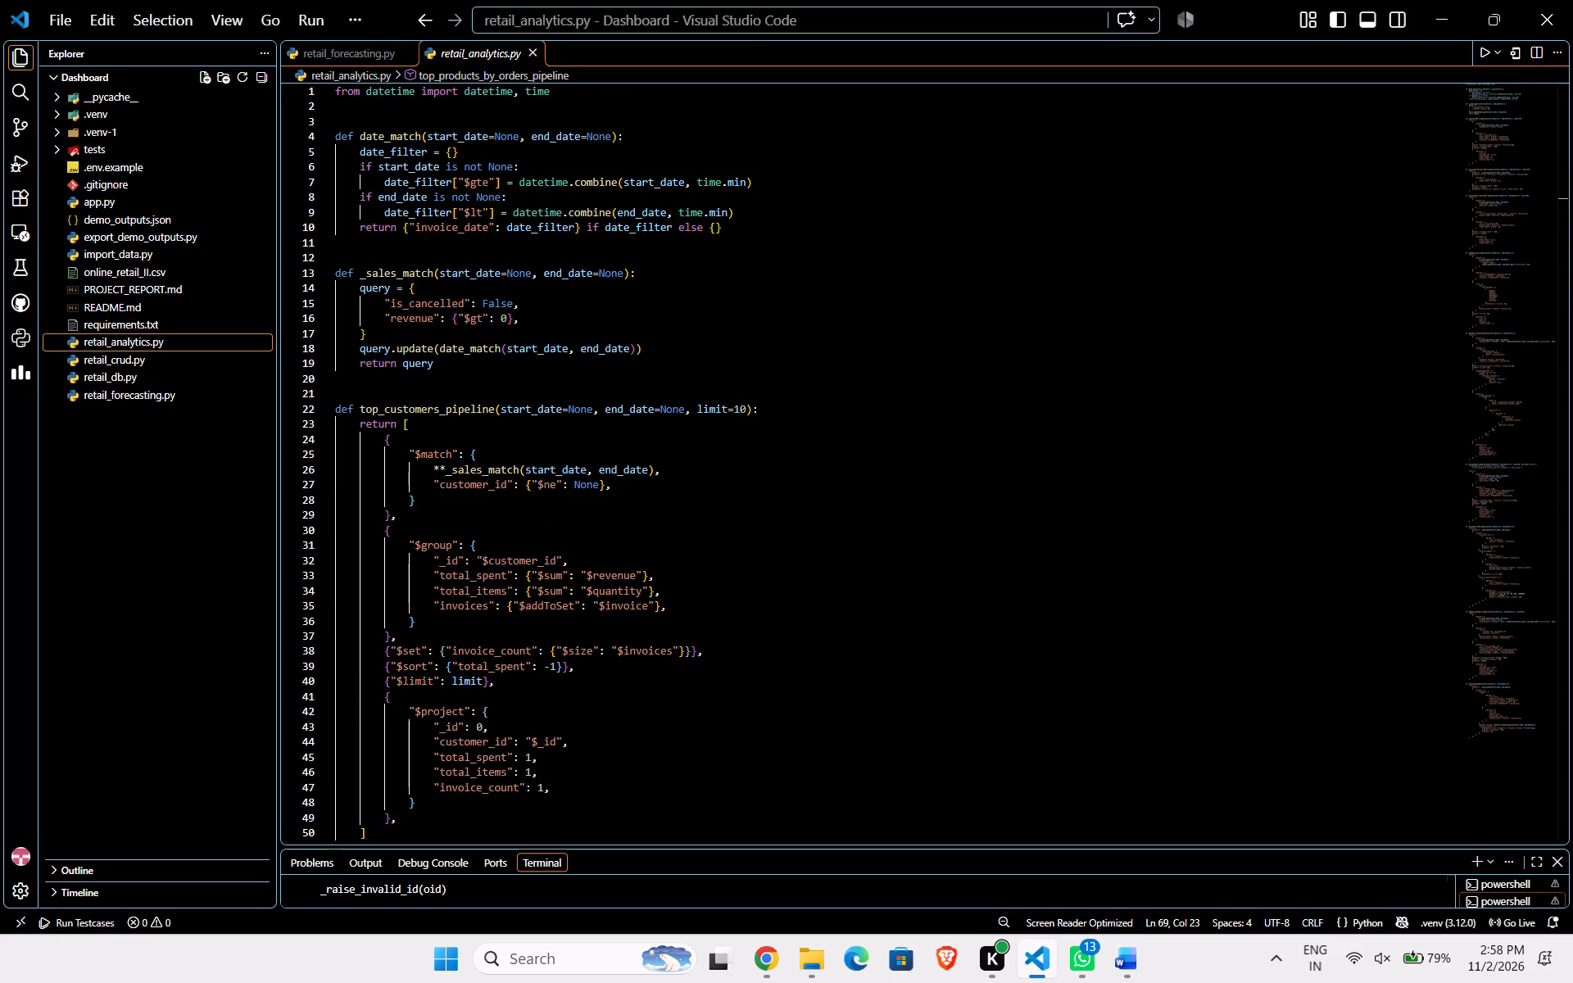
{"action": "scroll", "coordinate": [654, 403], "scroll_direction": "down", "scroll_amount": 4}
{"action": "scroll", "coordinate": [654, 403], "scroll_direction": "up", "scroll_amount": 1}
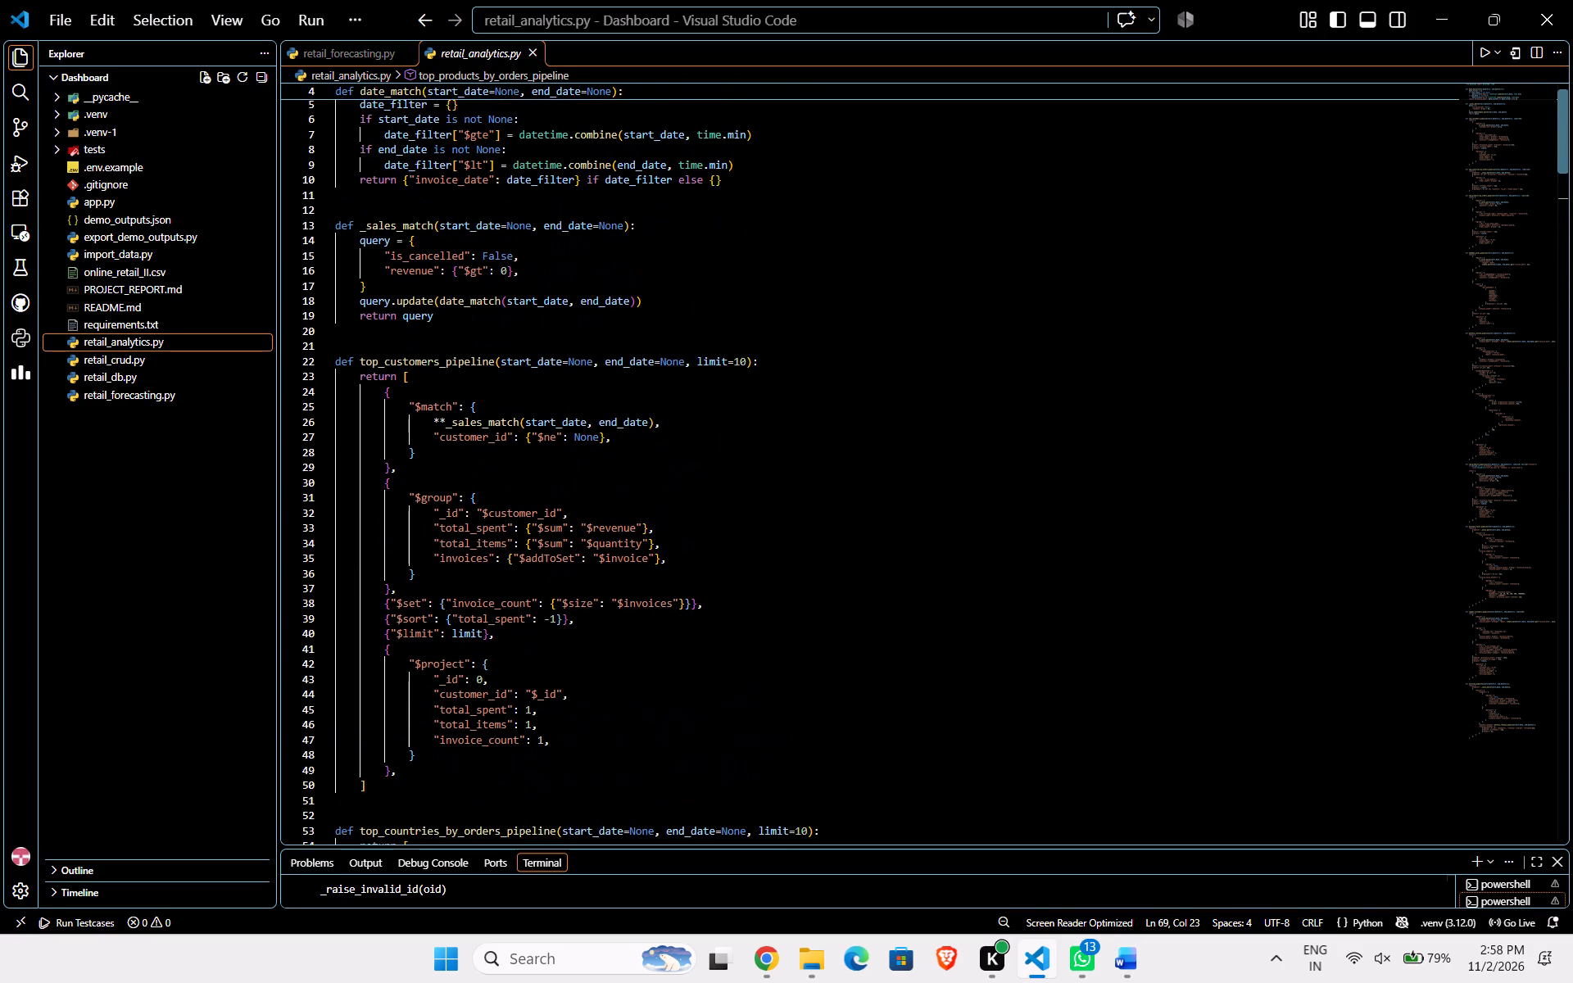
{"action": "scroll", "coordinate": [654, 403], "scroll_direction": "up", "scroll_amount": 2}
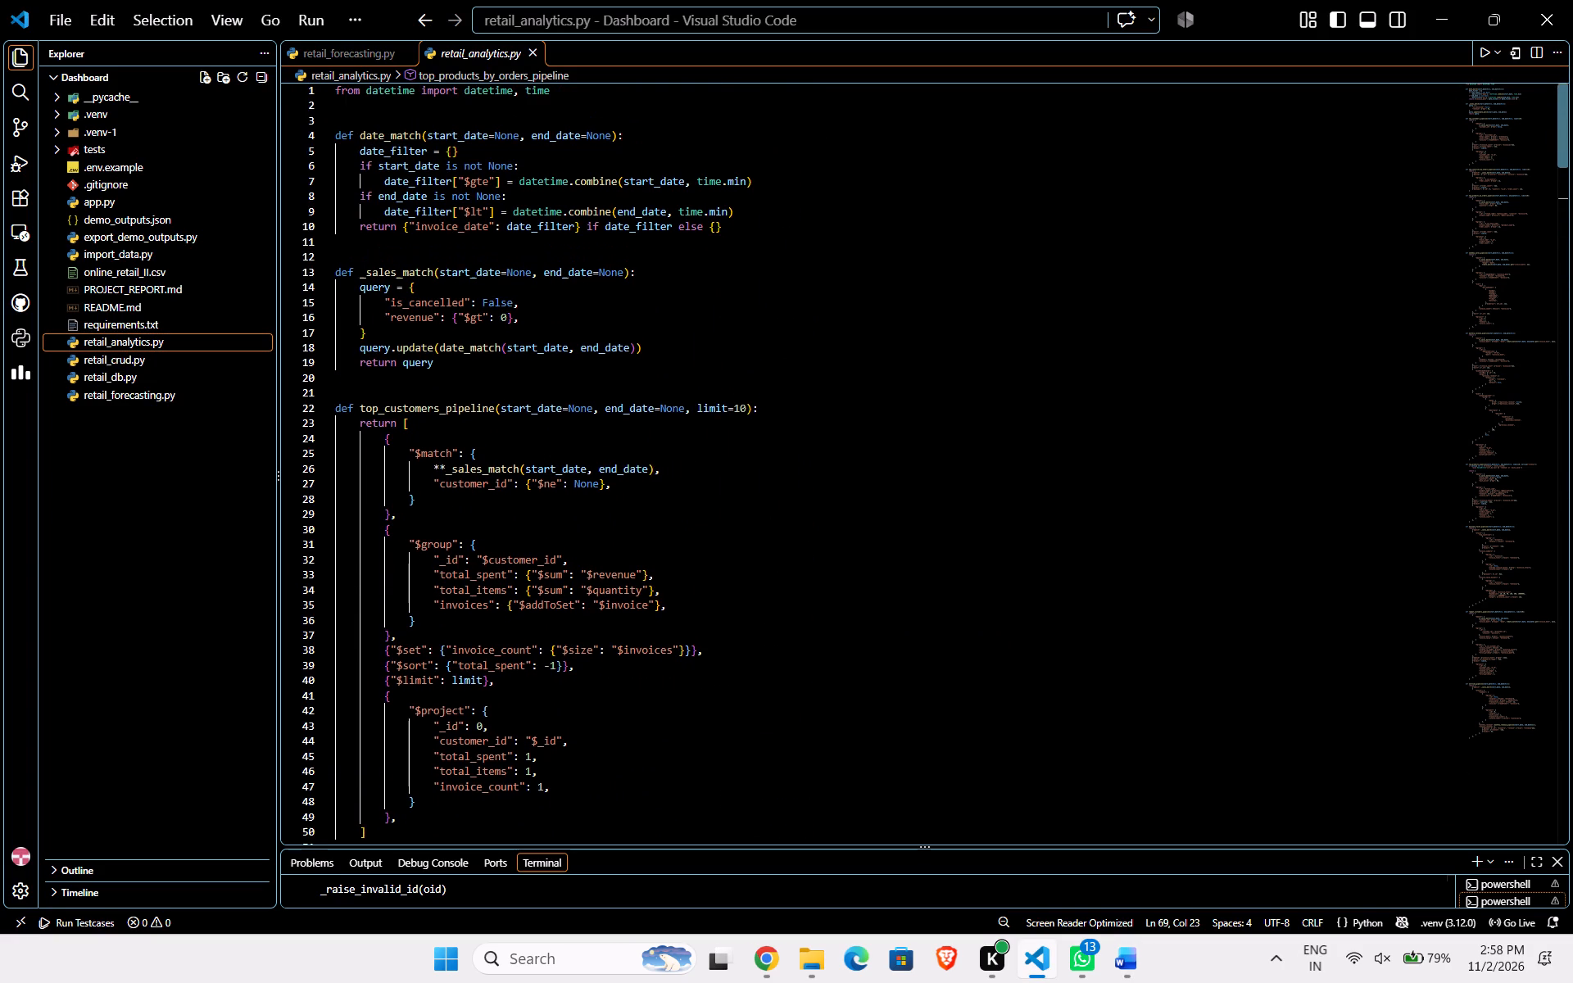
Capture a screenshot of retail_analytics.py code from date_match through the end of top_customers_pipeline.
{"action": "scroll", "coordinate": [651, 405], "scroll_direction": "up", "scroll_amount": 1}
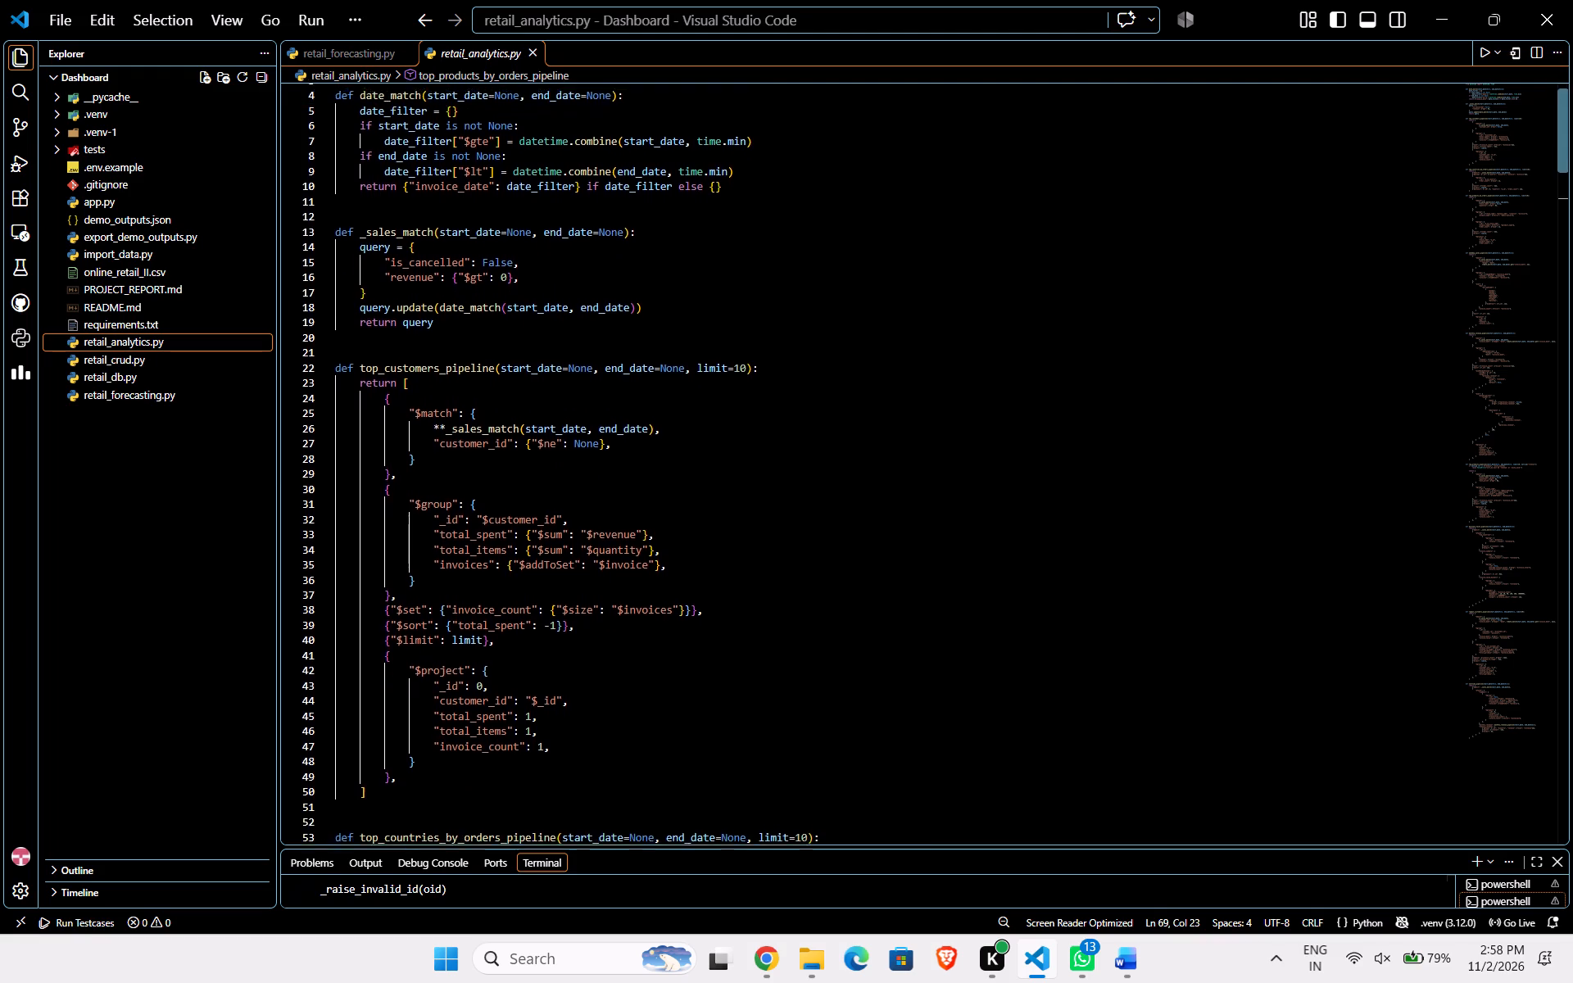
{"action": "scroll", "coordinate": [651, 405], "scroll_direction": "up", "scroll_amount": 1}
{"action": "key", "text": "Print"}
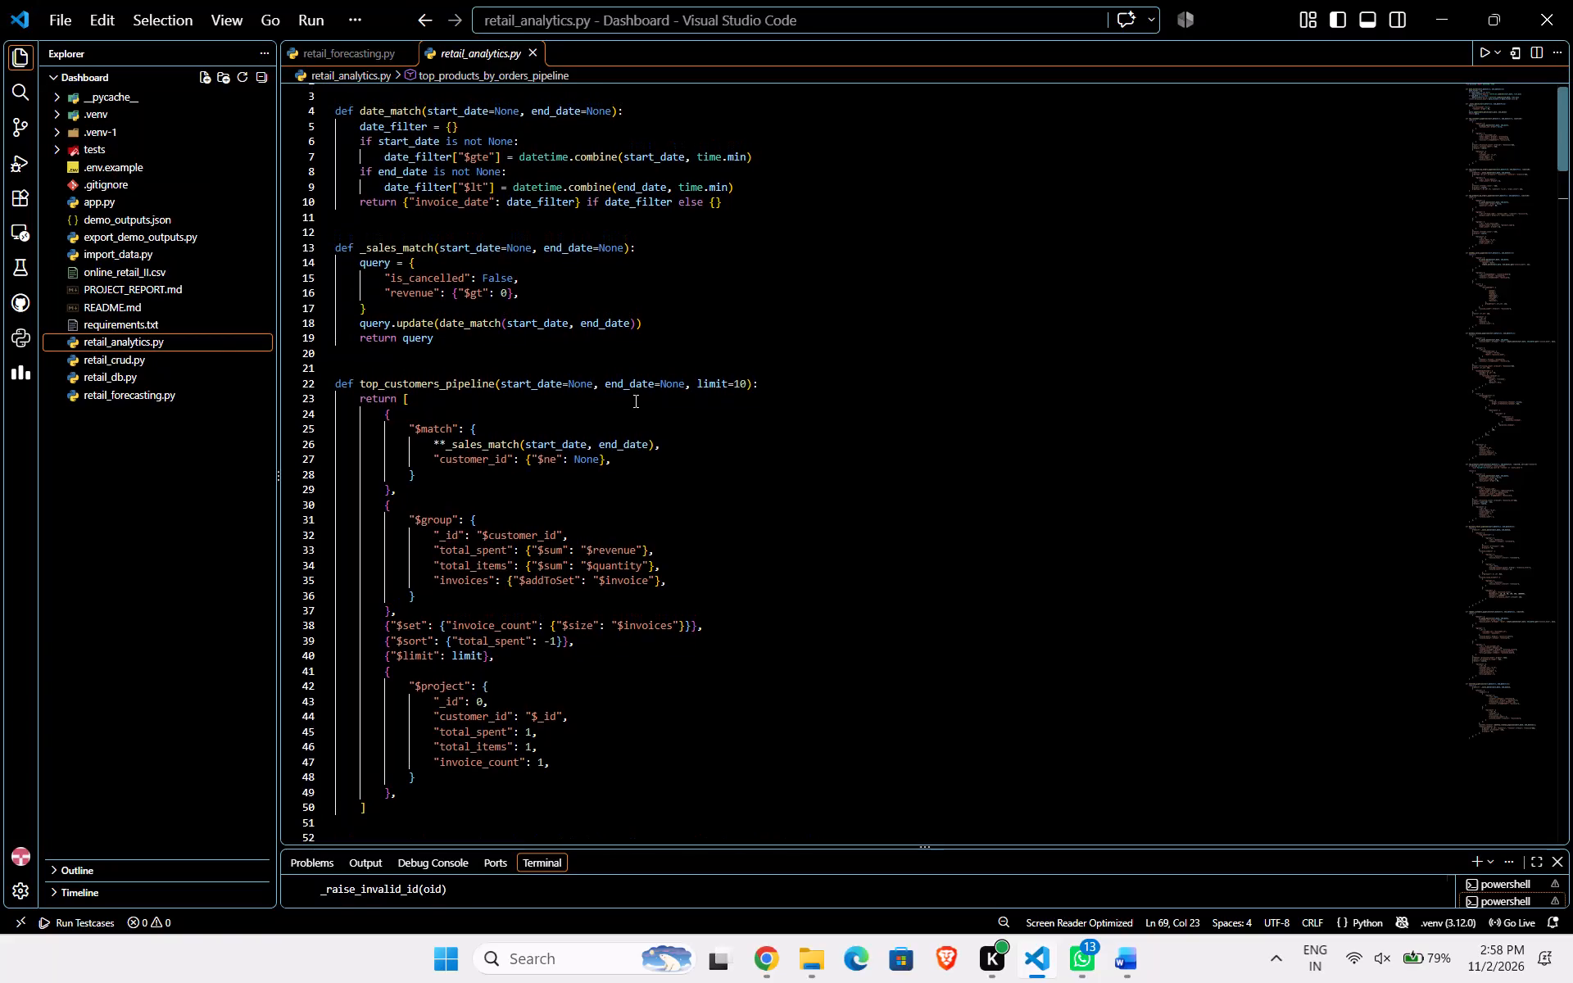
{"action": "left_click_drag", "start_coordinate": [319, 99], "coordinate": [1149, 804]}
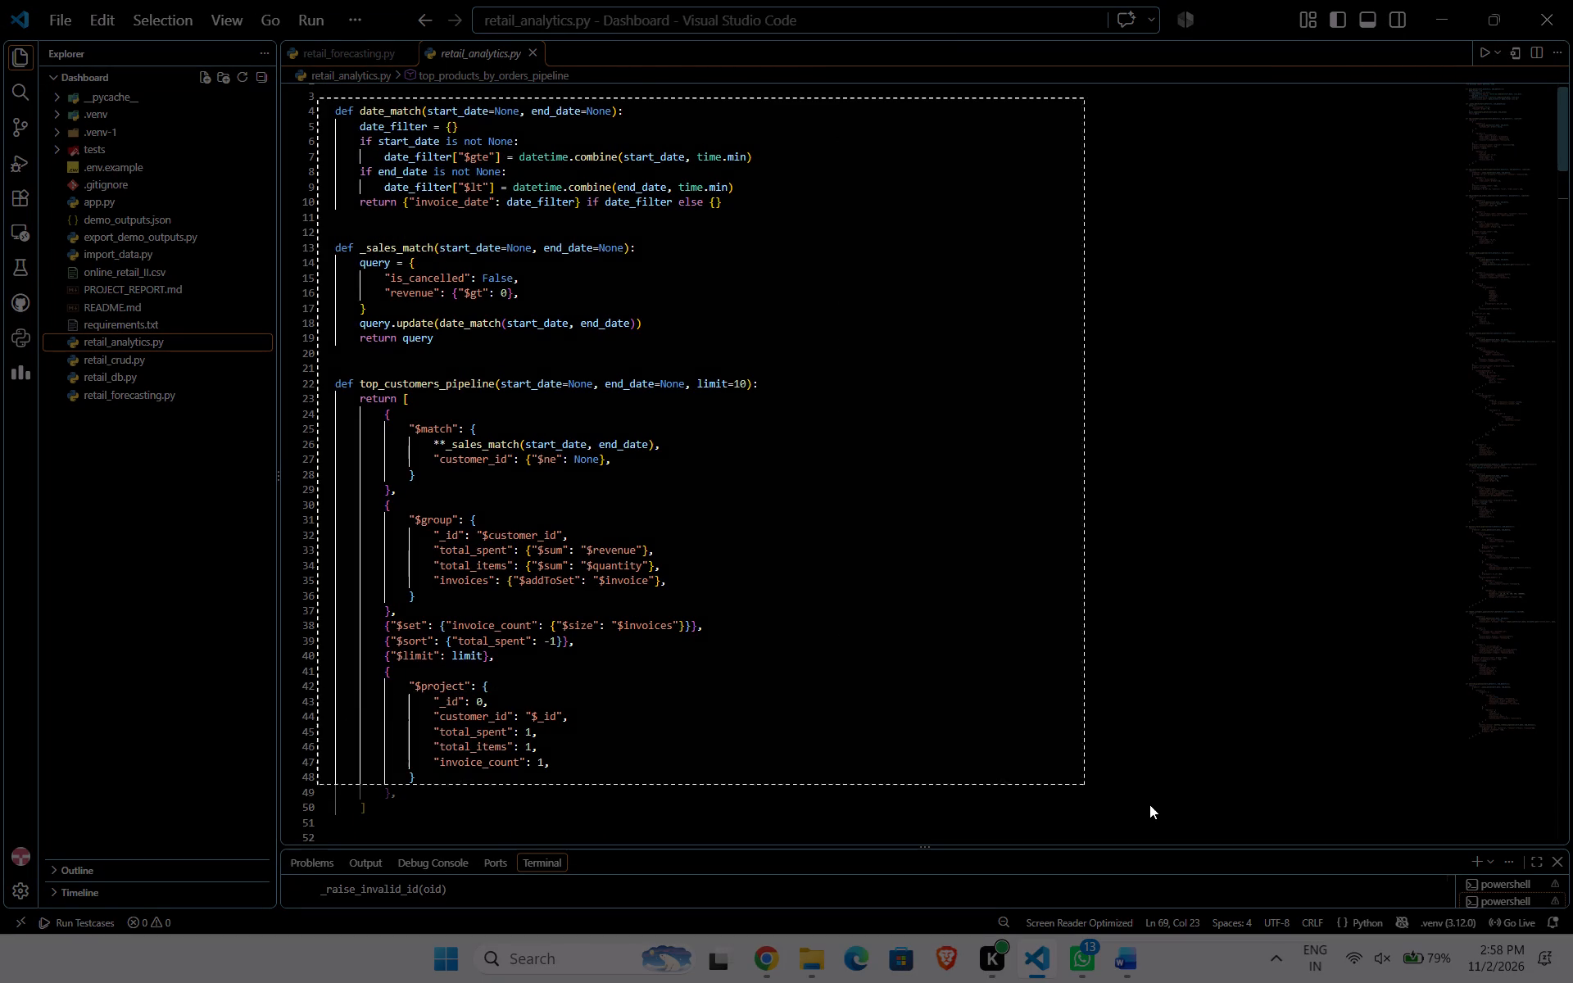
{"action": "left_click_drag", "start_coordinate": [1149, 804], "coordinate": [1446, 831]}
Switch to the Word report and paste the captured code on the blank line below "Q1. Top Customers by Revenue".
{"action": "key", "text": "alt+Tab"}
{"action": "key", "text": "alt+Tab"}
{"action": "key", "text": "alt+Tab"}
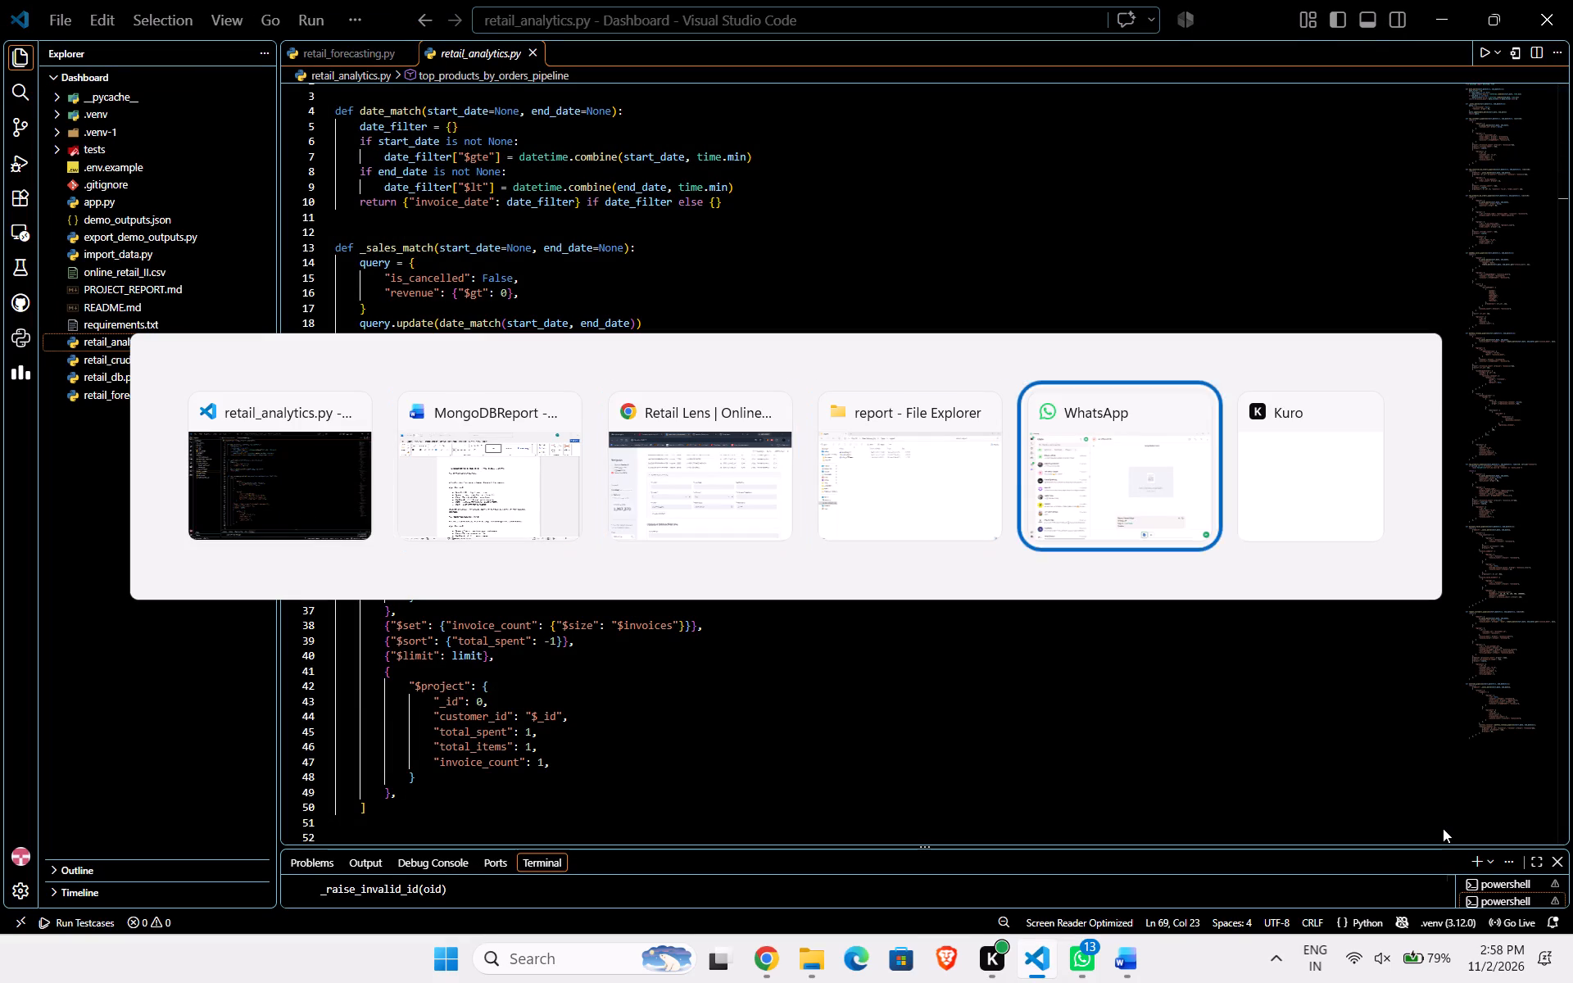
{"action": "key", "text": "alt+Tab"}
{"action": "key", "text": "alt+Tab"}
{"action": "key", "text": "alt+Tab"}
{"action": "key", "text": "alt+Tab"}
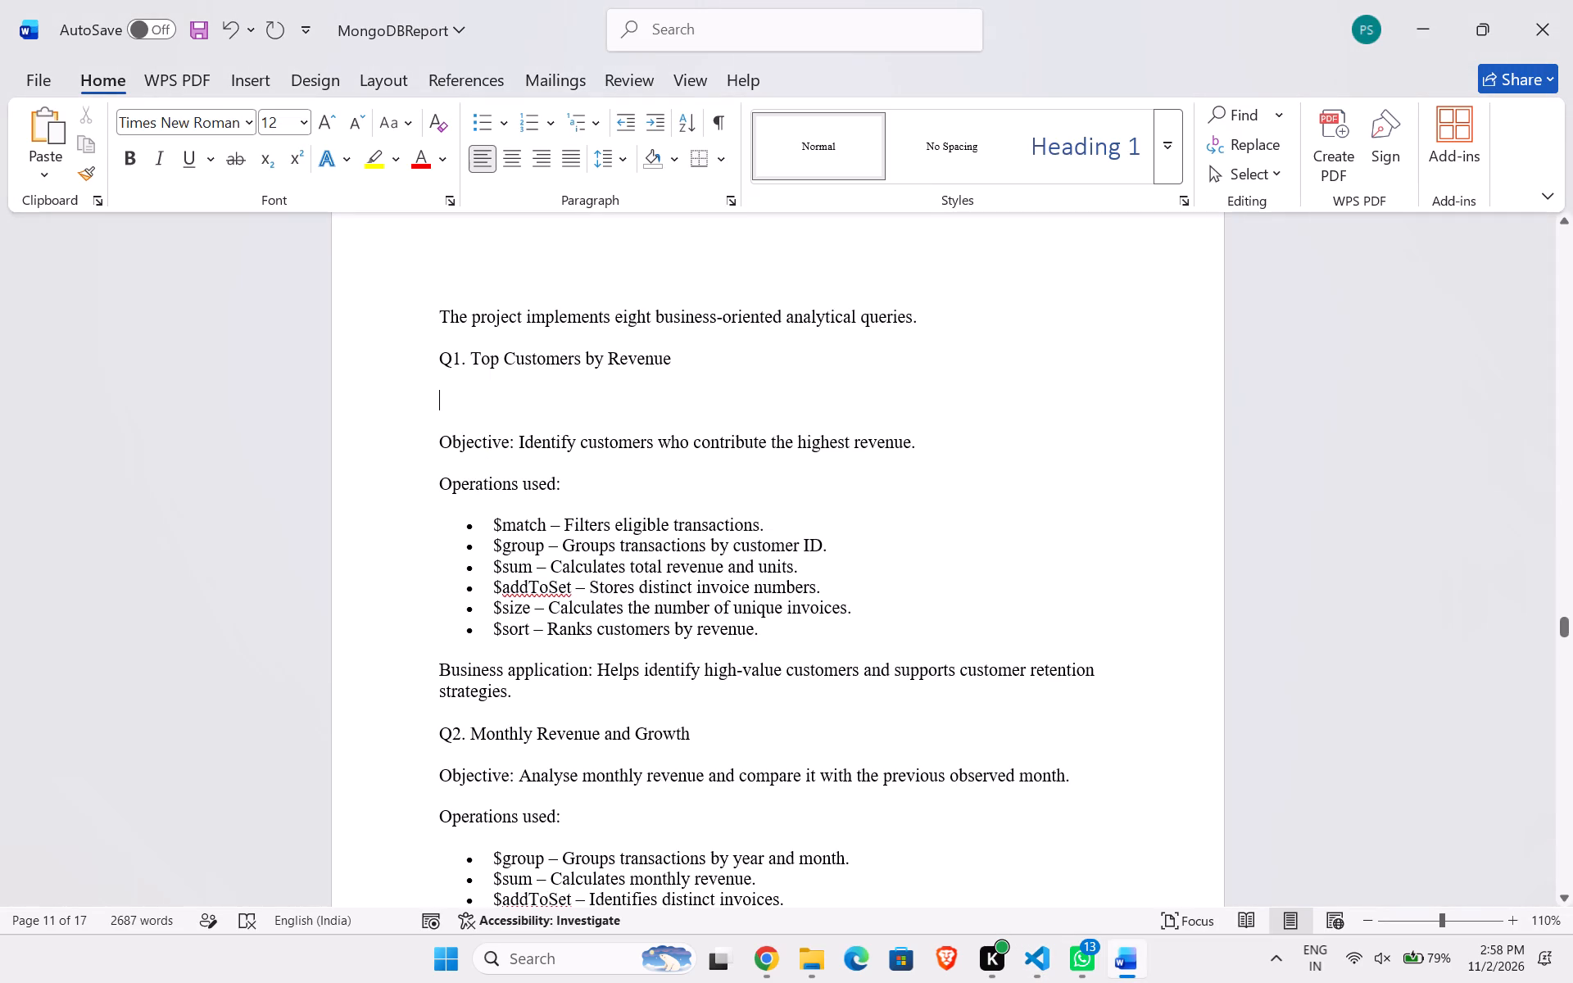
{"action": "key", "text": "ctrl+v"}
Add a blank line below the "Q2. Monthly Revenue and Growth" line.
{"action": "scroll", "coordinate": [714, 693], "scroll_direction": "down", "scroll_amount": 2}
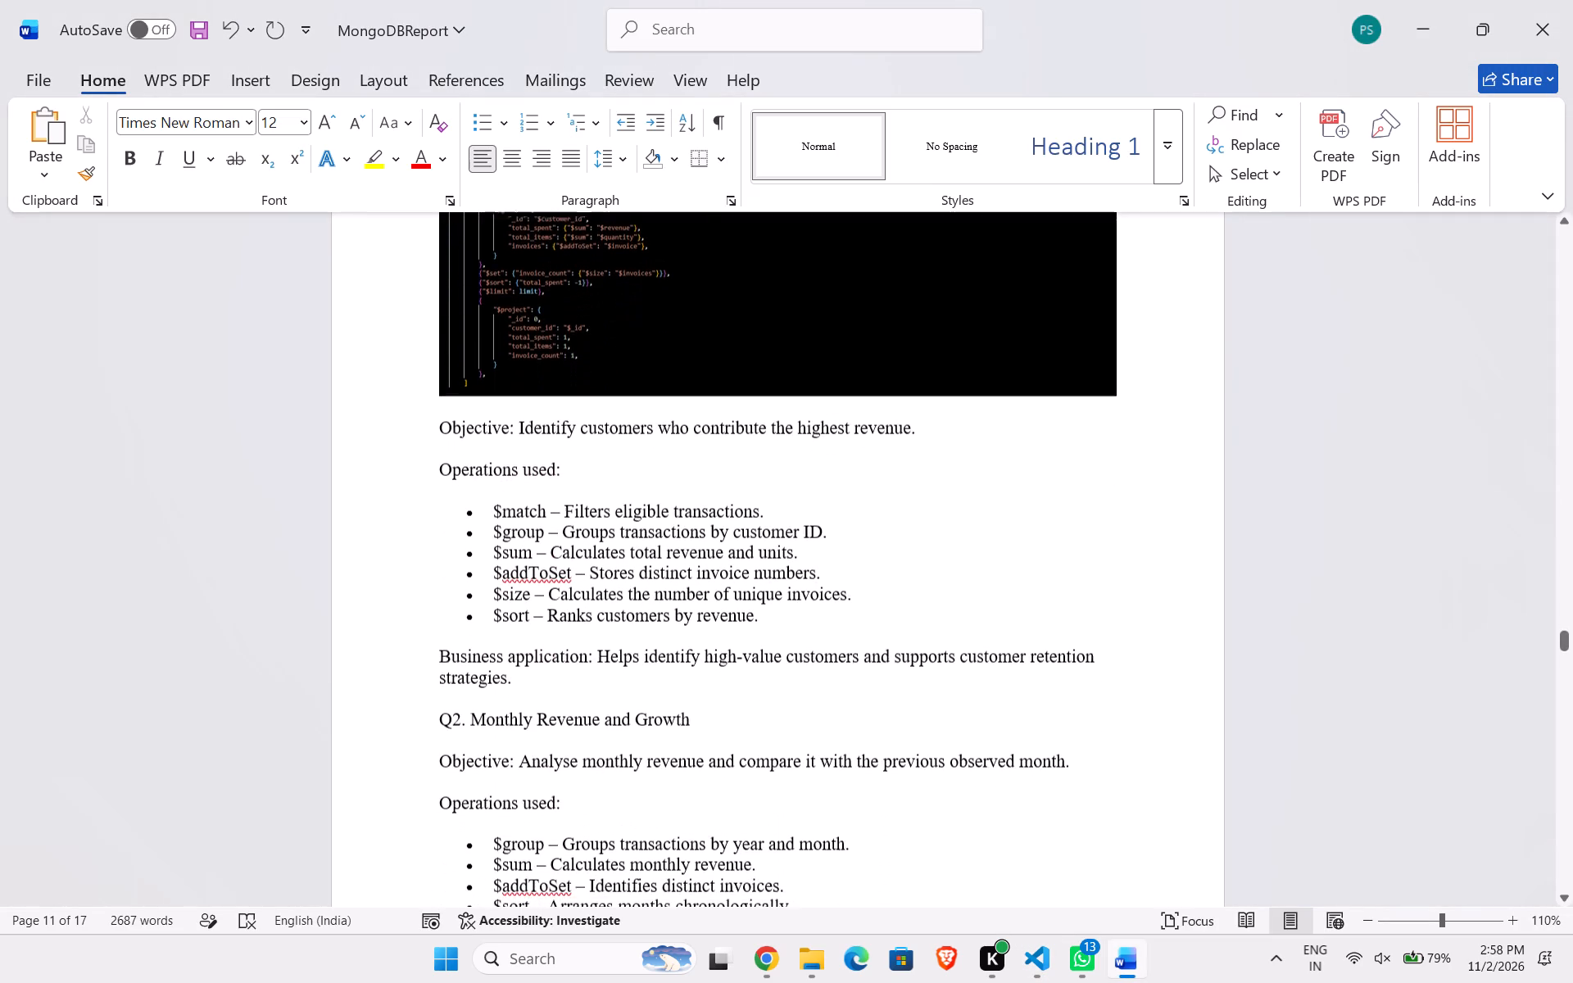
{"action": "scroll", "coordinate": [714, 693], "scroll_direction": "down", "scroll_amount": 1}
{"action": "left_click", "coordinate": [714, 668]}
{"action": "key", "text": "Return"}
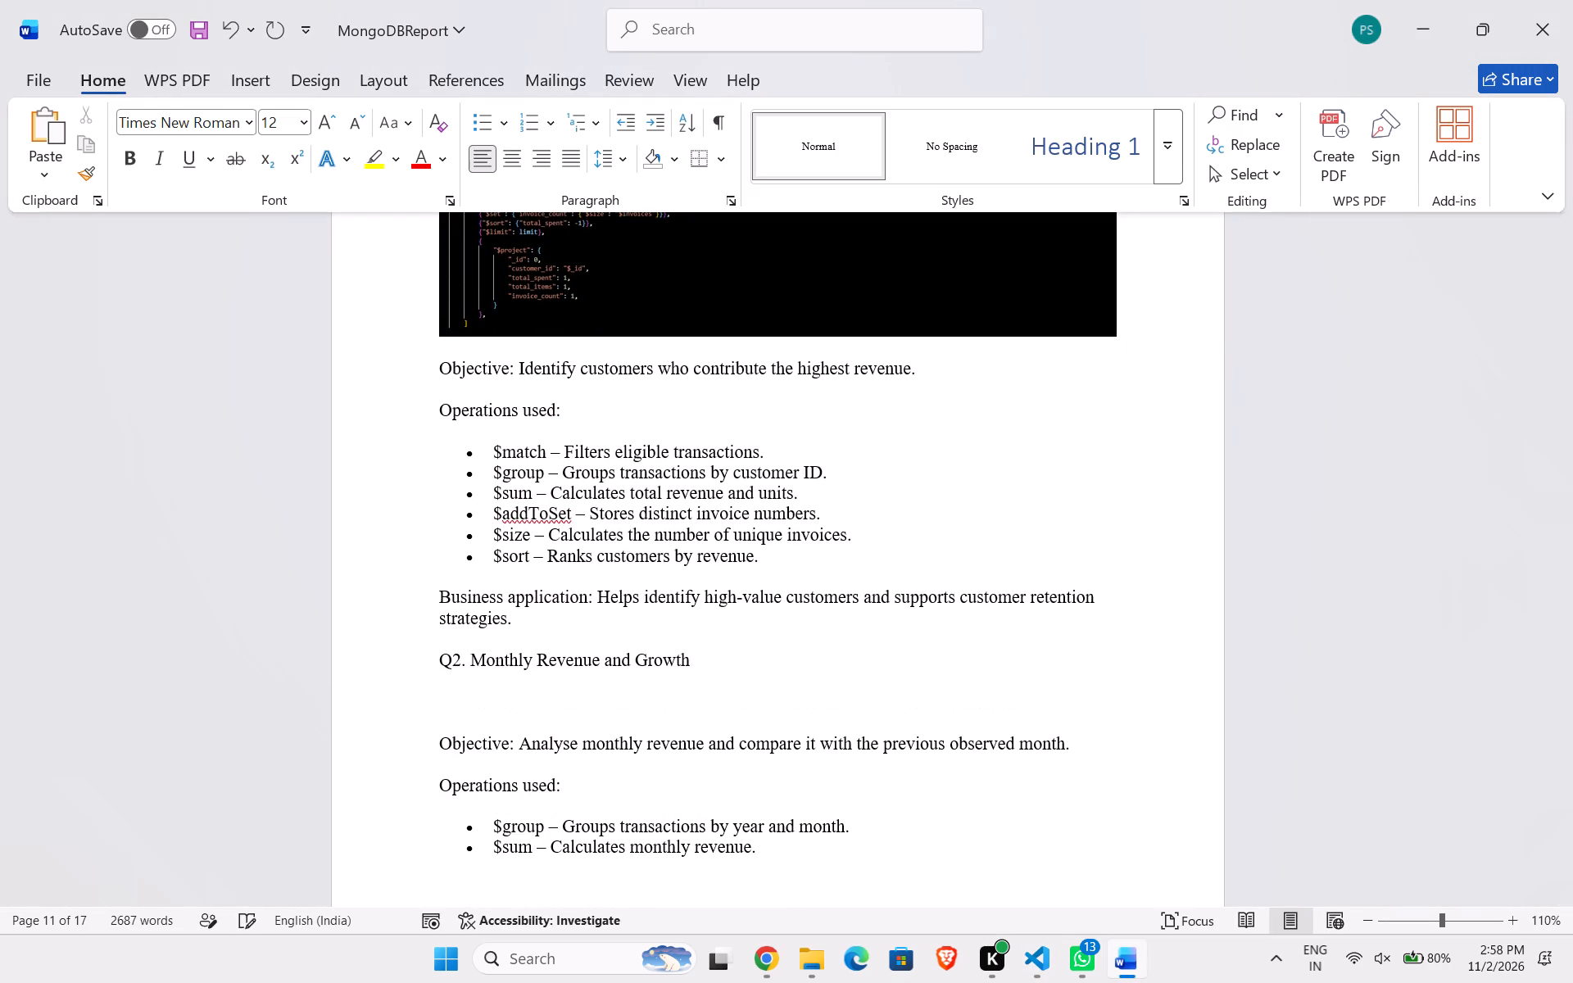
Switch to Visual Studio Code and examine retail_analytics.py for the monthly_revenue_pipeline code matching Q2.
{"action": "key", "text": "alt+Tab"}
{"action": "scroll", "coordinate": [699, 609], "scroll_direction": "up", "scroll_amount": 4}
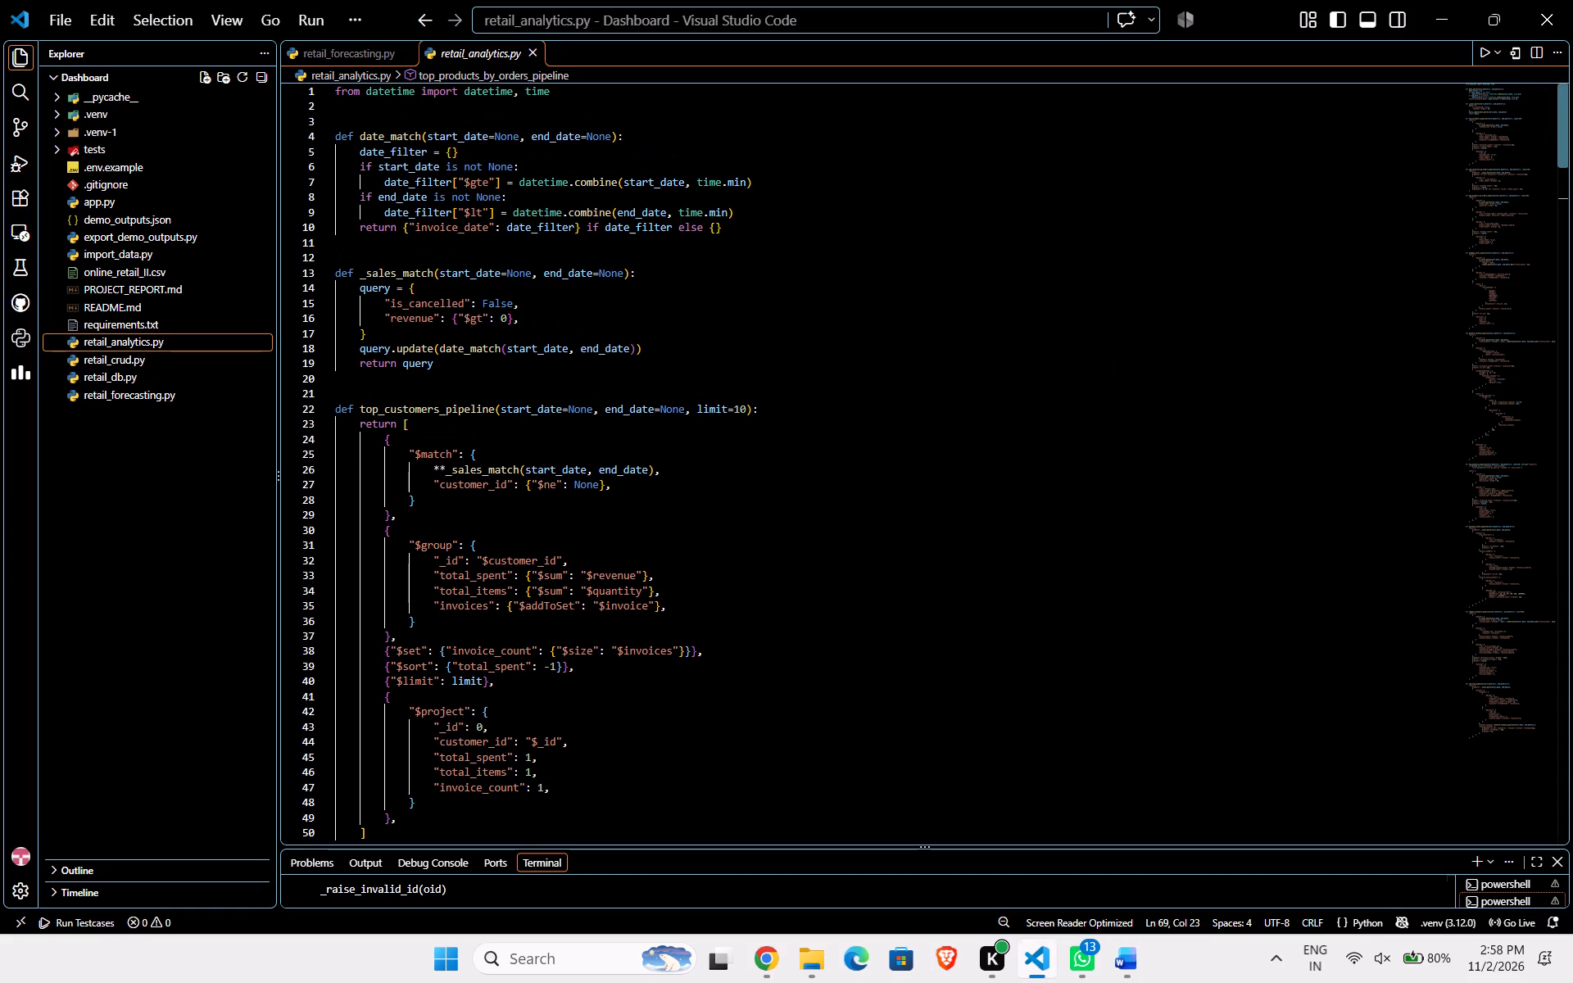
{"action": "scroll", "coordinate": [699, 609], "scroll_direction": "down", "scroll_amount": 8}
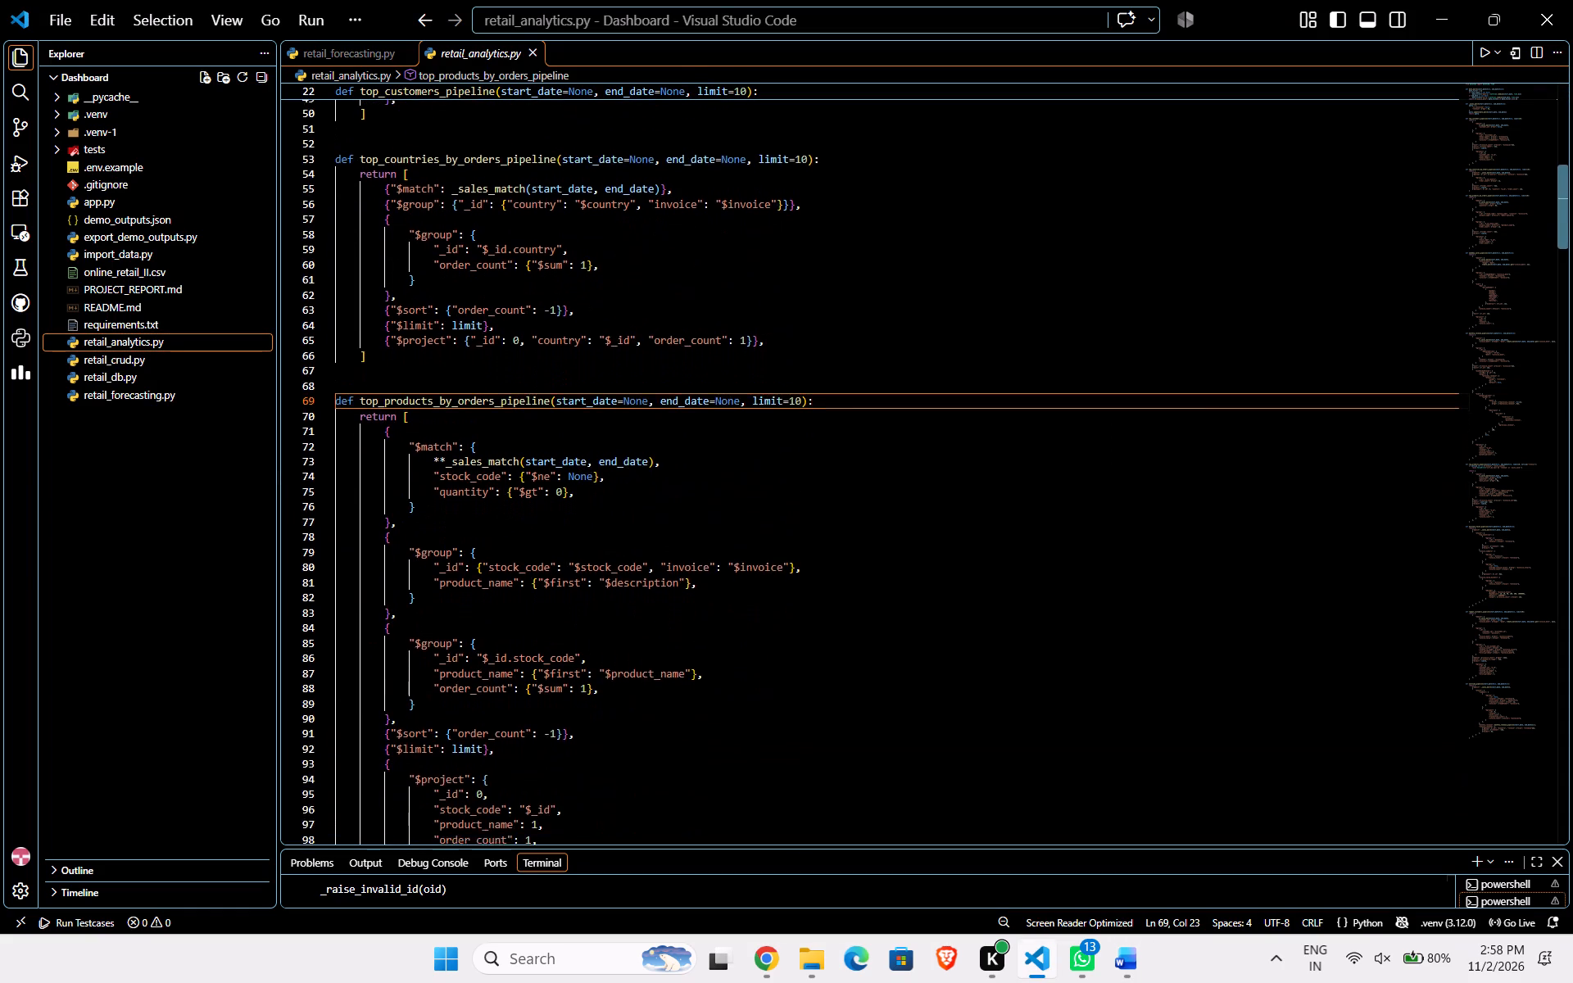
{"action": "scroll", "coordinate": [699, 609], "scroll_direction": "down", "scroll_amount": 10}
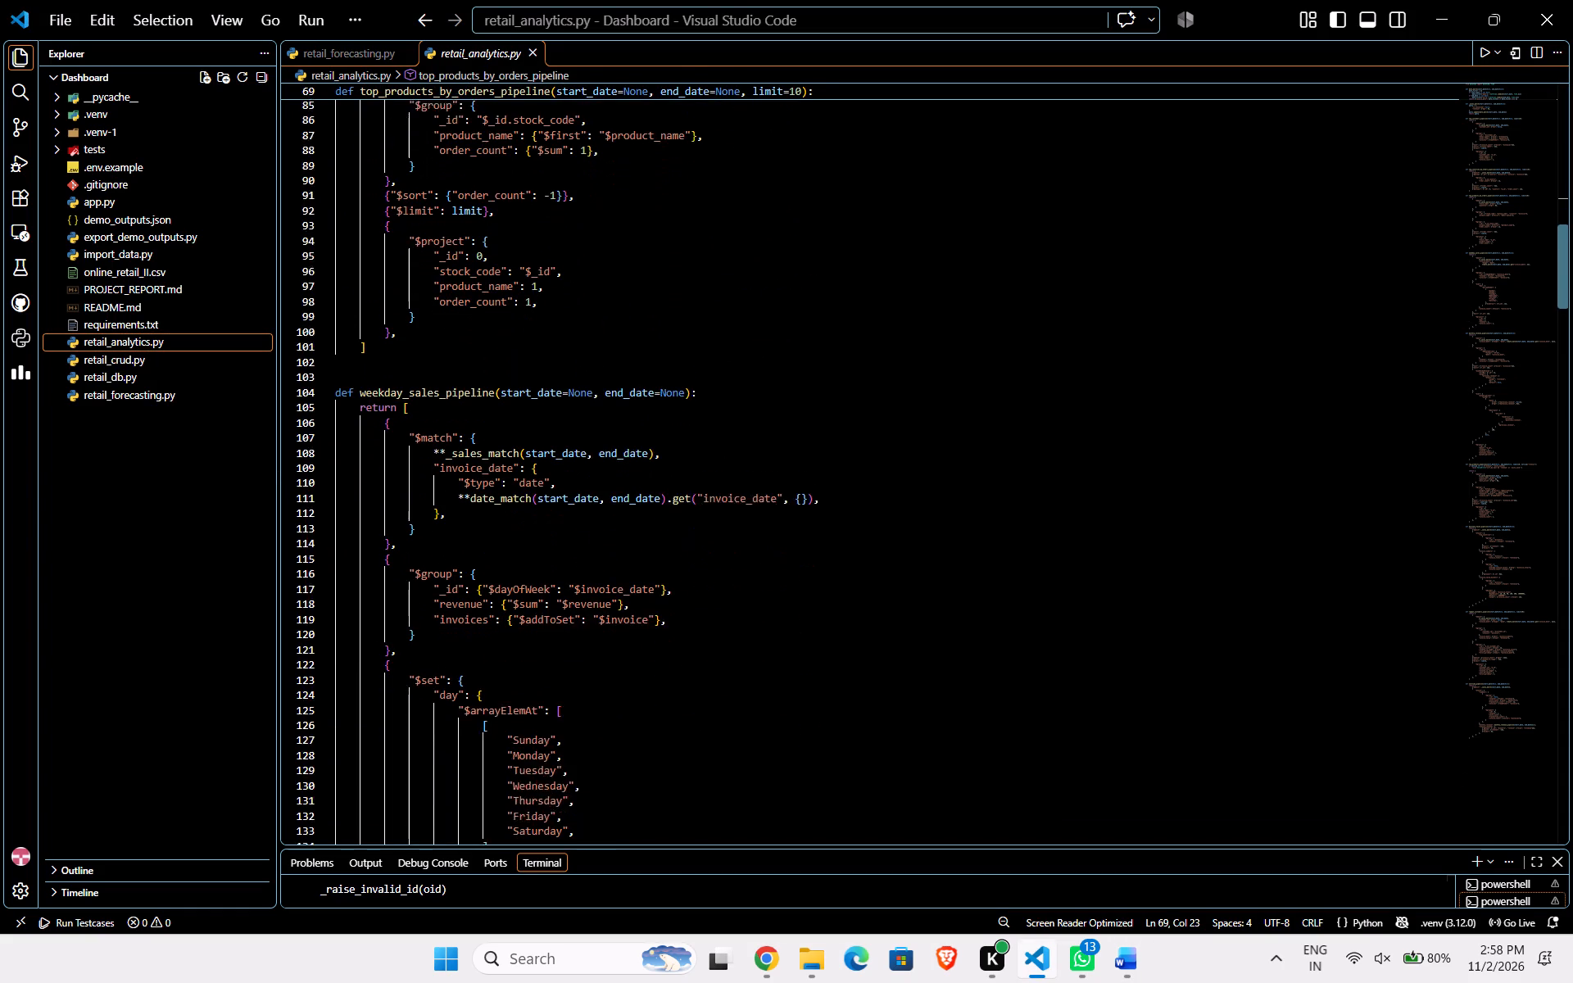
{"action": "scroll", "coordinate": [699, 609], "scroll_direction": "down", "scroll_amount": 7}
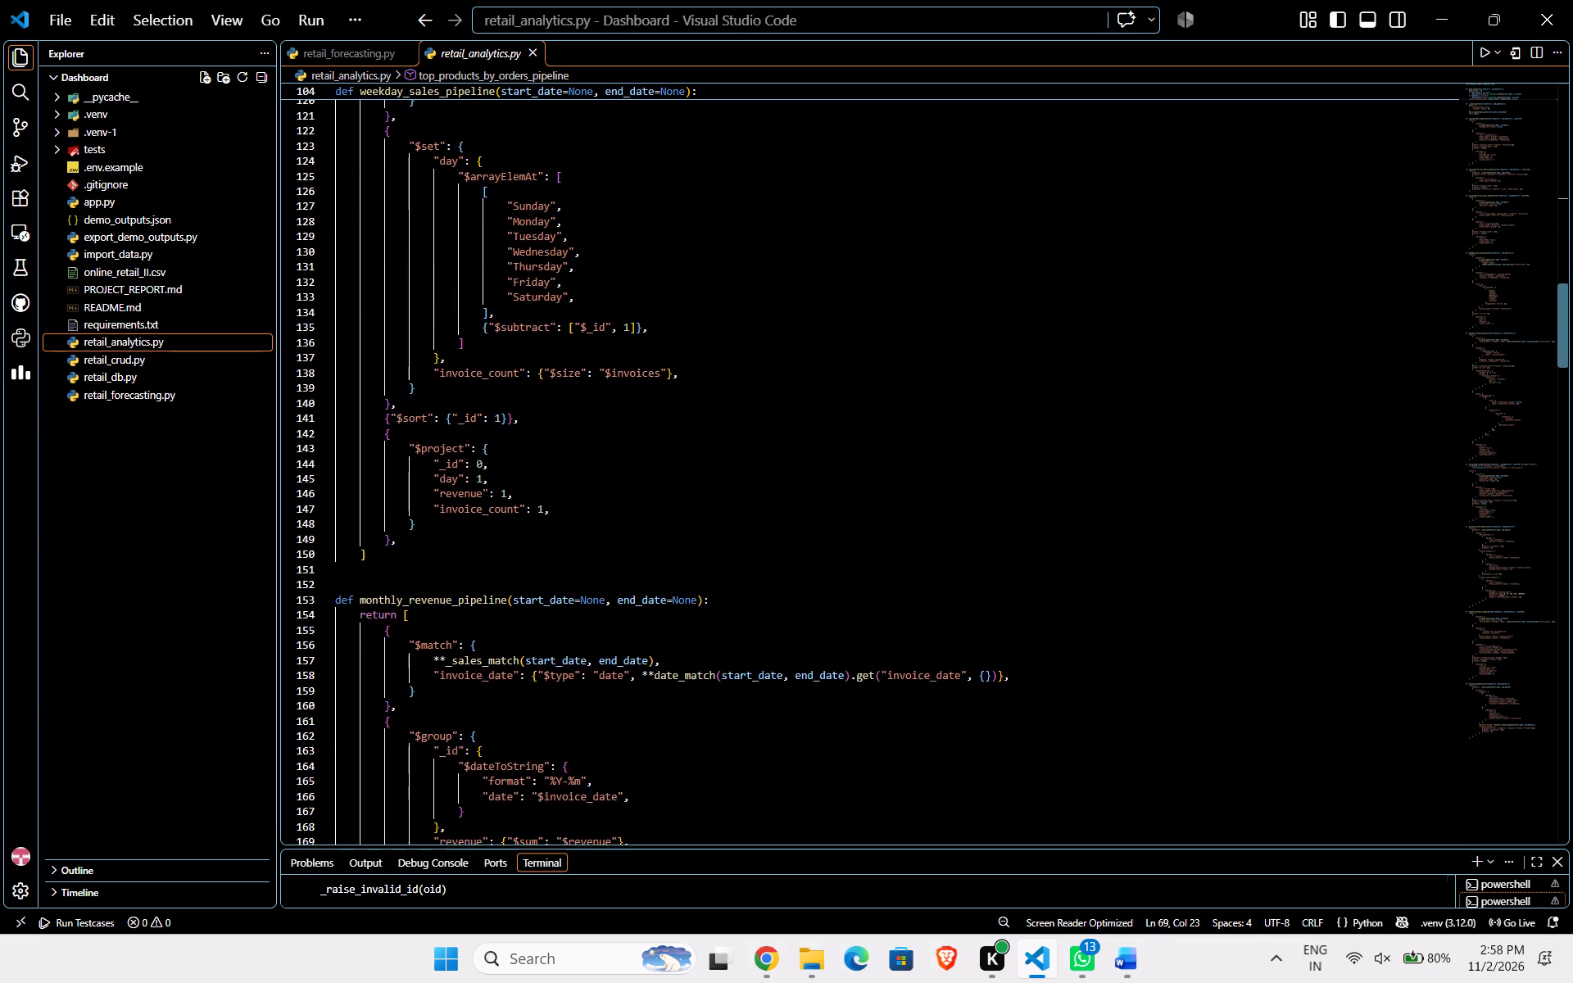
{"action": "scroll", "coordinate": [699, 609], "scroll_direction": "down", "scroll_amount": 6}
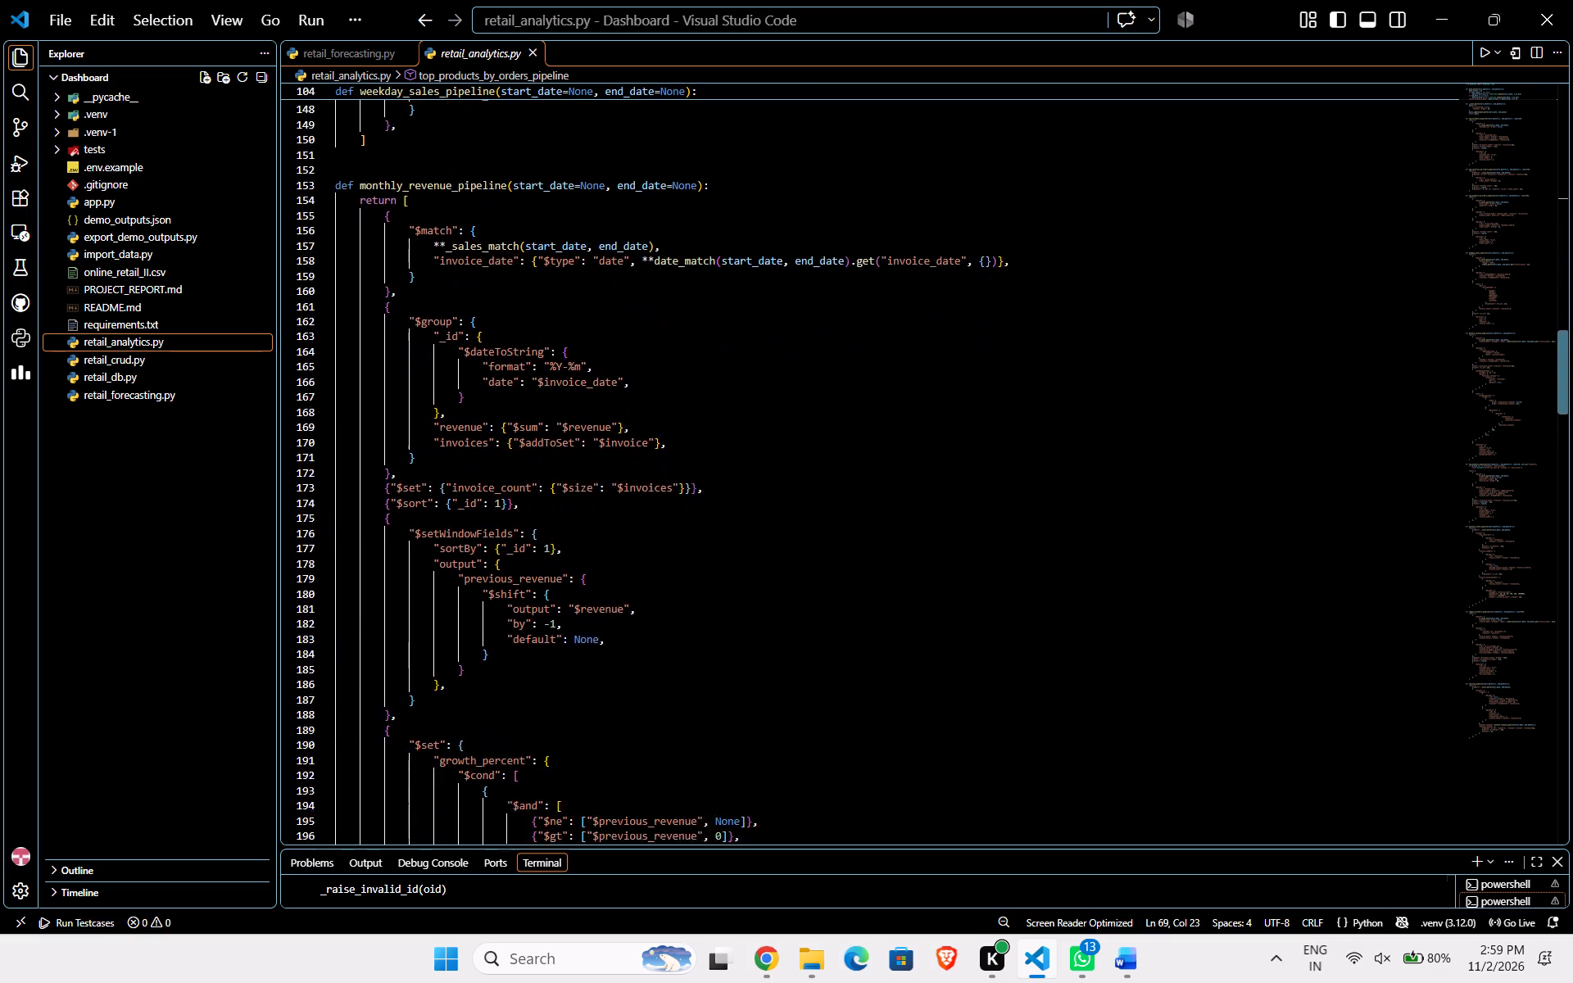
{"action": "scroll", "coordinate": [699, 609], "scroll_direction": "down", "scroll_amount": 5}
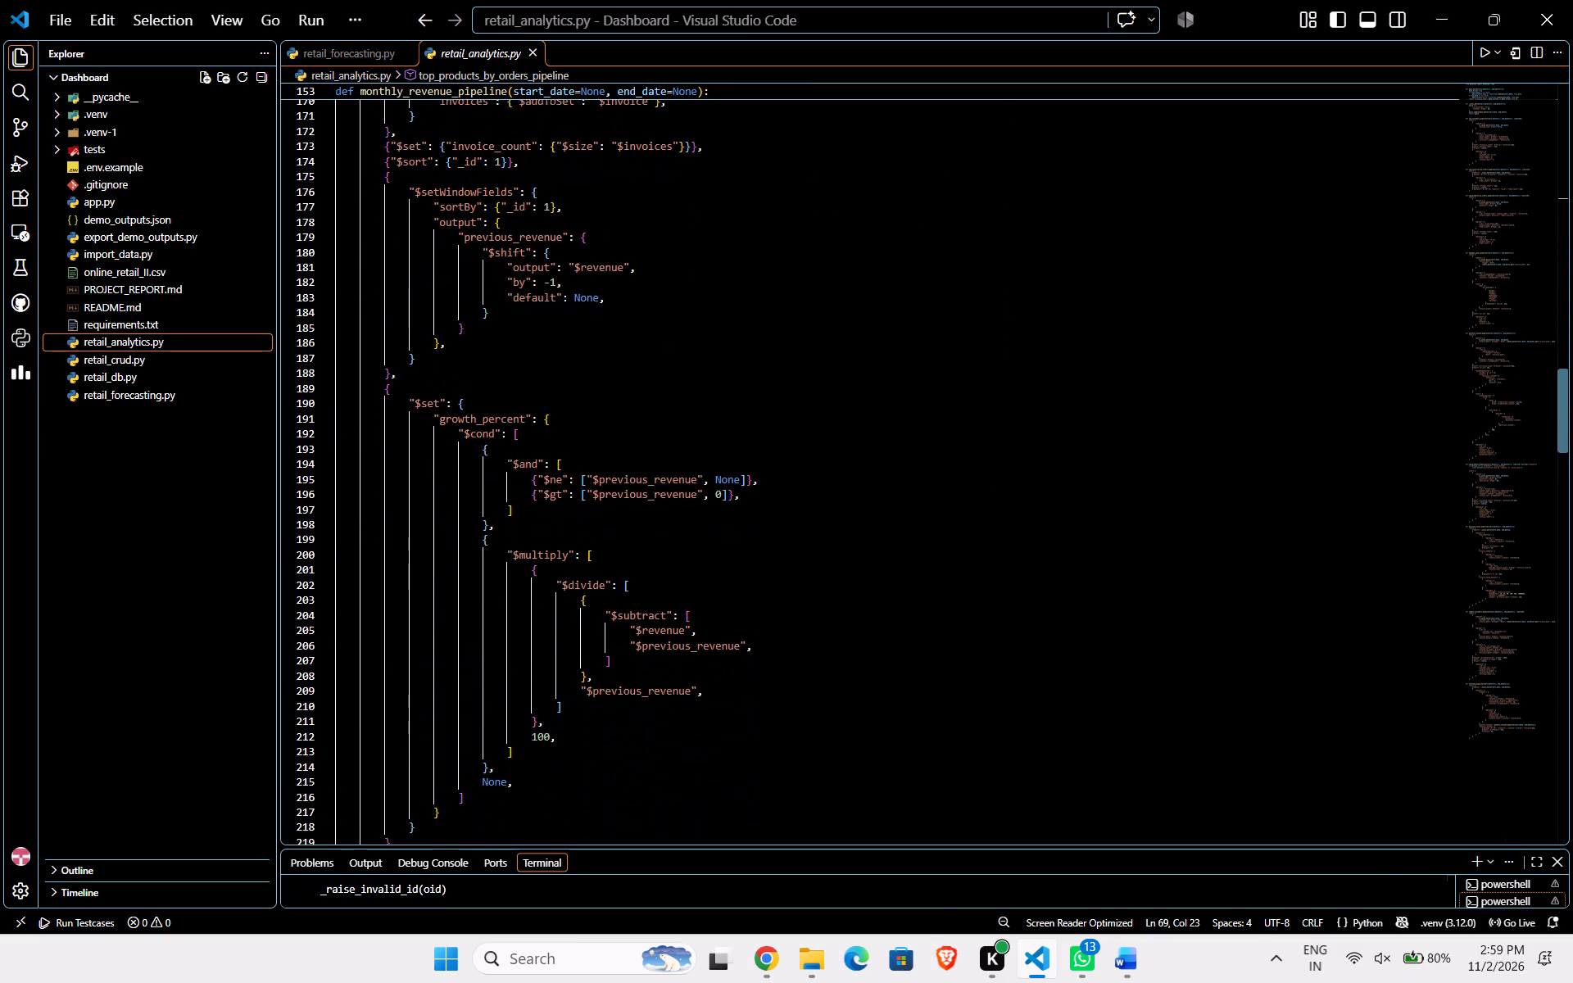
{"action": "scroll", "coordinate": [699, 609], "scroll_direction": "down", "scroll_amount": 2}
{"action": "scroll", "coordinate": [699, 609], "scroll_direction": "up", "scroll_amount": 6}
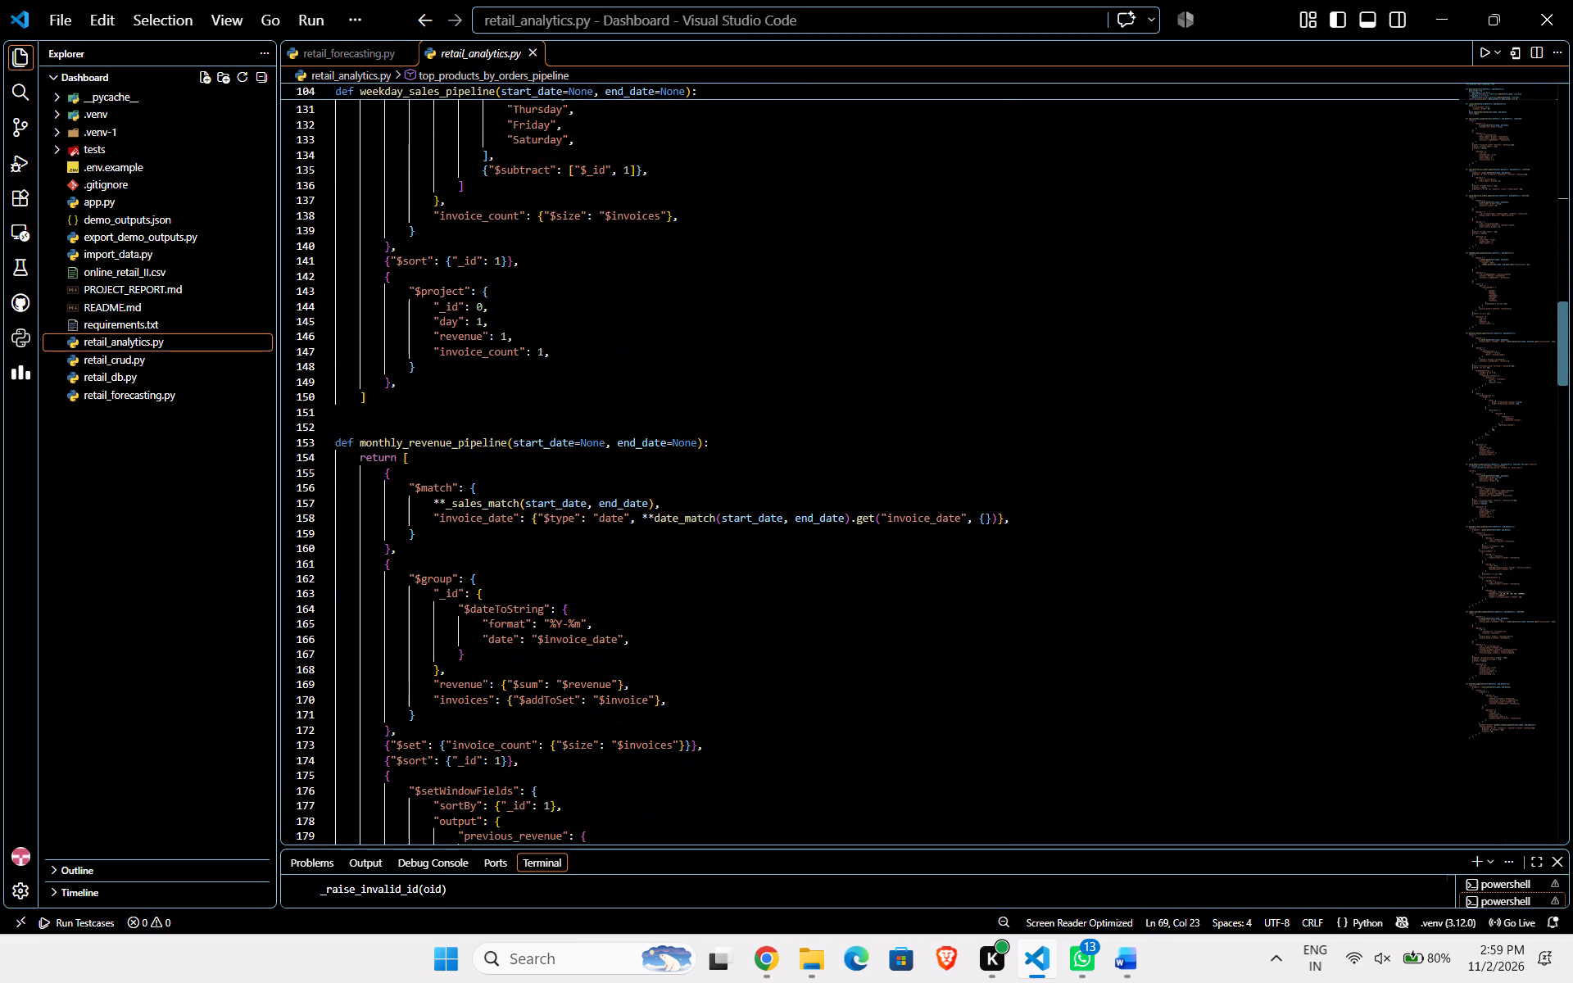
{"action": "scroll", "coordinate": [699, 609], "scroll_direction": "up", "scroll_amount": 3}
Switch to the Word report and add a blank line below the "Q3. Product Performance" line.
{"action": "key", "text": "alt+Tab"}
{"action": "scroll", "coordinate": [699, 609], "scroll_direction": "down", "scroll_amount": 1}
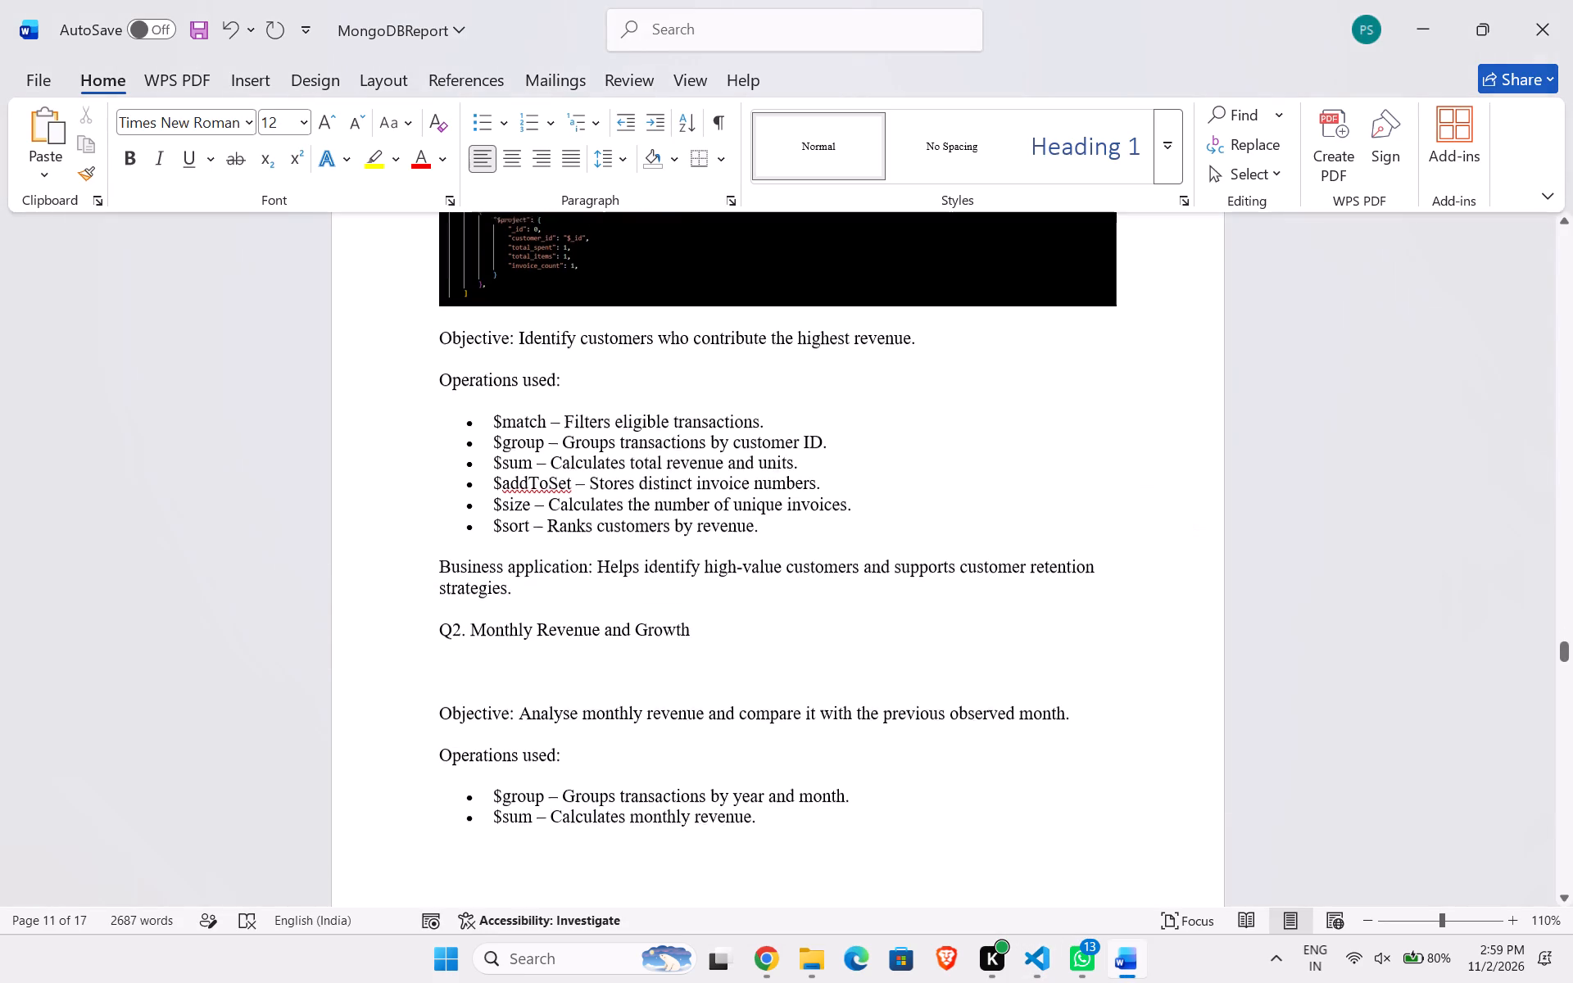
{"action": "scroll", "coordinate": [699, 609], "scroll_direction": "down", "scroll_amount": 1}
{"action": "left_click", "coordinate": [634, 736]}
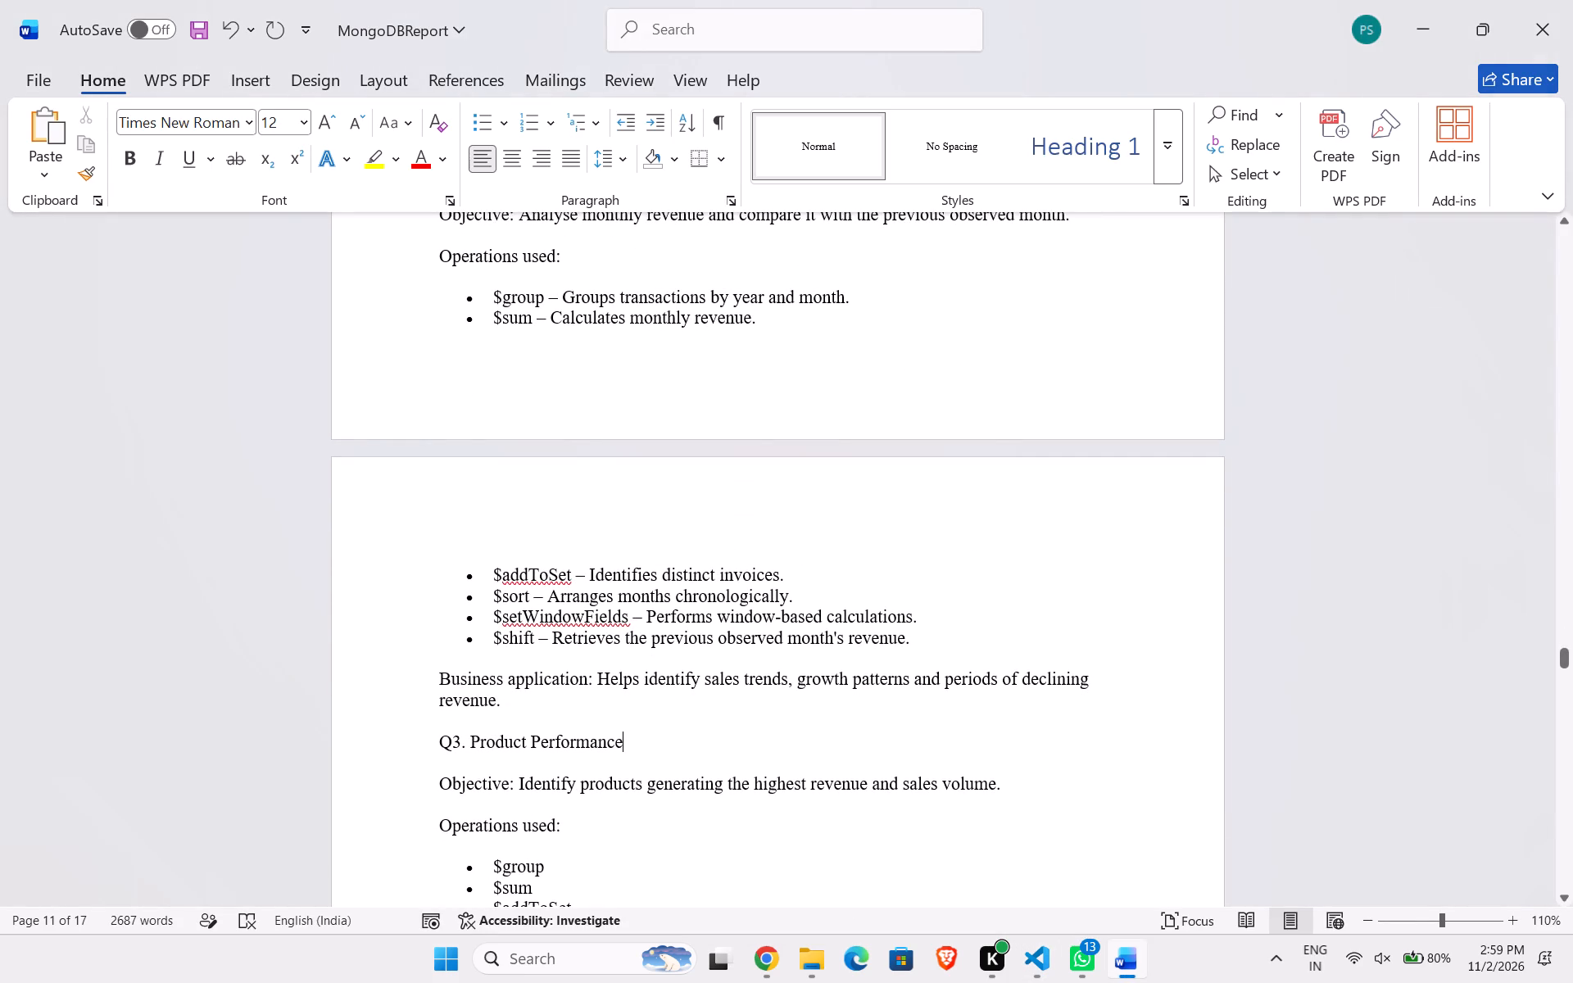
{"action": "key", "text": "Return"}
Switch to Visual Studio Code, find top_products_pipeline in retail_analytics.py and capture a screenshot of the whole function.
{"action": "key", "text": "alt+Tab"}
{"action": "scroll", "coordinate": [575, 639], "scroll_direction": "down", "scroll_amount": 5}
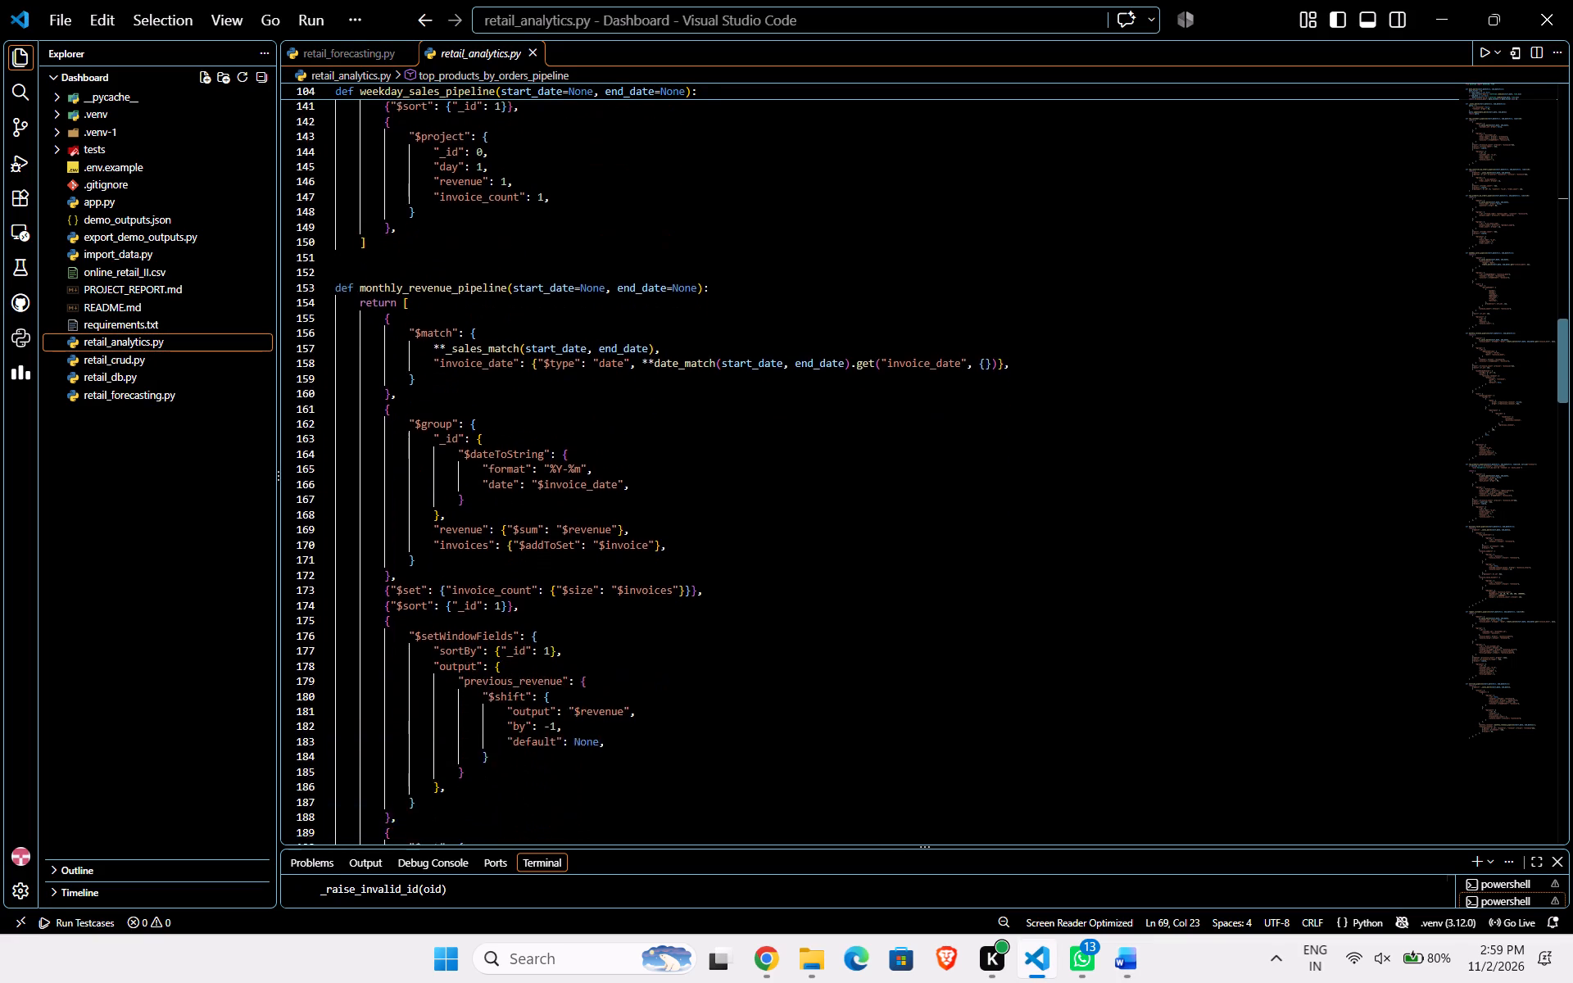
{"action": "scroll", "coordinate": [575, 639], "scroll_direction": "down", "scroll_amount": 9}
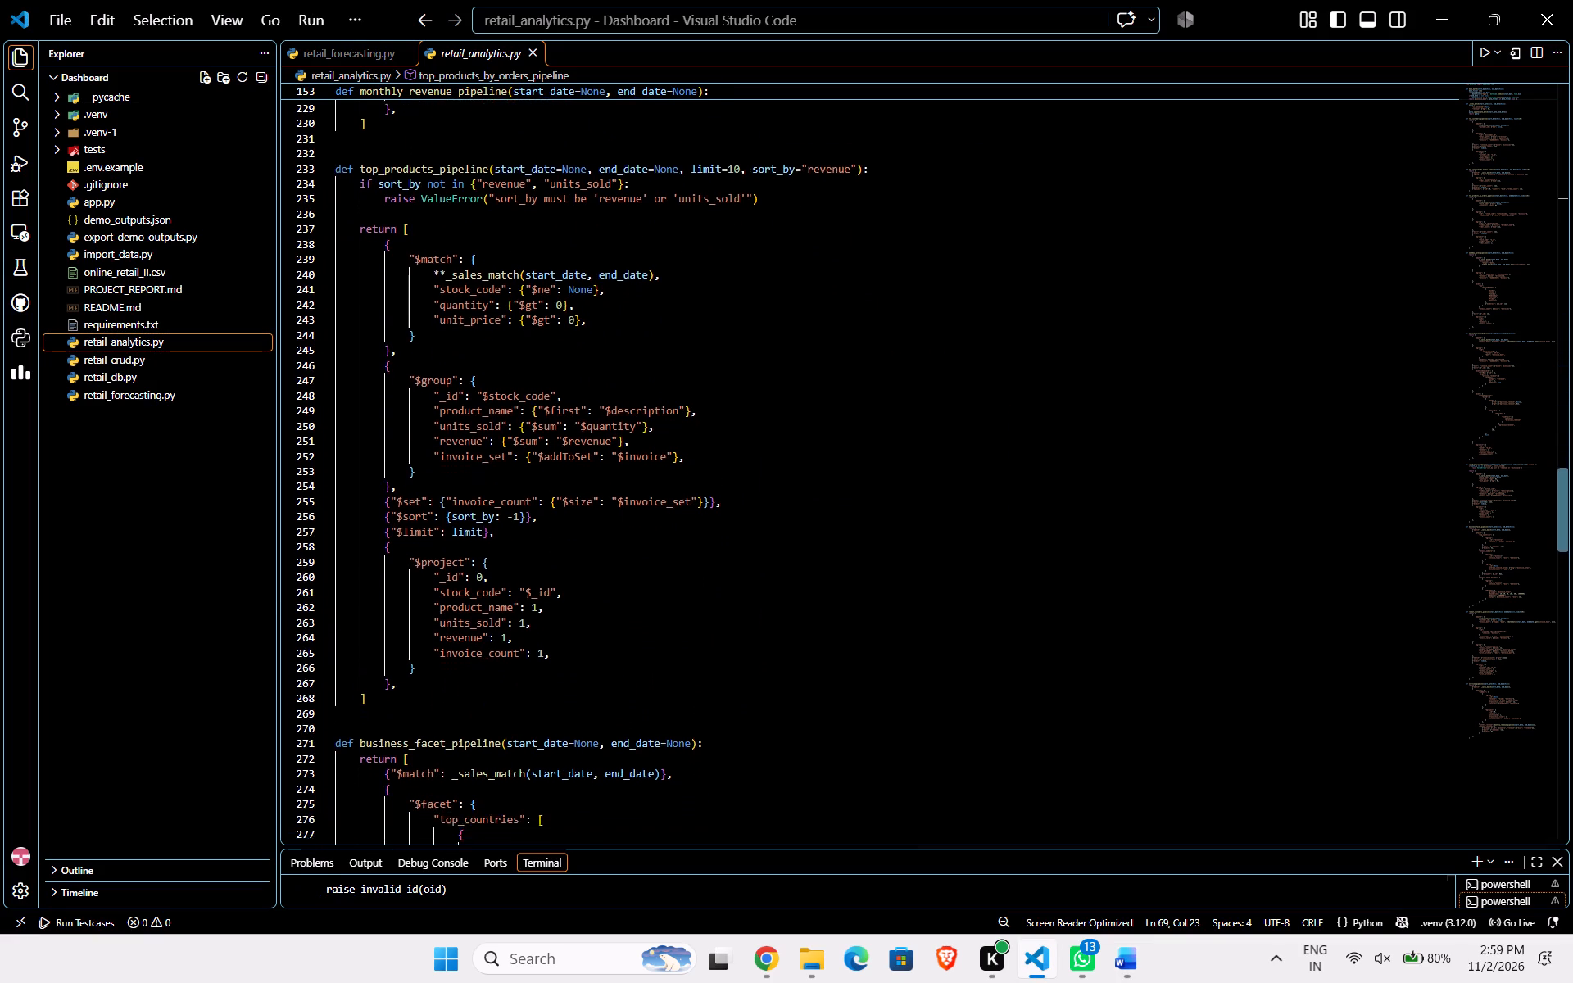
{"action": "scroll", "coordinate": [575, 639], "scroll_direction": "down", "scroll_amount": 2}
{"action": "scroll", "coordinate": [575, 639], "scroll_direction": "up", "scroll_amount": 4}
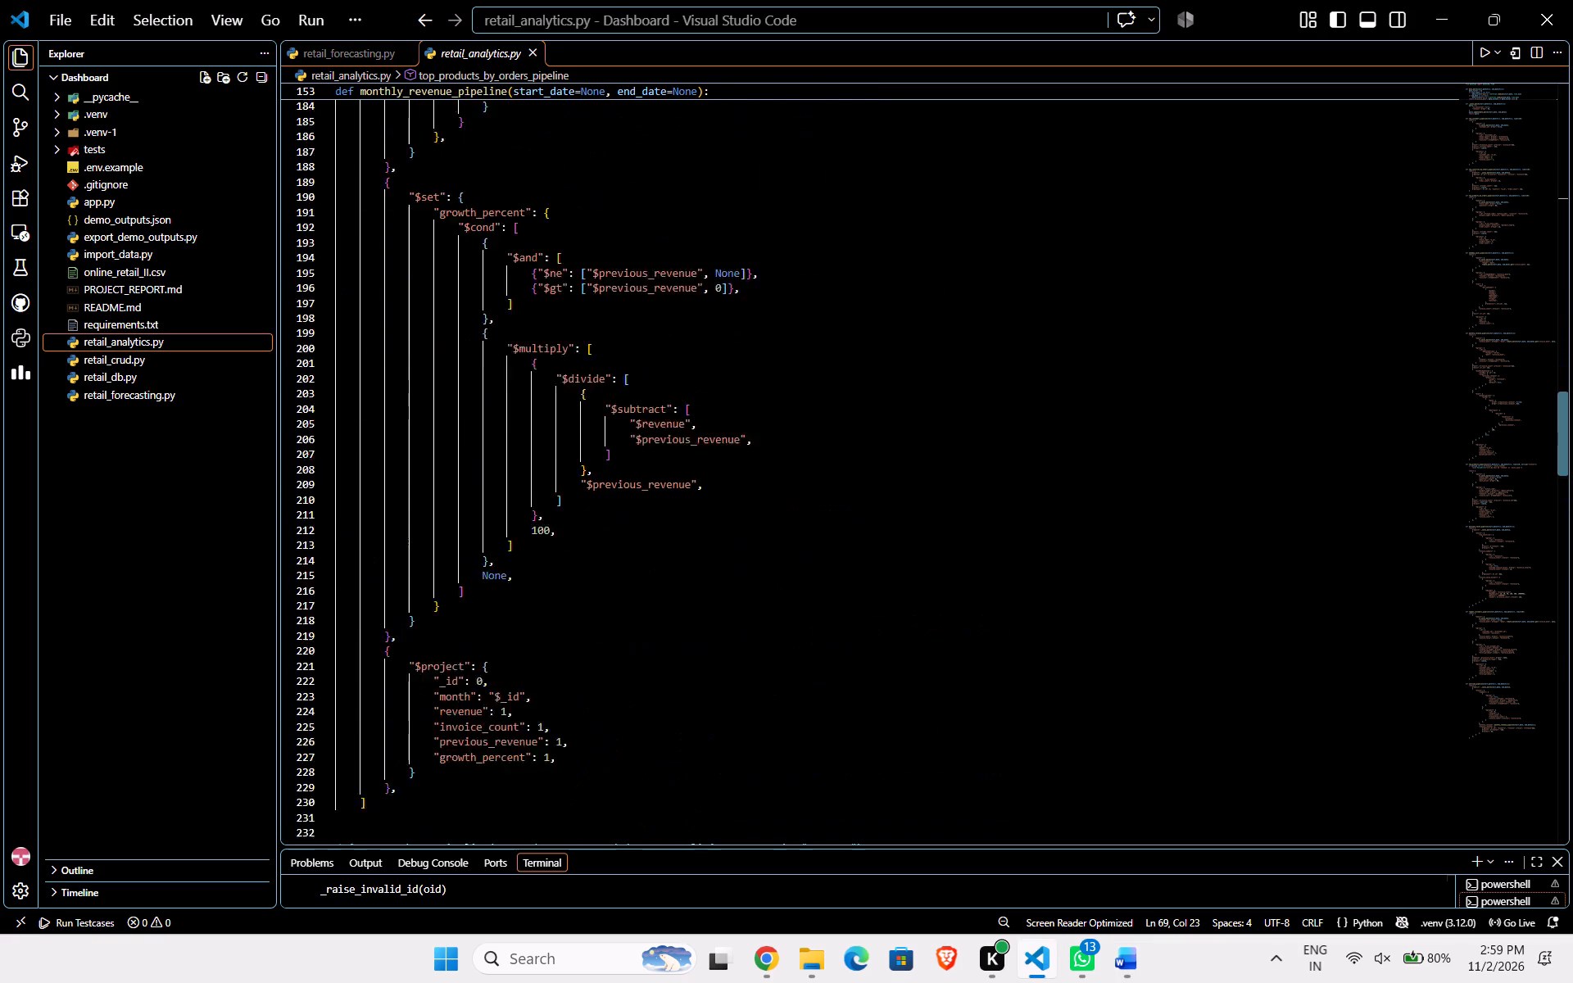
{"action": "scroll", "coordinate": [575, 639], "scroll_direction": "up", "scroll_amount": 2}
{"action": "scroll", "coordinate": [575, 639], "scroll_direction": "down", "scroll_amount": 2}
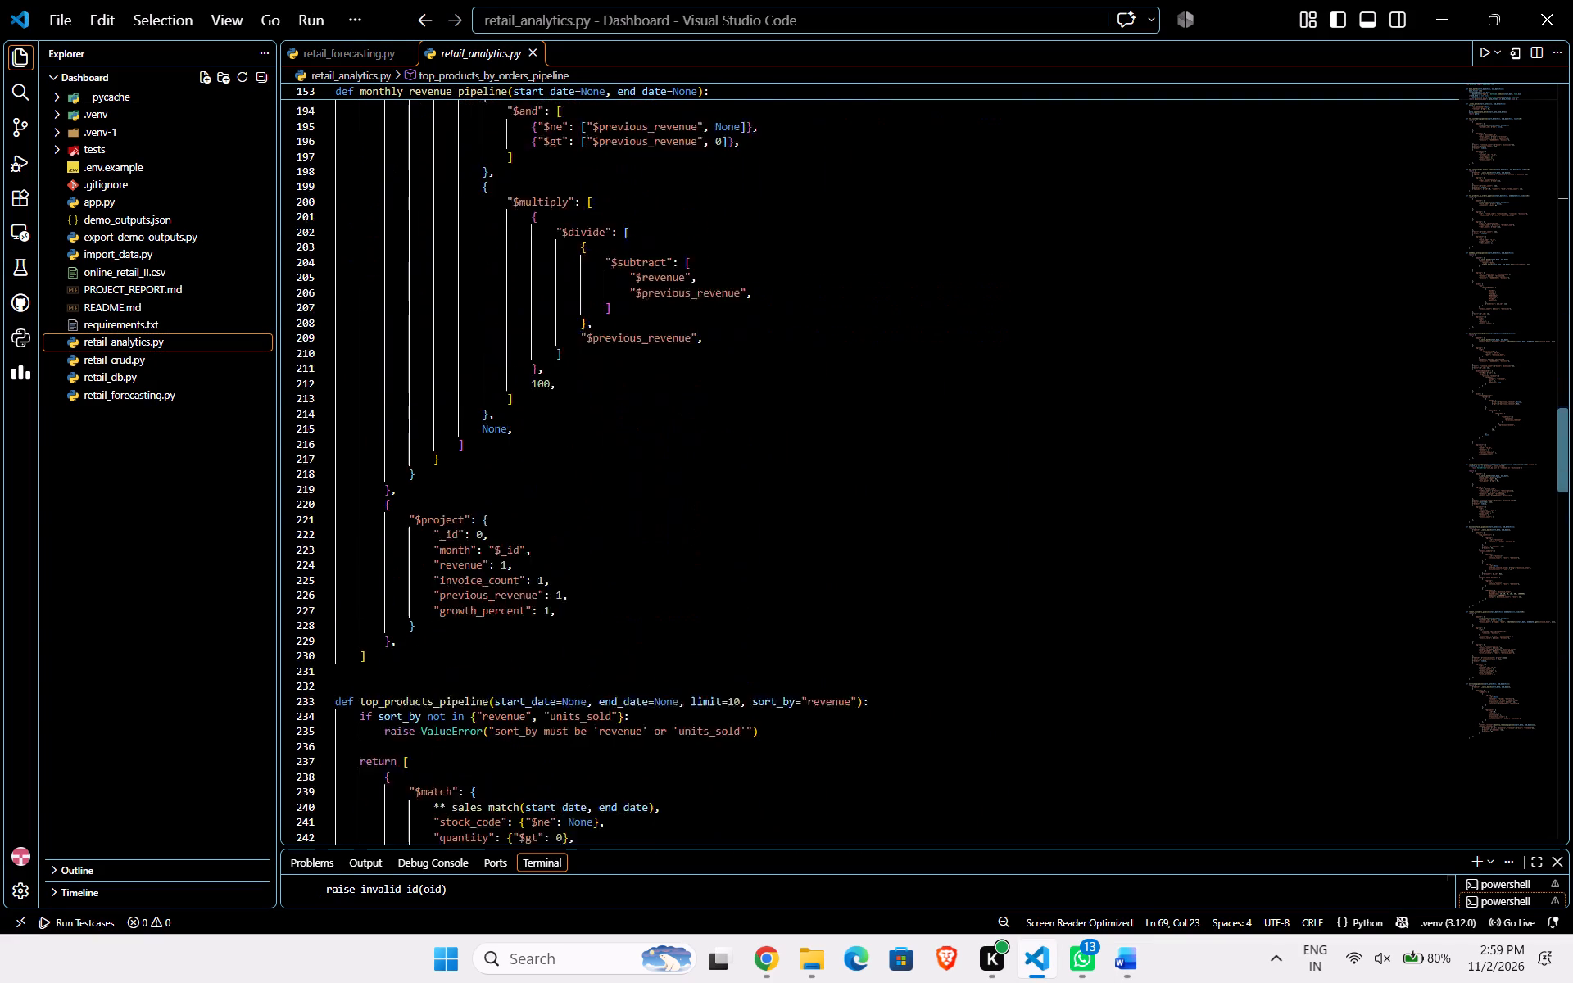
{"action": "scroll", "coordinate": [575, 639], "scroll_direction": "down", "scroll_amount": 4}
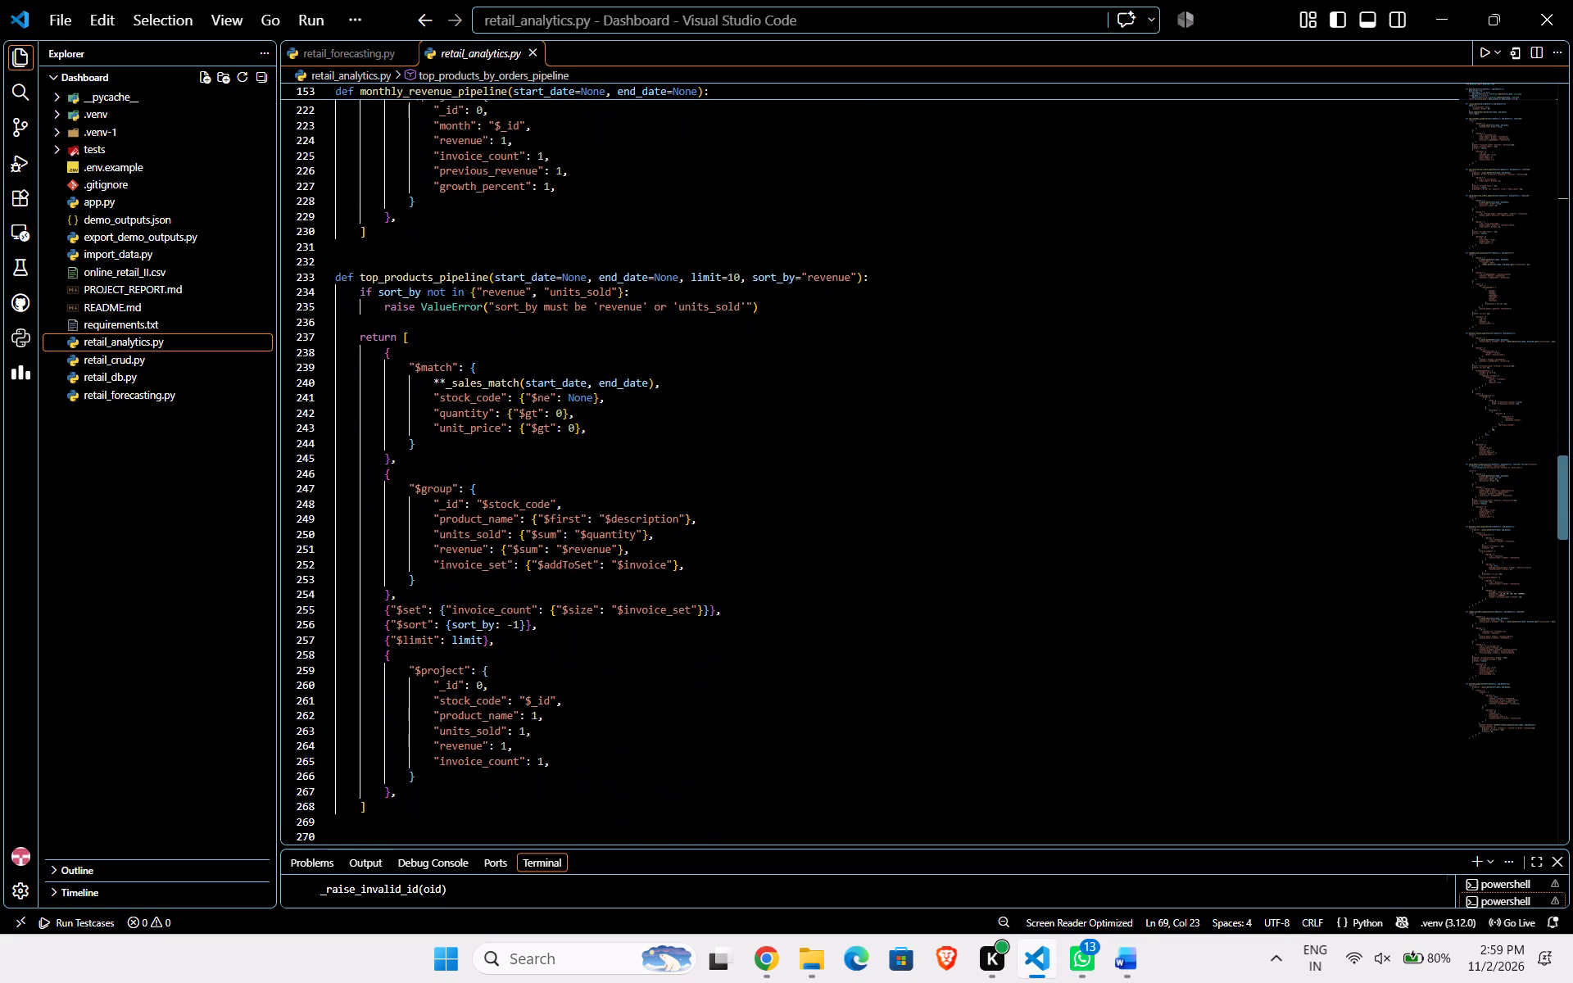
{"action": "scroll", "coordinate": [575, 639], "scroll_direction": "down", "scroll_amount": 1}
{"action": "key", "text": "equal"}
{"action": "key", "text": "Print"}
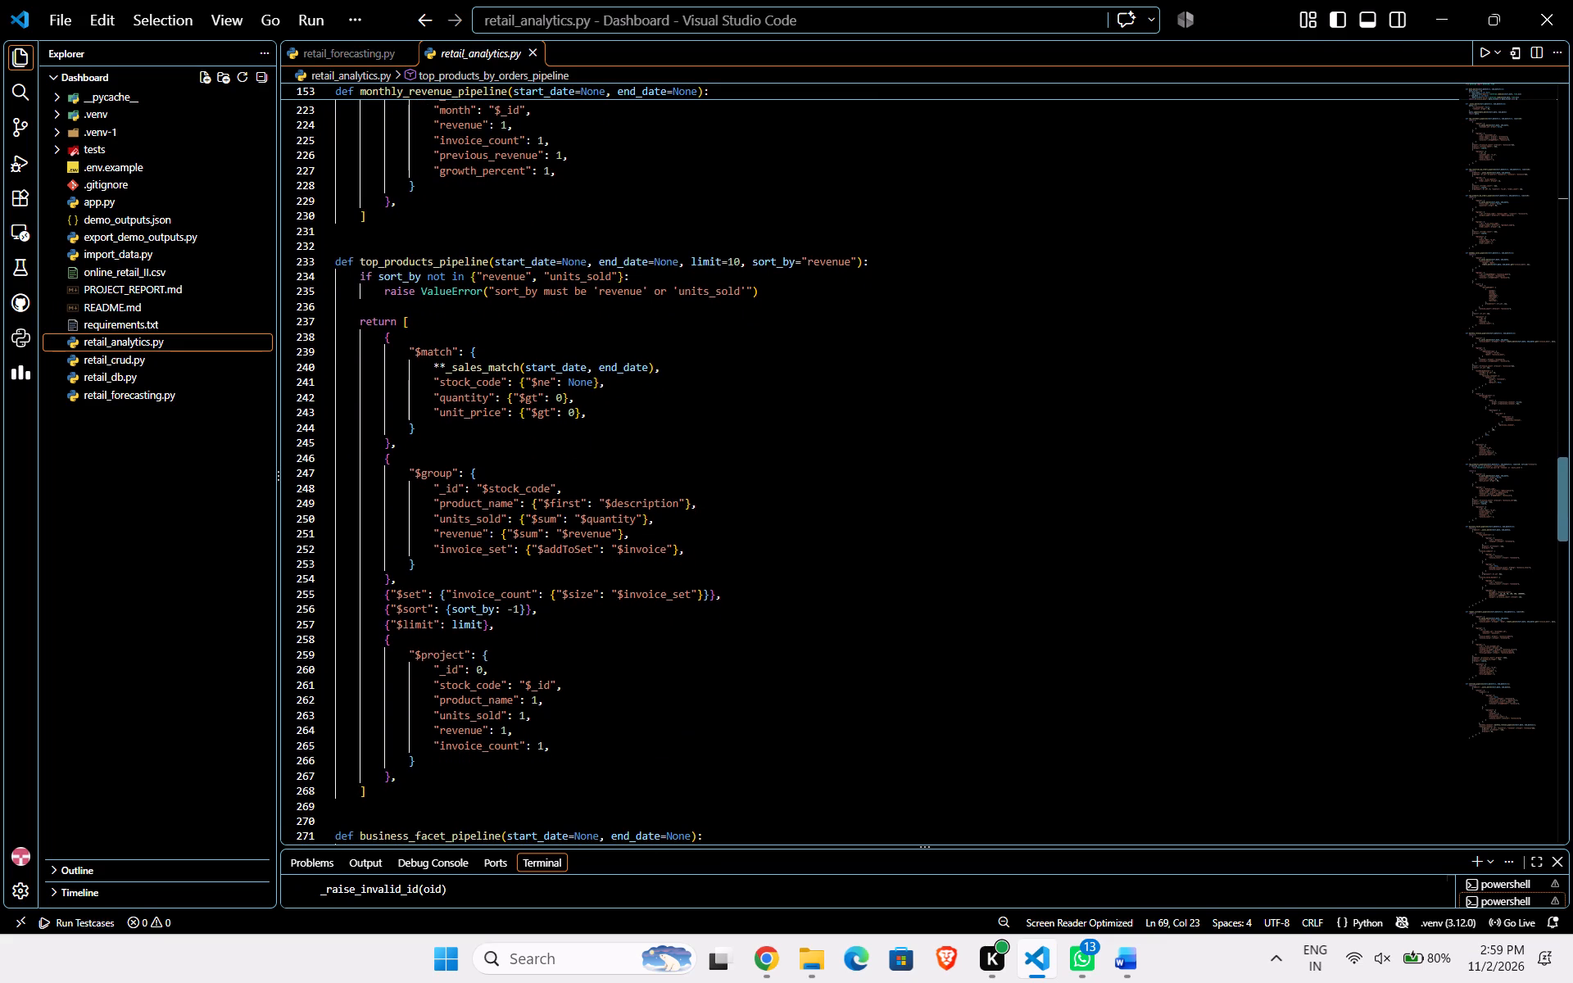
{"action": "left_click_drag", "start_coordinate": [333, 248], "coordinate": [451, 412]}
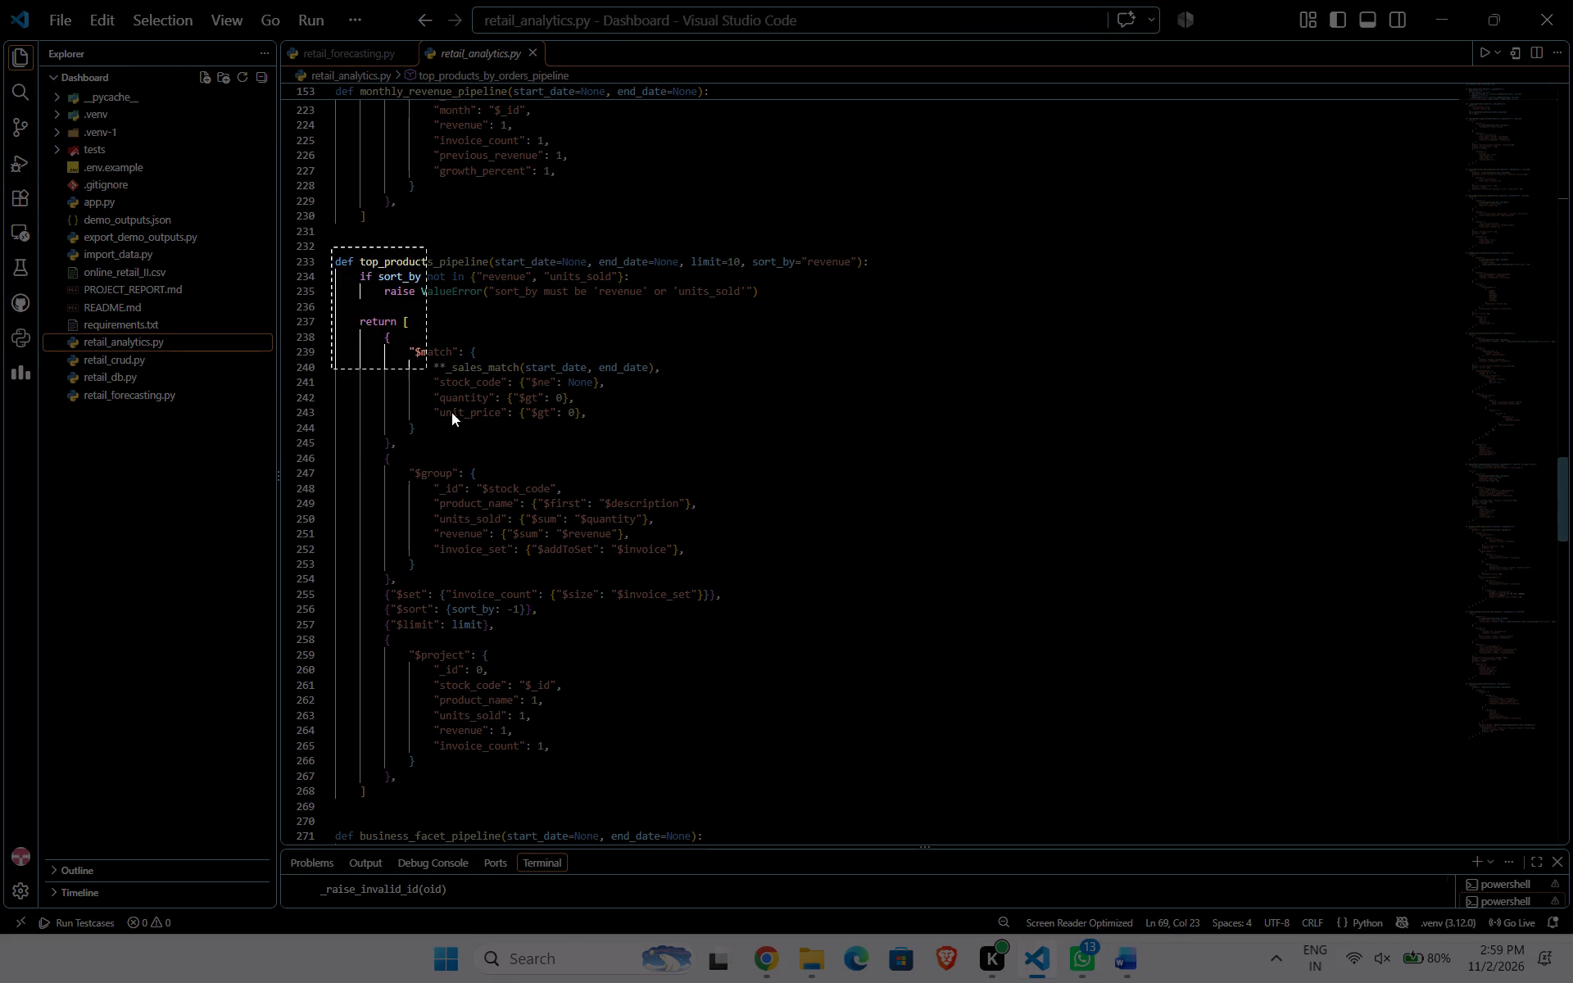
{"action": "left_click_drag", "start_coordinate": [451, 412], "coordinate": [1401, 807]}
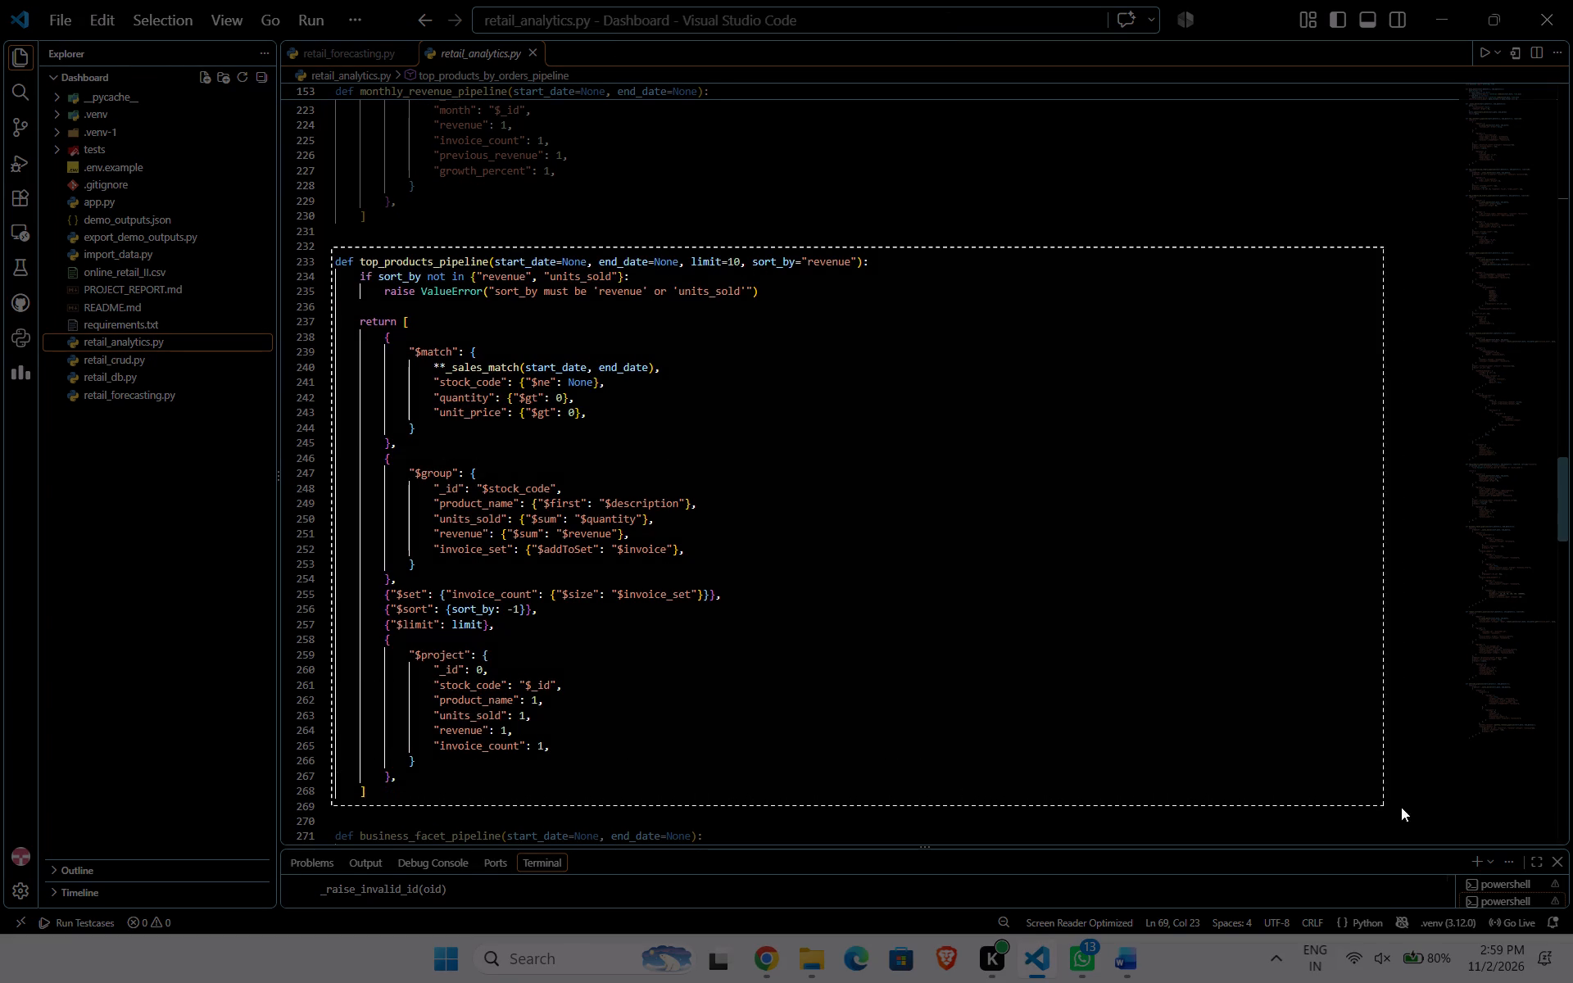
{"action": "left_click_drag", "start_coordinate": [1401, 807], "coordinate": [1454, 810]}
Switch to the Word report and paste the top_products_pipeline screenshot below "Q3. Product Performance".
{"action": "key", "text": "alt+Tab"}
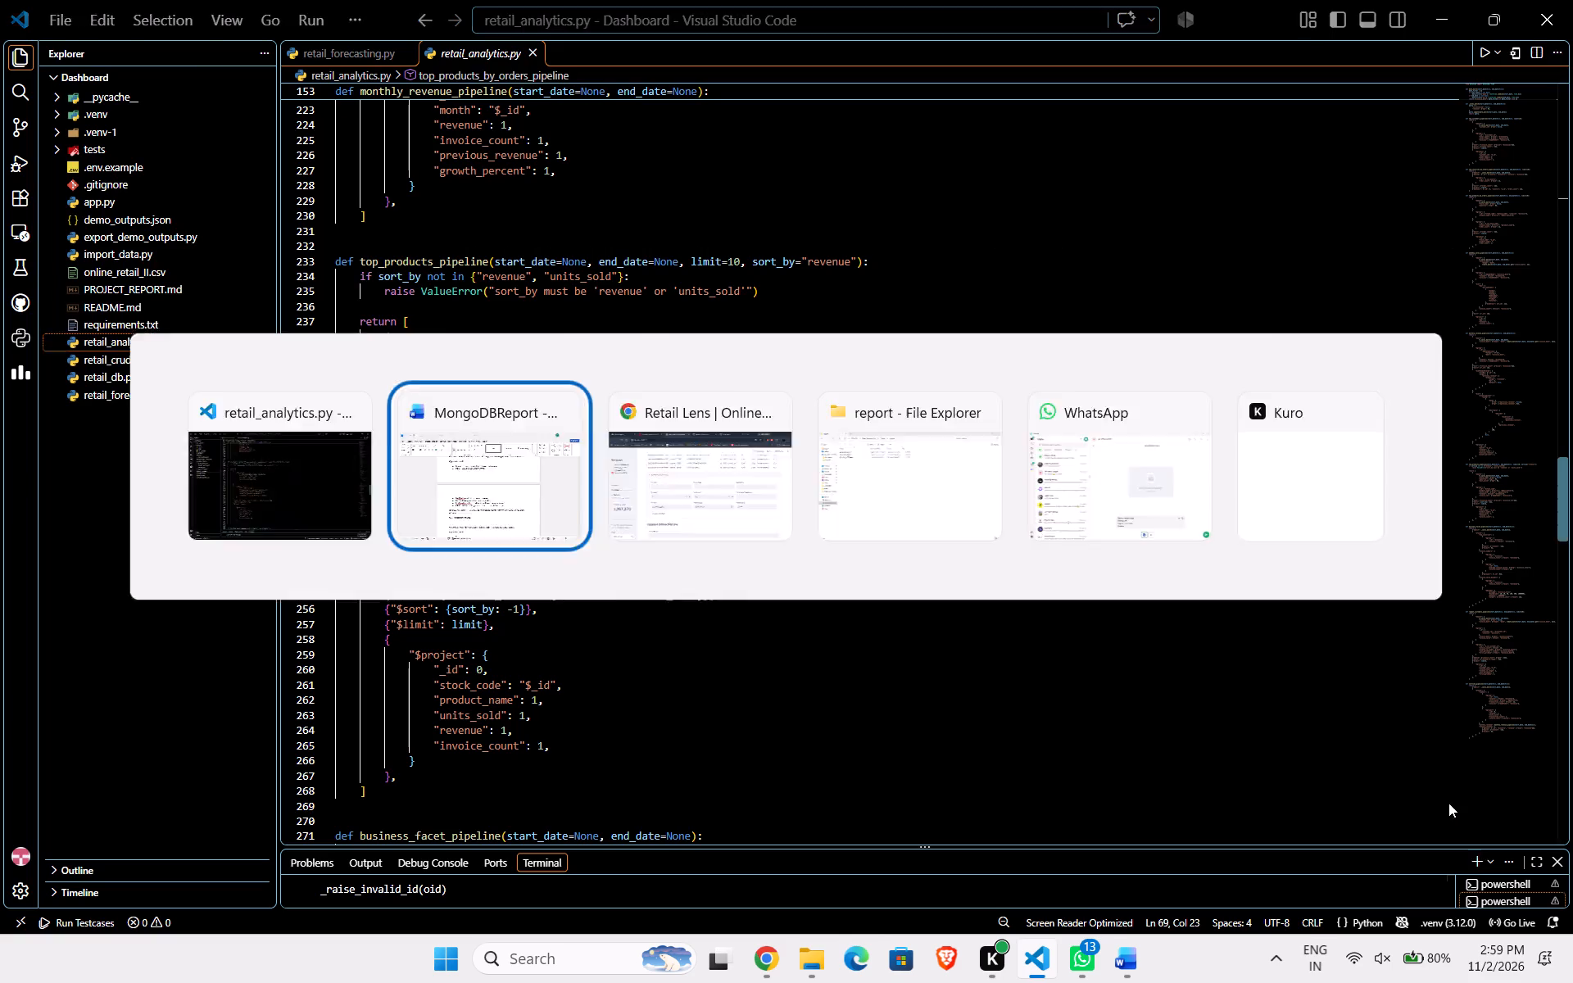
{"action": "key", "text": "ctrl+v"}
Check the Q4 text in the report, then switch to Visual Studio Code and capture a screenshot of overview_pipeline in retail_analytics.py.
{"action": "scroll", "coordinate": [987, 716], "scroll_direction": "down", "scroll_amount": 1}
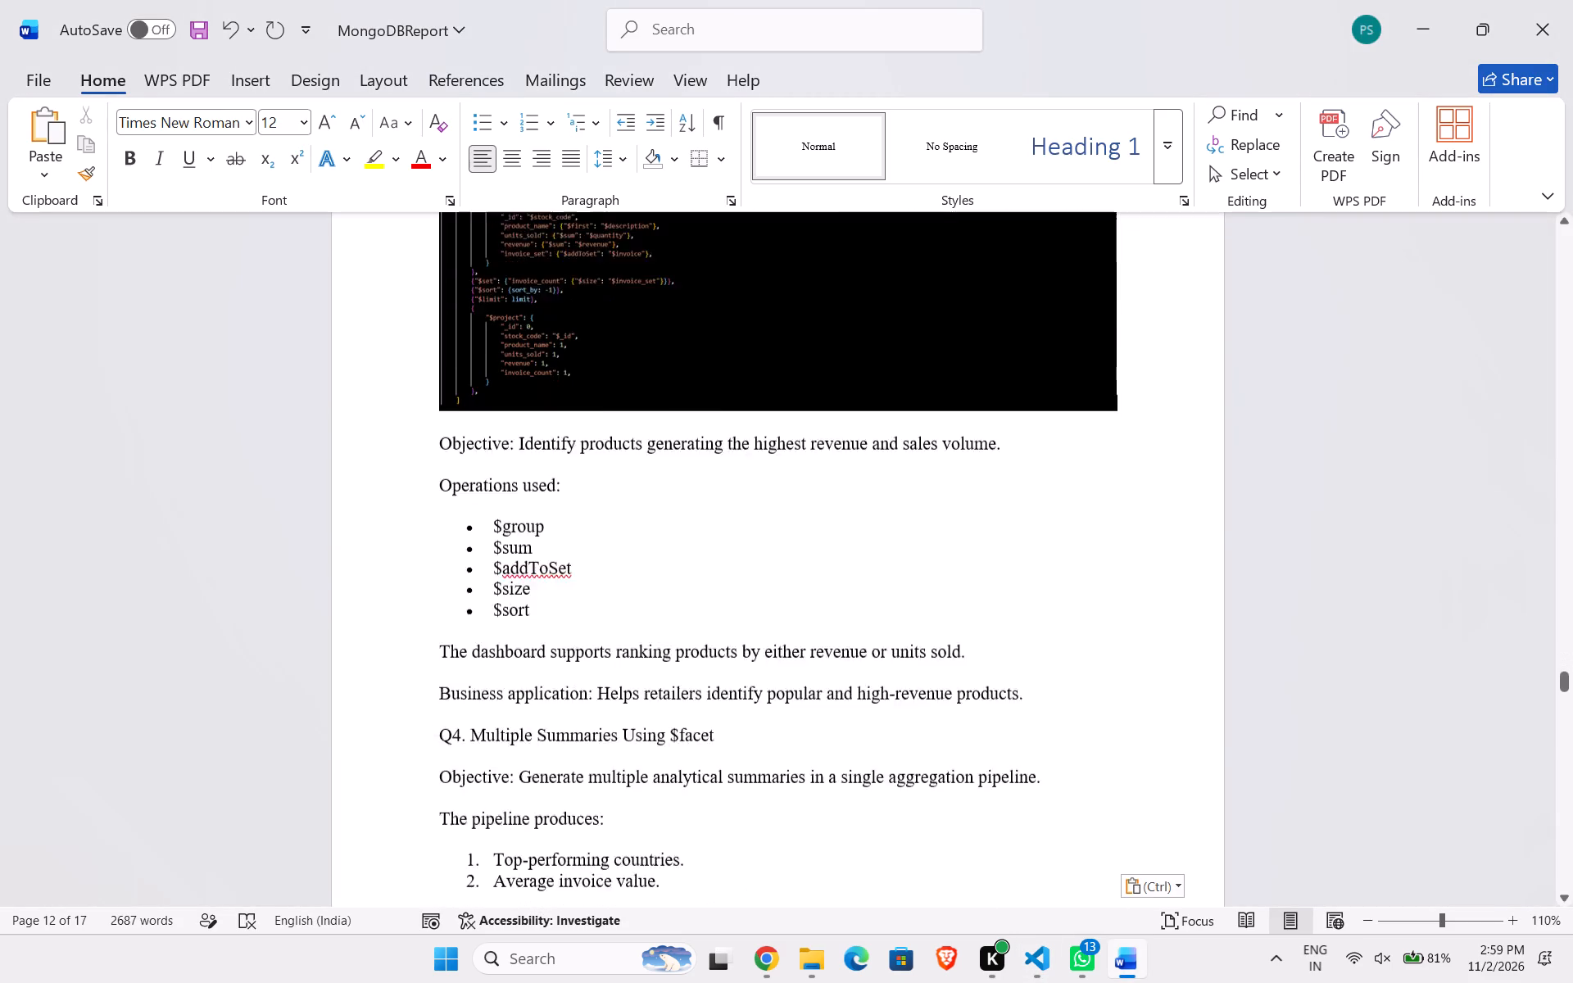
{"action": "scroll", "coordinate": [987, 716], "scroll_direction": "down", "scroll_amount": 1}
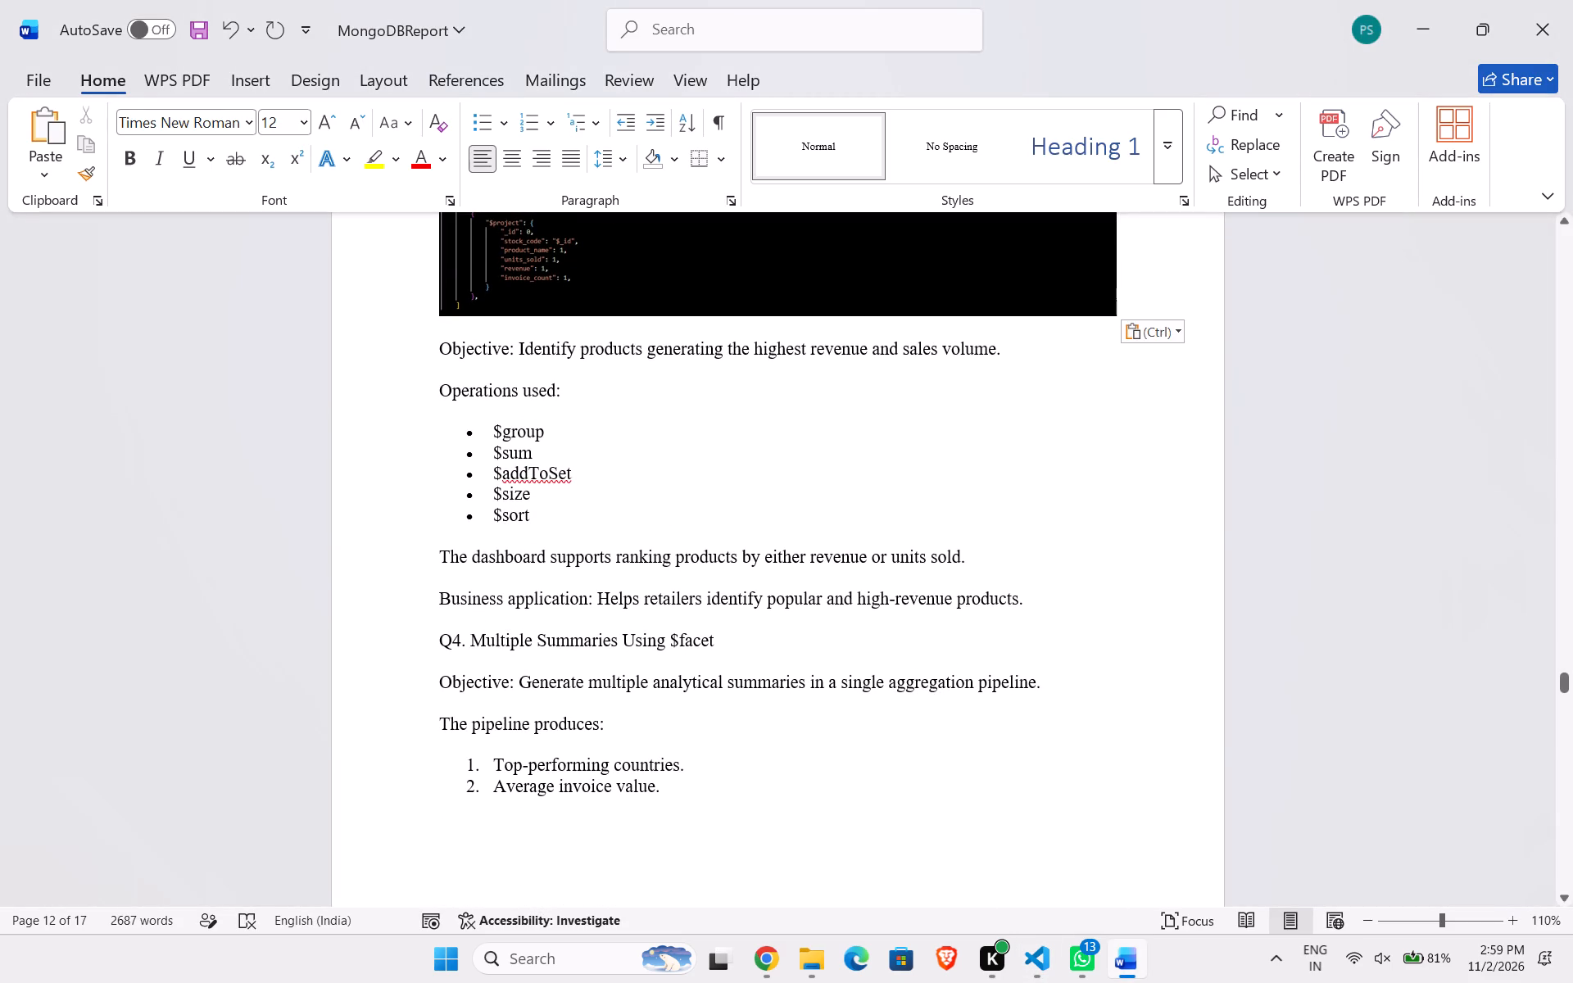
{"action": "key", "text": "alt+Tab"}
{"action": "scroll", "coordinate": [820, 590], "scroll_direction": "up", "scroll_amount": 5}
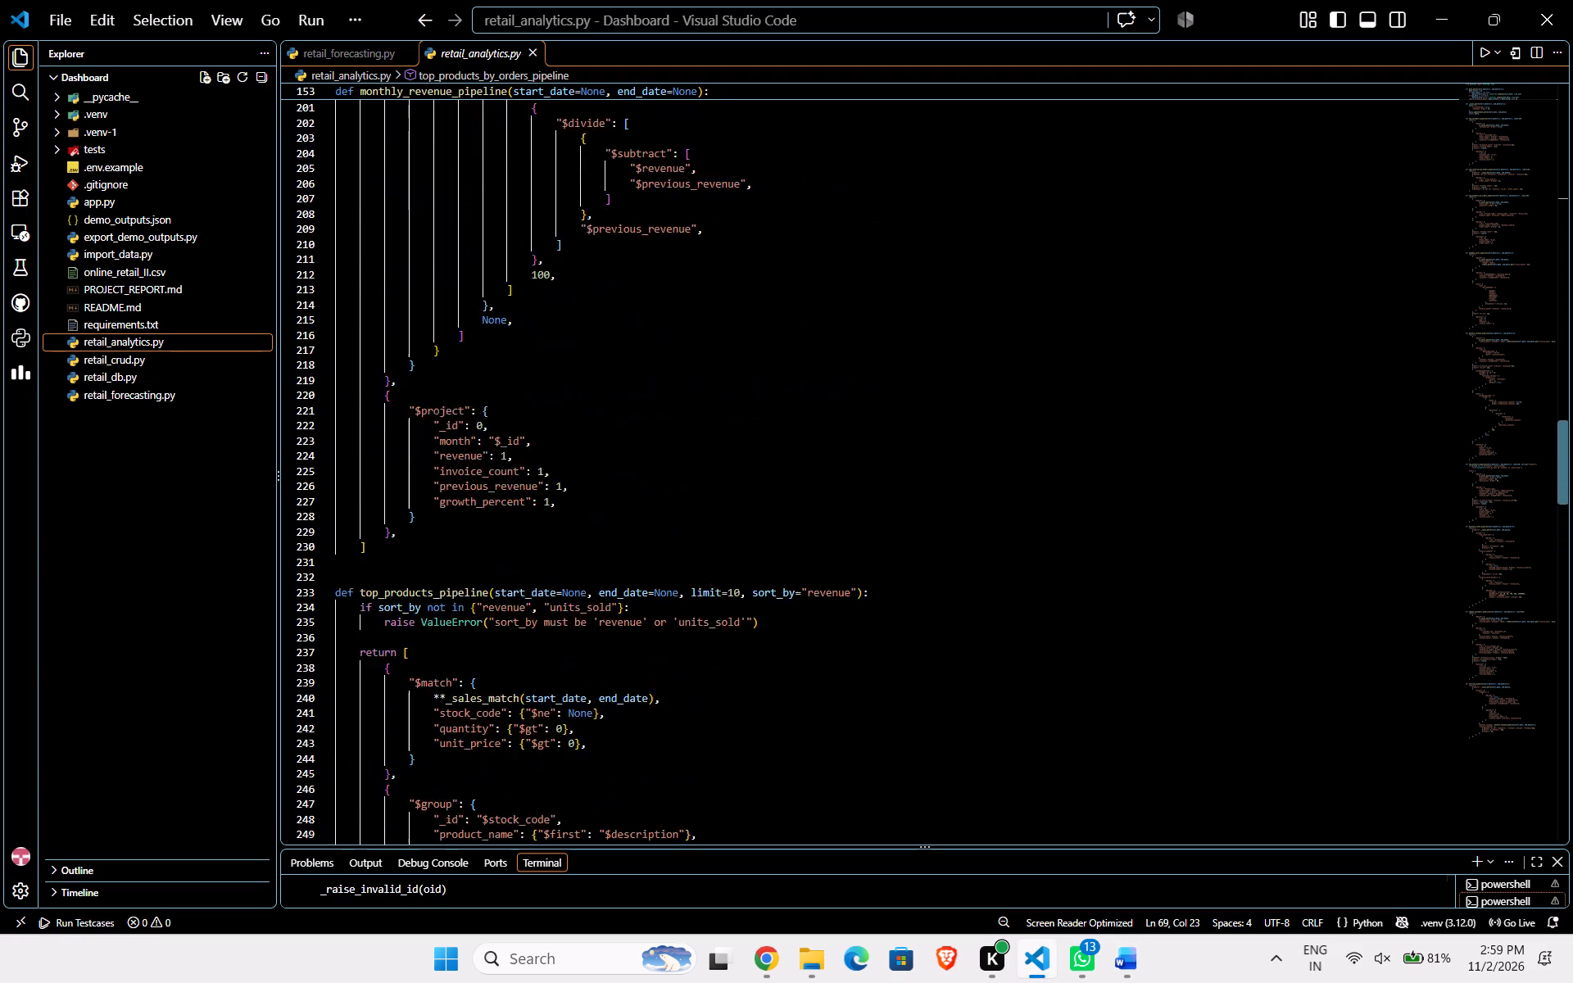
{"action": "scroll", "coordinate": [820, 590], "scroll_direction": "up", "scroll_amount": 5}
{"action": "scroll", "coordinate": [820, 590], "scroll_direction": "down", "scroll_amount": 7}
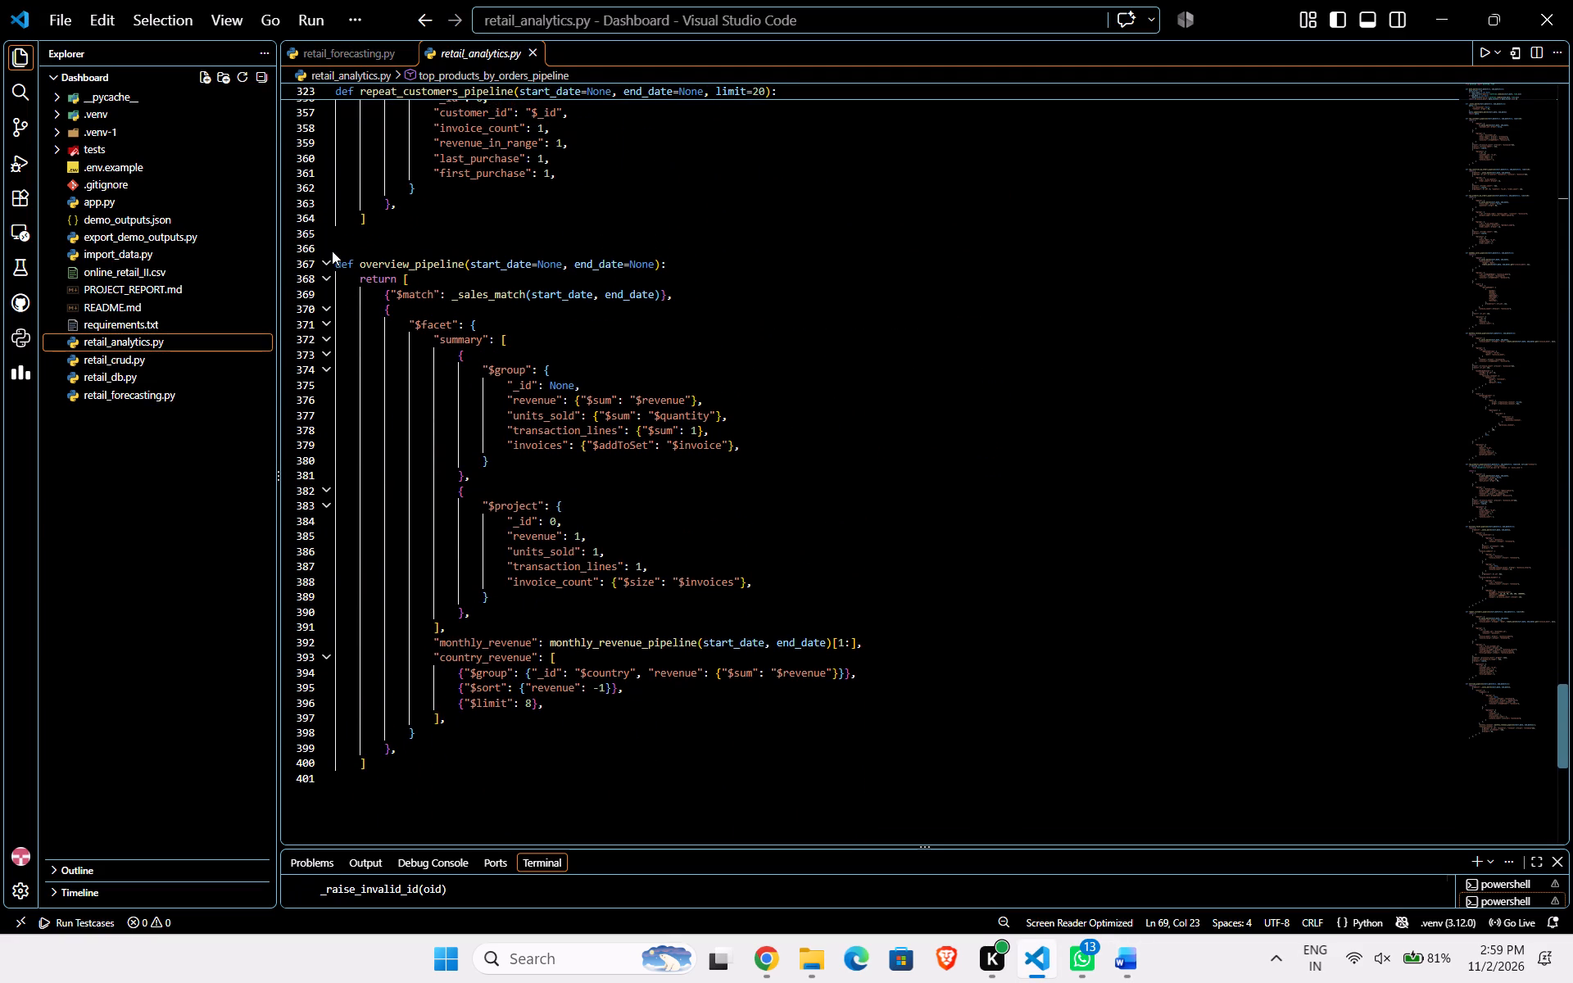
{"action": "key", "text": "Print"}
{"action": "left_click_drag", "start_coordinate": [332, 251], "coordinate": [954, 782]}
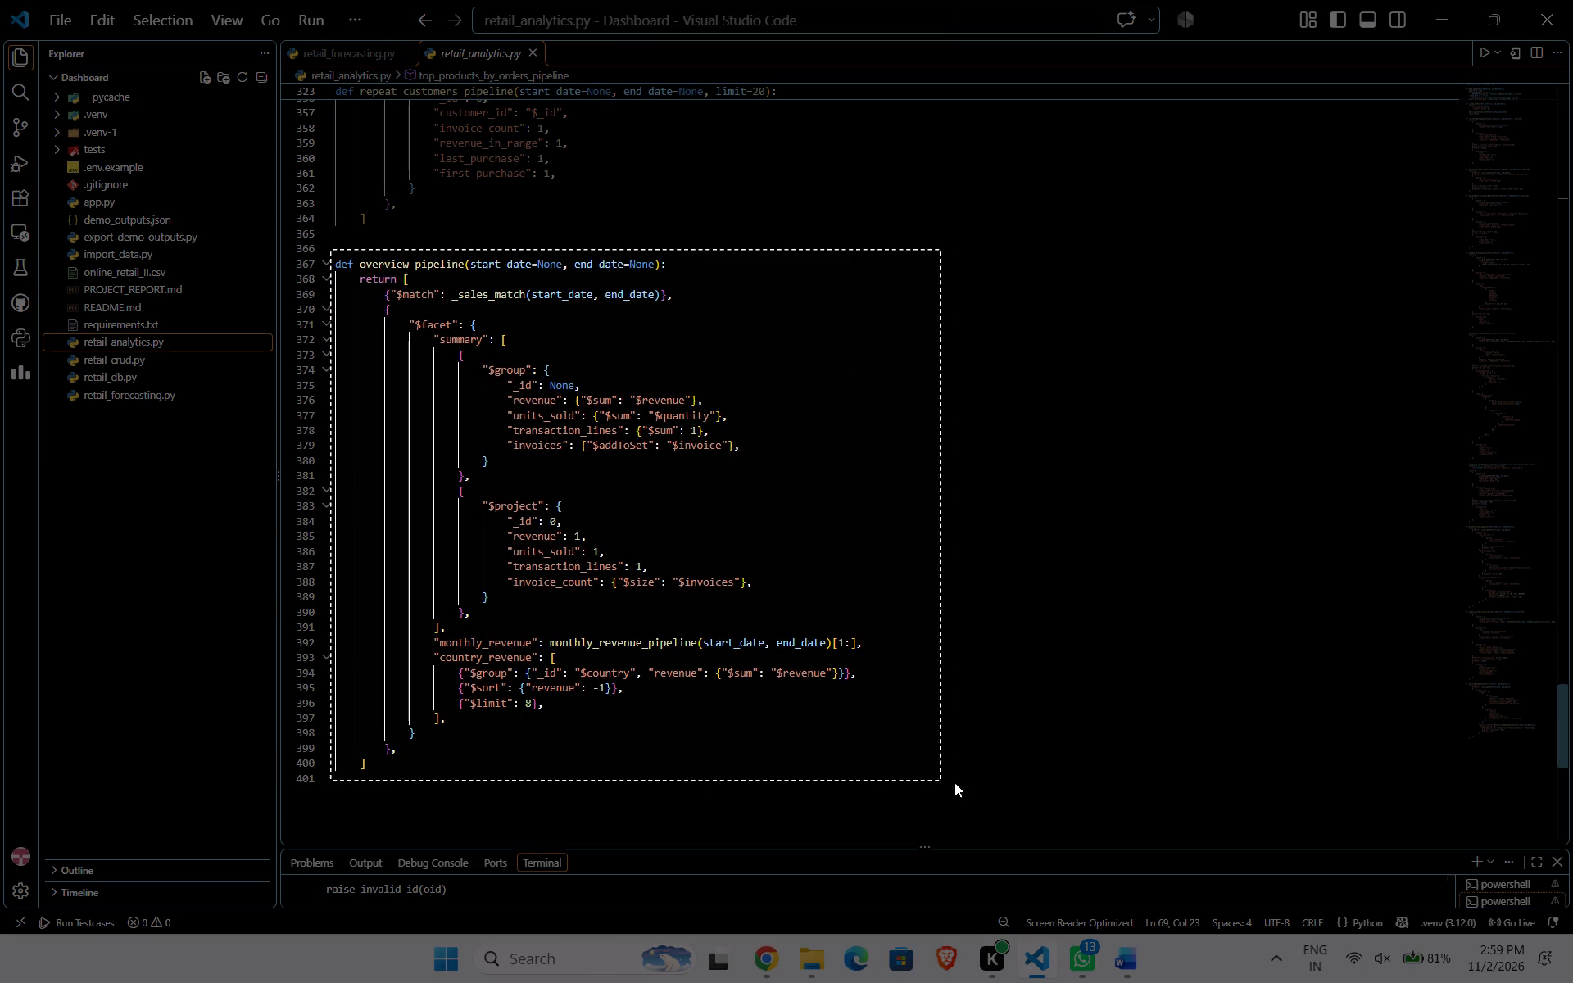
{"action": "left_click_drag", "start_coordinate": [954, 782], "coordinate": [1462, 787]}
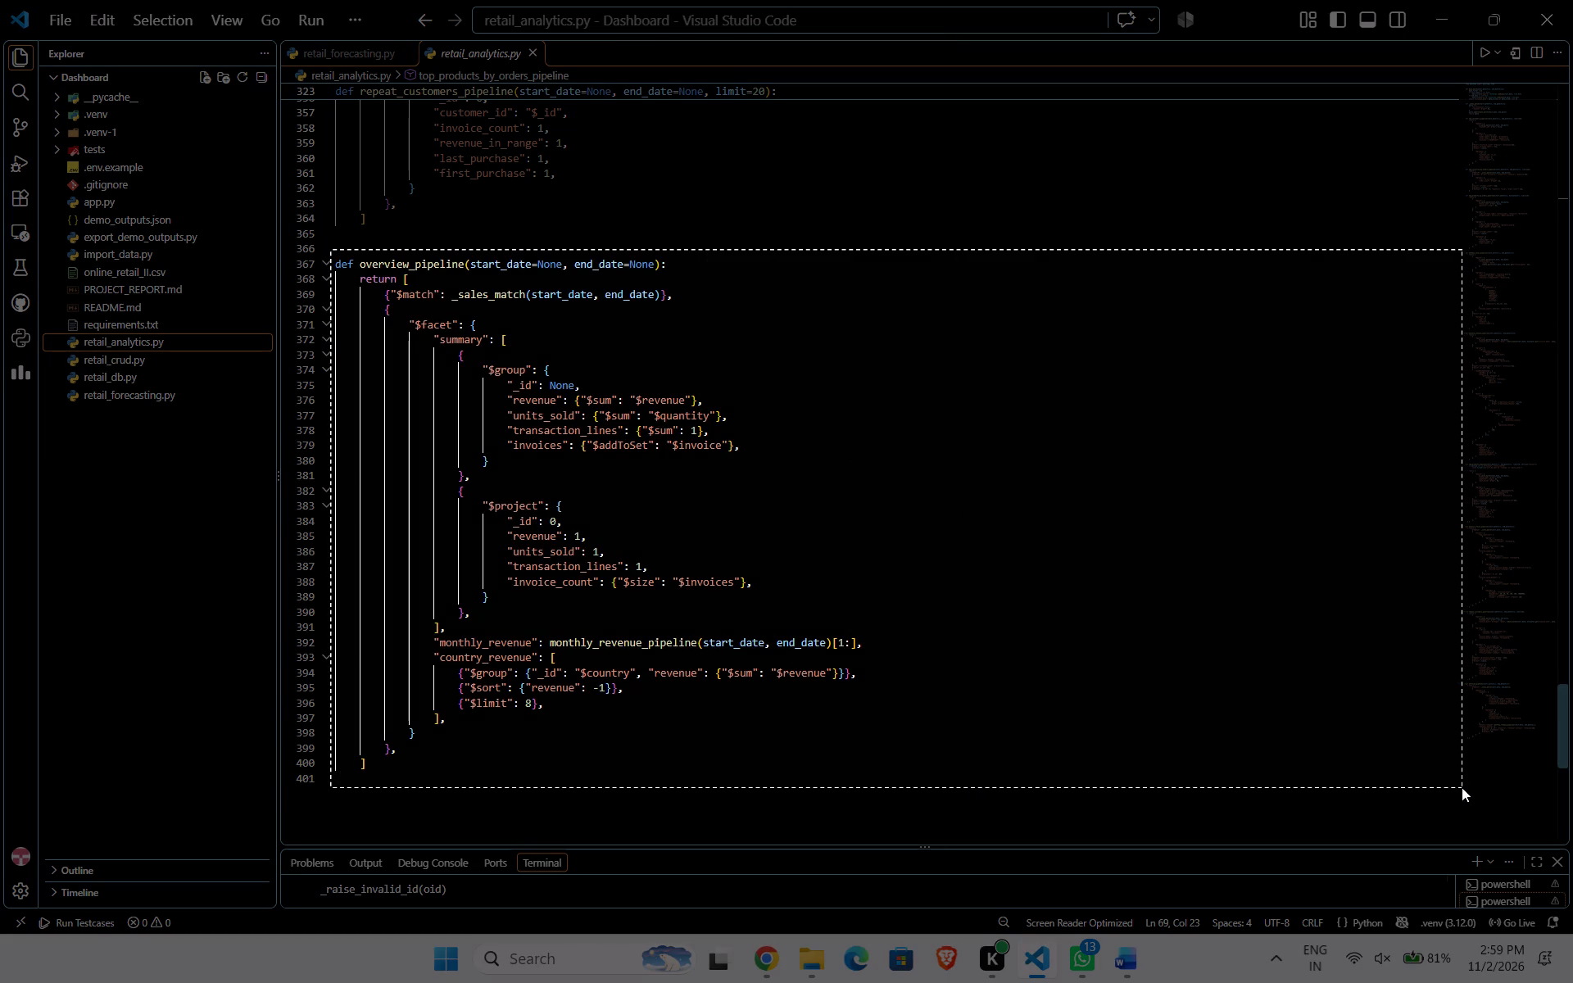
{"action": "left_click_drag", "start_coordinate": [1462, 787], "coordinate": [900, 777]}
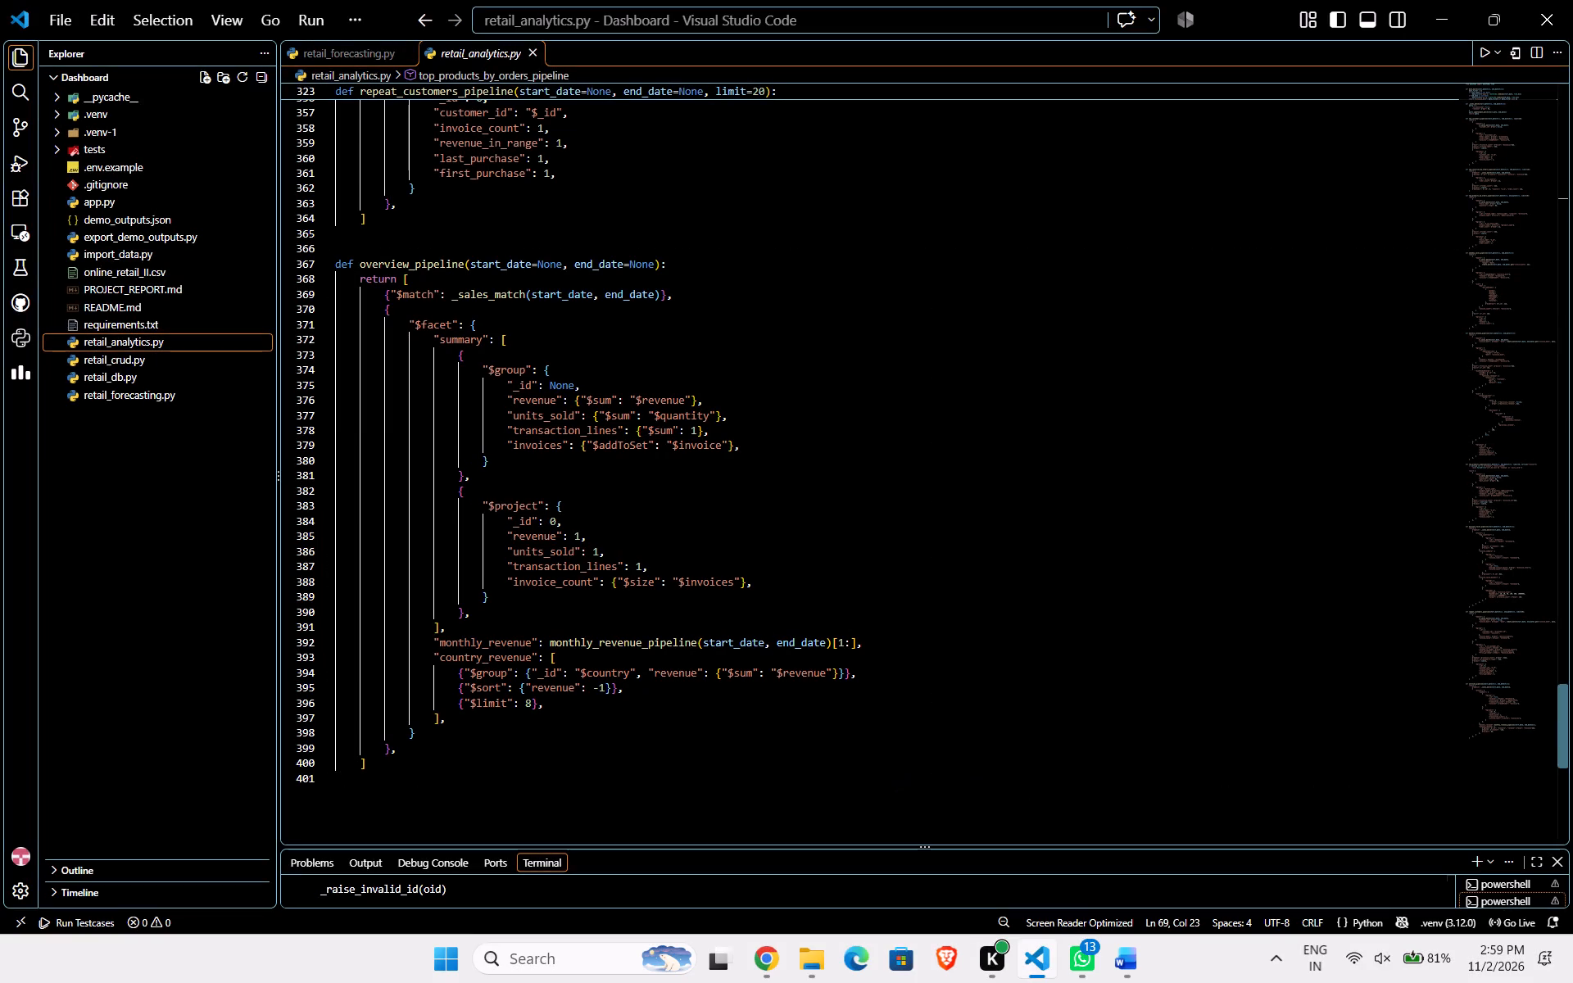
Switch to the Word report and paste the overview_pipeline screenshot on a new line below "Q4. Multiple Summaries Using $facet".
{"action": "key", "text": "alt+Tab"}
{"action": "scroll", "coordinate": [990, 788], "scroll_direction": "down", "scroll_amount": 1}
{"action": "scroll", "coordinate": [967, 777], "scroll_direction": "up", "scroll_amount": 1}
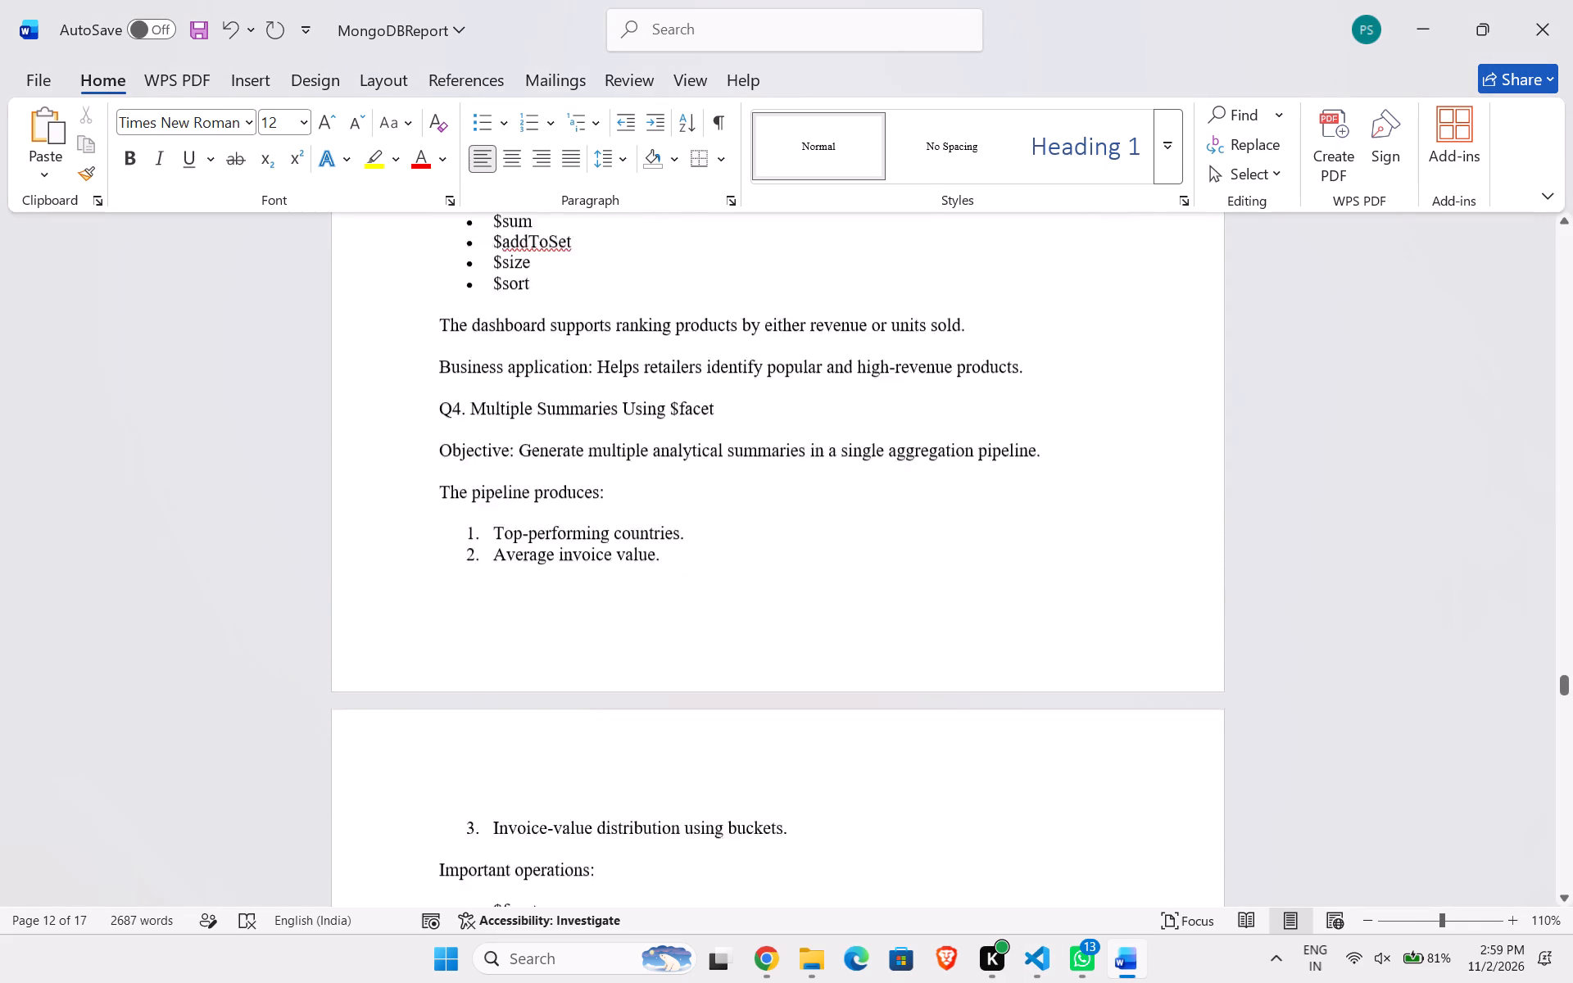
{"action": "scroll", "coordinate": [967, 777], "scroll_direction": "up", "scroll_amount": 1}
{"action": "left_click", "coordinate": [812, 664]}
{"action": "key", "text": "Return"}
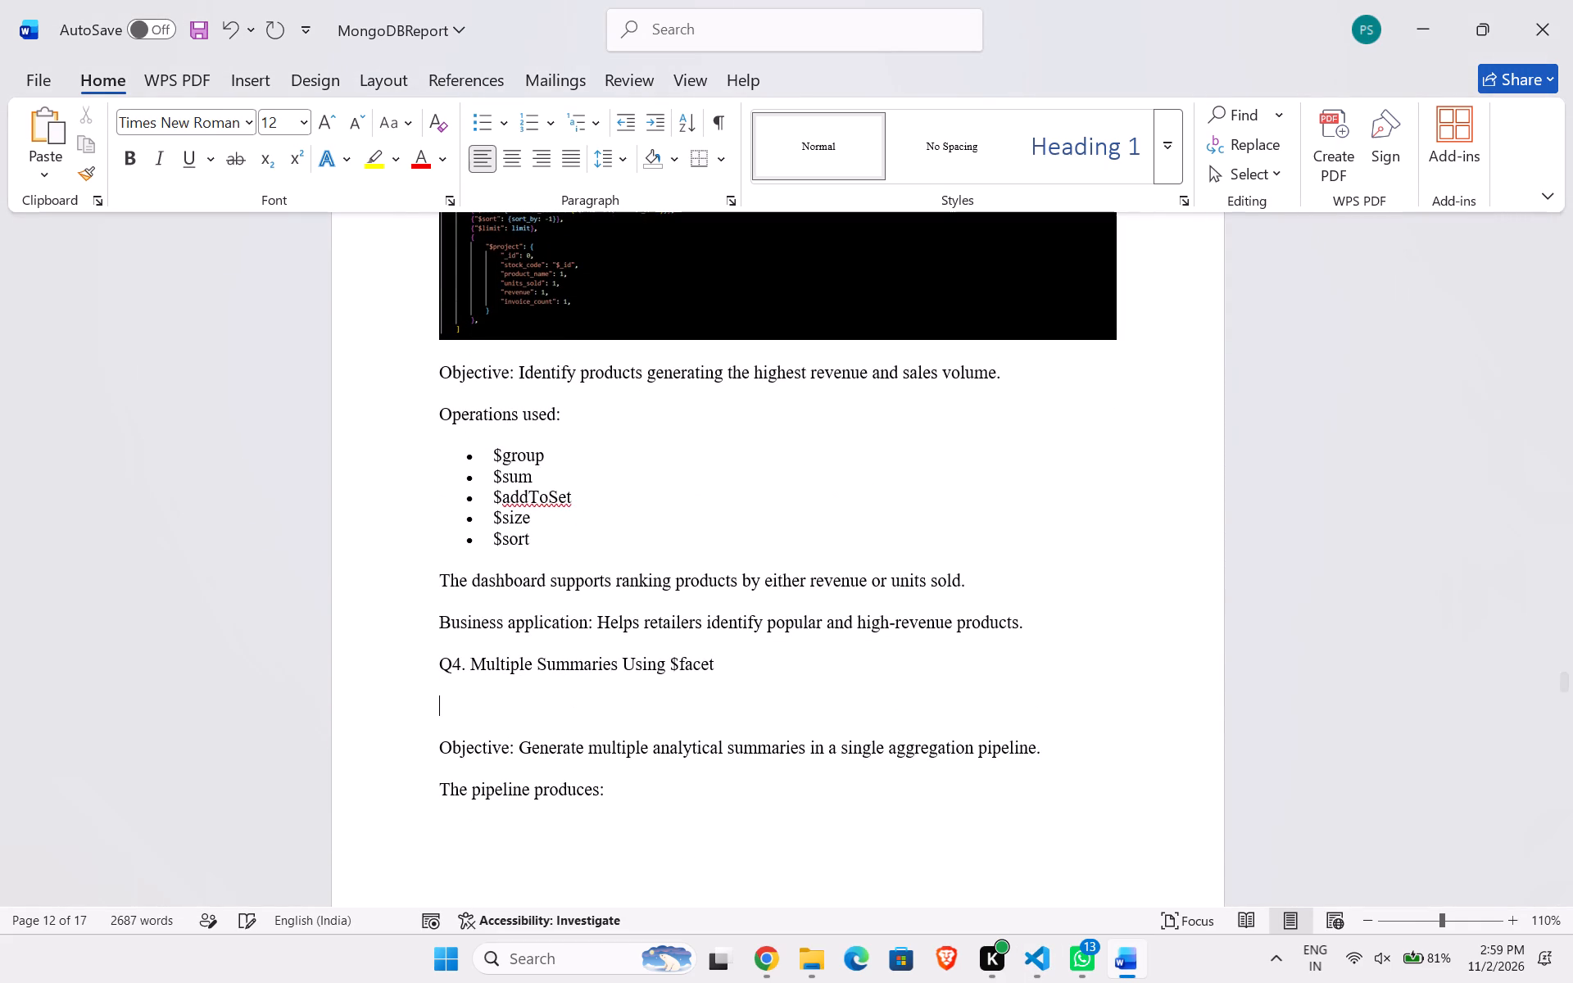
{"action": "key", "text": "ctrl+v"}
{"action": "scroll", "coordinate": [812, 664], "scroll_direction": "up", "scroll_amount": 1}
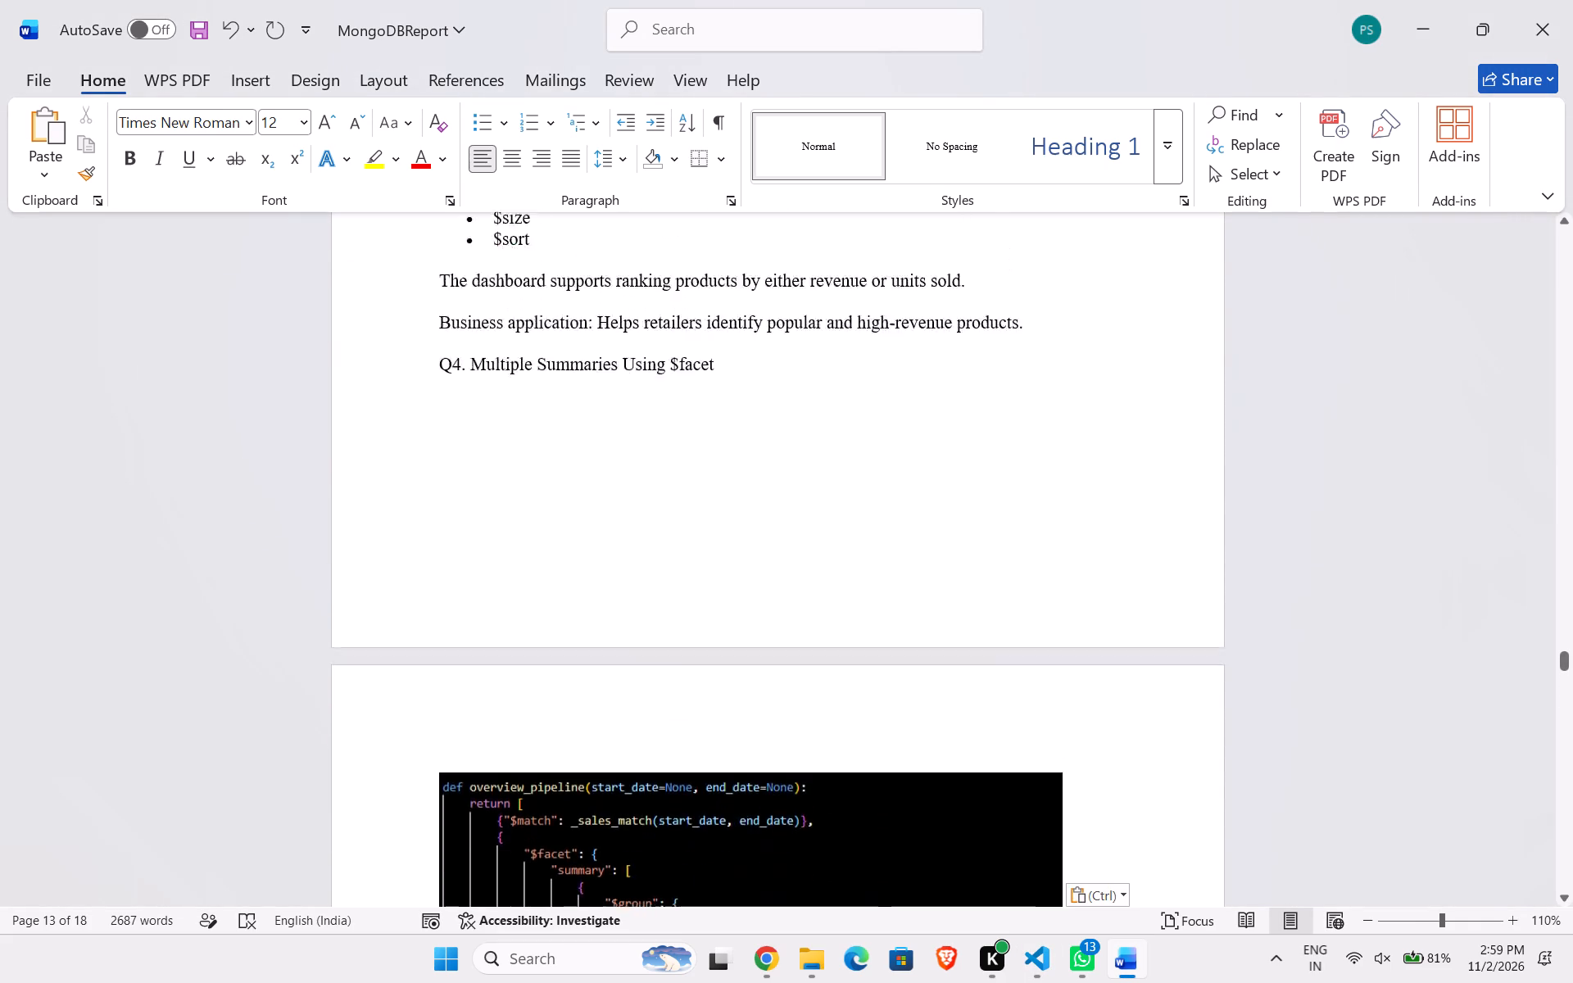
Check the pasted overview_pipeline screenshot and the Q4 text below it, continuing to the Q5 section of the report.
{"action": "scroll", "coordinate": [812, 664], "scroll_direction": "up", "scroll_amount": 1}
{"action": "scroll", "coordinate": [812, 664], "scroll_direction": "down", "scroll_amount": 2}
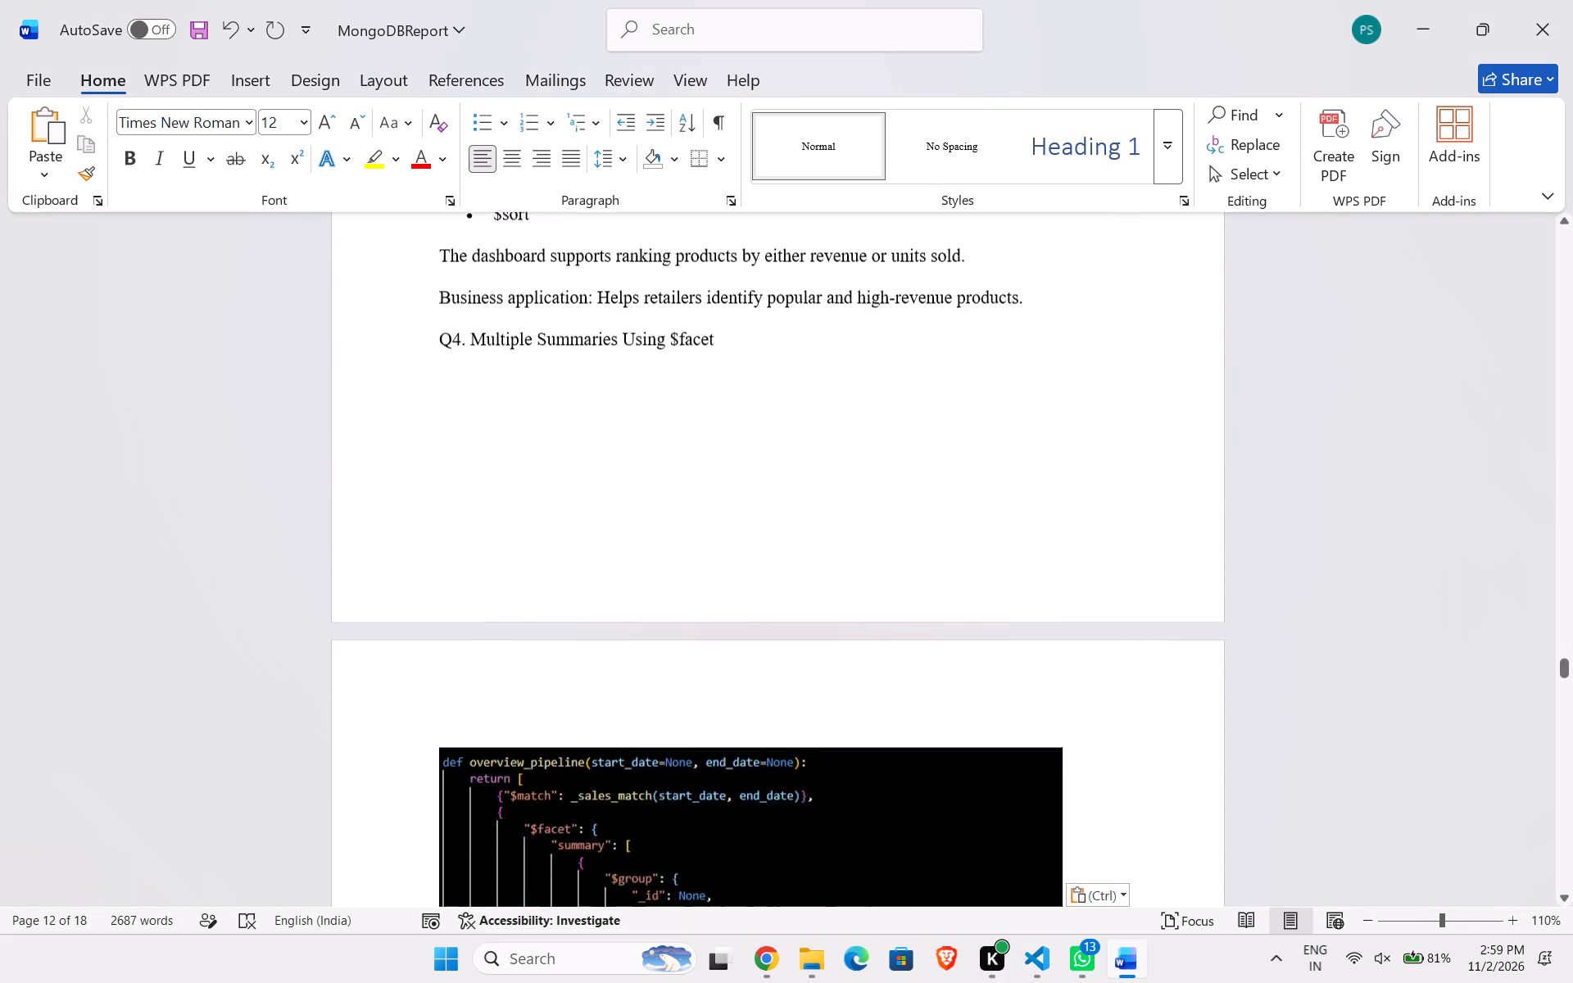
{"action": "scroll", "coordinate": [812, 664], "scroll_direction": "down", "scroll_amount": 4}
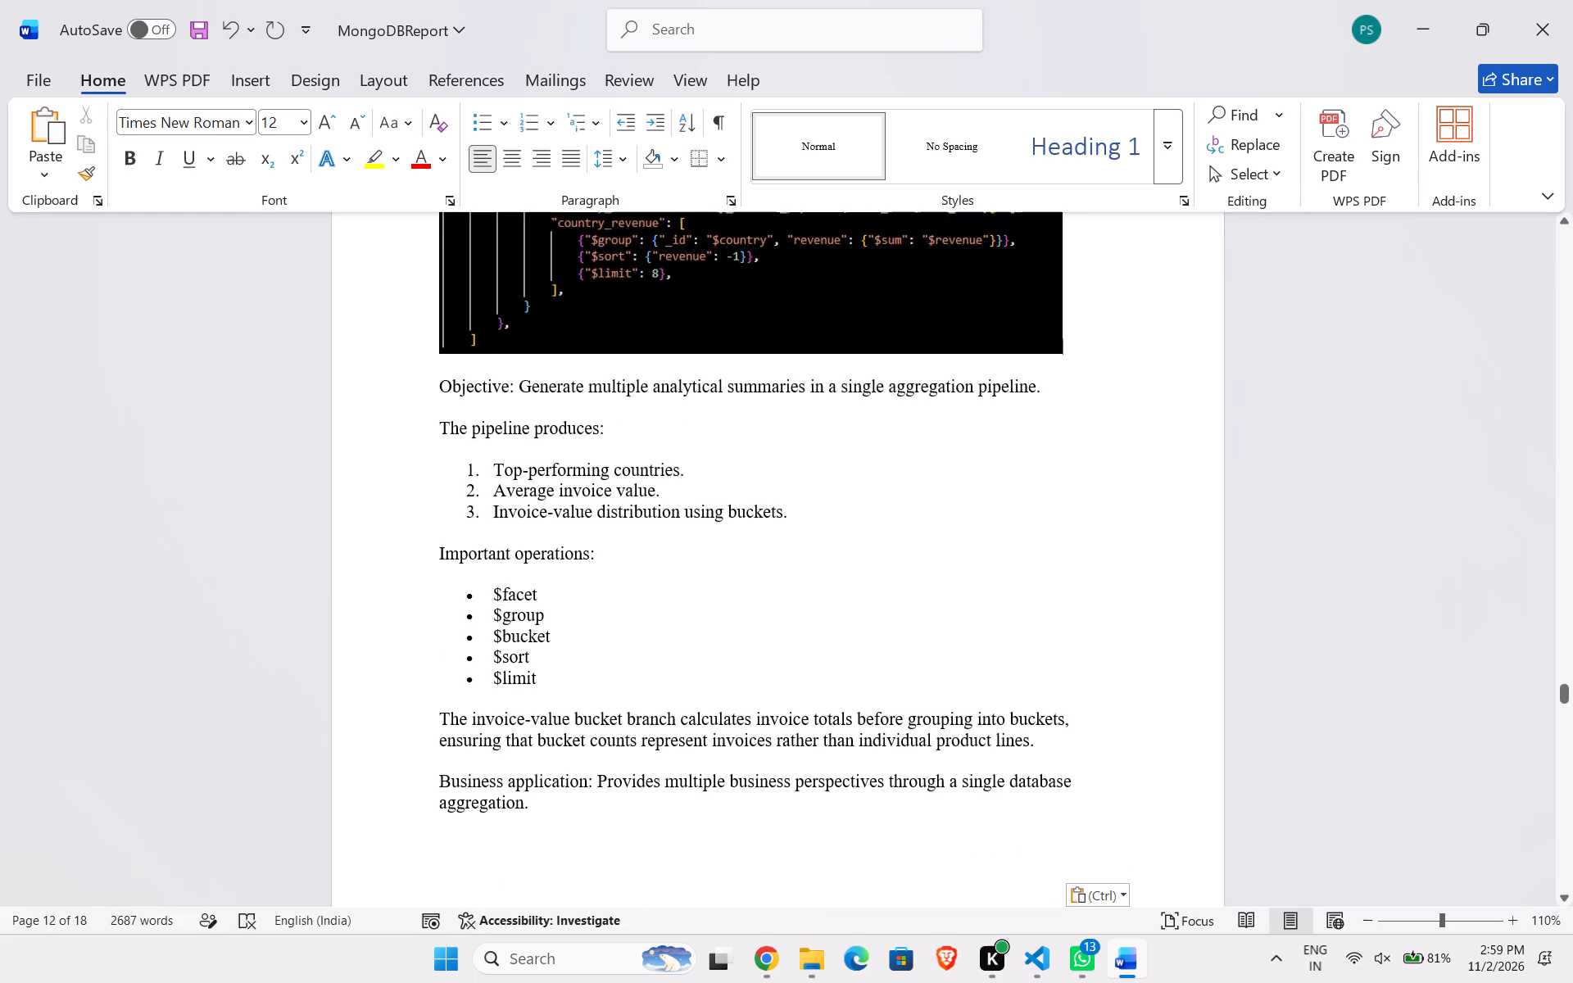
{"action": "scroll", "coordinate": [812, 664], "scroll_direction": "down", "scroll_amount": 3}
Switch to Visual Studio Code, find repeat_customers_pipeline in retail_analytics.py and capture a screenshot of the whole function.
{"action": "key", "text": "alt+Tab"}
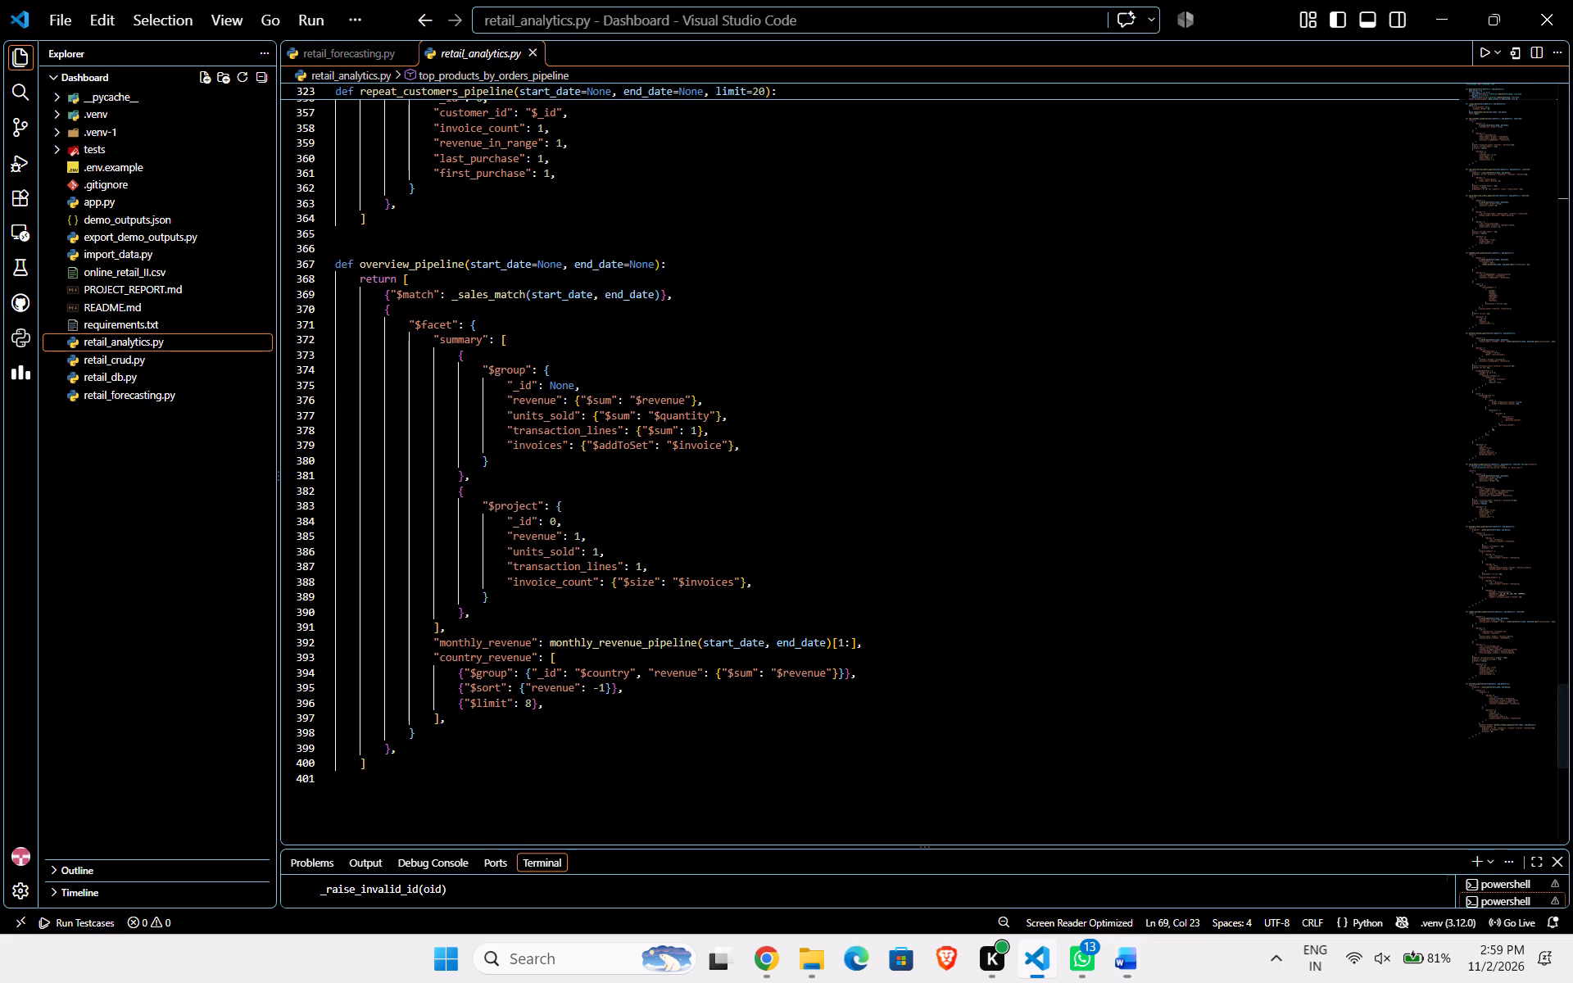
{"action": "scroll", "coordinate": [835, 501], "scroll_direction": "up", "scroll_amount": 20}
{"action": "scroll", "coordinate": [835, 501], "scroll_direction": "up", "scroll_amount": 6}
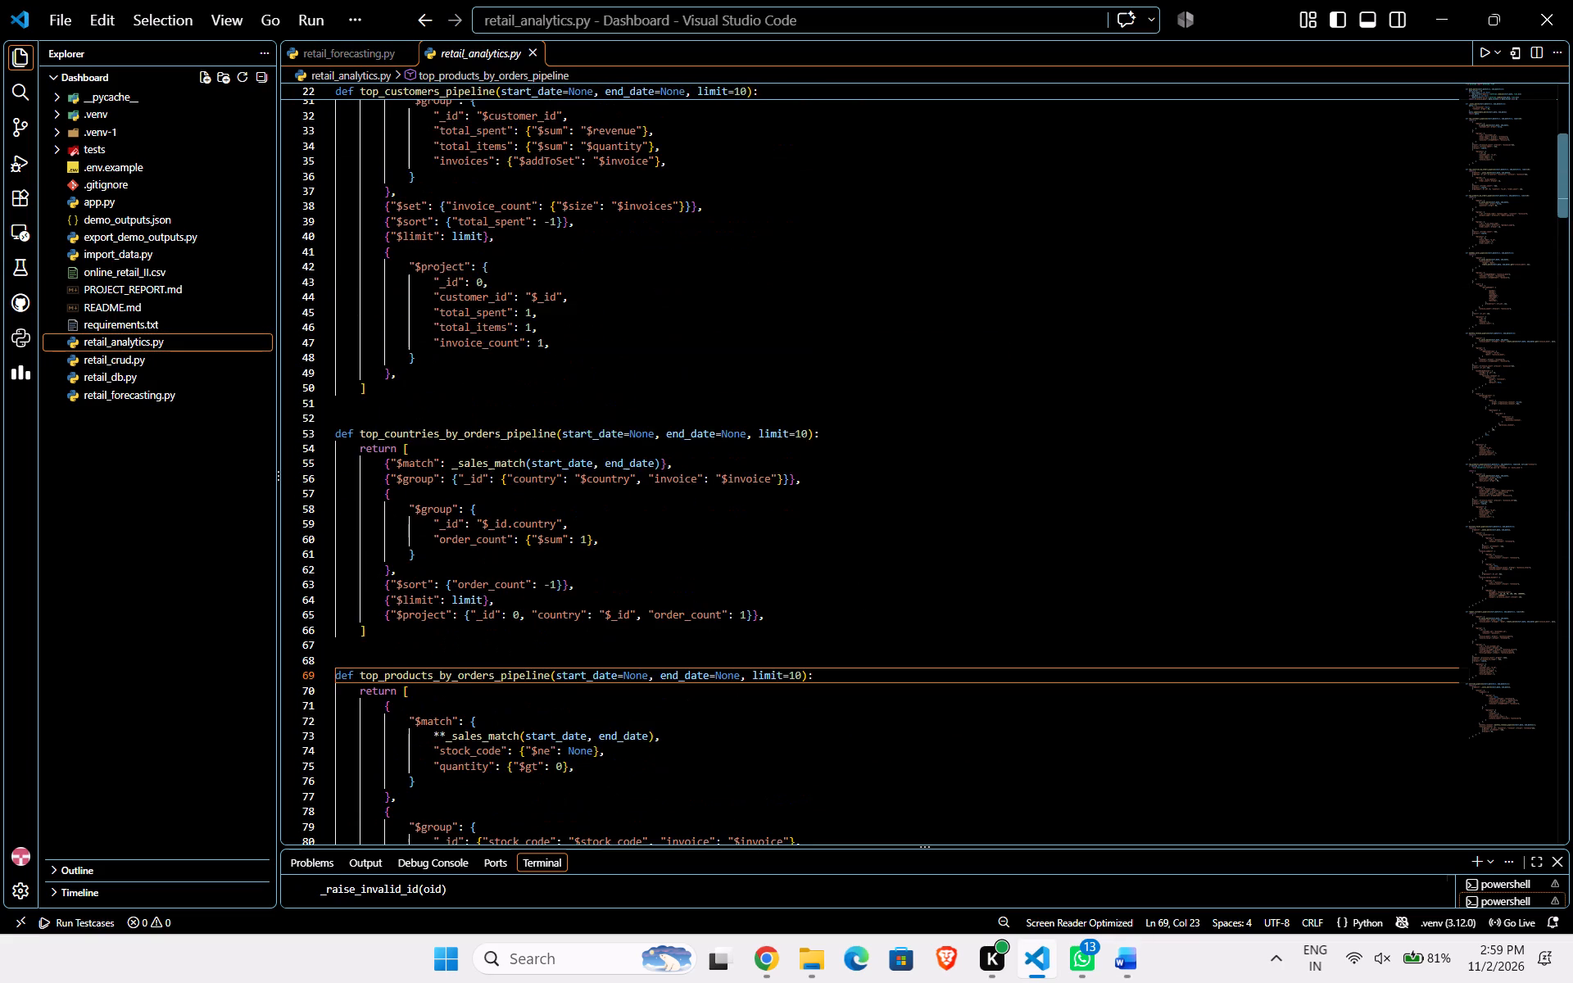
{"action": "scroll", "coordinate": [835, 501], "scroll_direction": "down", "scroll_amount": 7}
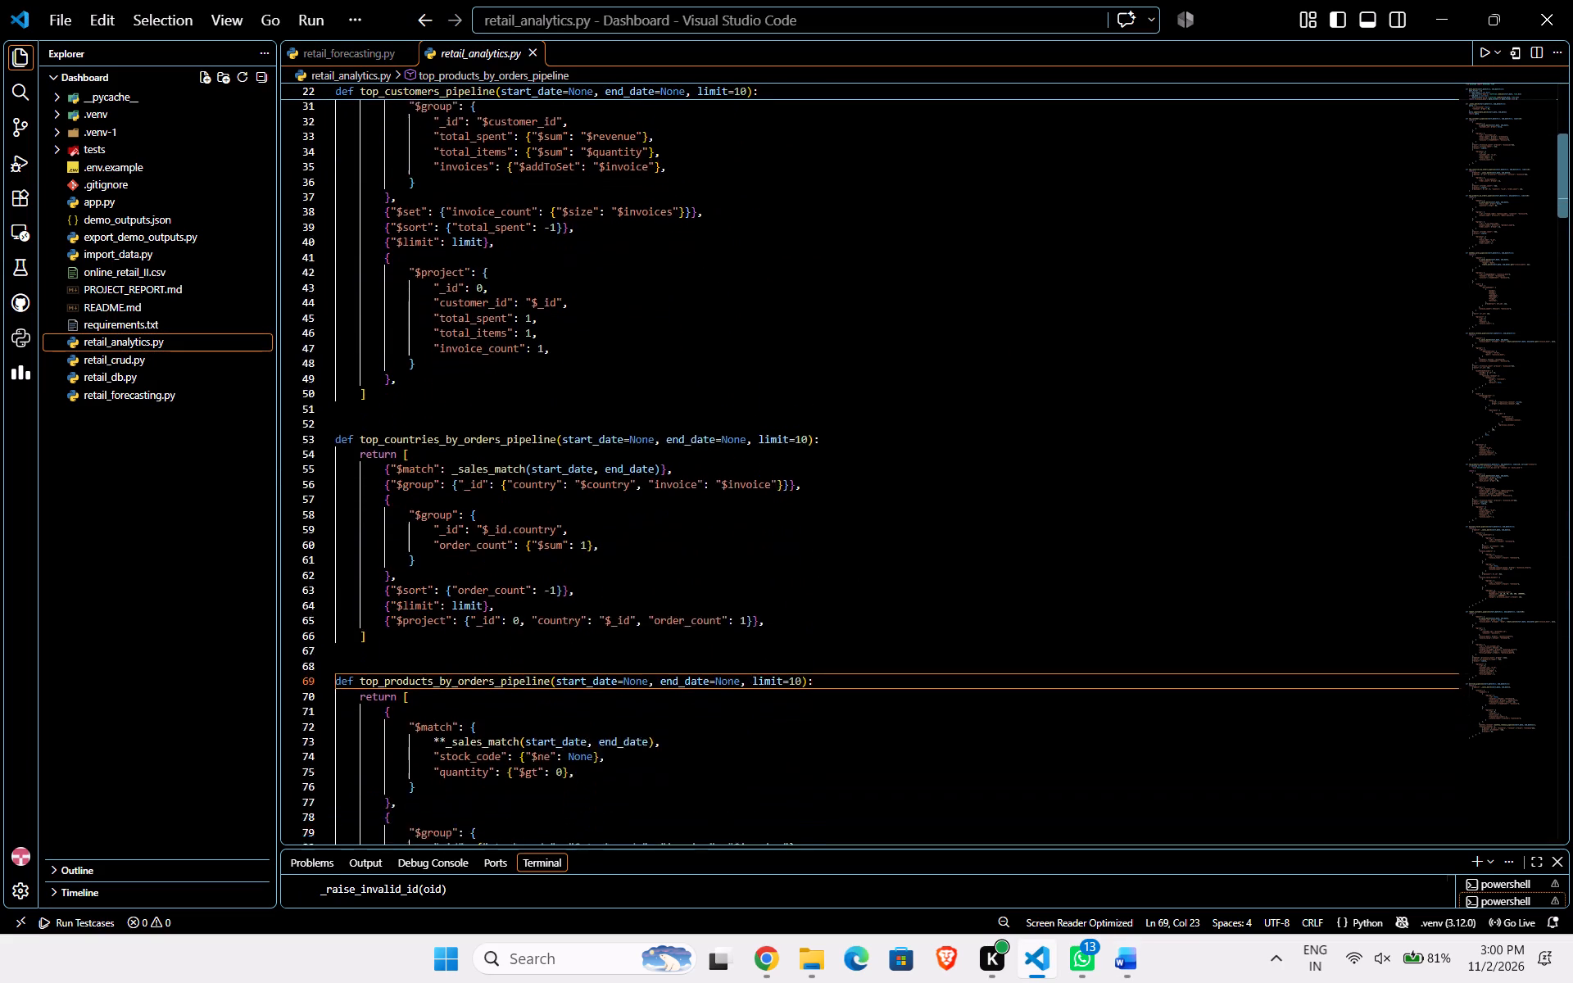
{"action": "scroll", "coordinate": [835, 501], "scroll_direction": "down", "scroll_amount": 9}
{"action": "scroll", "coordinate": [835, 501], "scroll_direction": "down", "scroll_amount": 15}
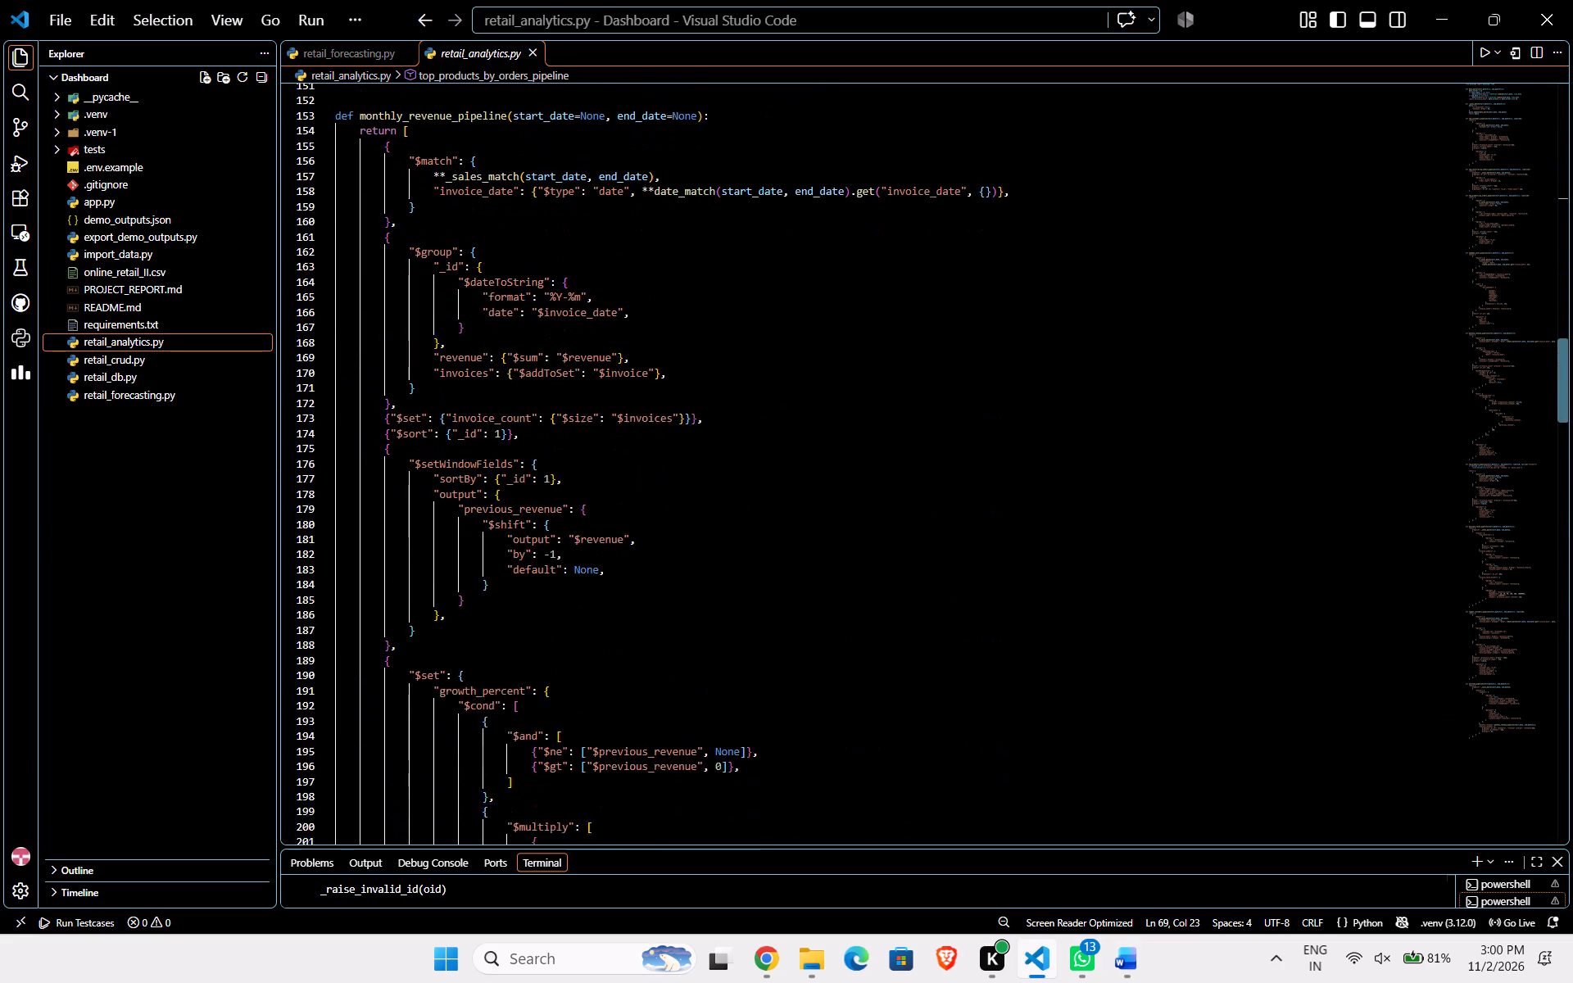
{"action": "scroll", "coordinate": [835, 501], "scroll_direction": "down", "scroll_amount": 12}
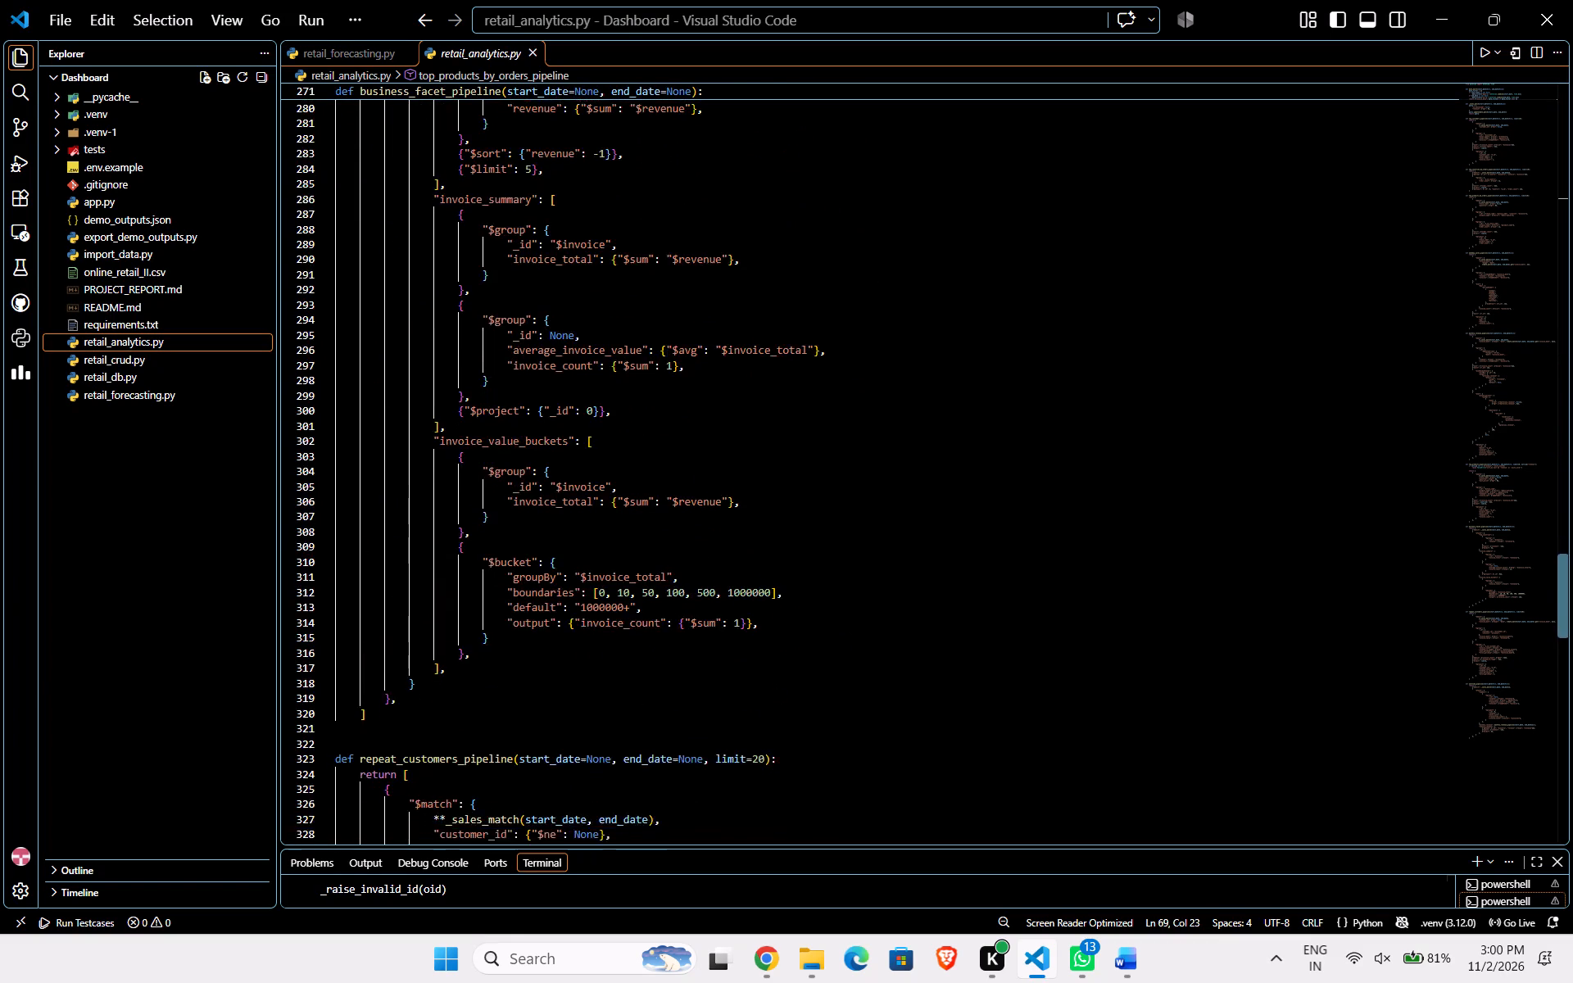
{"action": "scroll", "coordinate": [835, 501], "scroll_direction": "down", "scroll_amount": 3}
{"action": "scroll", "coordinate": [835, 501], "scroll_direction": "up", "scroll_amount": 1}
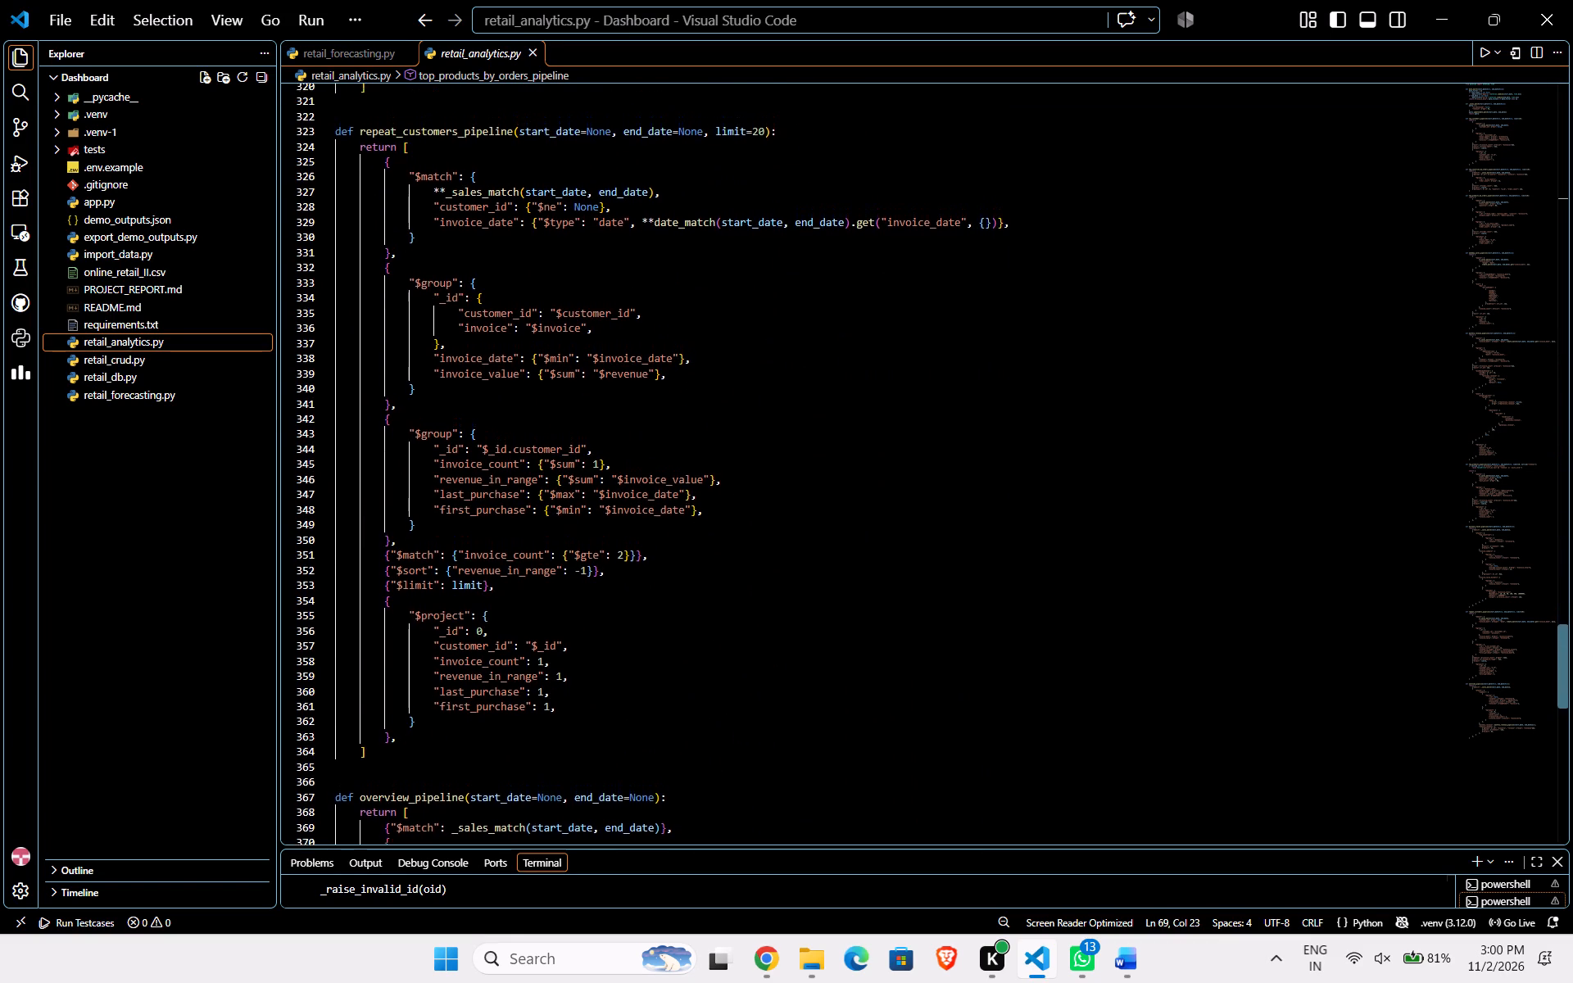
{"action": "scroll", "coordinate": [835, 501], "scroll_direction": "up", "scroll_amount": 2}
{"action": "key", "text": "Print"}
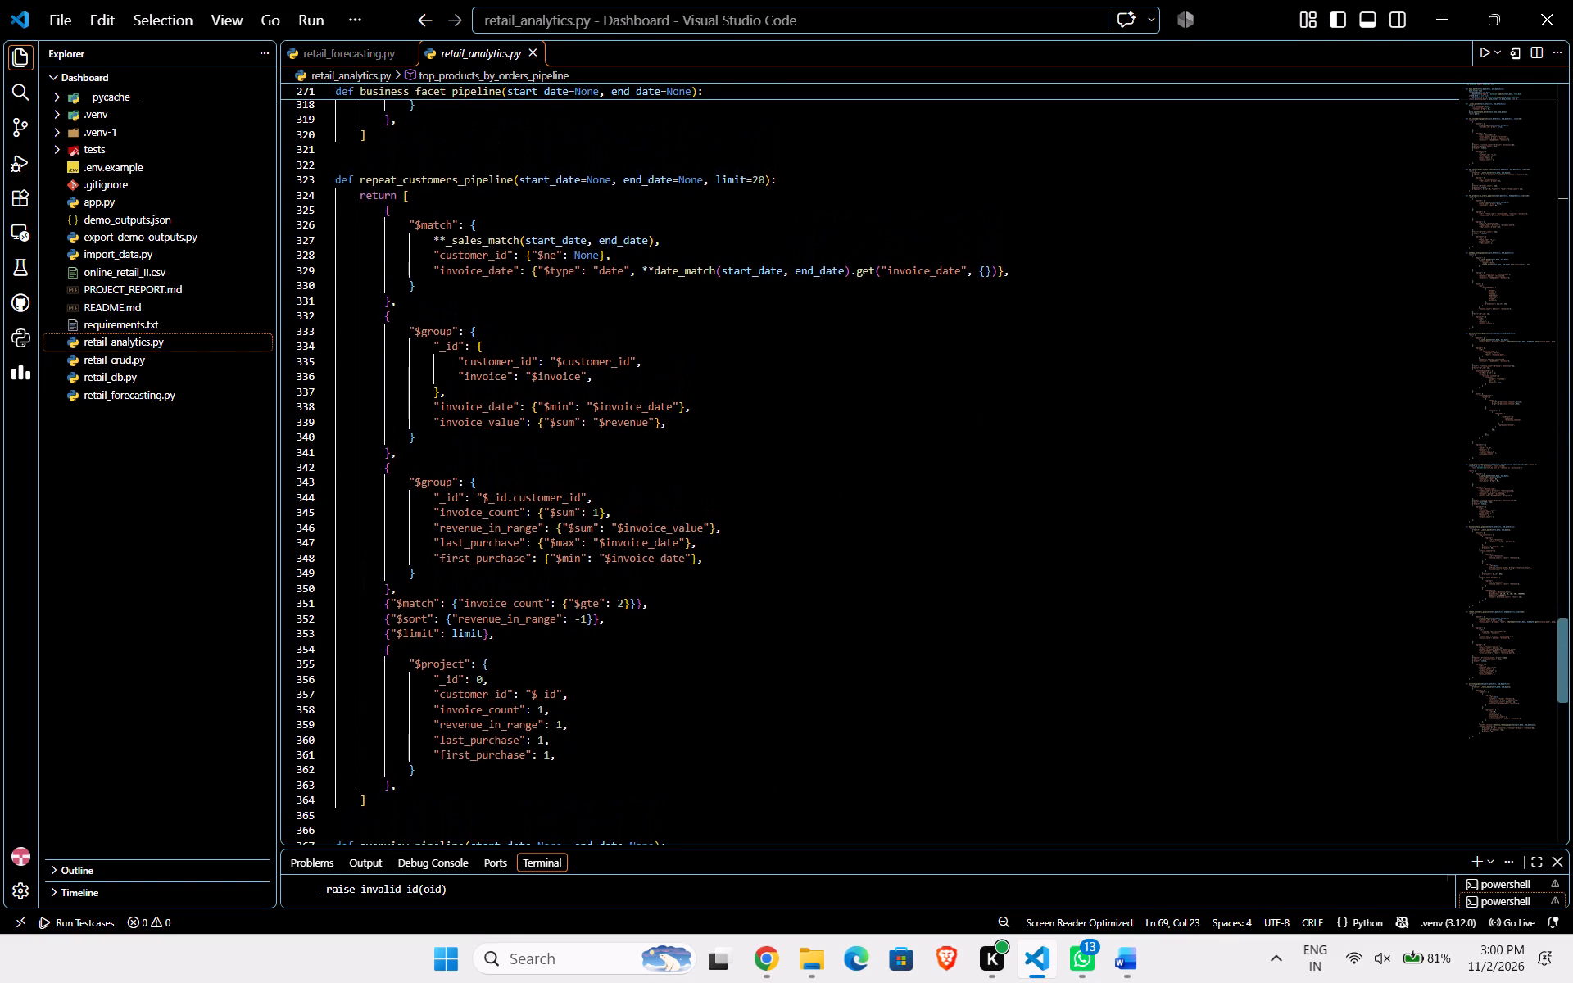
{"action": "left_click_drag", "start_coordinate": [331, 174], "coordinate": [1390, 775]}
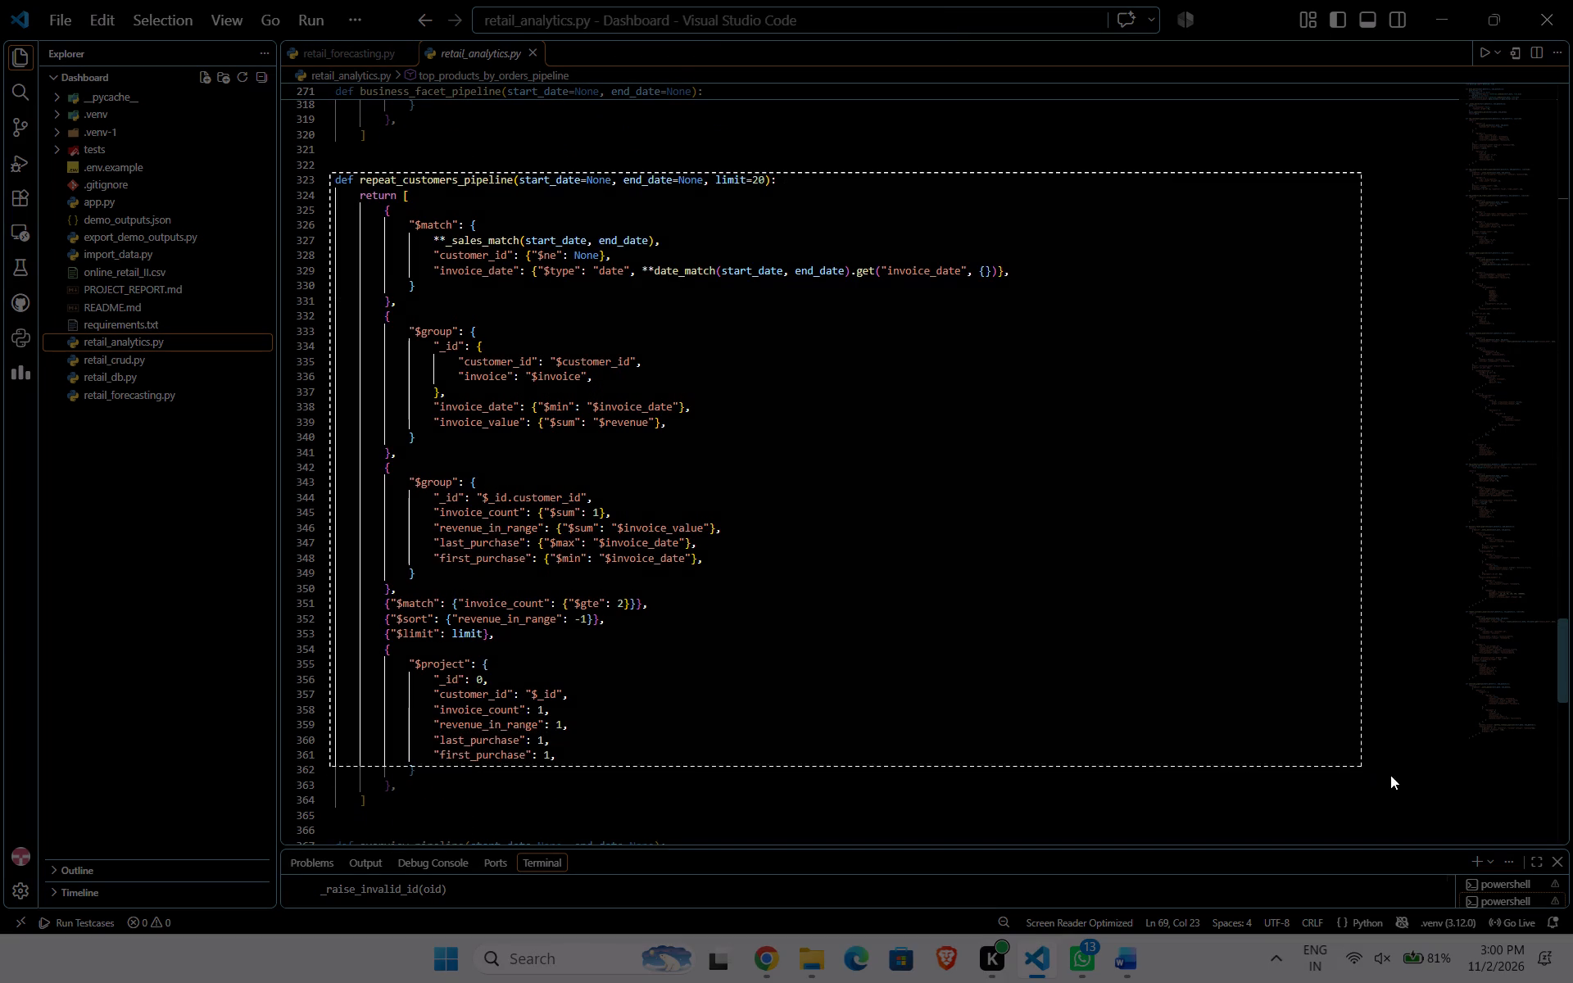
{"action": "left_click_drag", "start_coordinate": [1390, 775], "coordinate": [1439, 813]}
Switch to the Word report and paste the repeat_customers_pipeline screenshot on a new line below the objective of "Q5. Repeat Buyers and Recency".
{"action": "key", "text": "alt+Tab"}
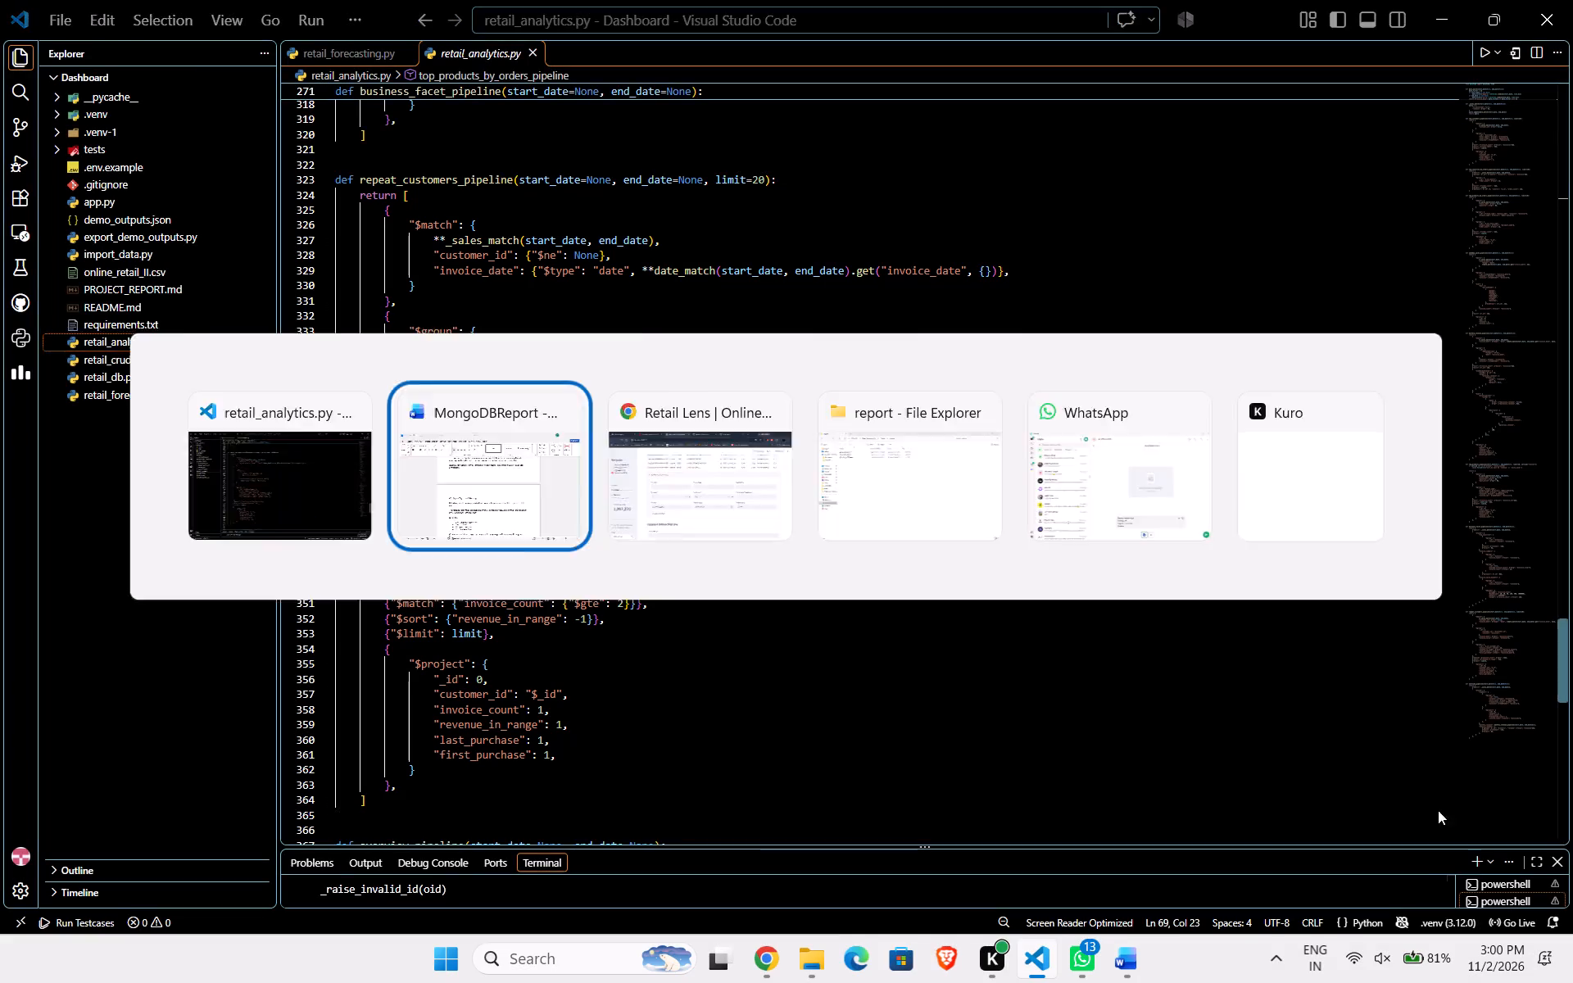
{"action": "scroll", "coordinate": [940, 784], "scroll_direction": "down", "scroll_amount": 1}
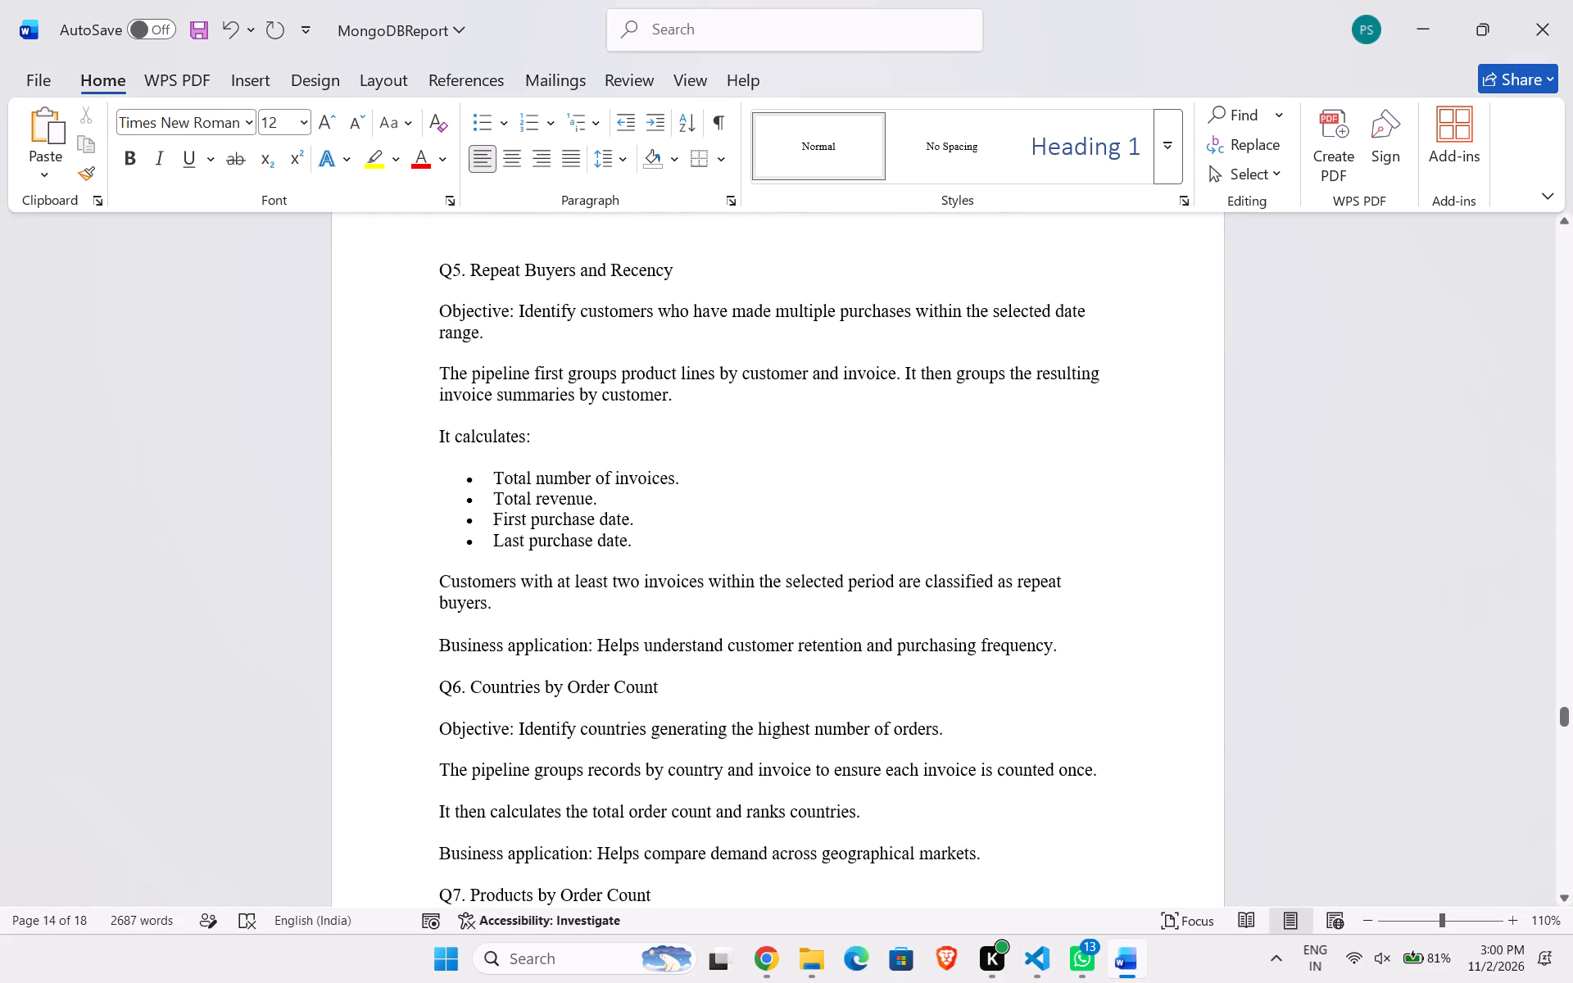
{"action": "left_click", "coordinate": [539, 337]}
{"action": "key", "text": "Return"}
{"action": "key", "text": "ctrl+v"}
Review the remaining report sections, from "12. Monthly Revenue Forecasting" through the references to the end of the document.
{"action": "scroll", "coordinate": [539, 337], "scroll_direction": "down", "scroll_amount": 8}
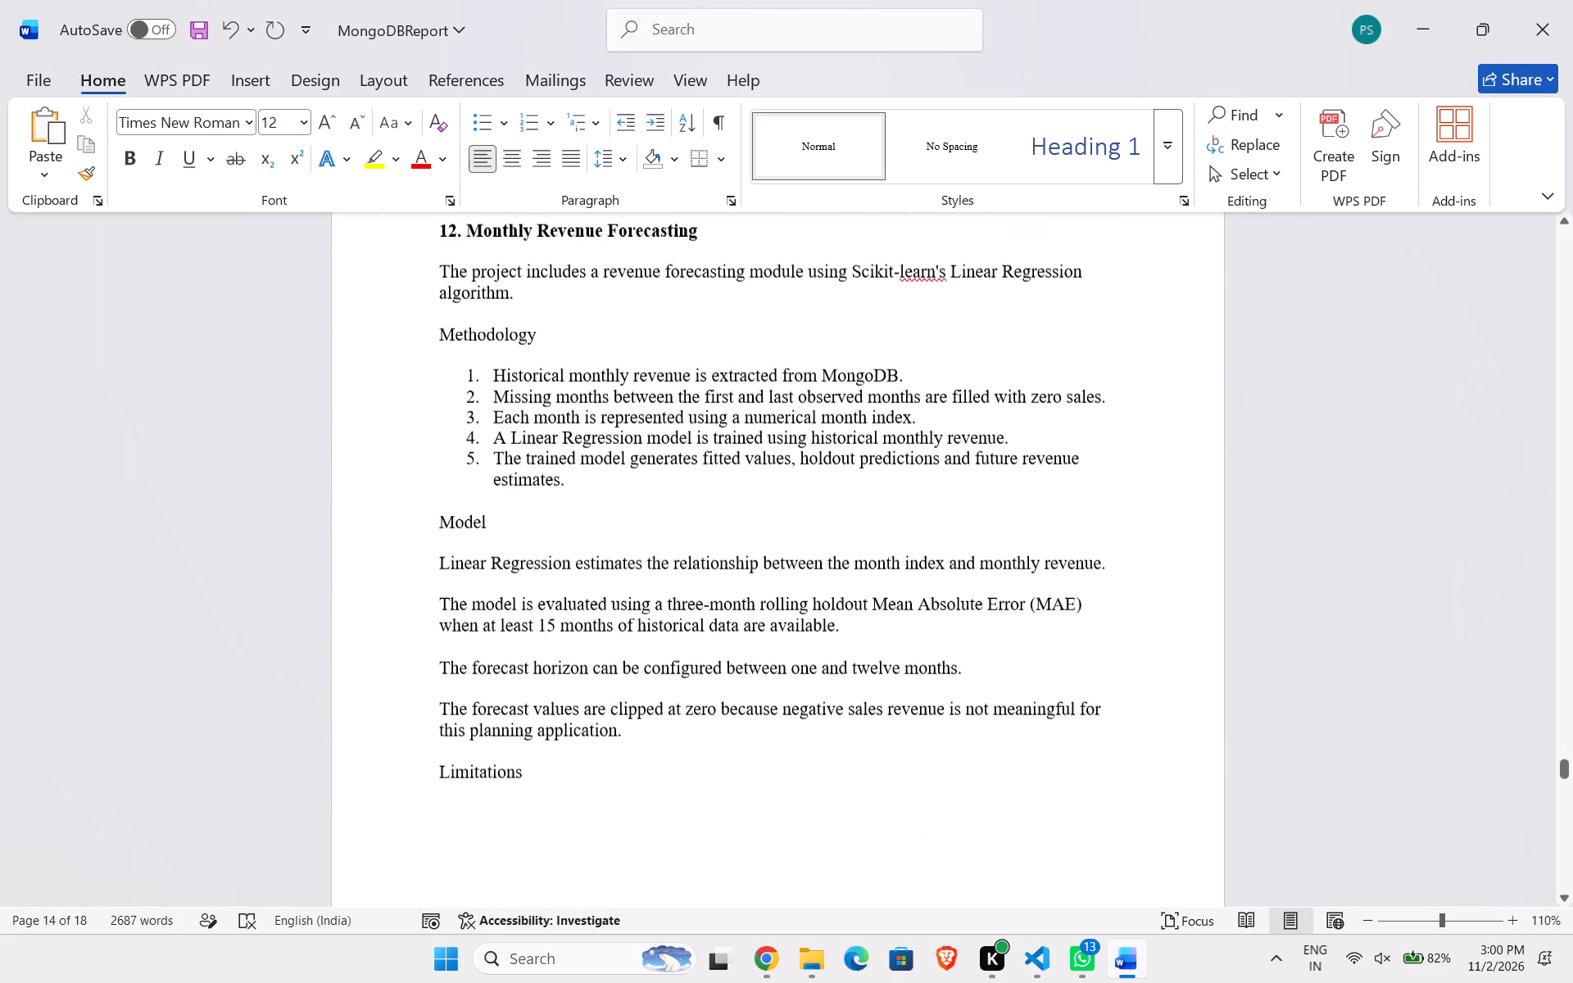
{"action": "scroll", "coordinate": [539, 337], "scroll_direction": "down", "scroll_amount": 1}
{"action": "scroll", "coordinate": [539, 337], "scroll_direction": "up", "scroll_amount": 1}
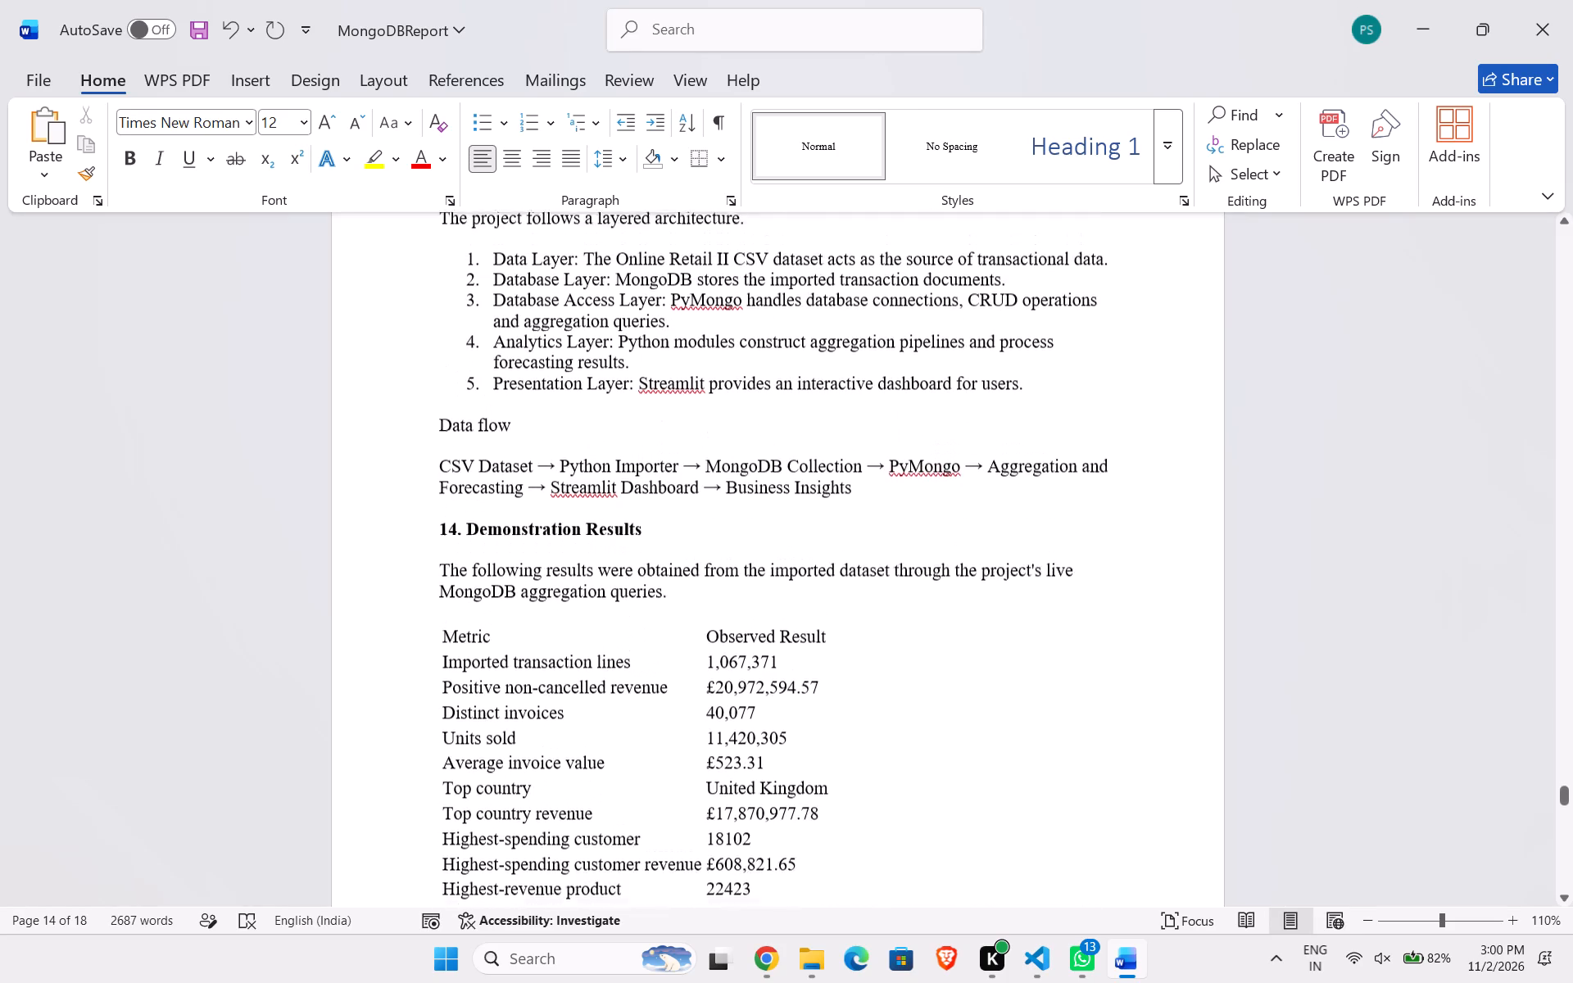
{"action": "scroll", "coordinate": [539, 337], "scroll_direction": "up", "scroll_amount": 1}
{"action": "scroll", "coordinate": [539, 337], "scroll_direction": "down", "scroll_amount": 1}
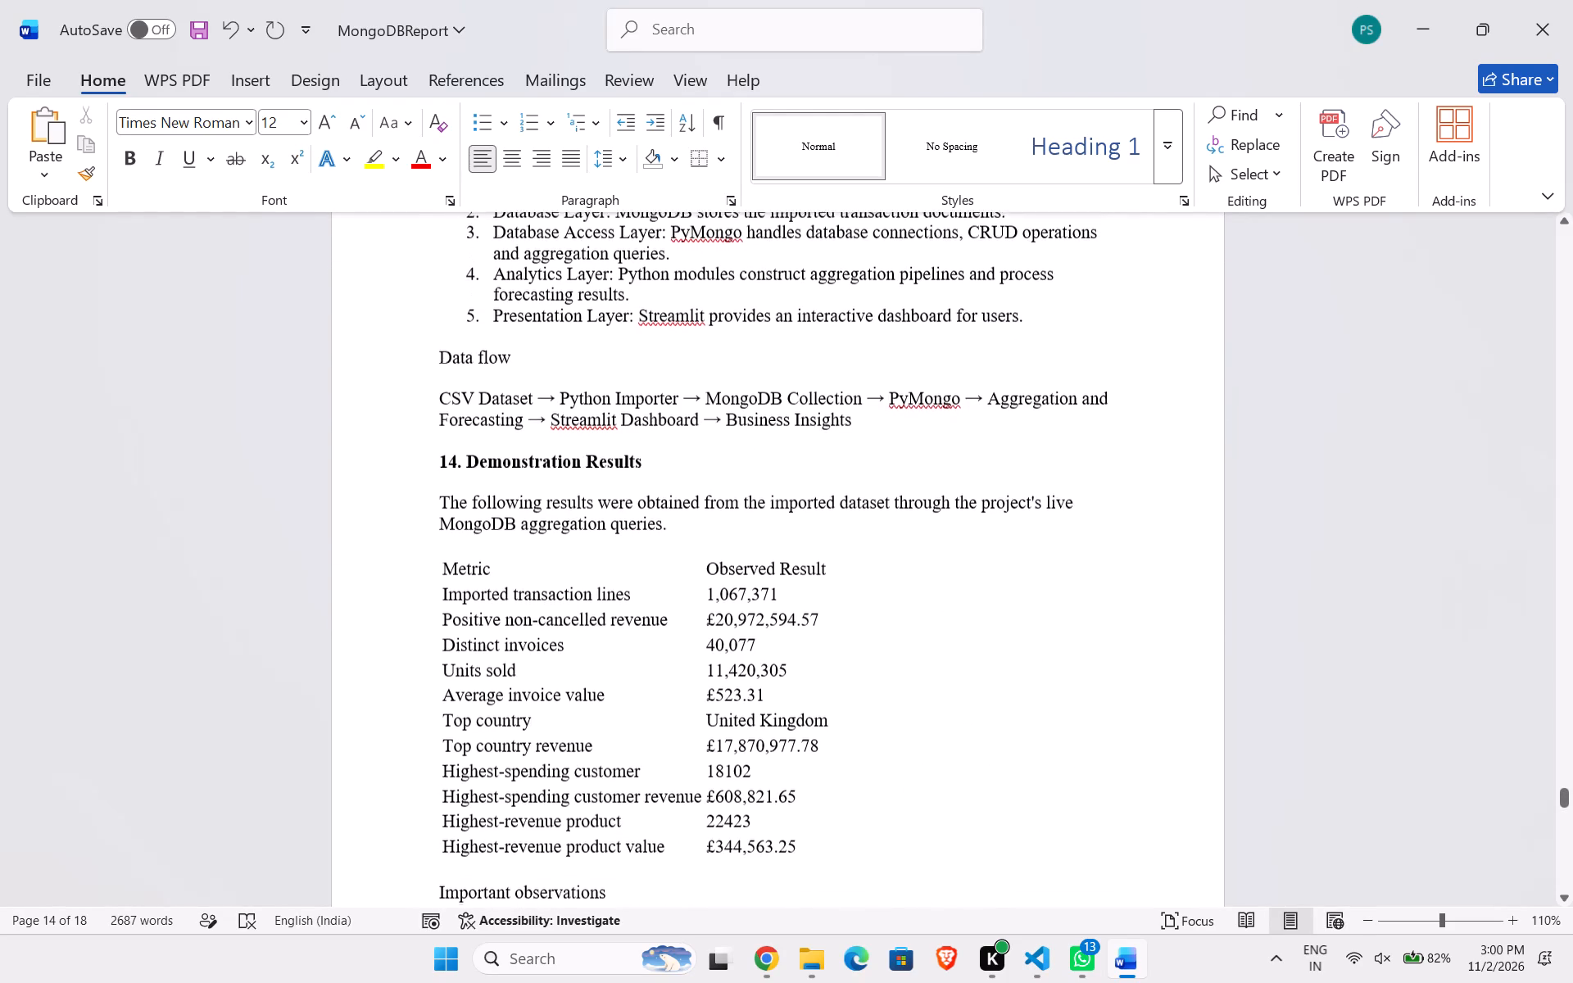
{"action": "scroll", "coordinate": [539, 337], "scroll_direction": "down", "scroll_amount": 1}
{"action": "scroll", "coordinate": [569, 496], "scroll_direction": "down", "scroll_amount": 2}
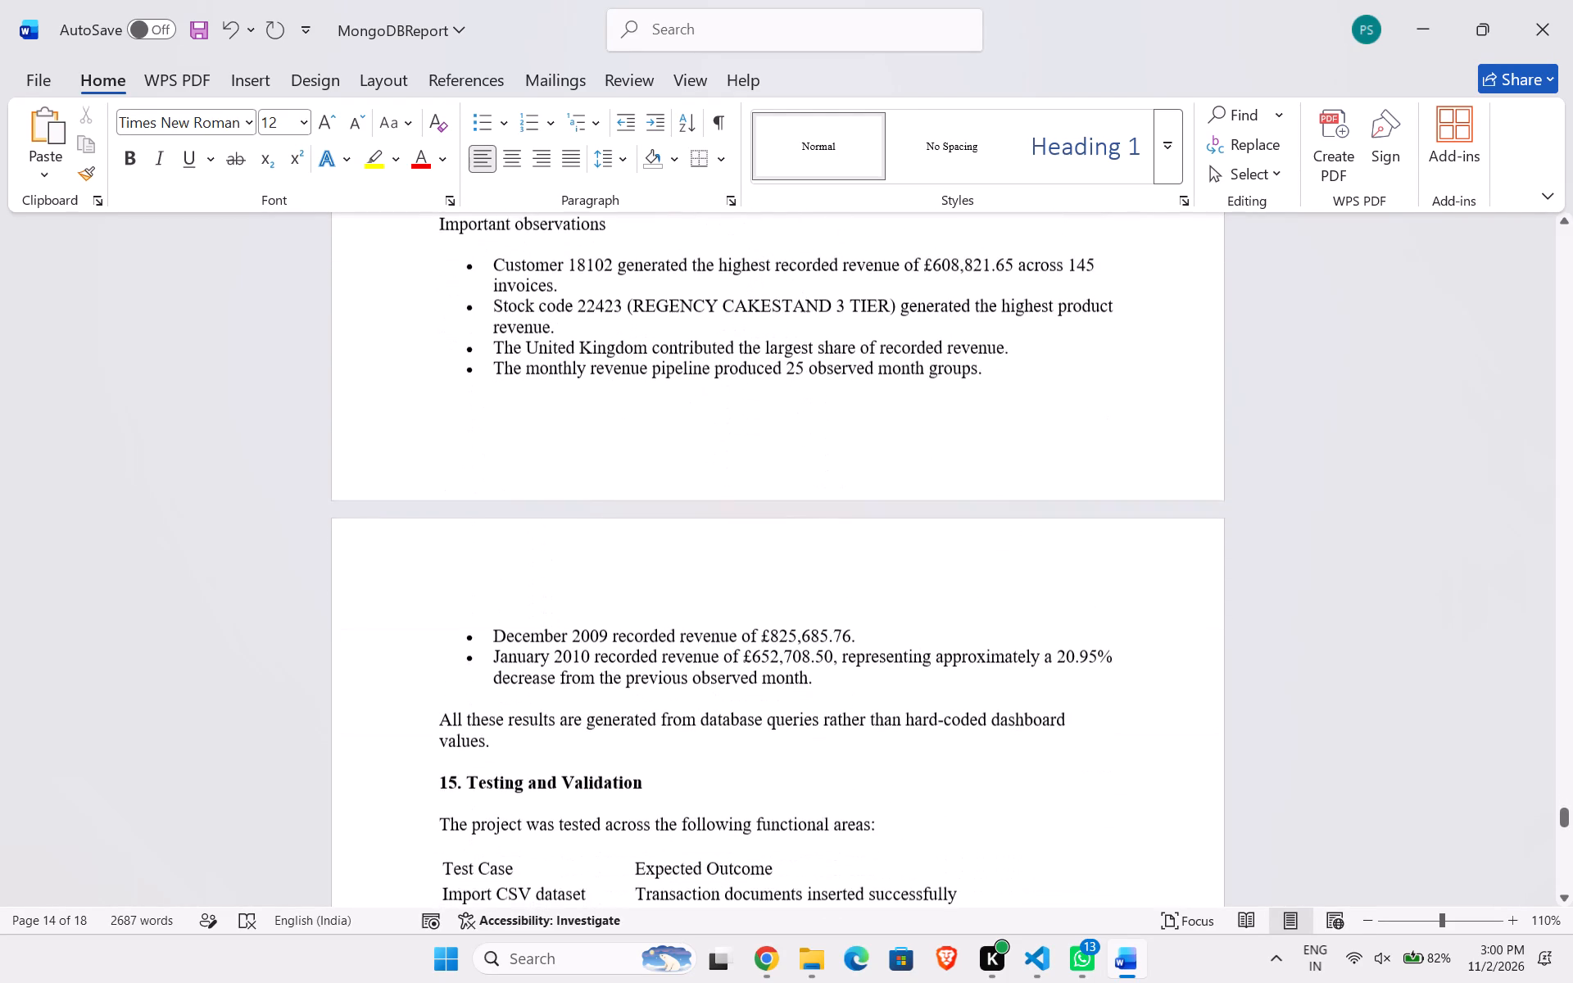
{"action": "scroll", "coordinate": [569, 496], "scroll_direction": "down", "scroll_amount": 3}
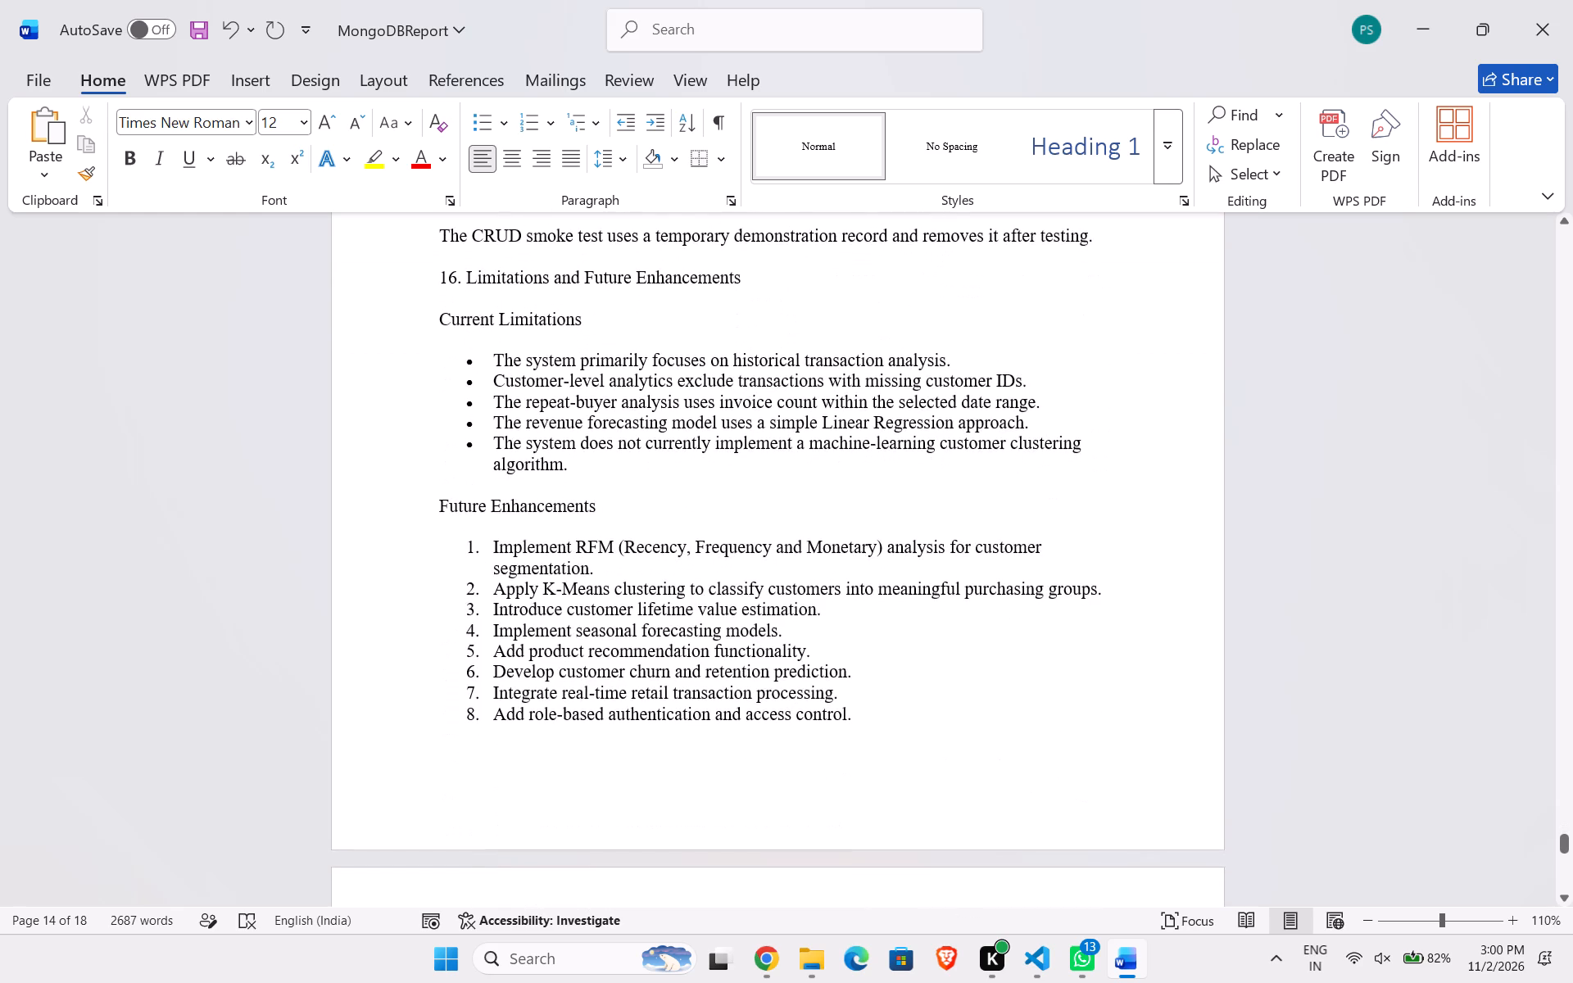
{"action": "scroll", "coordinate": [569, 496], "scroll_direction": "down", "scroll_amount": 4}
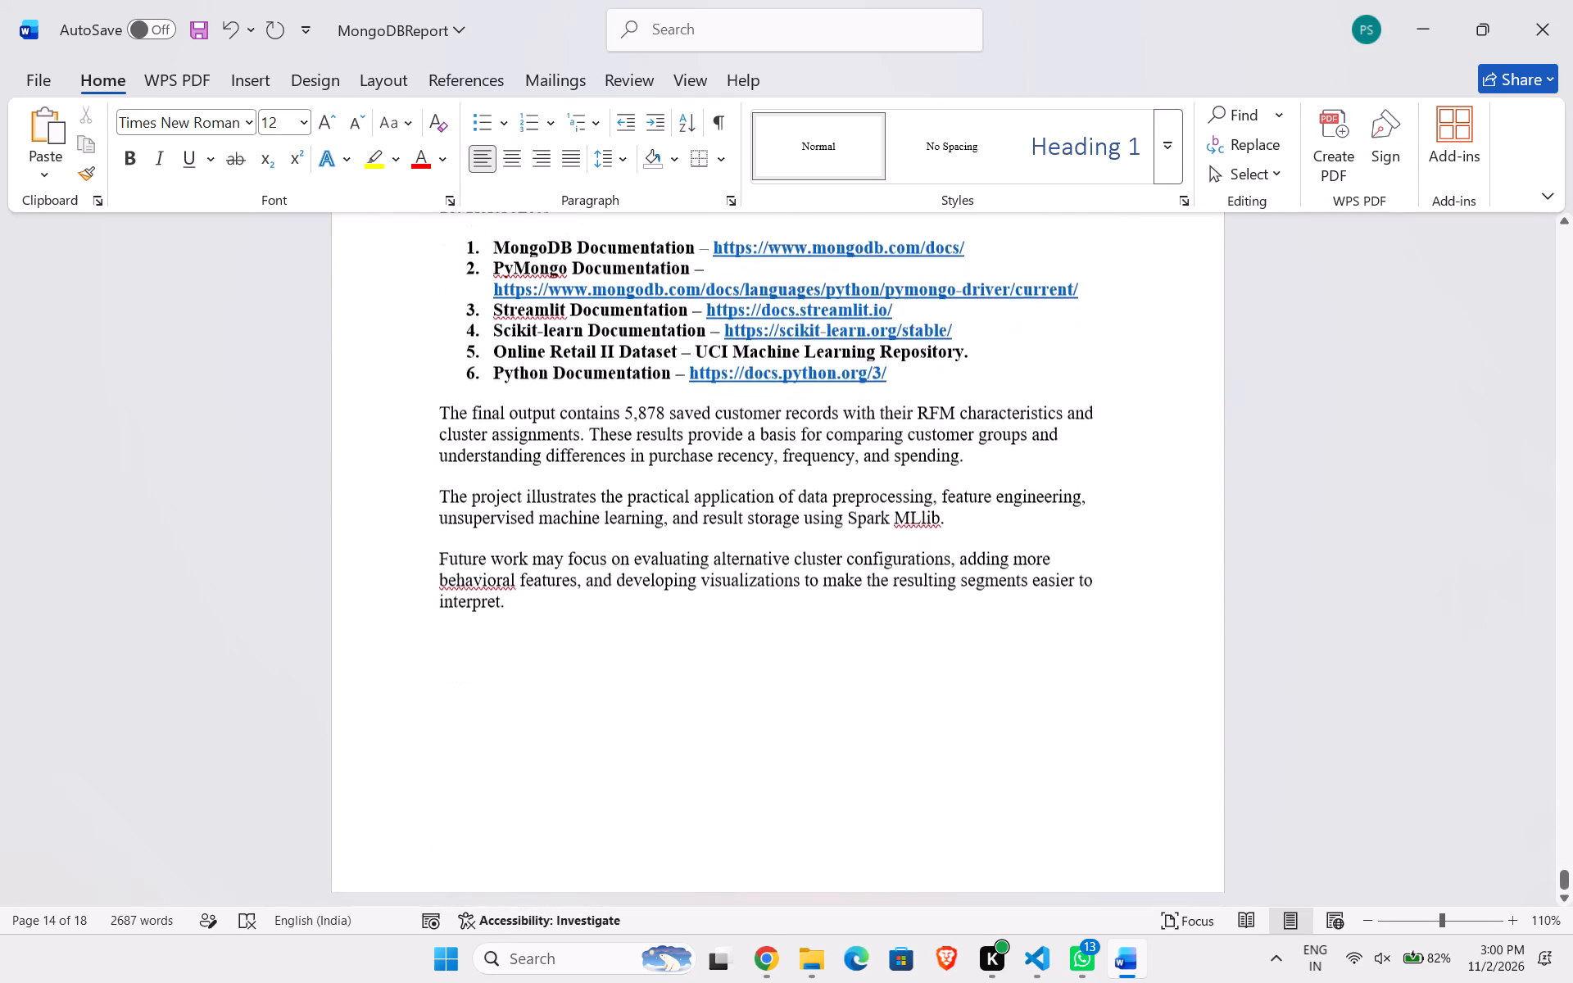
{"action": "scroll", "coordinate": [569, 496], "scroll_direction": "up", "scroll_amount": 7}
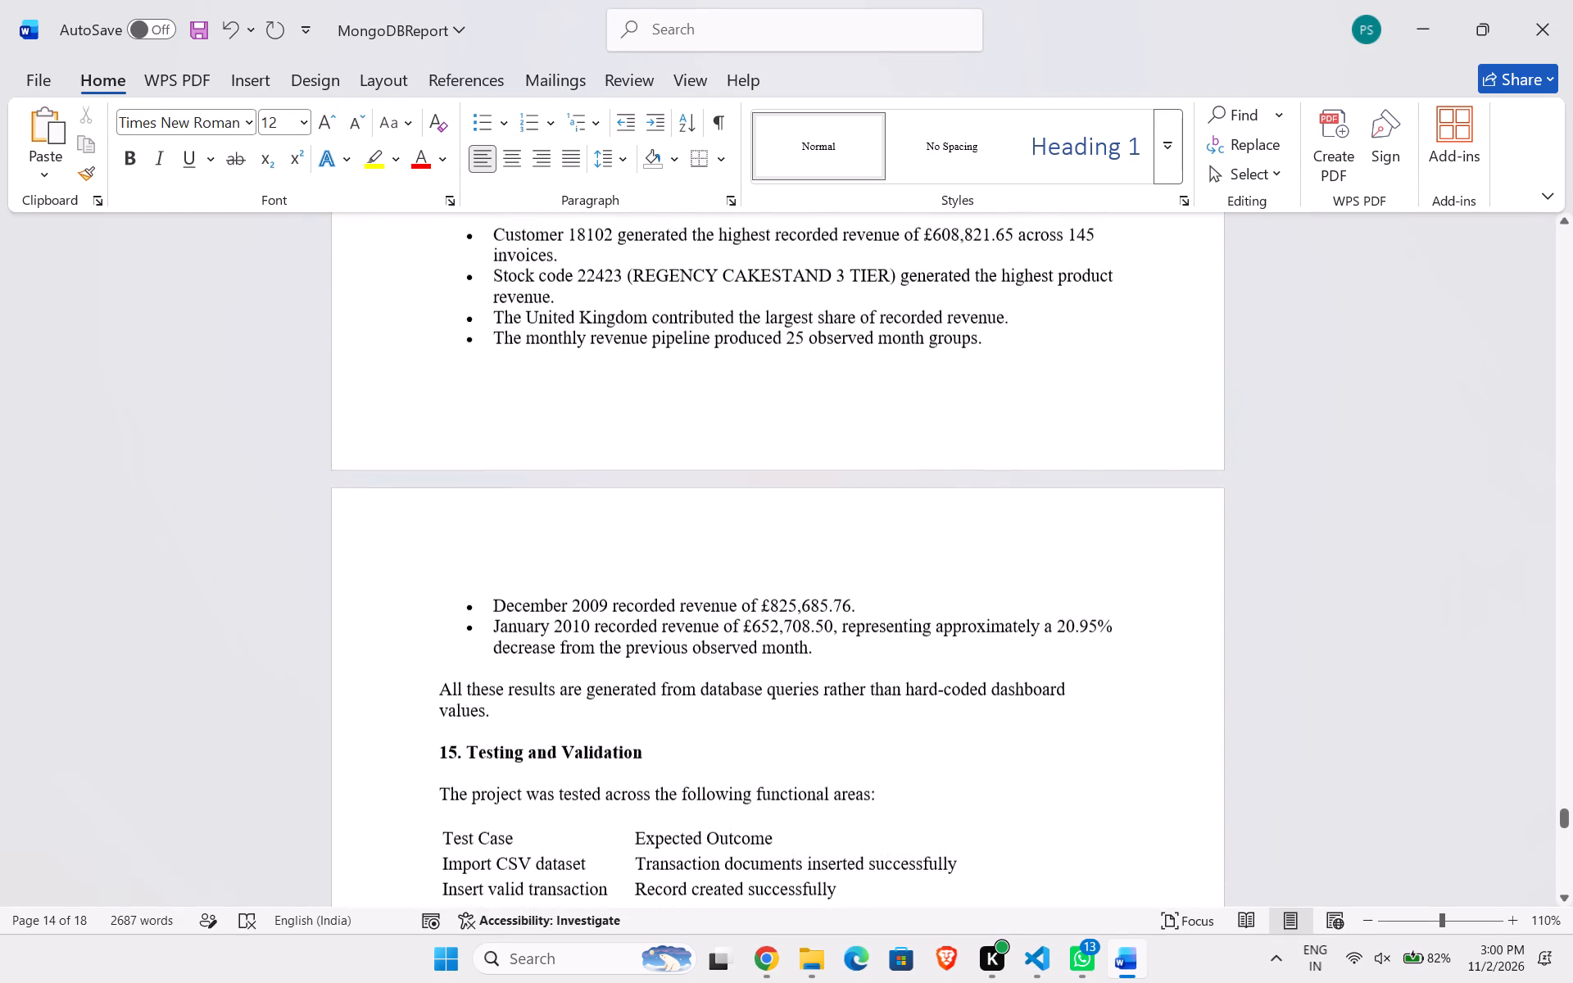
{"action": "scroll", "coordinate": [569, 496], "scroll_direction": "up", "scroll_amount": 2}
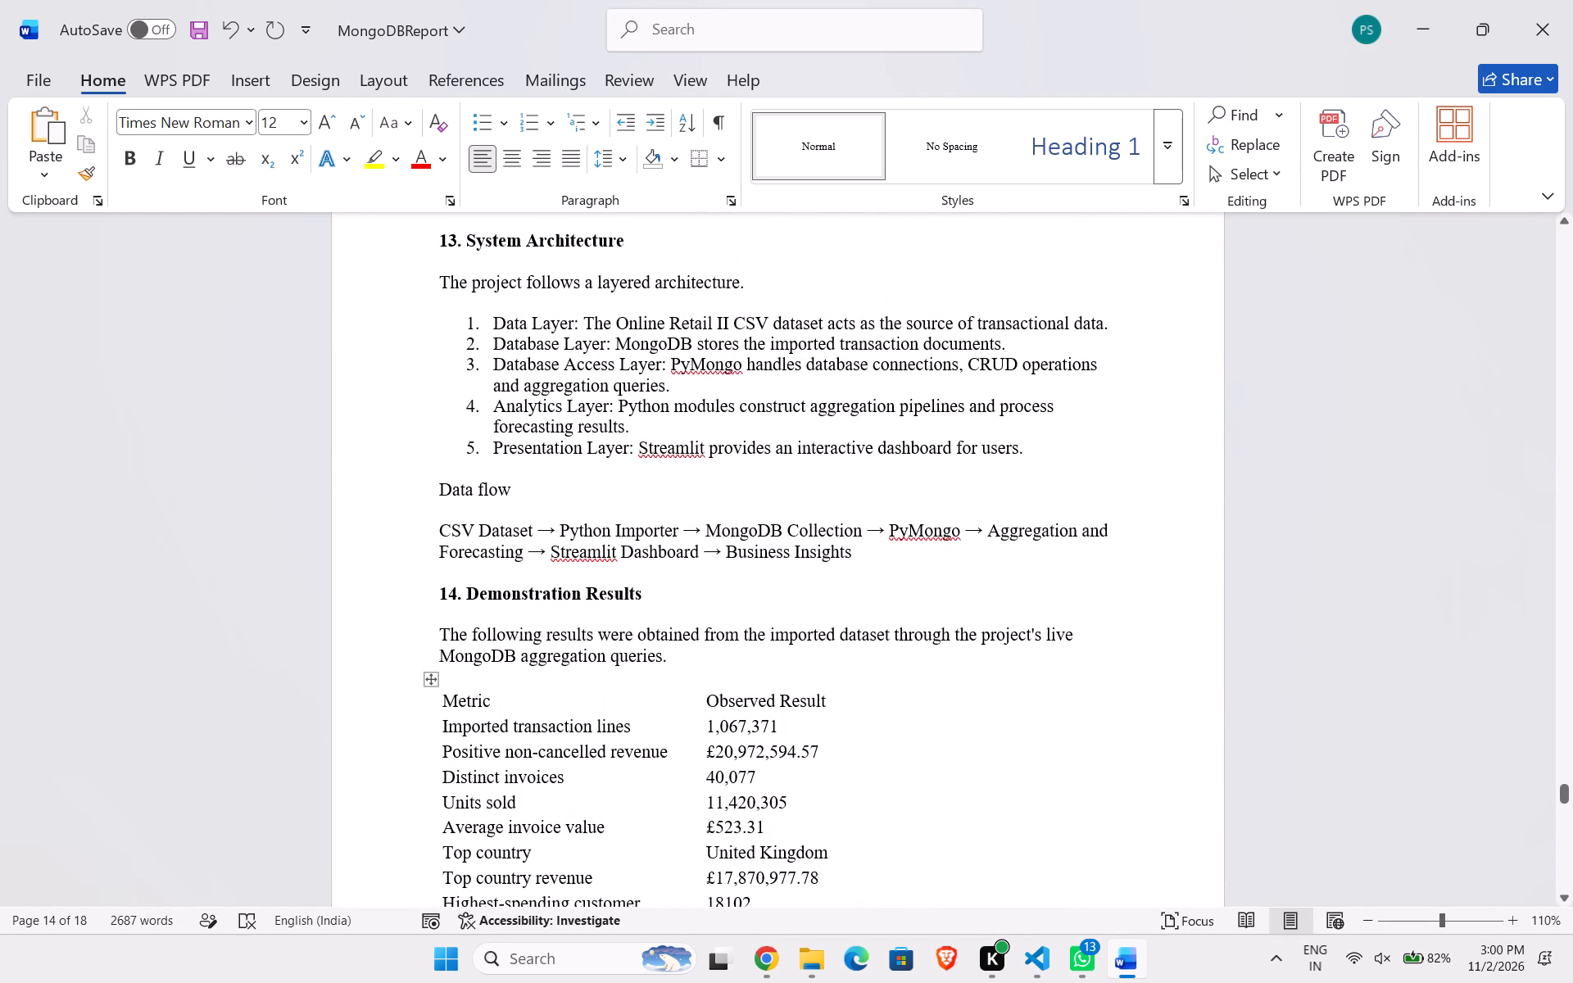
{"action": "scroll", "coordinate": [569, 496], "scroll_direction": "up", "scroll_amount": 2}
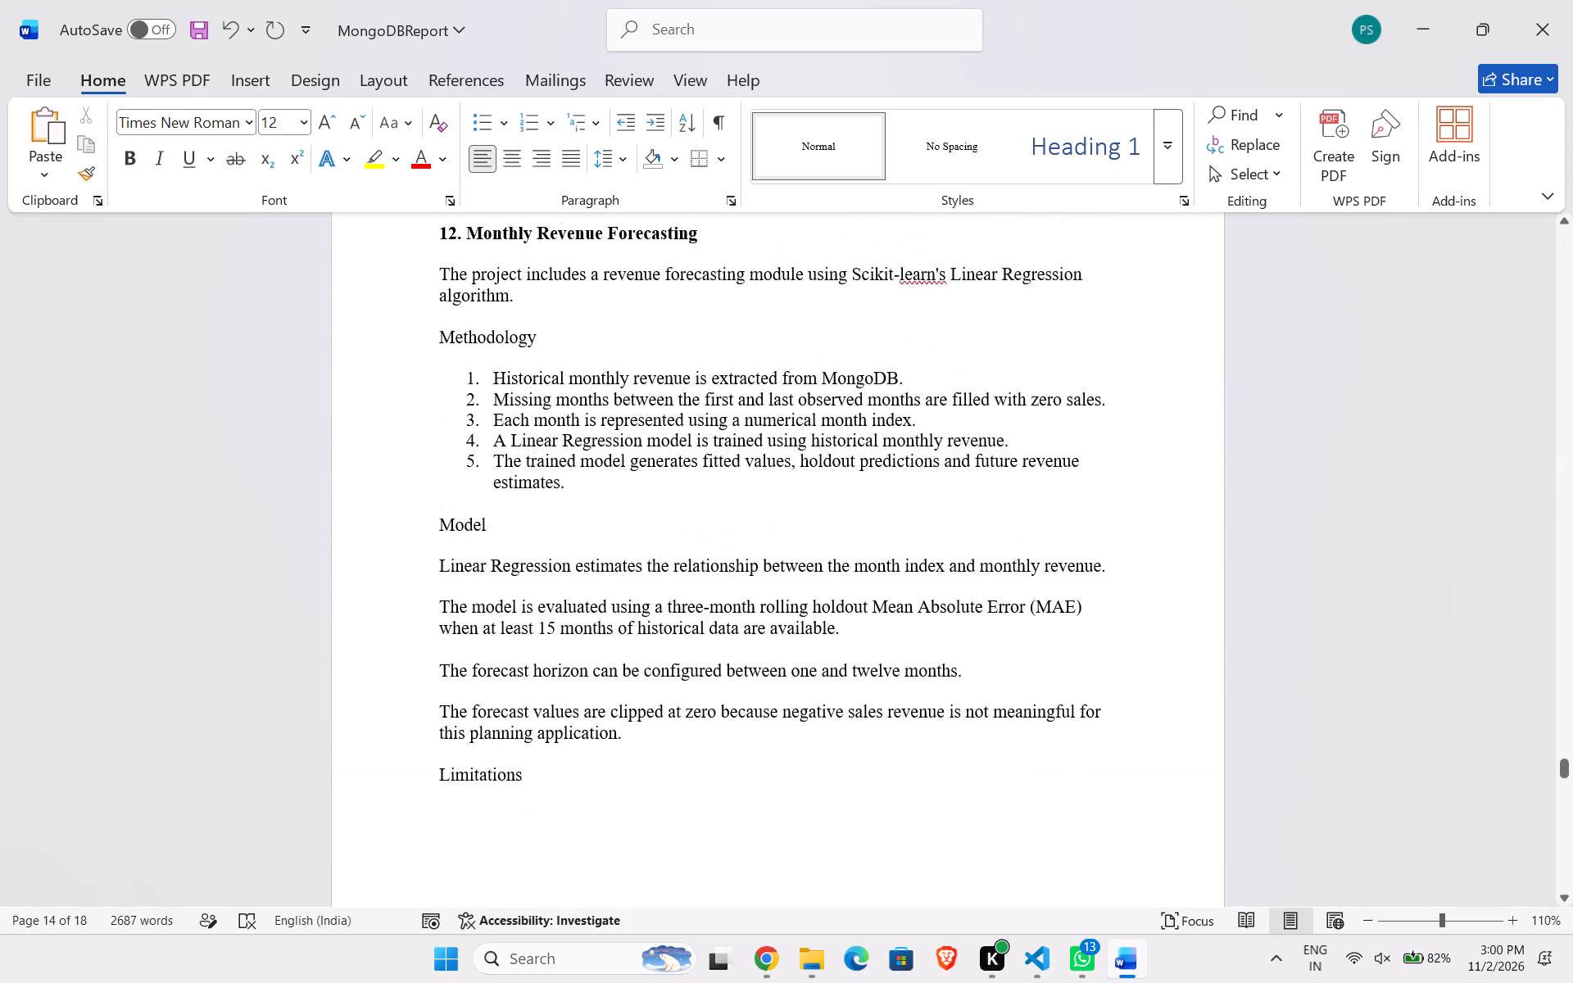
{"action": "scroll", "coordinate": [569, 496], "scroll_direction": "up", "scroll_amount": 4}
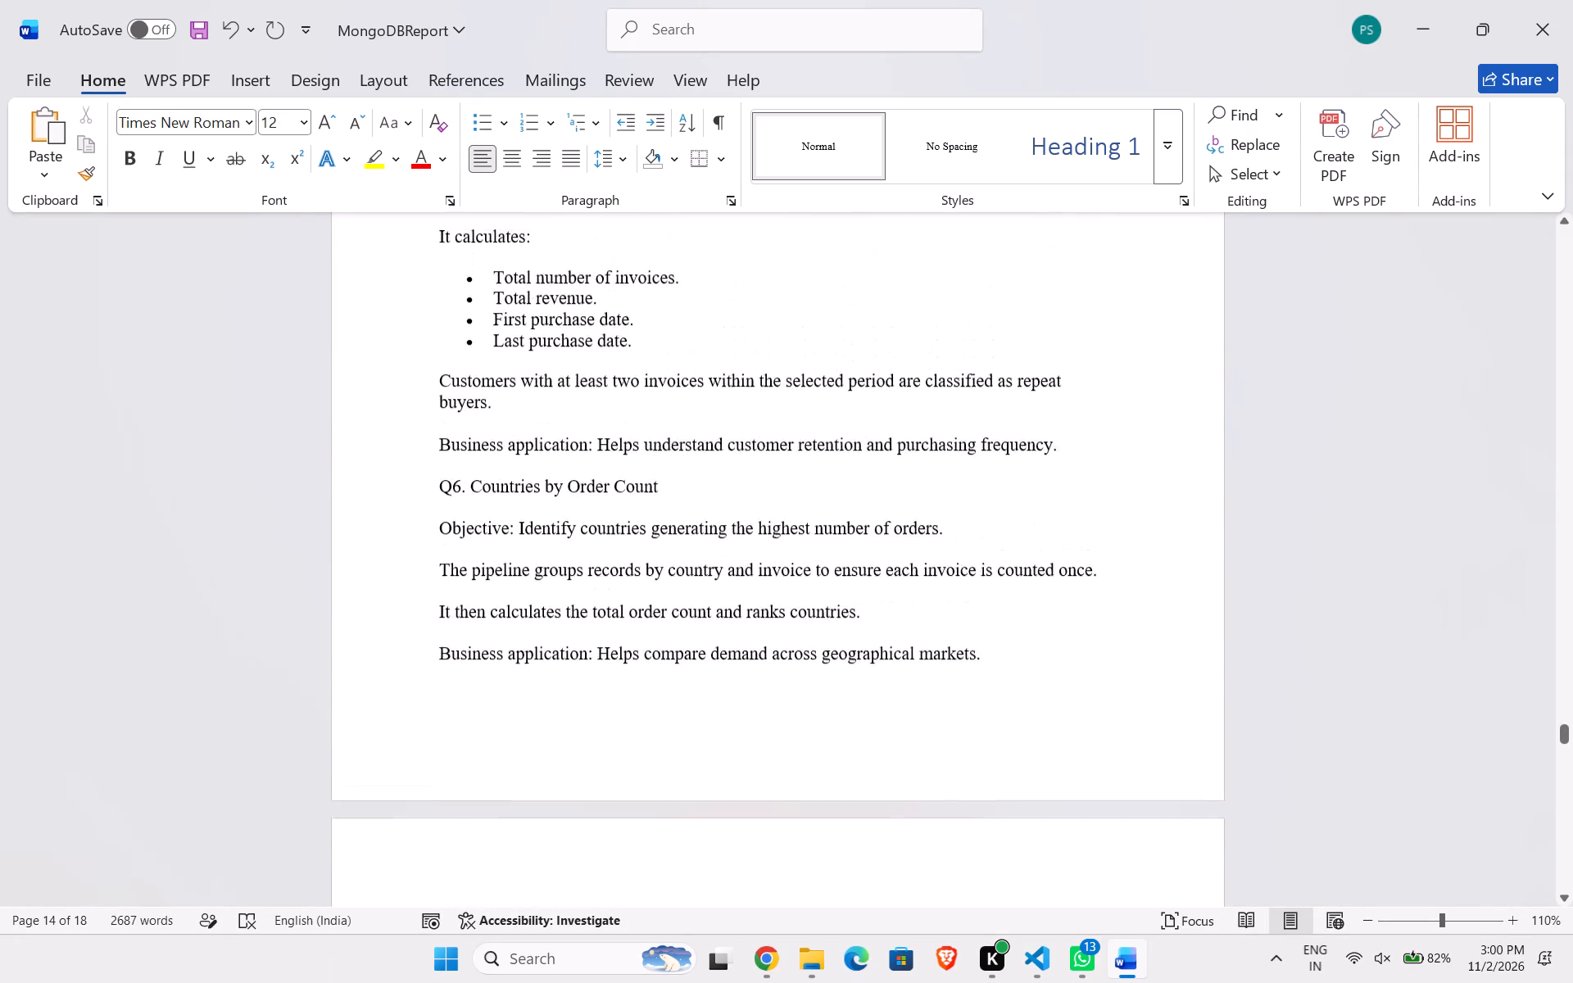
{"action": "scroll", "coordinate": [569, 496], "scroll_direction": "up", "scroll_amount": 7}
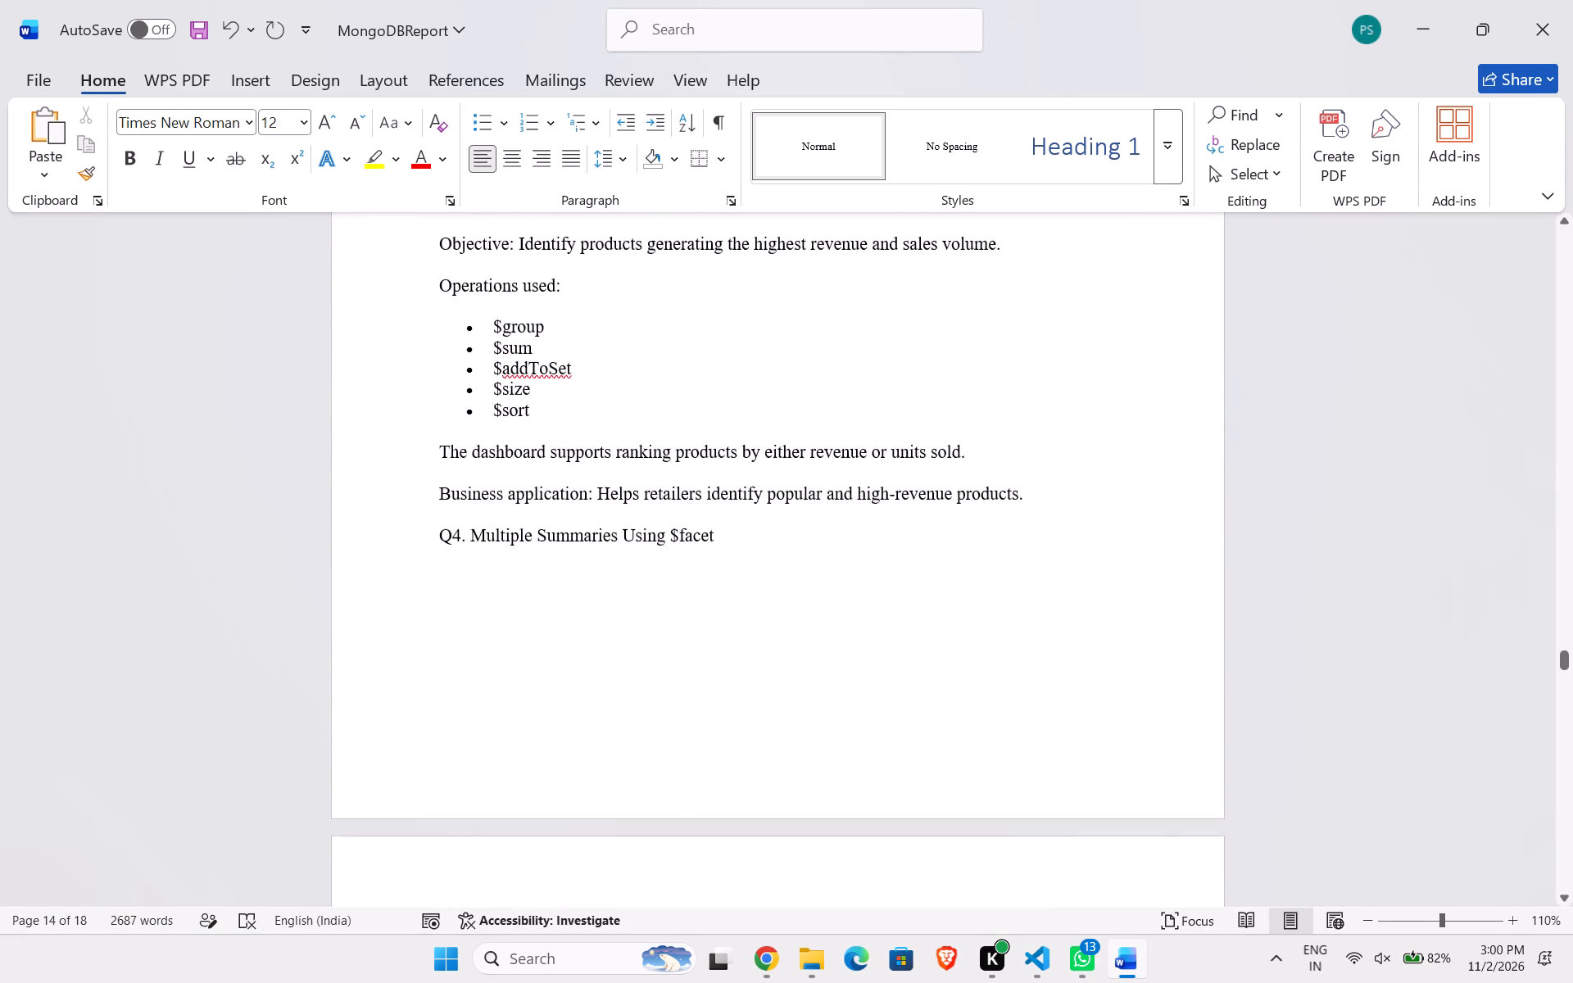
{"action": "scroll", "coordinate": [569, 496], "scroll_direction": "up", "scroll_amount": 3}
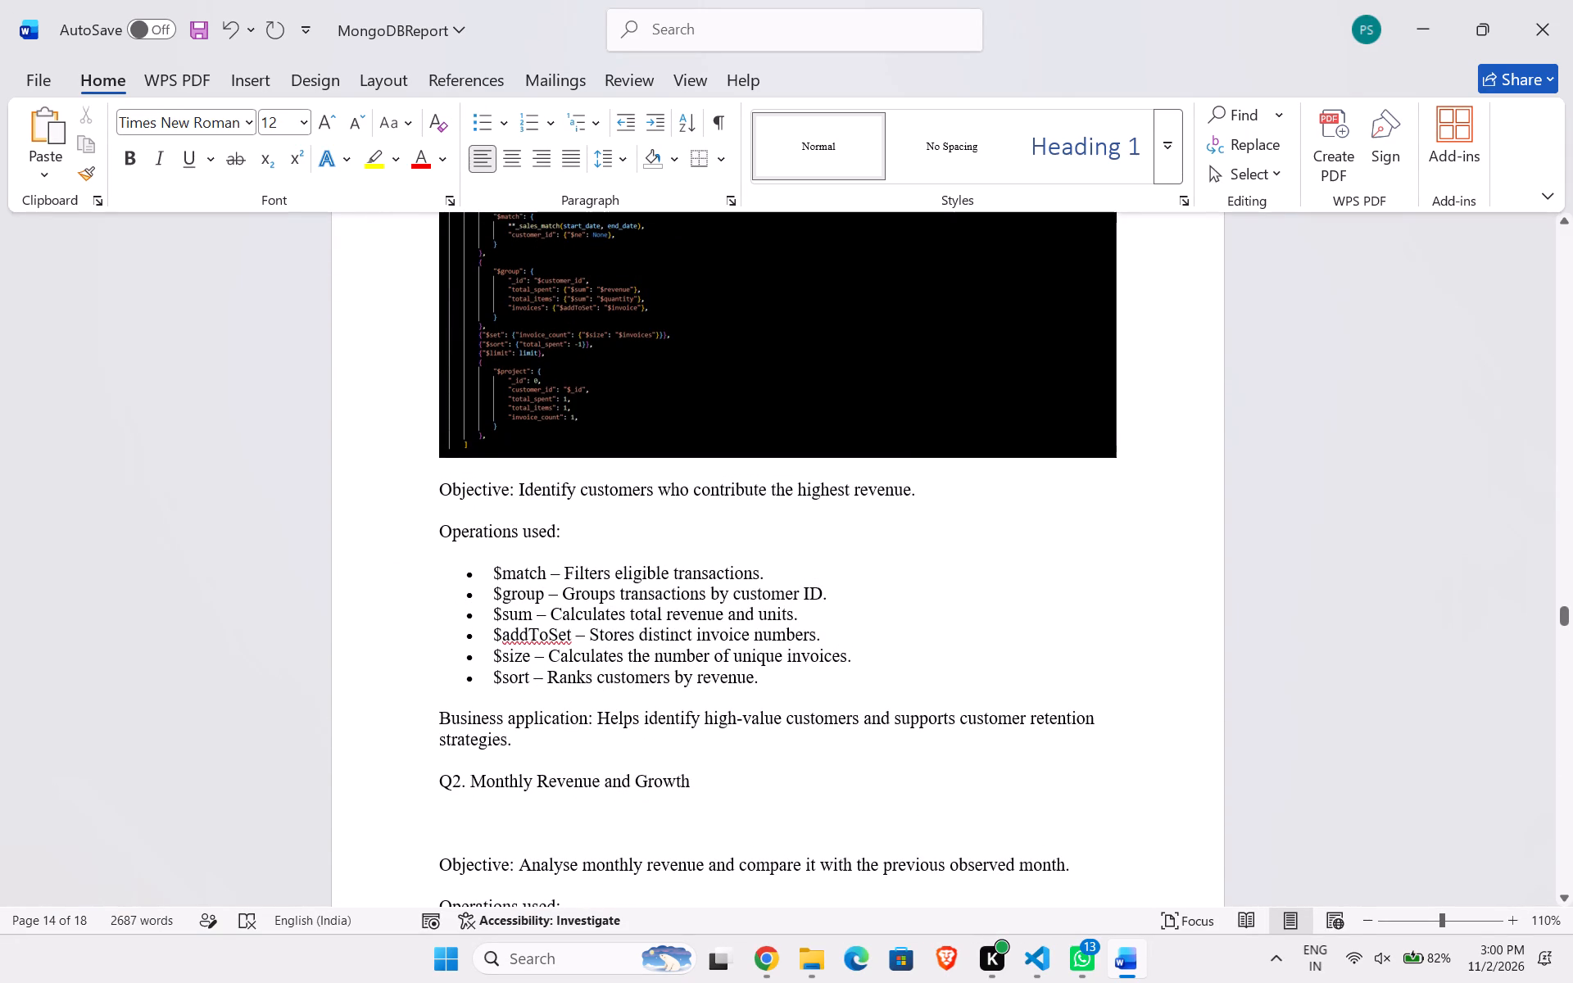
{"action": "scroll", "coordinate": [569, 496], "scroll_direction": "up", "scroll_amount": 5}
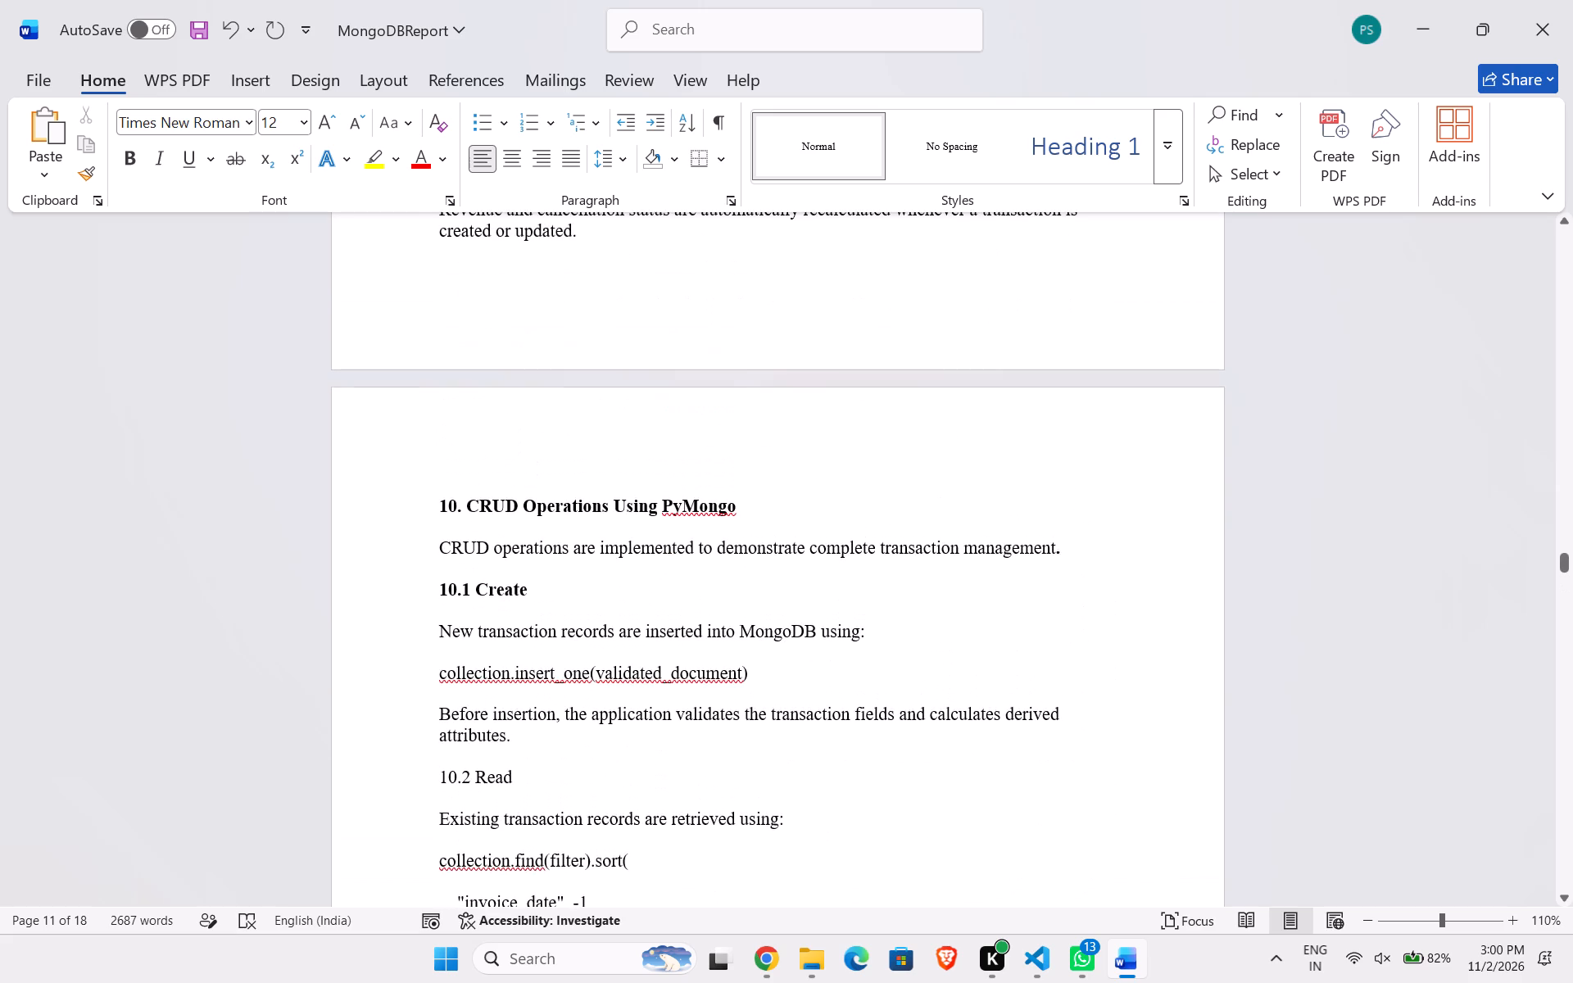
{"action": "scroll", "coordinate": [569, 496], "scroll_direction": "up", "scroll_amount": 4}
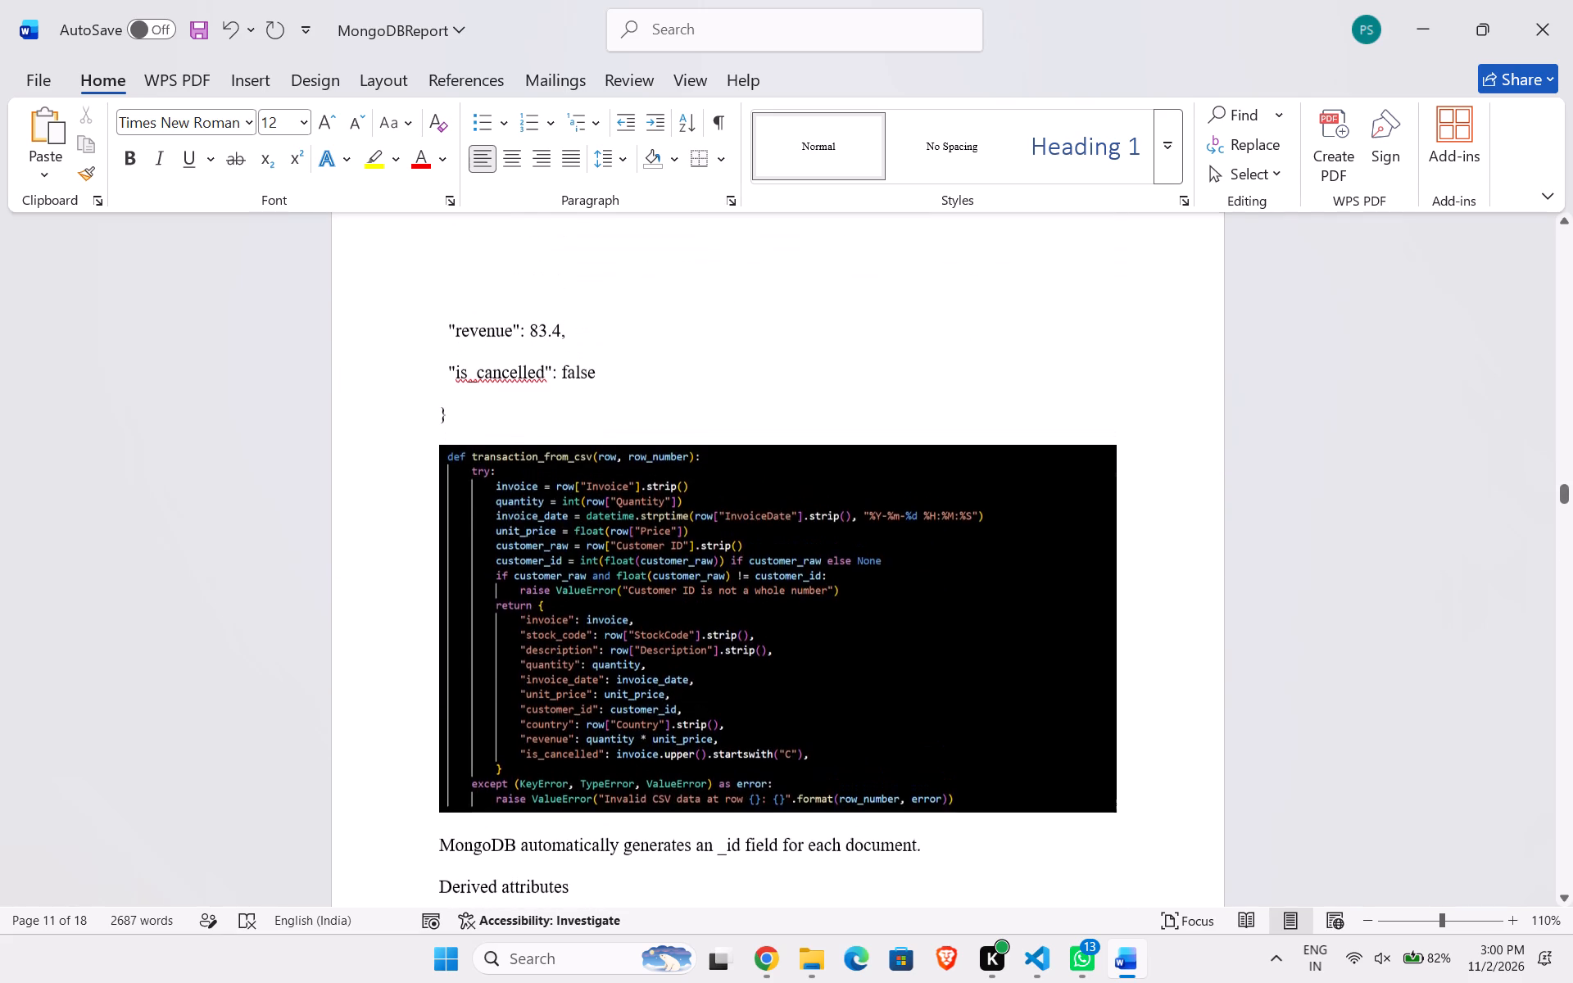
{"action": "scroll", "coordinate": [569, 496], "scroll_direction": "up", "scroll_amount": 5}
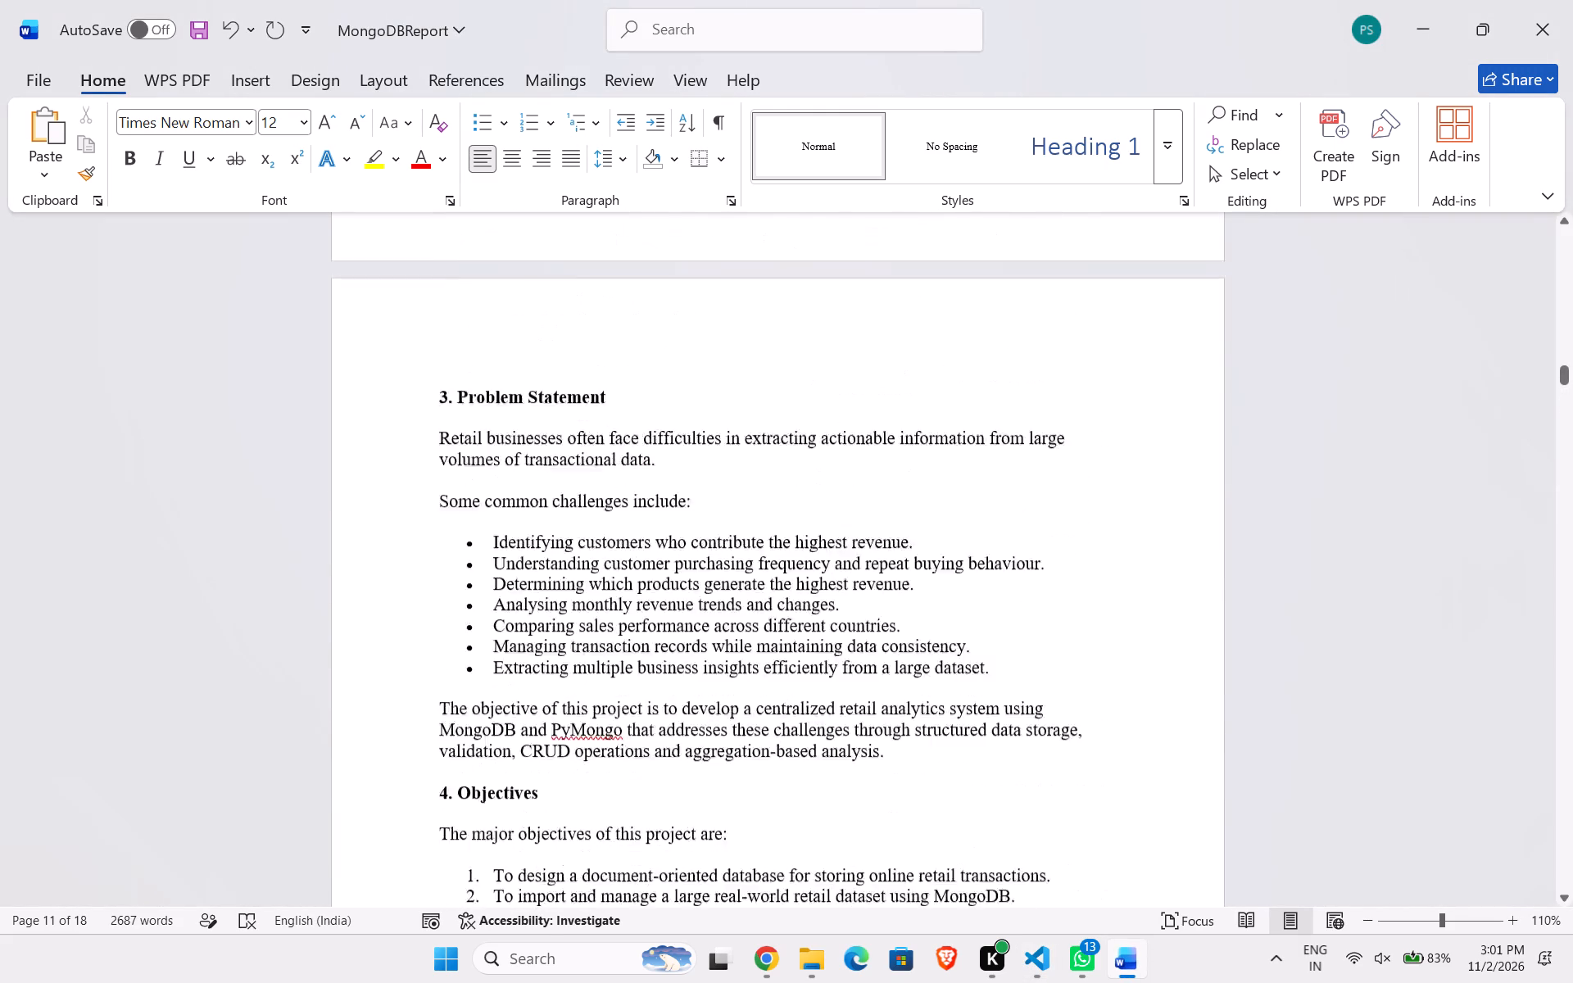
{"action": "scroll", "coordinate": [1033, 655], "scroll_direction": "up", "scroll_amount": 1}
{"action": "scroll", "coordinate": [1033, 655], "scroll_direction": "down", "scroll_amount": 8}
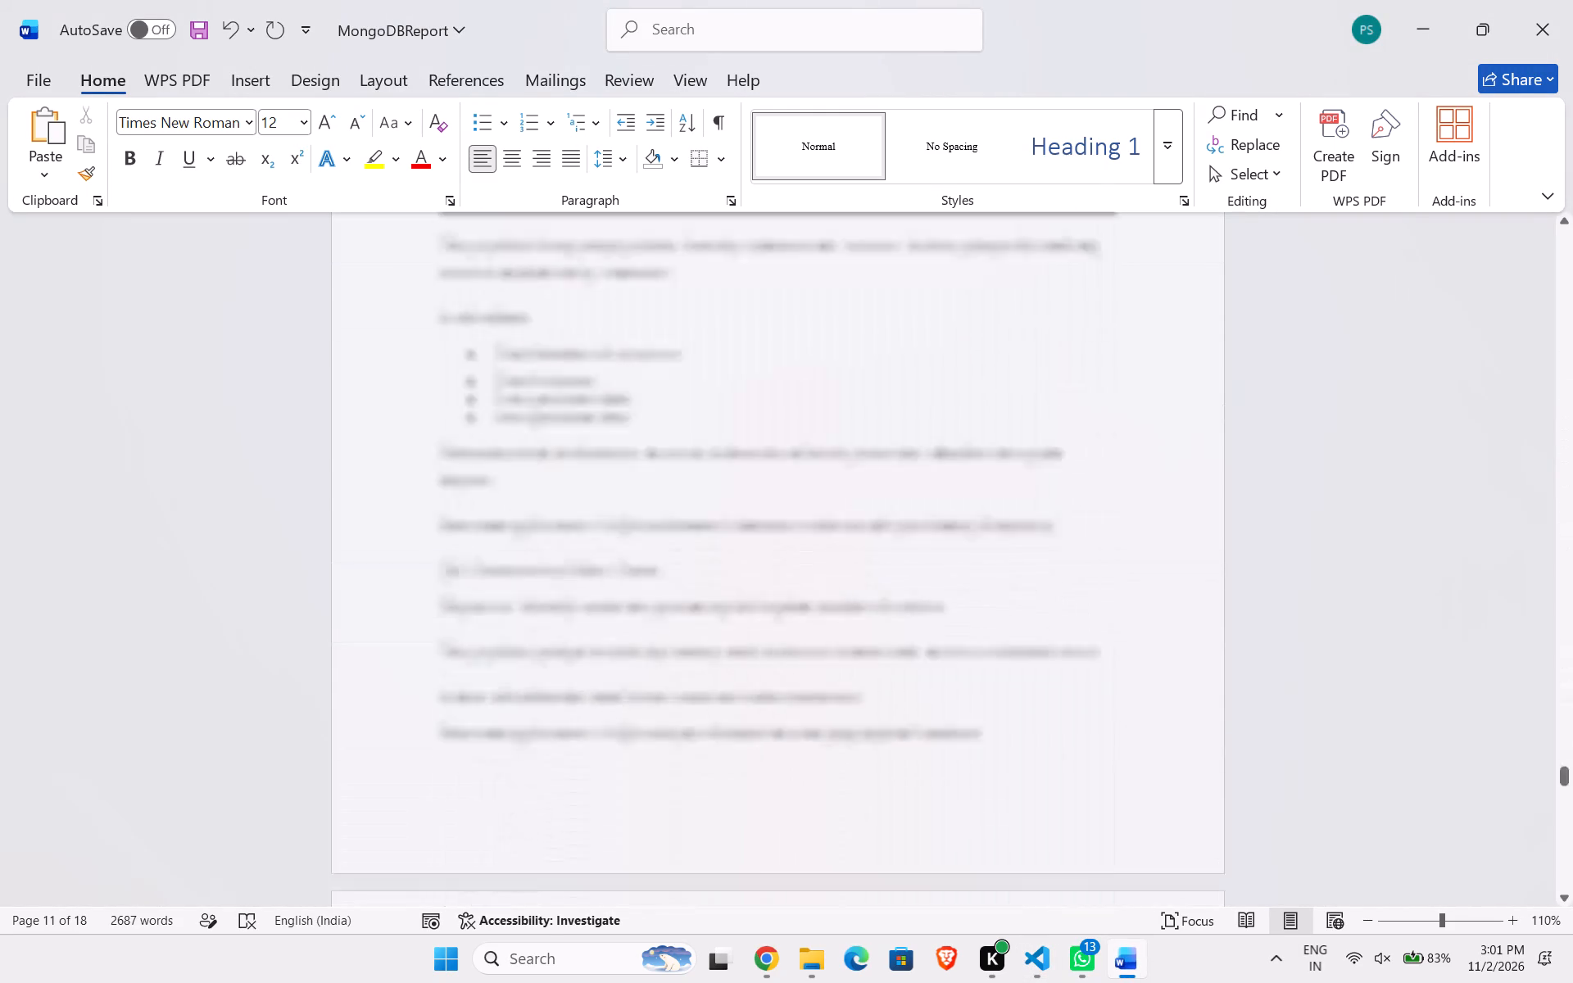
{"action": "scroll", "coordinate": [1033, 655], "scroll_direction": "down", "scroll_amount": 3}
{"action": "scroll", "coordinate": [1033, 655], "scroll_direction": "up", "scroll_amount": 1}
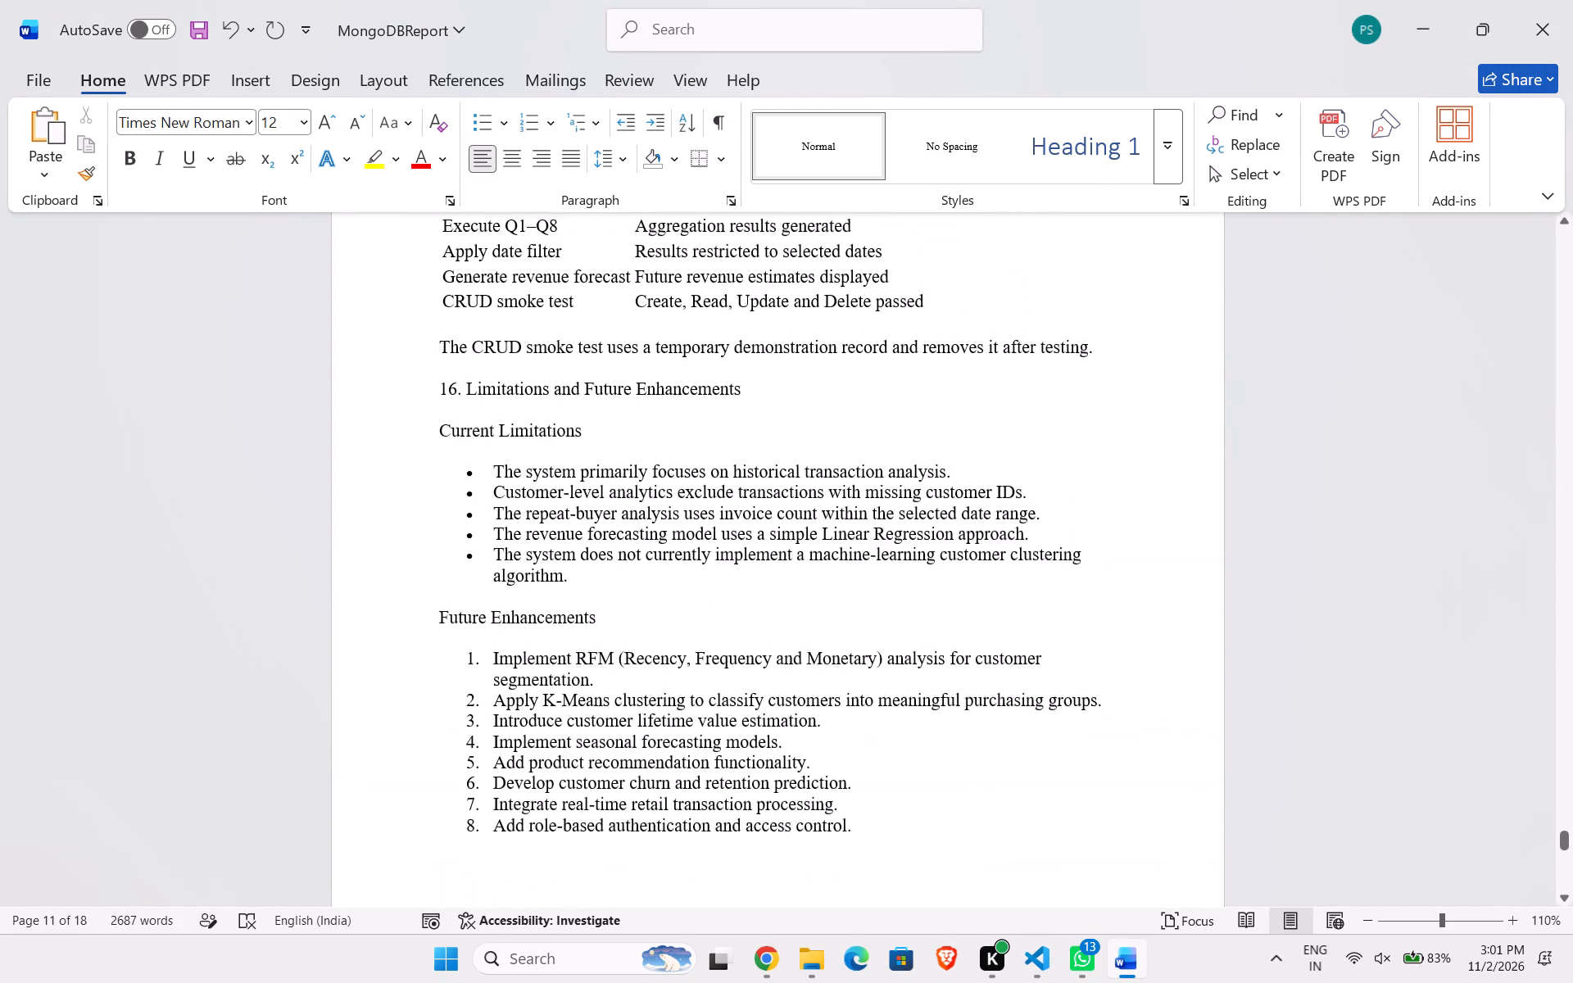
{"action": "scroll", "coordinate": [1033, 655], "scroll_direction": "up", "scroll_amount": 3}
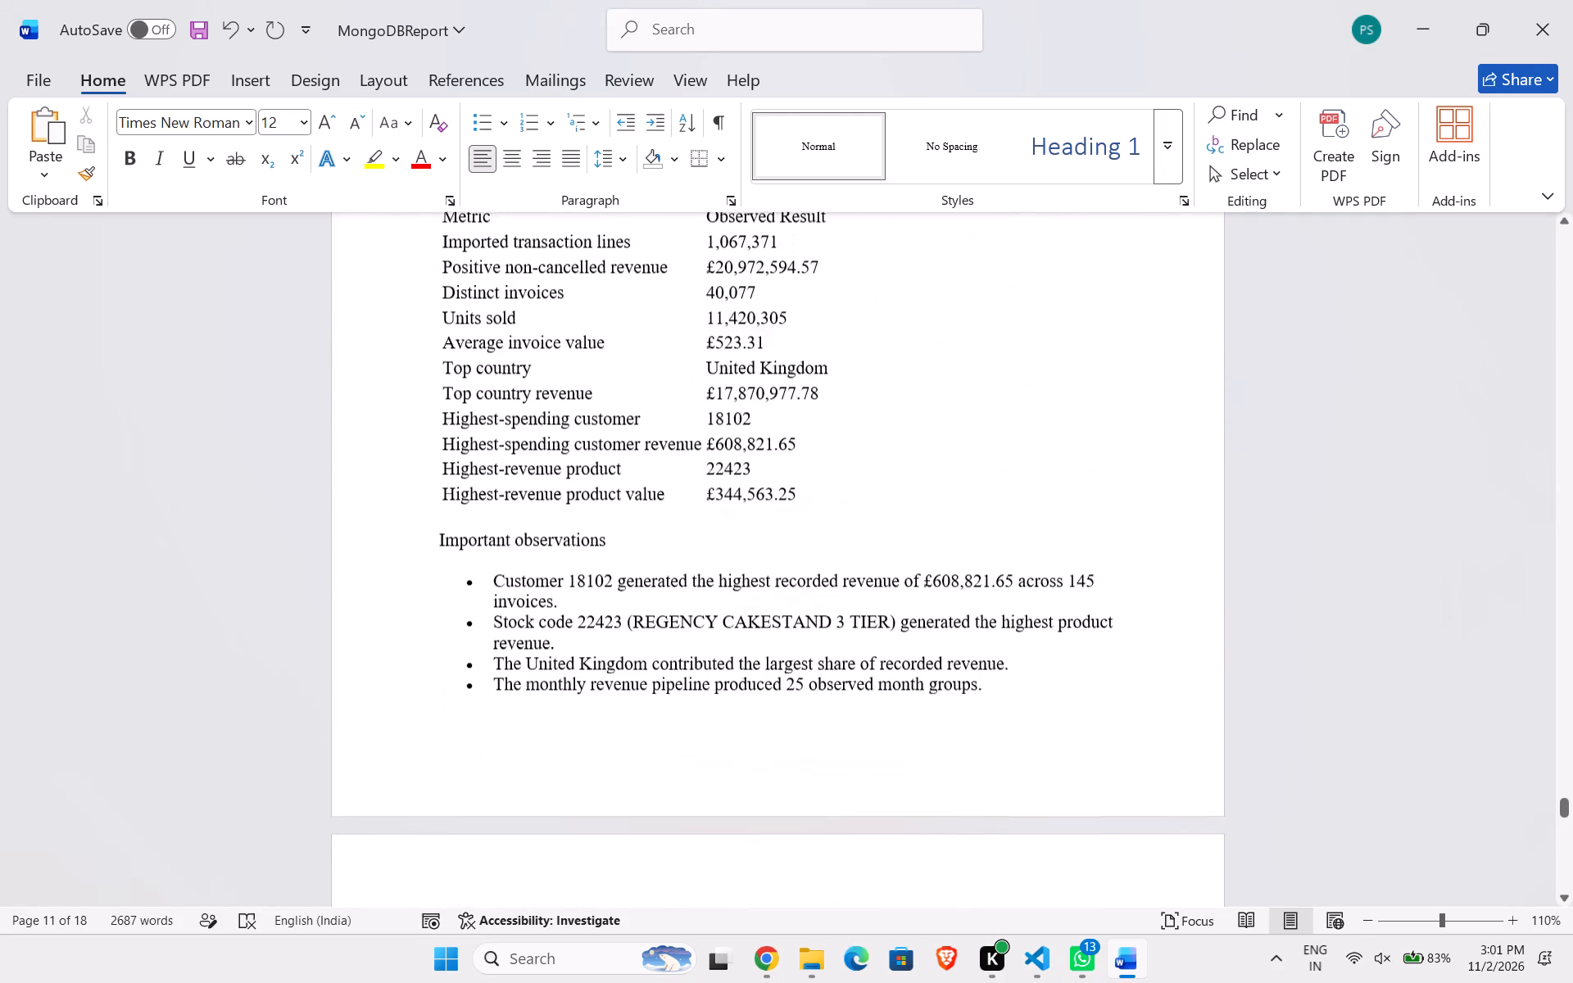
{"action": "scroll", "coordinate": [1033, 655], "scroll_direction": "up", "scroll_amount": 4}
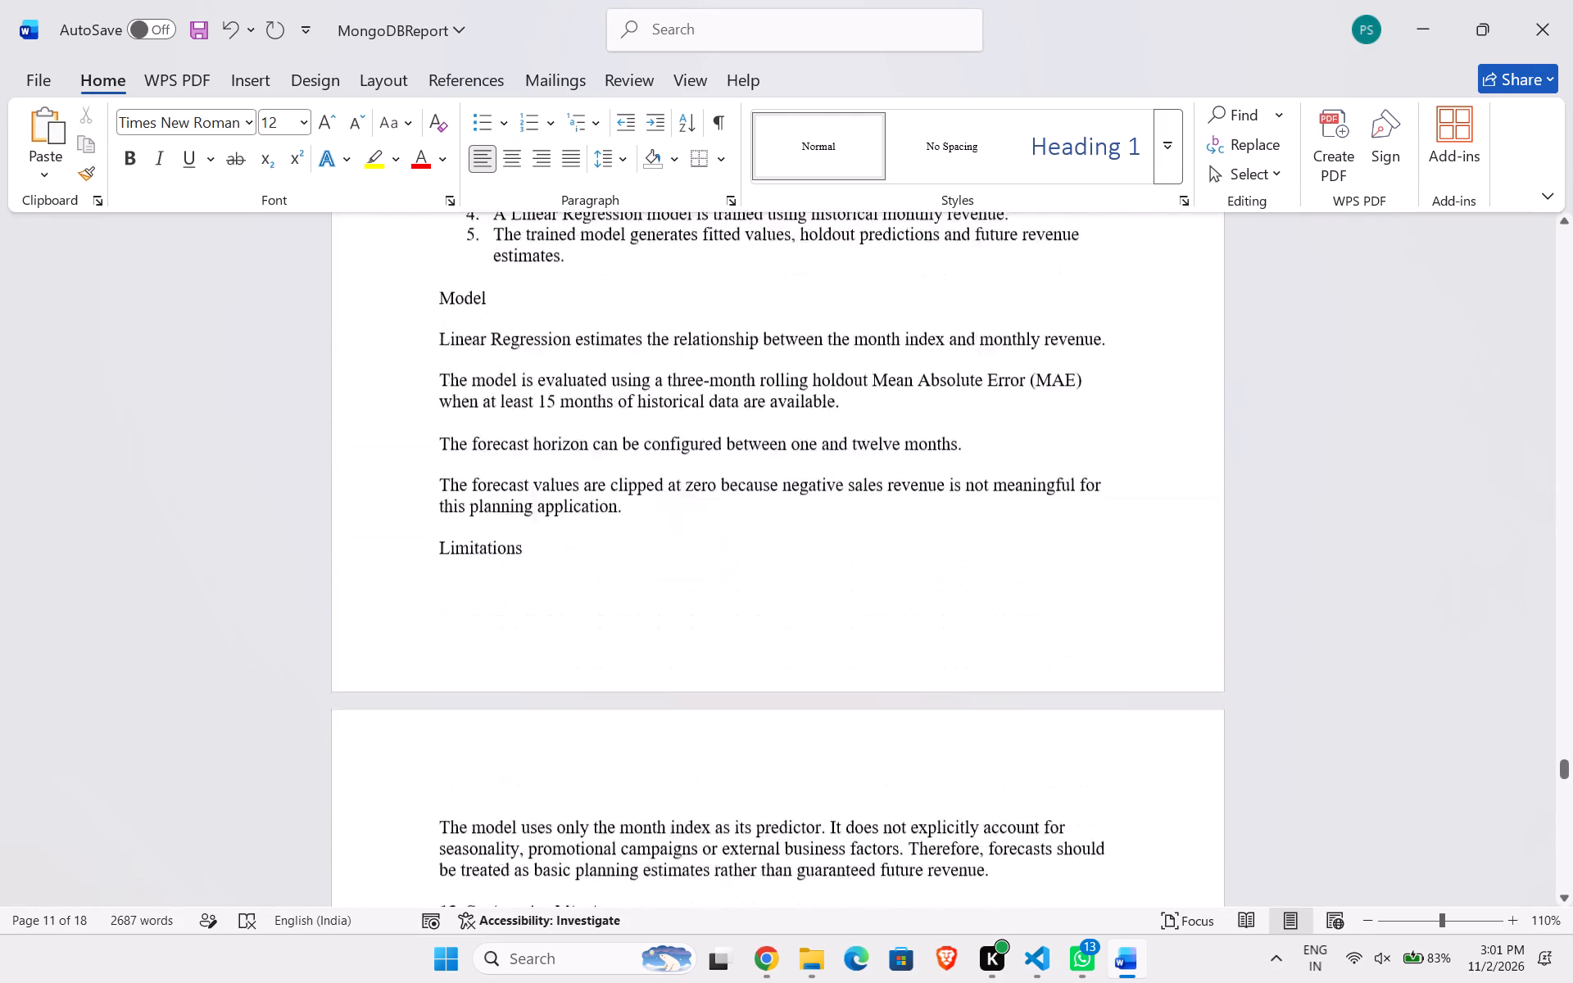
{"action": "scroll", "coordinate": [1033, 655], "scroll_direction": "up", "scroll_amount": 2}
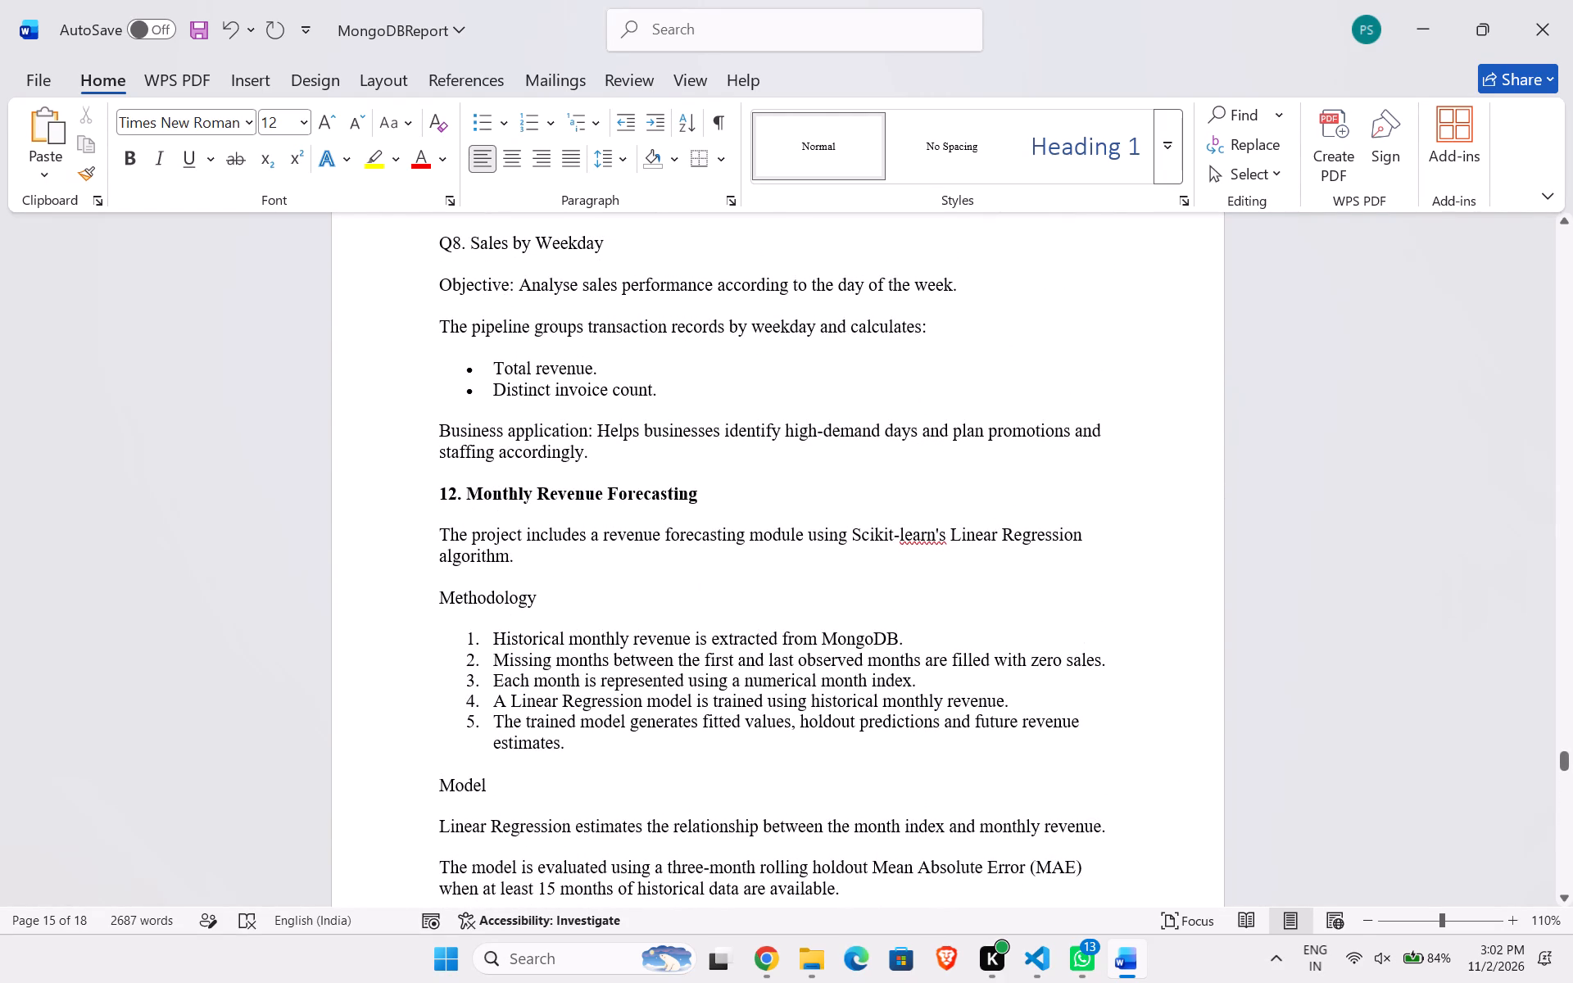
{"action": "left_click", "coordinate": [755, 486]}
{"action": "type", "text": "(Linear REg"}
{"action": "key", "text": "BackSpace"}
{"action": "key", "text": "BackSpace"}
{"action": "type", "text": "egression"}
{"action": "key", "text": "shift+parenright"}
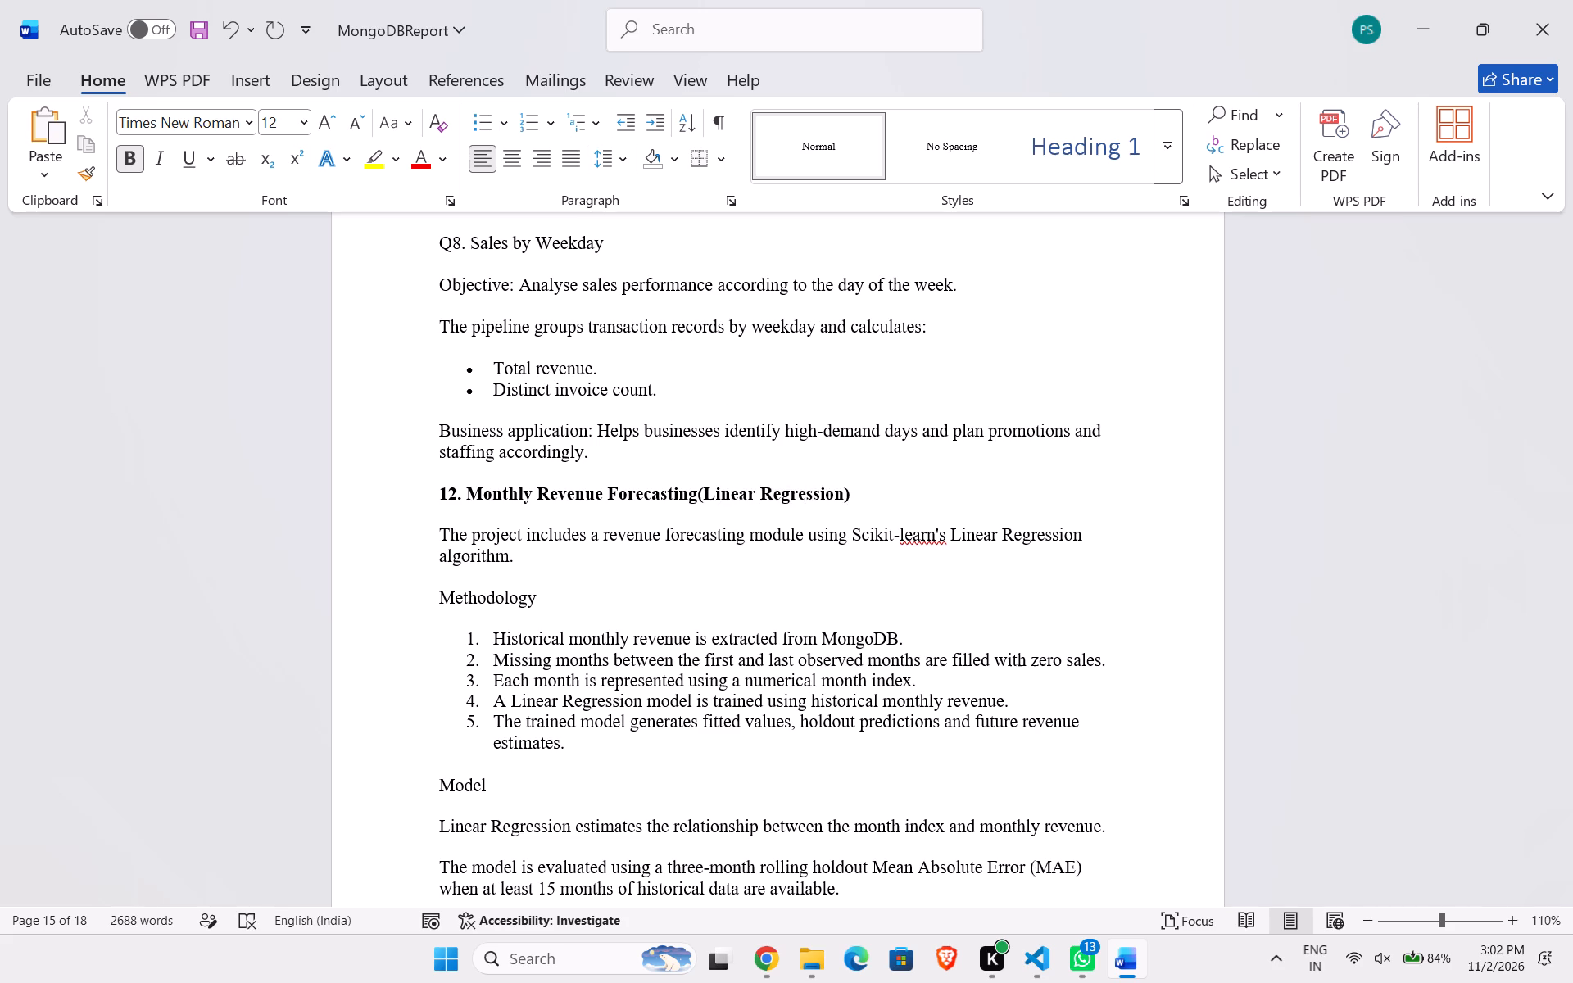
{"action": "key", "text": "semicolon"}
{"action": "key", "text": "BackSpace"}
Check the report's Q6 section, then switch to VS Code and look through retail_analytics.py for the countries-by-orders pipeline.
{"action": "scroll", "coordinate": [638, 505], "scroll_direction": "up", "scroll_amount": 15}
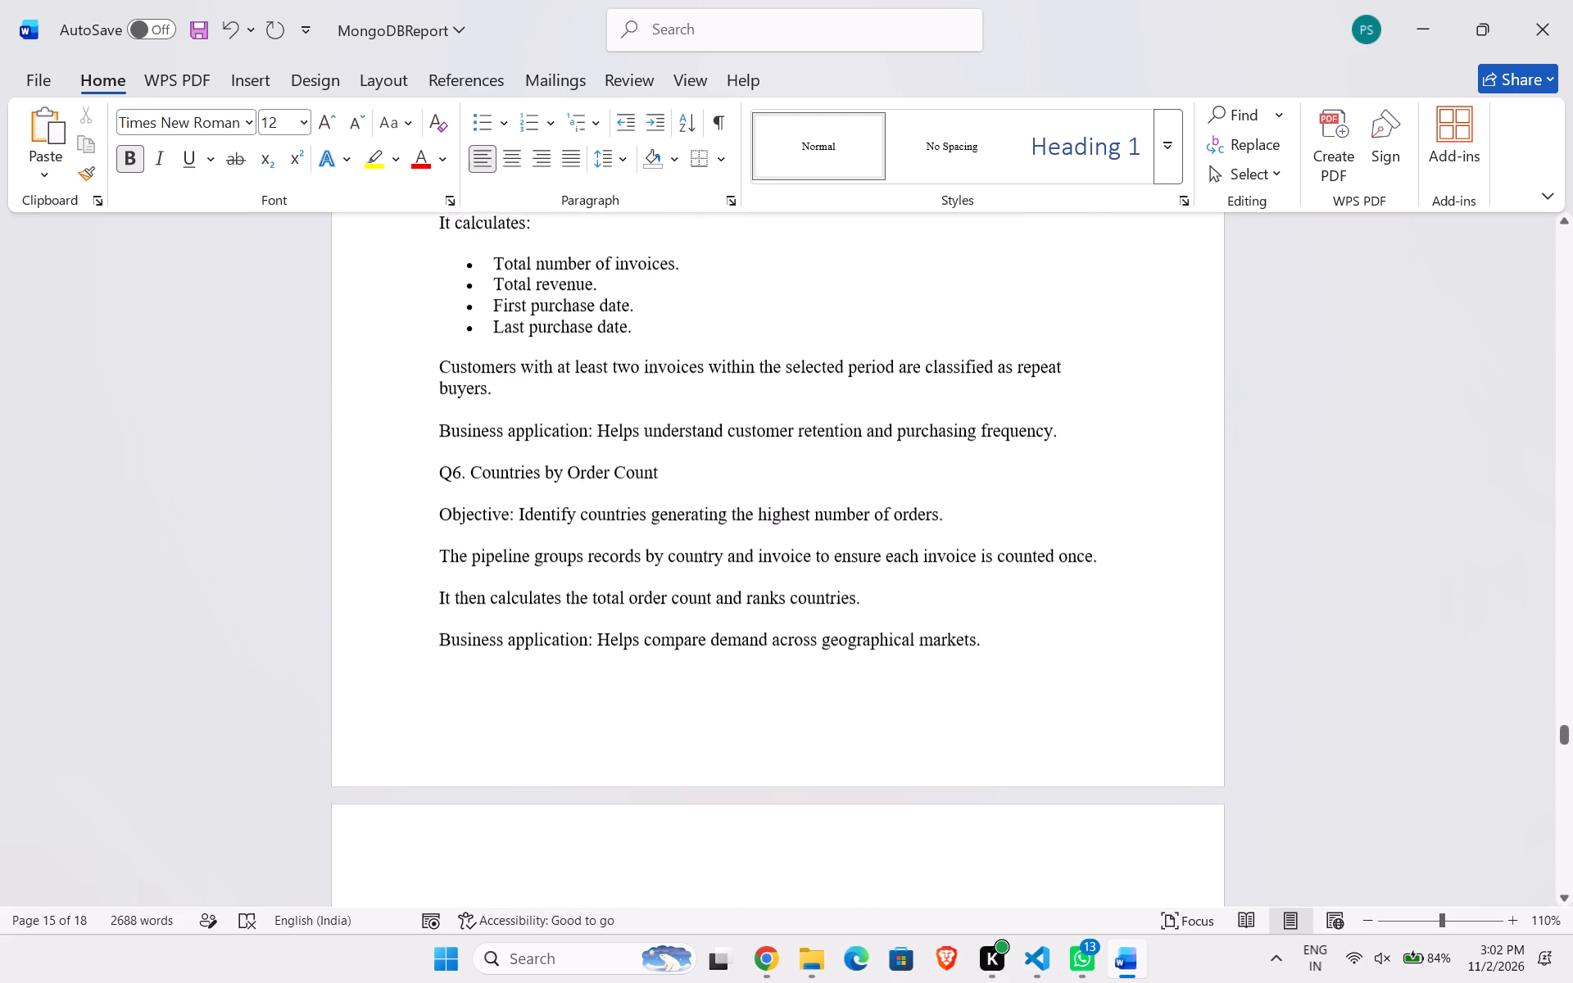
{"action": "scroll", "coordinate": [638, 505], "scroll_direction": "up", "scroll_amount": 4}
{"action": "scroll", "coordinate": [638, 505], "scroll_direction": "down", "scroll_amount": 5}
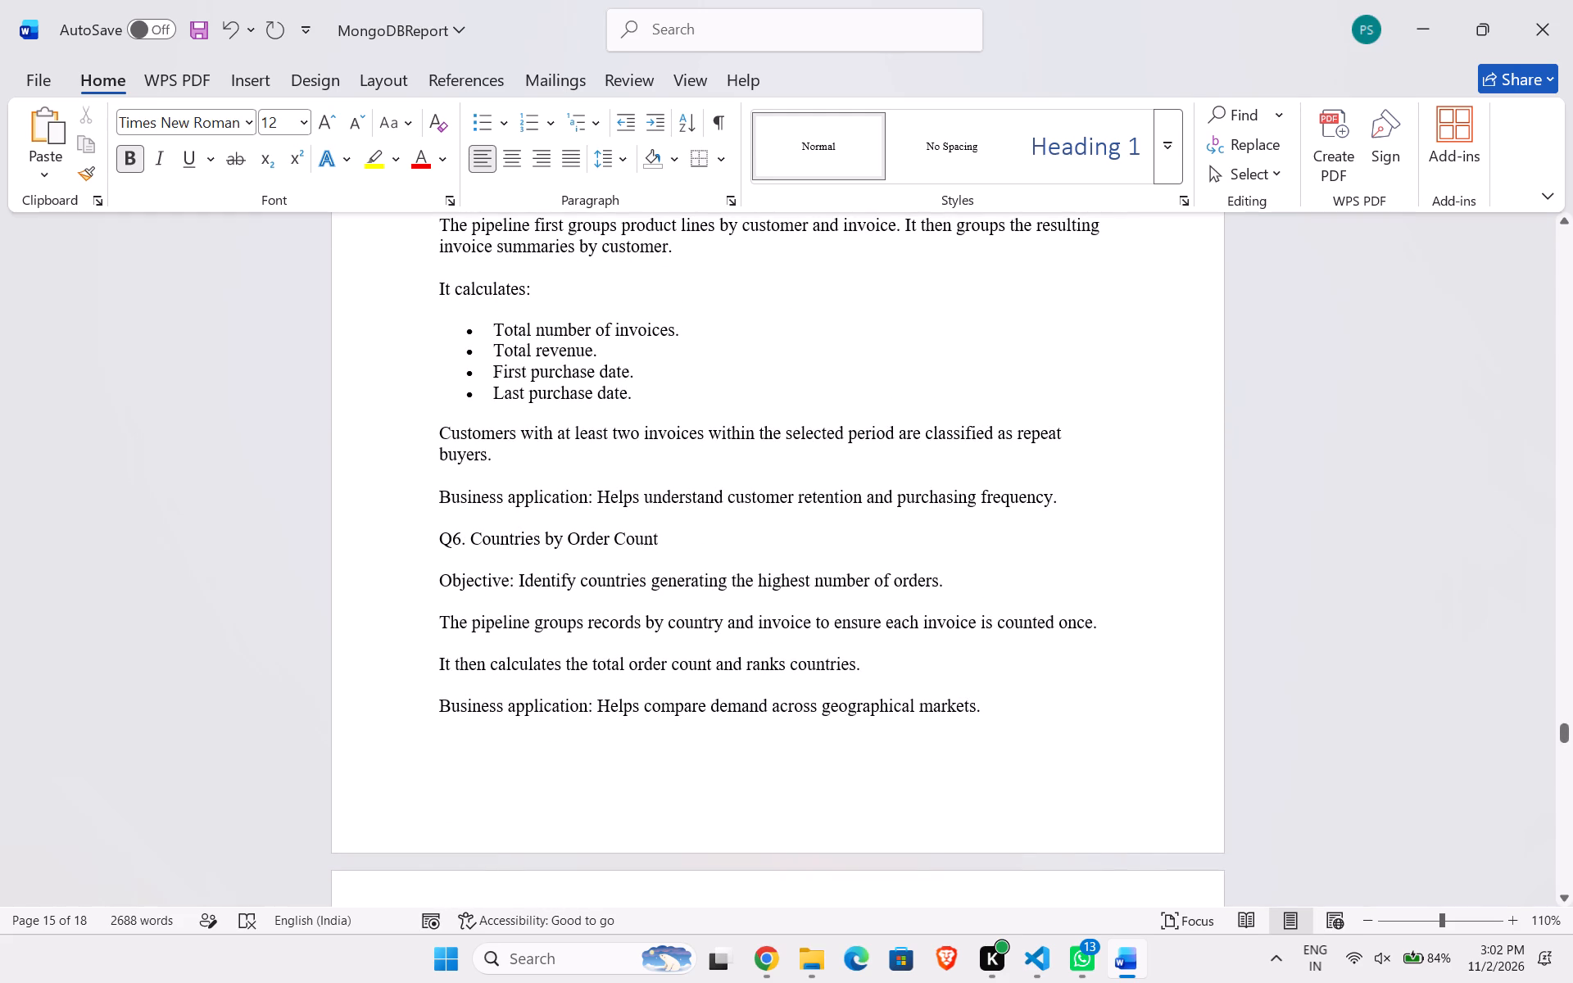
{"action": "key", "text": "alt+Tab"}
{"action": "scroll", "coordinate": [658, 541], "scroll_direction": "up", "scroll_amount": 2}
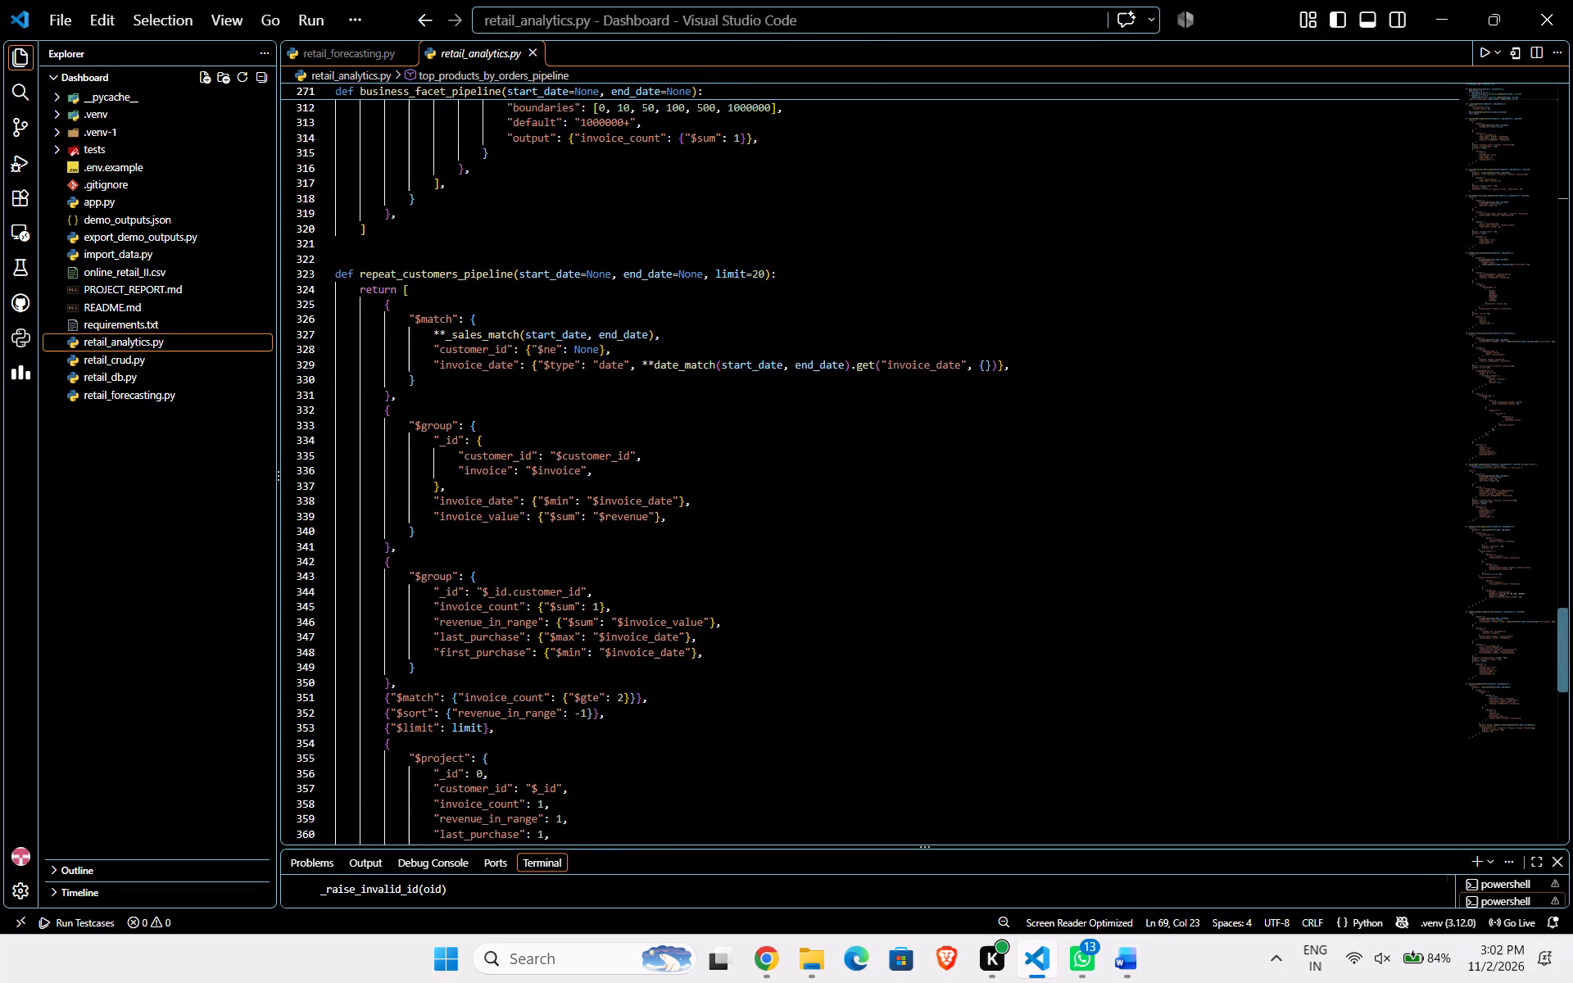
{"action": "scroll", "coordinate": [658, 541], "scroll_direction": "up", "scroll_amount": 2}
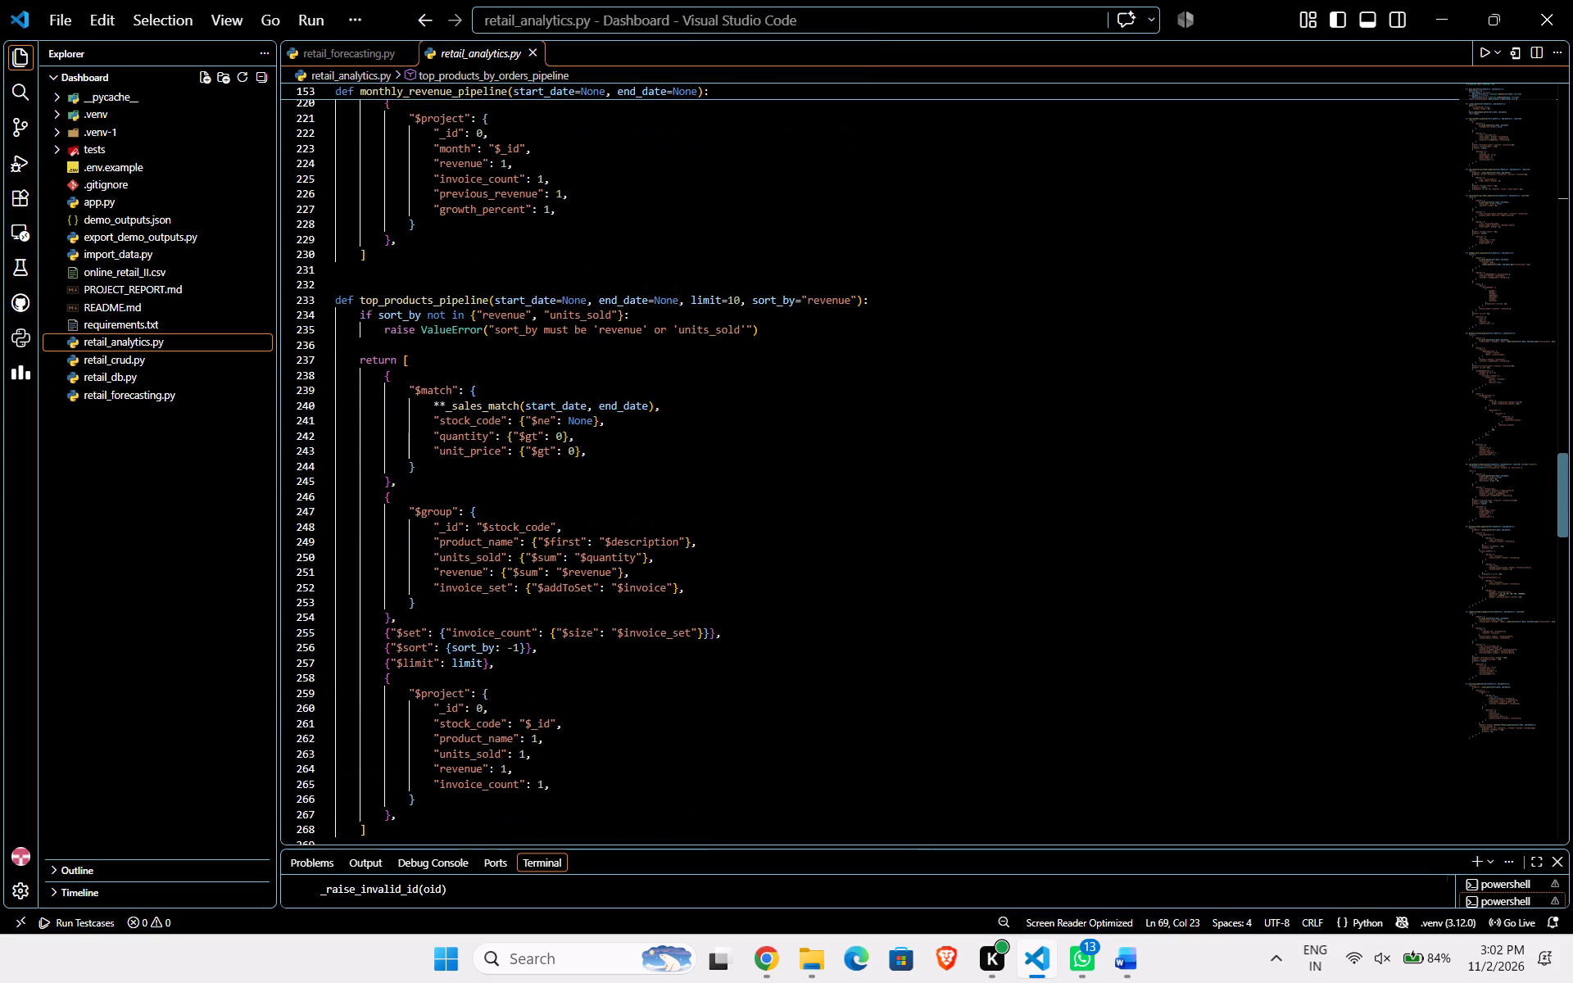
{"action": "scroll", "coordinate": [658, 541], "scroll_direction": "up", "scroll_amount": 11}
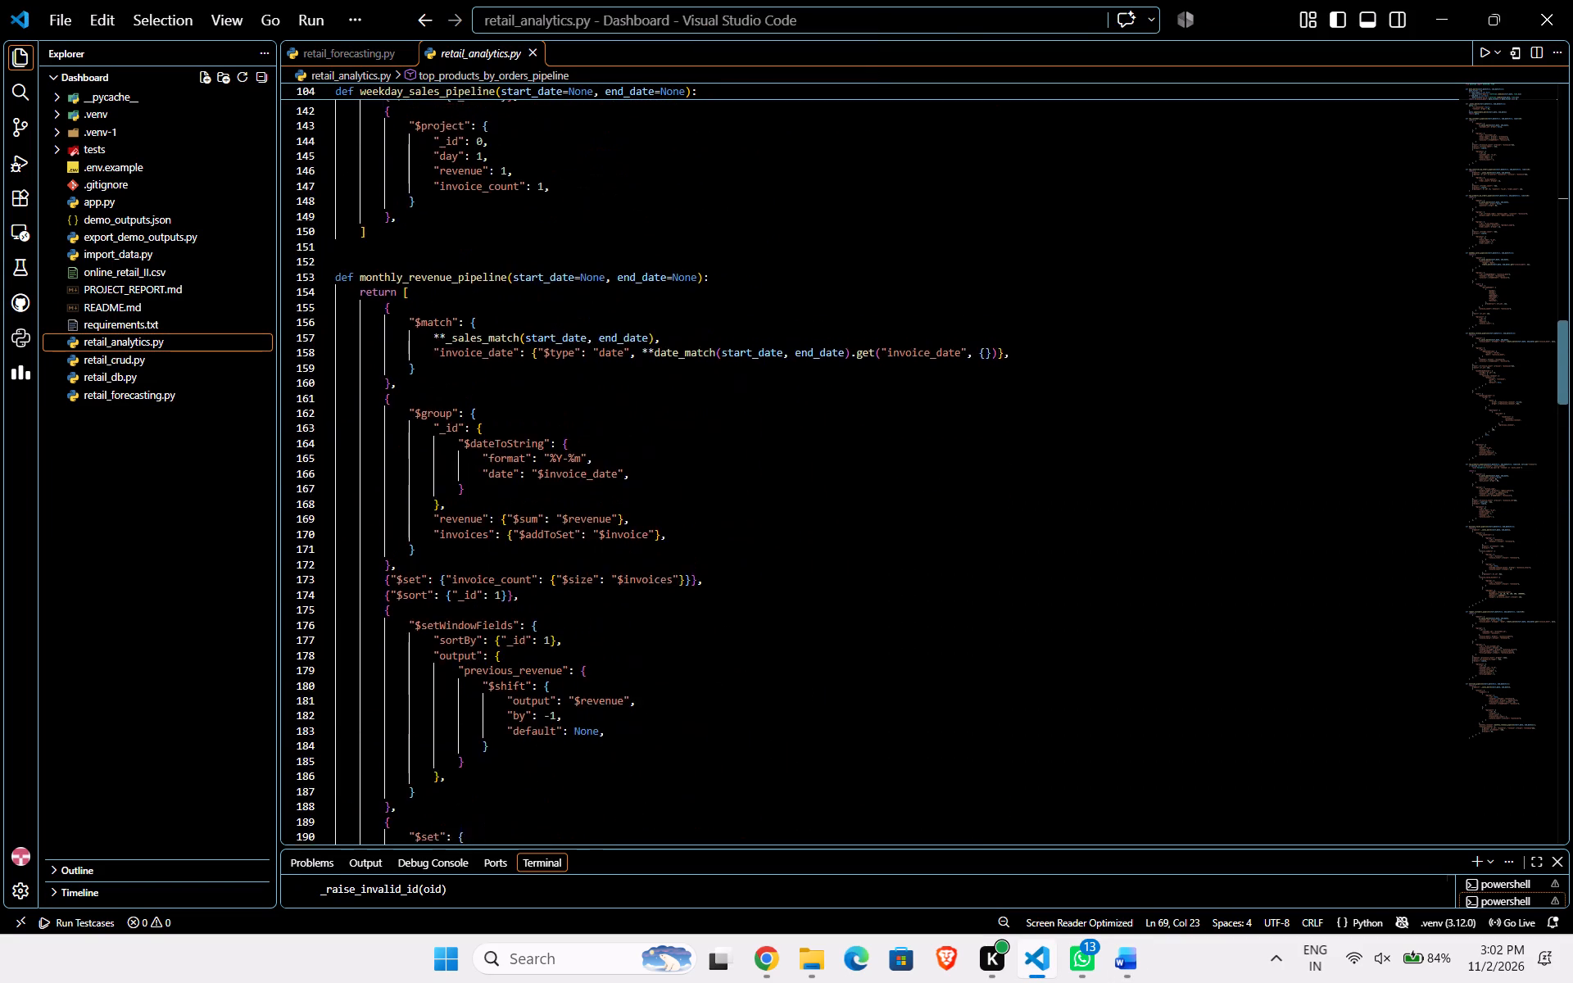
{"action": "scroll", "coordinate": [658, 541], "scroll_direction": "up", "scroll_amount": 5}
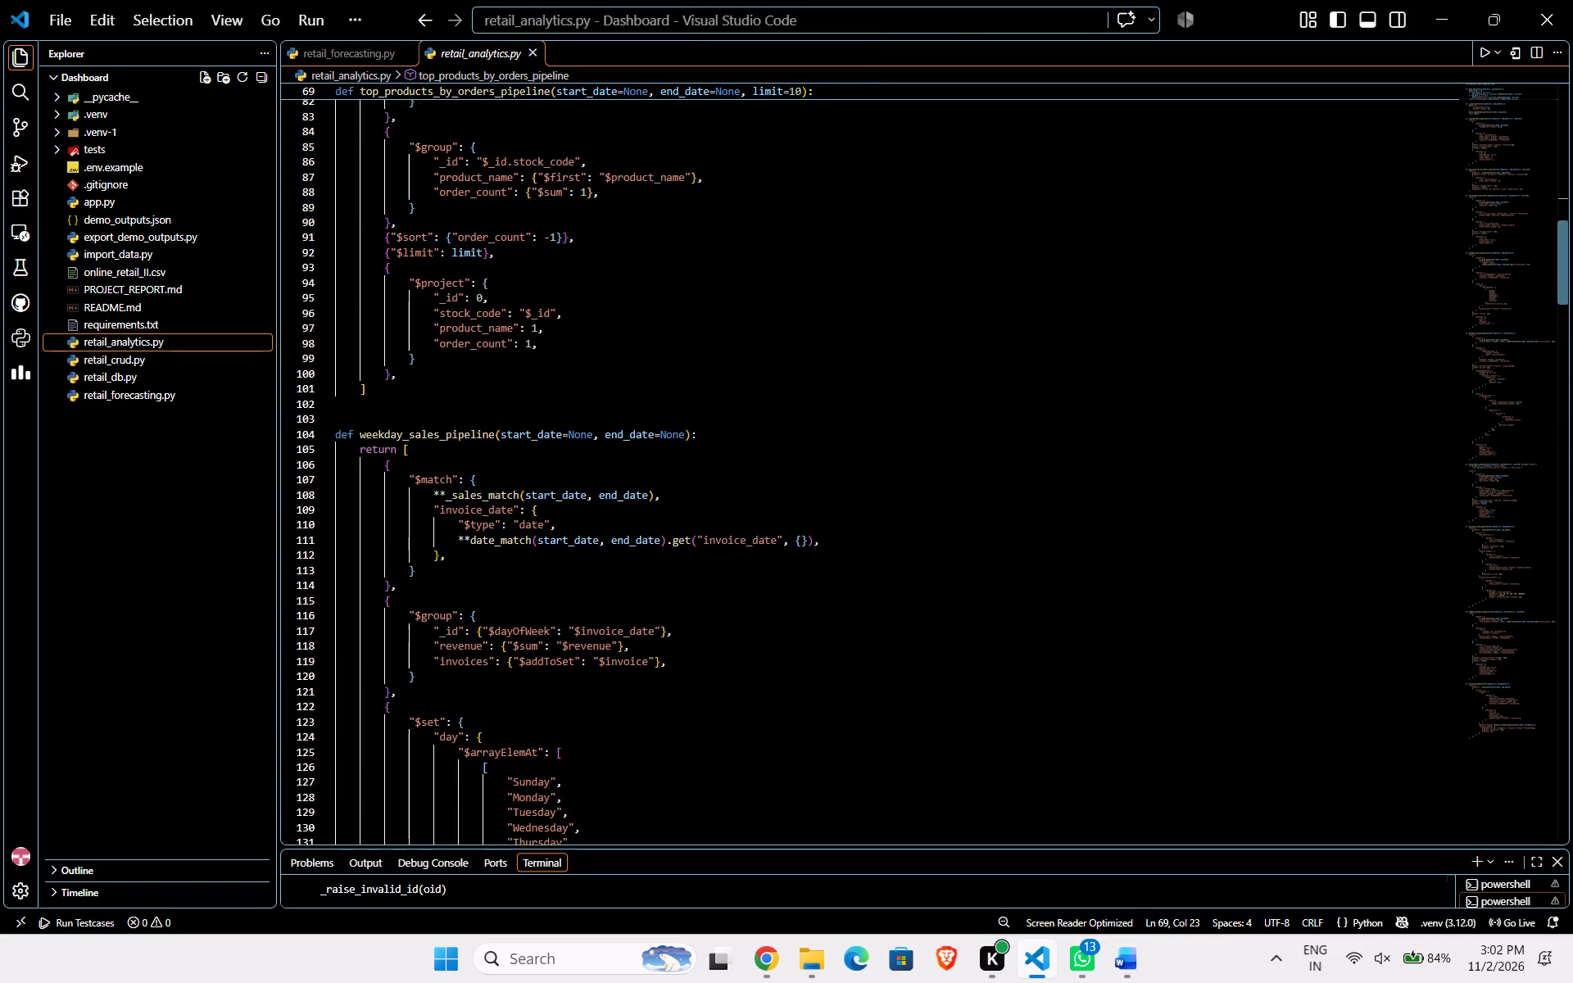
{"action": "scroll", "coordinate": [658, 541], "scroll_direction": "up", "scroll_amount": 5}
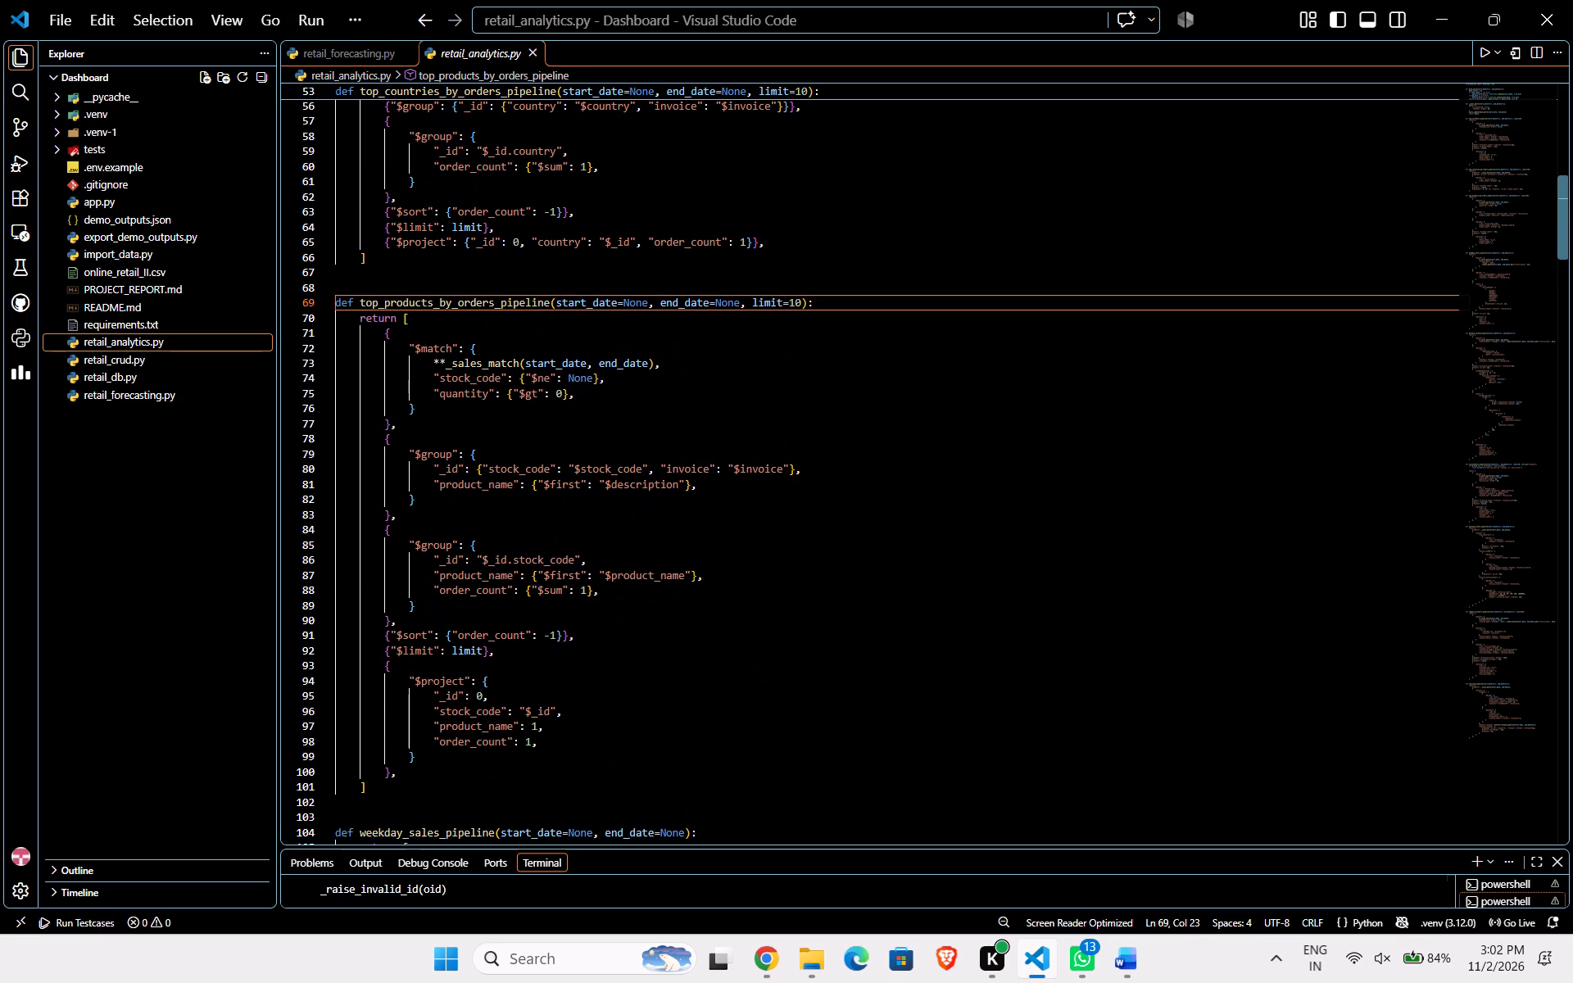
{"action": "scroll", "coordinate": [658, 541], "scroll_direction": "up", "scroll_amount": 1}
Compare the report's Q5 and Q6 sections in Word with the order-count pipelines in retail_analytics.py in VS Code.
{"action": "key", "text": "alt+Tab"}
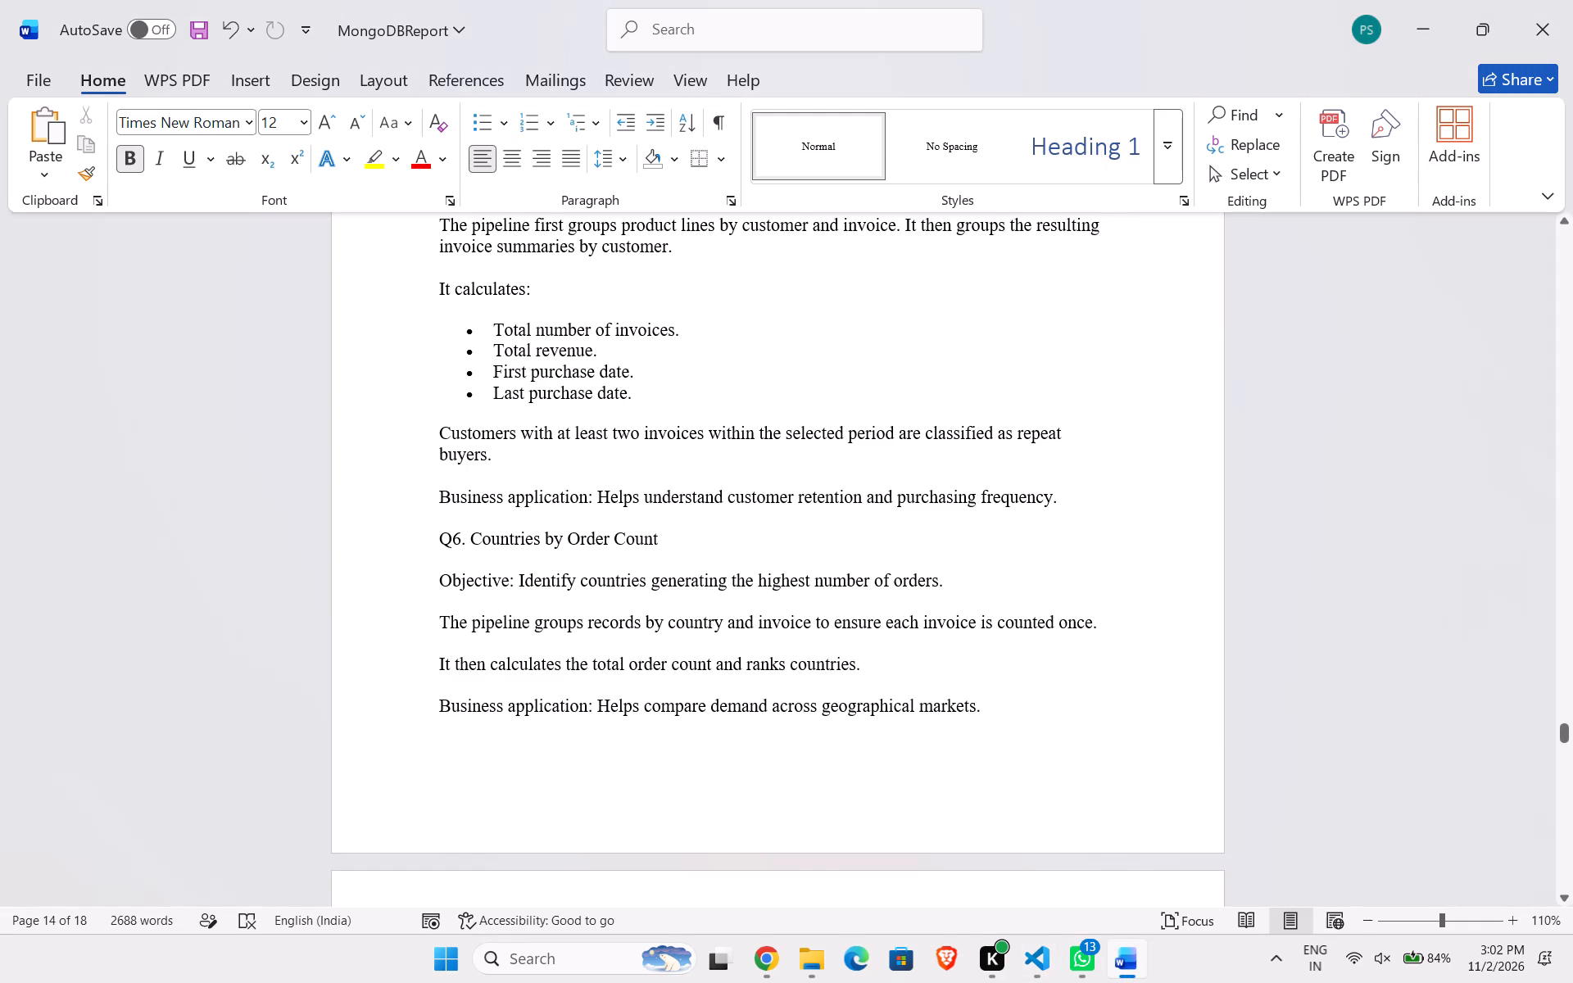
{"action": "scroll", "coordinate": [658, 541], "scroll_direction": "up", "scroll_amount": 2}
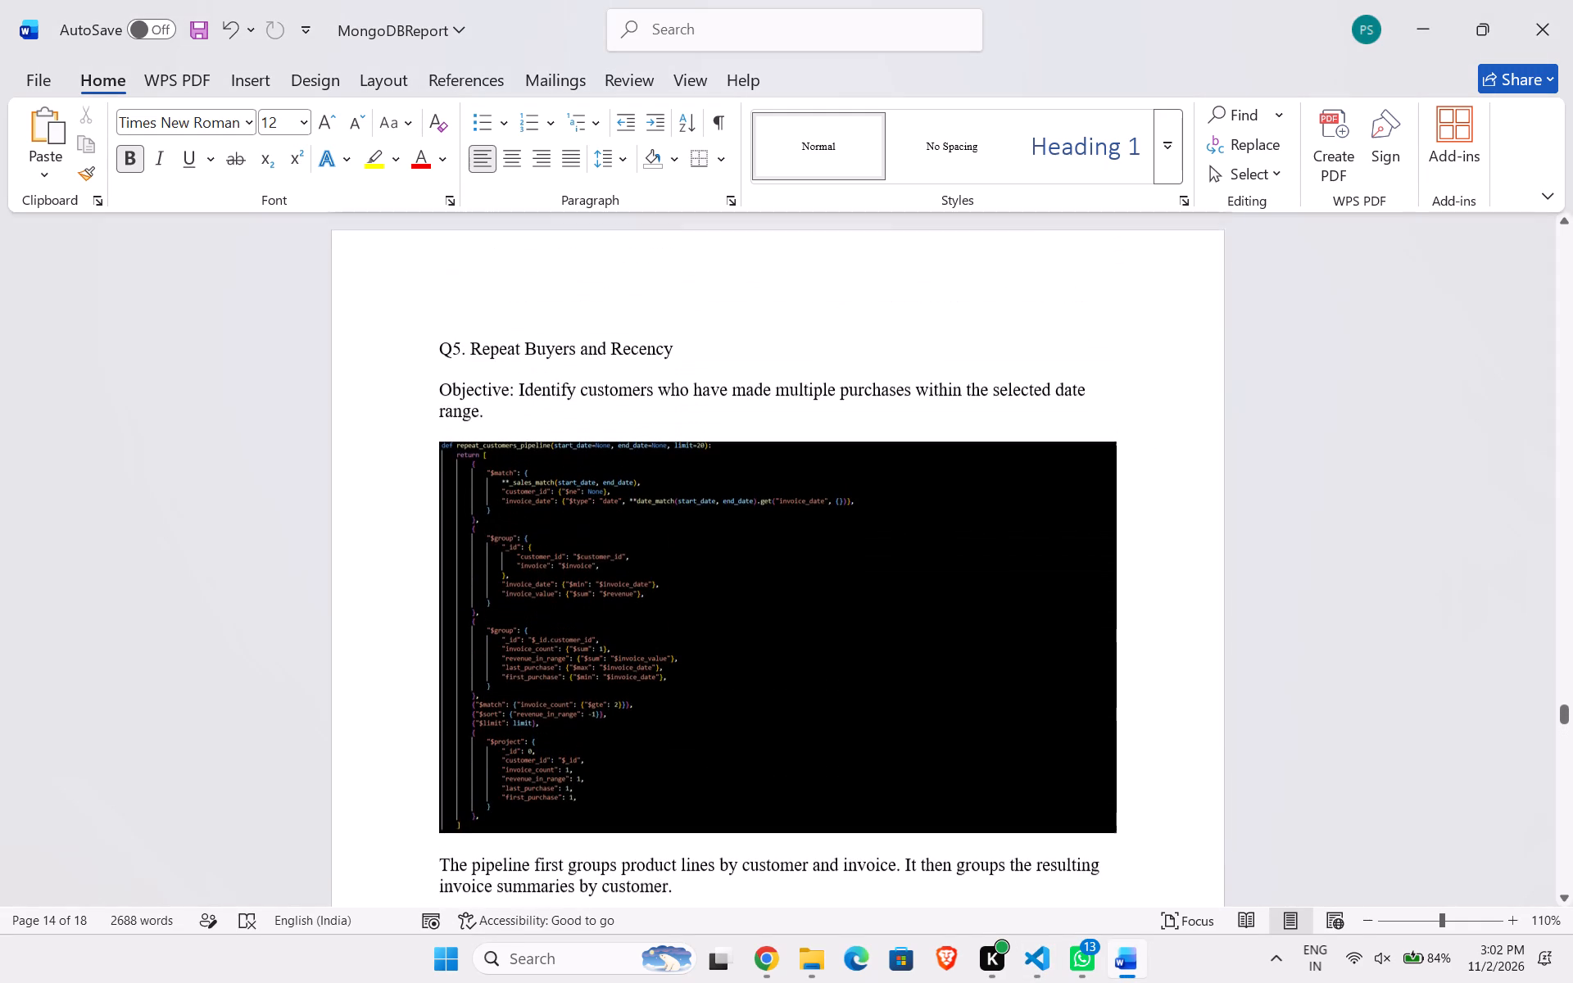
{"action": "scroll", "coordinate": [658, 541], "scroll_direction": "up", "scroll_amount": 1}
{"action": "key", "text": "alt+Tab"}
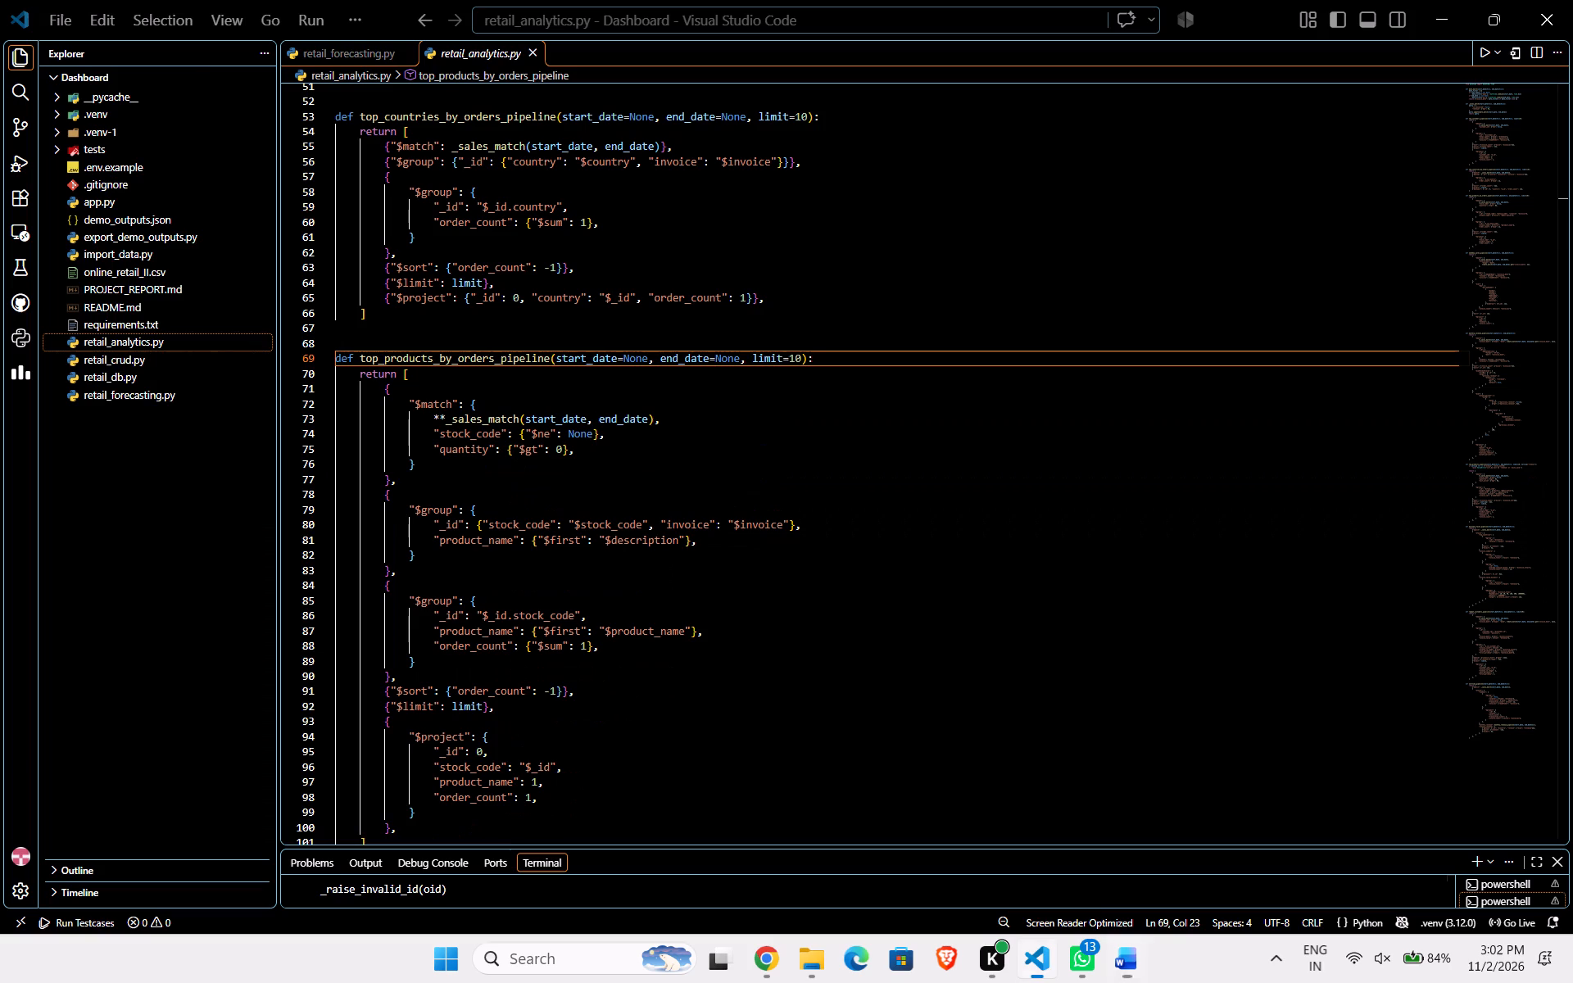
{"action": "scroll", "coordinate": [632, 430], "scroll_direction": "up", "scroll_amount": 1}
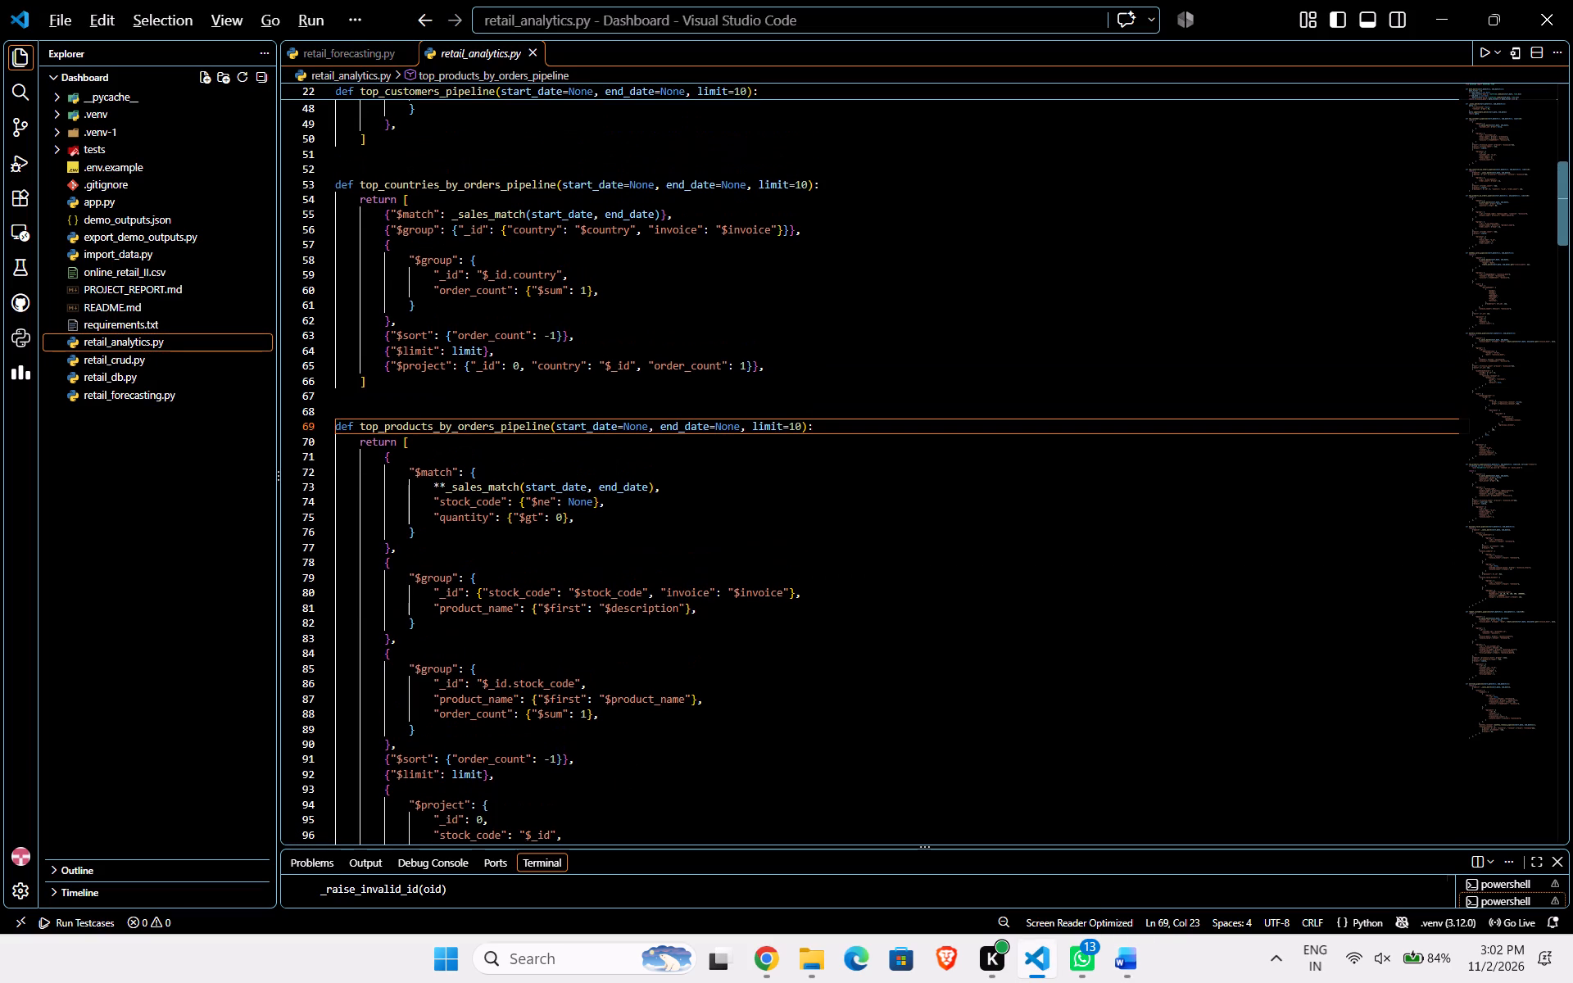
{"action": "key", "text": "alt+Tab"}
{"action": "scroll", "coordinate": [632, 430], "scroll_direction": "down", "scroll_amount": 2}
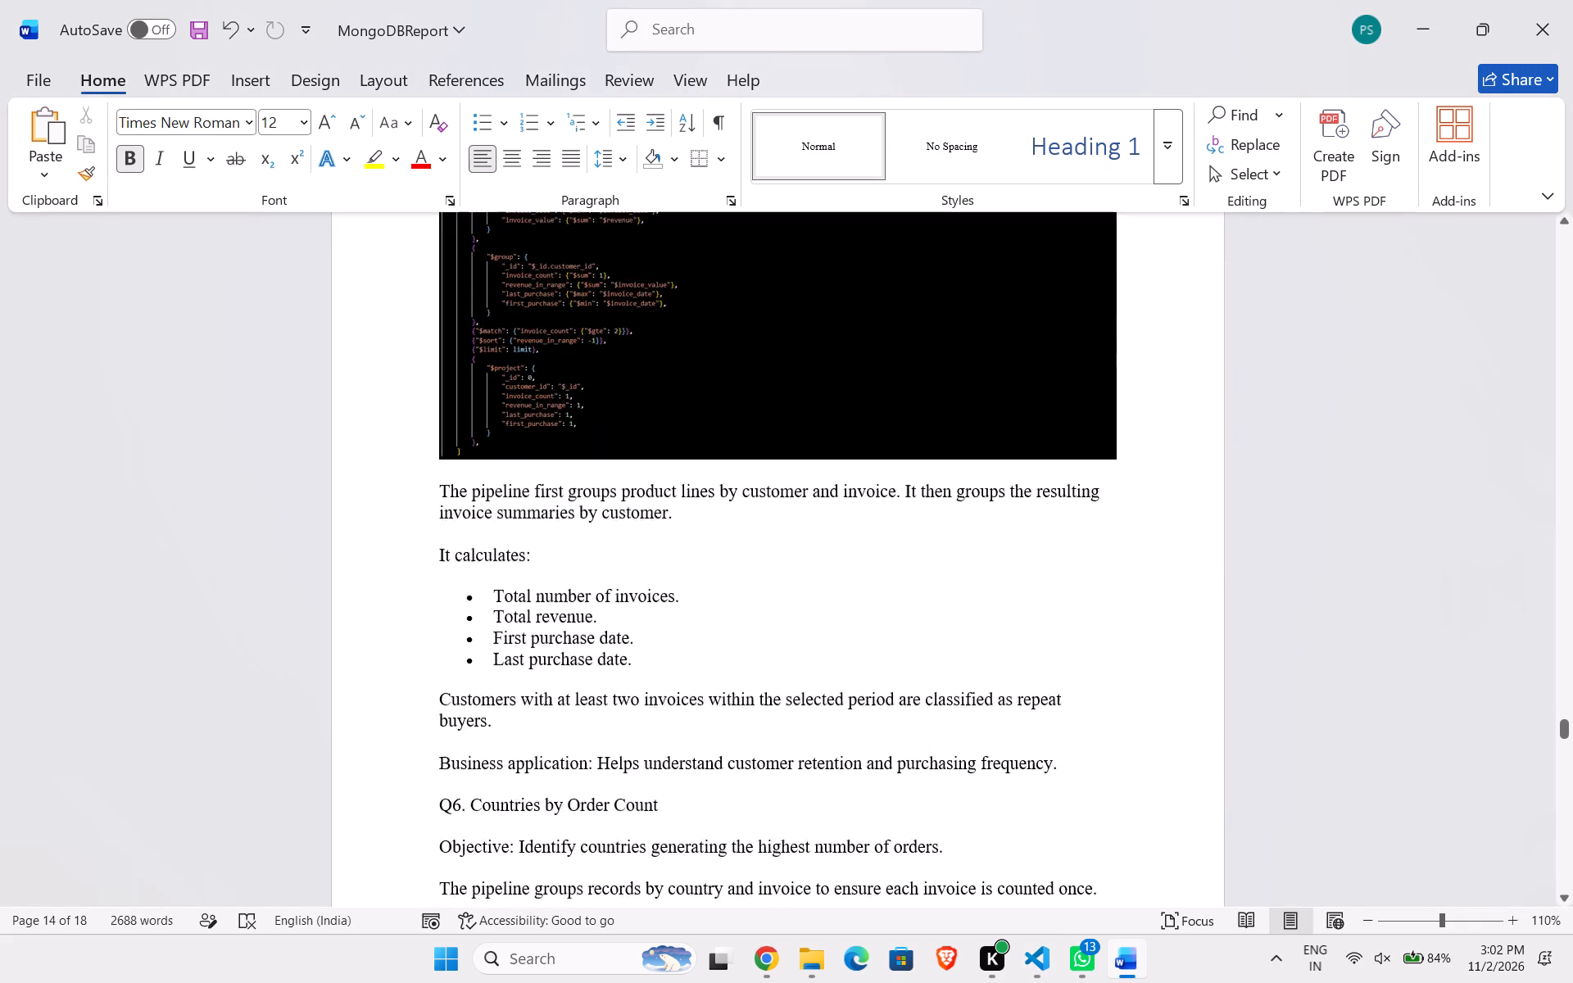
{"action": "scroll", "coordinate": [632, 430], "scroll_direction": "down", "scroll_amount": 1}
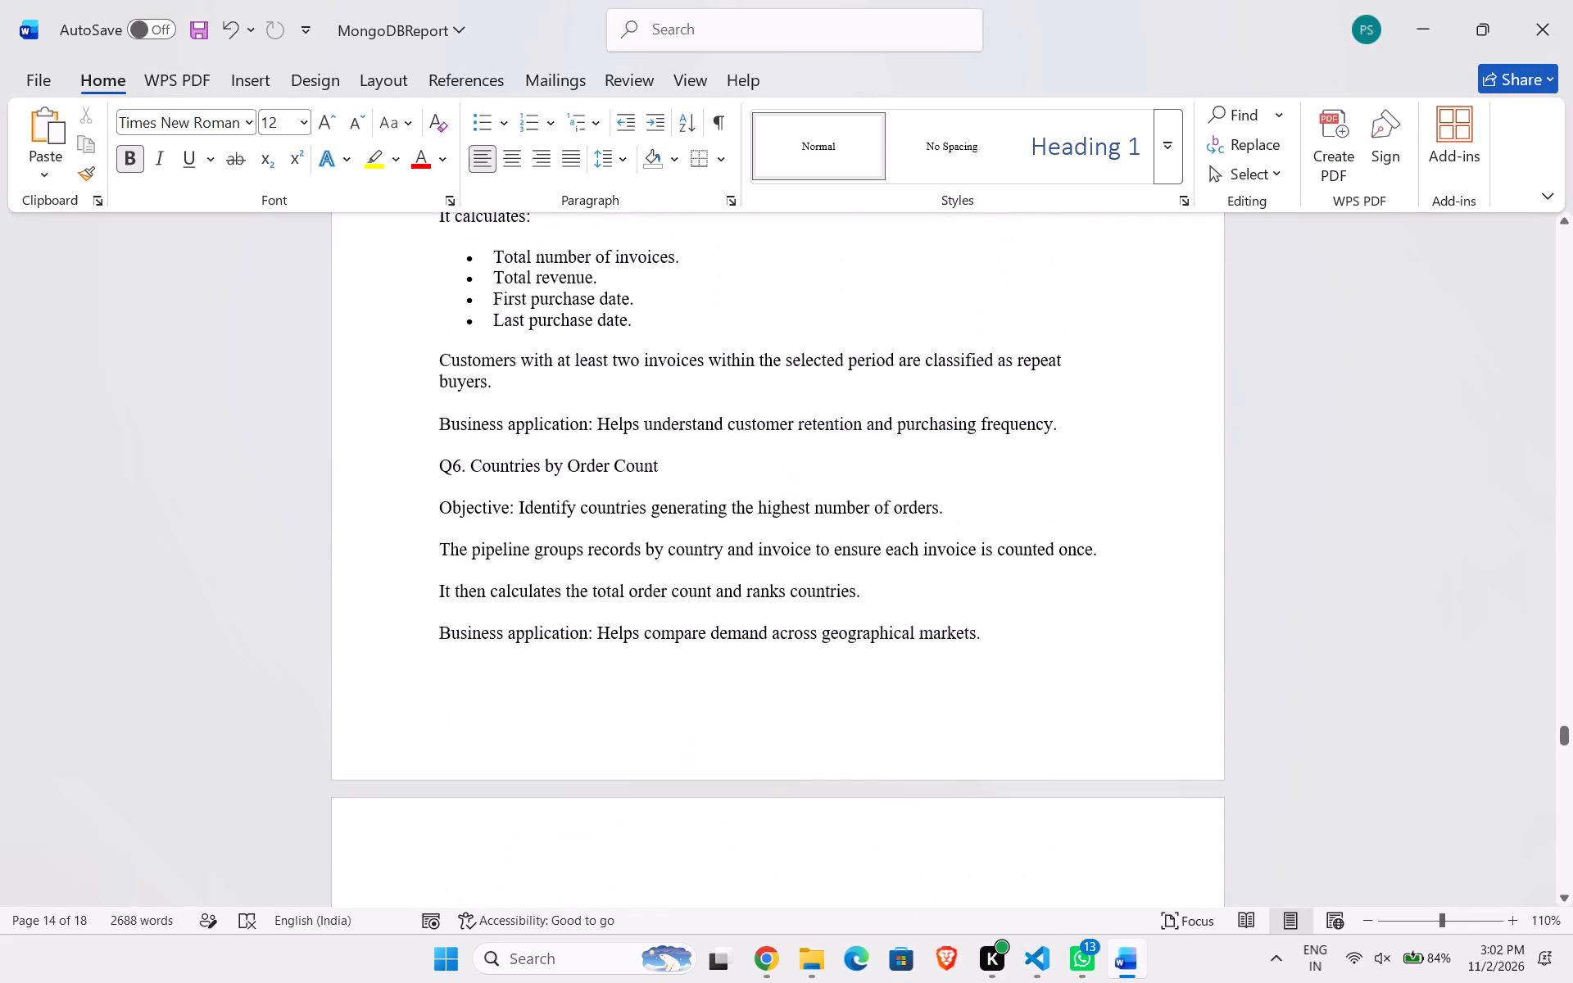
In VS Code, capture a screenshot of the top_countries_by_orders_pipeline function in retail_analytics.py.
{"action": "key", "text": "alt+Tab"}
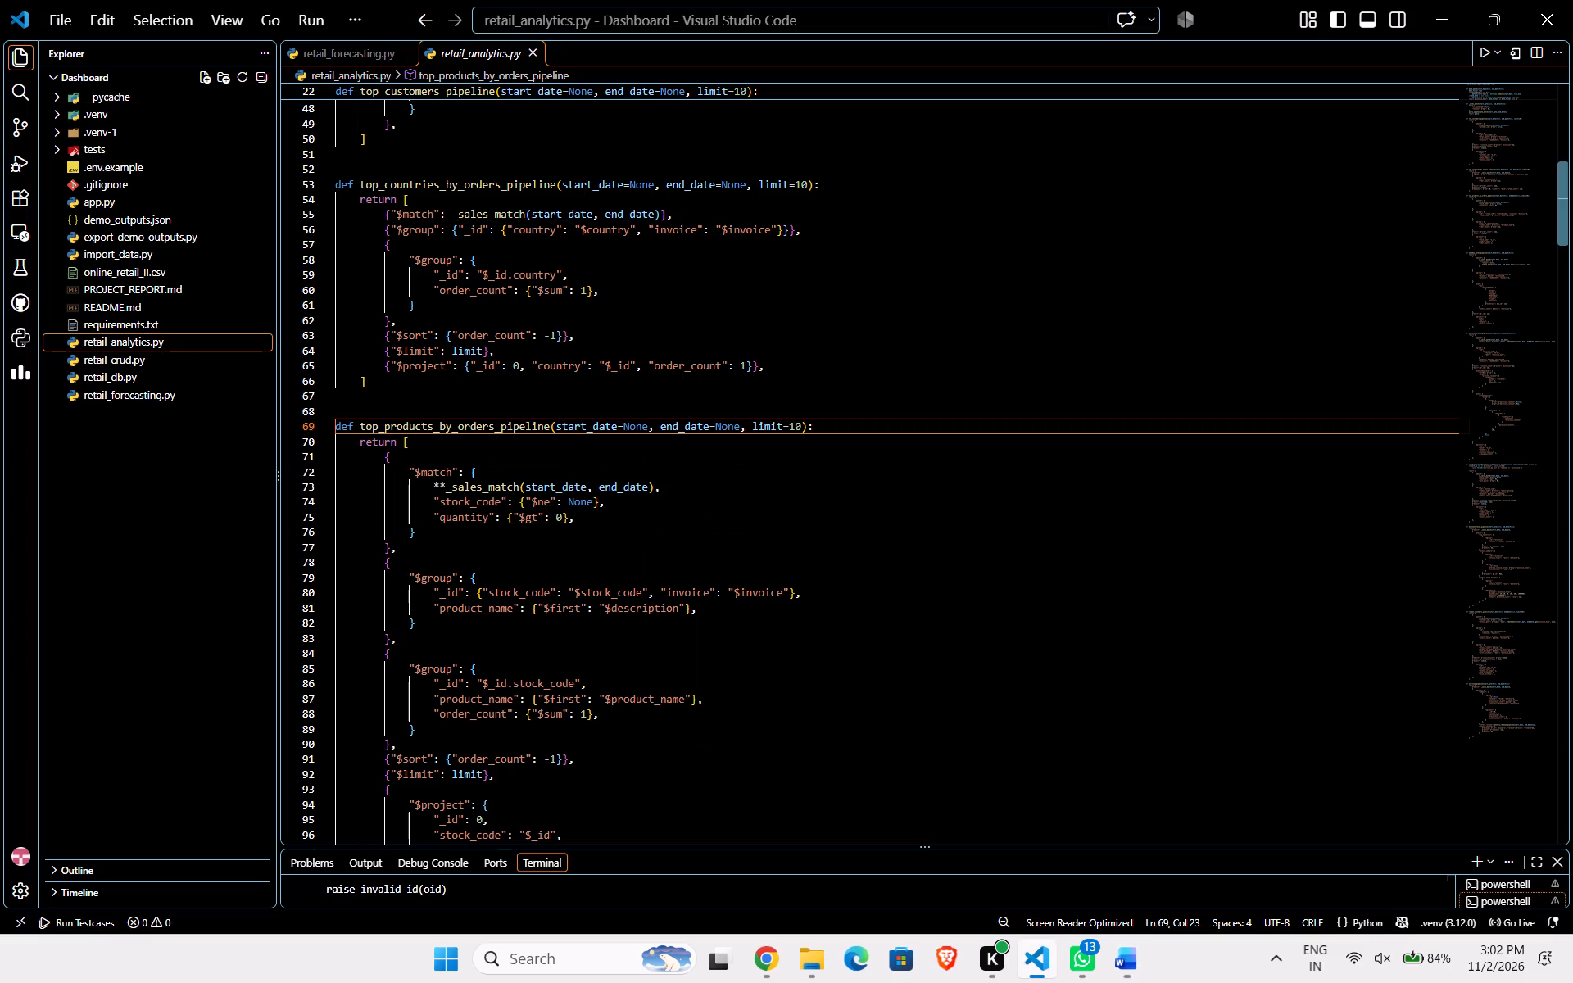
{"action": "left_click", "coordinate": [387, 396]}
{"action": "key", "text": "Print"}
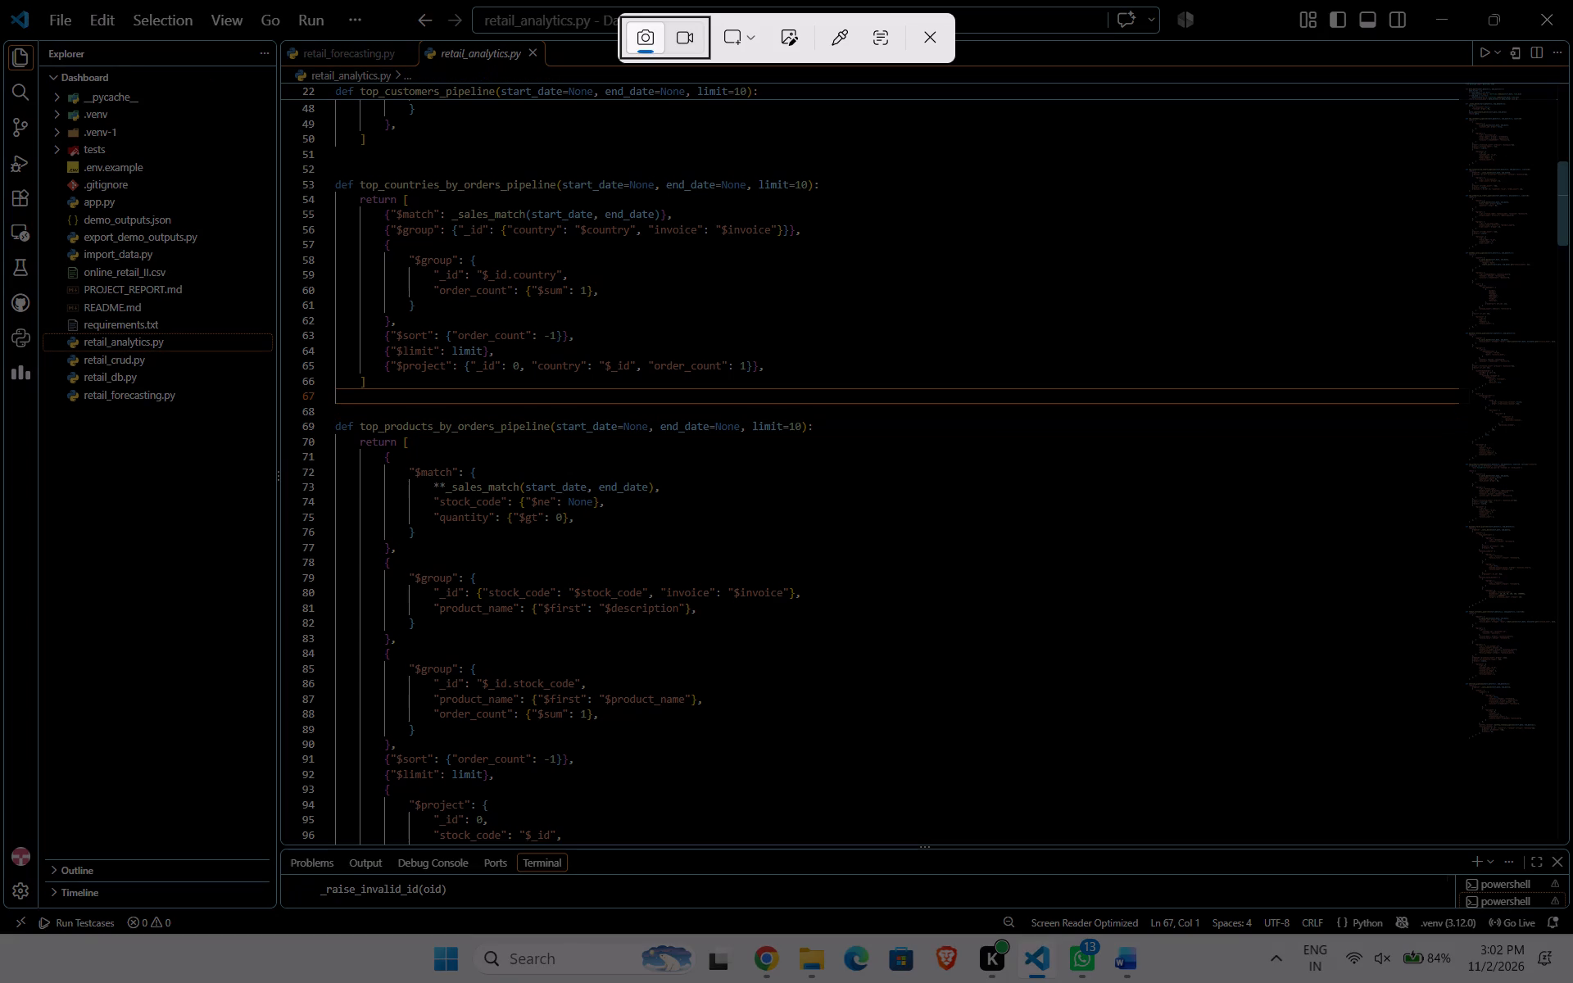
{"action": "left_click_drag", "start_coordinate": [327, 173], "coordinate": [903, 434]}
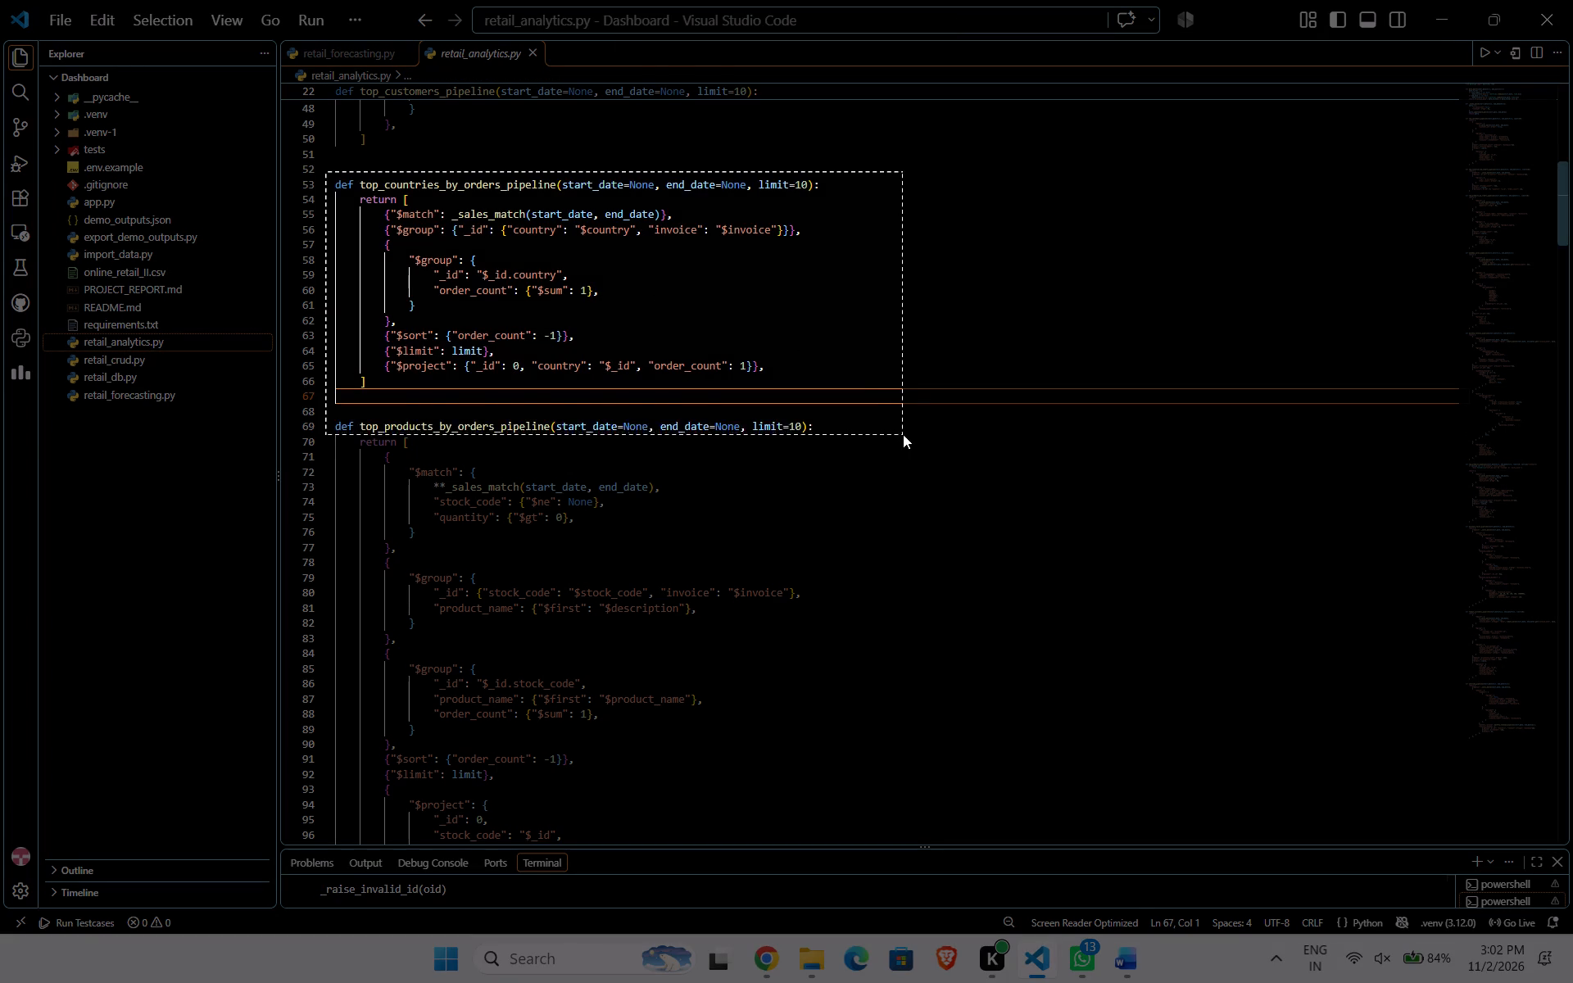
{"action": "left_click_drag", "start_coordinate": [903, 434], "coordinate": [955, 401]}
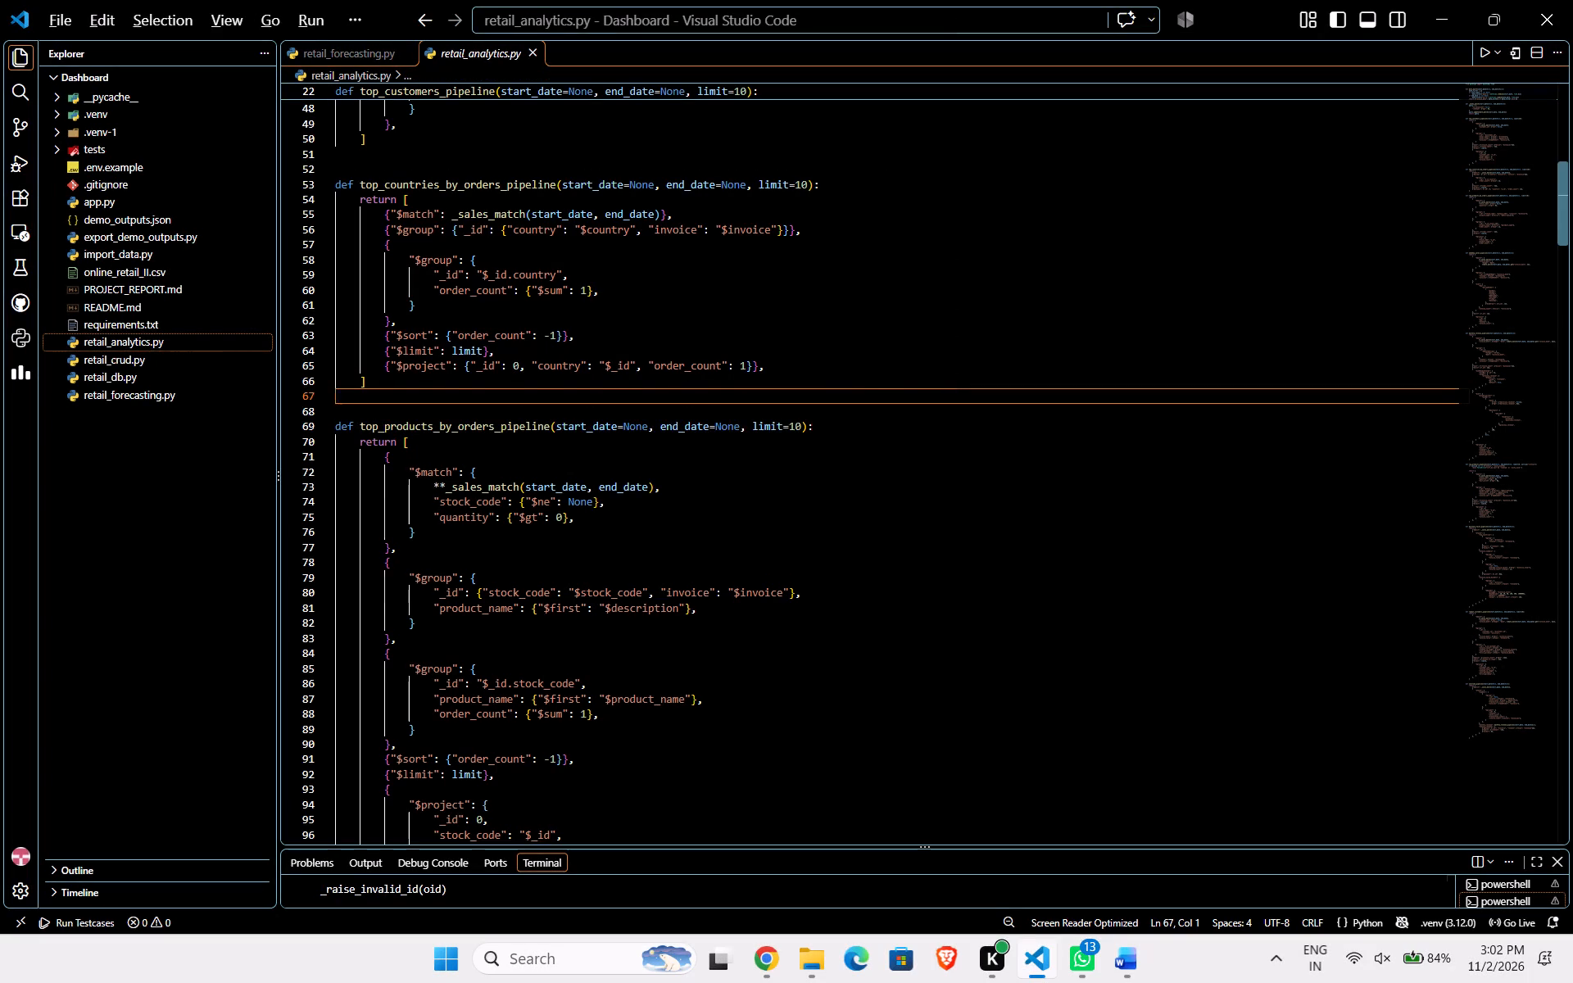
In the Word report, insert the captured pipeline screenshot on a new line below the Q6 objective.
{"action": "key", "text": "alt+Tab"}
{"action": "left_click", "coordinate": [709, 474]}
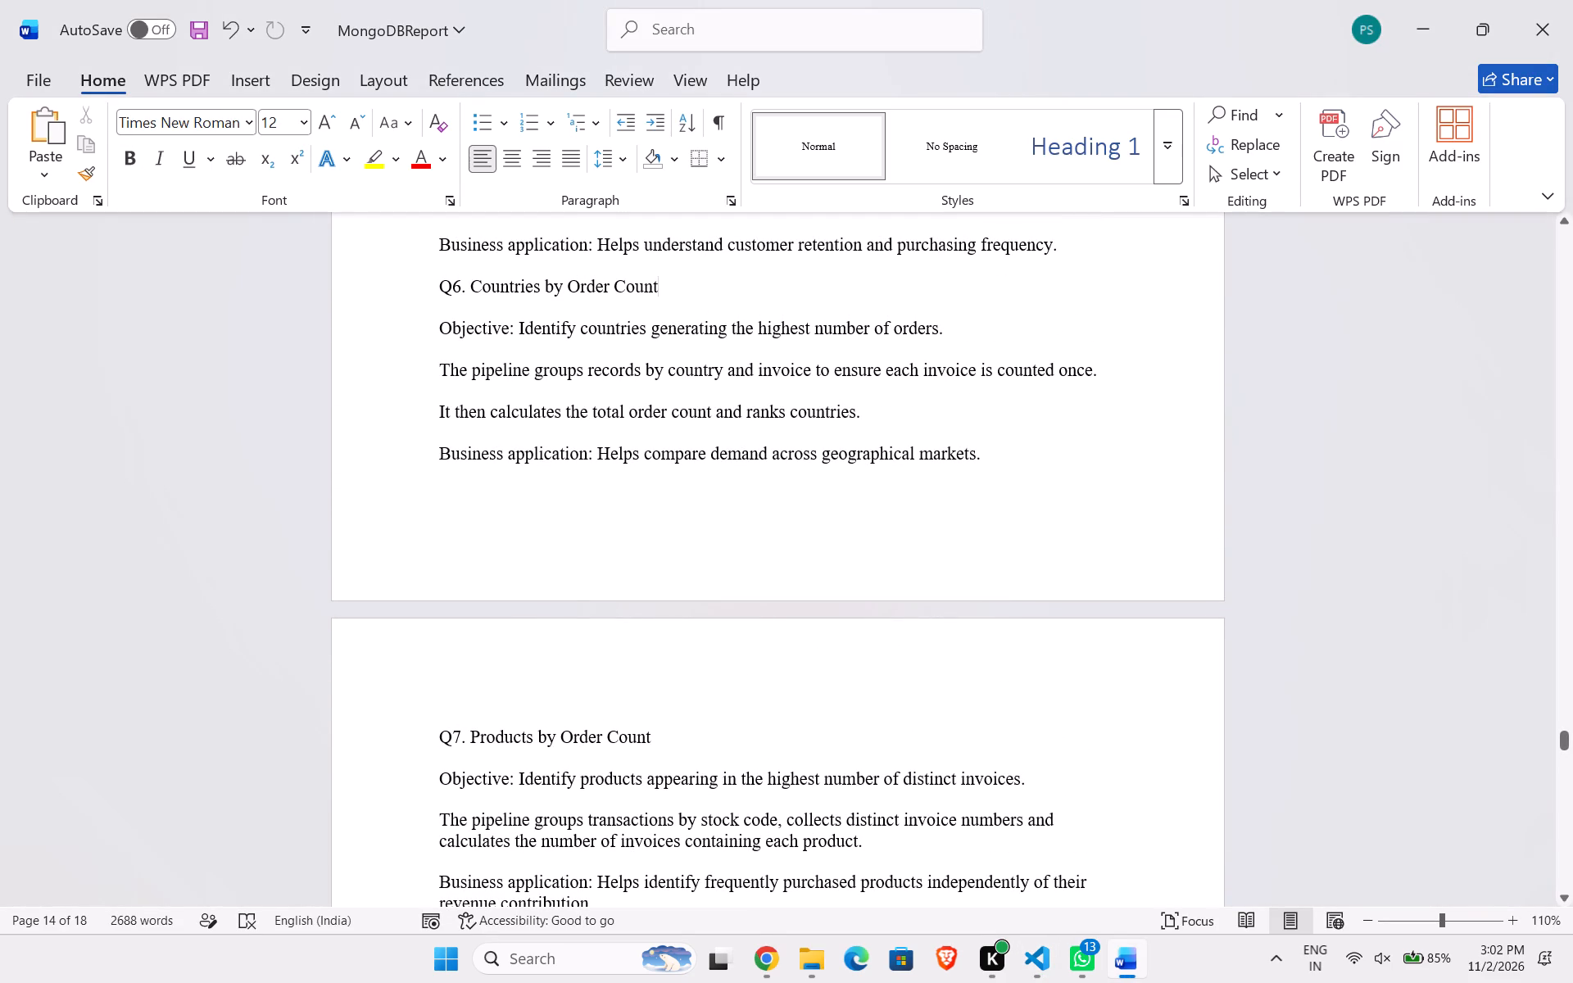
{"action": "left_click", "coordinate": [977, 330]}
{"action": "key", "text": "Return"}
{"action": "key", "text": "ctrl+v"}
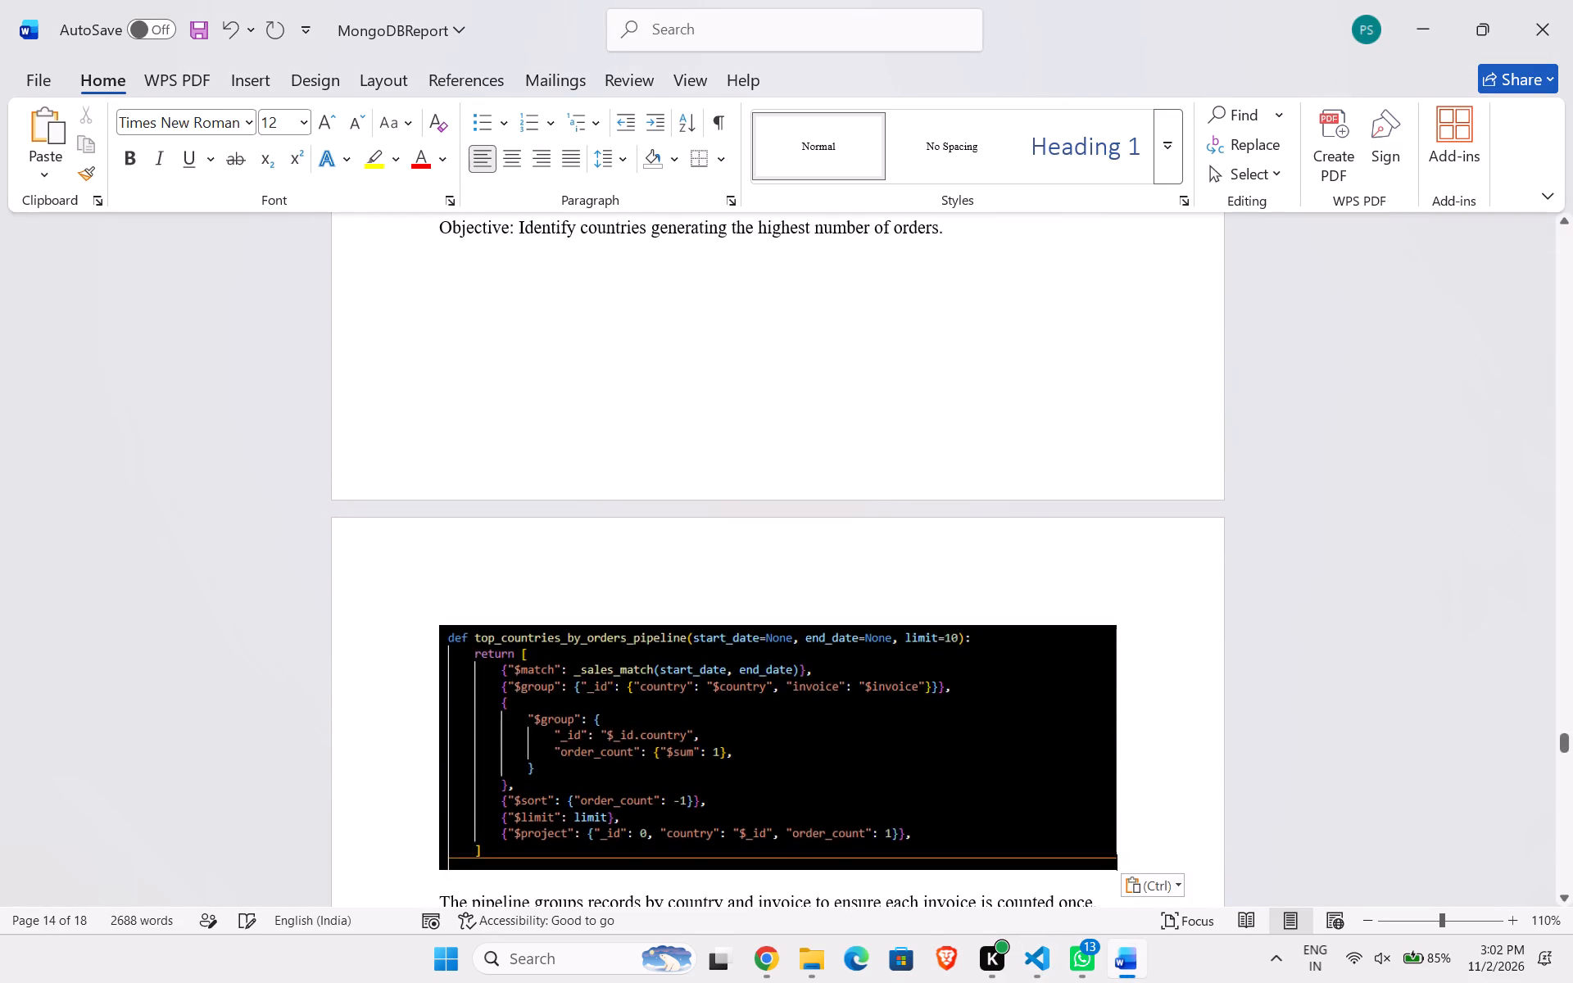
Review the code screenshots and text of the report's query sections from Q1 through Q6.
{"action": "scroll", "coordinate": [977, 330], "scroll_direction": "up", "scroll_amount": 2}
{"action": "scroll", "coordinate": [977, 330], "scroll_direction": "down", "scroll_amount": 1}
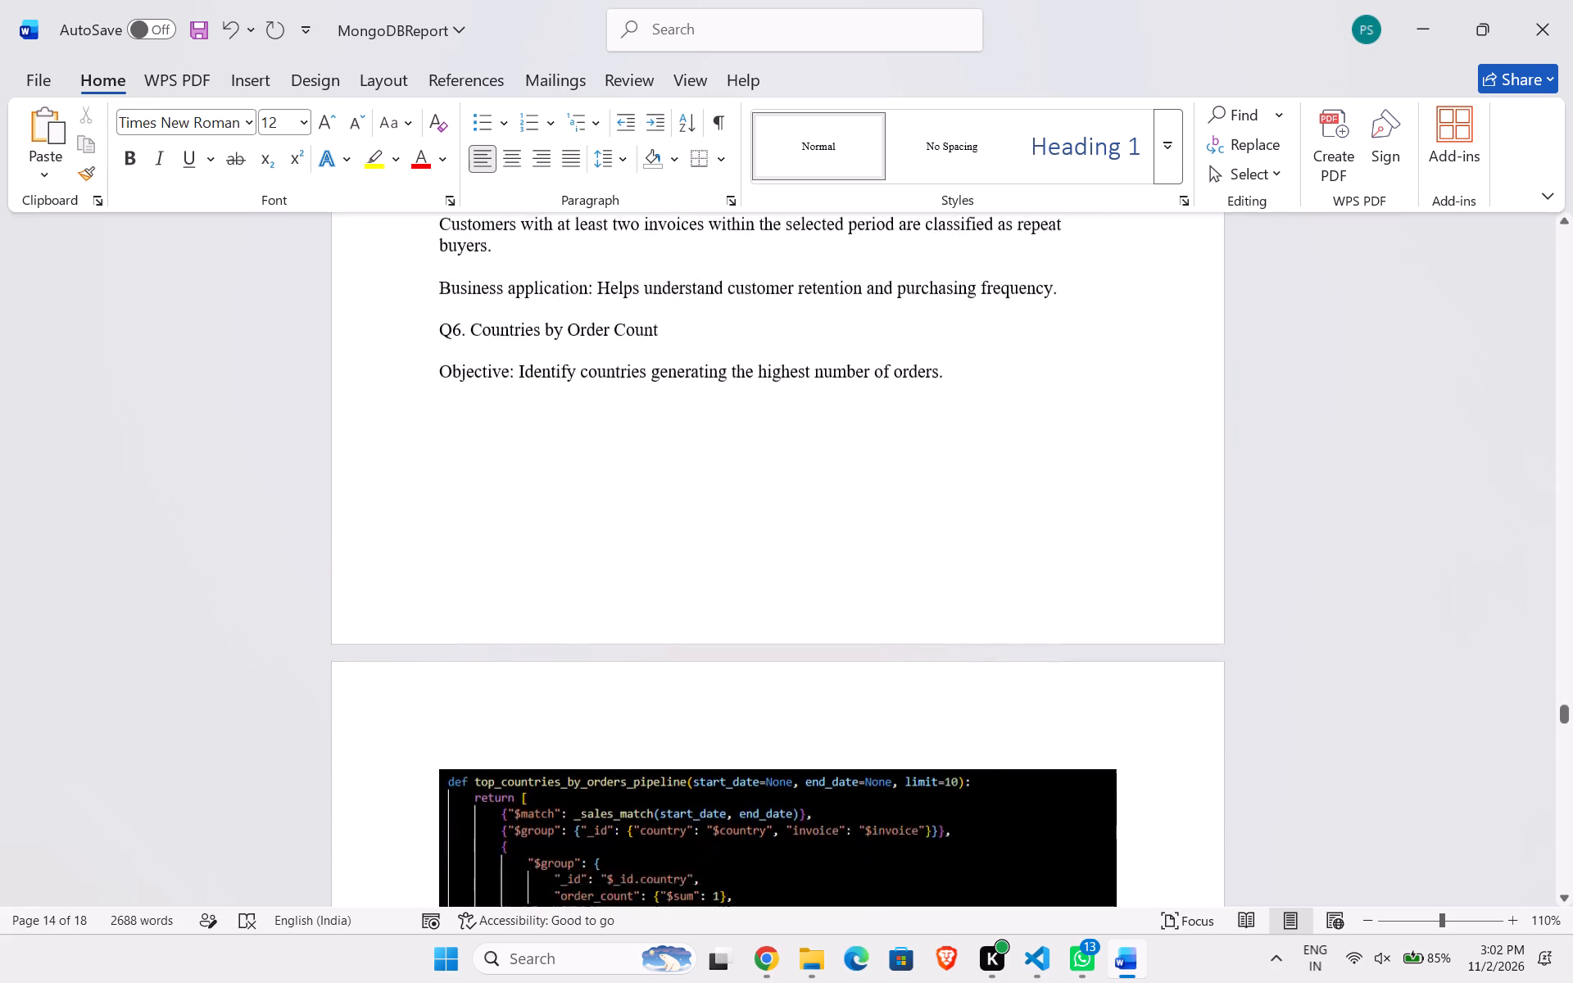
{"action": "scroll", "coordinate": [977, 330], "scroll_direction": "down", "scroll_amount": 1}
{"action": "scroll", "coordinate": [977, 330], "scroll_direction": "up", "scroll_amount": 2}
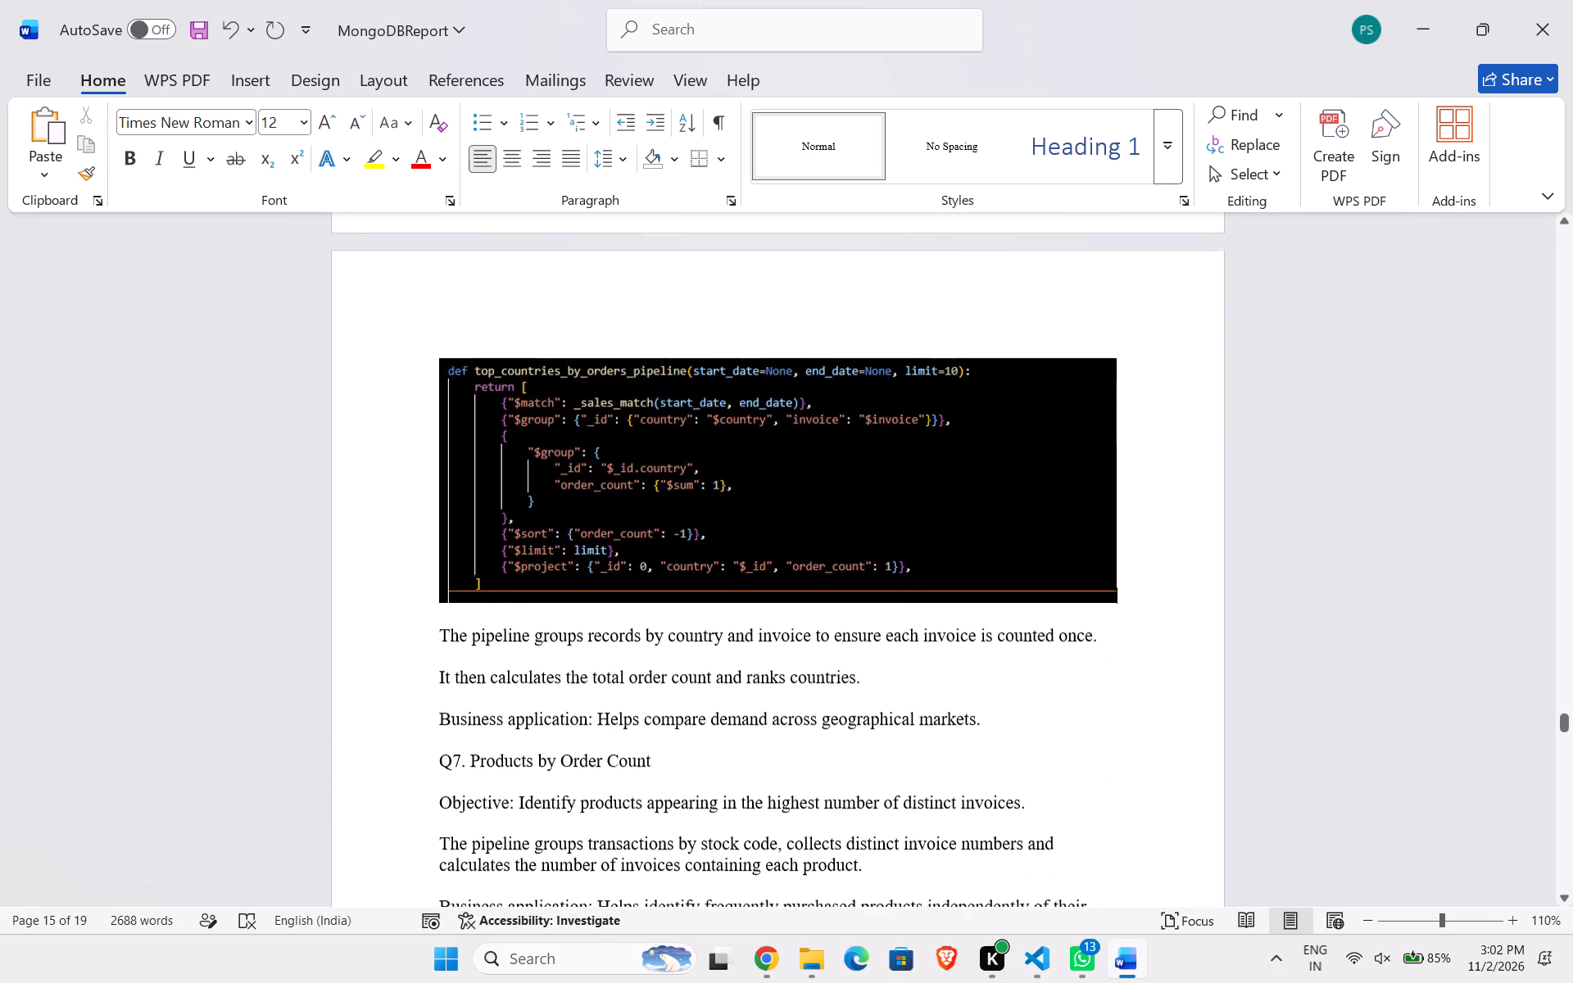
{"action": "scroll", "coordinate": [977, 330], "scroll_direction": "up", "scroll_amount": 2}
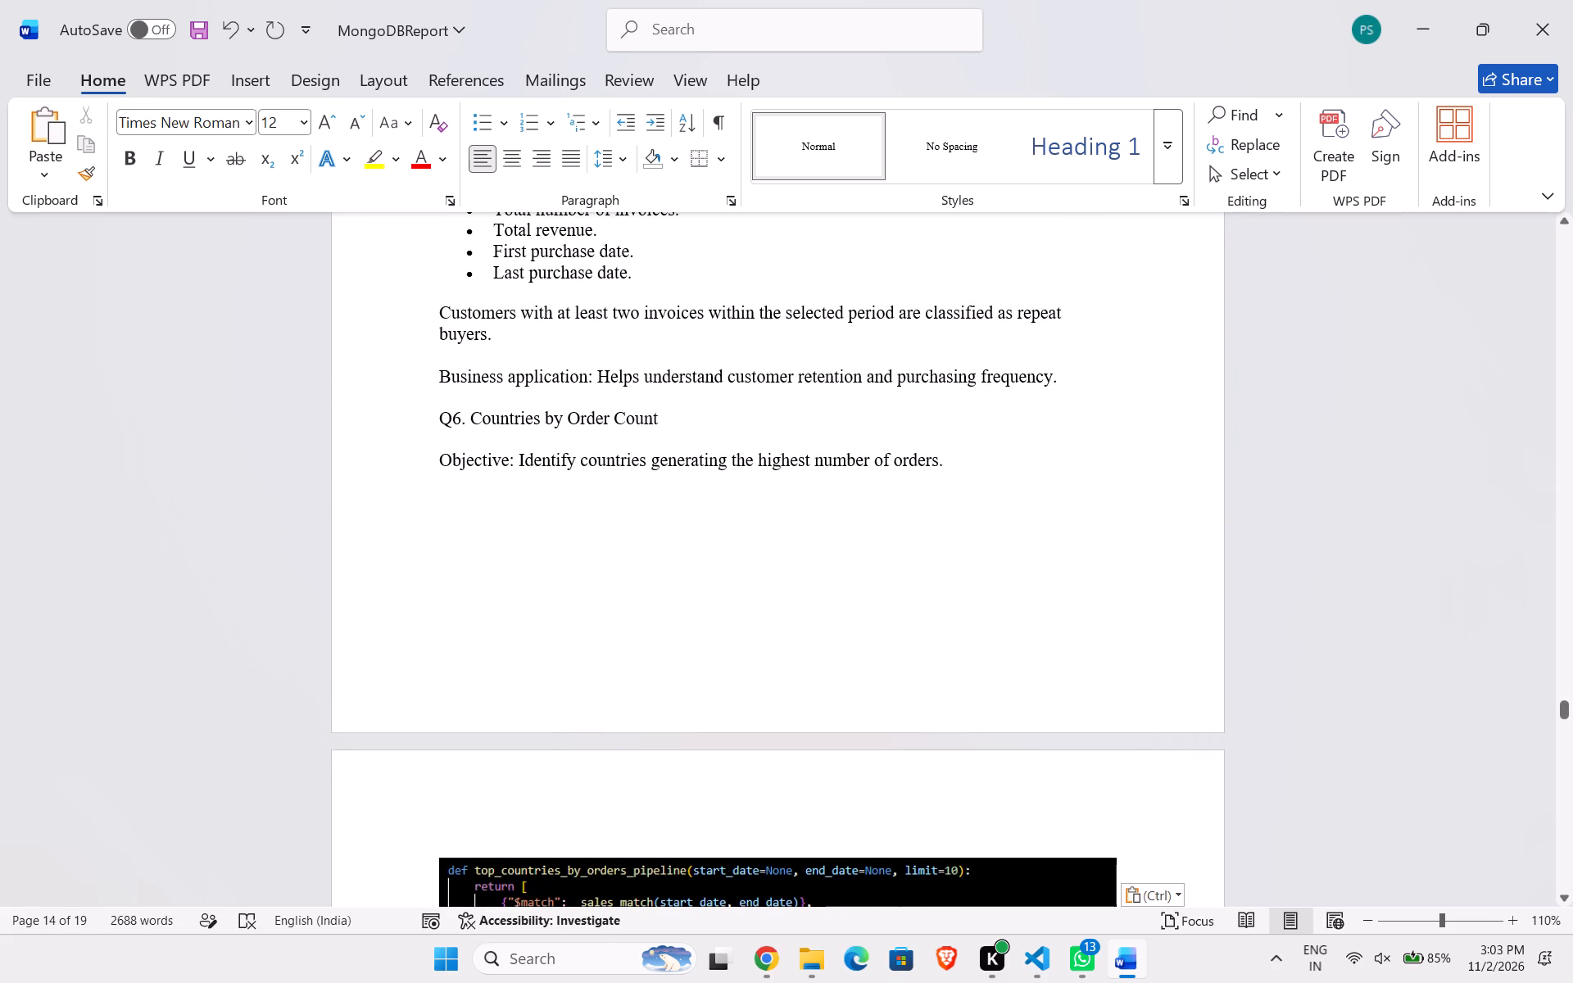
{"action": "scroll", "coordinate": [864, 345], "scroll_direction": "up", "scroll_amount": 3}
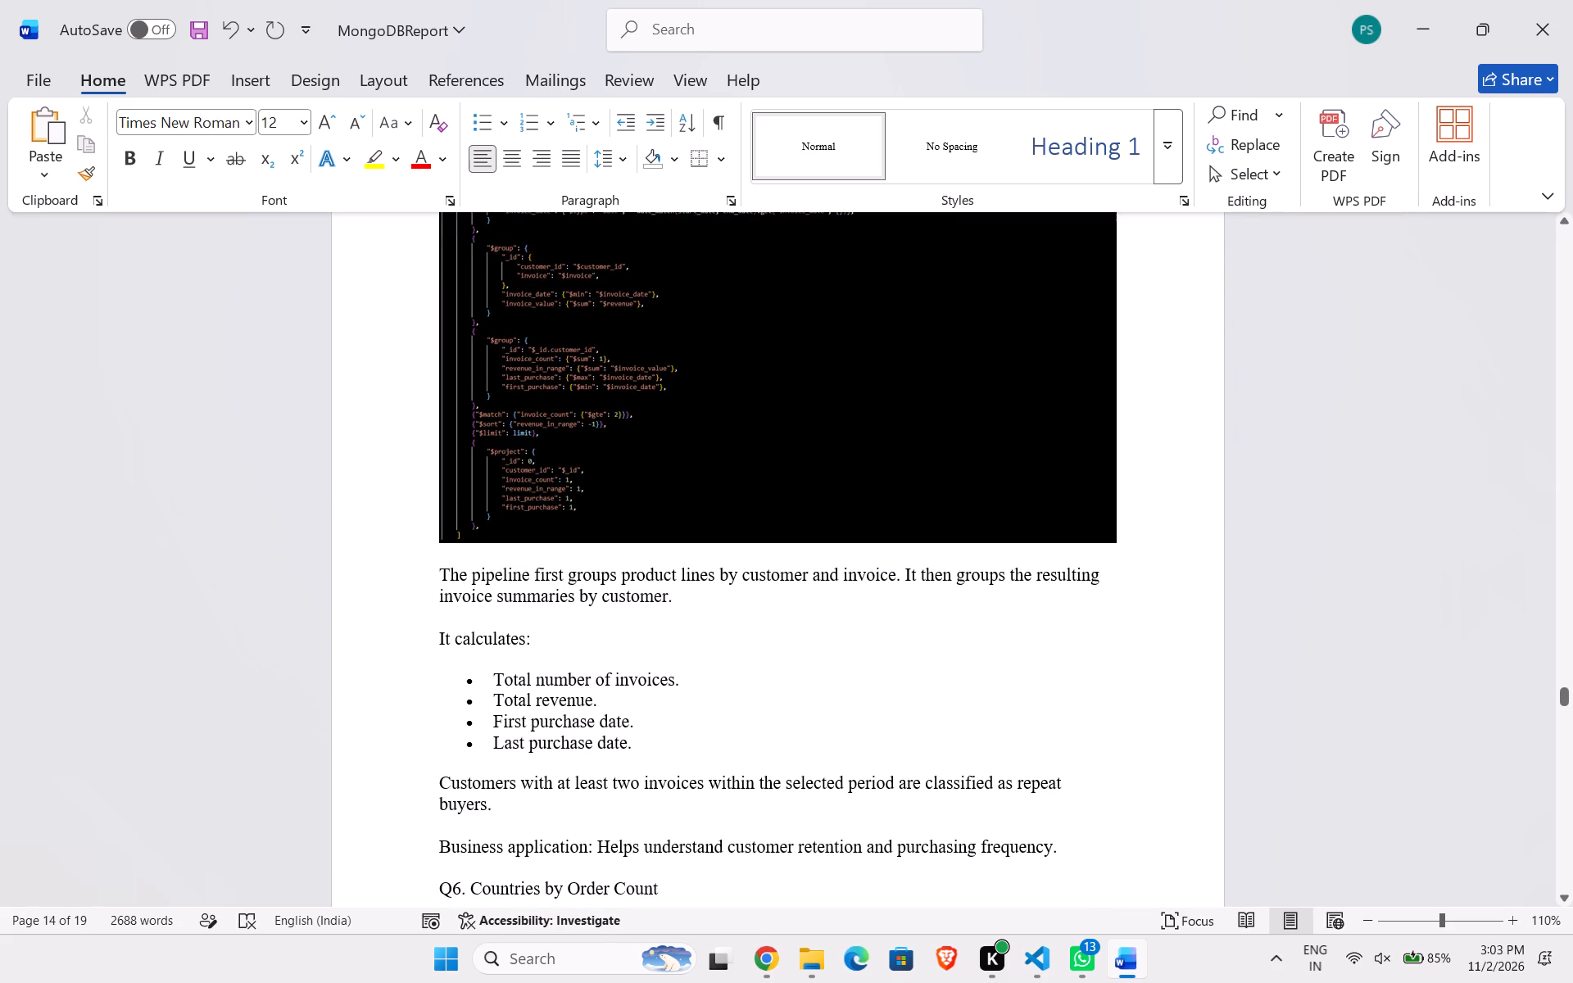
{"action": "scroll", "coordinate": [864, 345], "scroll_direction": "up", "scroll_amount": 2}
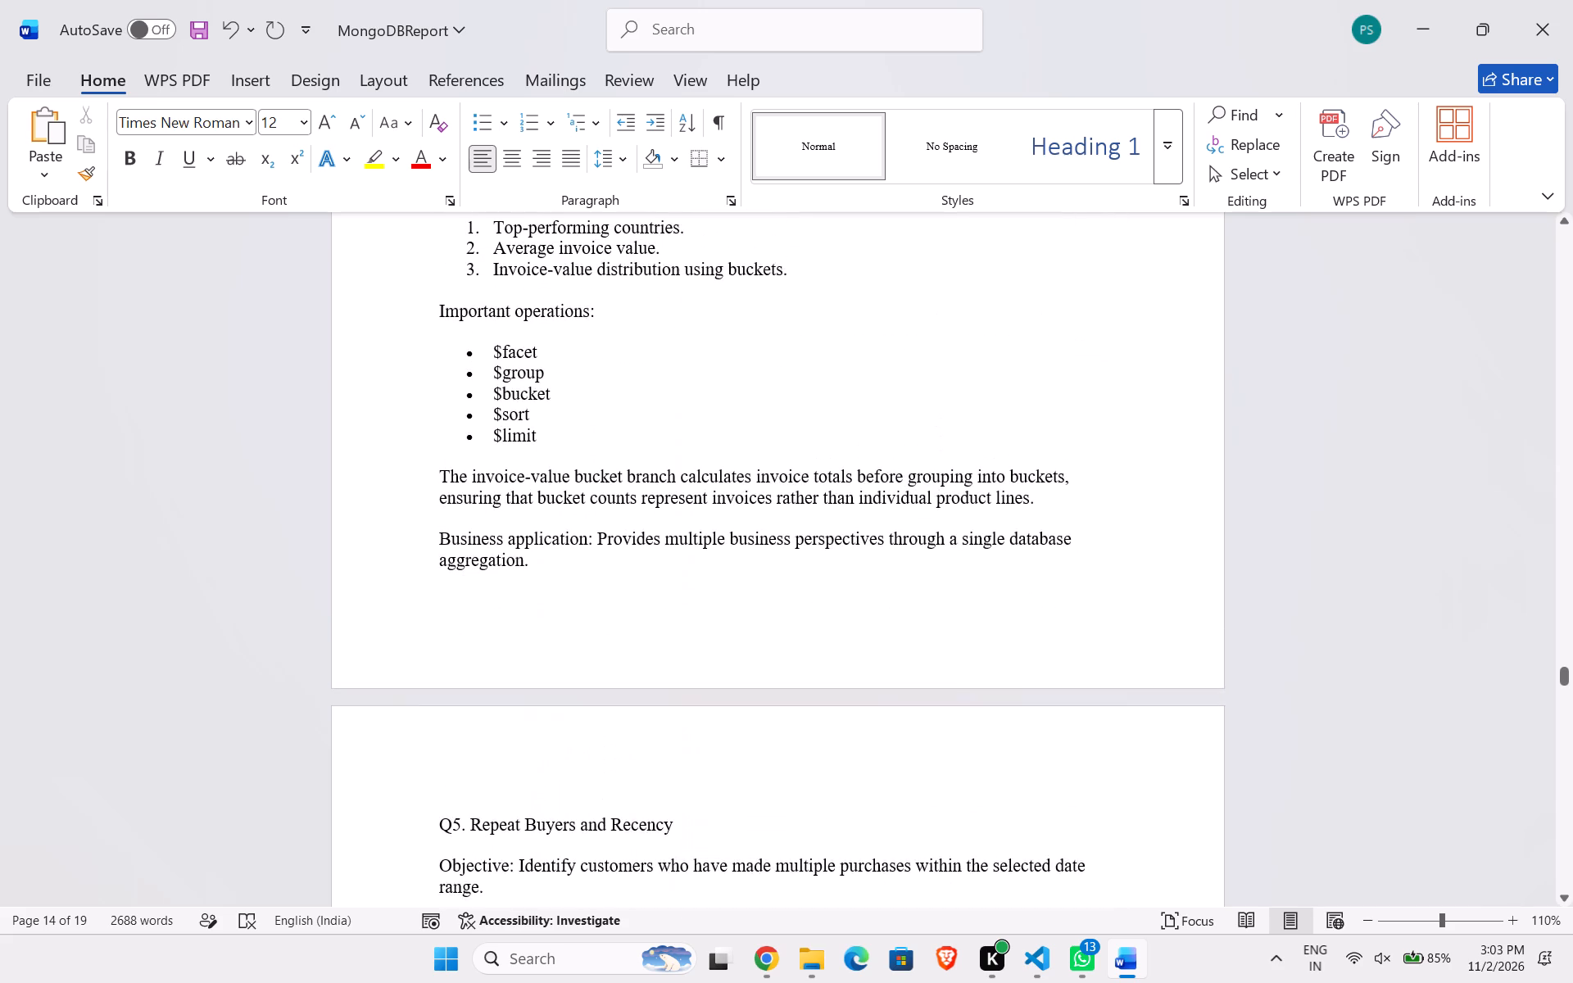
{"action": "scroll", "coordinate": [864, 345], "scroll_direction": "up", "scroll_amount": 2}
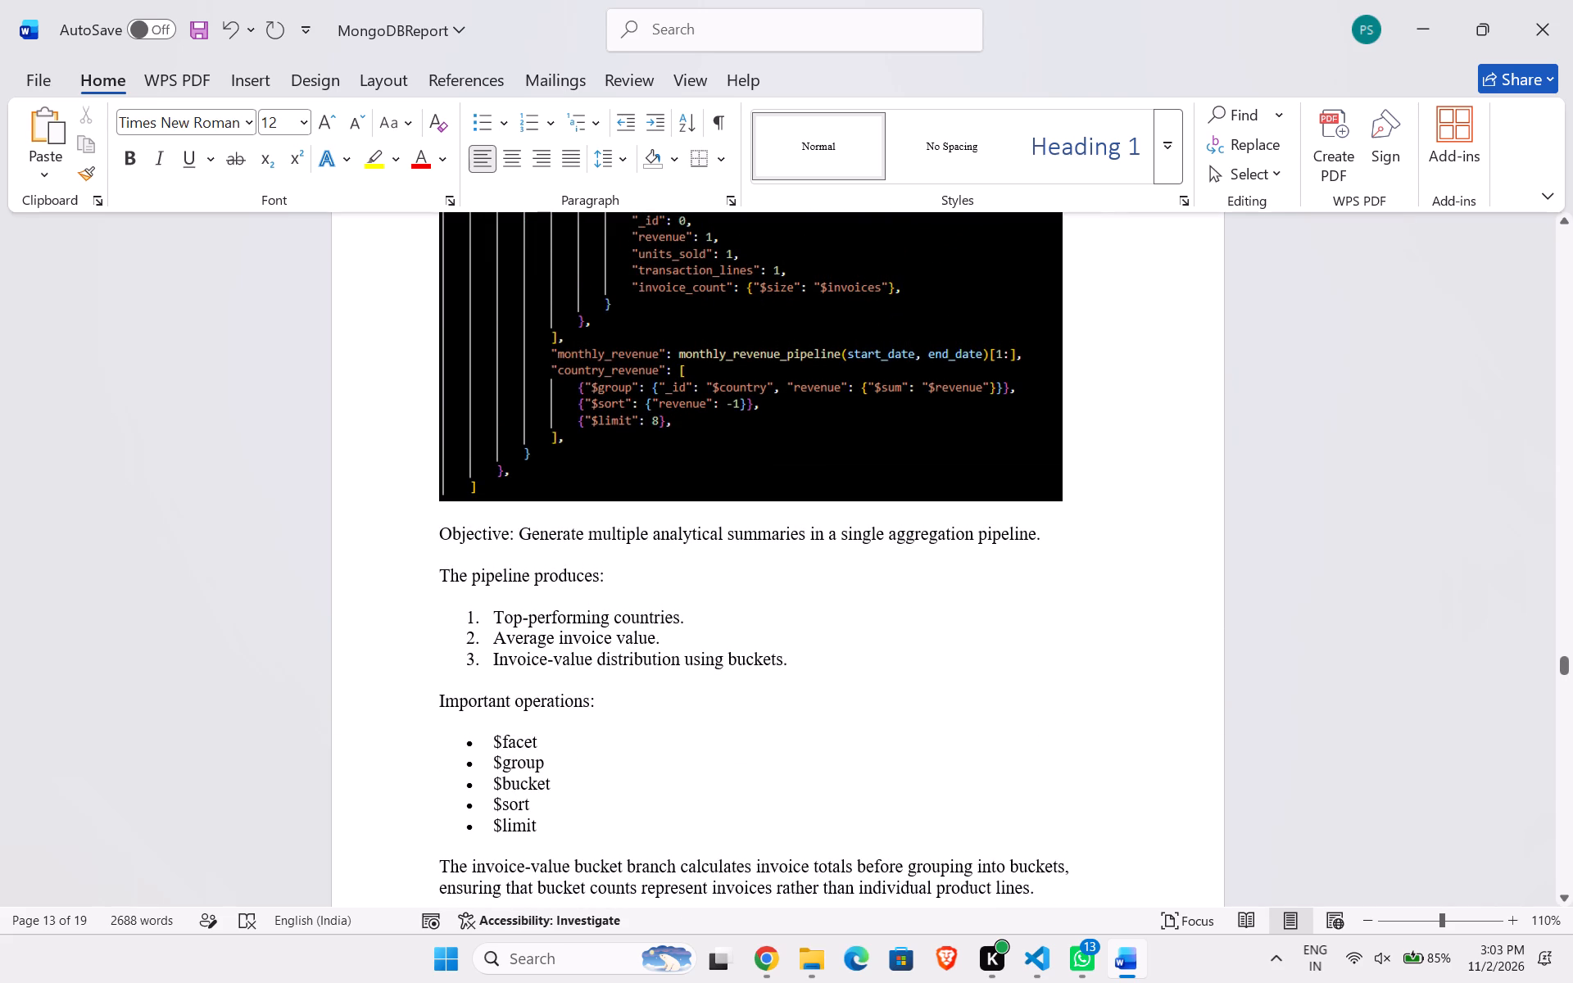
{"action": "scroll", "coordinate": [864, 345], "scroll_direction": "up", "scroll_amount": 2}
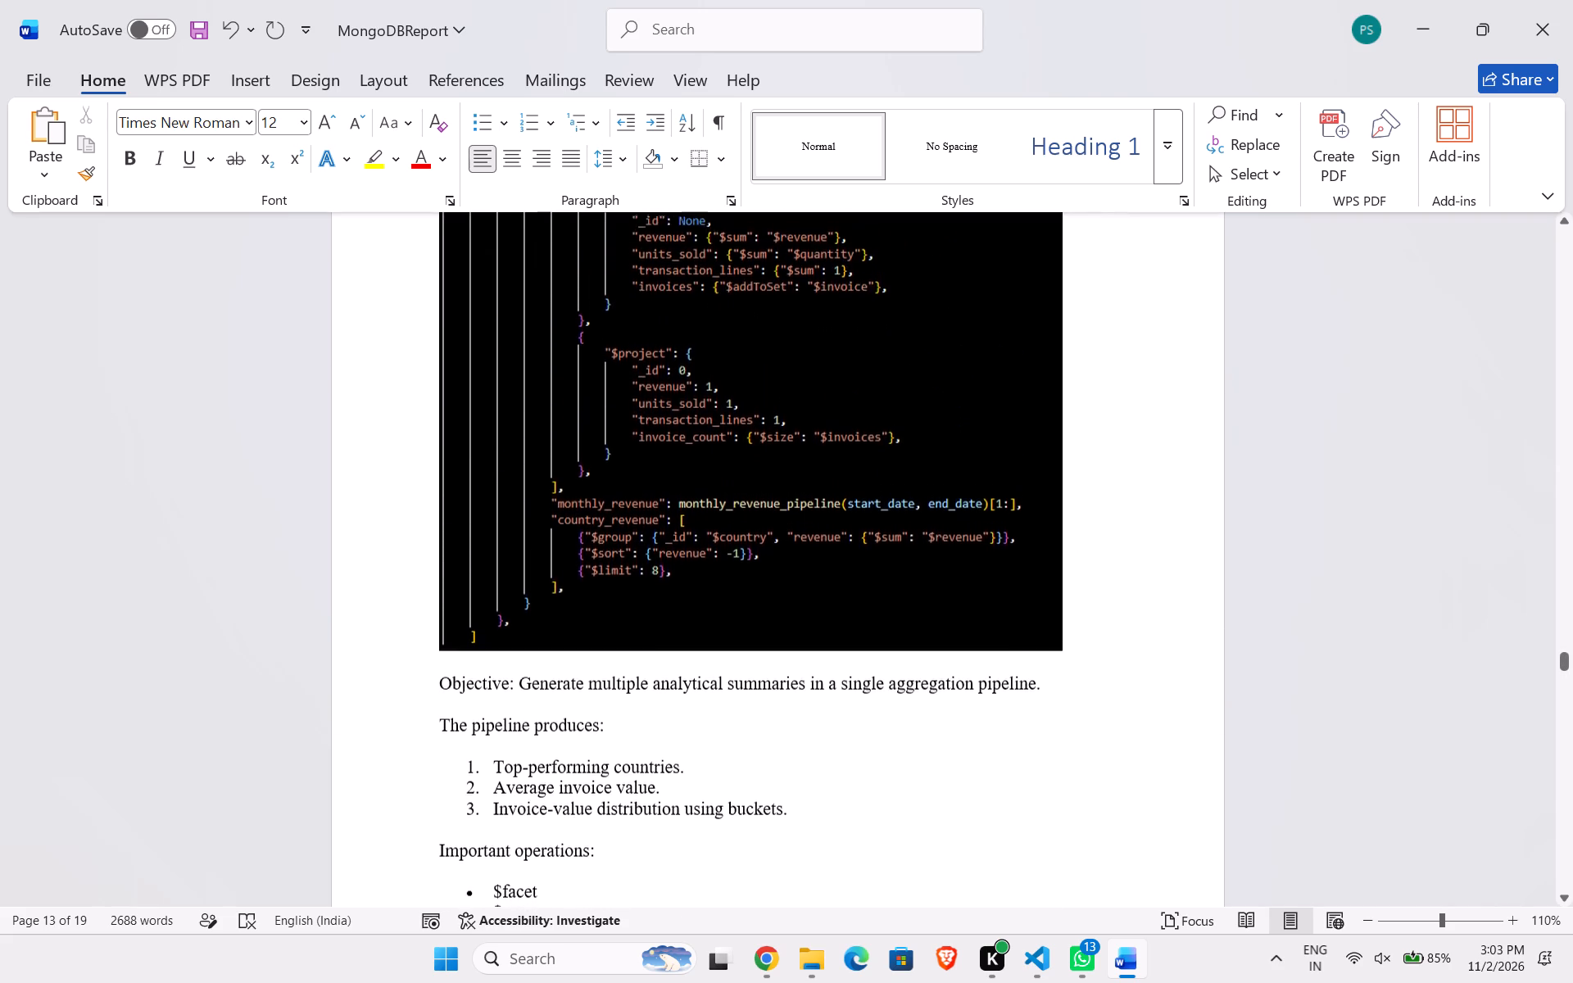
{"action": "scroll", "coordinate": [864, 345], "scroll_direction": "up", "scroll_amount": 1}
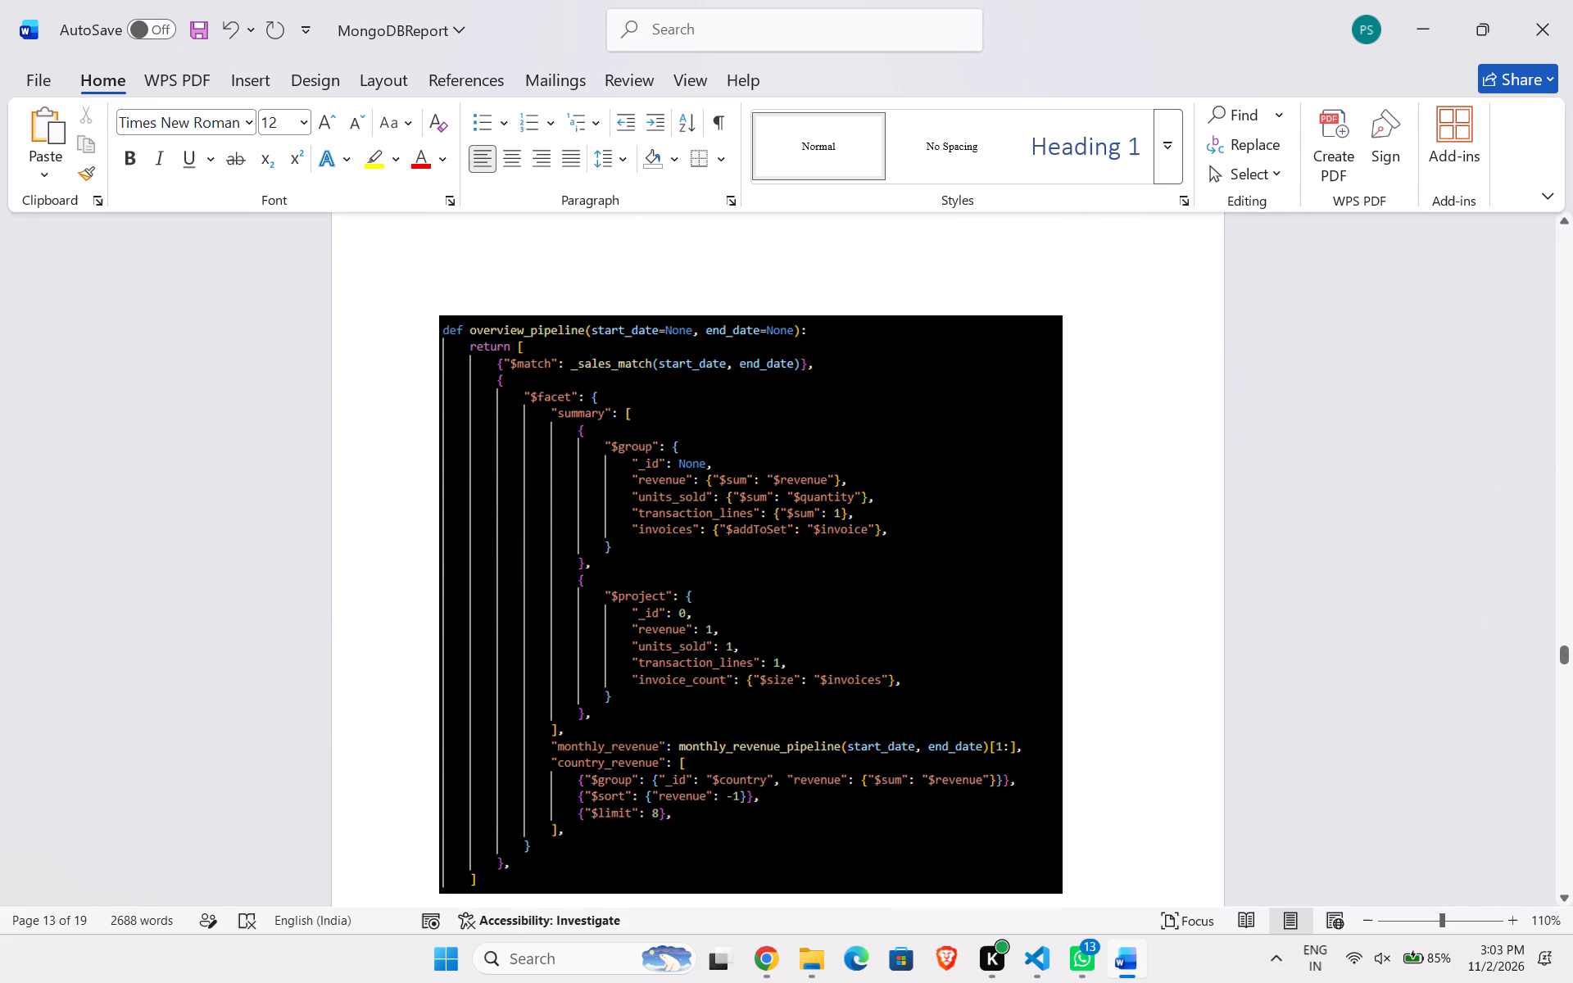
{"action": "scroll", "coordinate": [839, 350], "scroll_direction": "up", "scroll_amount": 2}
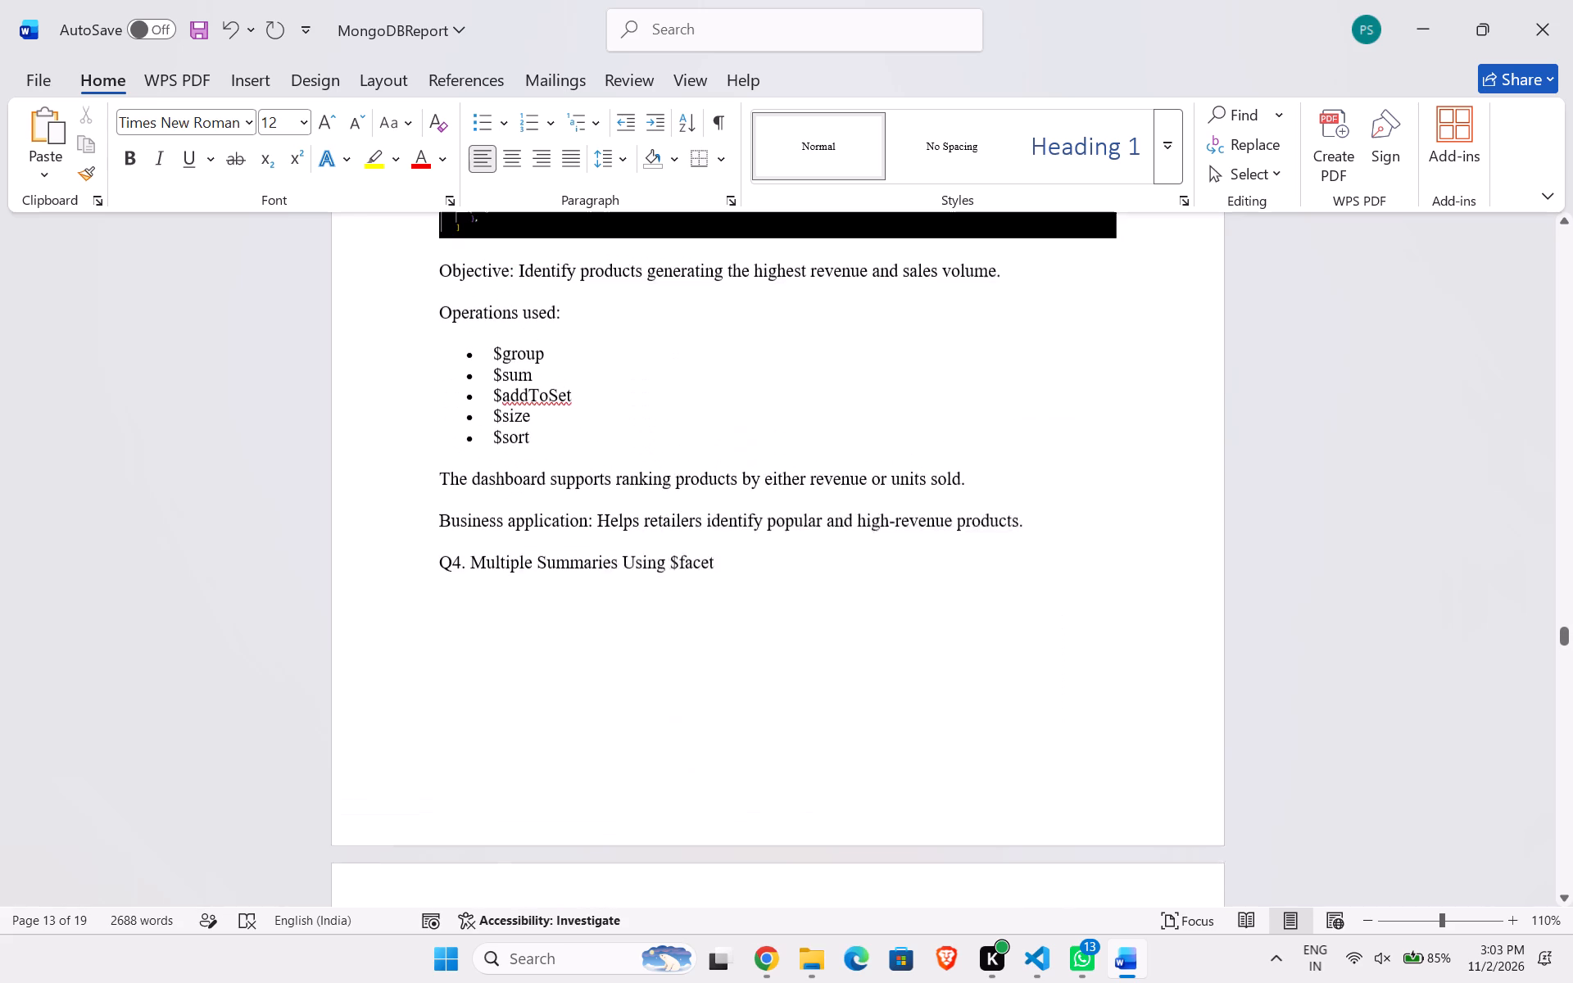
{"action": "scroll", "coordinate": [839, 350], "scroll_direction": "up", "scroll_amount": 1}
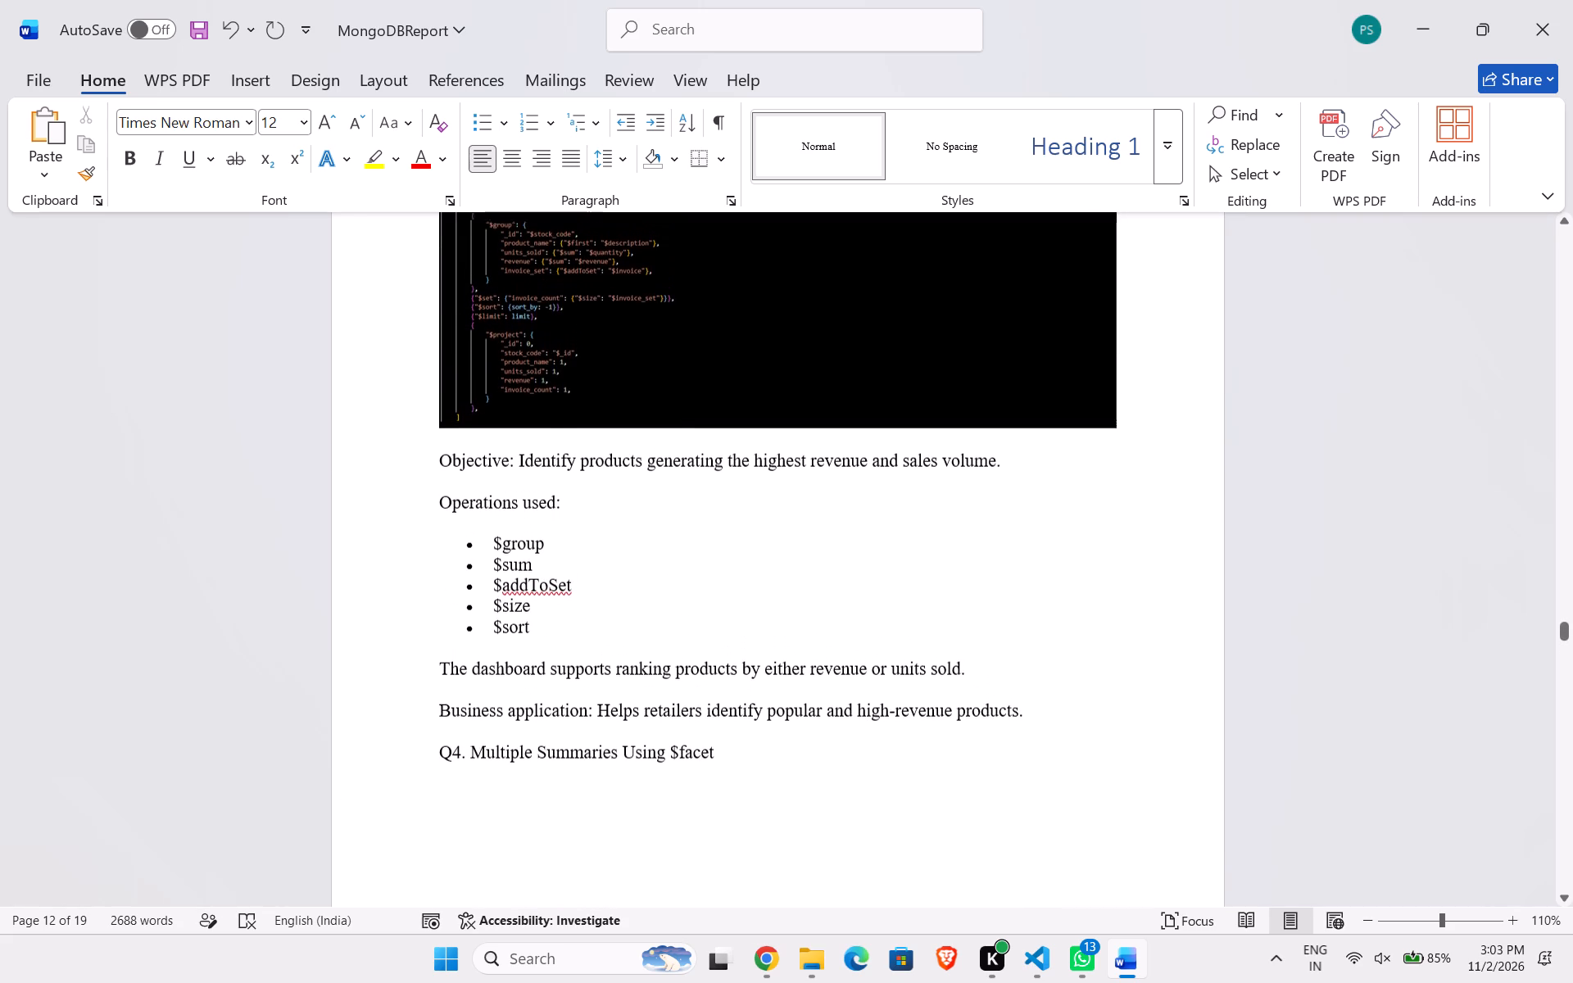
{"action": "scroll", "coordinate": [839, 350], "scroll_direction": "up", "scroll_amount": 2}
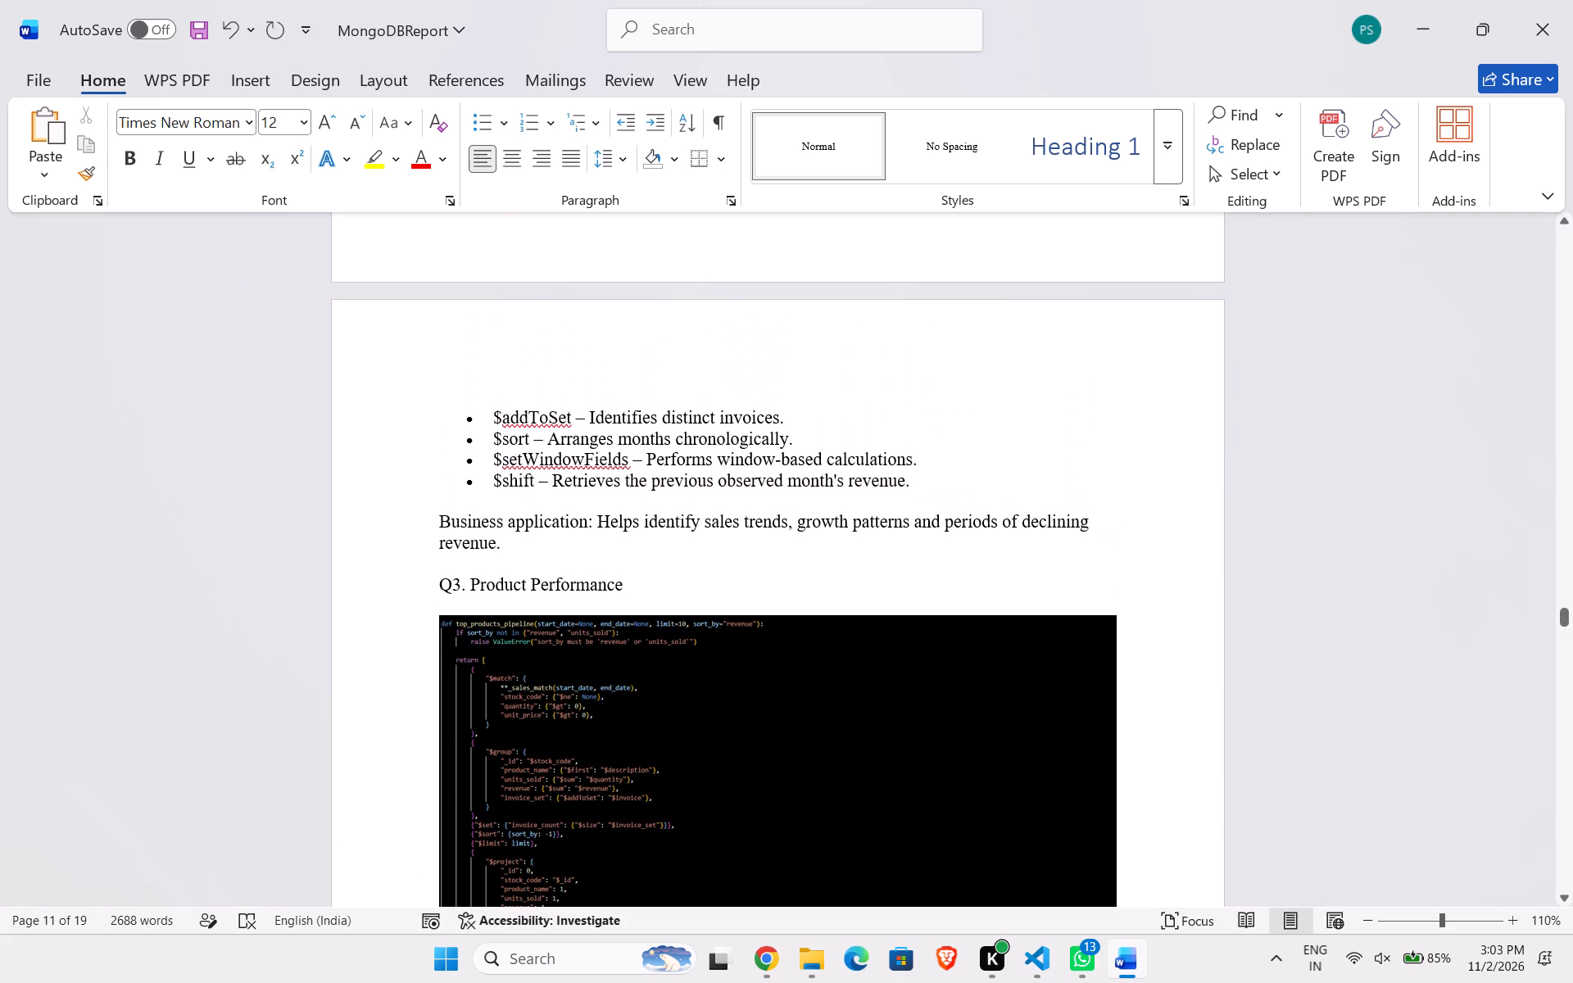
{"action": "scroll", "coordinate": [839, 350], "scroll_direction": "up", "scroll_amount": 4}
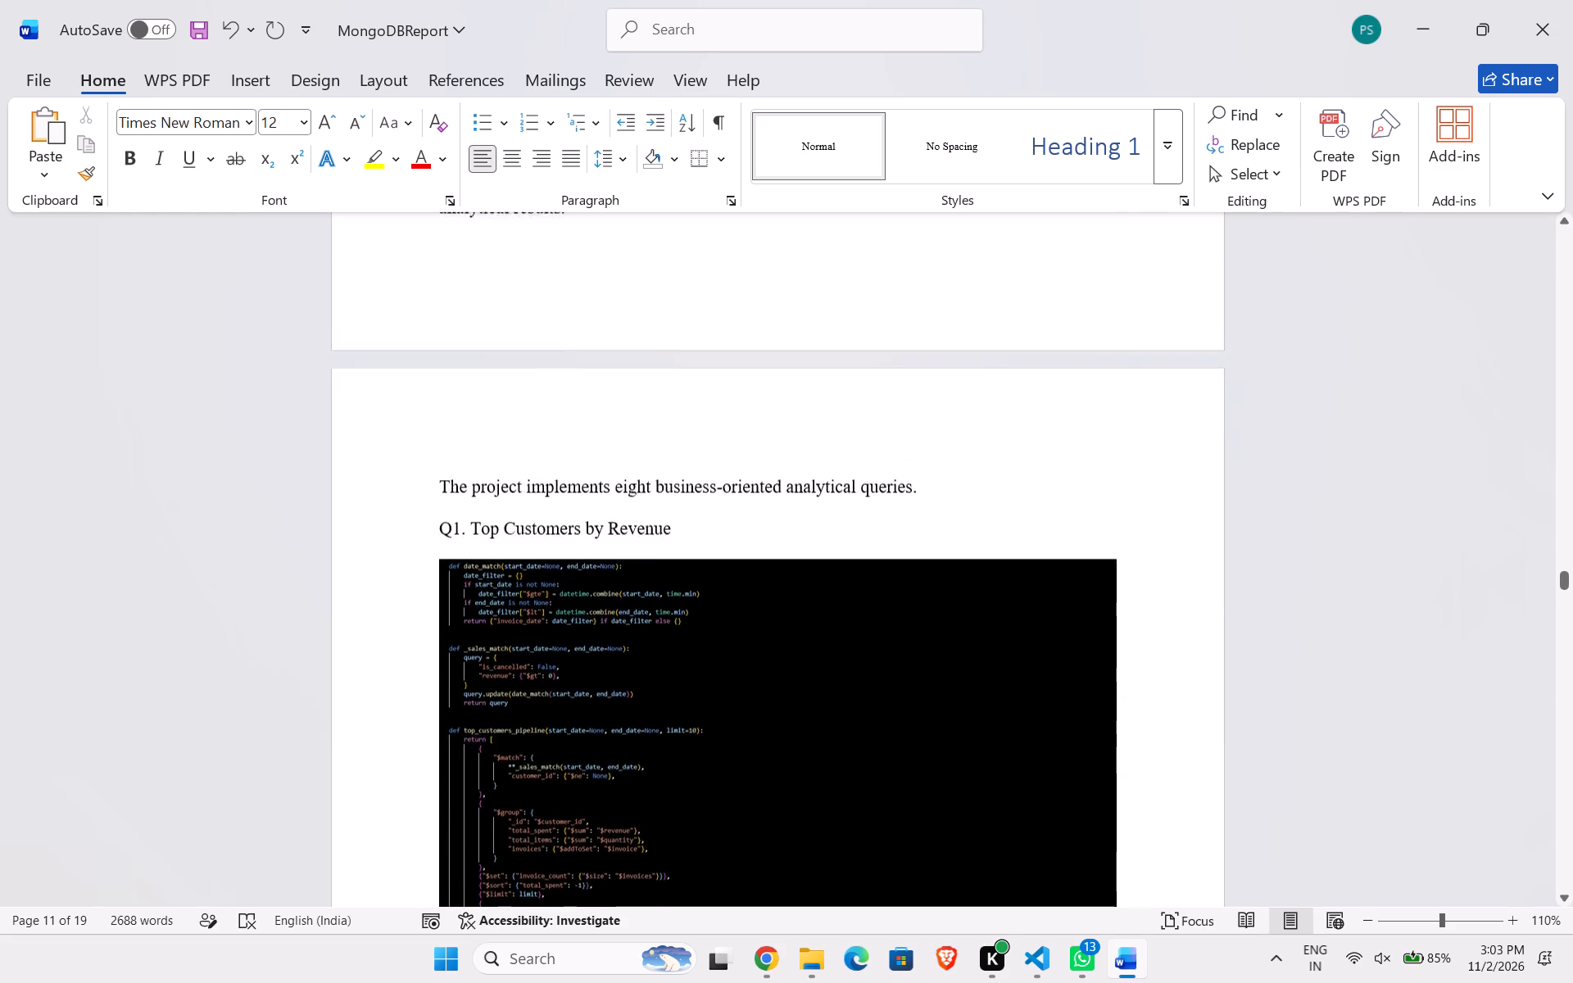
{"action": "scroll", "coordinate": [839, 350], "scroll_direction": "up", "scroll_amount": 1}
{"action": "scroll", "coordinate": [839, 350], "scroll_direction": "down", "scroll_amount": 6}
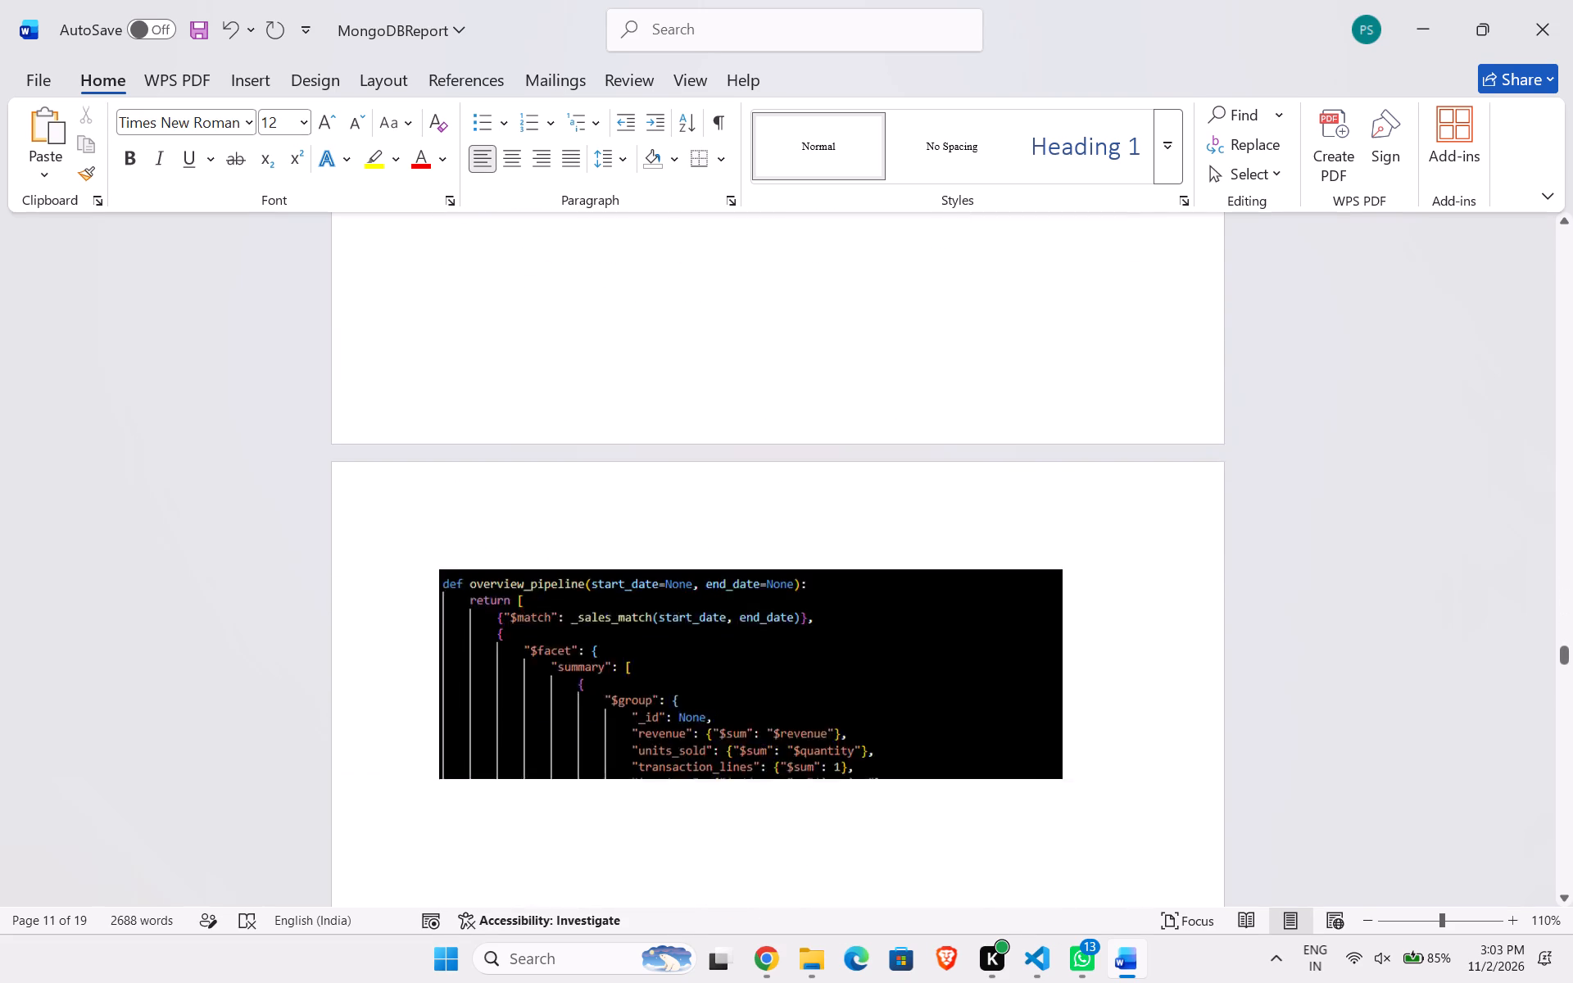
{"action": "scroll", "coordinate": [839, 350], "scroll_direction": "up", "scroll_amount": 2}
{"action": "scroll", "coordinate": [839, 350], "scroll_direction": "down", "scroll_amount": 2}
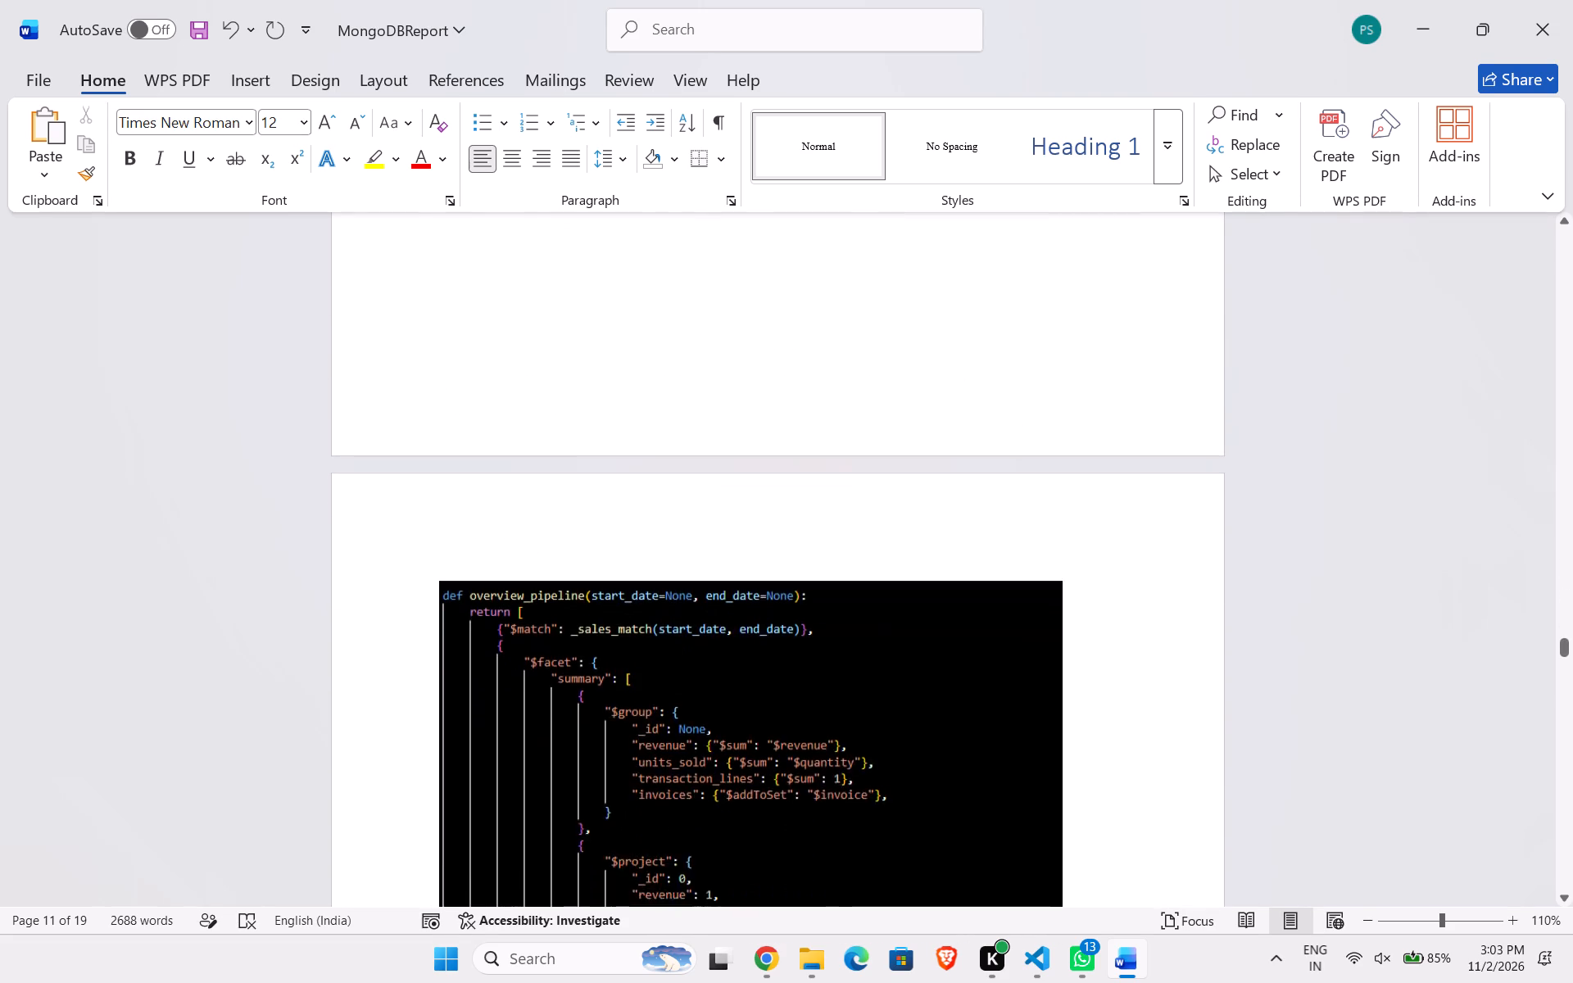
{"action": "scroll", "coordinate": [839, 350], "scroll_direction": "down", "scroll_amount": 5}
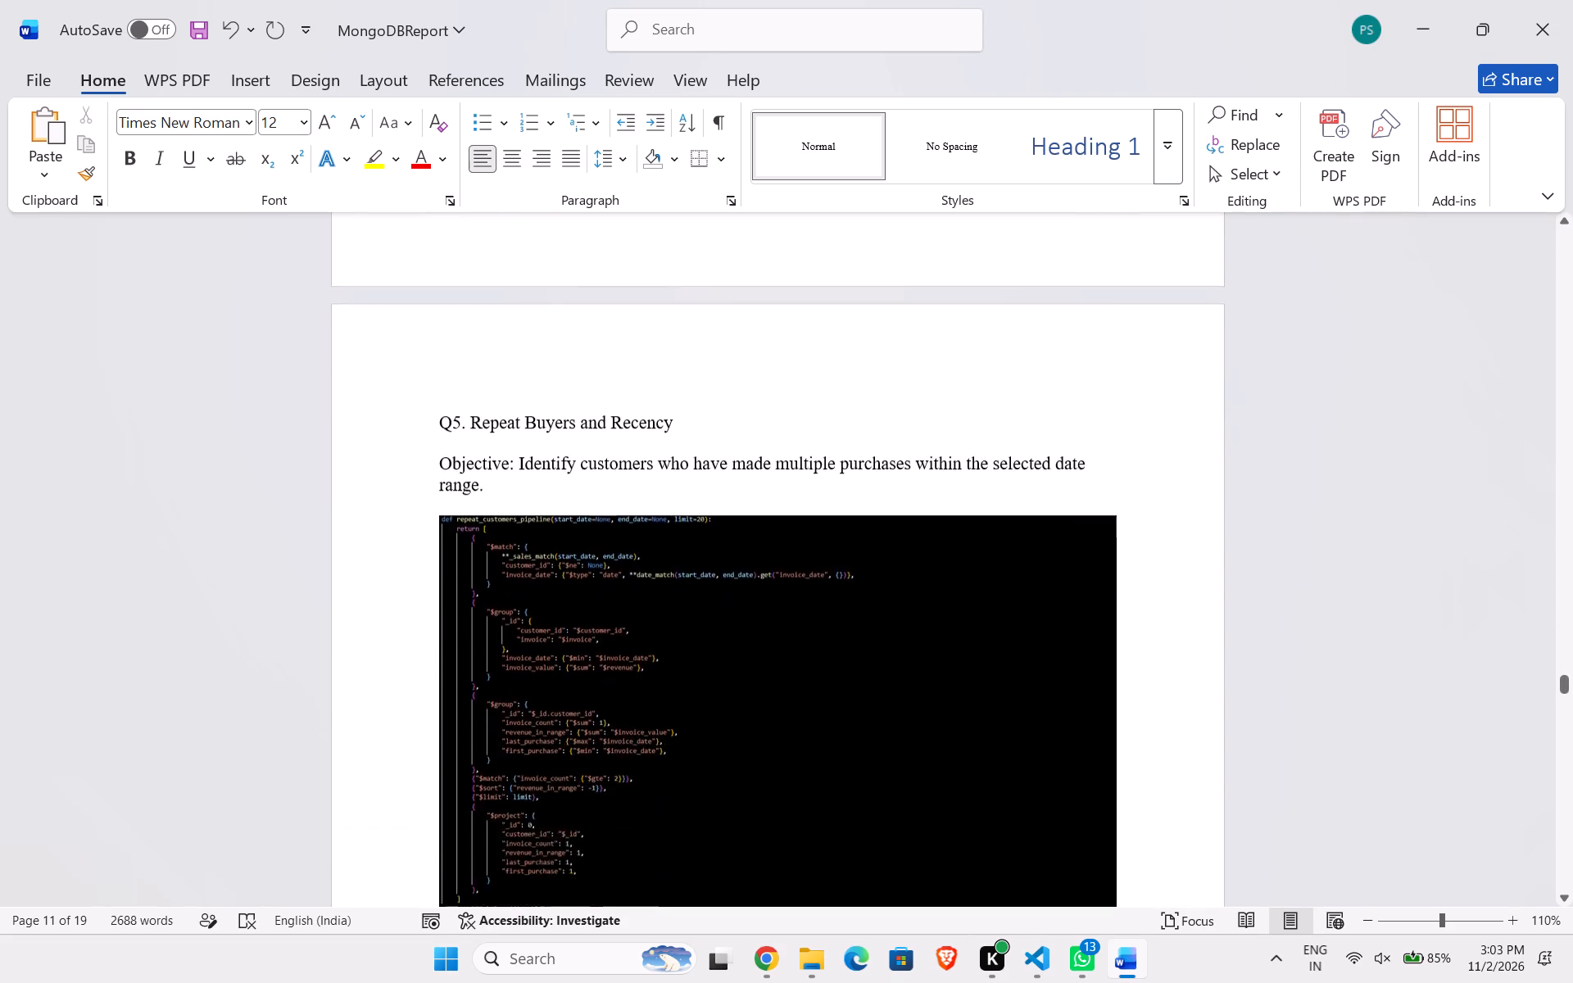
{"action": "scroll", "coordinate": [839, 350], "scroll_direction": "down", "scroll_amount": 5}
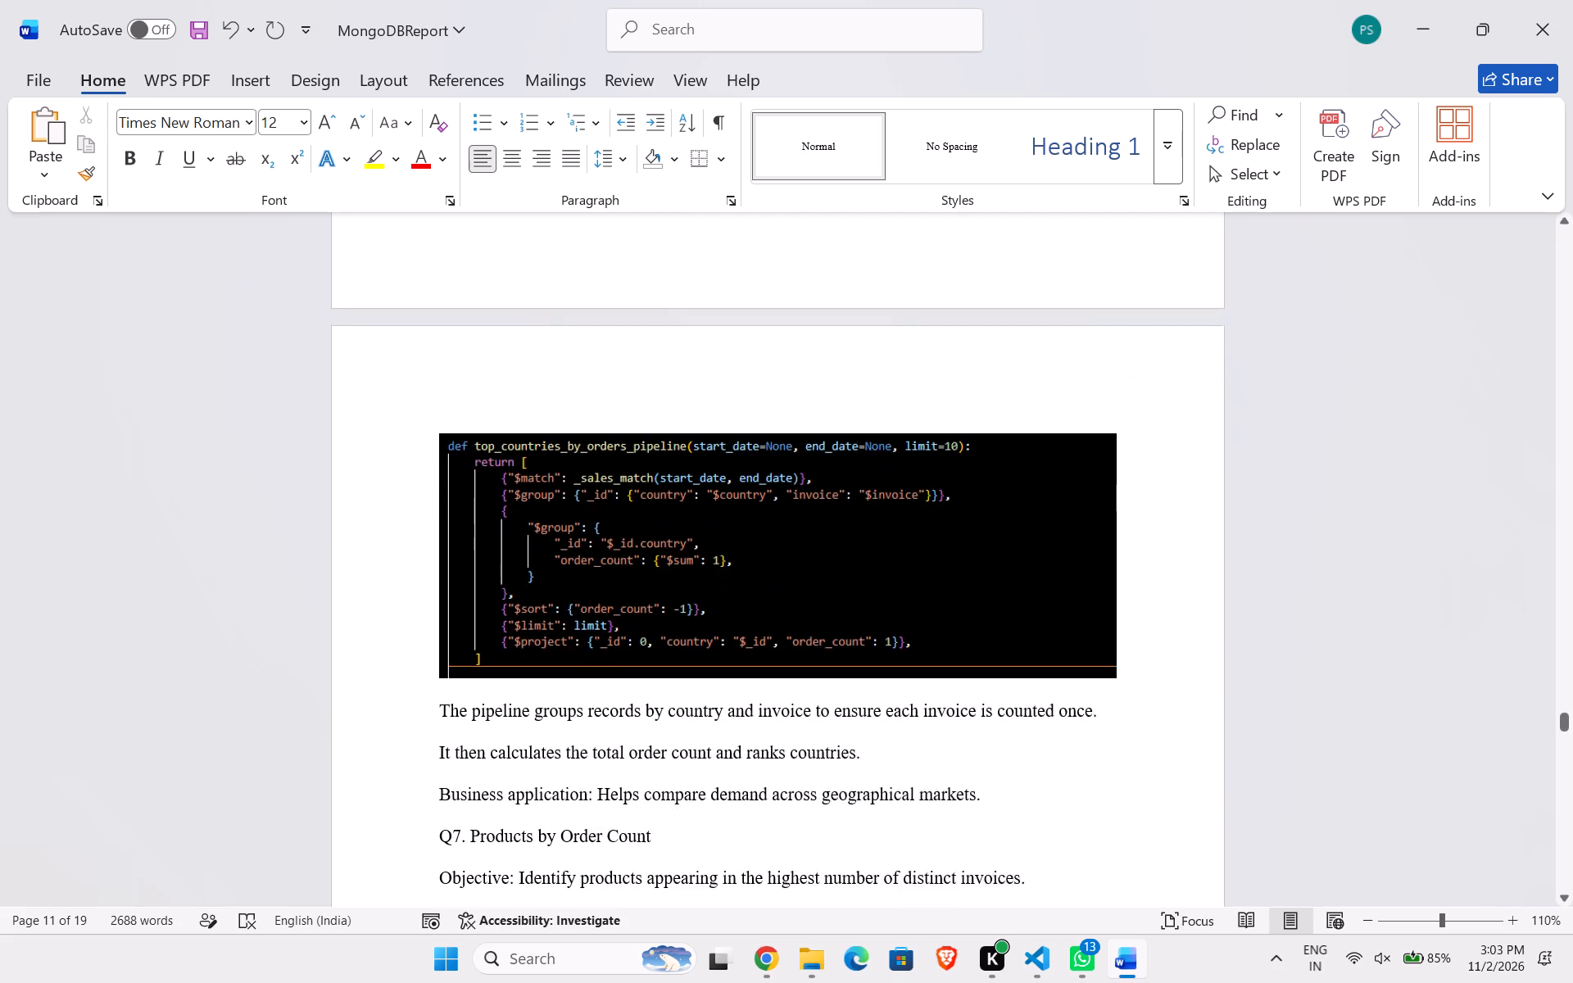
Add an empty paragraph below the objective in the report's "Q7. Products by Order Count" section.
{"action": "scroll", "coordinate": [839, 350], "scroll_direction": "down", "scroll_amount": 1}
{"action": "left_click", "coordinate": [752, 478]}
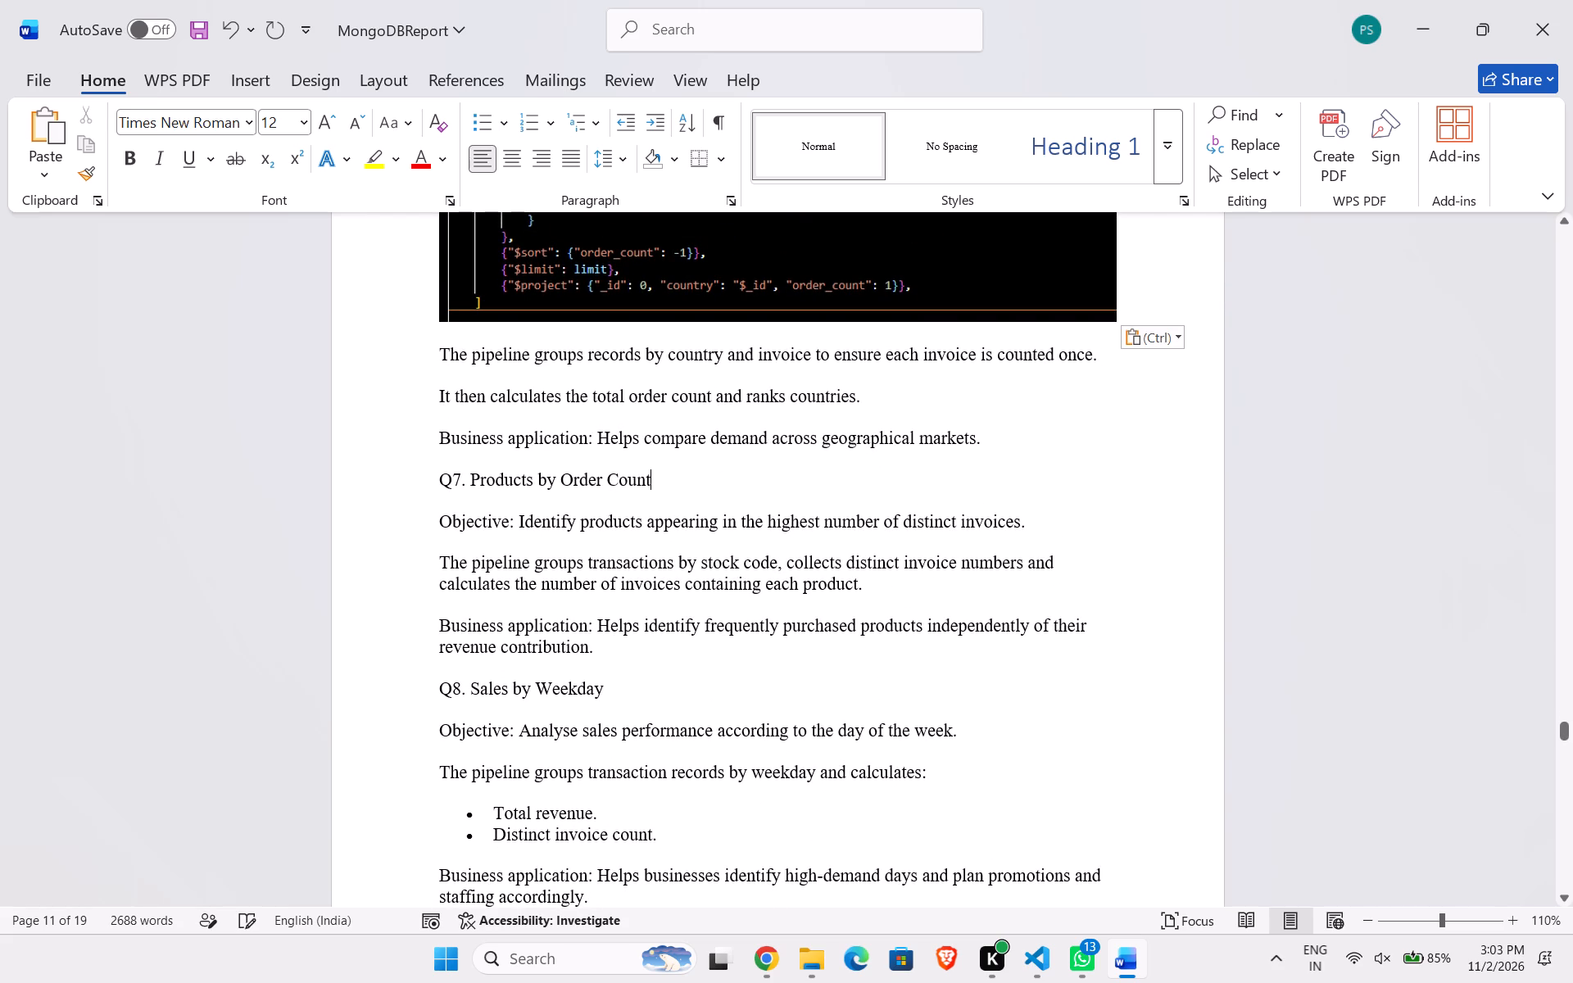
{"action": "key", "text": "Down"}
{"action": "key", "text": "Right"}
{"action": "key", "text": "Right"}
{"action": "key", "text": "Right"}
{"action": "key", "text": "Right"}
{"action": "key", "text": "Right"}
{"action": "key", "text": "Right"}
{"action": "key", "text": "Right"}
{"action": "key", "text": "Right"}
{"action": "key", "text": "Right"}
{"action": "key", "text": "Right"}
{"action": "key", "text": "Right"}
{"action": "key", "text": "Right"}
{"action": "key", "text": "Right"}
{"action": "key", "text": "Right"}
{"action": "key", "text": "Right"}
{"action": "key", "text": "Right"}
{"action": "key", "text": "Right"}
{"action": "key", "text": "Right"}
{"action": "key", "text": "Right"}
{"action": "key", "text": "Right"}
{"action": "key", "text": "Right"}
{"action": "key", "text": "Right"}
{"action": "key", "text": "Right"}
{"action": "key", "text": "Right"}
{"action": "key", "text": "Right"}
{"action": "key", "text": "Right"}
{"action": "key", "text": "Right"}
{"action": "key", "text": "Right"}
{"action": "key", "text": "Left"}
{"action": "key", "text": "Return"}
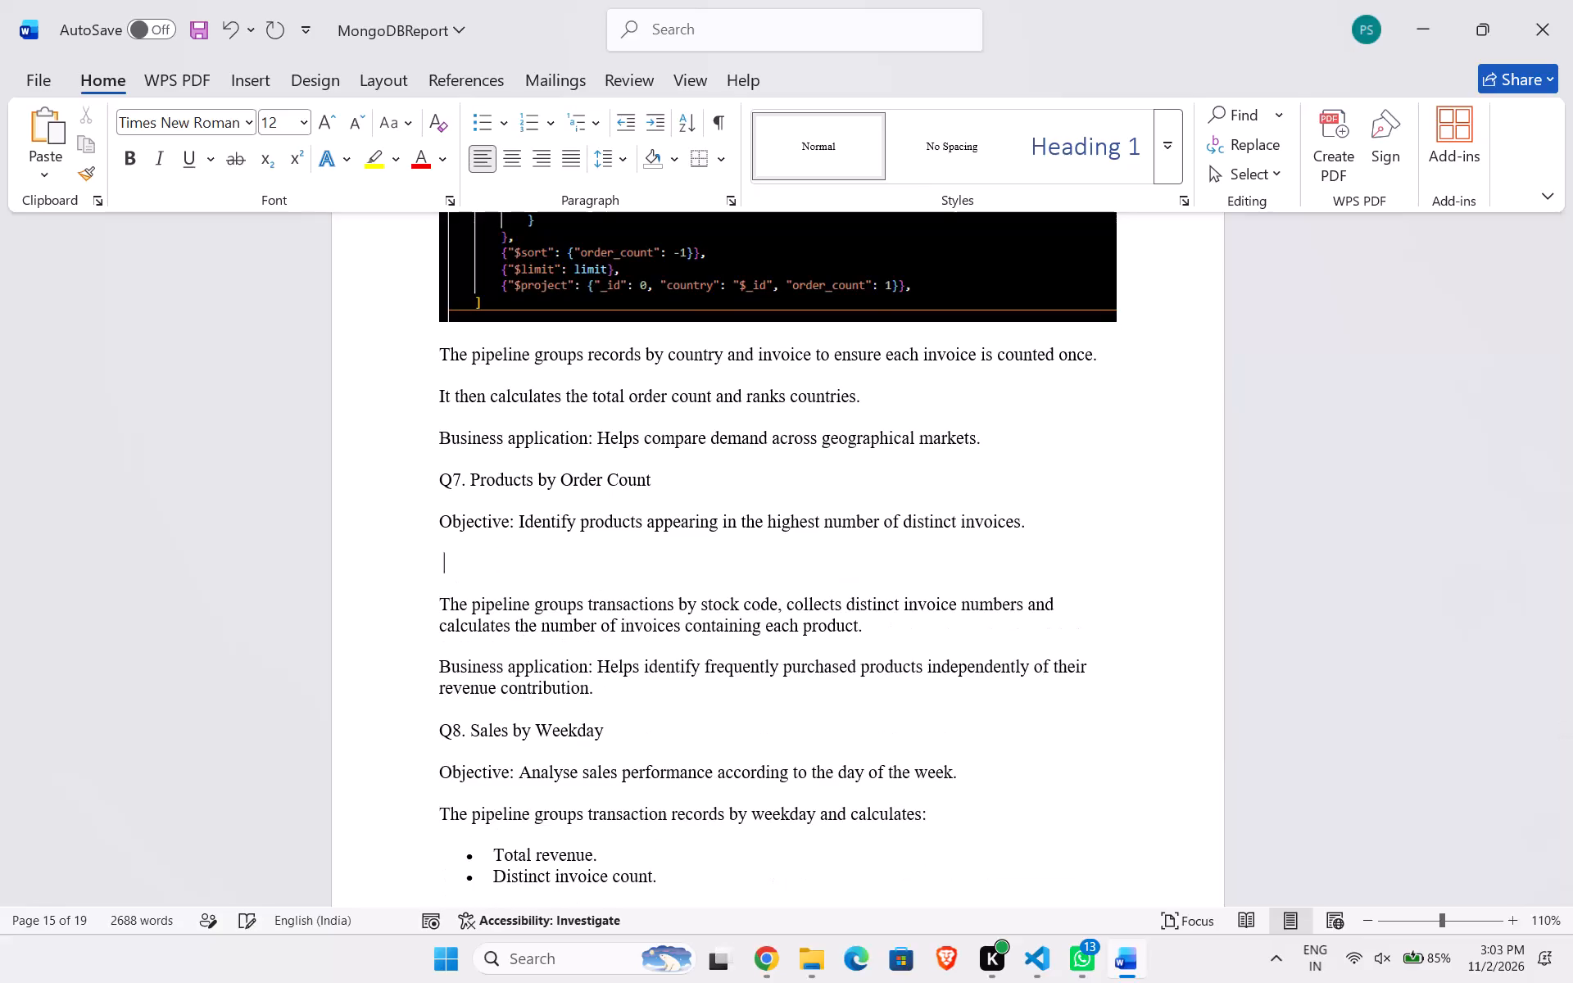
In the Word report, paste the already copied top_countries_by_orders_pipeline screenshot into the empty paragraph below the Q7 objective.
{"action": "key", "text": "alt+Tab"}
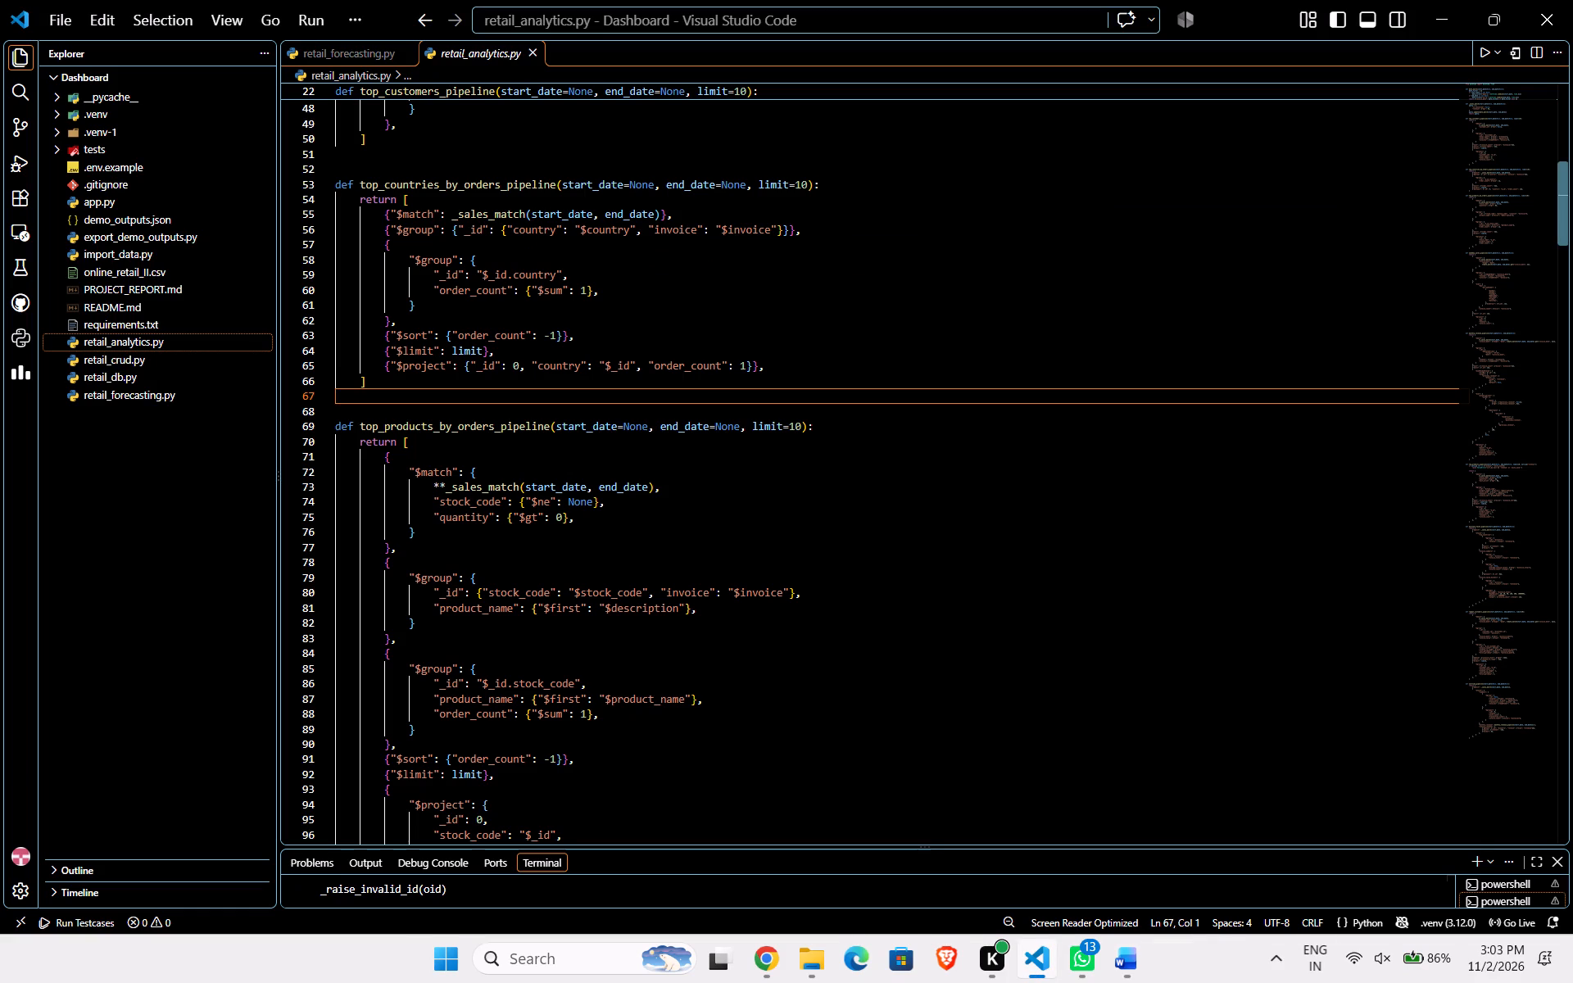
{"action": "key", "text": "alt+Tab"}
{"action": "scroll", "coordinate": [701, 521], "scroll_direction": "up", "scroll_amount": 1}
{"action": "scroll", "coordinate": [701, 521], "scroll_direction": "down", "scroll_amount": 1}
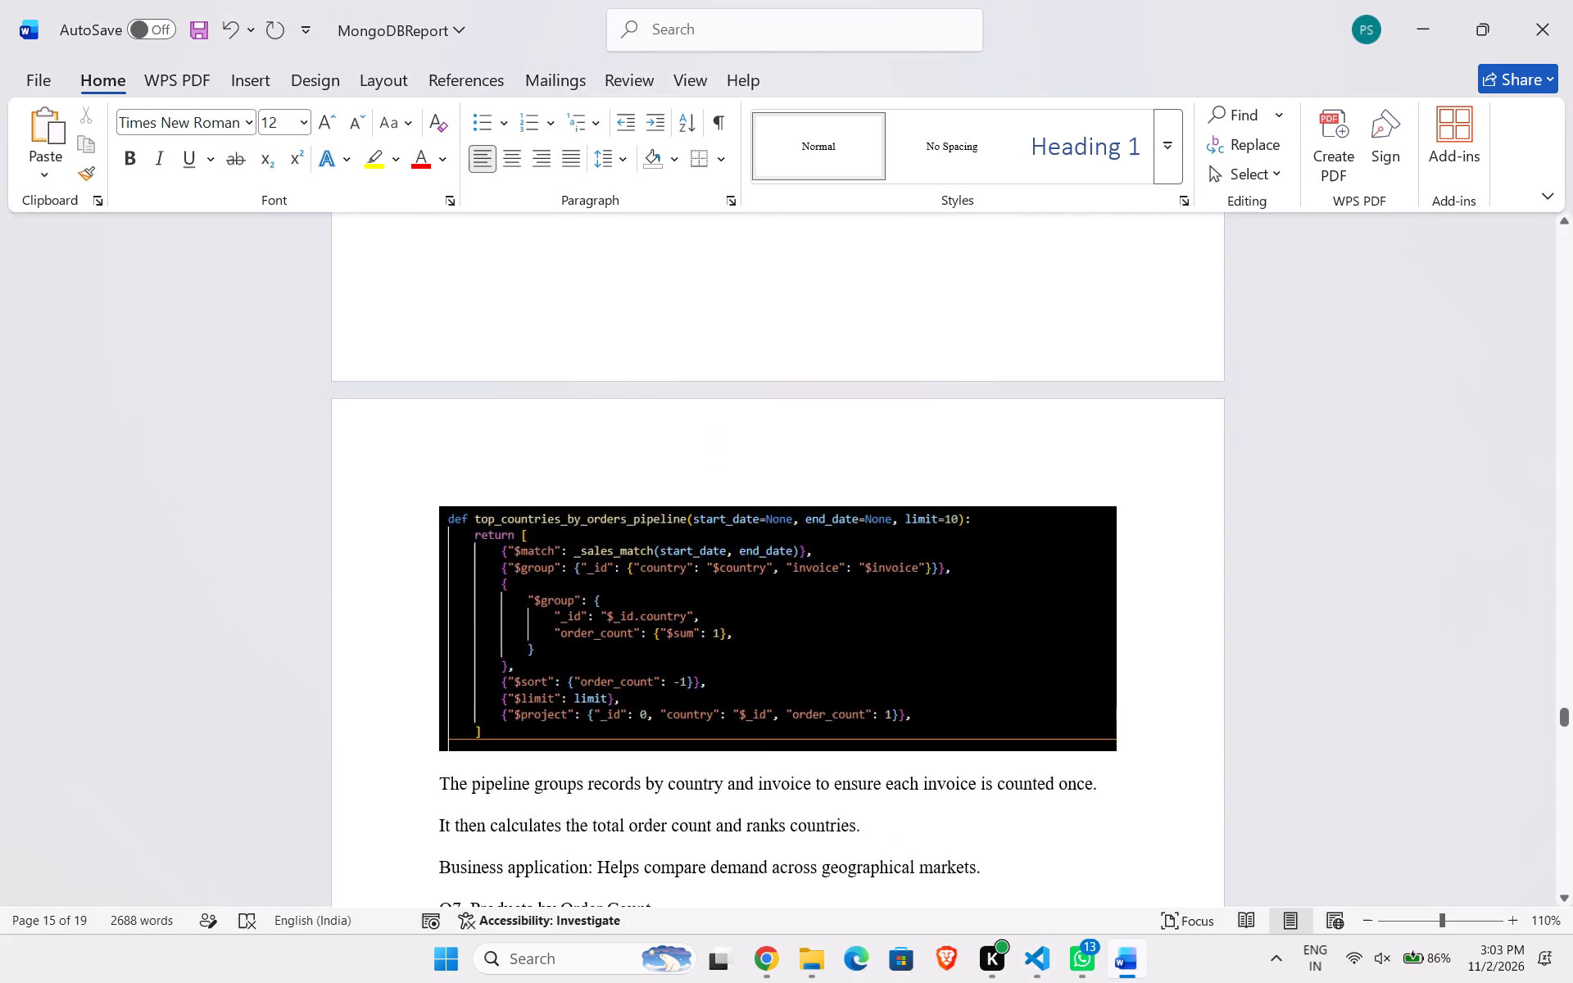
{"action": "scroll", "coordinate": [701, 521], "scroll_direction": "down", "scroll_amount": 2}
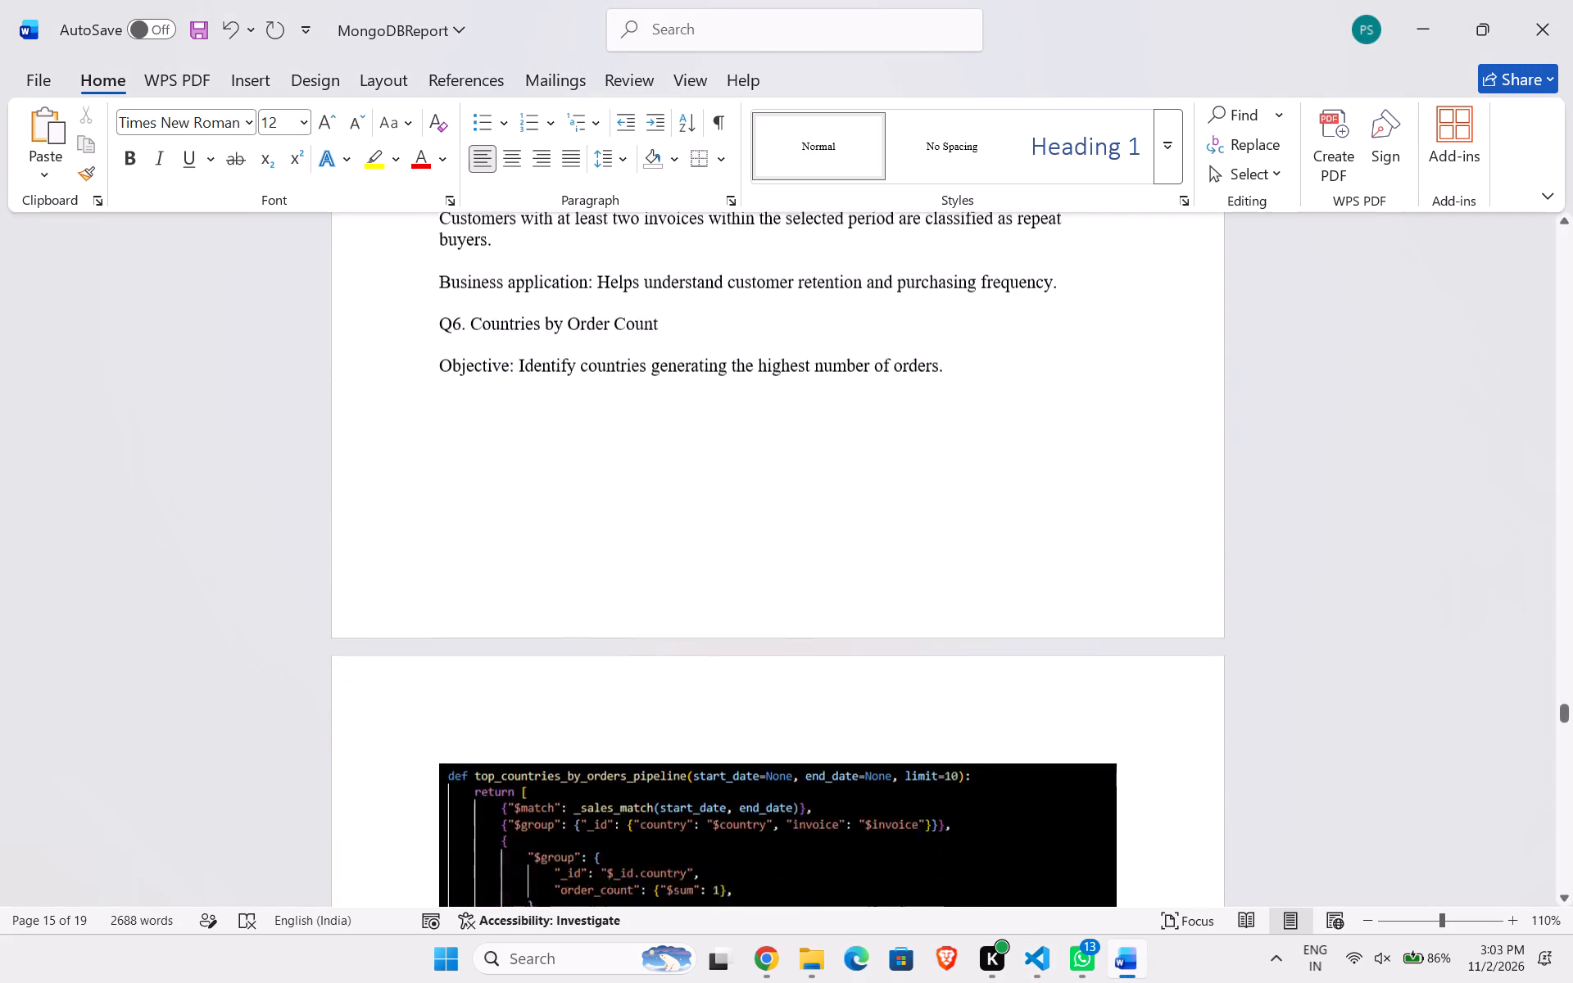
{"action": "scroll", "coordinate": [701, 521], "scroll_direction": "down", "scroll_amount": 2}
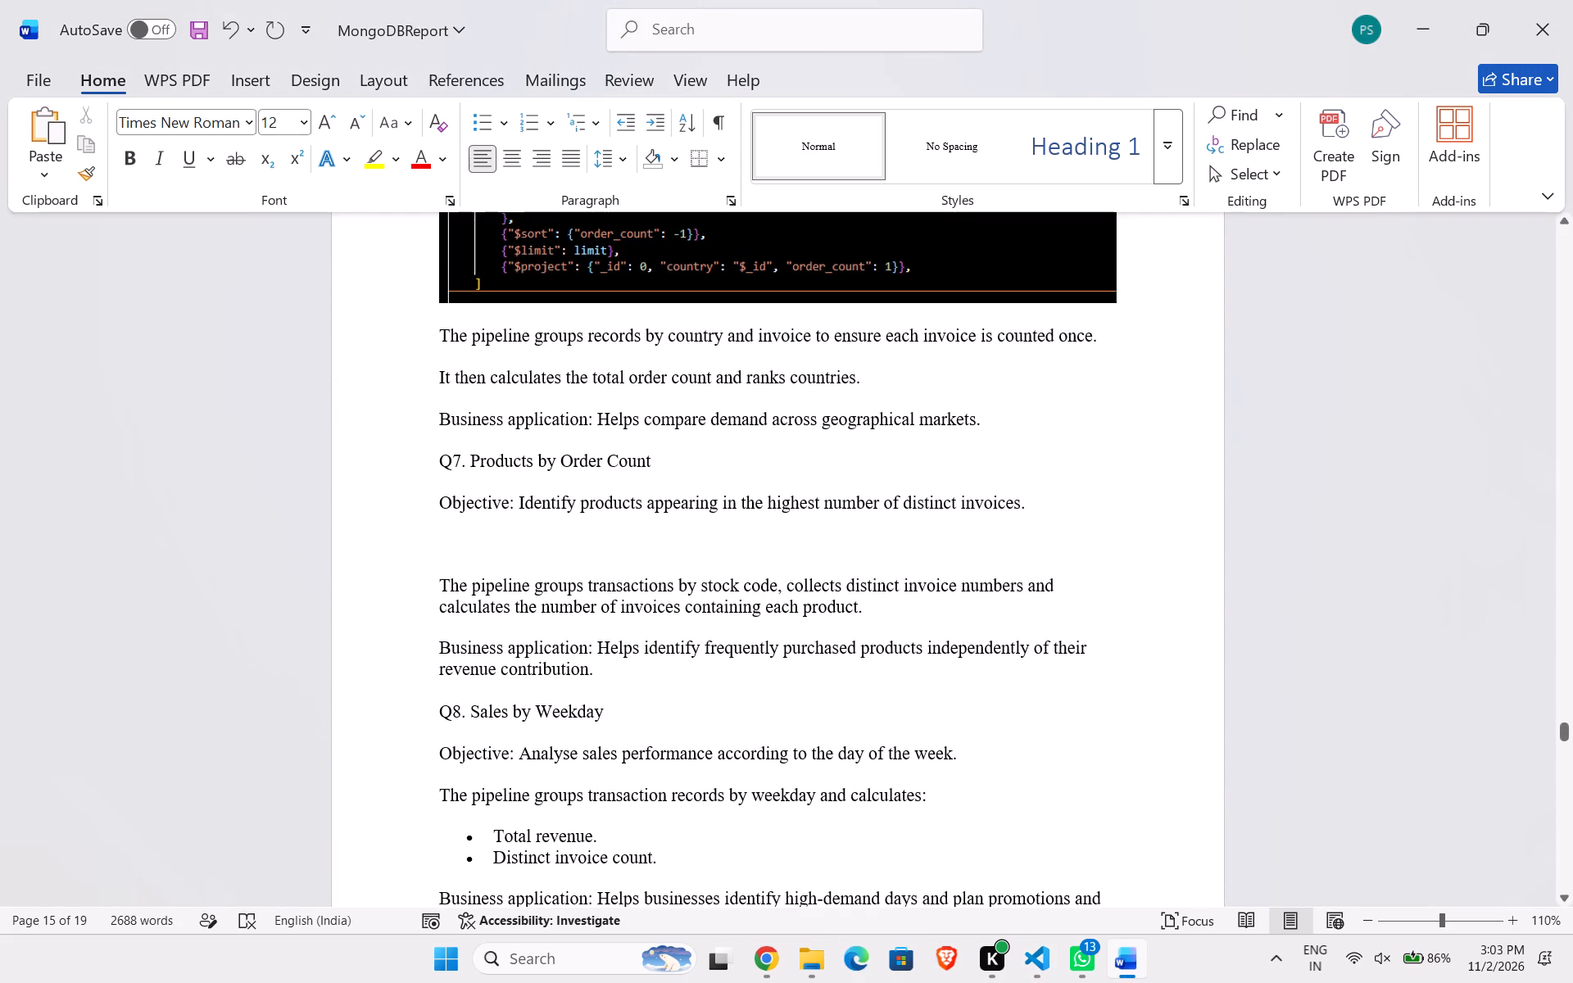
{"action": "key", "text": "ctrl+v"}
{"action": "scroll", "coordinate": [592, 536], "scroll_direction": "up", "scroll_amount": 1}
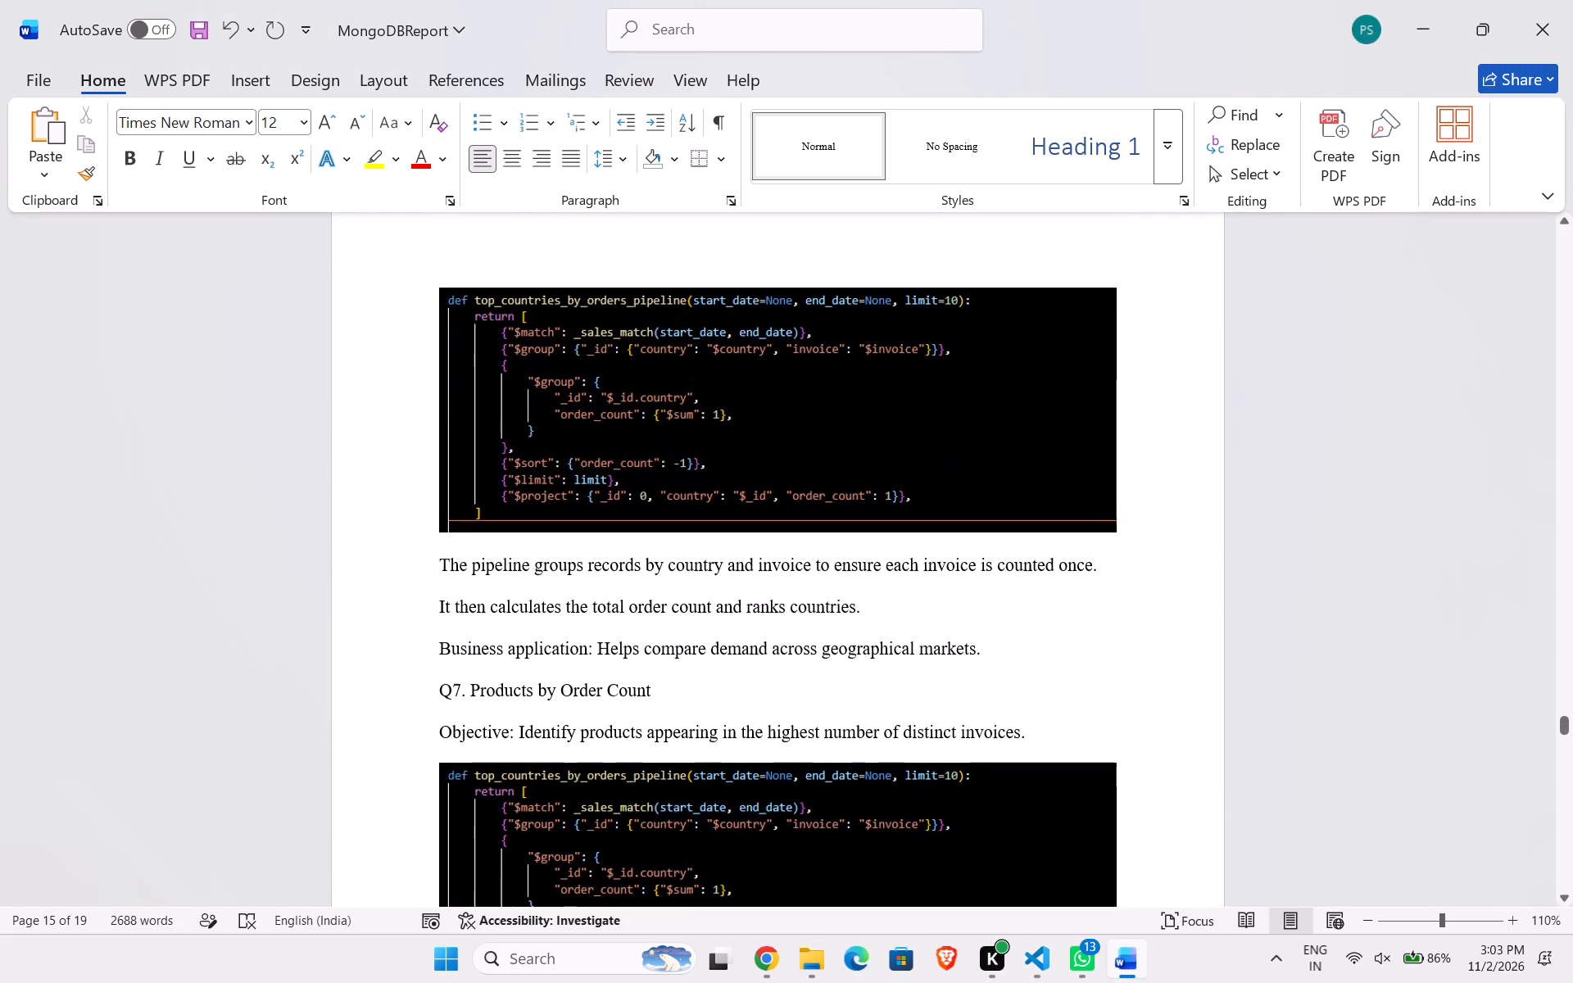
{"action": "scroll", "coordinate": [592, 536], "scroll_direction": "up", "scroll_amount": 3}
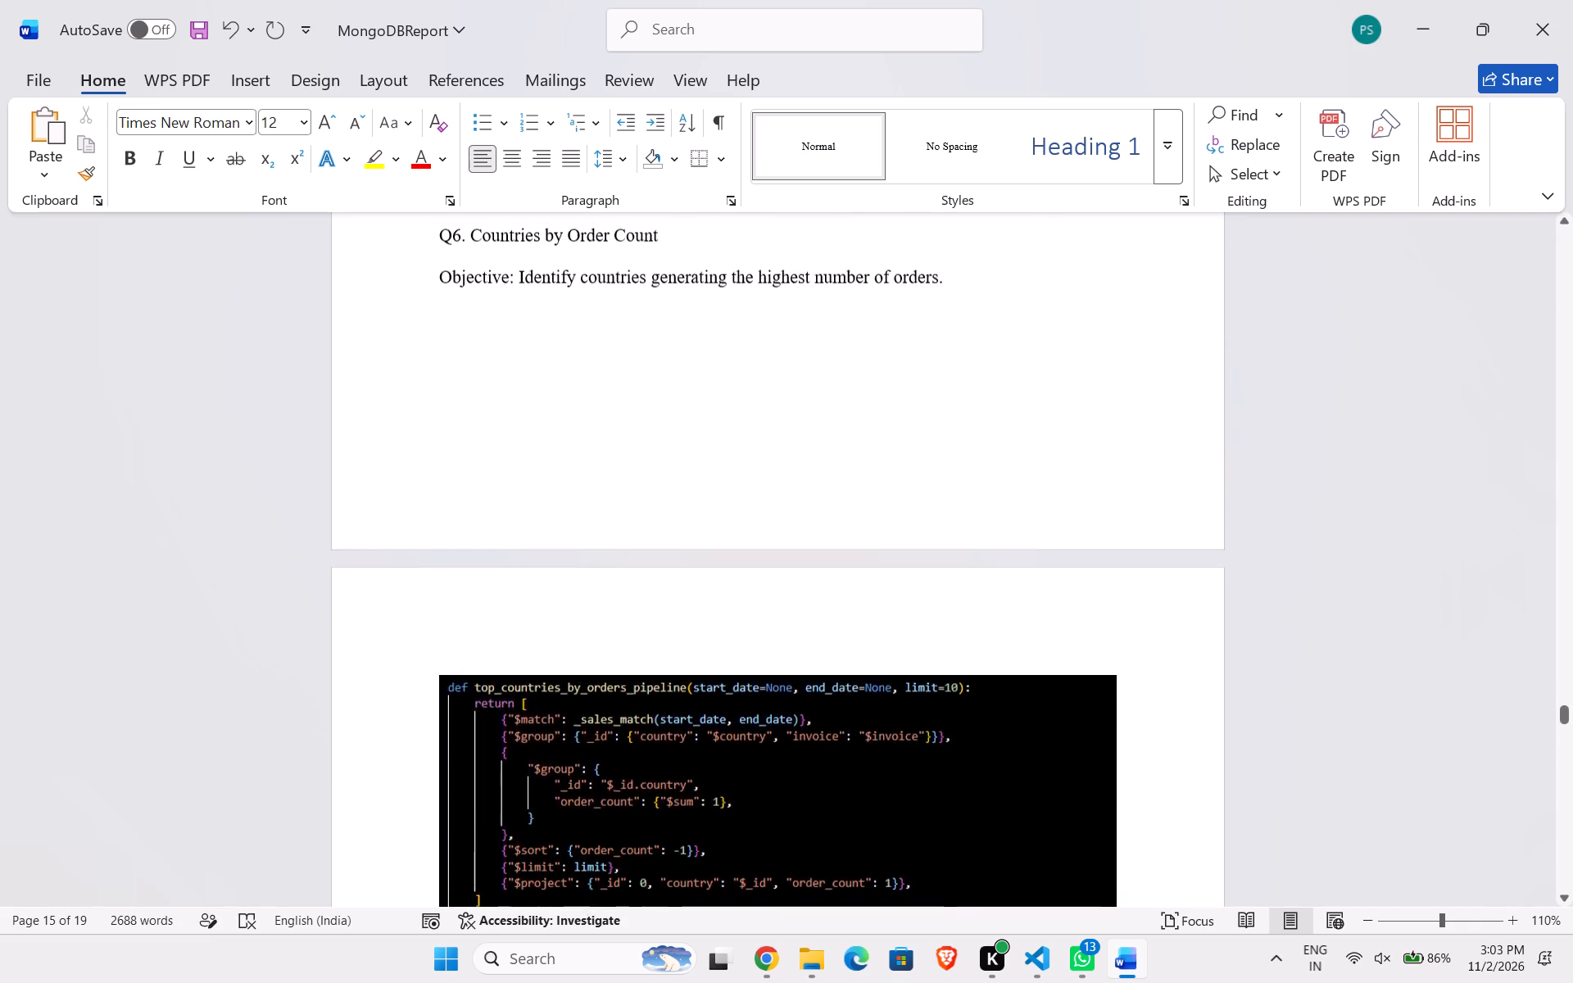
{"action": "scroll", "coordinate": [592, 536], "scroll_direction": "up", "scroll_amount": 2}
In VS Code, capture a screenshot of the whole top_products_by_orders_pipeline function in retail_analytics.py.
{"action": "key", "text": "alt+Tab"}
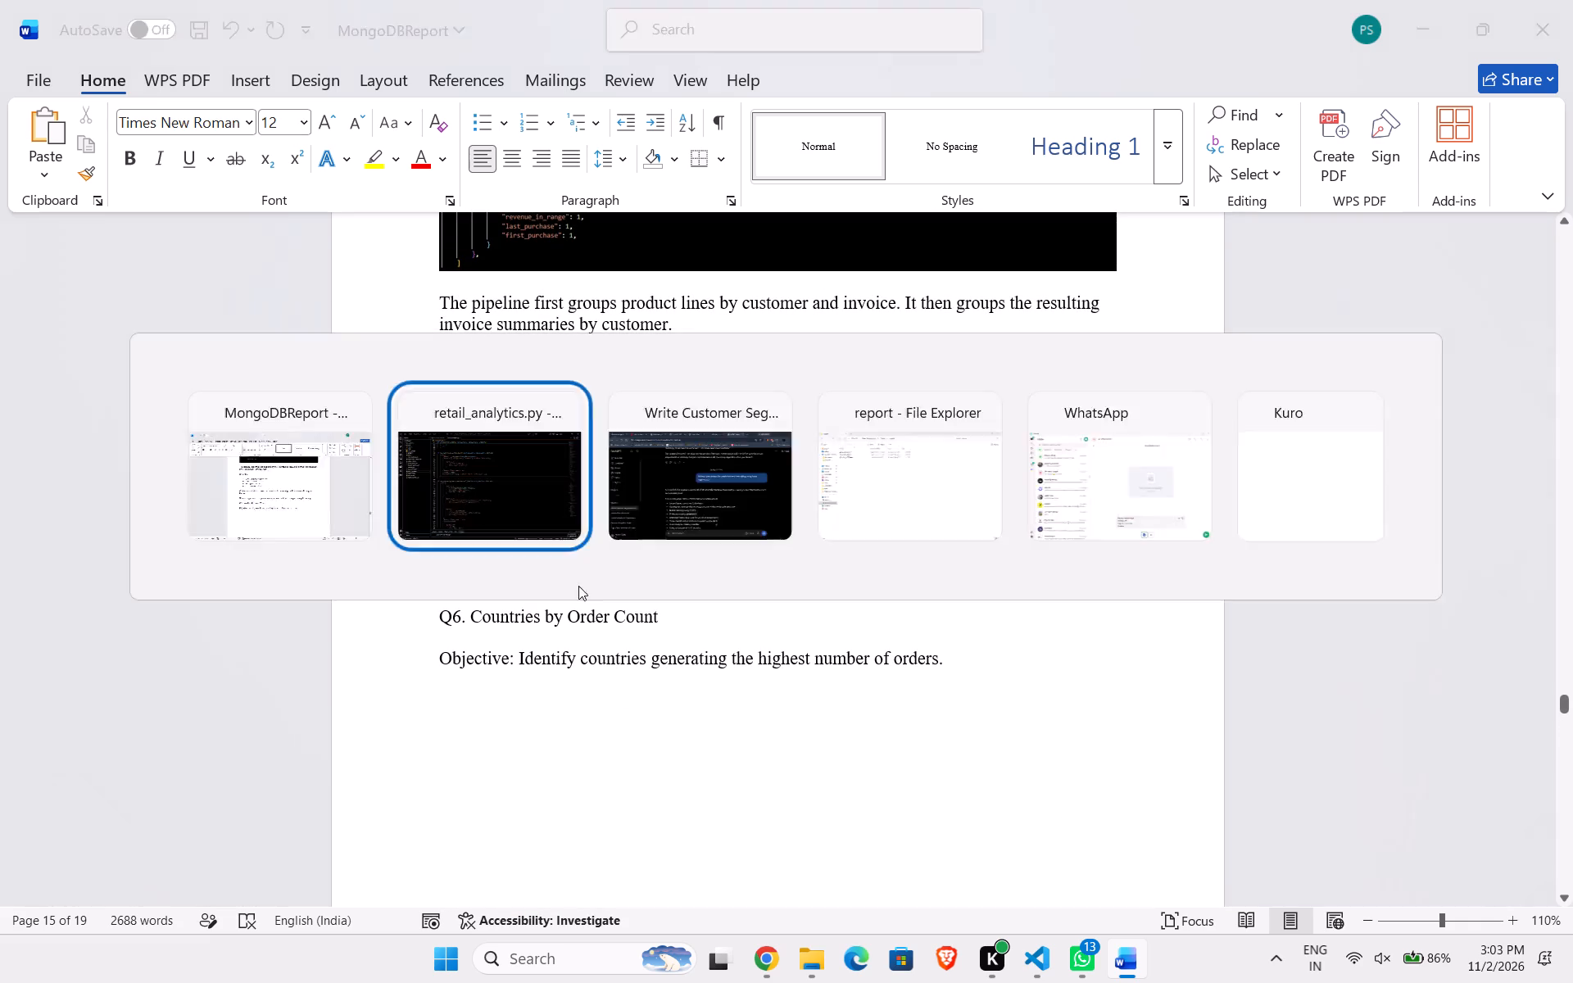
{"action": "scroll", "coordinate": [502, 491], "scroll_direction": "down", "scroll_amount": 3}
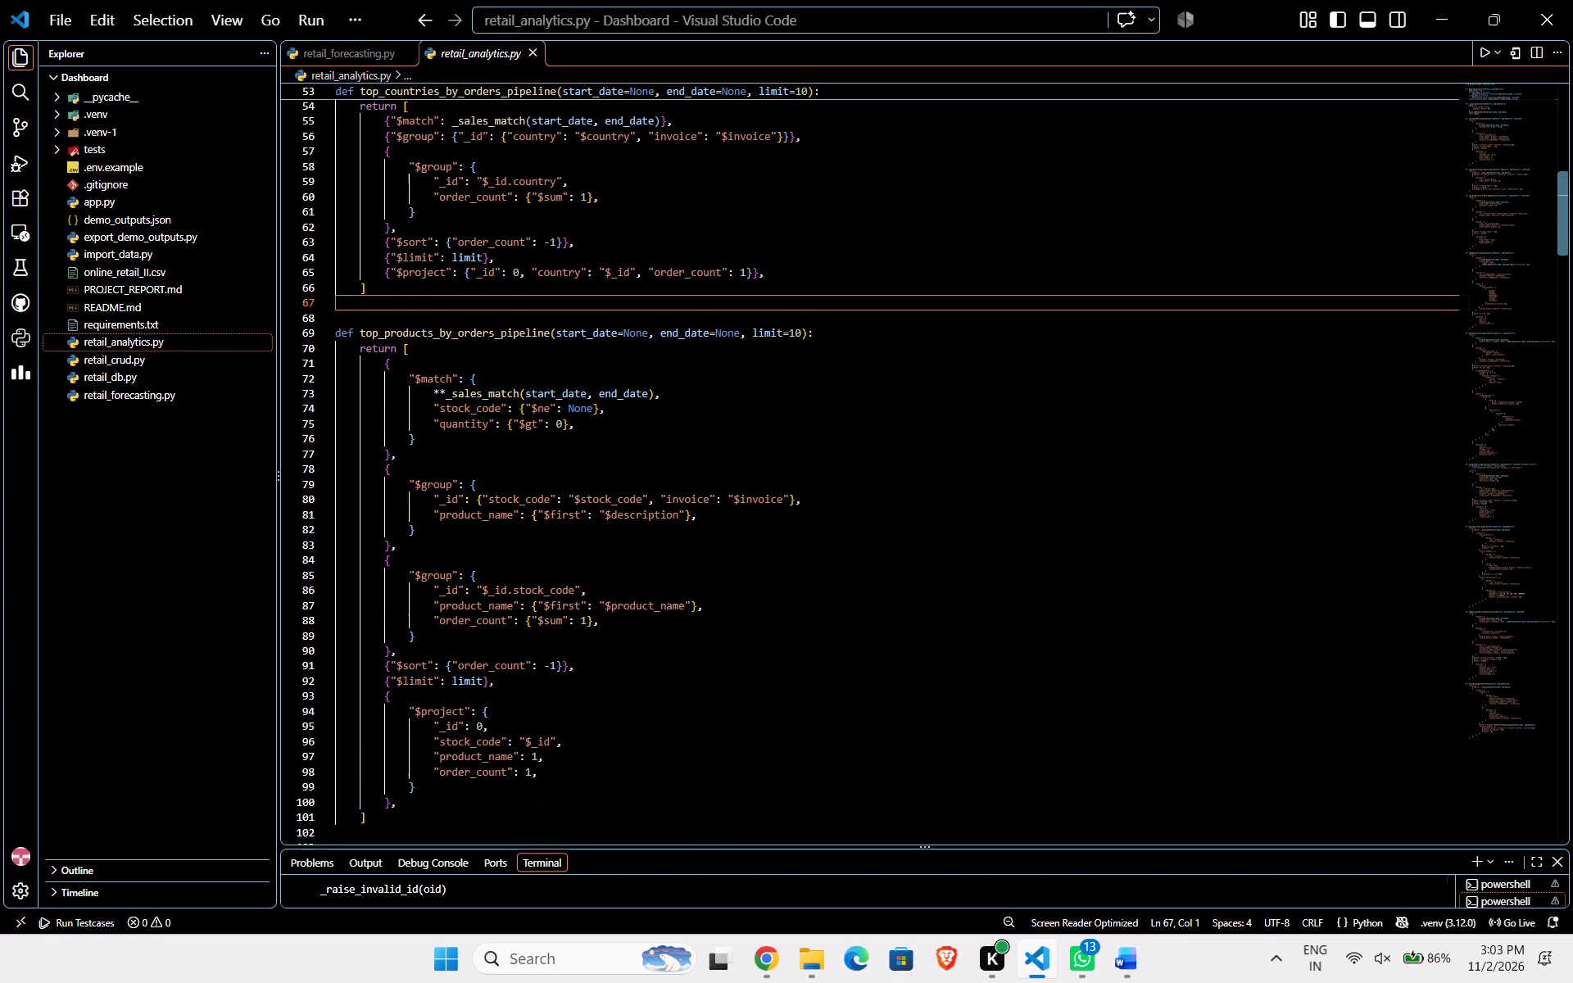
{"action": "scroll", "coordinate": [502, 491], "scroll_direction": "down", "scroll_amount": 2}
{"action": "key", "text": "Print"}
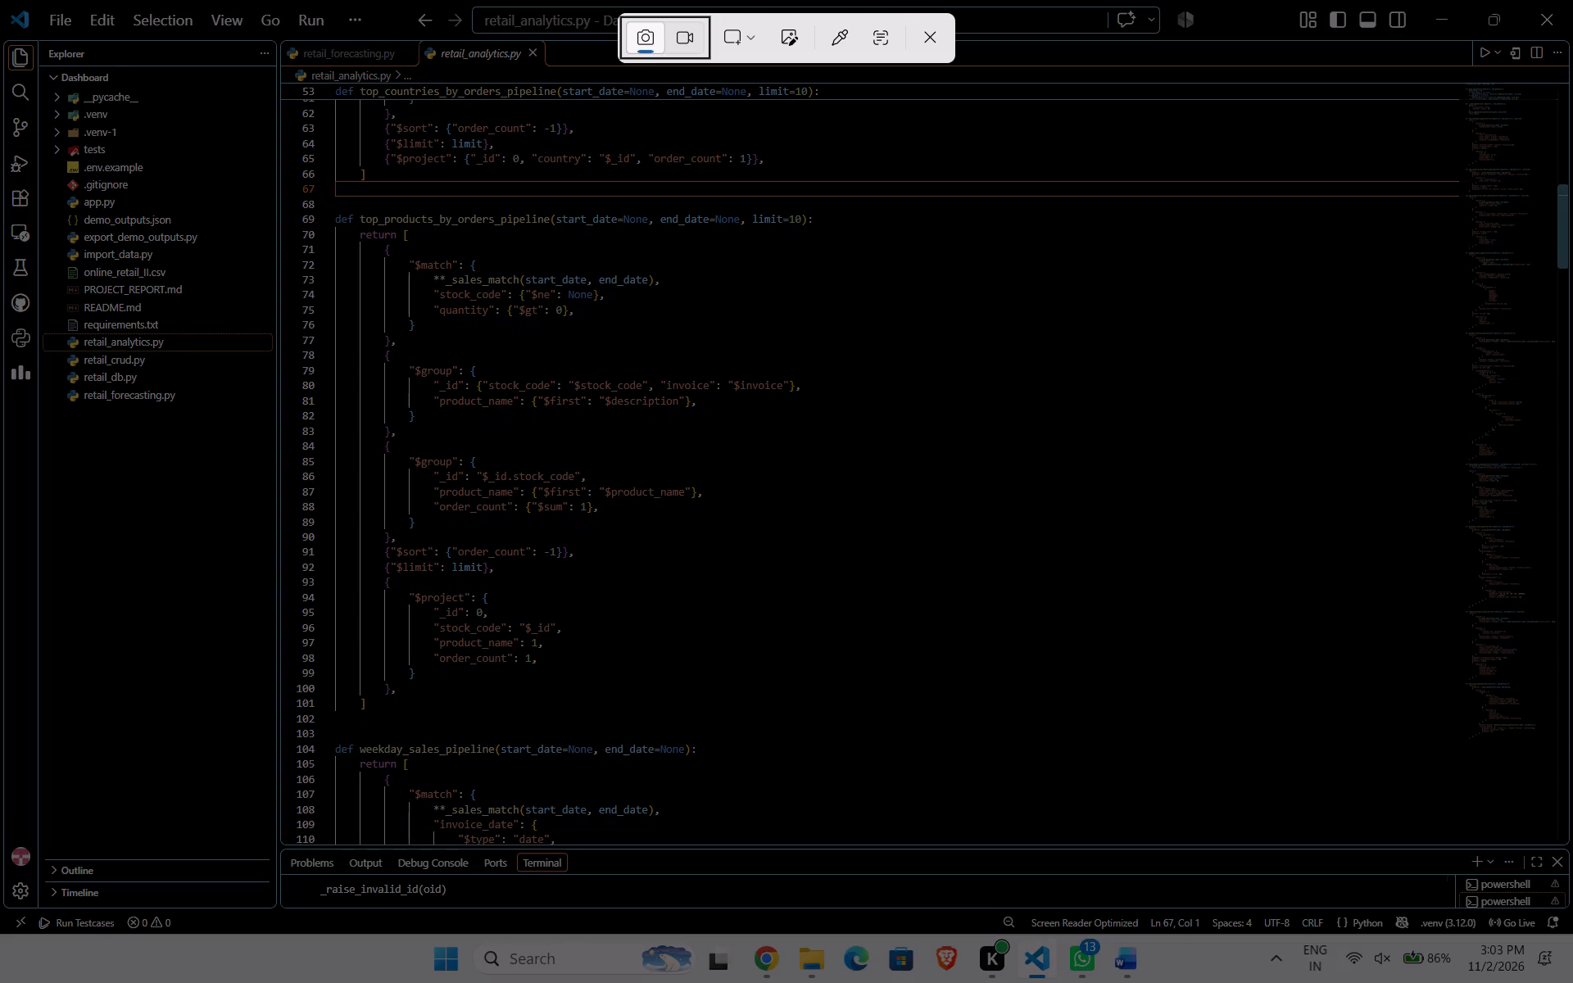
{"action": "left_click_drag", "start_coordinate": [331, 207], "coordinate": [1031, 704]}
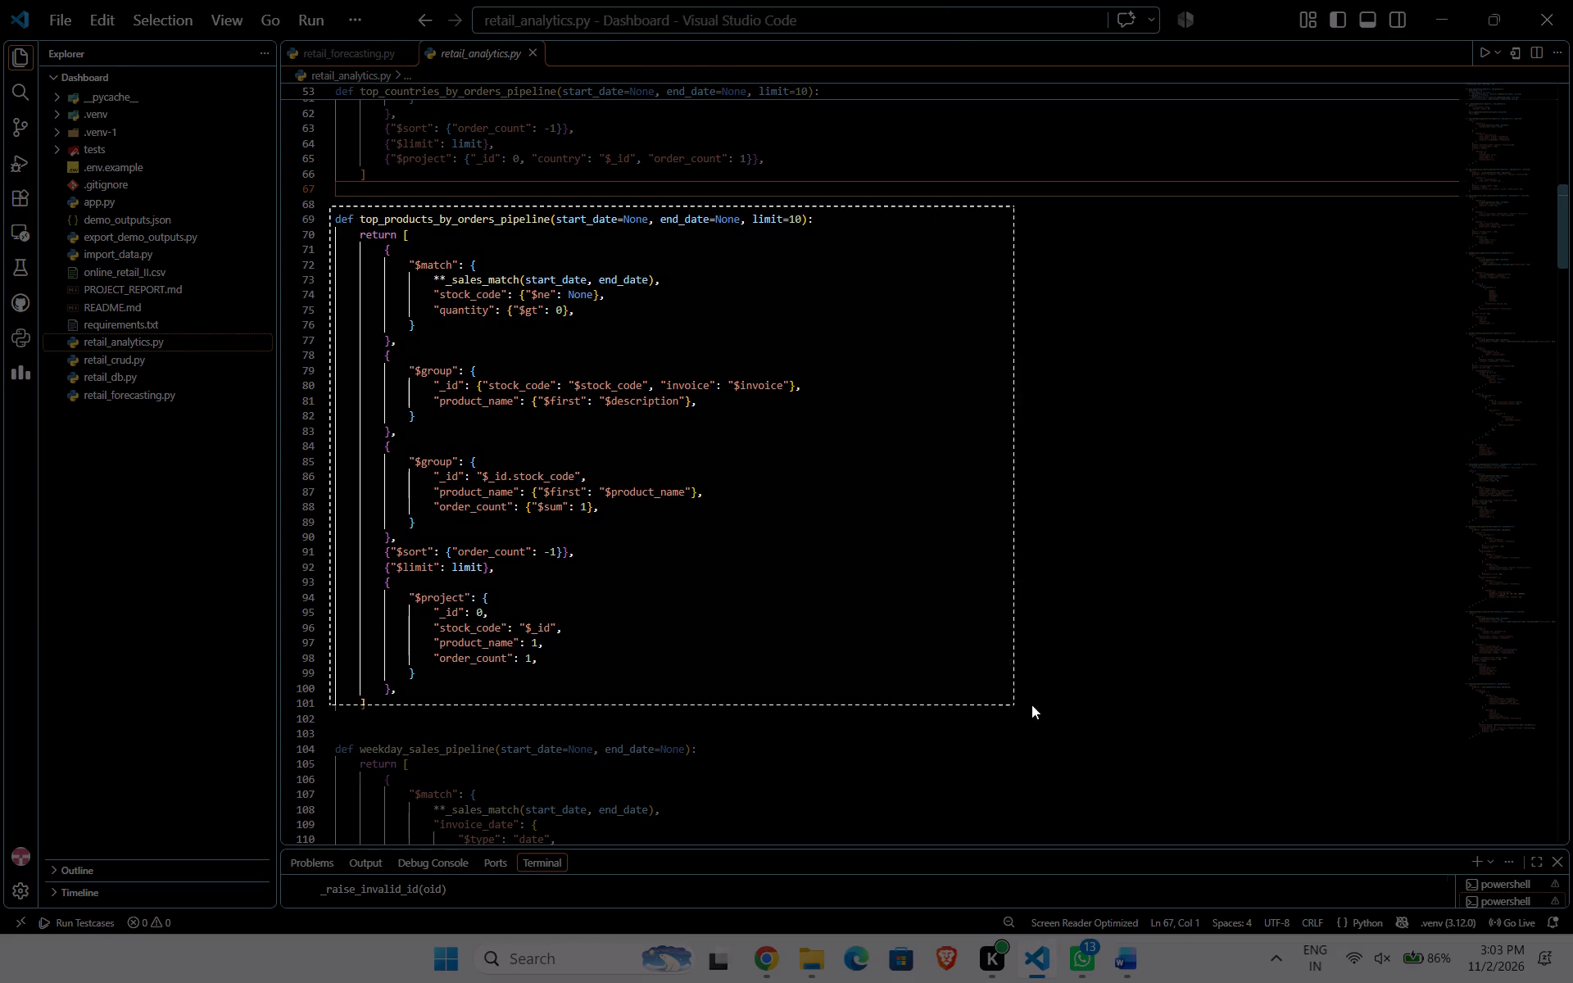
{"action": "left_click_drag", "start_coordinate": [1031, 704], "coordinate": [1427, 726]}
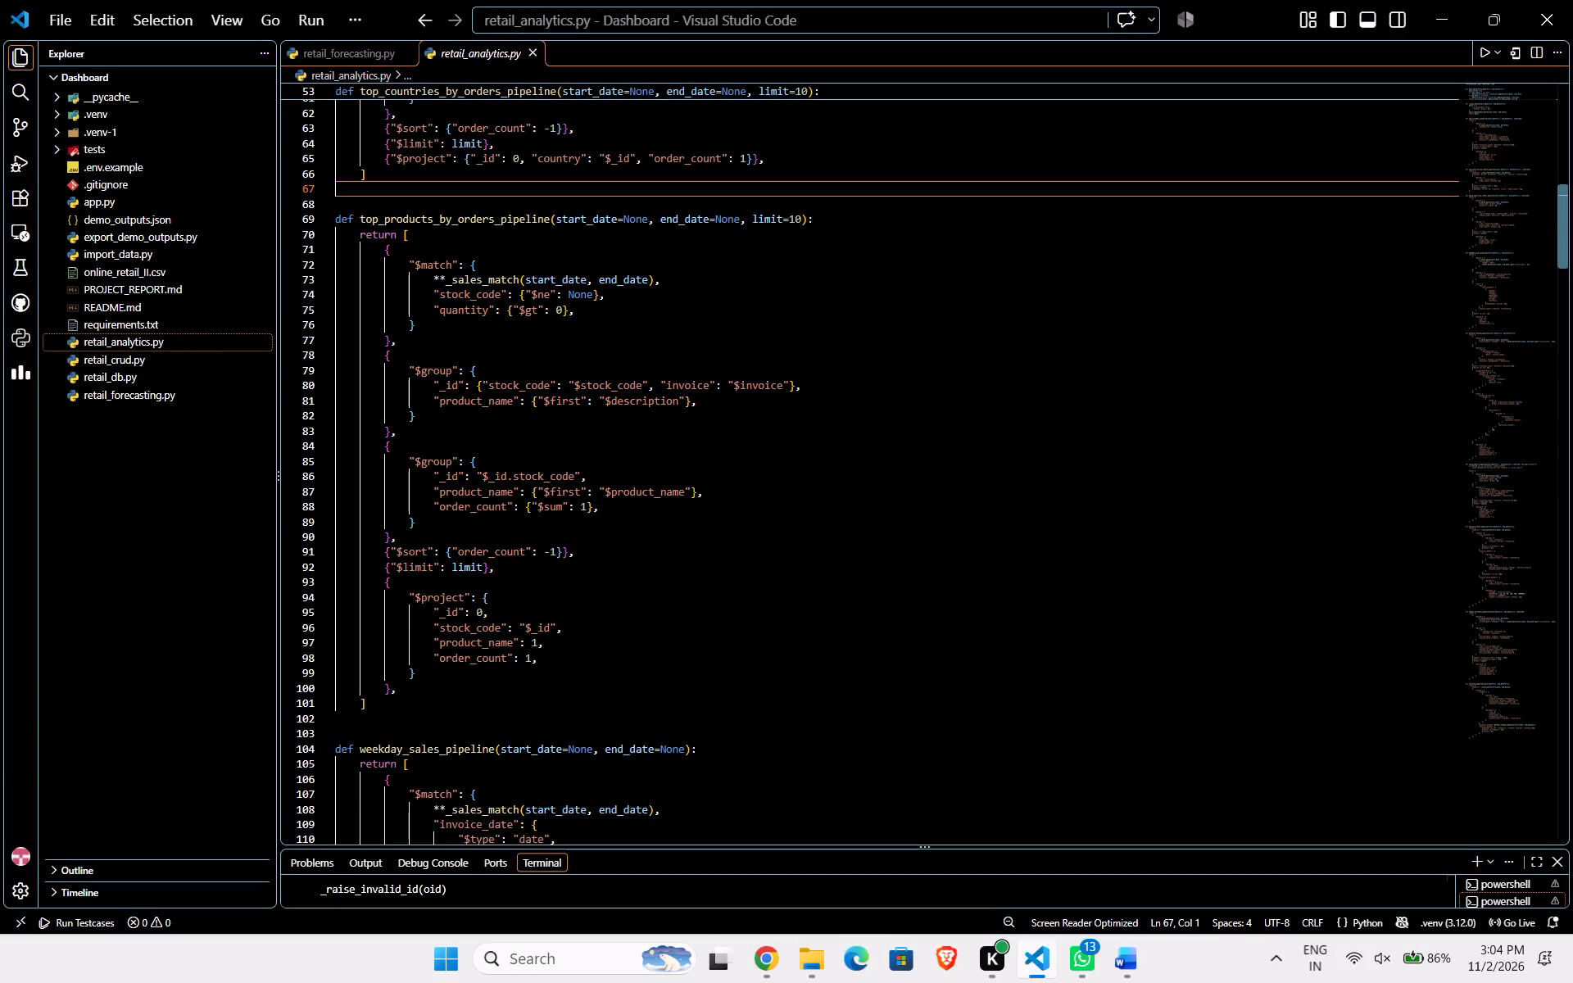
In the Word report, replace the picture below the Q7 objective with the captured top_products_by_orders_pipeline screenshot.
{"action": "key", "text": "alt+Tab"}
{"action": "scroll", "coordinate": [927, 708], "scroll_direction": "down", "scroll_amount": 2}
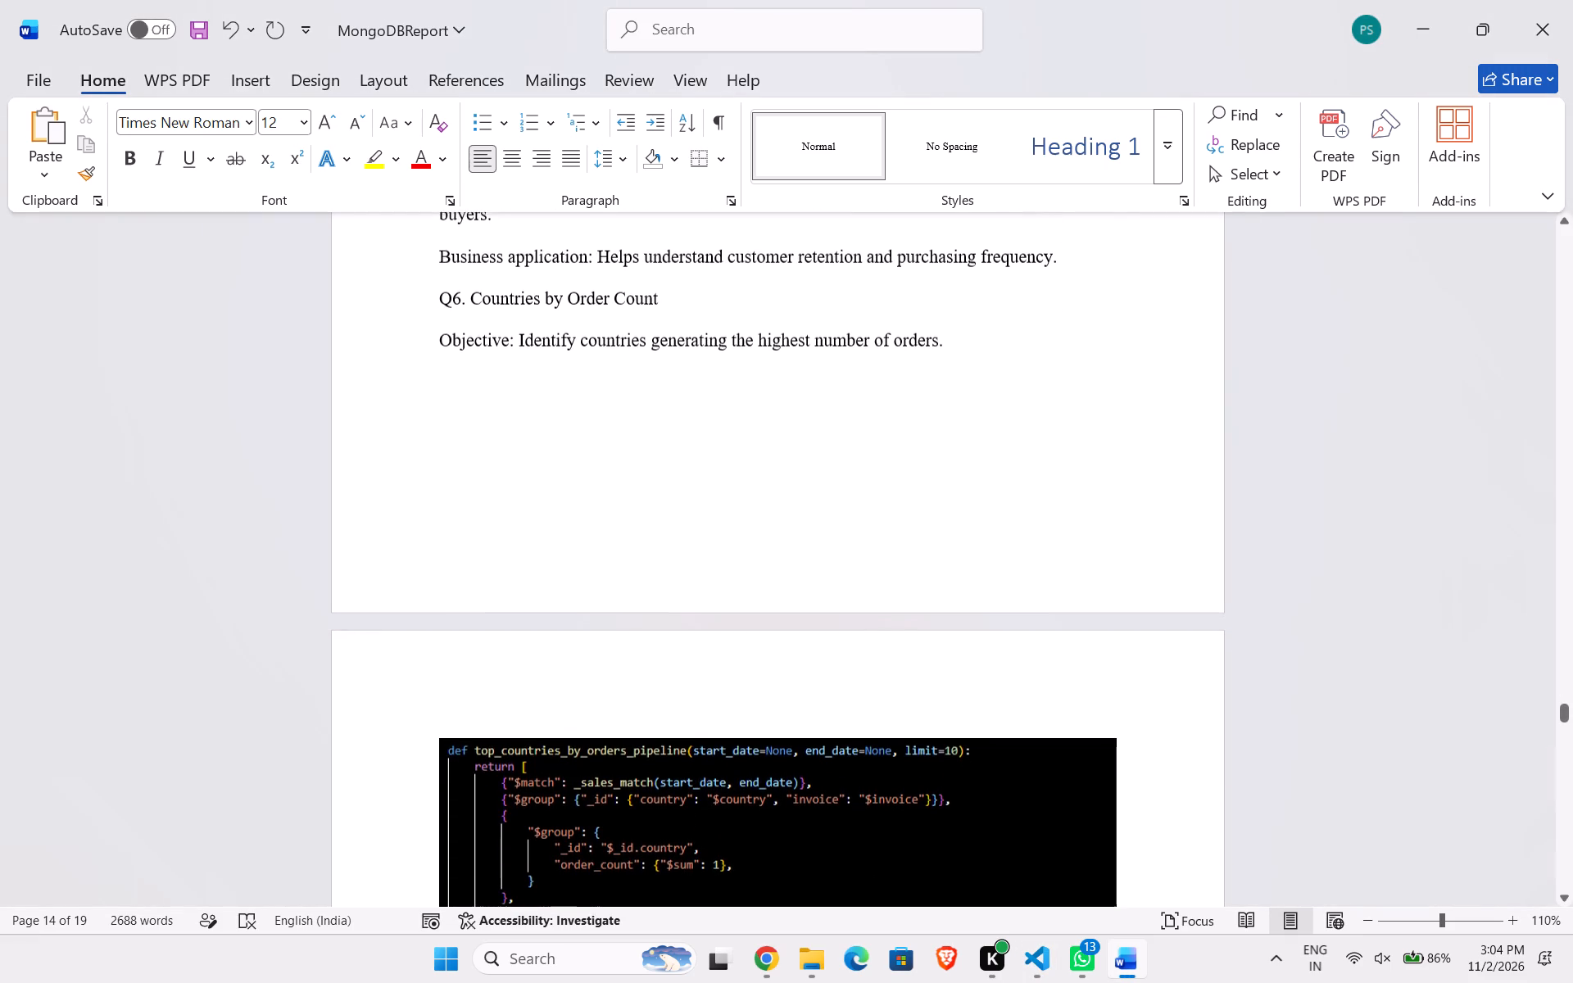
{"action": "scroll", "coordinate": [809, 783], "scroll_direction": "down", "scroll_amount": 3}
{"action": "left_click", "coordinate": [798, 754]}
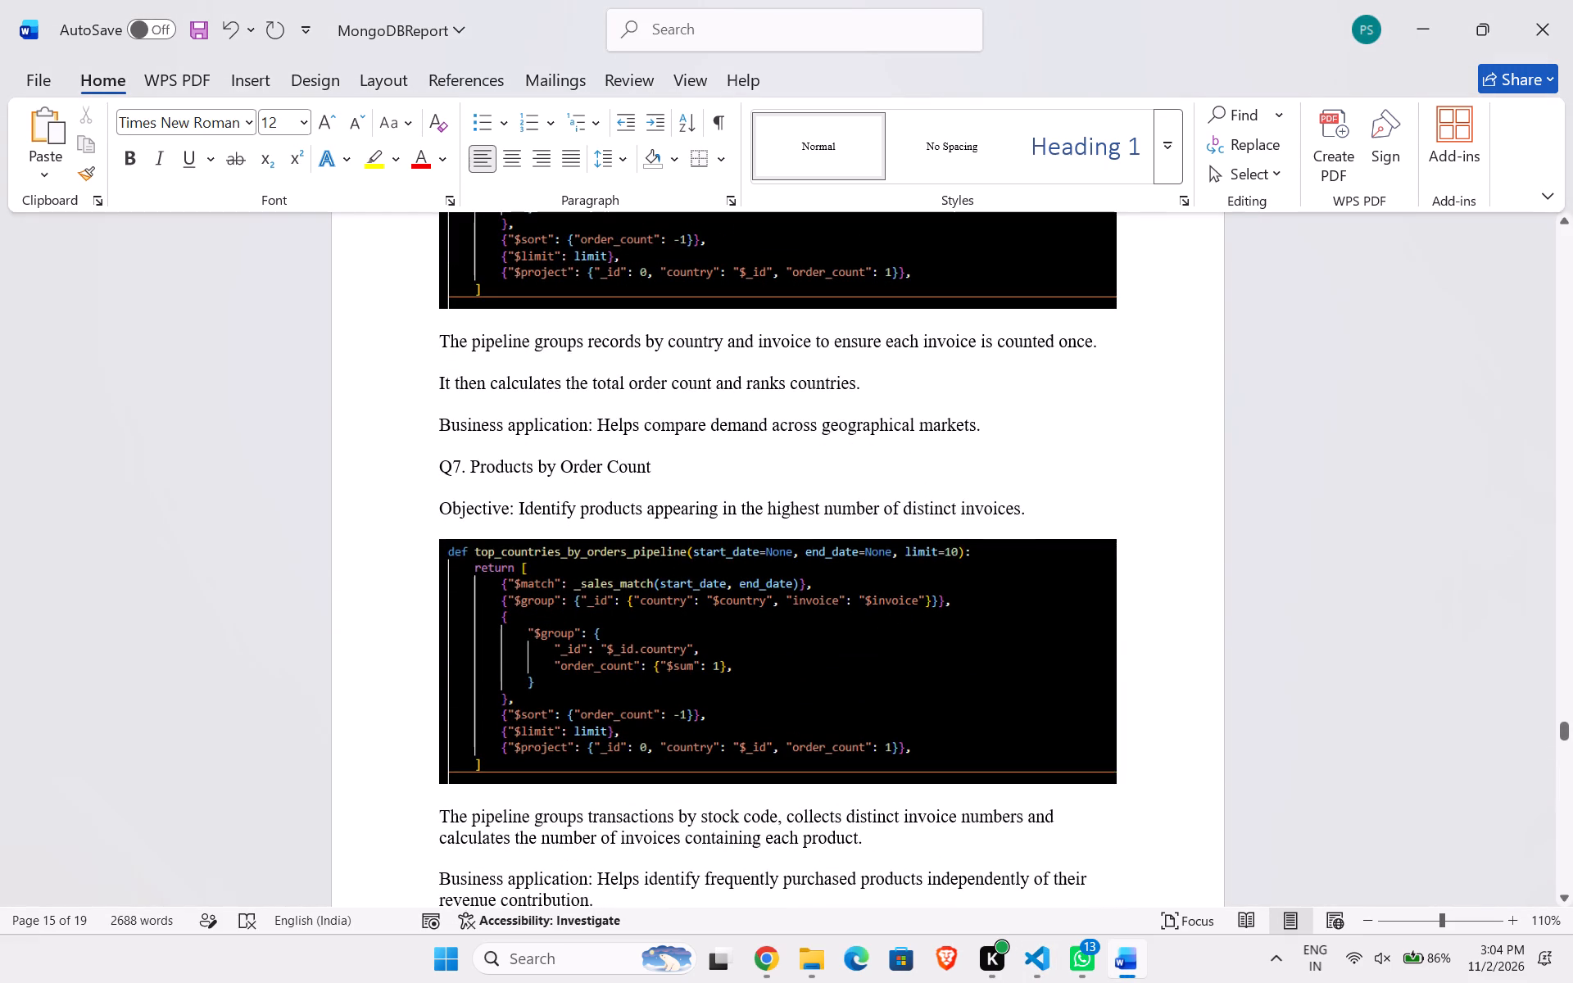
{"action": "key", "text": "Delete"}
{"action": "key", "text": "ctrl+v"}
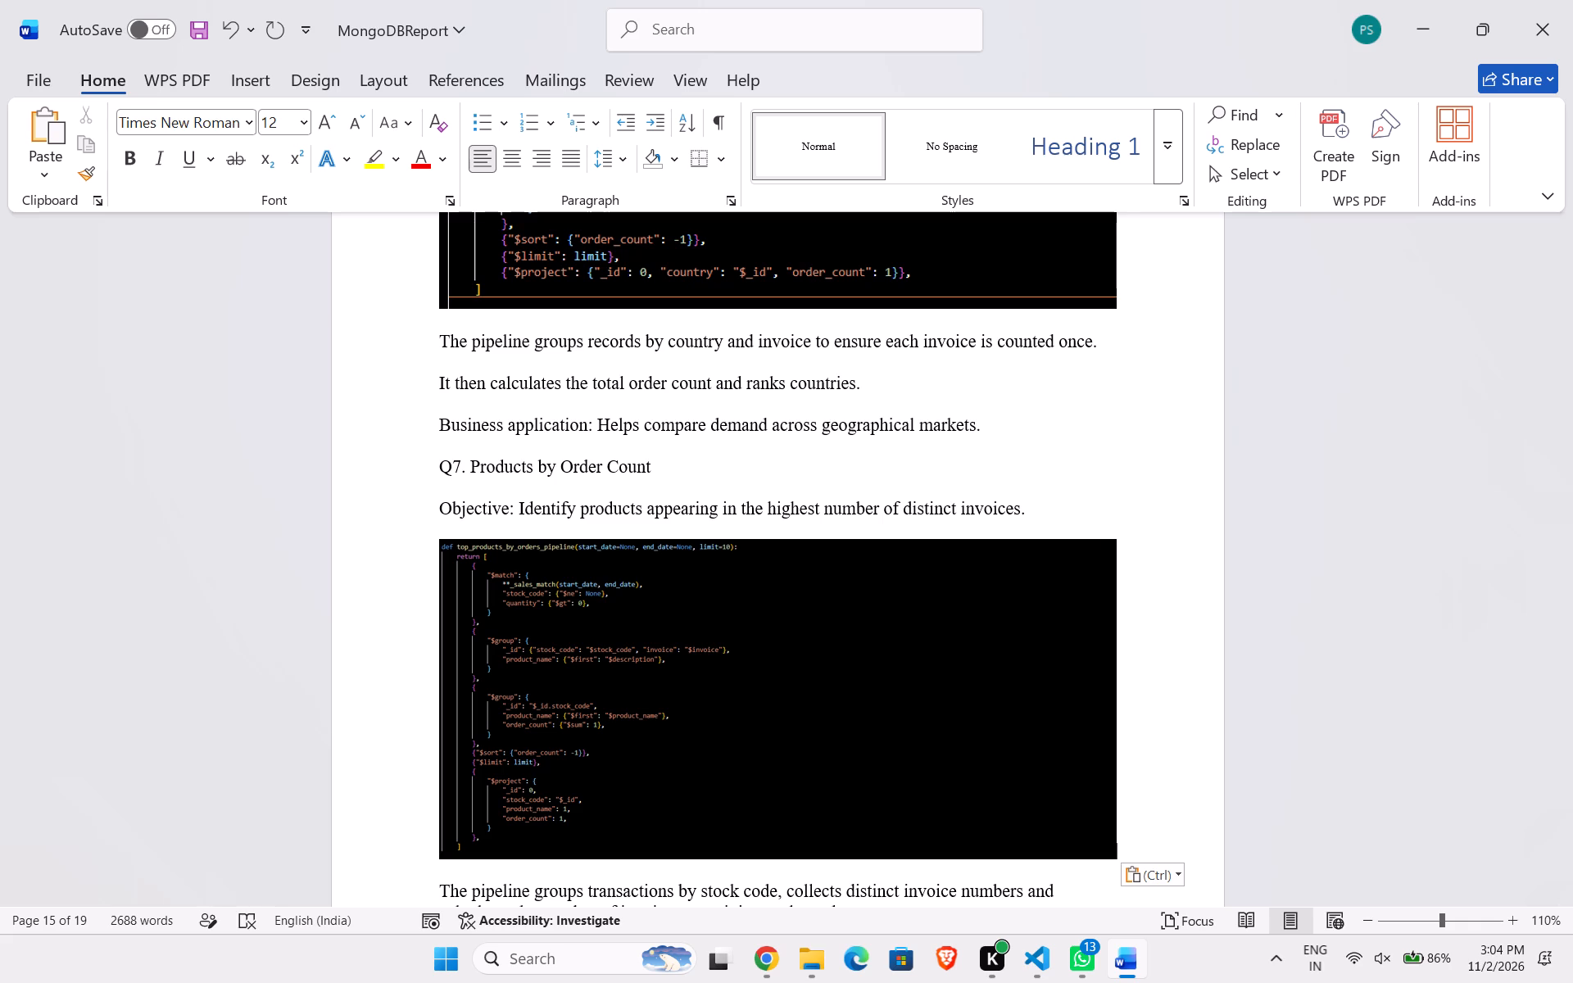
{"action": "scroll", "coordinate": [798, 754], "scroll_direction": "down", "scroll_amount": 1}
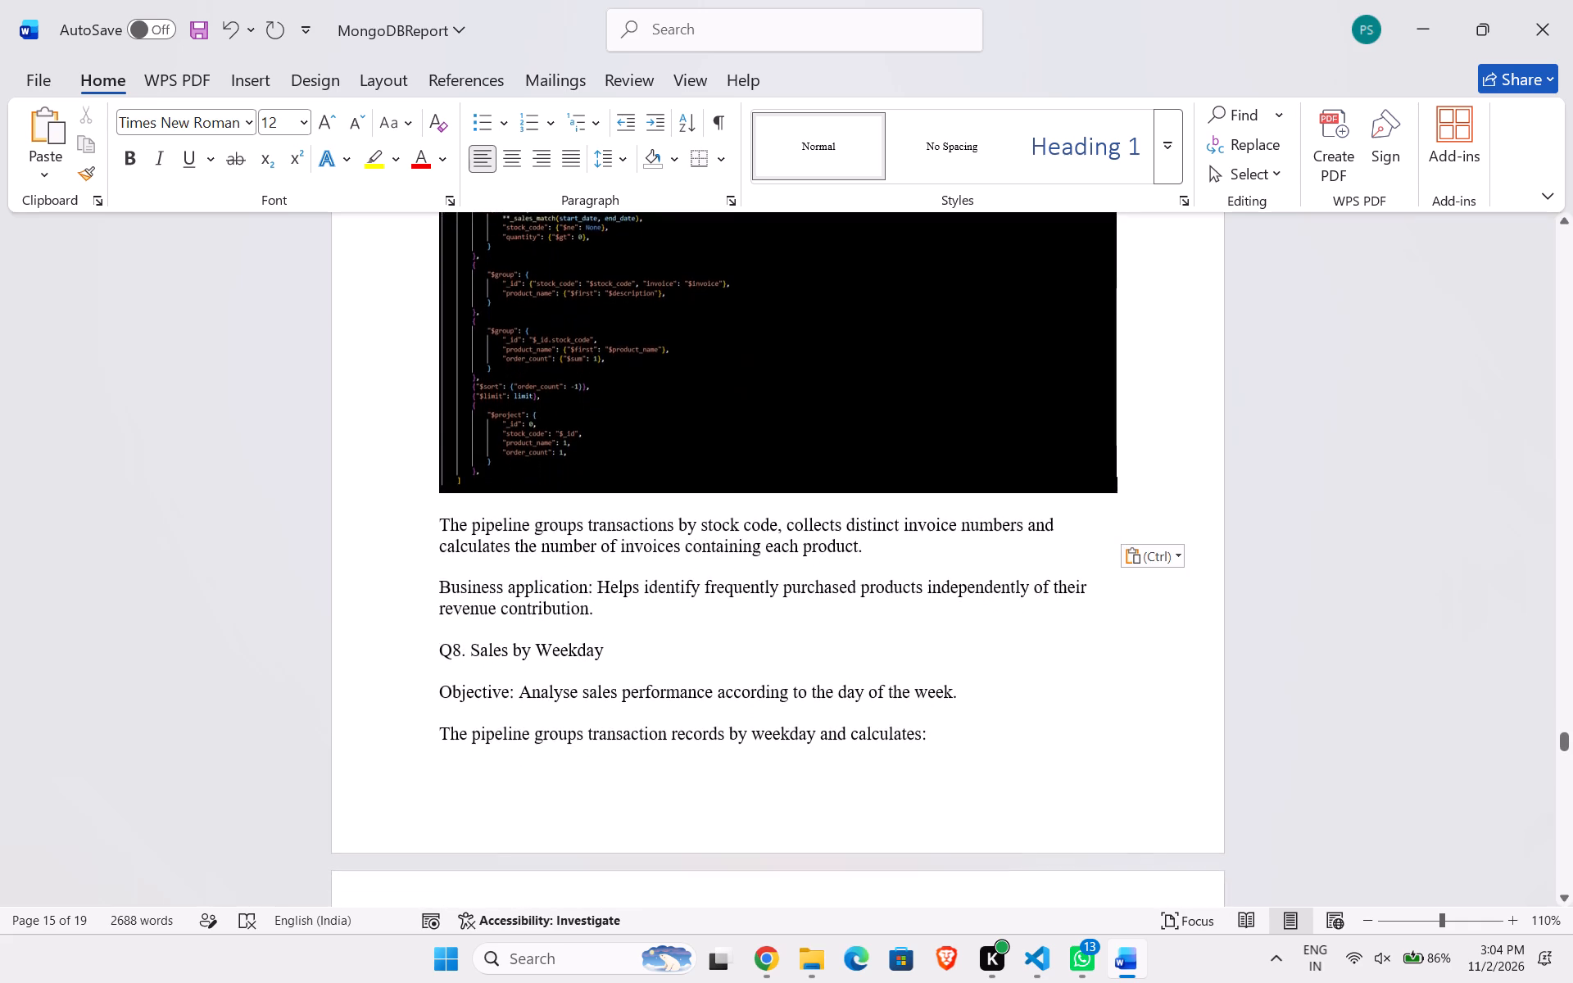
In VS Code, capture a screenshot of the whole weekday_sales_pipeline function in retail_analytics.py.
{"action": "key", "text": "alt+Tab"}
{"action": "scroll", "coordinate": [911, 569], "scroll_direction": "down", "scroll_amount": 6}
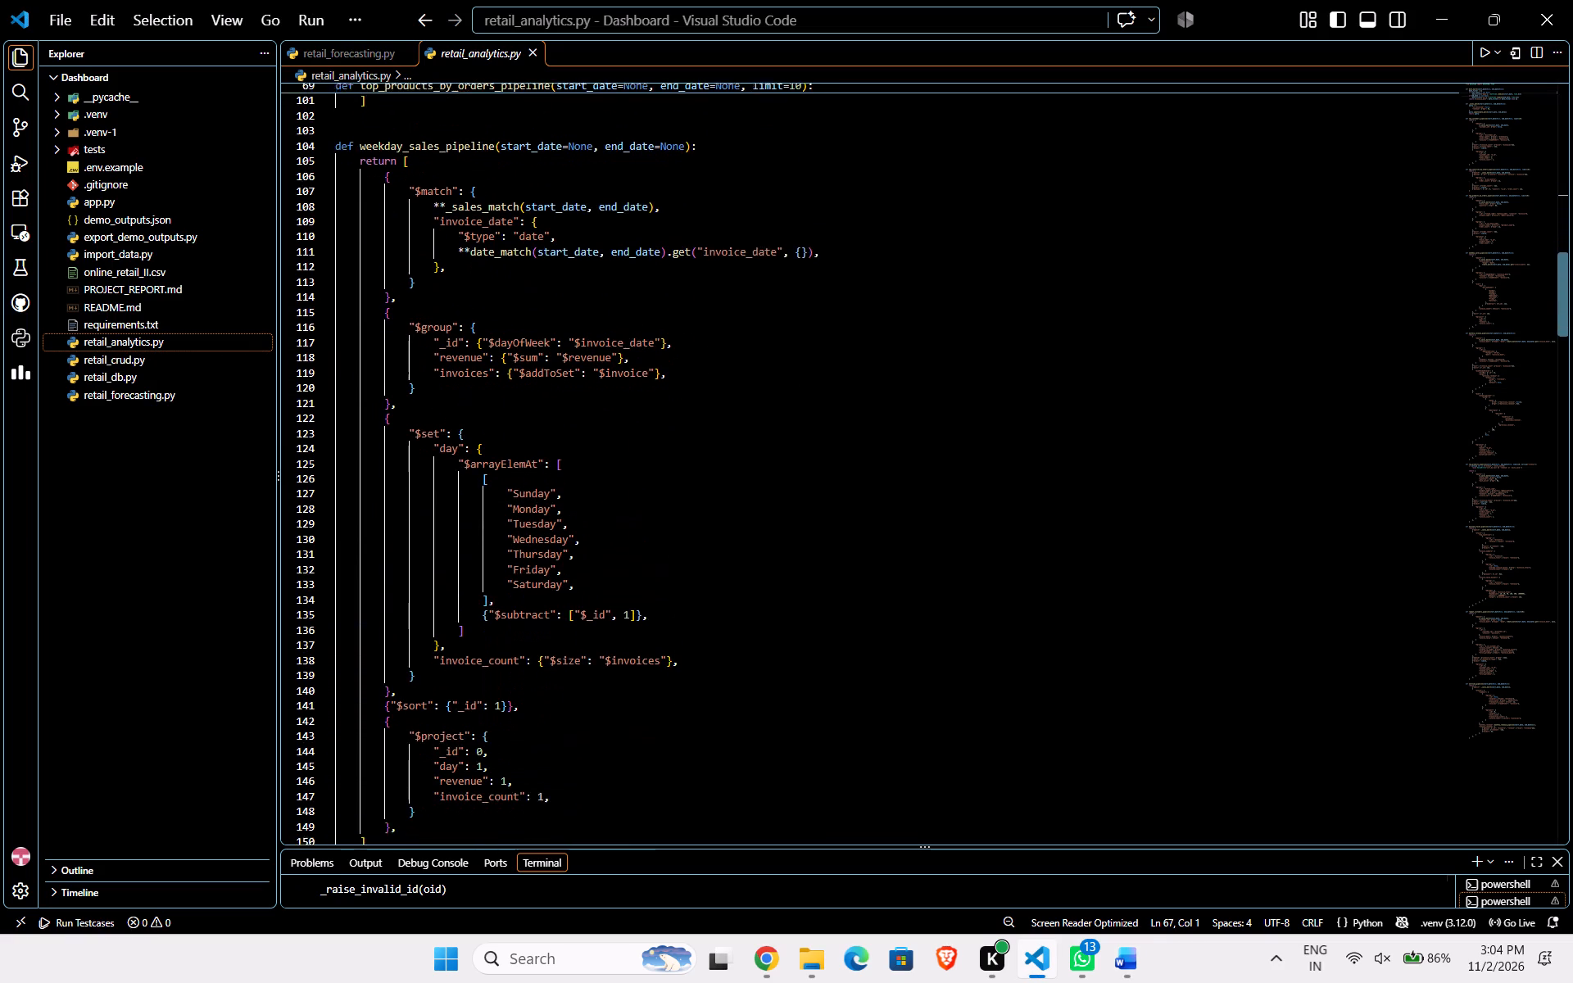
{"action": "scroll", "coordinate": [911, 569], "scroll_direction": "down", "scroll_amount": 2}
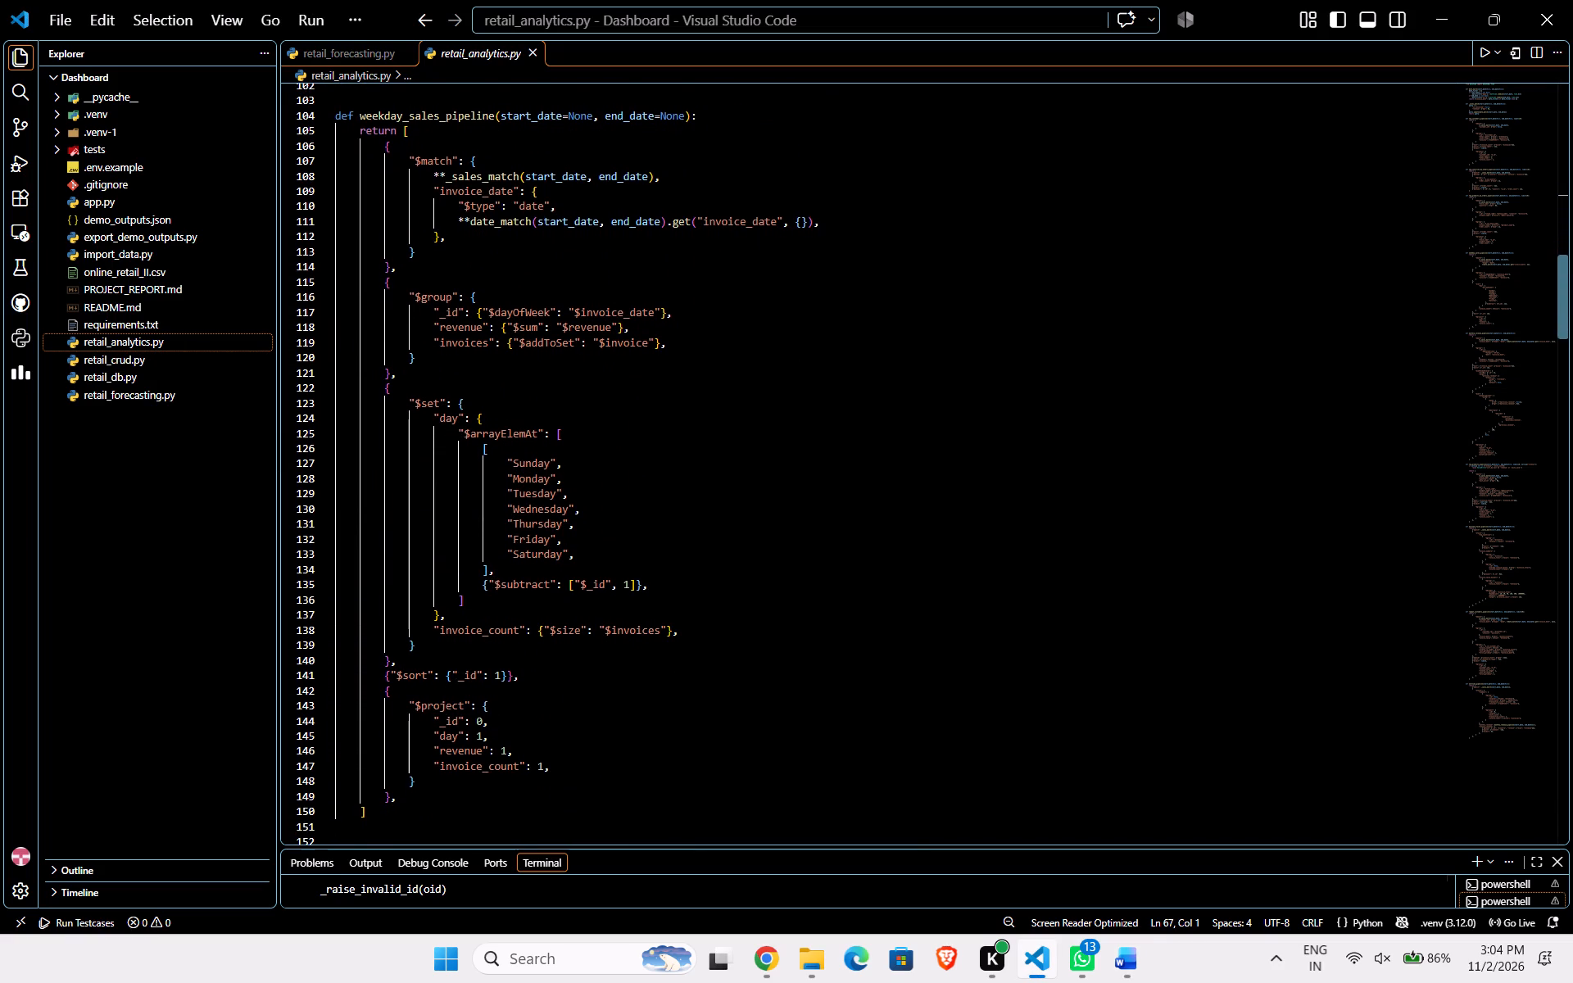
{"action": "key", "text": "Print"}
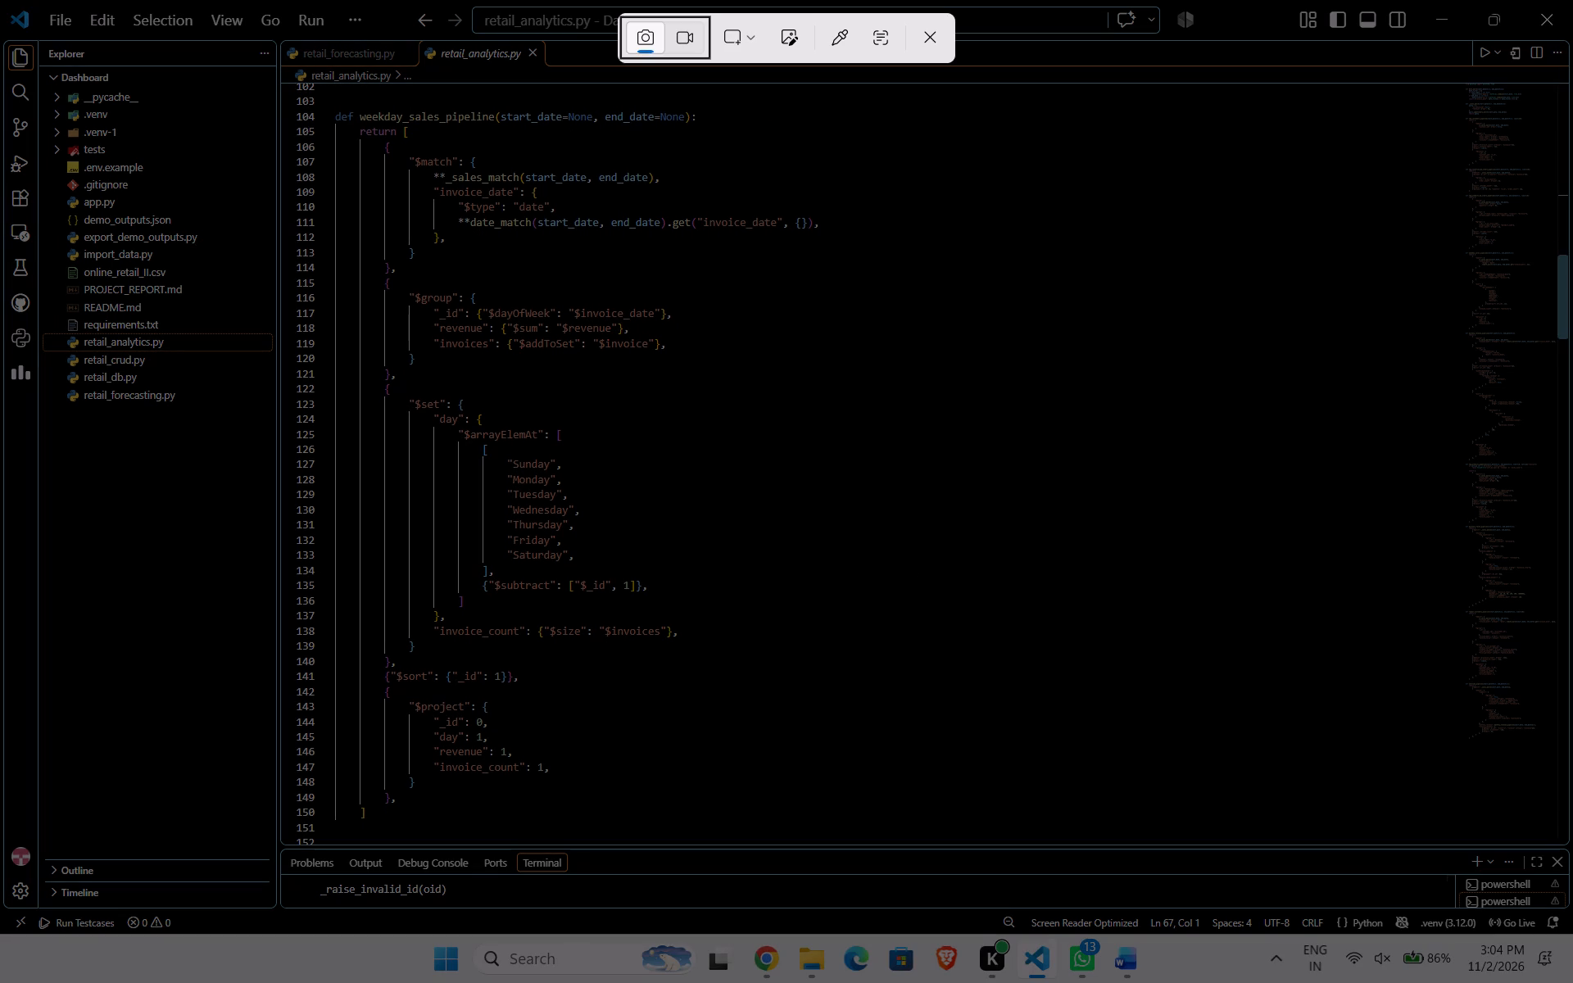
{"action": "left_click_drag", "start_coordinate": [329, 99], "coordinate": [1087, 836]}
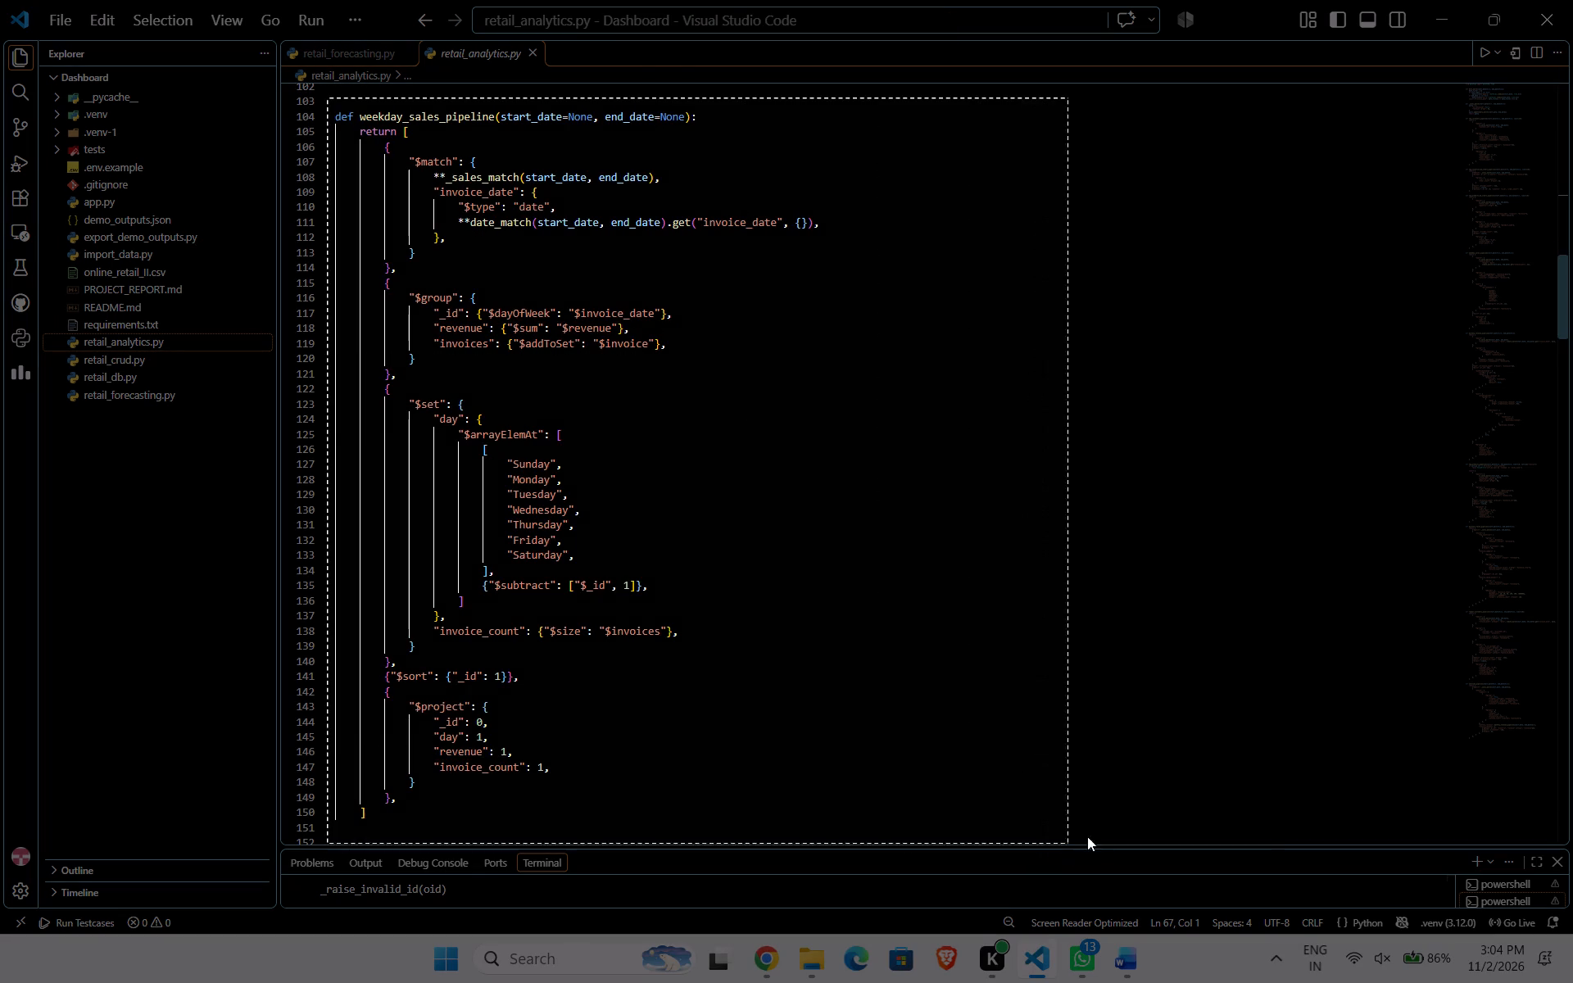
{"action": "left_click_drag", "start_coordinate": [1087, 836], "coordinate": [1438, 832]}
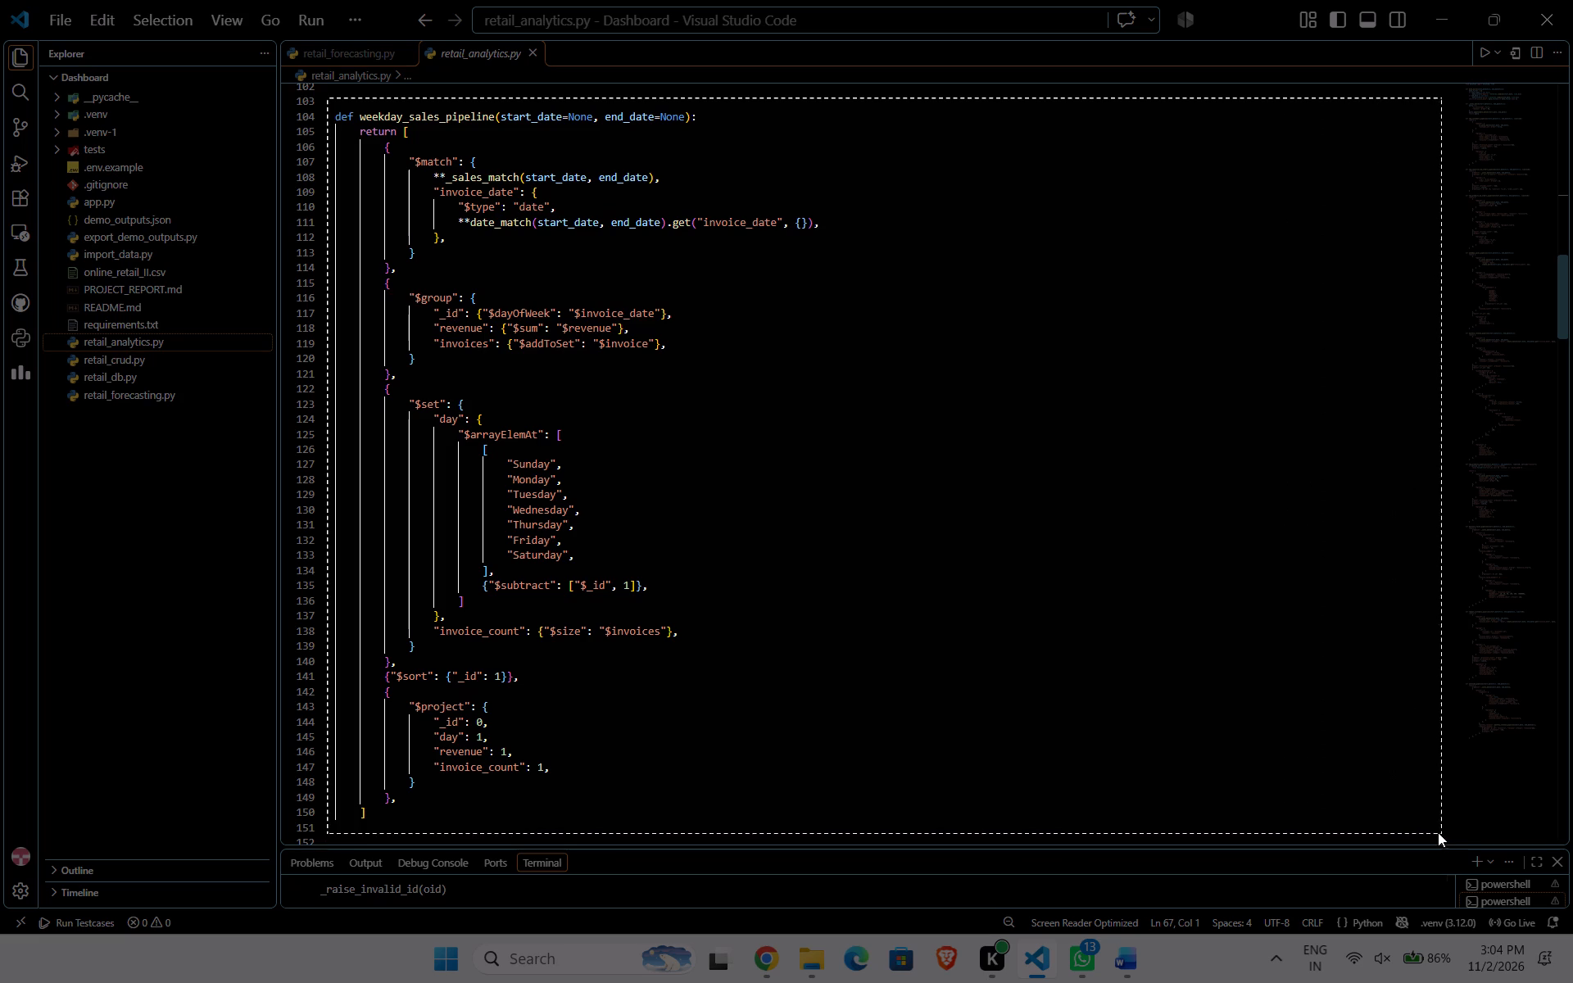
{"action": "left_click_drag", "start_coordinate": [1438, 832], "coordinate": [1427, 822]}
In the Word report, insert the captured weekday_sales_pipeline screenshot on a new line below the Q8 objective.
{"action": "key", "text": "alt+Tab"}
{"action": "scroll", "coordinate": [918, 855], "scroll_direction": "down", "scroll_amount": 1}
{"action": "left_click", "coordinate": [981, 511]}
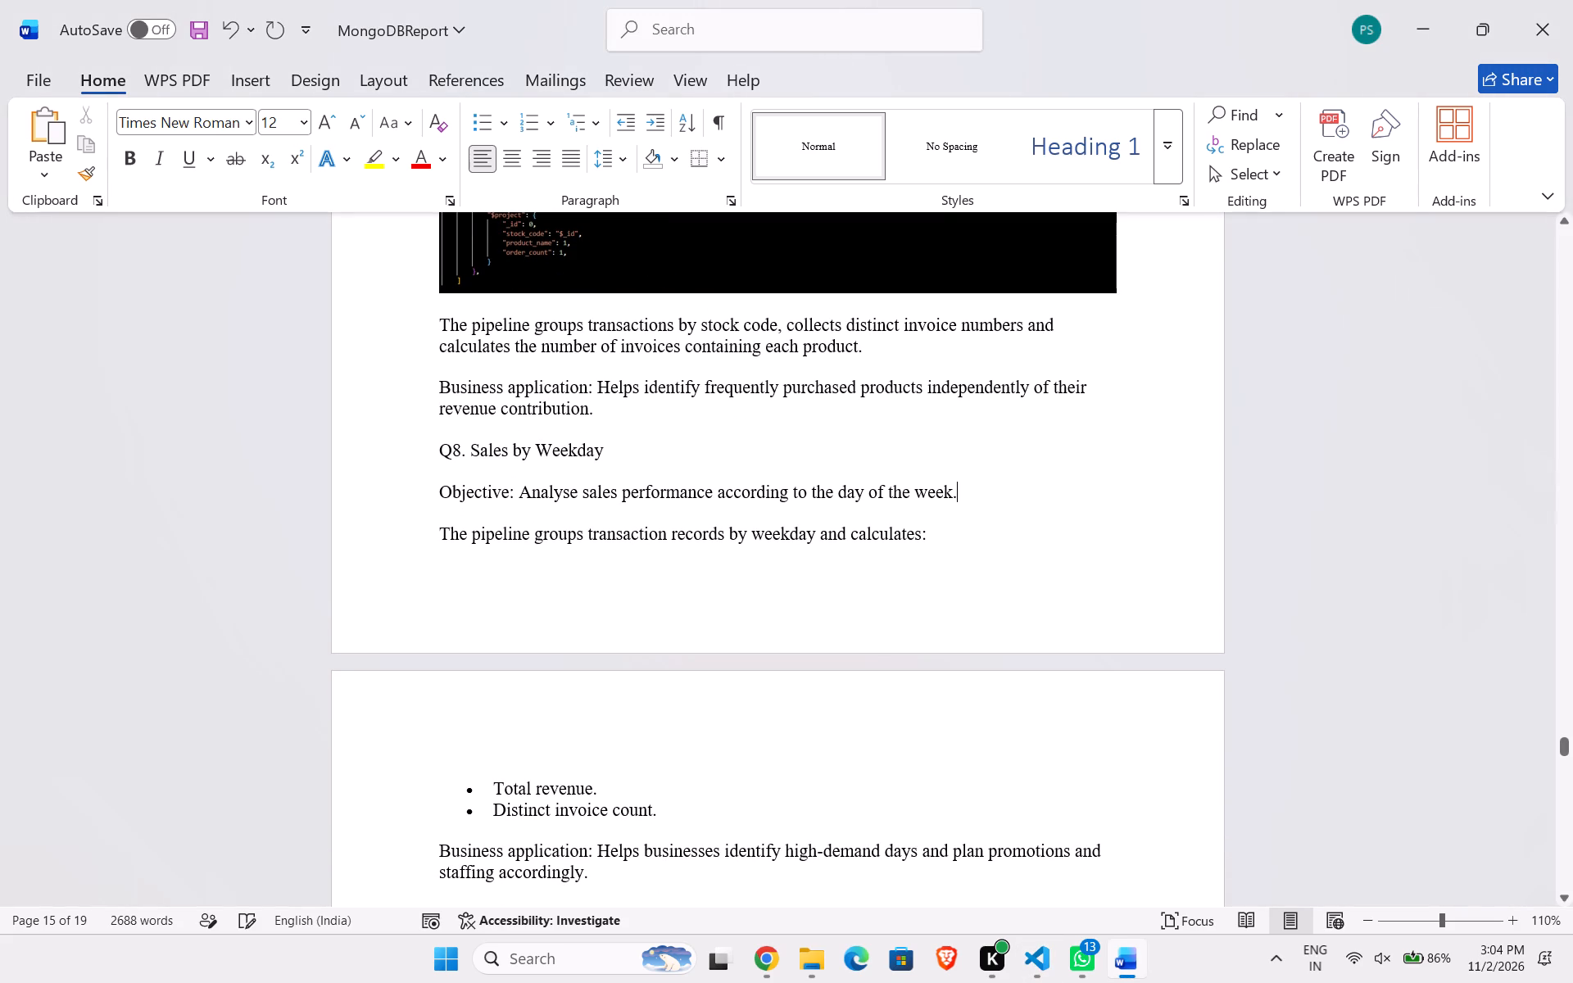
{"action": "key", "text": "Return"}
{"action": "key", "text": "ctrl+v"}
Review the end of the Q8 section and the methodology and model text of section 12, Monthly Revenue Forecasting.
{"action": "scroll", "coordinate": [981, 511], "scroll_direction": "down", "scroll_amount": 2}
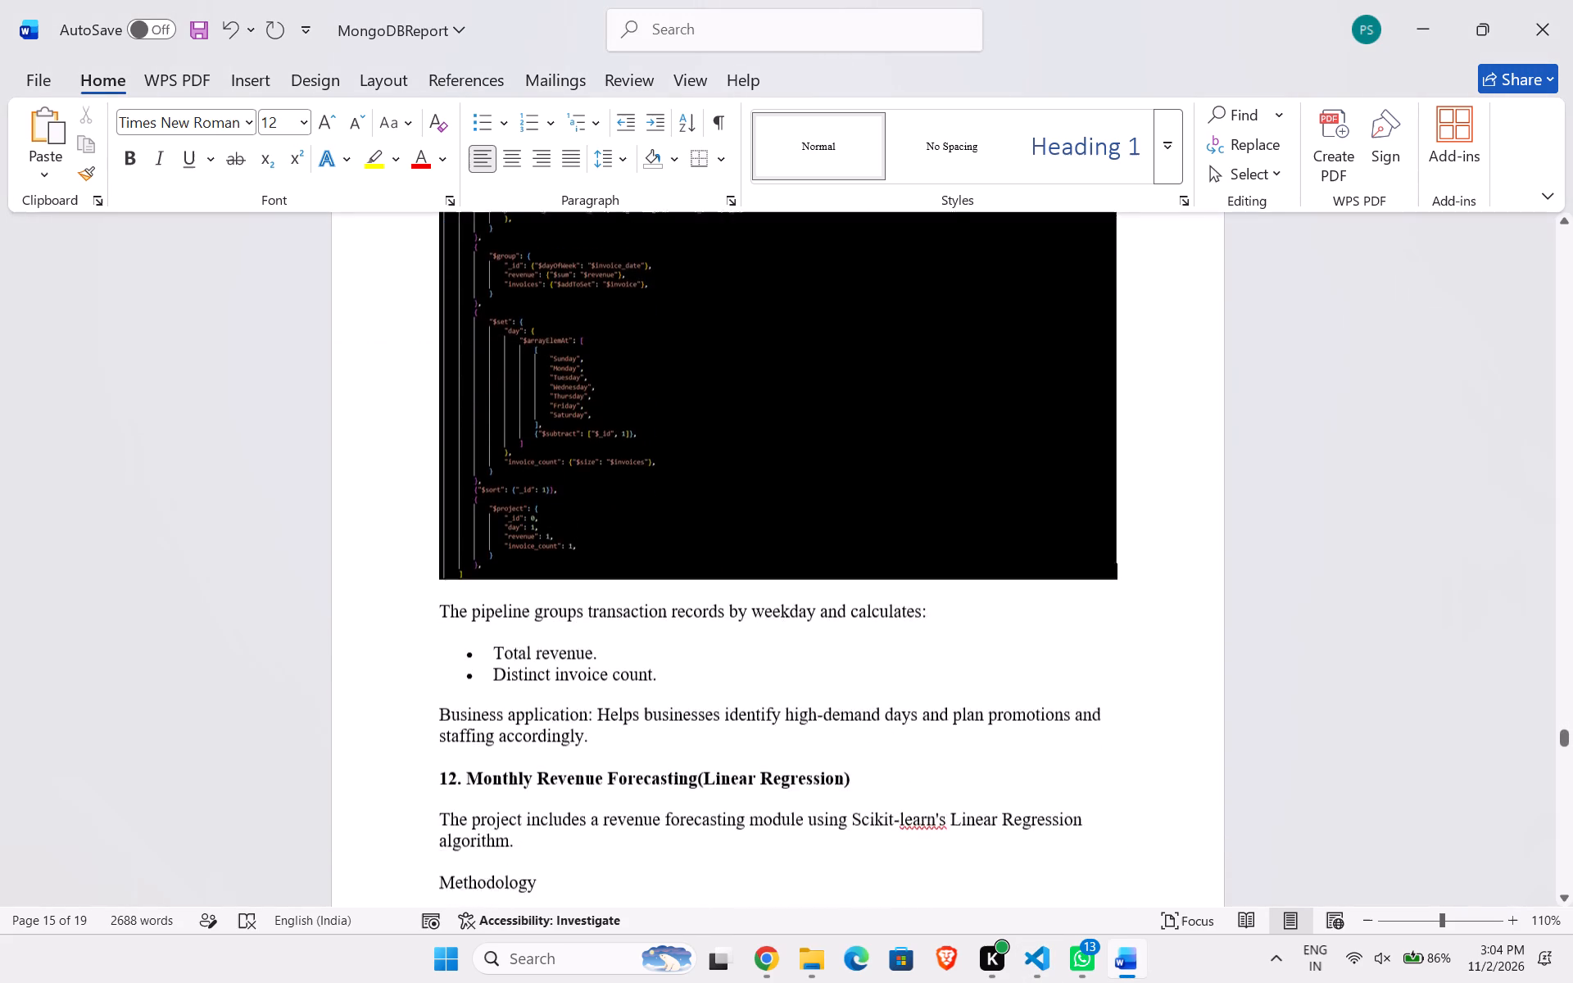
{"action": "scroll", "coordinate": [981, 511], "scroll_direction": "down", "scroll_amount": 3}
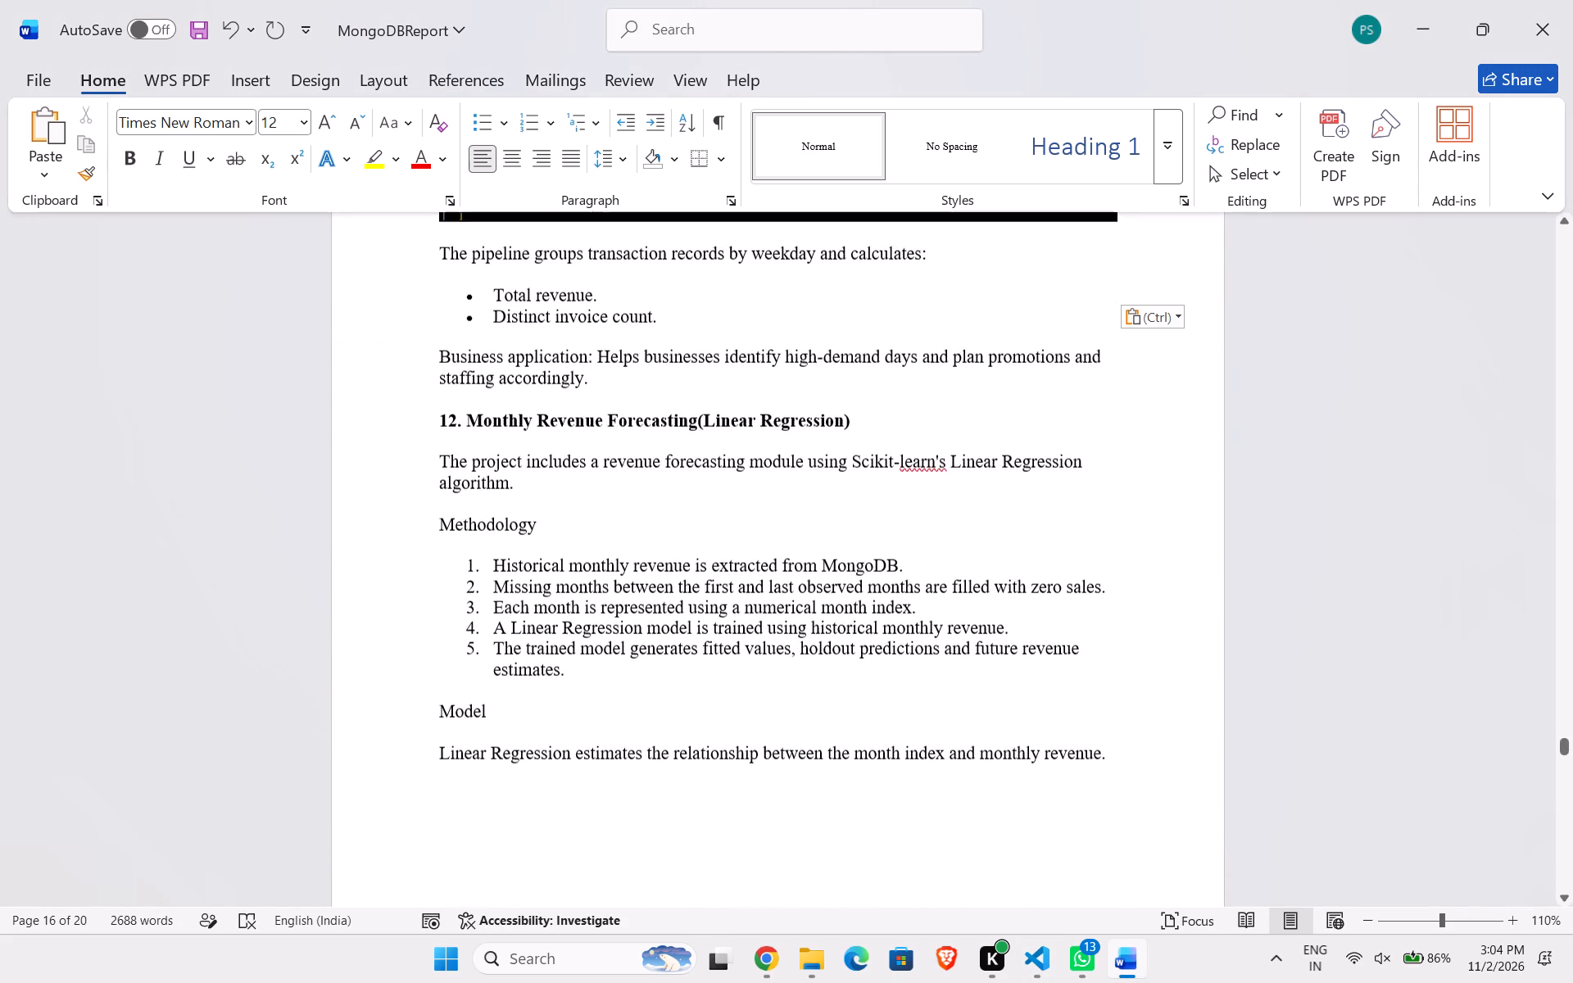
{"action": "scroll", "coordinate": [981, 511], "scroll_direction": "down", "scroll_amount": 2}
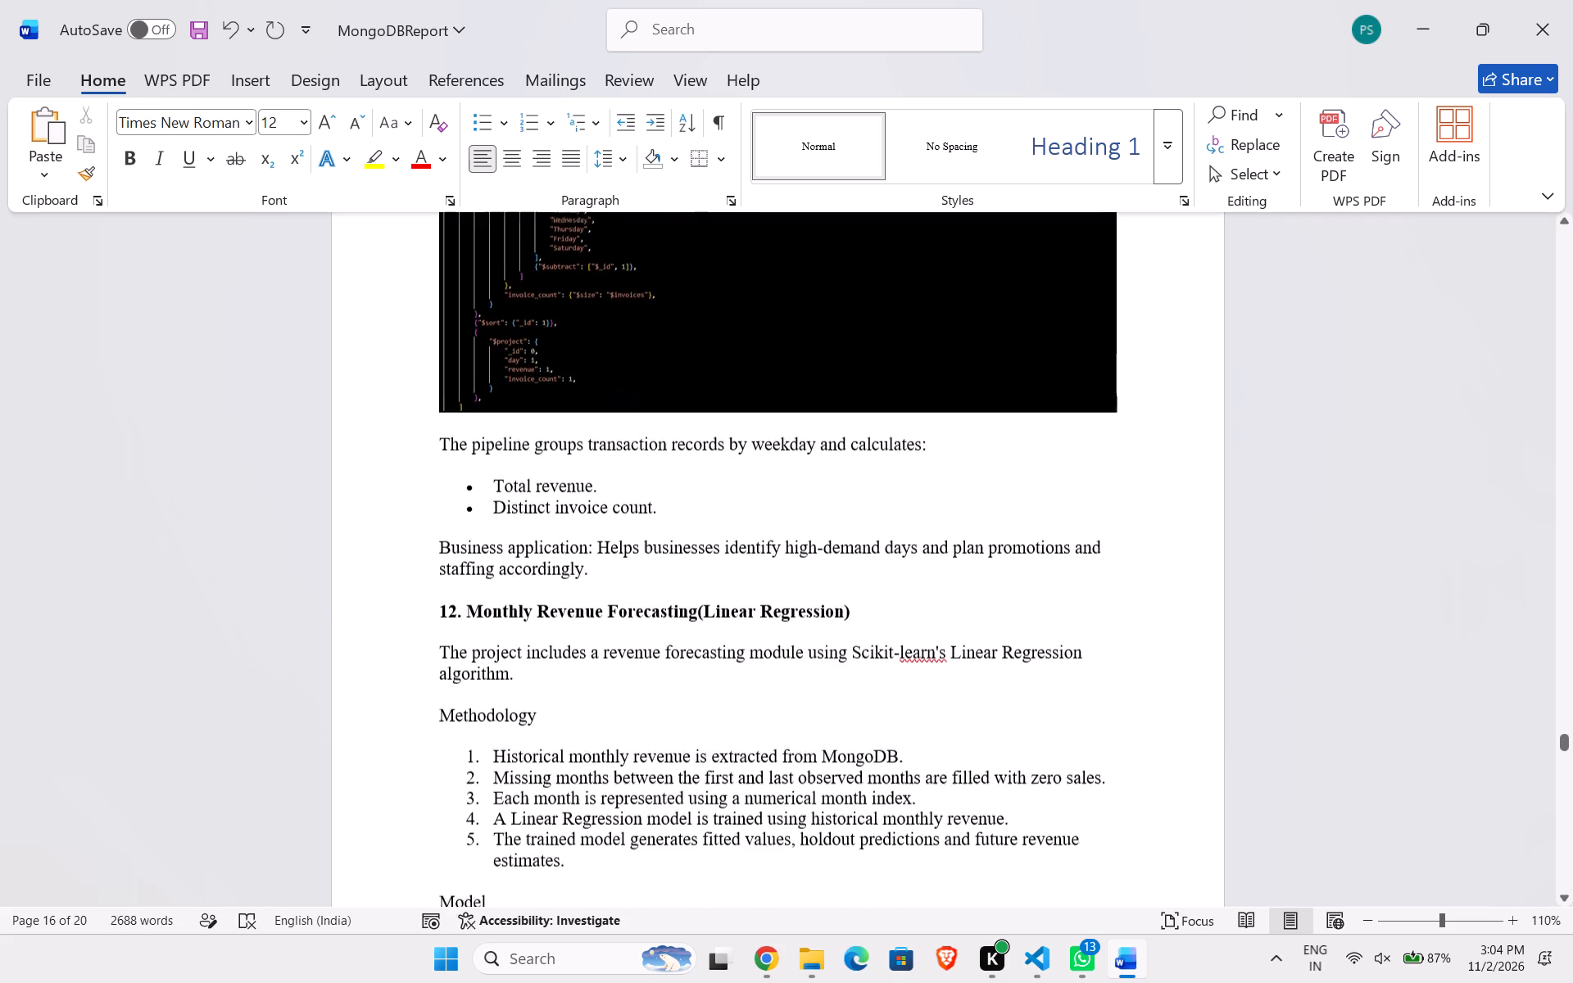
{"action": "scroll", "coordinate": [981, 511], "scroll_direction": "down", "scroll_amount": 1}
{"action": "scroll", "coordinate": [874, 484], "scroll_direction": "down", "scroll_amount": 2}
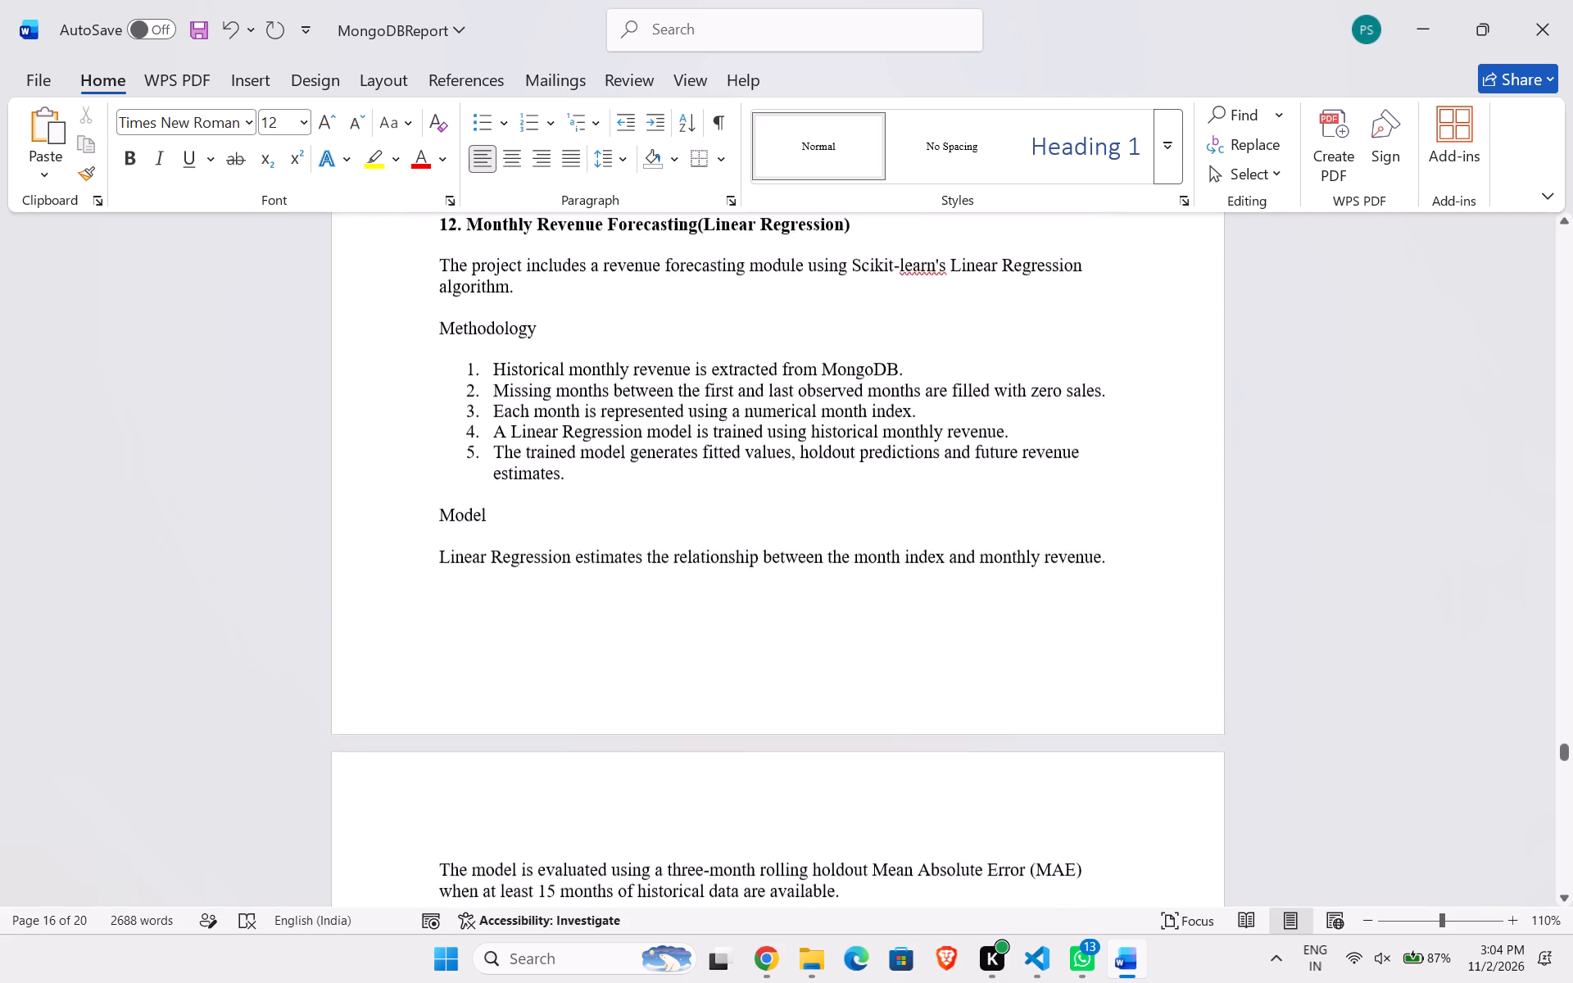
{"action": "scroll", "coordinate": [874, 484], "scroll_direction": "down", "scroll_amount": 1}
In VS Code, open retail_forecasting.py and capture a screenshot of its code from the numpy import through the 12-month revenue history check.
{"action": "key", "text": "alt+Tab"}
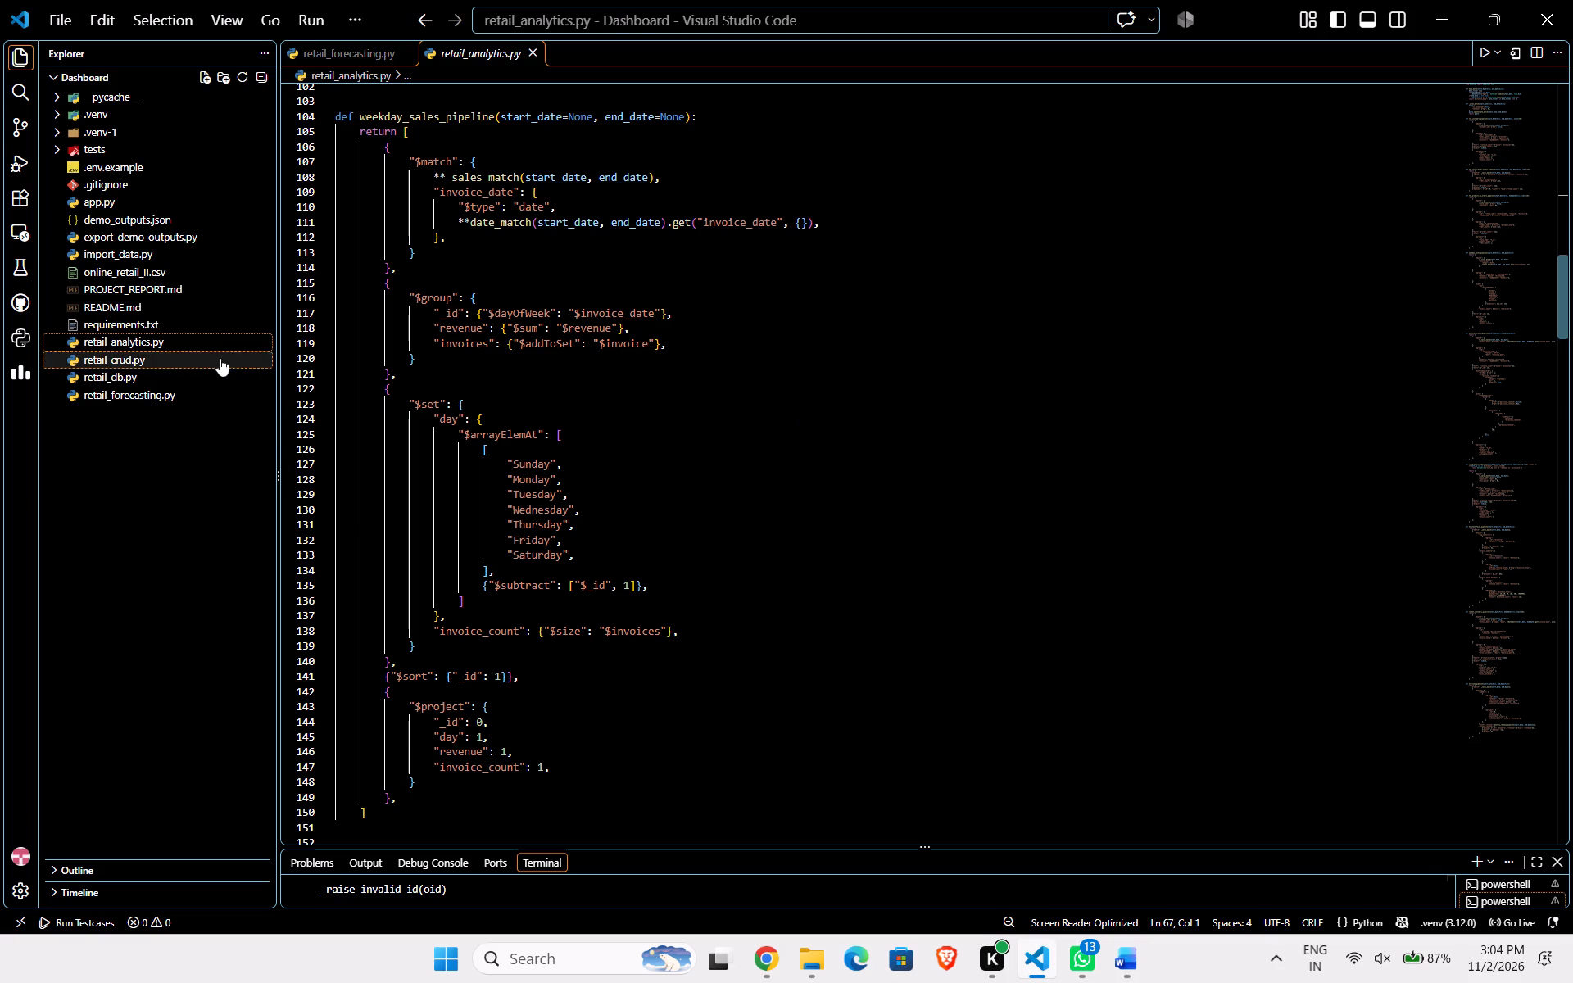
{"action": "left_click", "coordinate": [178, 387]}
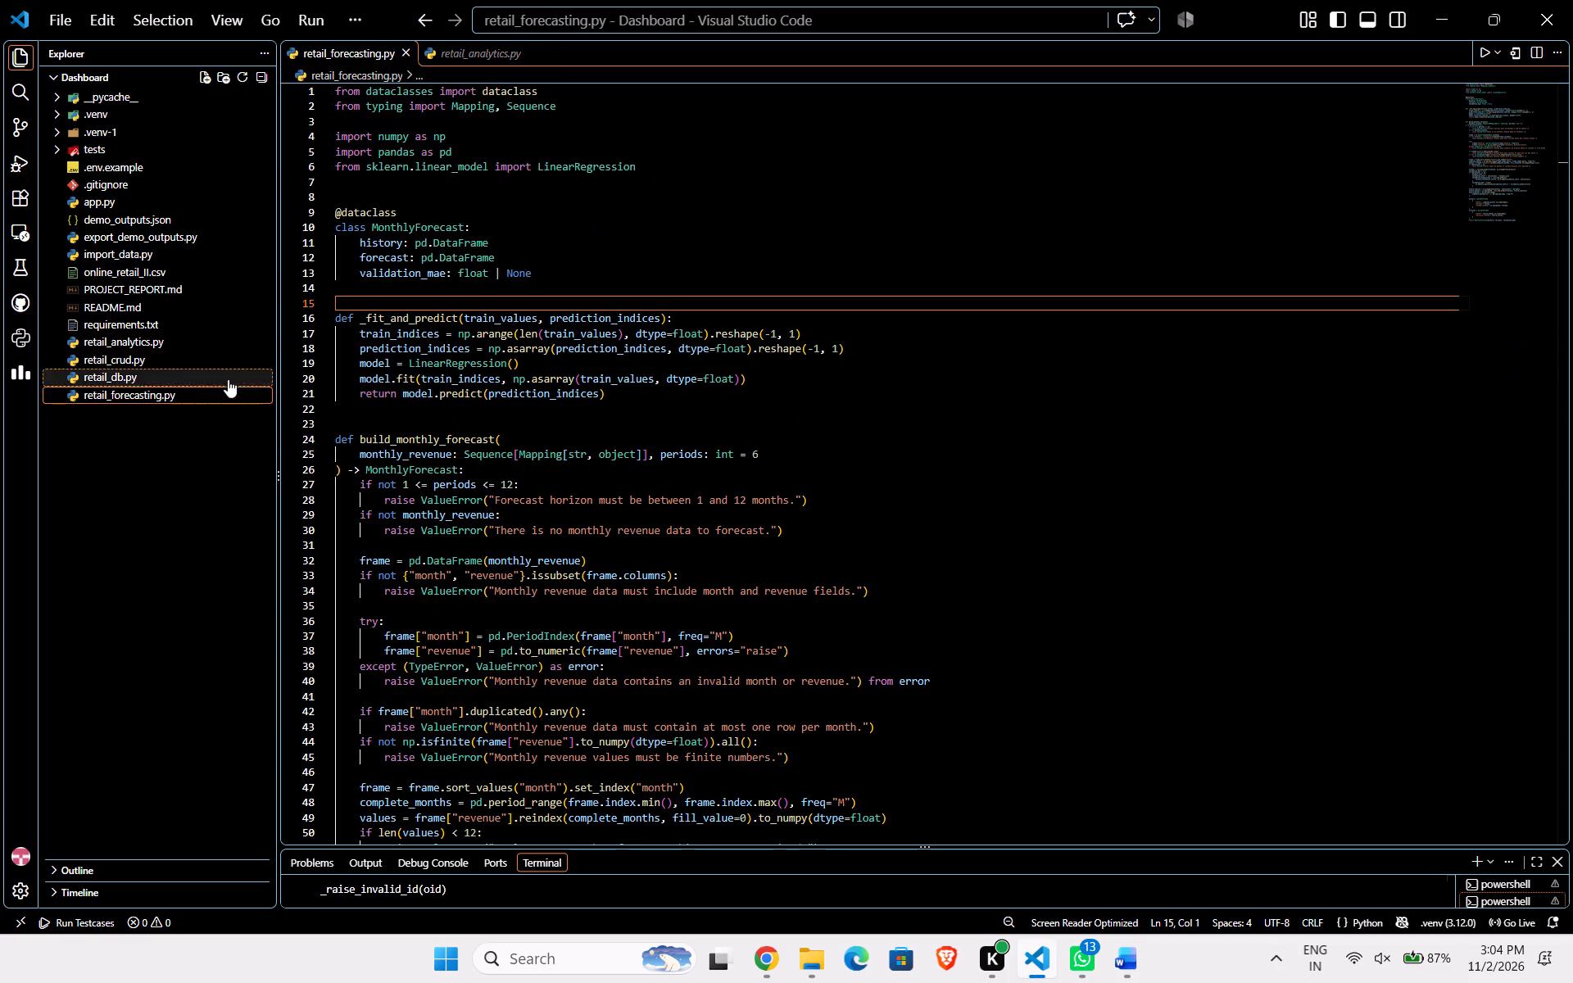
{"action": "scroll", "coordinate": [550, 414], "scroll_direction": "down", "scroll_amount": 1}
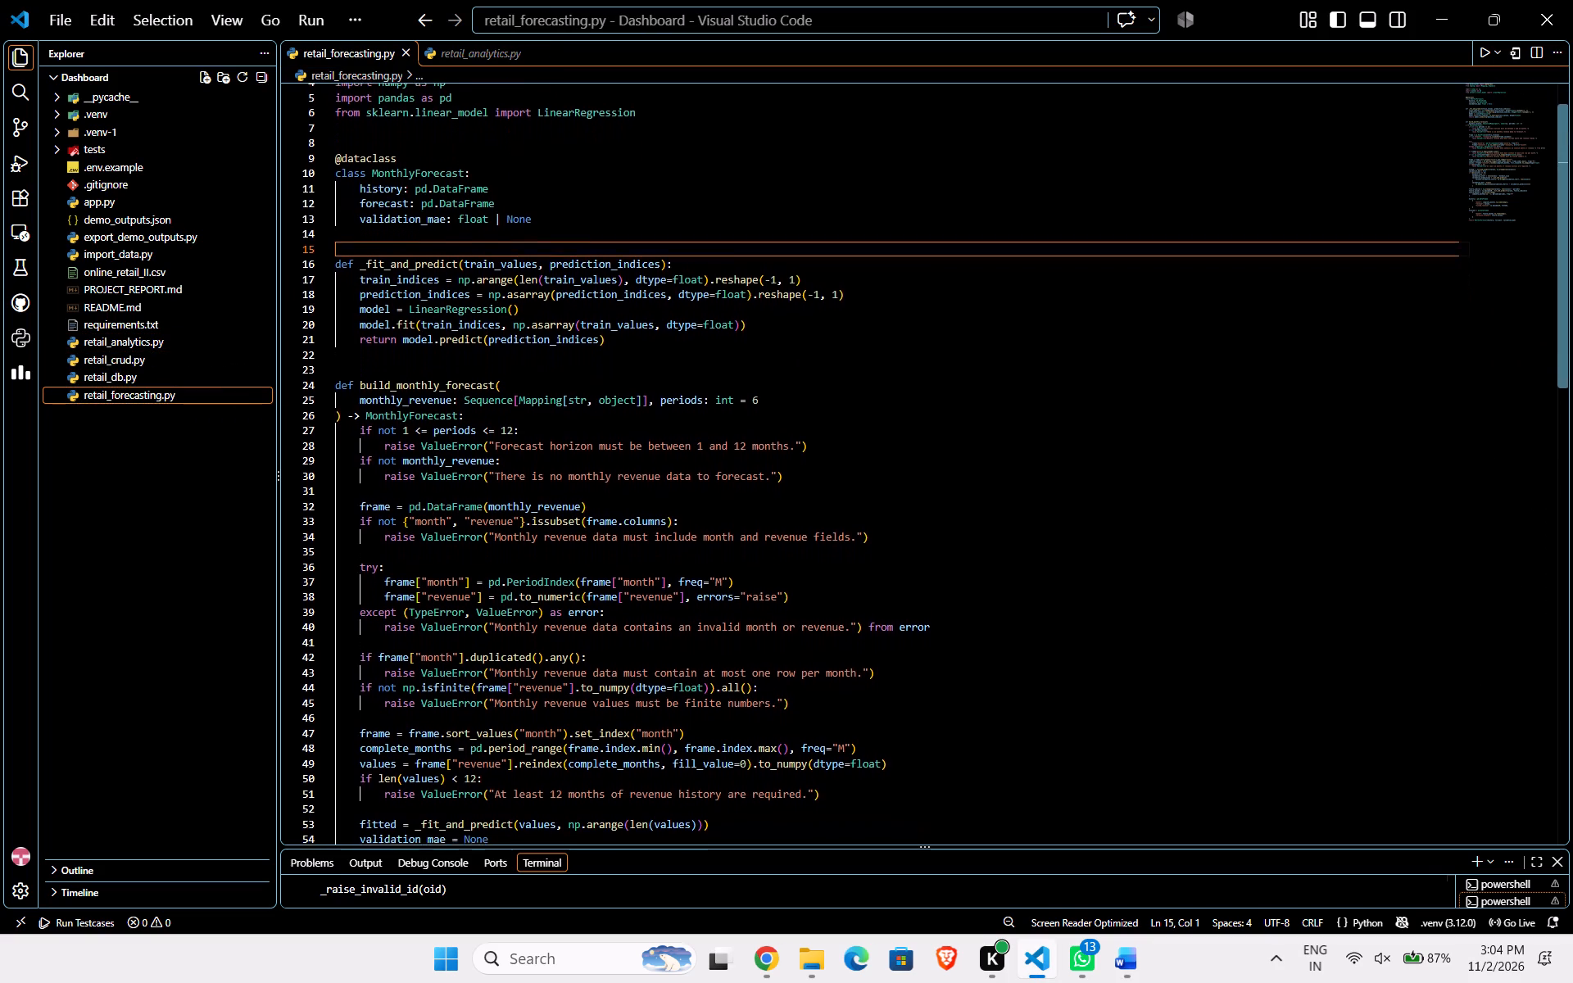
{"action": "scroll", "coordinate": [550, 414], "scroll_direction": "down", "scroll_amount": 2}
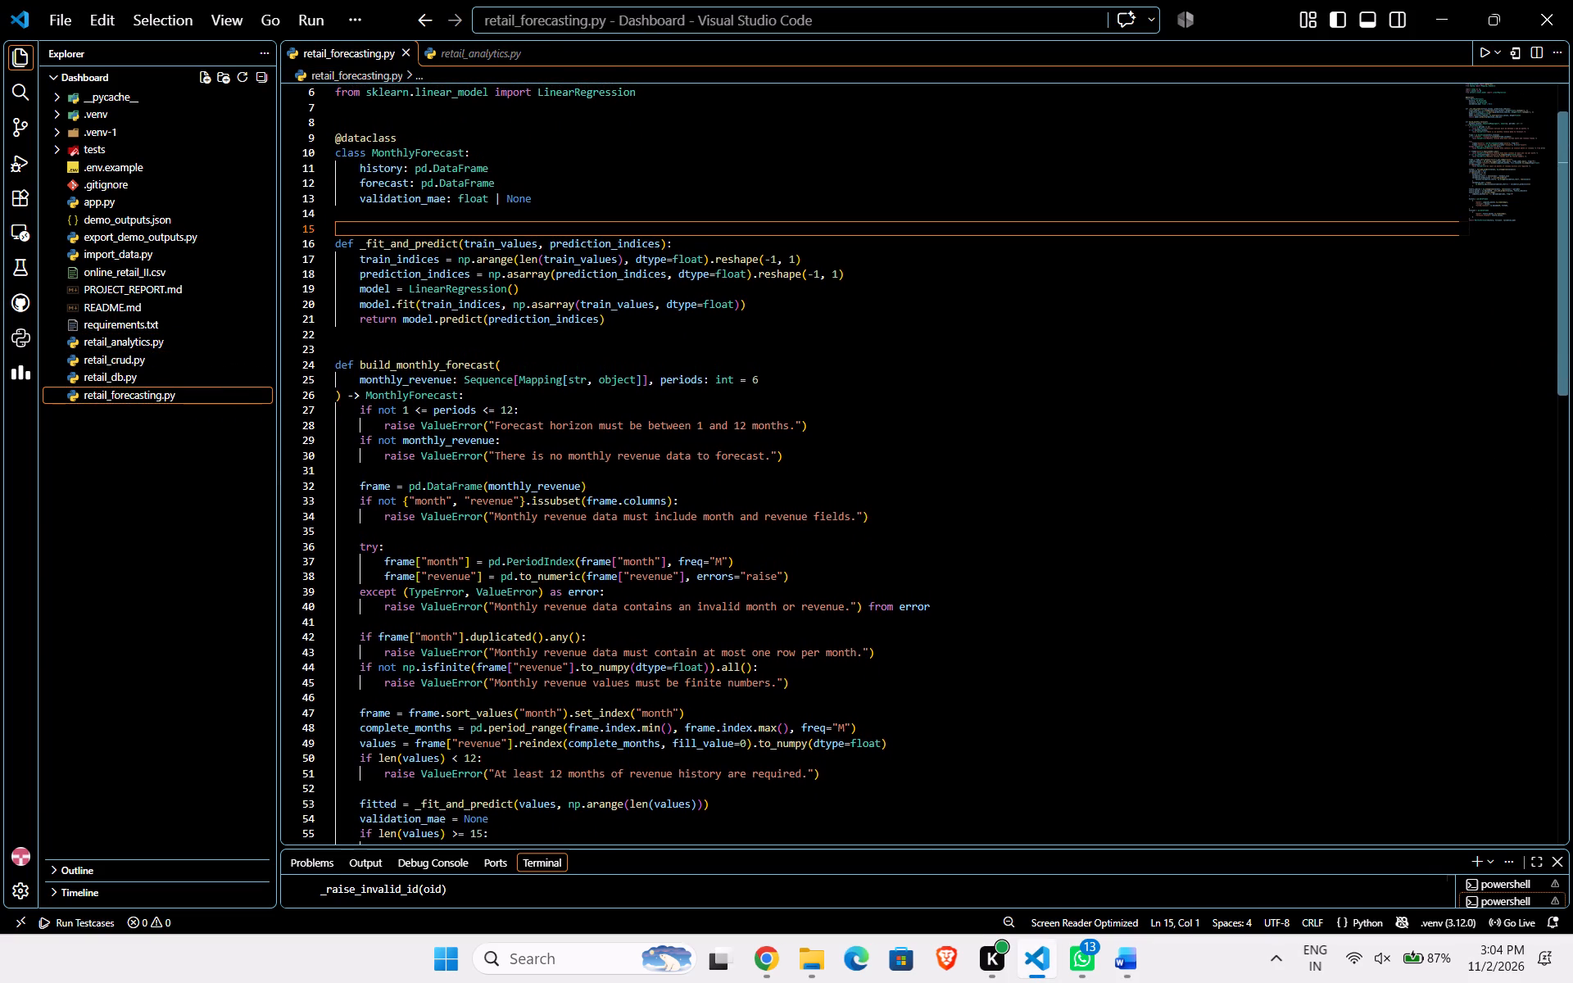
{"action": "scroll", "coordinate": [550, 414], "scroll_direction": "up", "scroll_amount": 1}
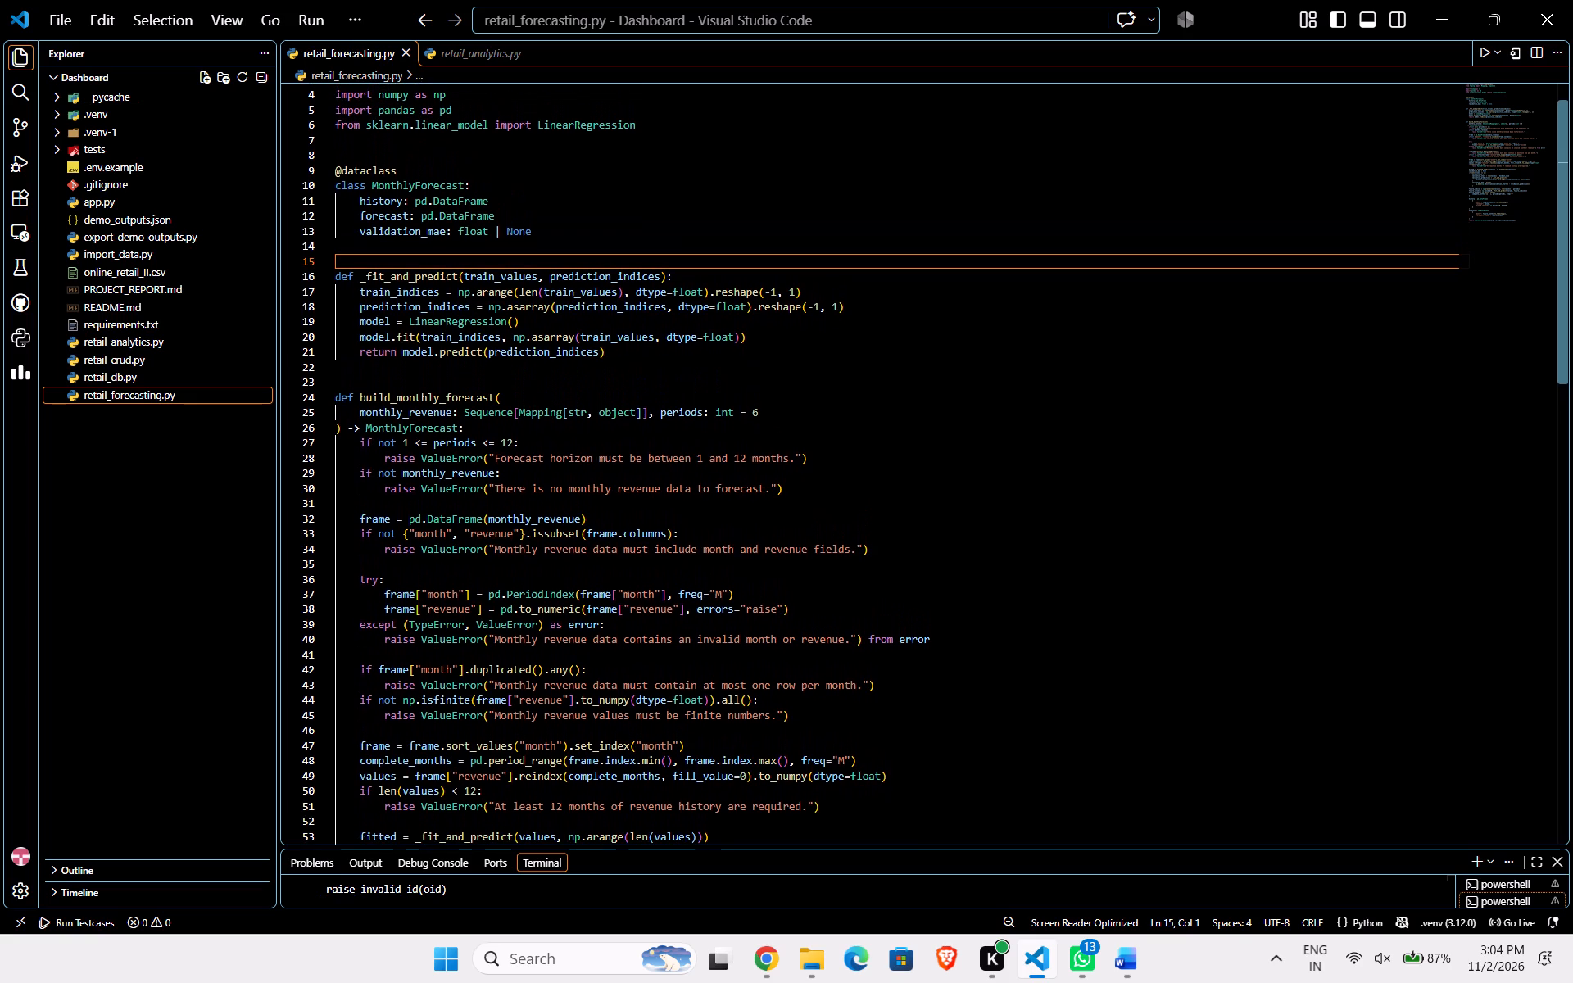
{"action": "key", "text": "F12"}
{"action": "key", "text": "Print"}
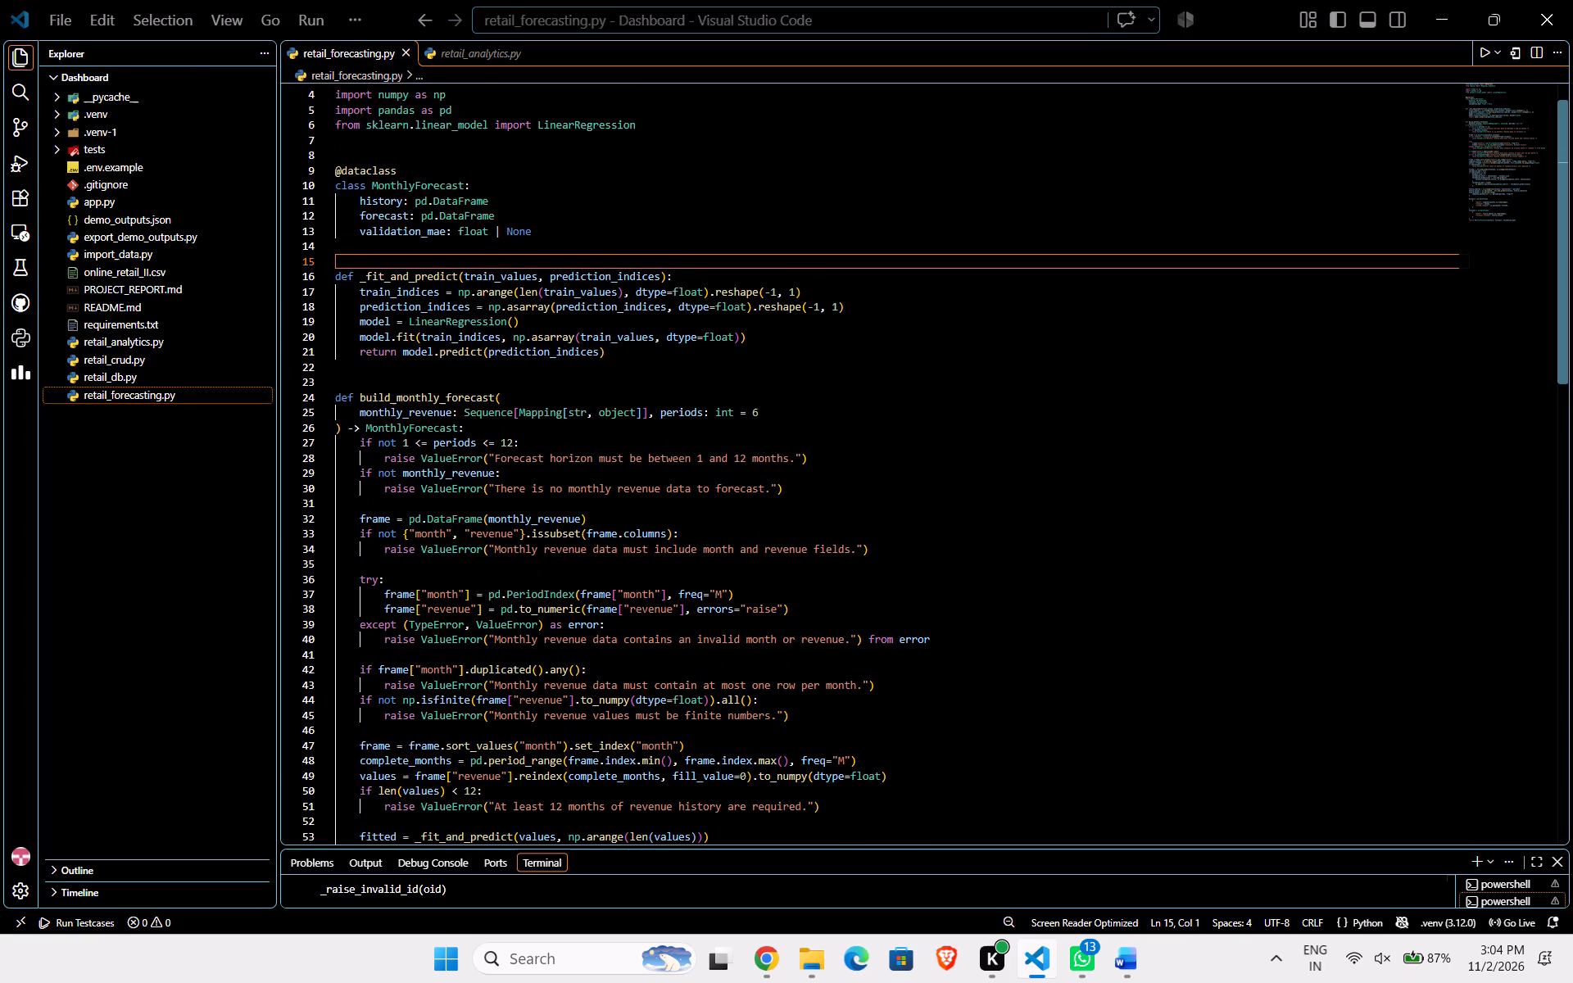
{"action": "left_click_drag", "start_coordinate": [328, 84], "coordinate": [870, 884]}
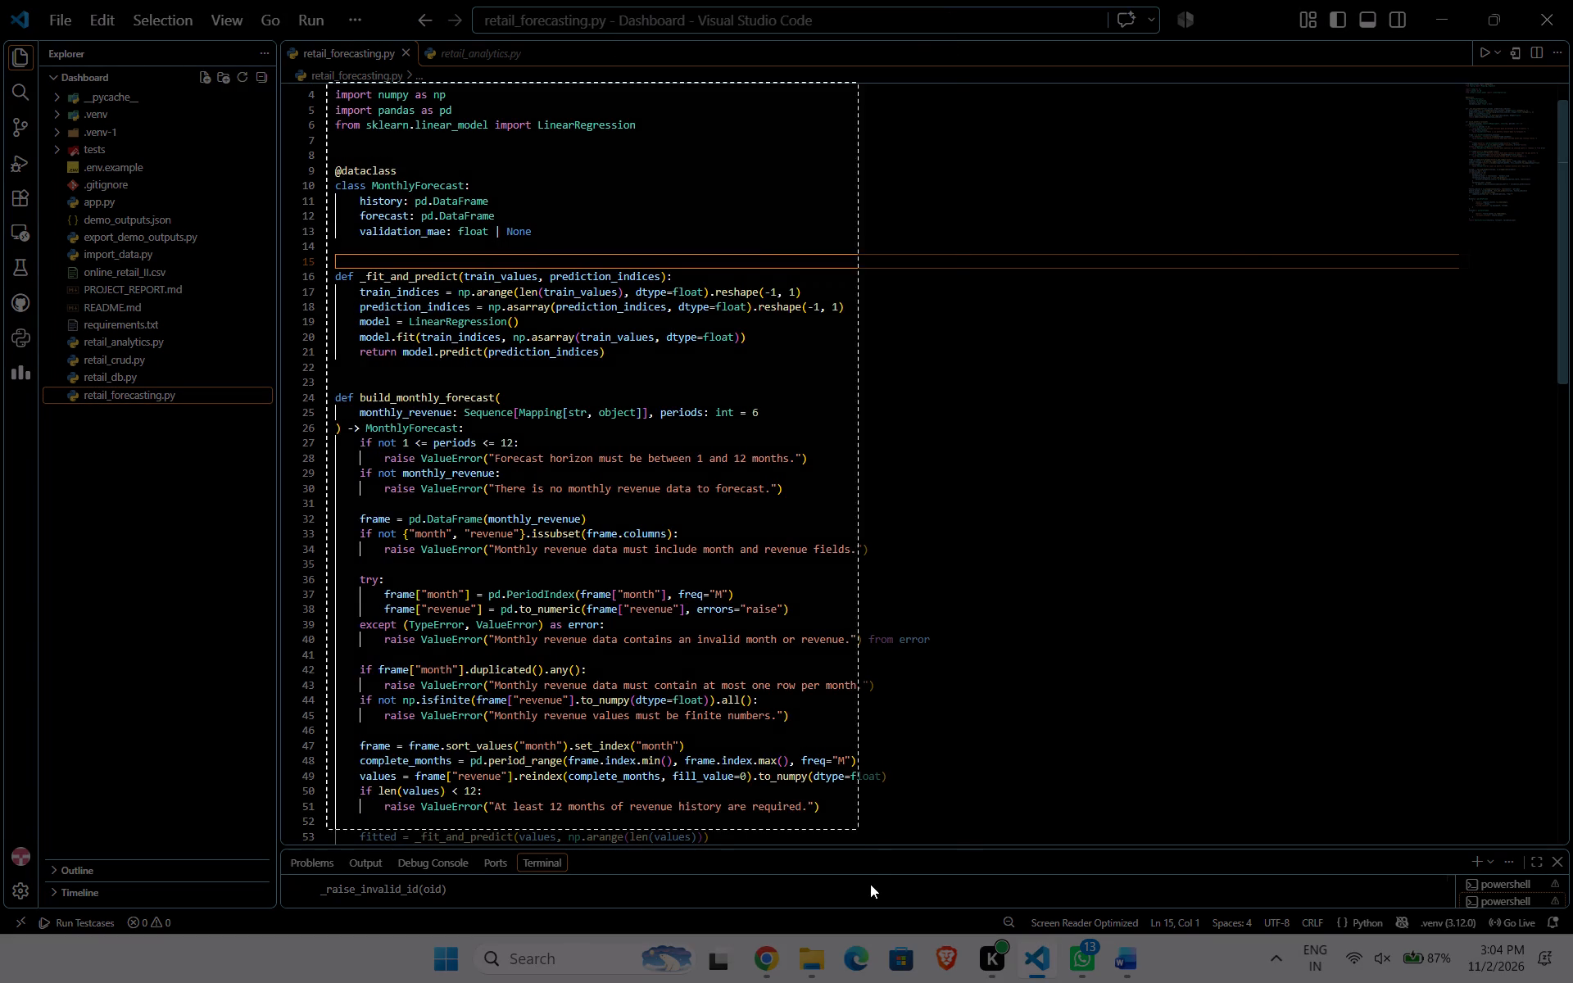
{"action": "left_click_drag", "start_coordinate": [870, 884], "coordinate": [1444, 825]}
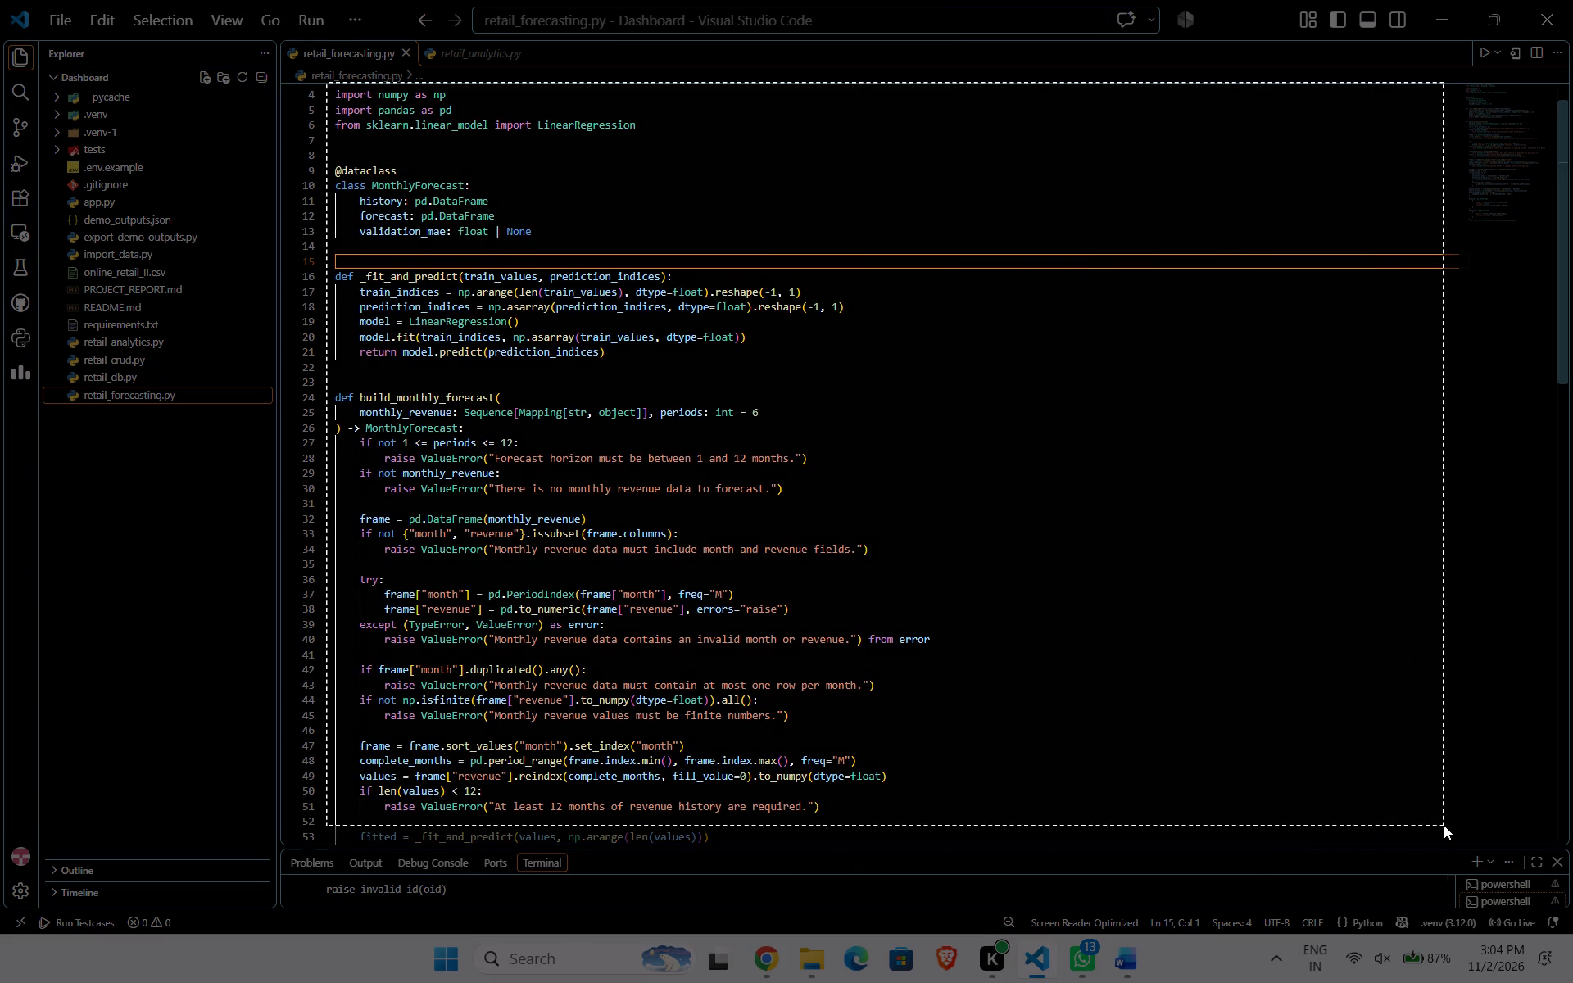
{"action": "left_click_drag", "start_coordinate": [1444, 825], "coordinate": [1443, 844]}
In the Word report, insert the captured retail_forecasting.py screenshot on a new line below the introductory paragraph of section 12.
{"action": "scroll", "coordinate": [1318, 724], "scroll_direction": "down", "scroll_amount": 1}
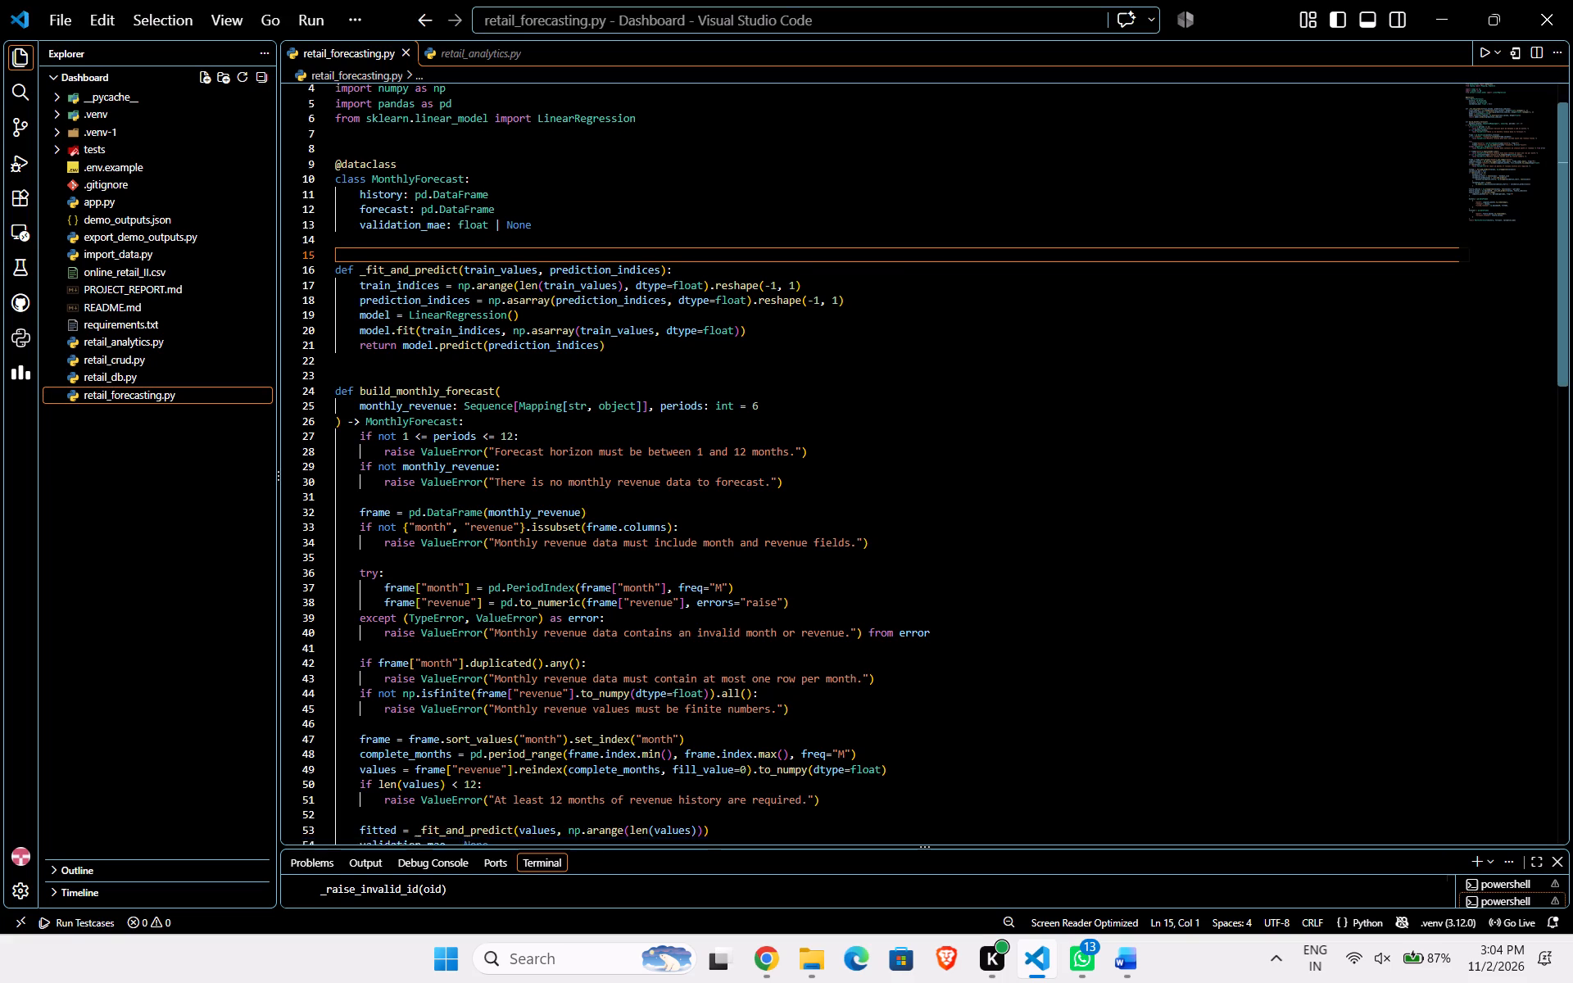
{"action": "scroll", "coordinate": [1318, 724], "scroll_direction": "down", "scroll_amount": 8}
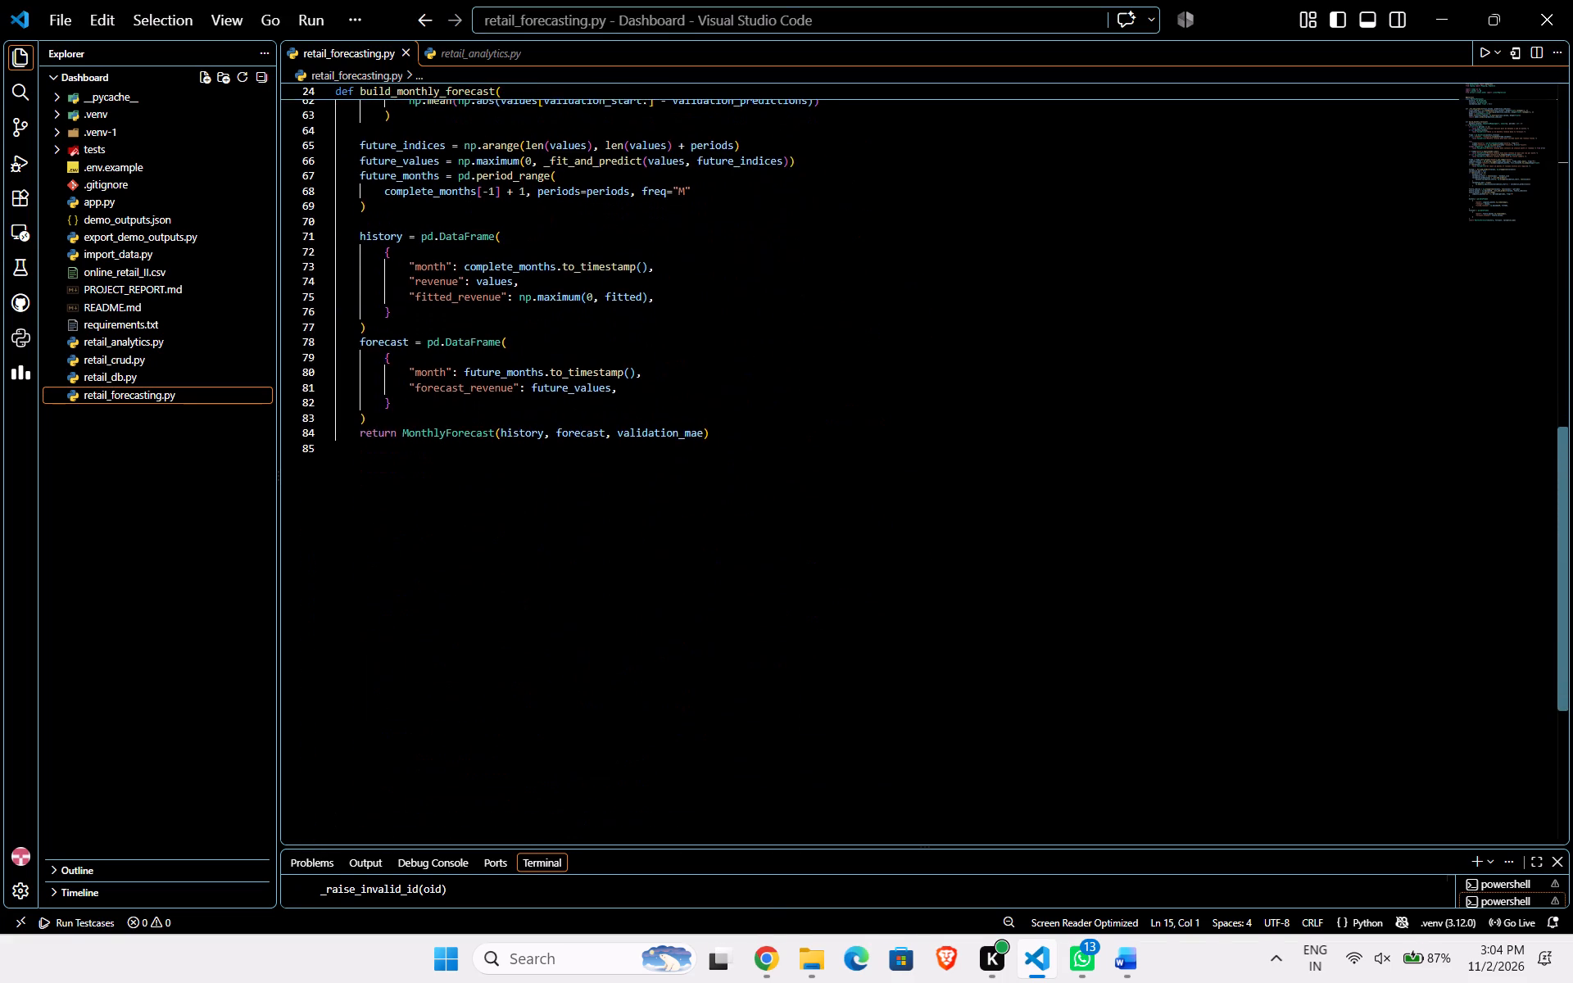
{"action": "key", "text": "alt+Tab"}
{"action": "scroll", "coordinate": [932, 594], "scroll_direction": "up", "scroll_amount": 1}
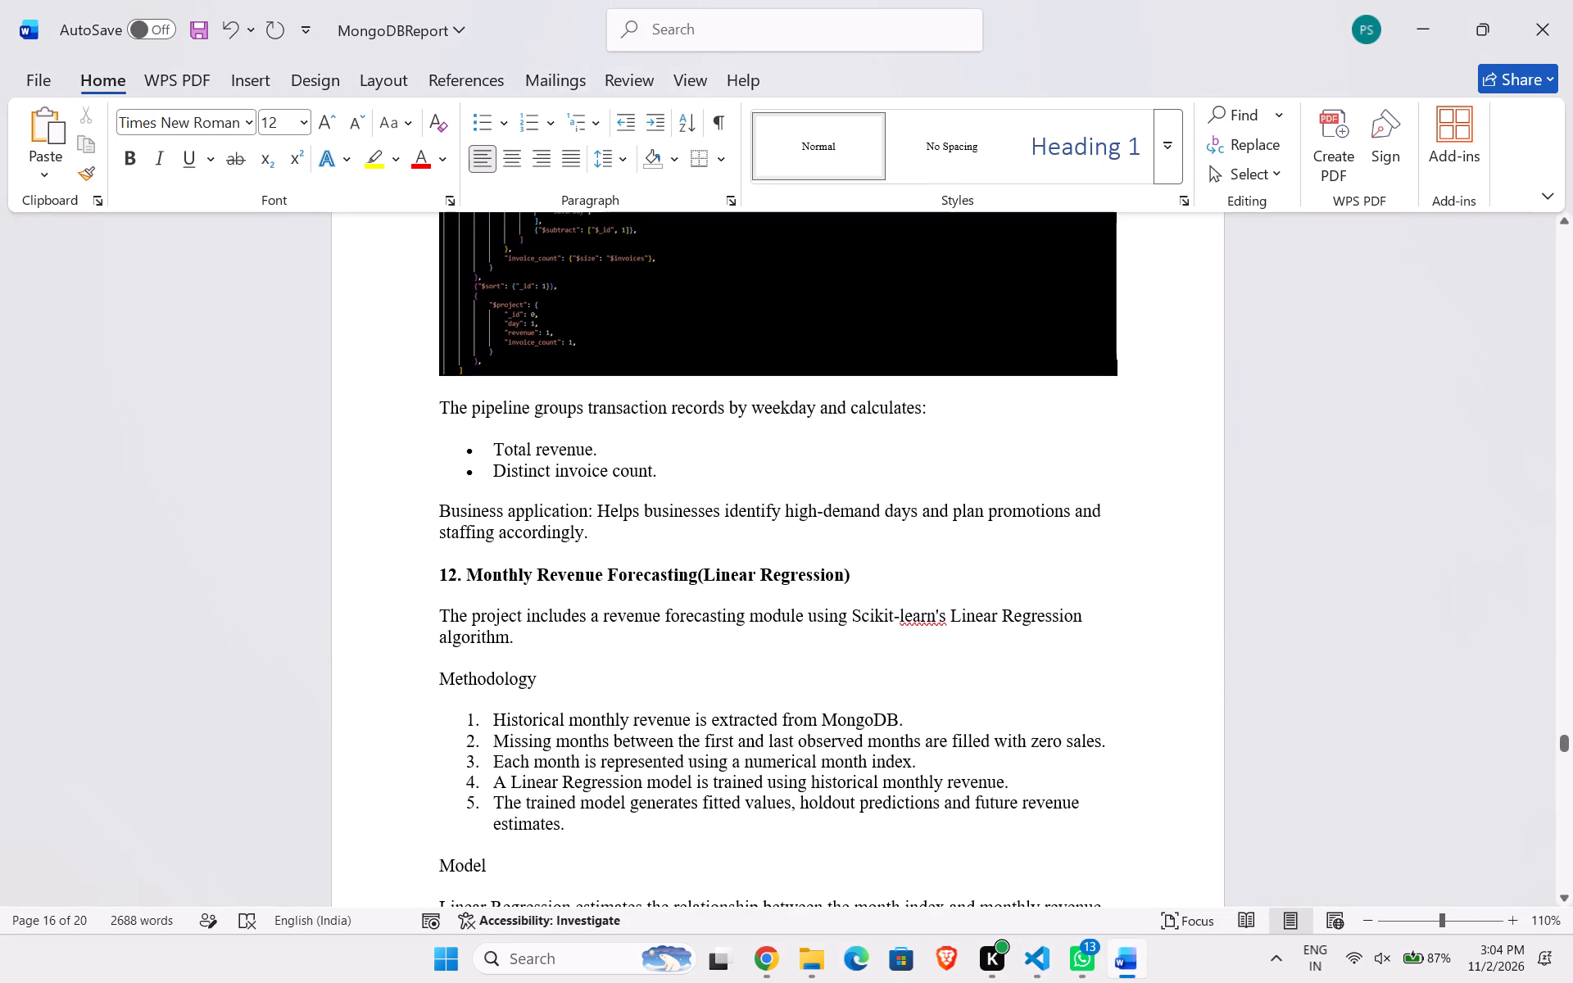
{"action": "left_click", "coordinate": [628, 634]}
{"action": "key", "text": "Return"}
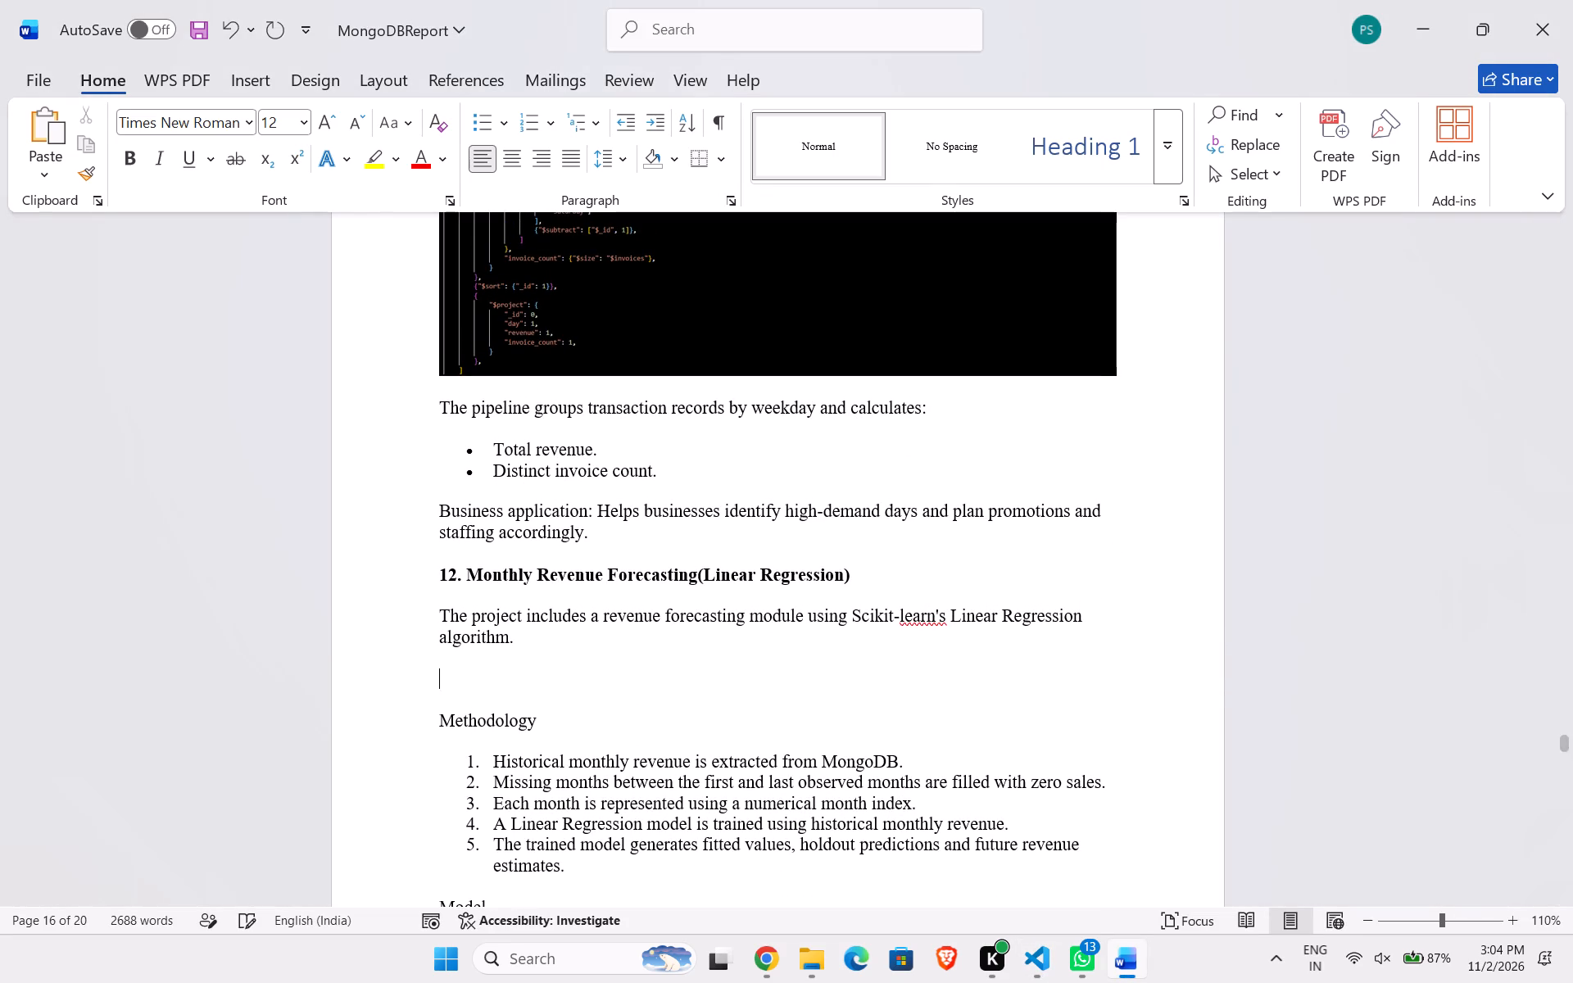
{"action": "key", "text": "ctrl+v"}
{"action": "scroll", "coordinate": [628, 634], "scroll_direction": "up", "scroll_amount": 1}
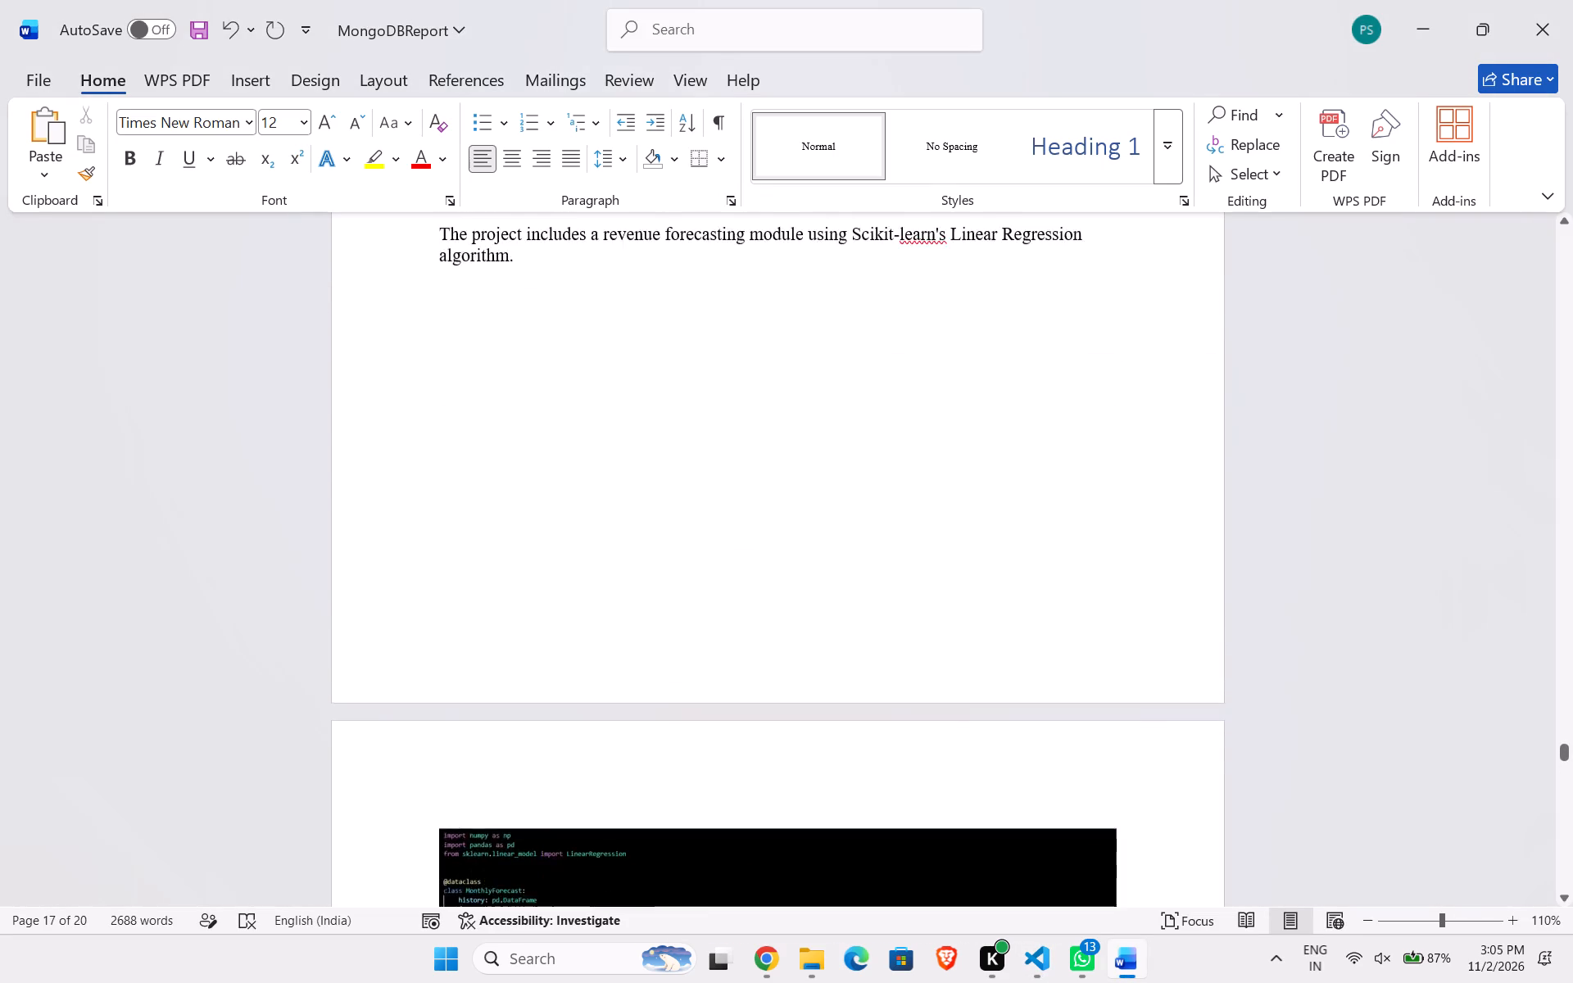
{"action": "scroll", "coordinate": [628, 634], "scroll_direction": "up", "scroll_amount": 1}
{"action": "scroll", "coordinate": [641, 571], "scroll_direction": "down", "scroll_amount": 1}
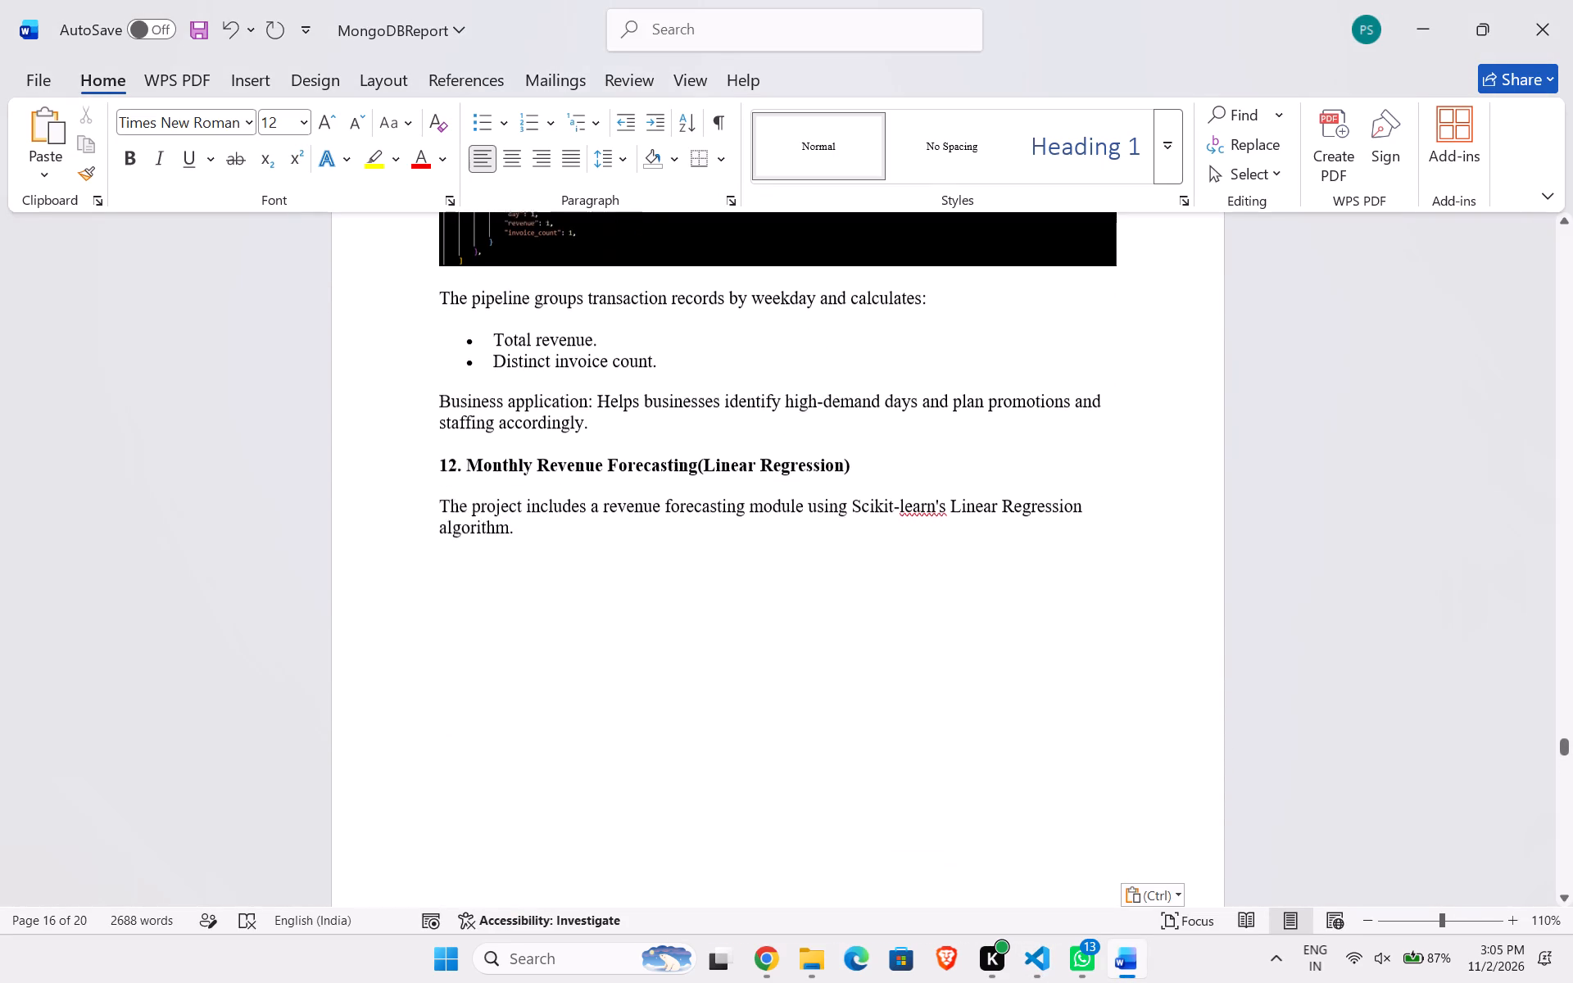
{"action": "scroll", "coordinate": [641, 571], "scroll_direction": "down", "scroll_amount": 5}
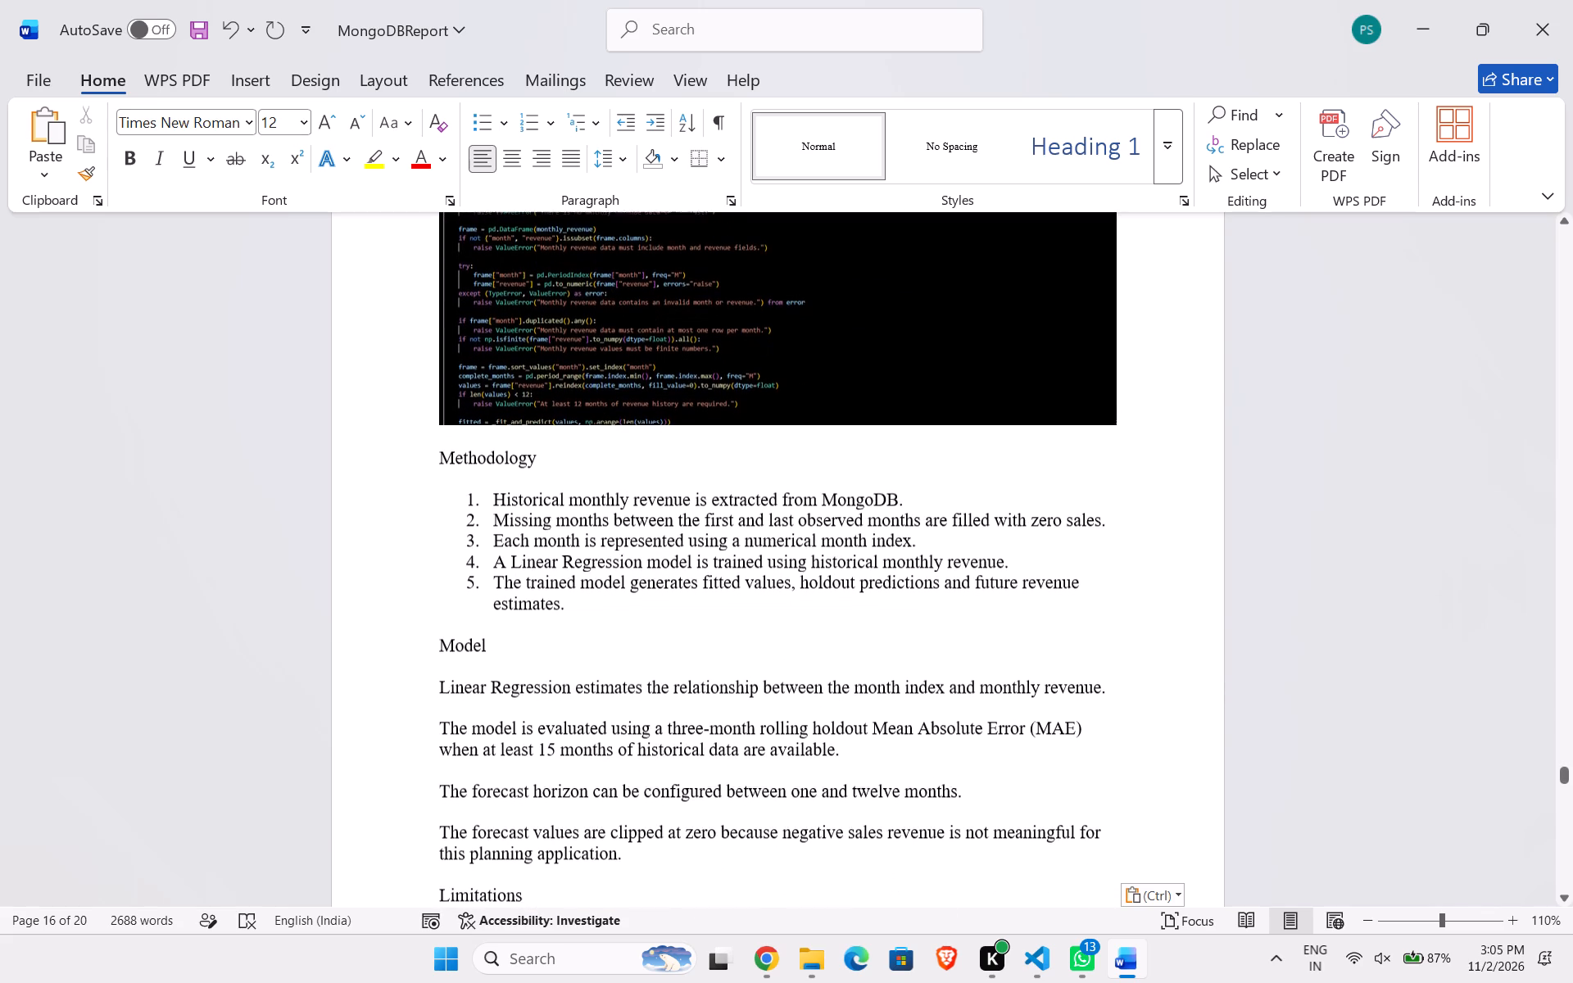
Move the forecasting code screenshot below the paragraph about forecast values clipped at zero, on a new line before Limitations, and remove the empty line left behind.
{"action": "left_click", "coordinate": [661, 411]}
{"action": "key", "text": "ctrl+x"}
{"action": "scroll", "coordinate": [660, 458], "scroll_direction": "up", "scroll_amount": 1}
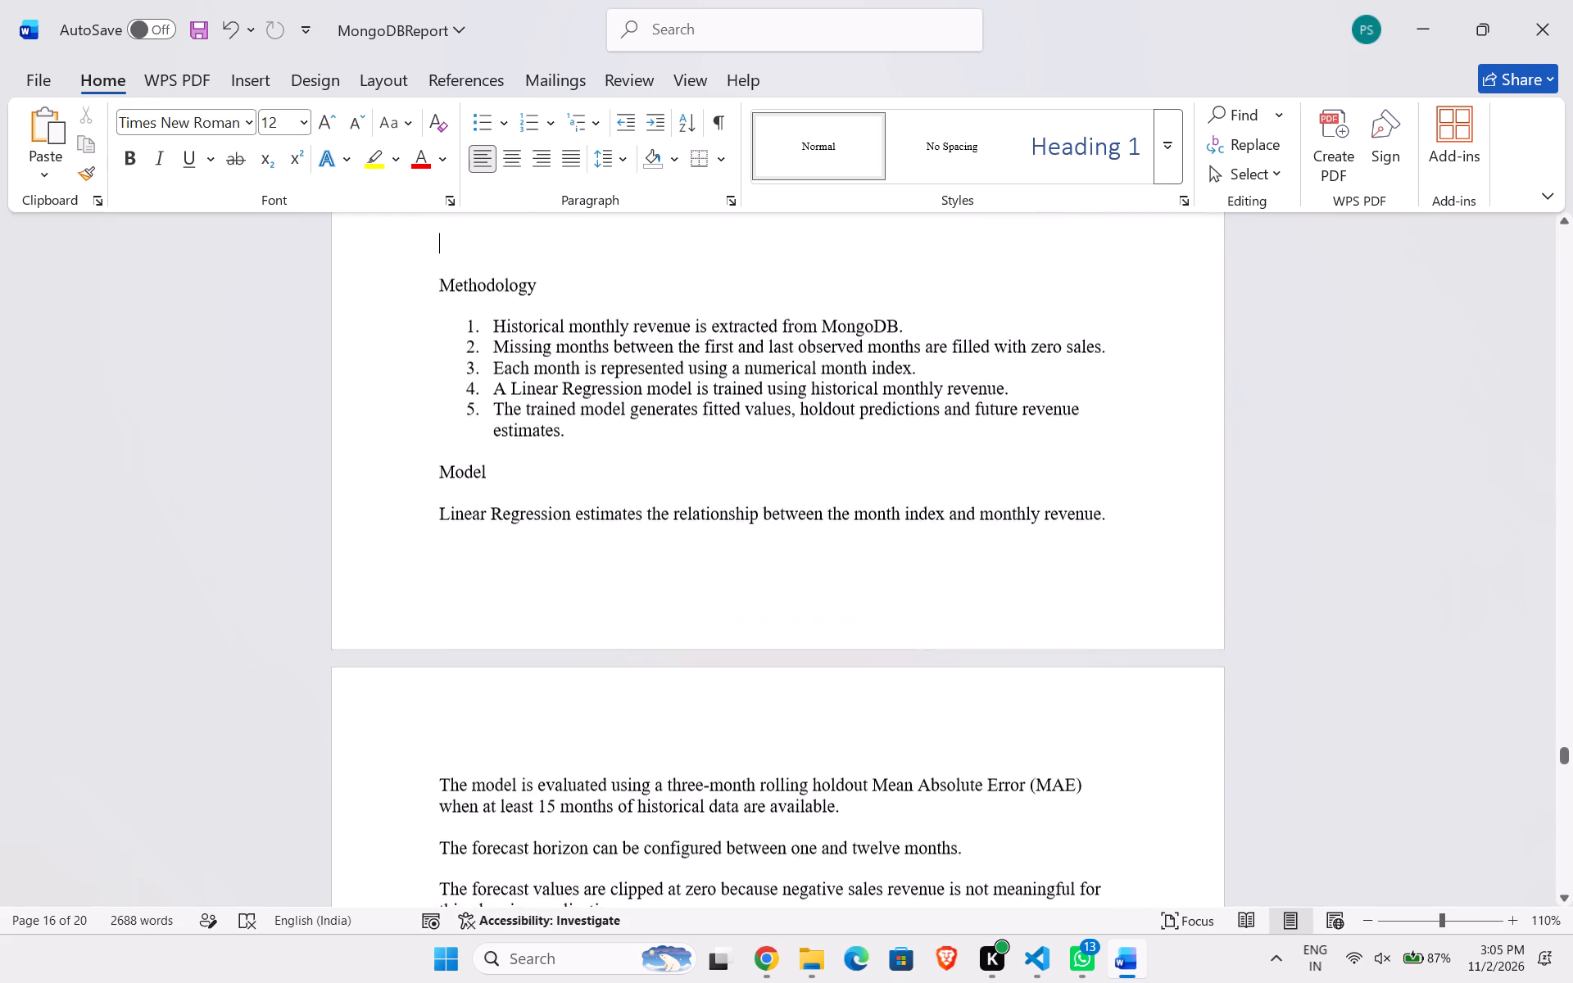
{"action": "scroll", "coordinate": [660, 458], "scroll_direction": "up", "scroll_amount": 1}
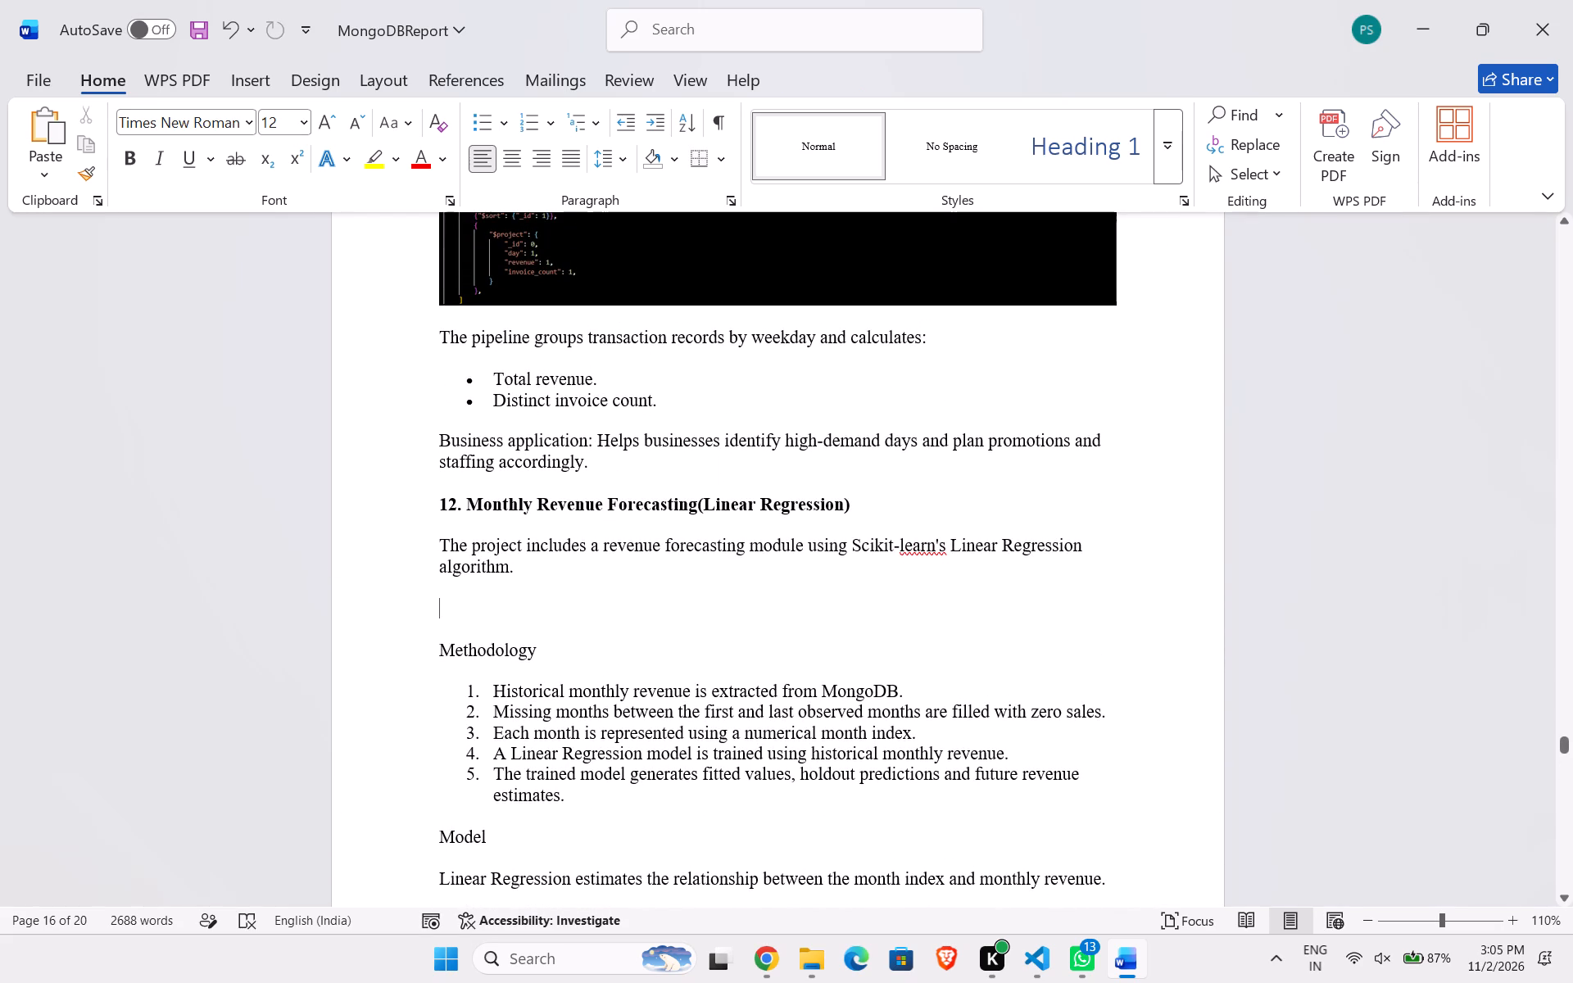
{"action": "key", "text": "BackSpace"}
{"action": "scroll", "coordinate": [668, 622], "scroll_direction": "down", "scroll_amount": 1}
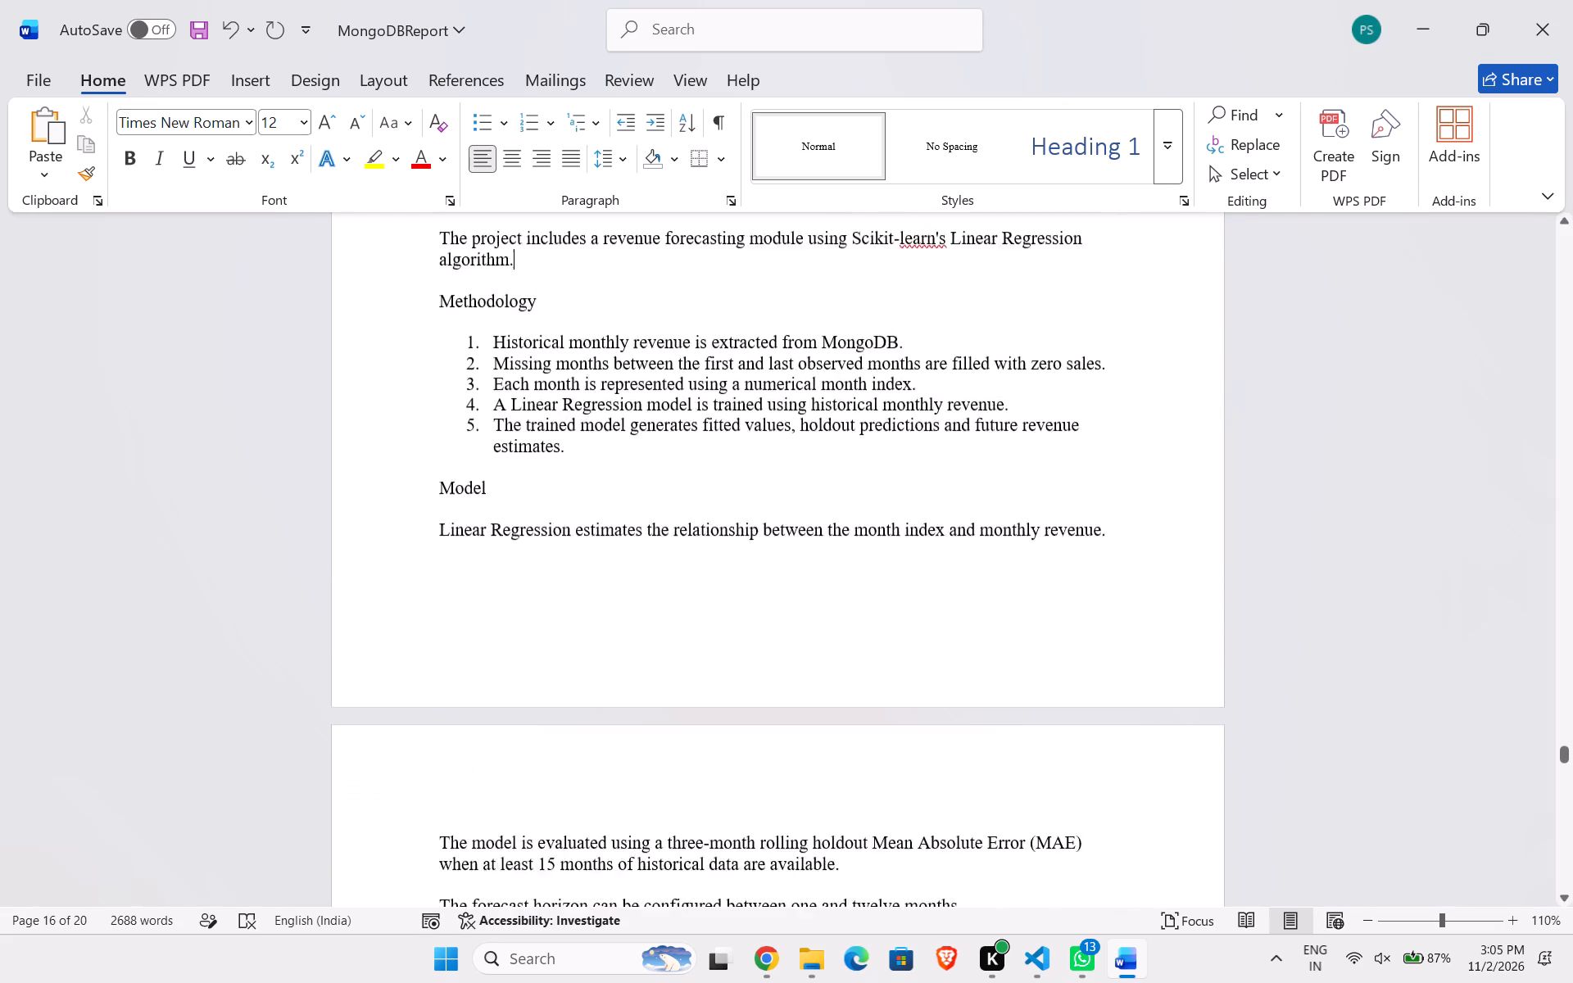
{"action": "scroll", "coordinate": [668, 622], "scroll_direction": "down", "scroll_amount": 1}
{"action": "scroll", "coordinate": [583, 745], "scroll_direction": "down", "scroll_amount": 1}
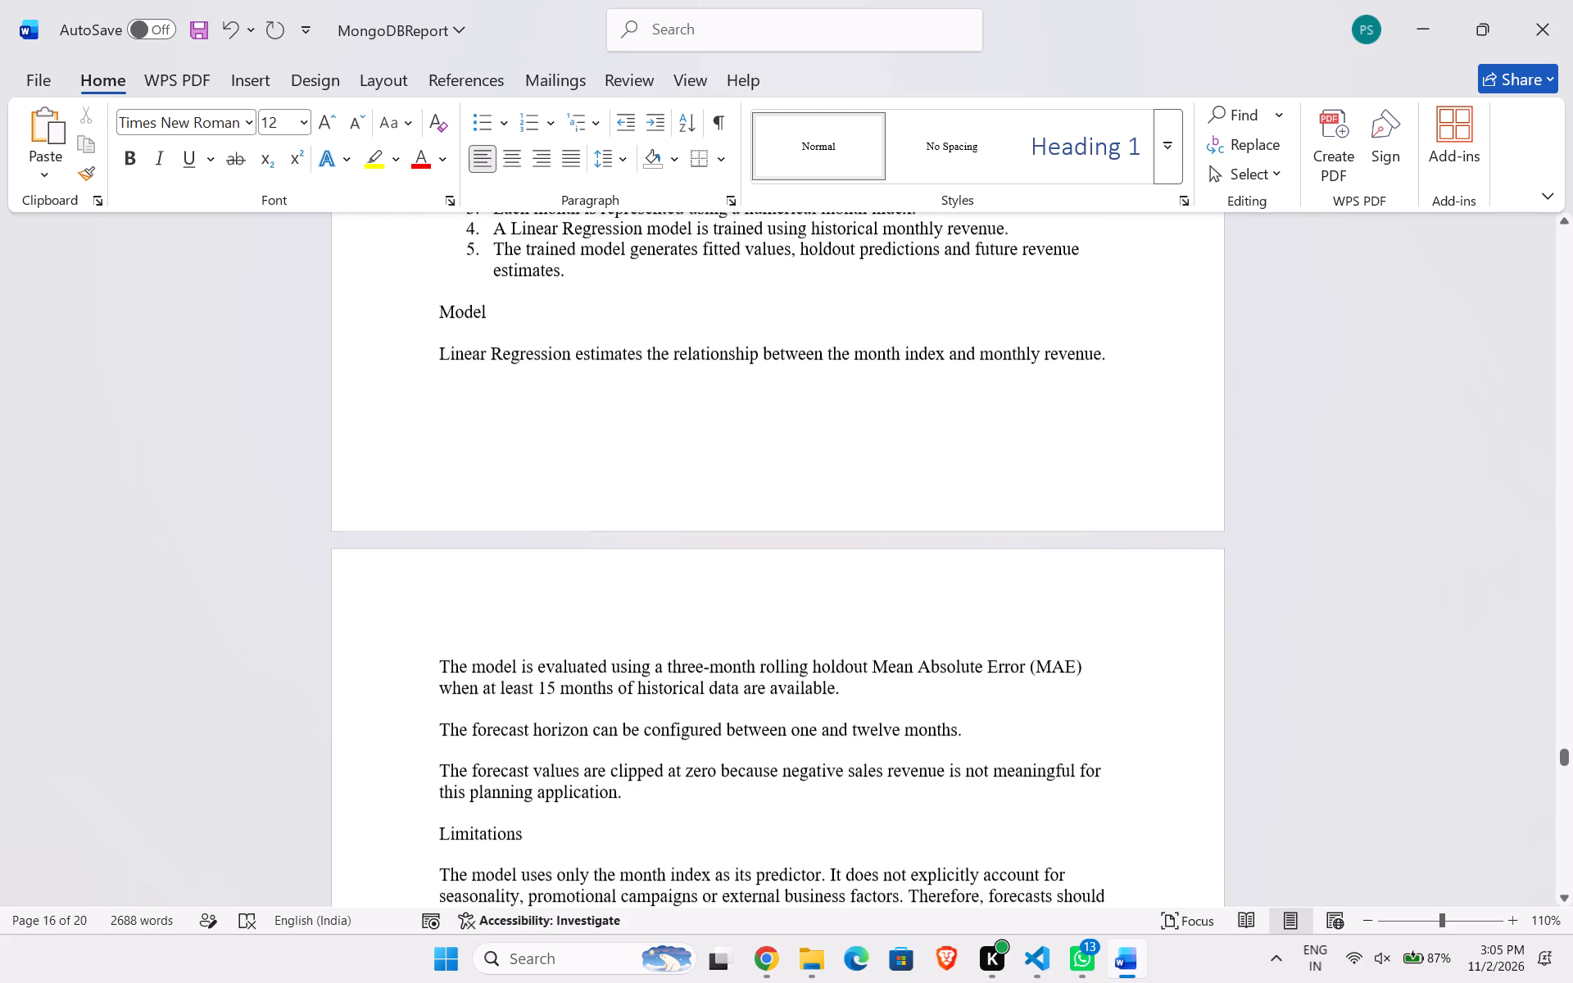
{"action": "scroll", "coordinate": [583, 745], "scroll_direction": "down", "scroll_amount": 1}
{"action": "left_click", "coordinate": [656, 703]}
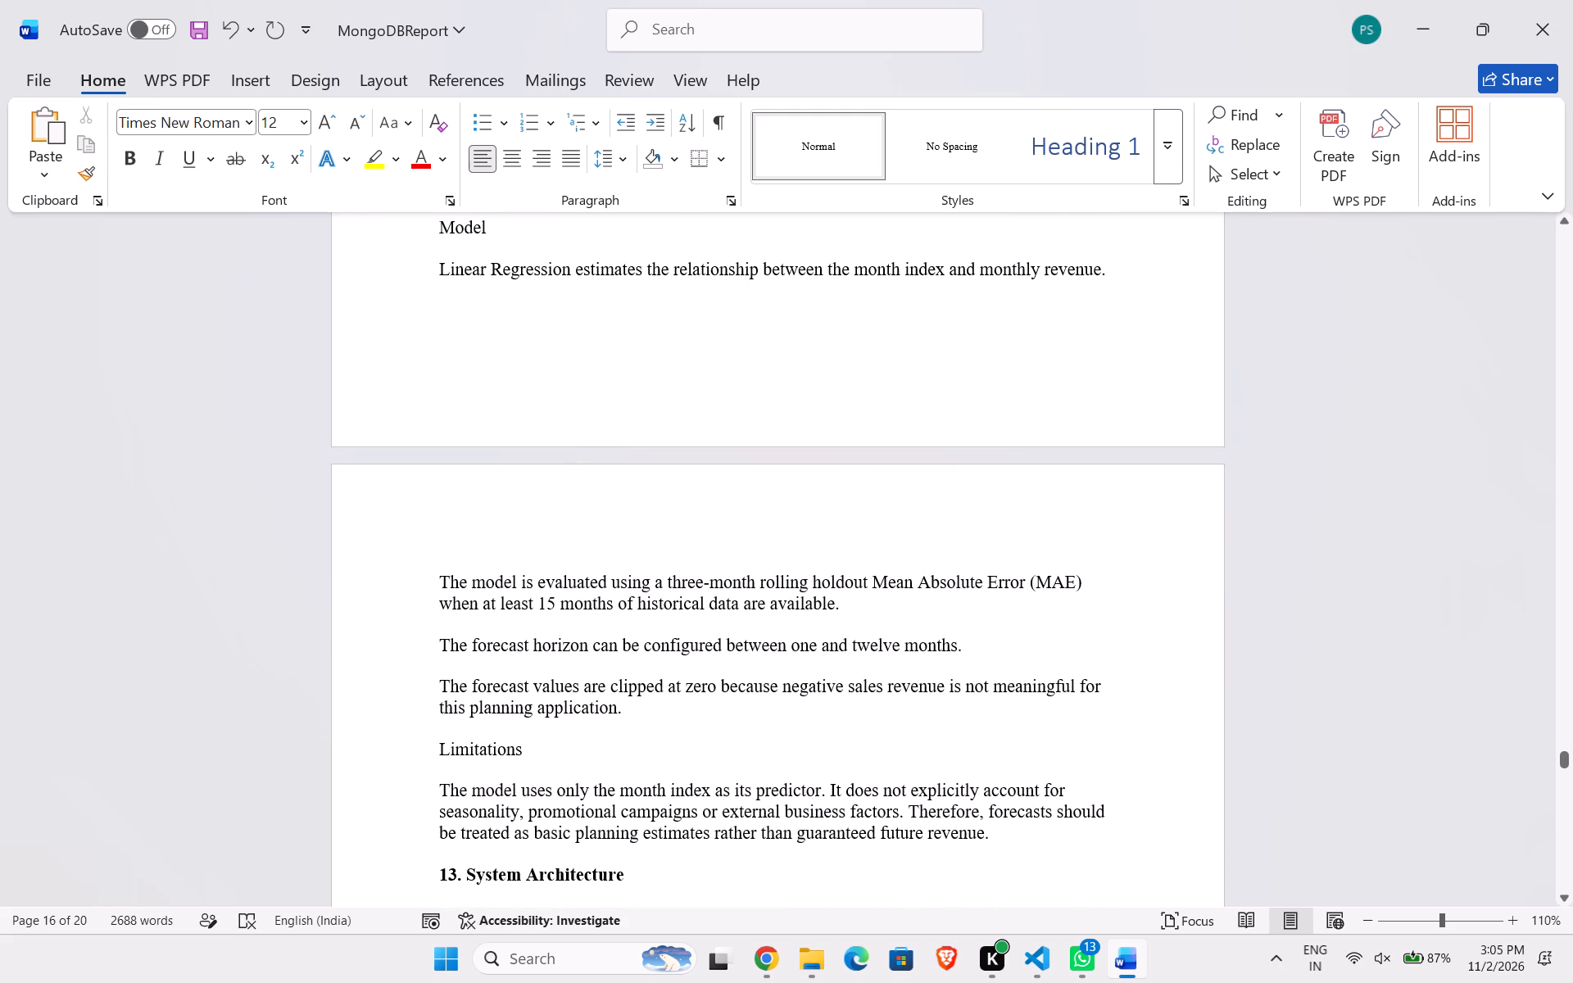
{"action": "key", "text": "Return"}
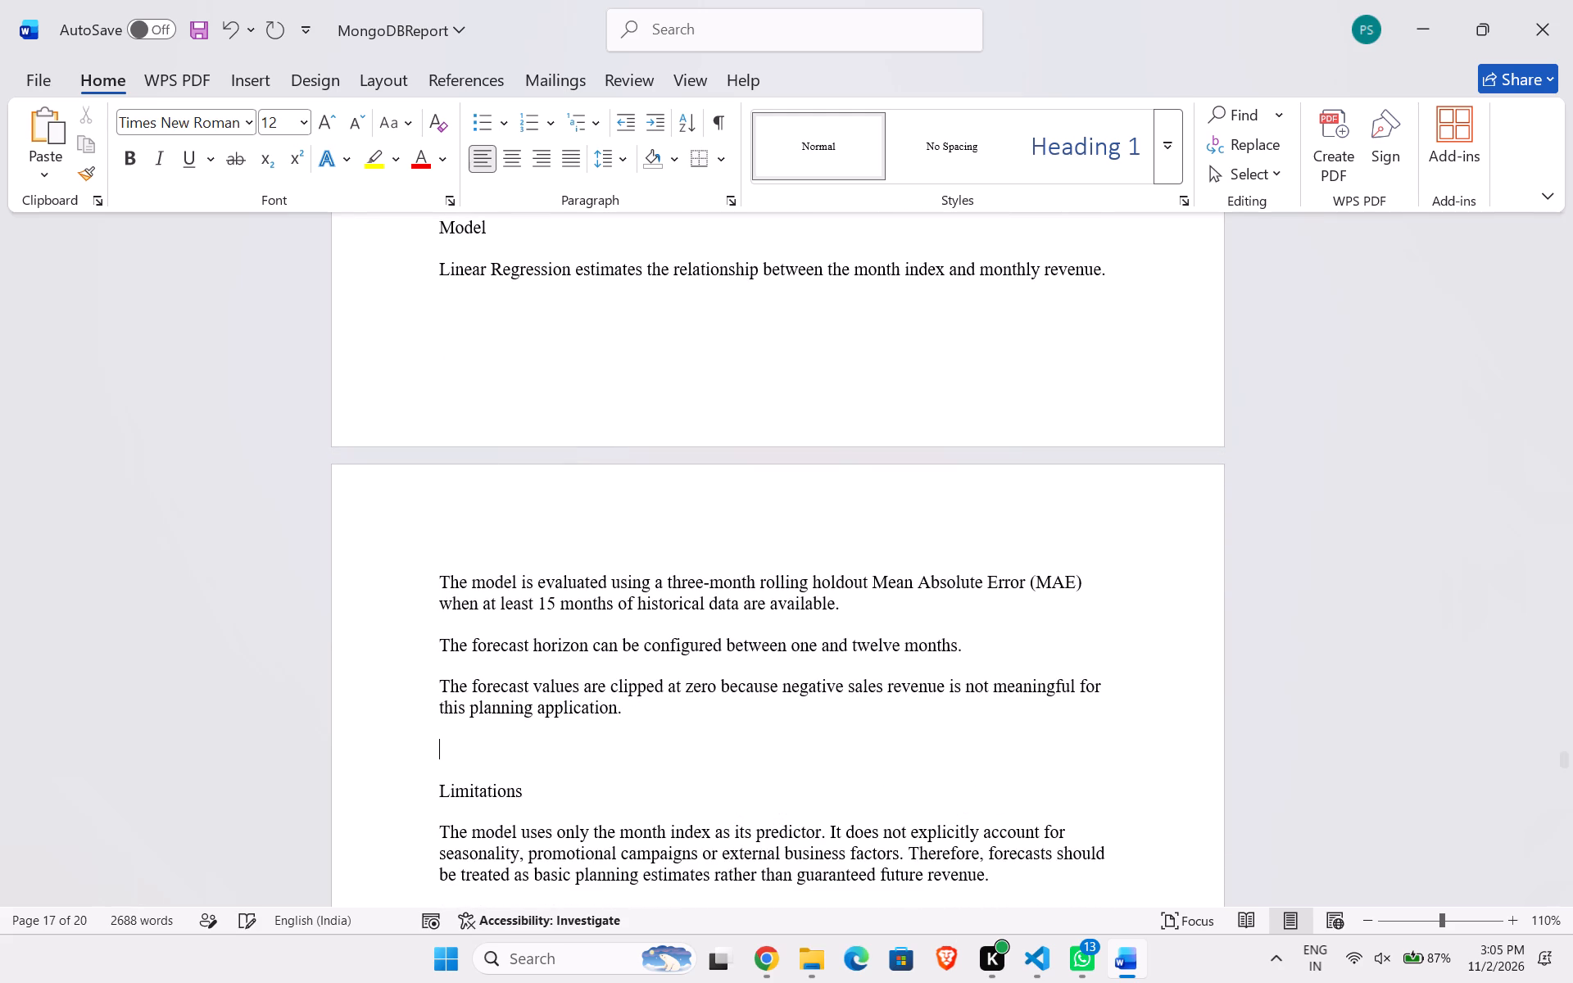
{"action": "key", "text": "ctrl+v"}
Review the report from section 13 to the references, and from the certificate page through CRUD operations to Q1, for places needing illustrations.
{"action": "scroll", "coordinate": [656, 703], "scroll_direction": "down", "scroll_amount": 2}
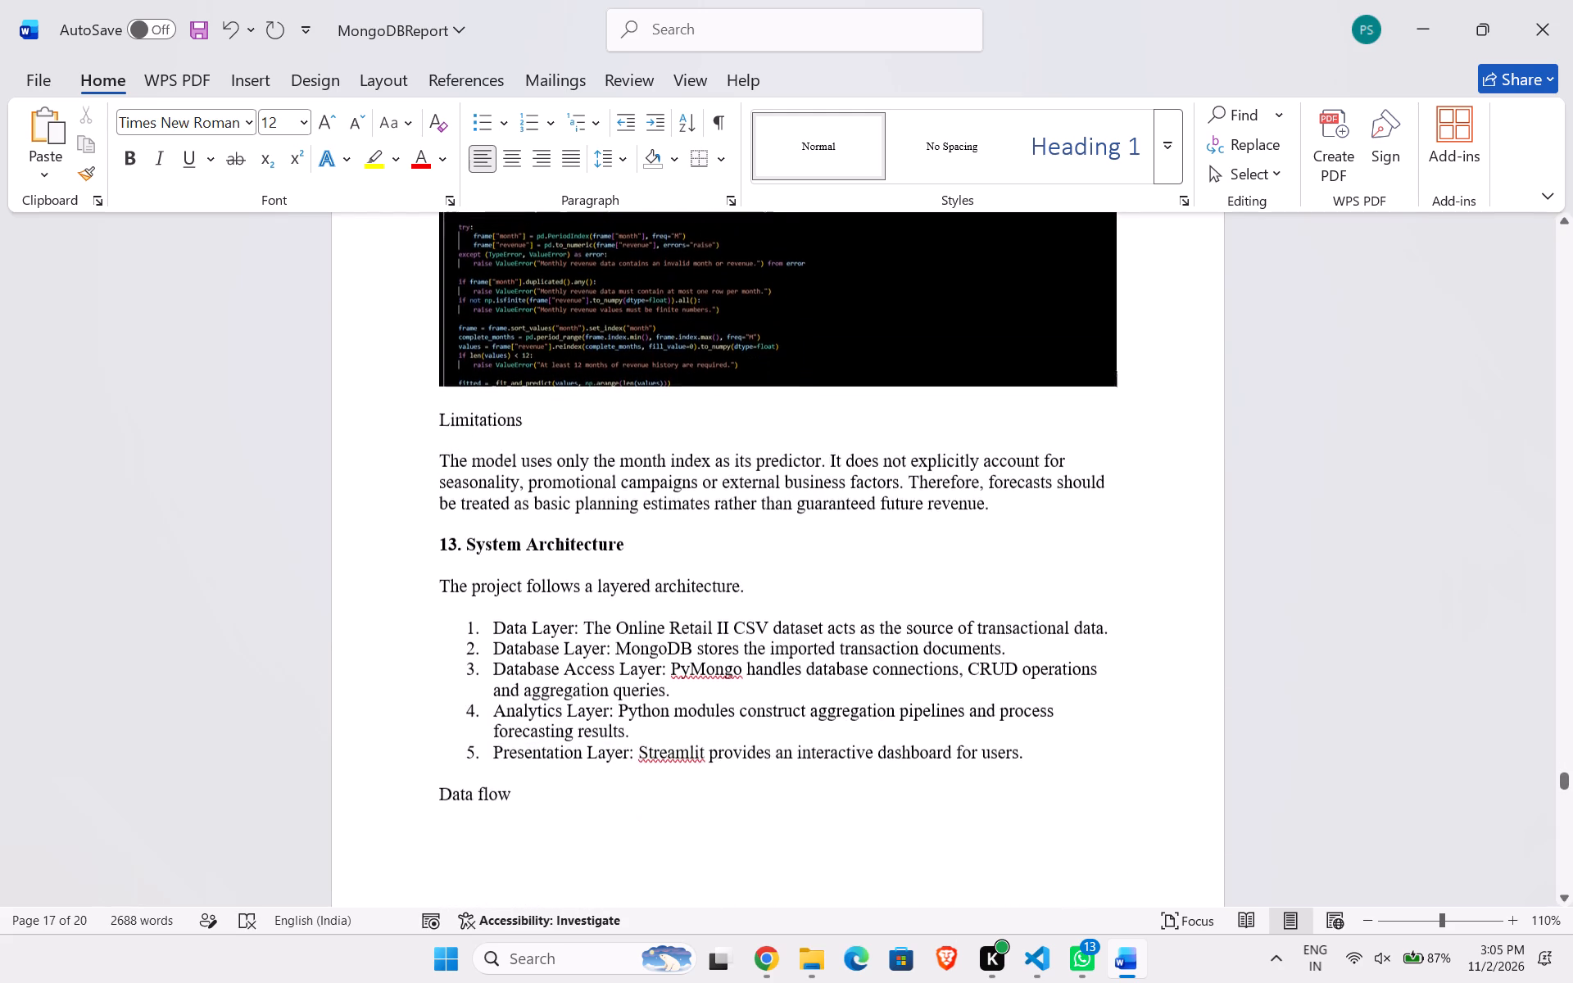
{"action": "scroll", "coordinate": [656, 703], "scroll_direction": "down", "scroll_amount": 7}
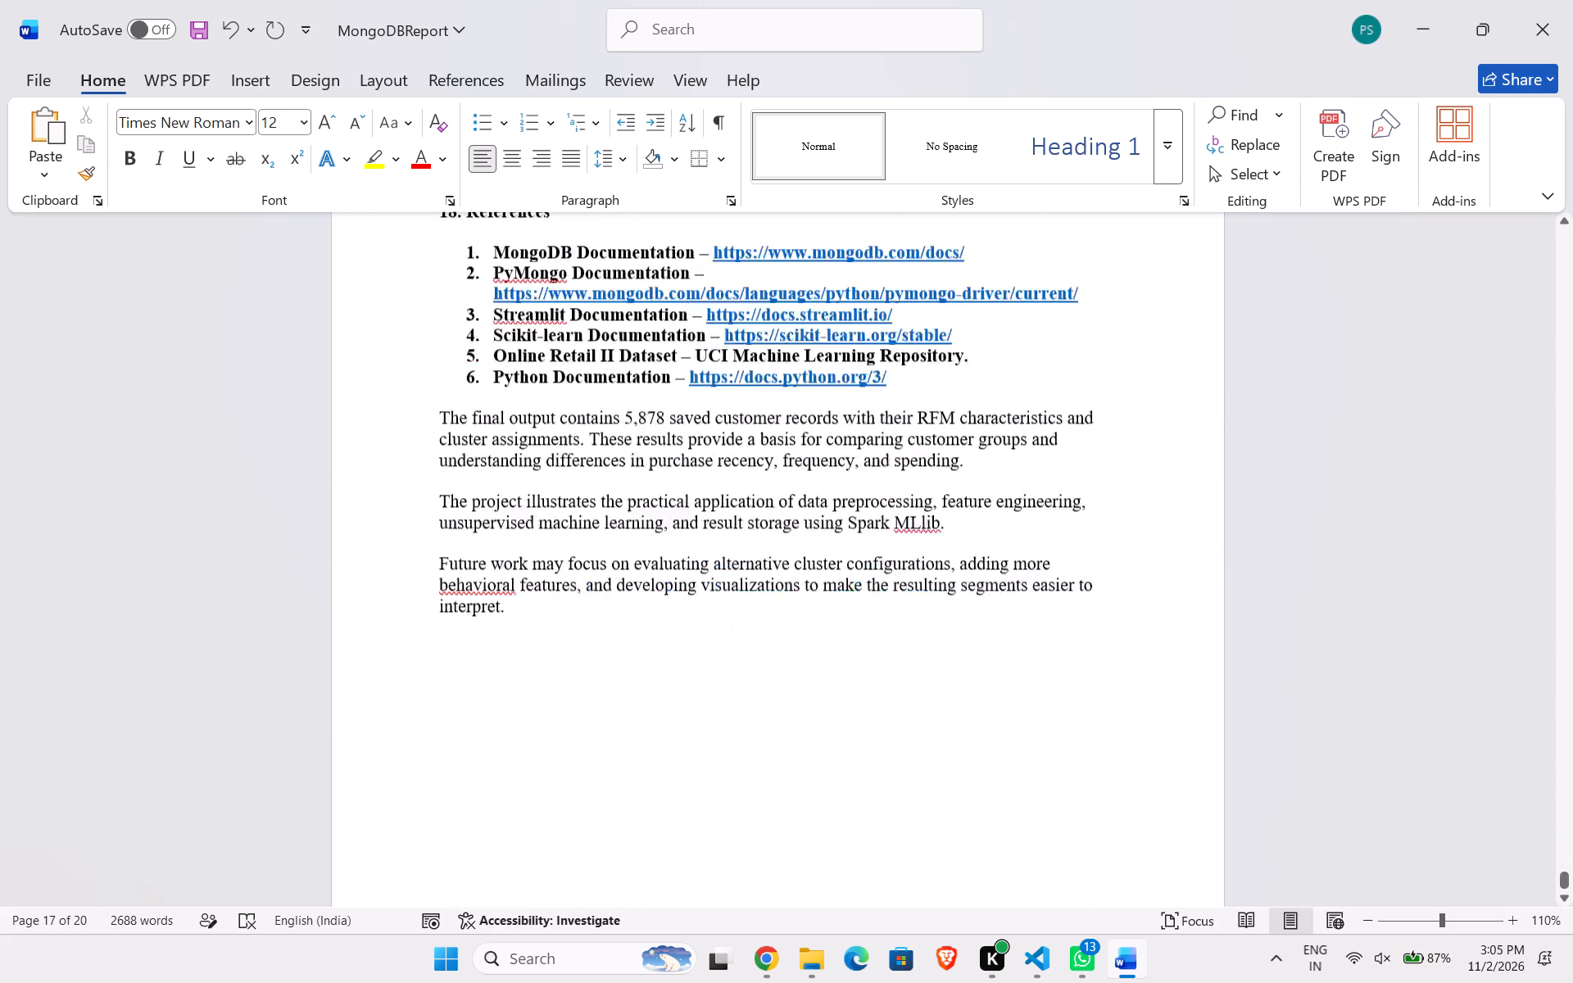
{"action": "scroll", "coordinate": [656, 703], "scroll_direction": "down", "scroll_amount": 1}
{"action": "scroll", "coordinate": [656, 703], "scroll_direction": "up", "scroll_amount": 20}
{"action": "scroll", "coordinate": [656, 703], "scroll_direction": "up", "scroll_amount": 3}
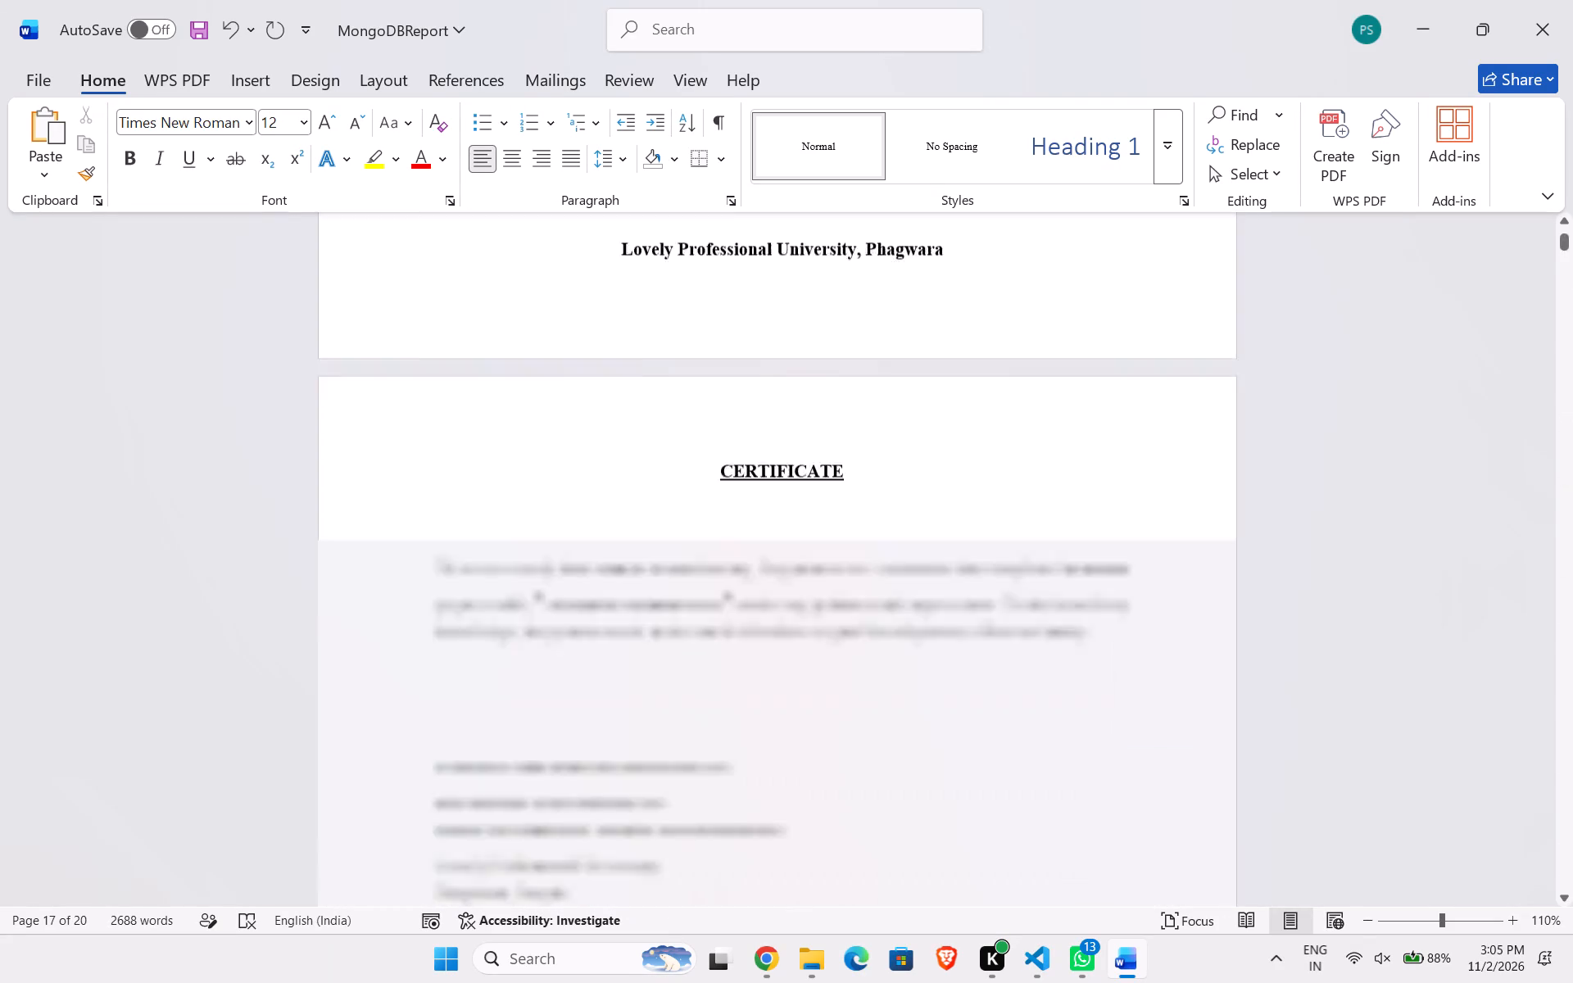
{"action": "scroll", "coordinate": [656, 703], "scroll_direction": "up", "scroll_amount": 5}
{"action": "scroll", "coordinate": [656, 703], "scroll_direction": "down", "scroll_amount": 2}
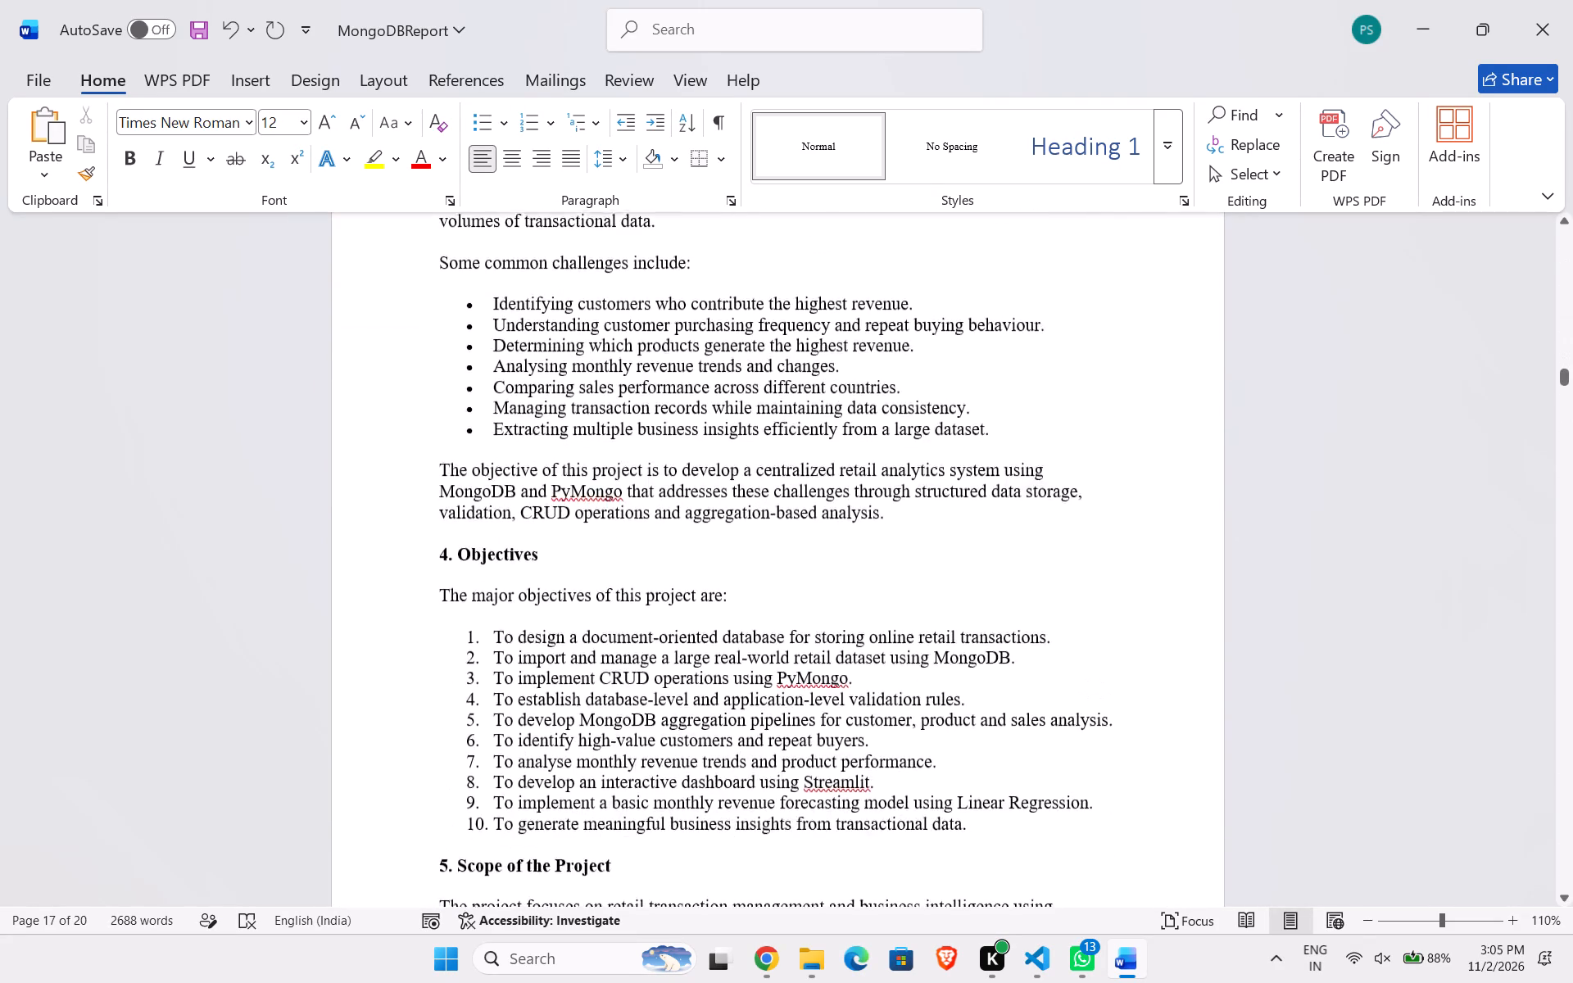
{"action": "scroll", "coordinate": [656, 703], "scroll_direction": "down", "scroll_amount": 4}
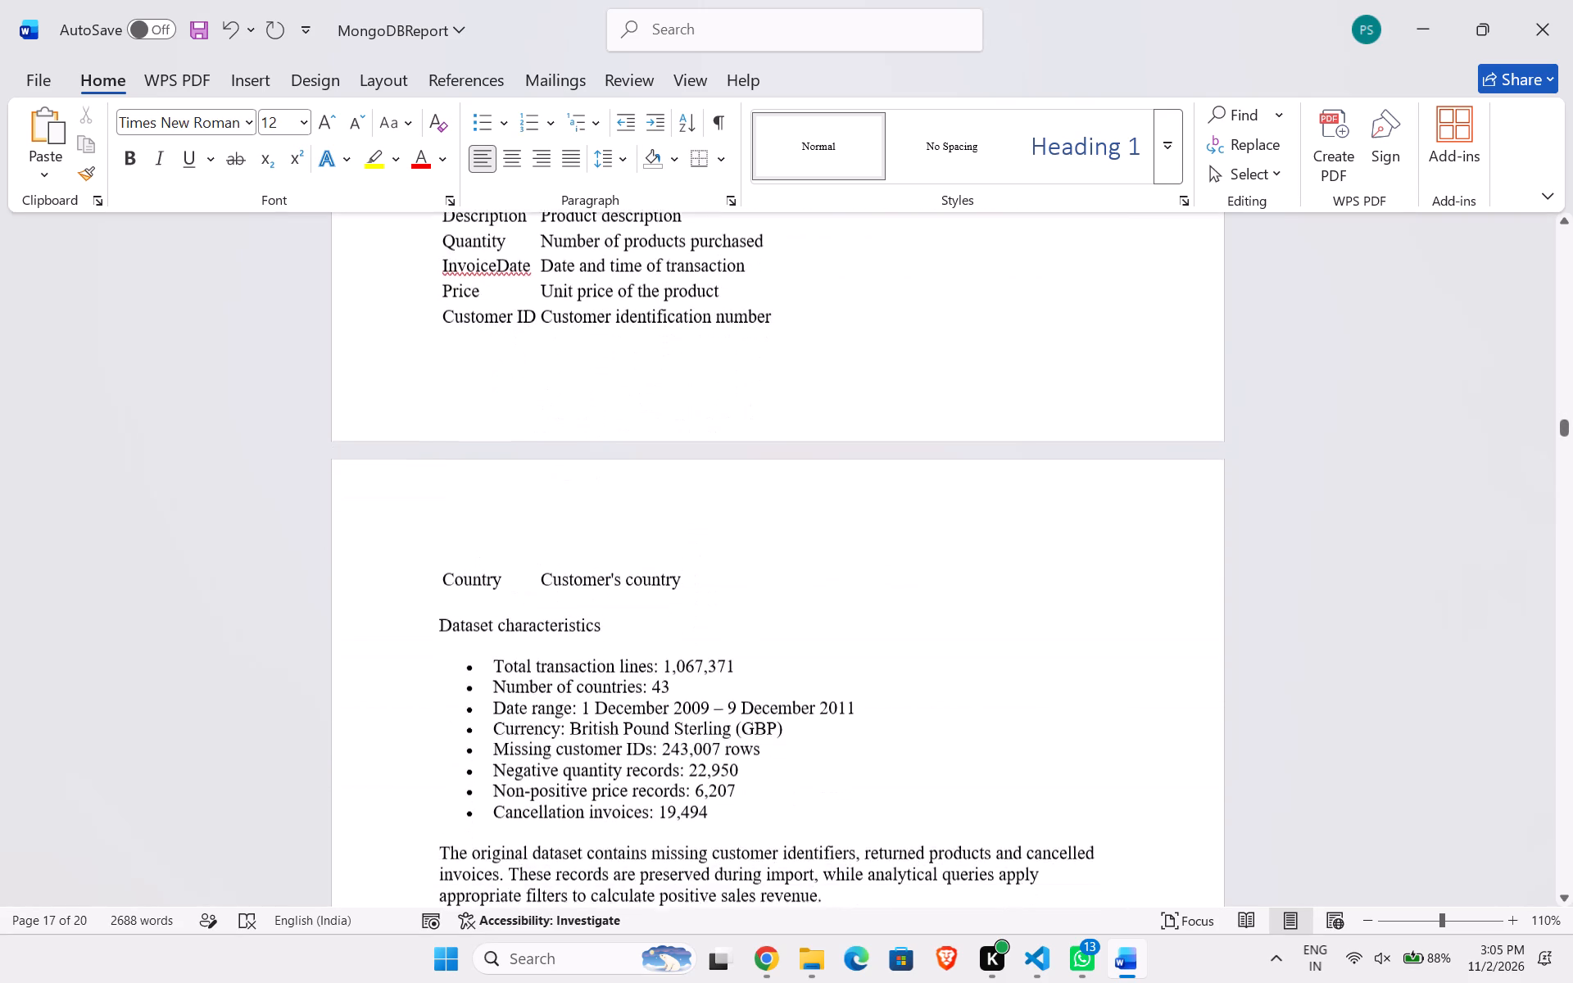
{"action": "scroll", "coordinate": [656, 703], "scroll_direction": "down", "scroll_amount": 4}
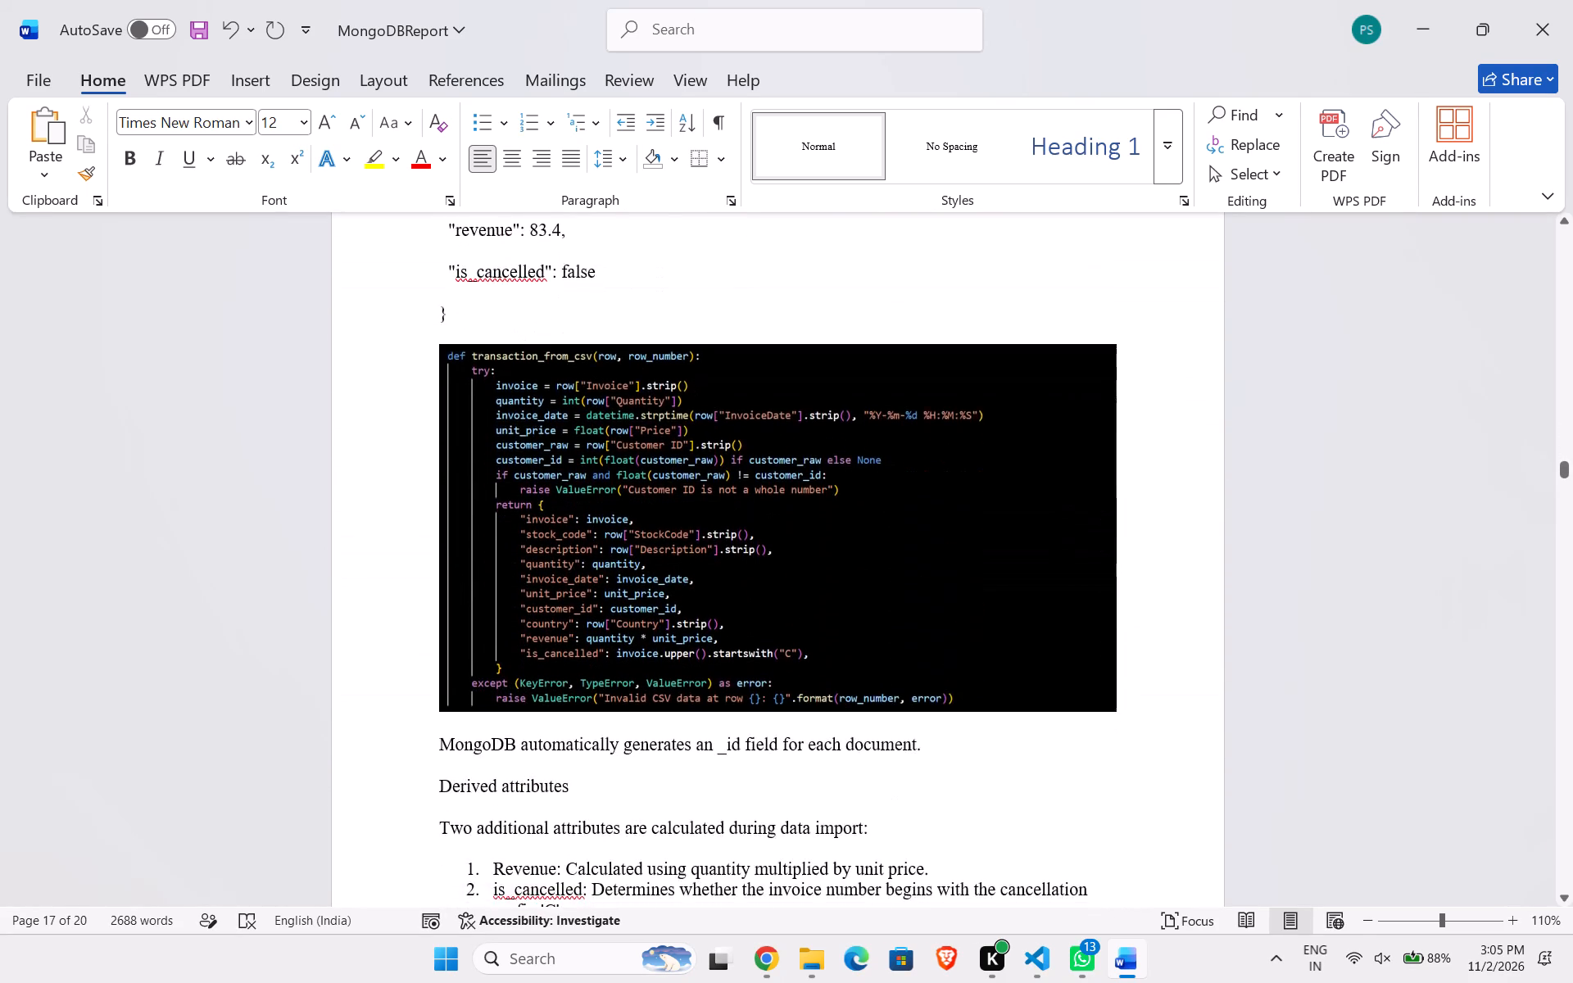
{"action": "scroll", "coordinate": [657, 714], "scroll_direction": "down", "scroll_amount": 3}
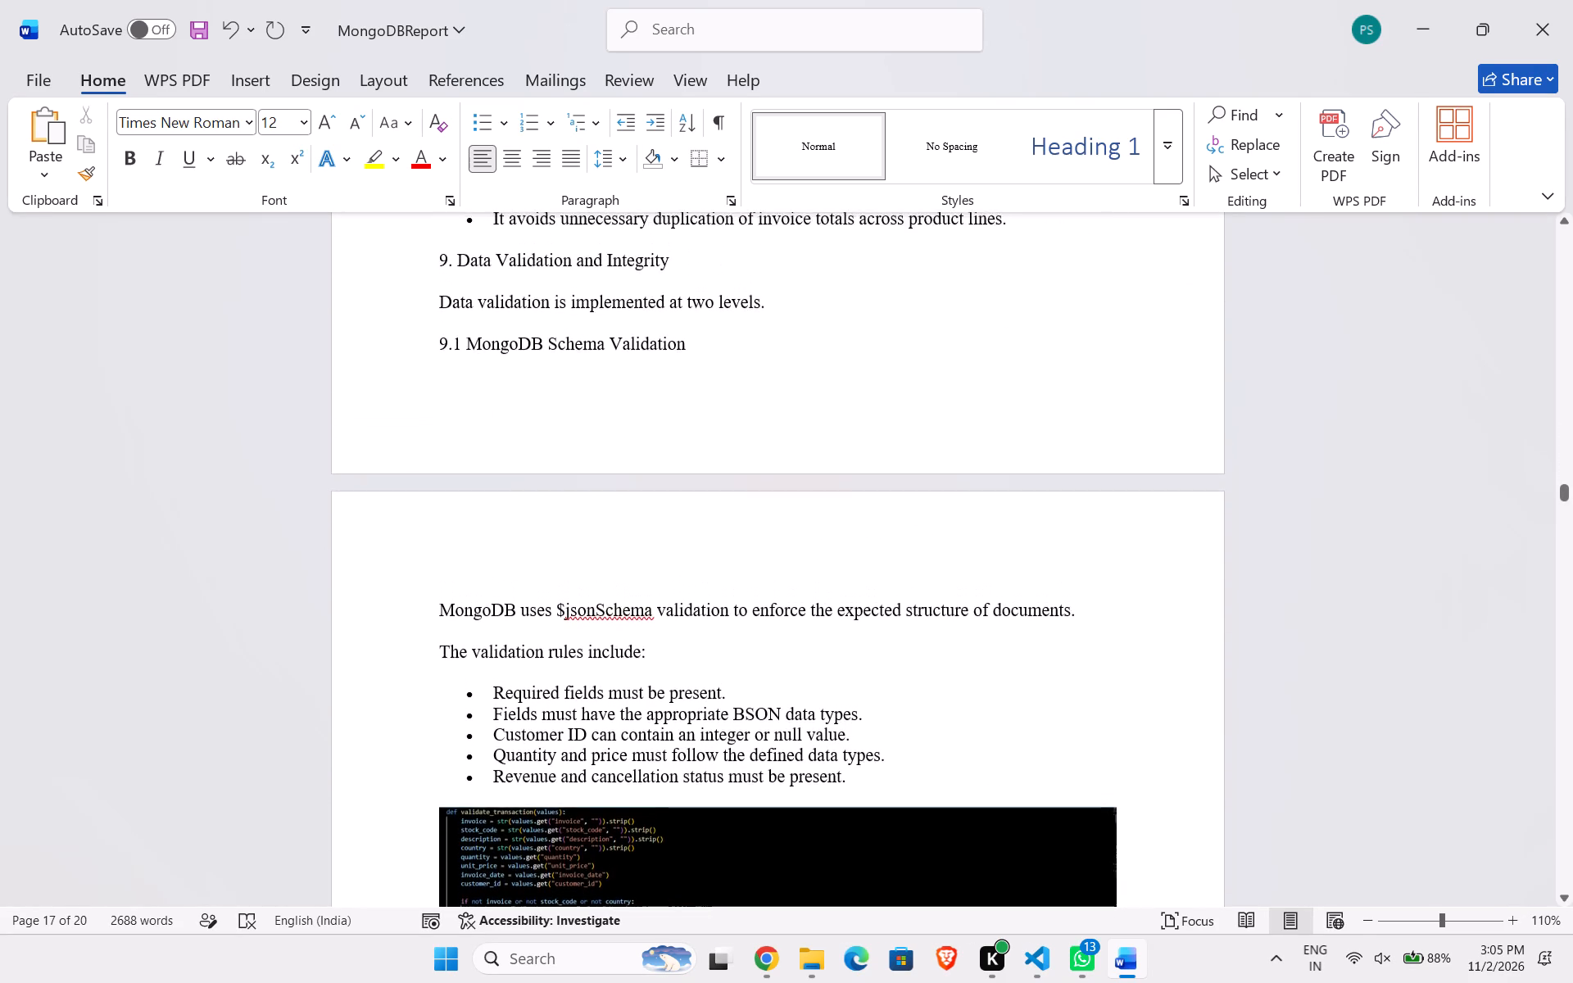
{"action": "scroll", "coordinate": [657, 714], "scroll_direction": "down", "scroll_amount": 3}
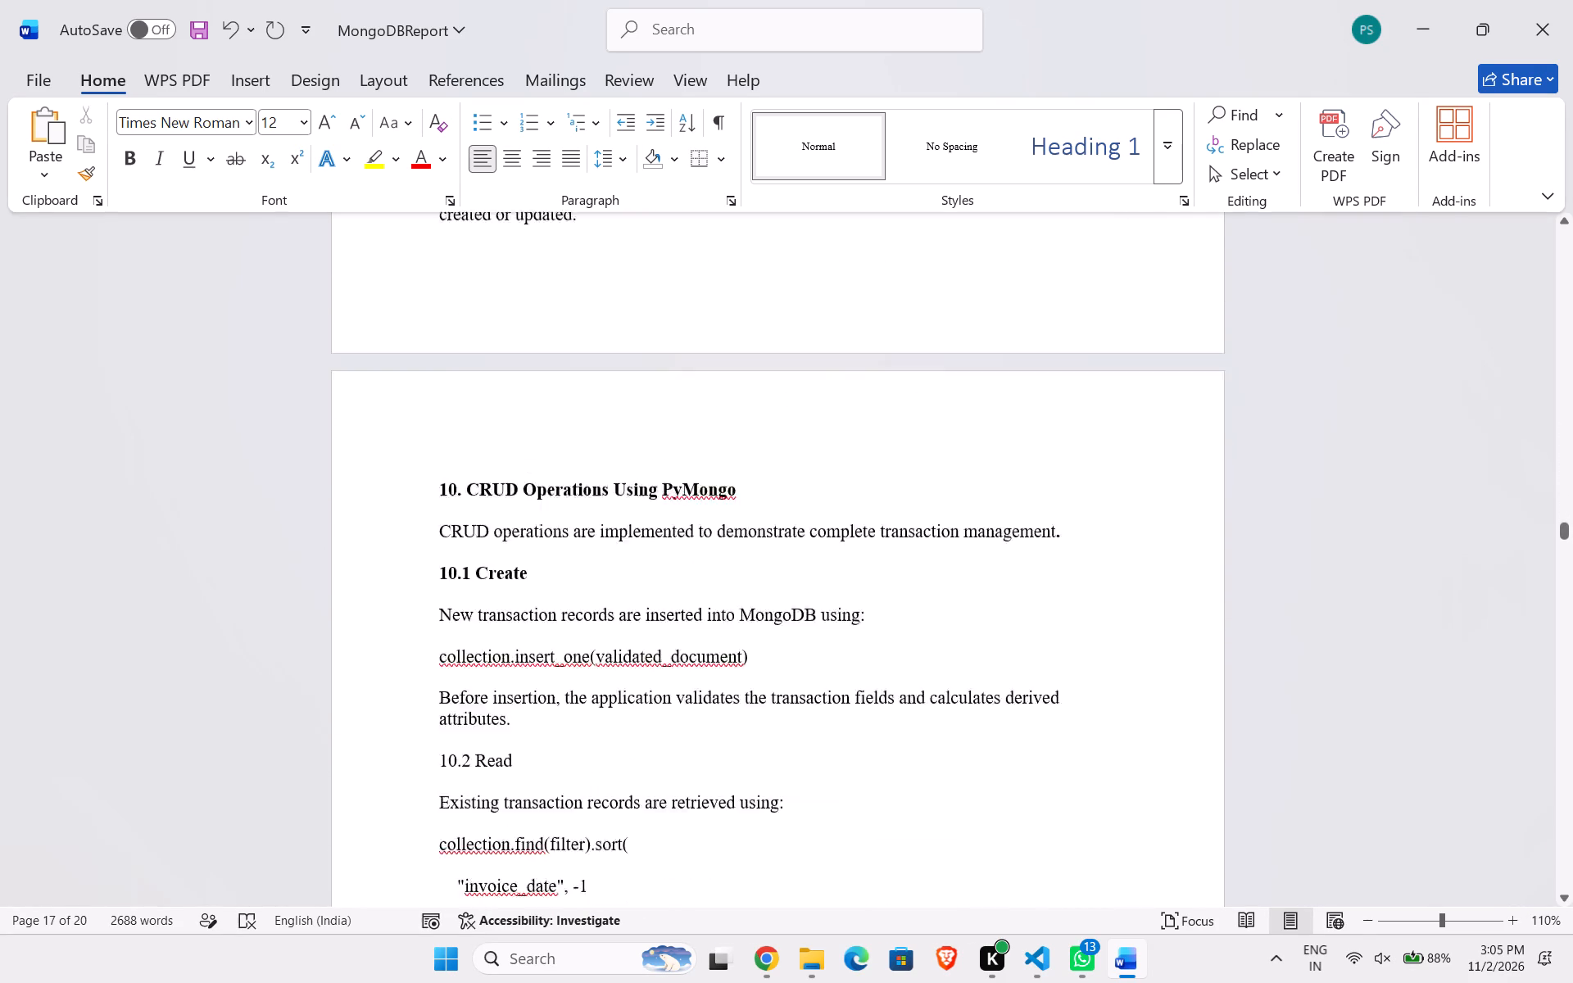
{"action": "scroll", "coordinate": [657, 714], "scroll_direction": "down", "scroll_amount": 5}
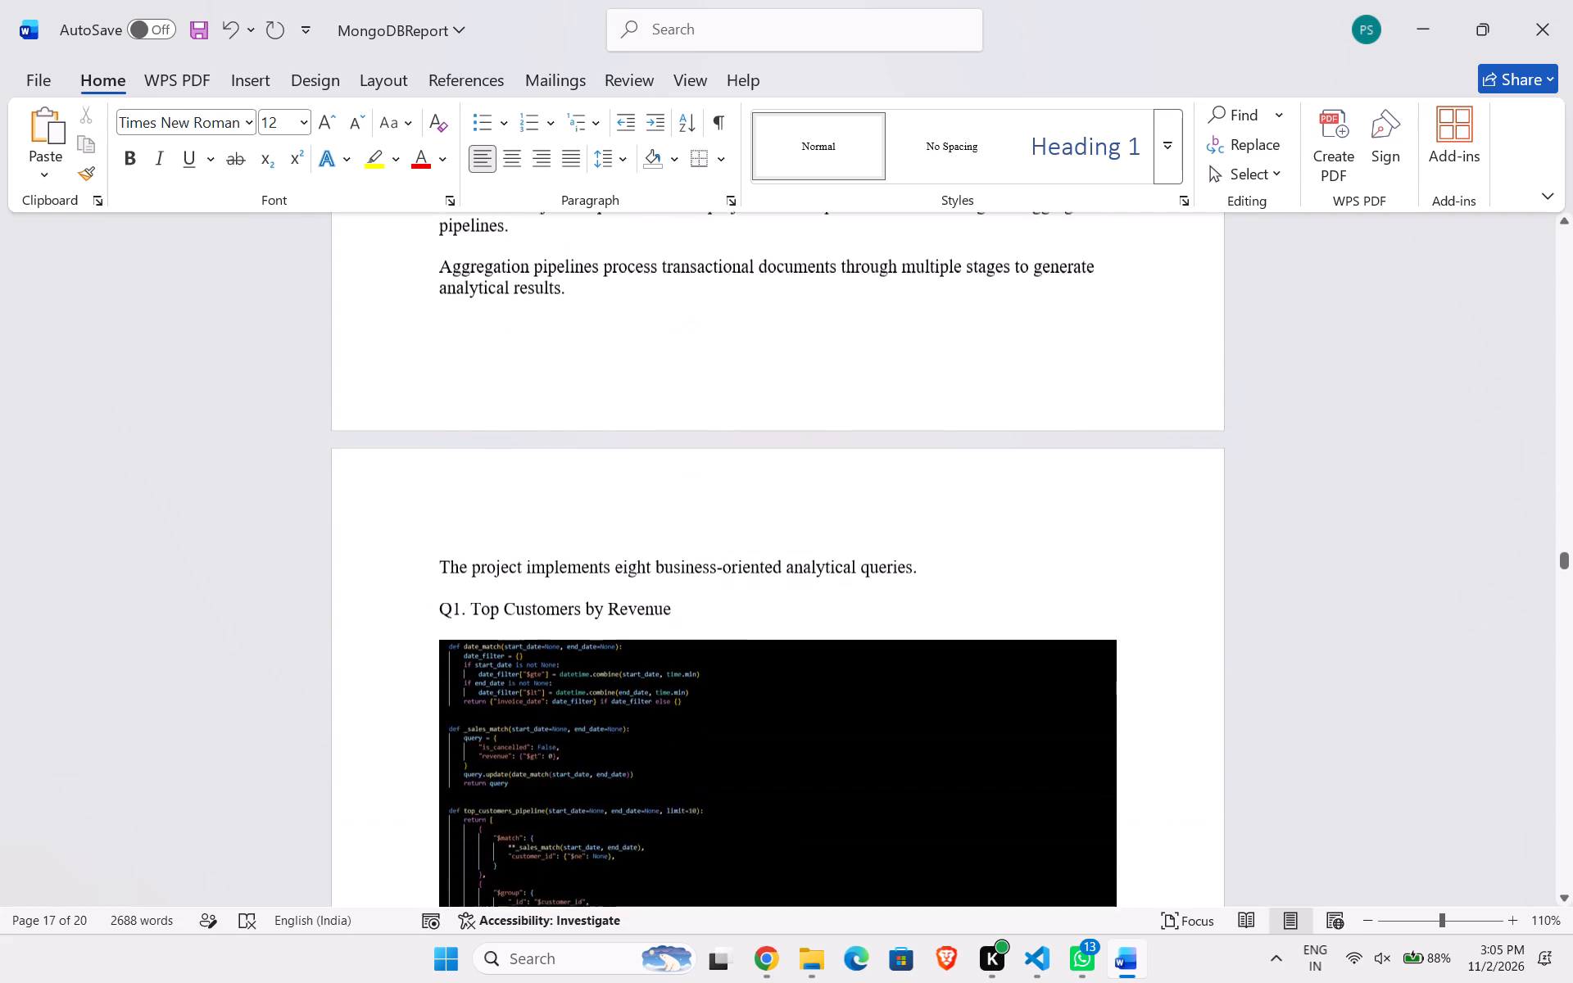
{"action": "scroll", "coordinate": [657, 714], "scroll_direction": "down", "scroll_amount": 2}
In Chrome, open the Retail Lens dashboard and capture a screenshot of its Transaction CRUD page from the title to the first transaction rows.
{"action": "key", "text": "alt+Tab"}
{"action": "key", "text": "alt+Tab"}
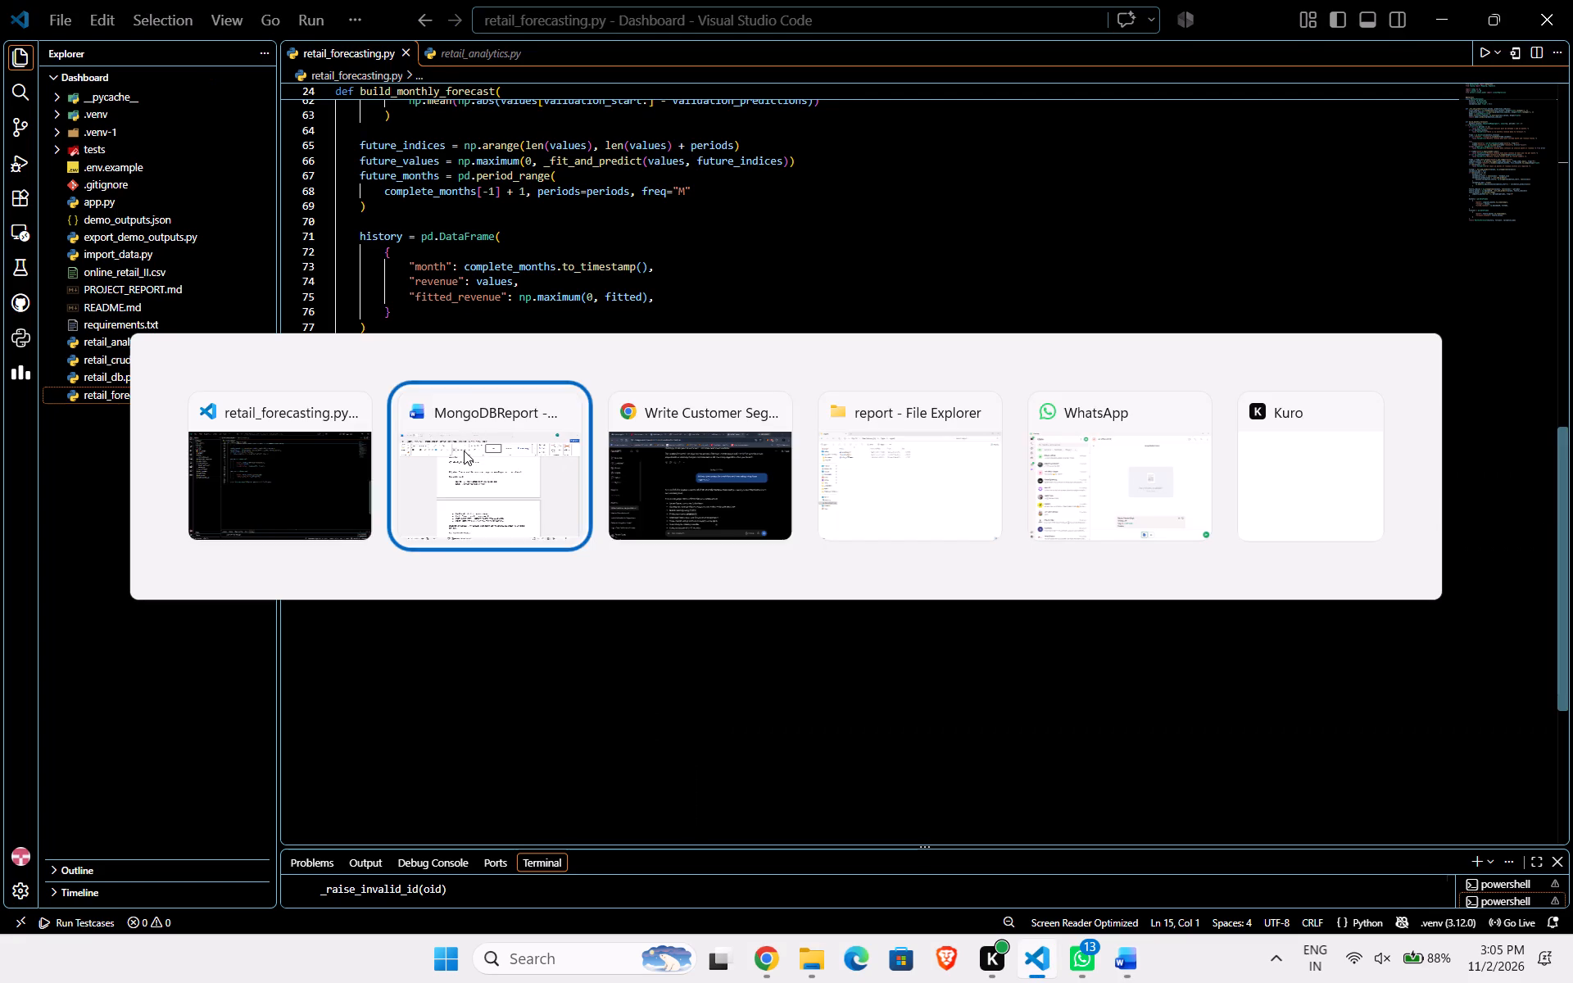
{"action": "key", "text": "alt+Tab"}
{"action": "key", "text": "alt+Tab"}
{"action": "key", "text": "alt+Tab"}
{"action": "key", "text": "alt+Tab"}
{"action": "key", "text": "alt+Tab"}
{"action": "key", "text": "alt+Tab"}
{"action": "key", "text": "alt+Tab"}
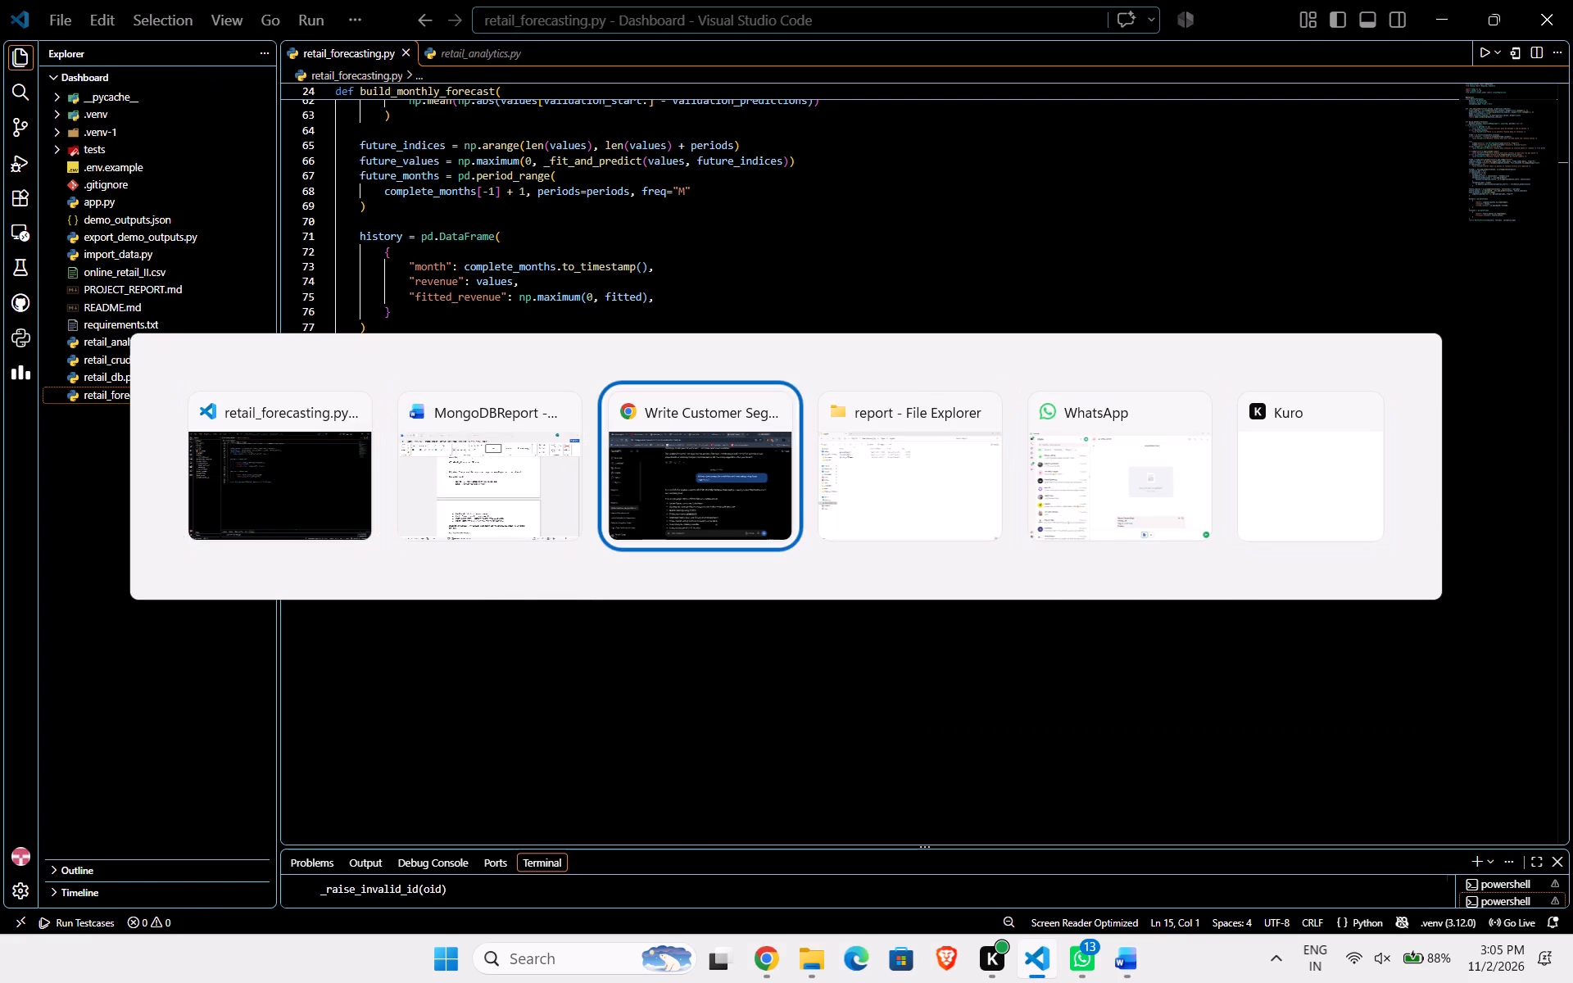
{"action": "left_click", "coordinate": [421, 0]}
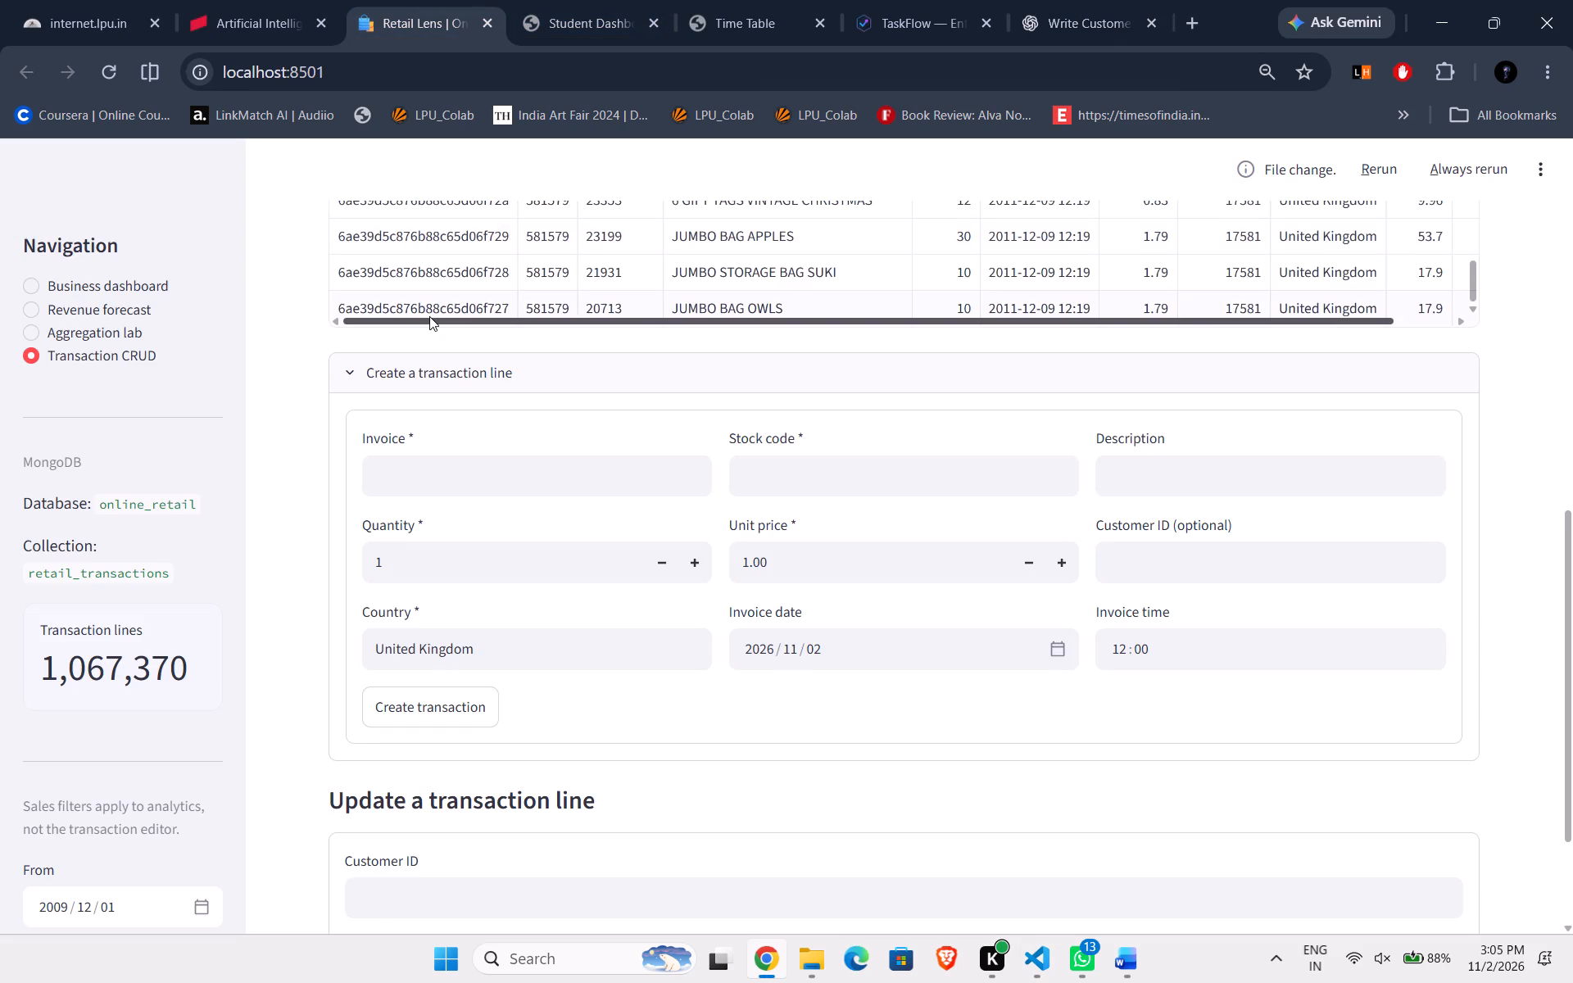
{"action": "scroll", "coordinate": [429, 316], "scroll_direction": "up", "scroll_amount": 18}
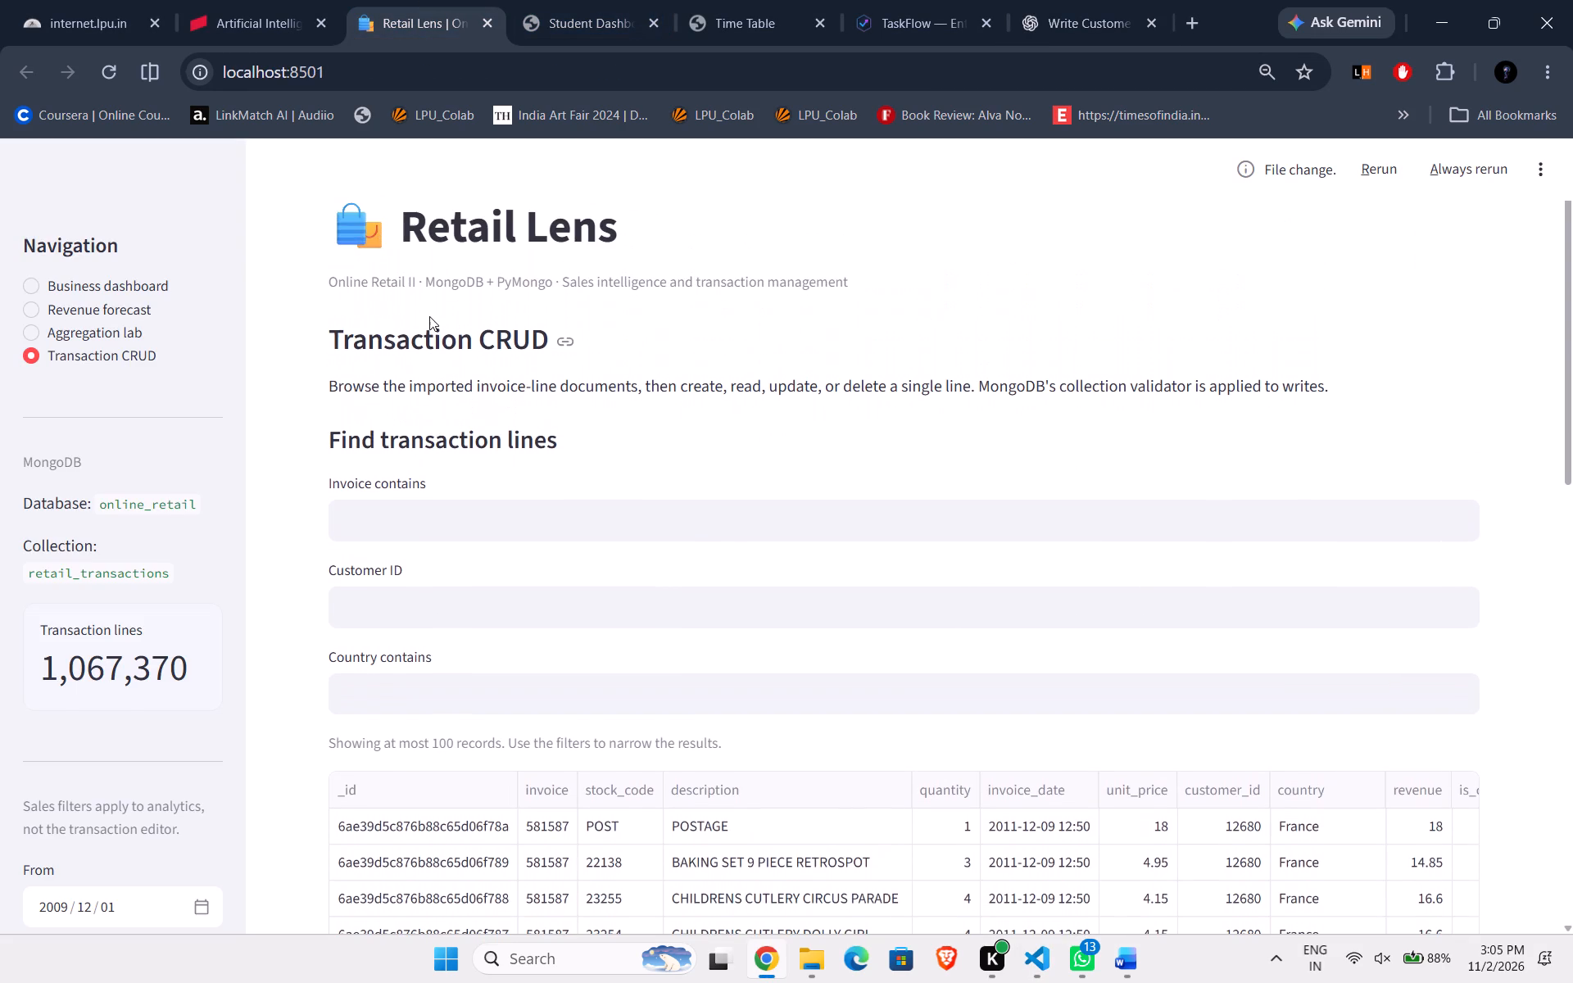
{"action": "key", "text": "Print"}
{"action": "left_click_drag", "start_coordinate": [283, 175], "coordinate": [1555, 913]}
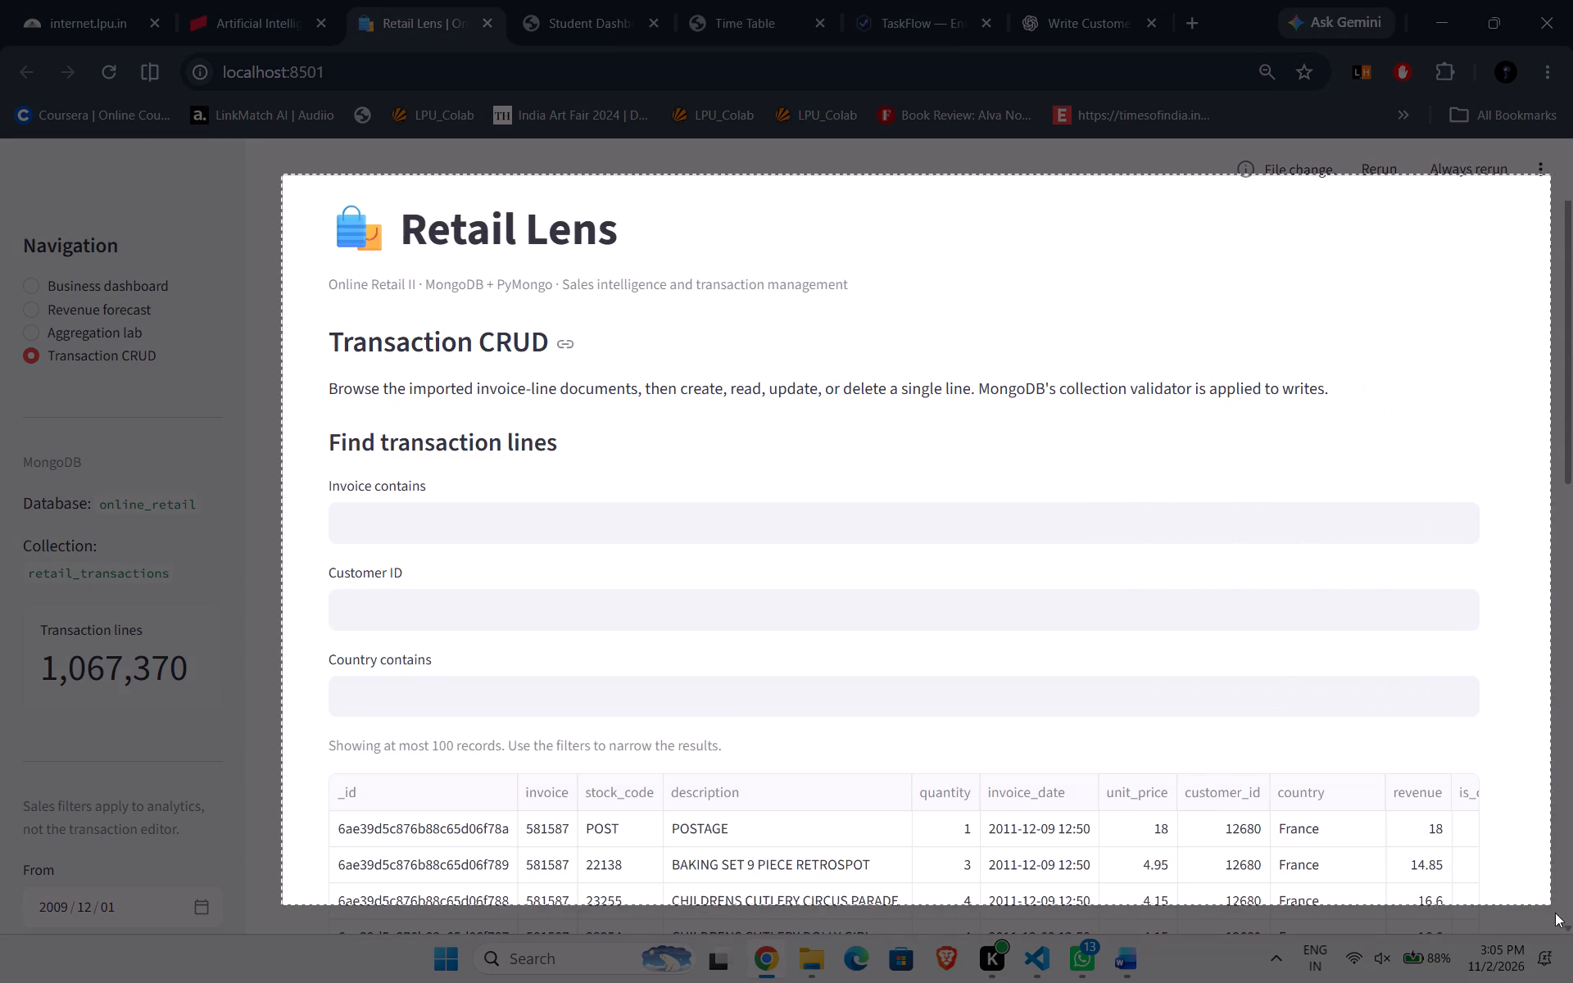
{"action": "left_click_drag", "start_coordinate": [1555, 913], "coordinate": [1544, 932]}
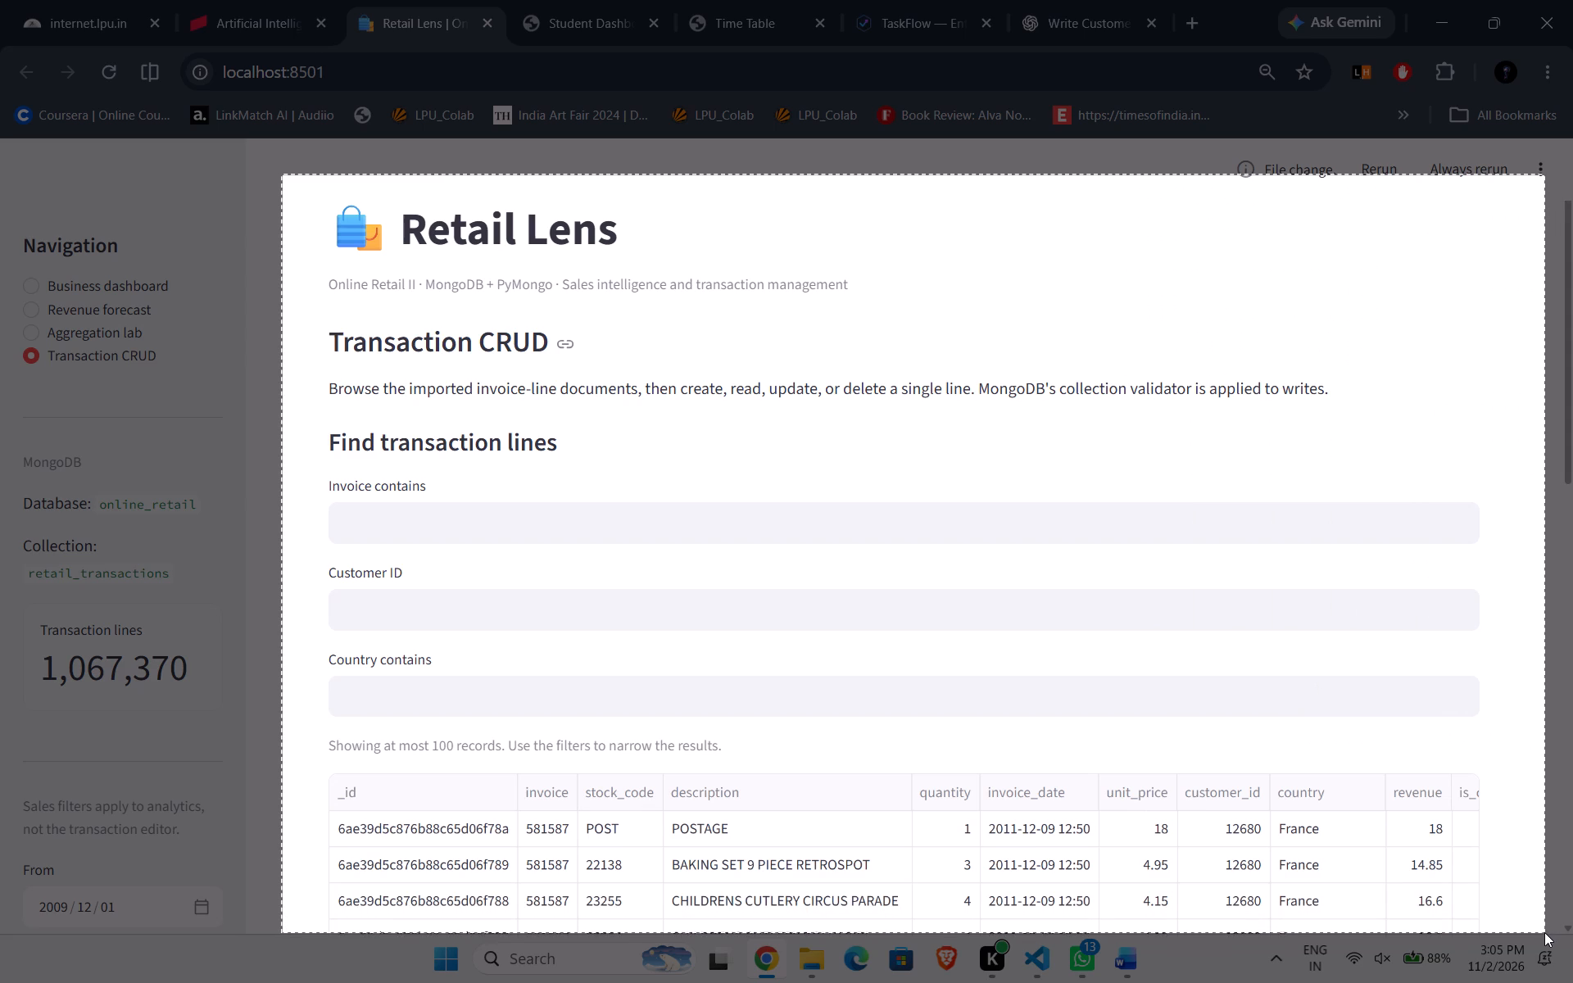
{"action": "left_click_drag", "start_coordinate": [1544, 932], "coordinate": [1543, 930]}
In the Word report, insert the Transaction CRUD screenshot in section 10.2 Read, on a new line below "Existing transaction records are retrieved using:".
{"action": "key", "text": "alt+Tab"}
{"action": "key", "text": "alt+Tab"}
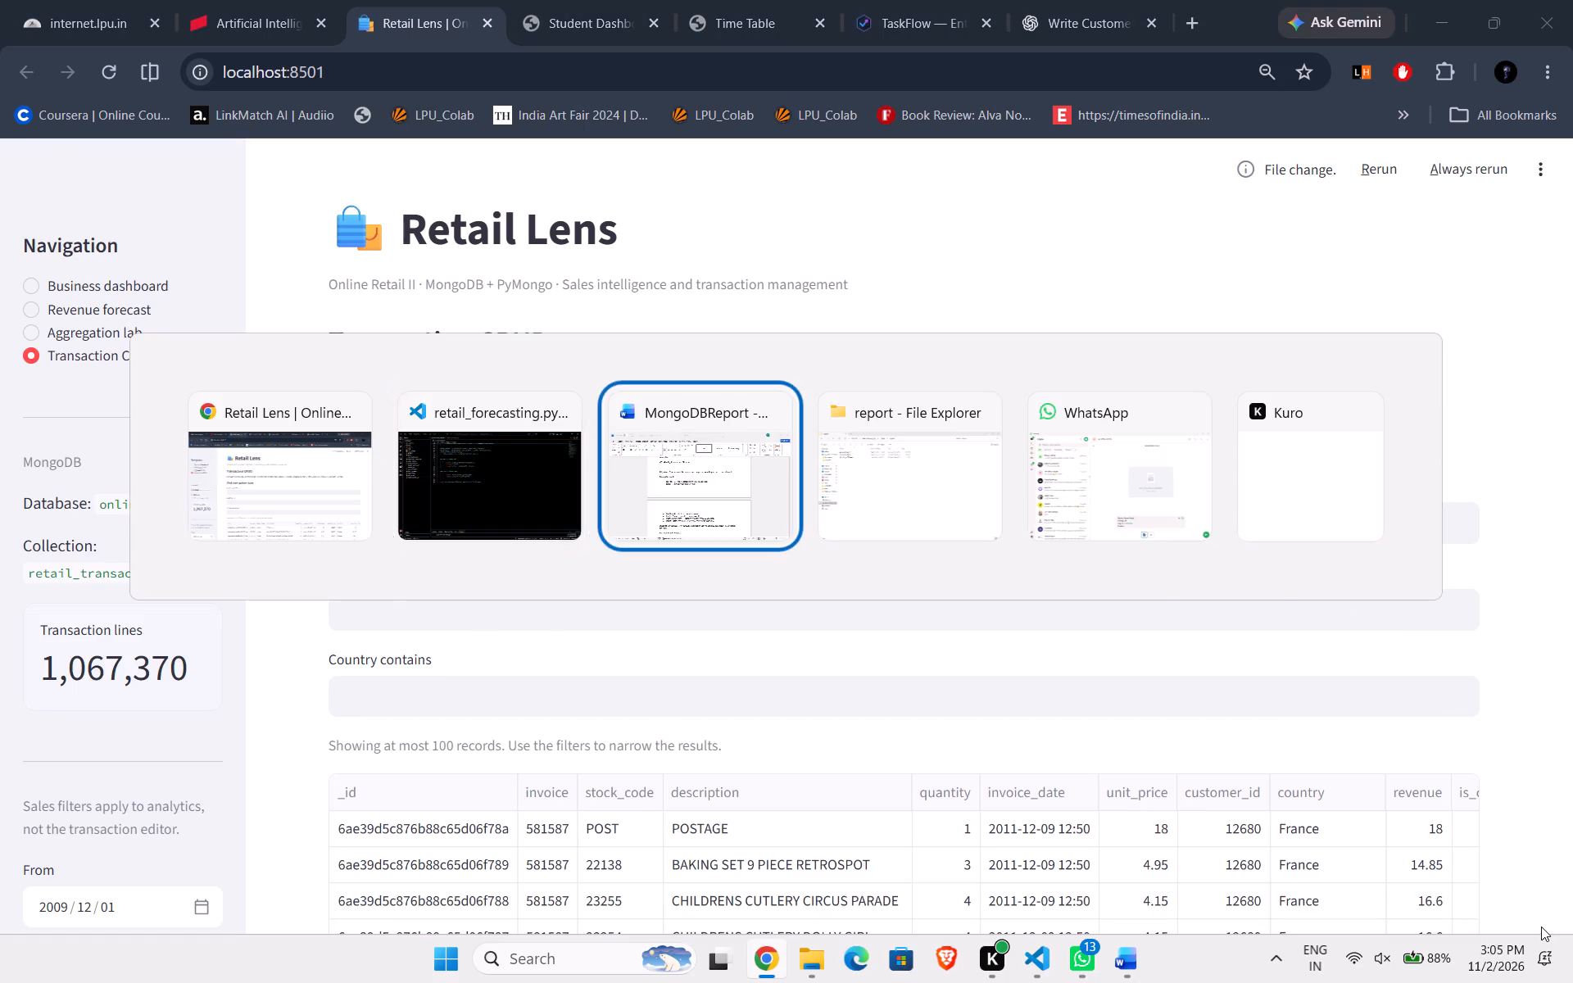
{"action": "scroll", "coordinate": [1149, 712], "scroll_direction": "up", "scroll_amount": 2}
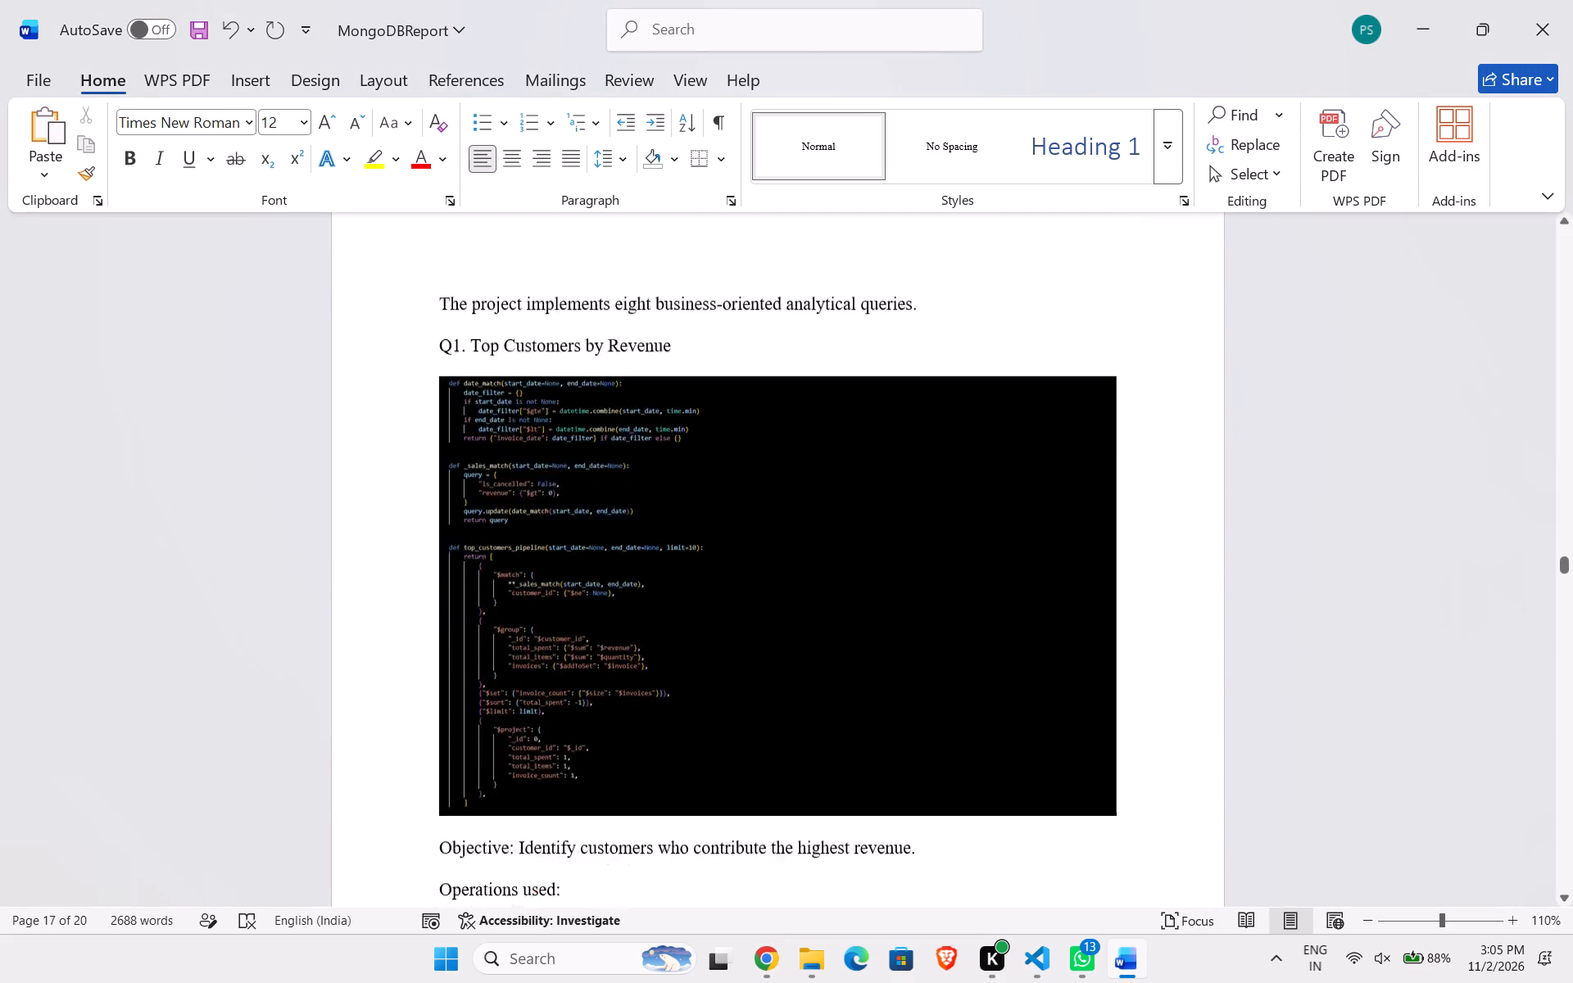
{"action": "scroll", "coordinate": [1149, 712], "scroll_direction": "up", "scroll_amount": 3}
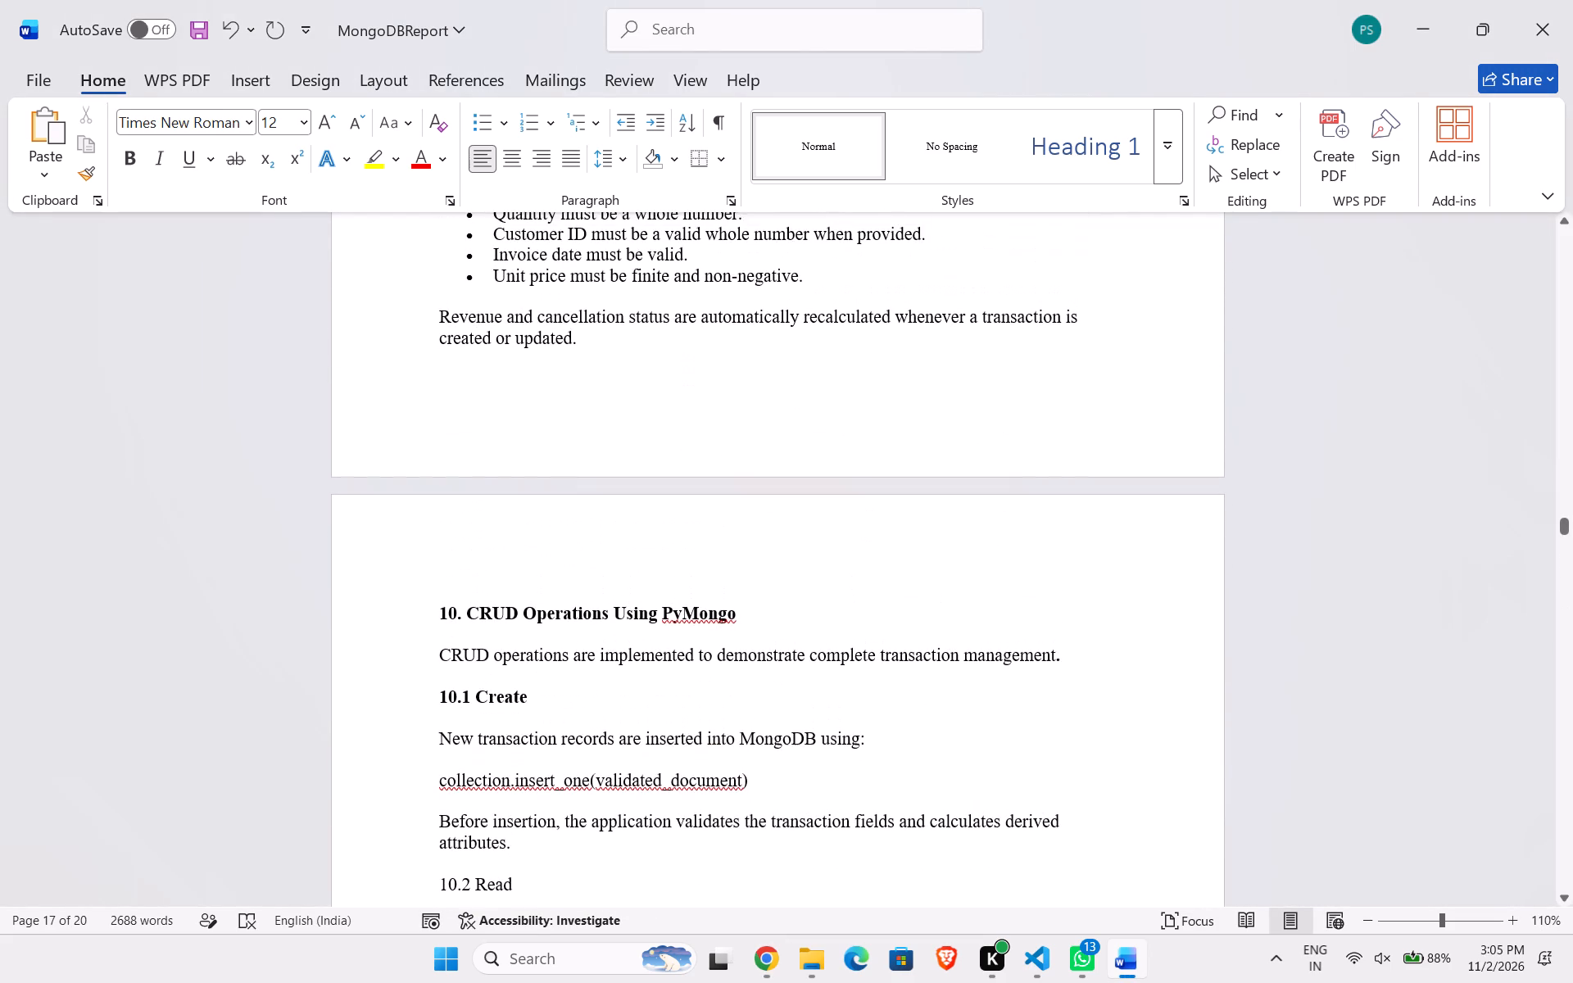
{"action": "scroll", "coordinate": [1073, 715], "scroll_direction": "down", "scroll_amount": 1}
{"action": "left_click", "coordinate": [730, 554]}
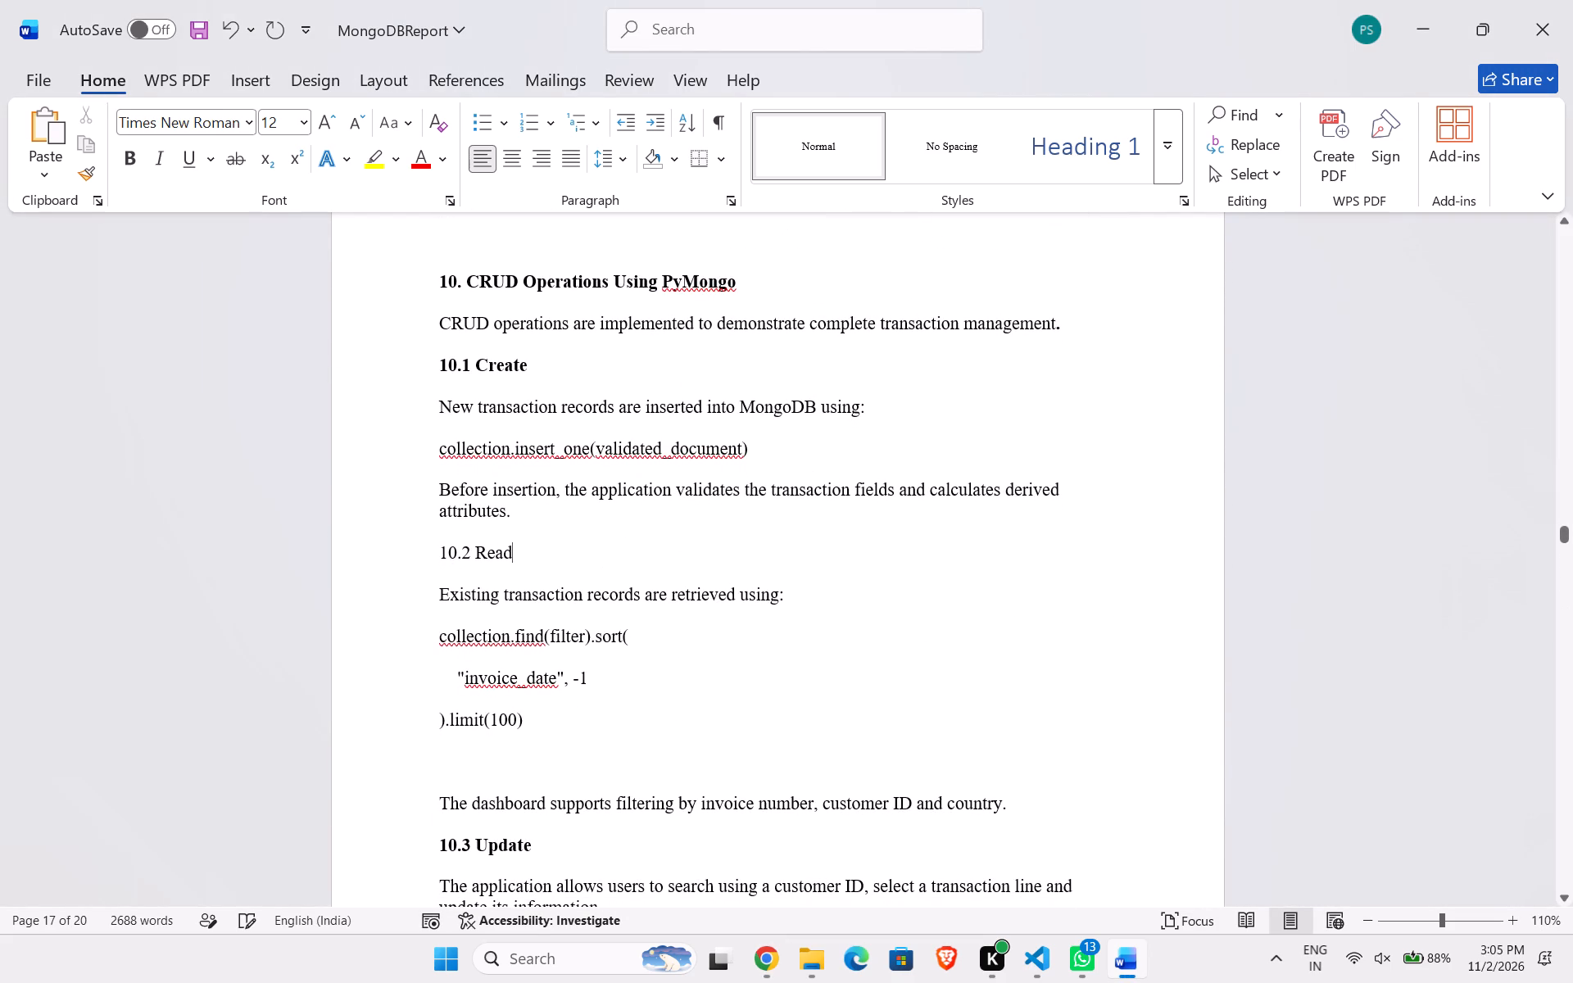
{"action": "left_click", "coordinate": [816, 586]}
{"action": "key", "text": "Return"}
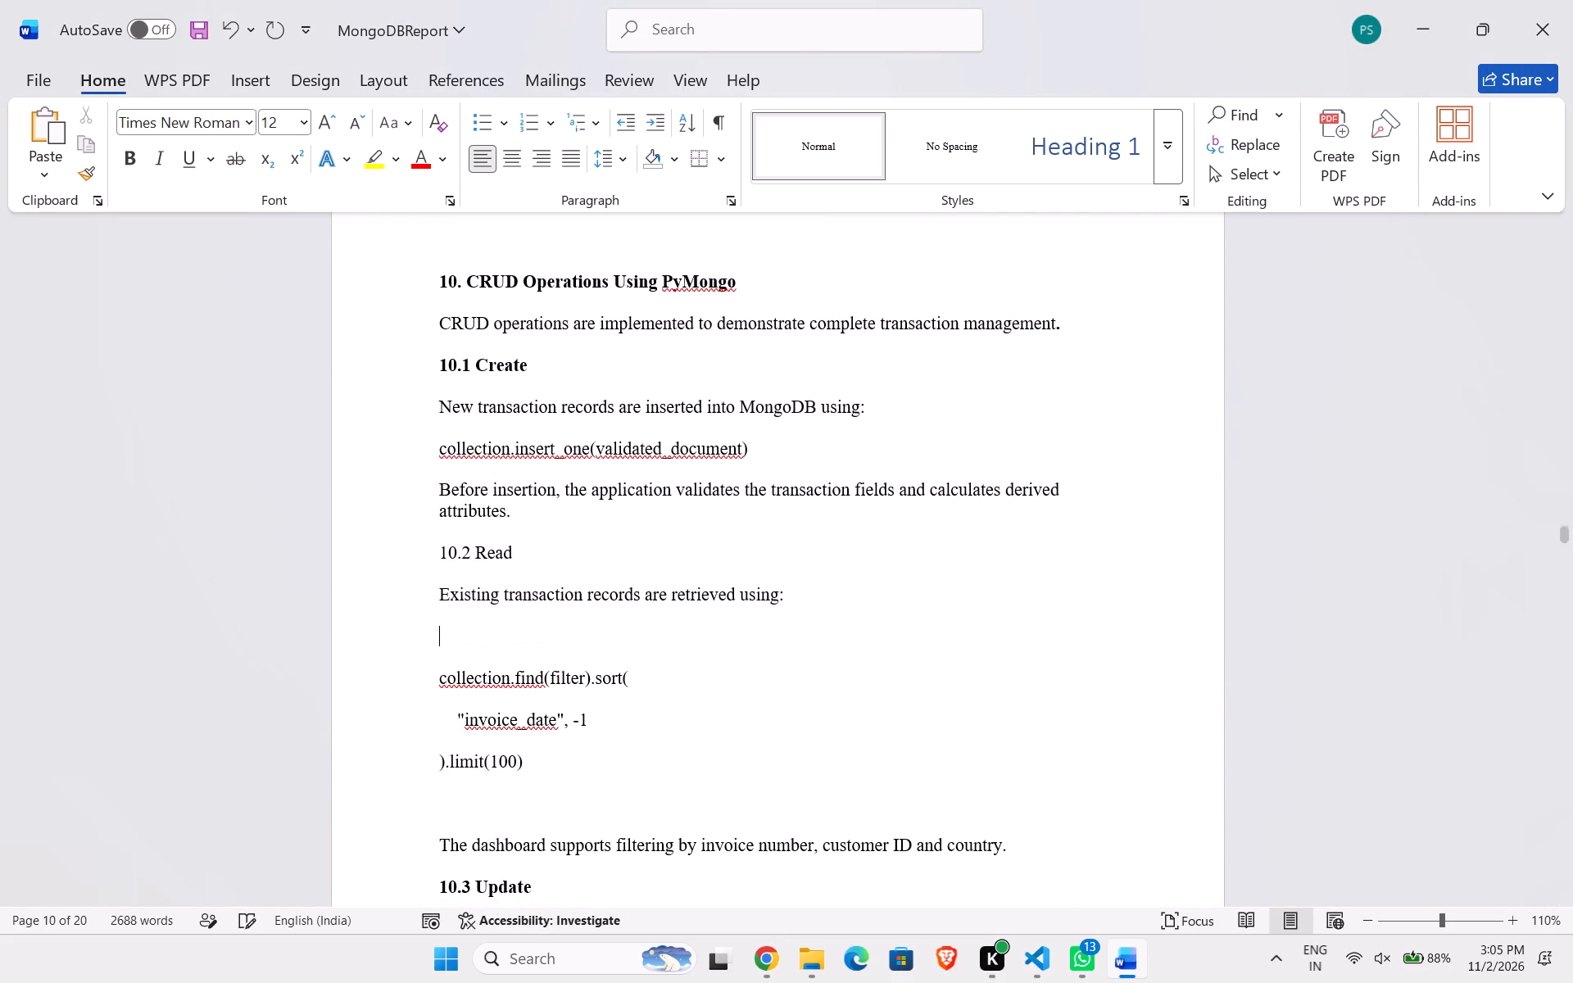
{"action": "key", "text": "ctrl+v"}
In Chrome, expand the transaction deletion form on the Transaction CRUD page and capture a screenshot of the "Update a transaction line" section.
{"action": "key", "text": "alt+Tab"}
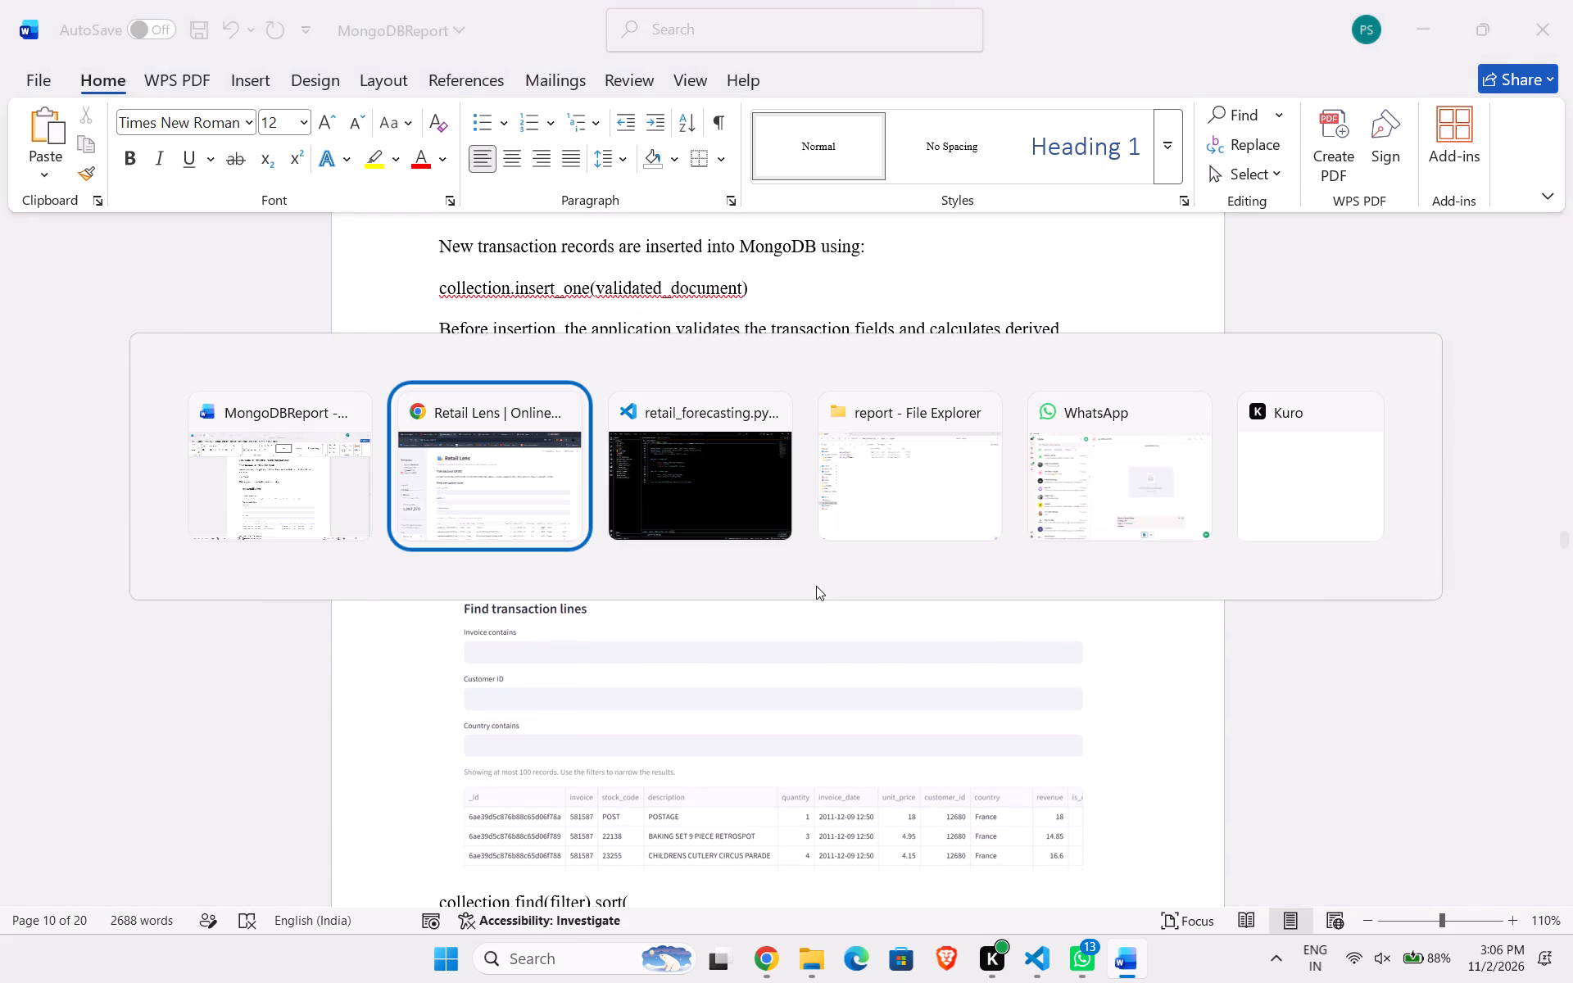
{"action": "scroll", "coordinate": [755, 500], "scroll_direction": "down", "scroll_amount": 4}
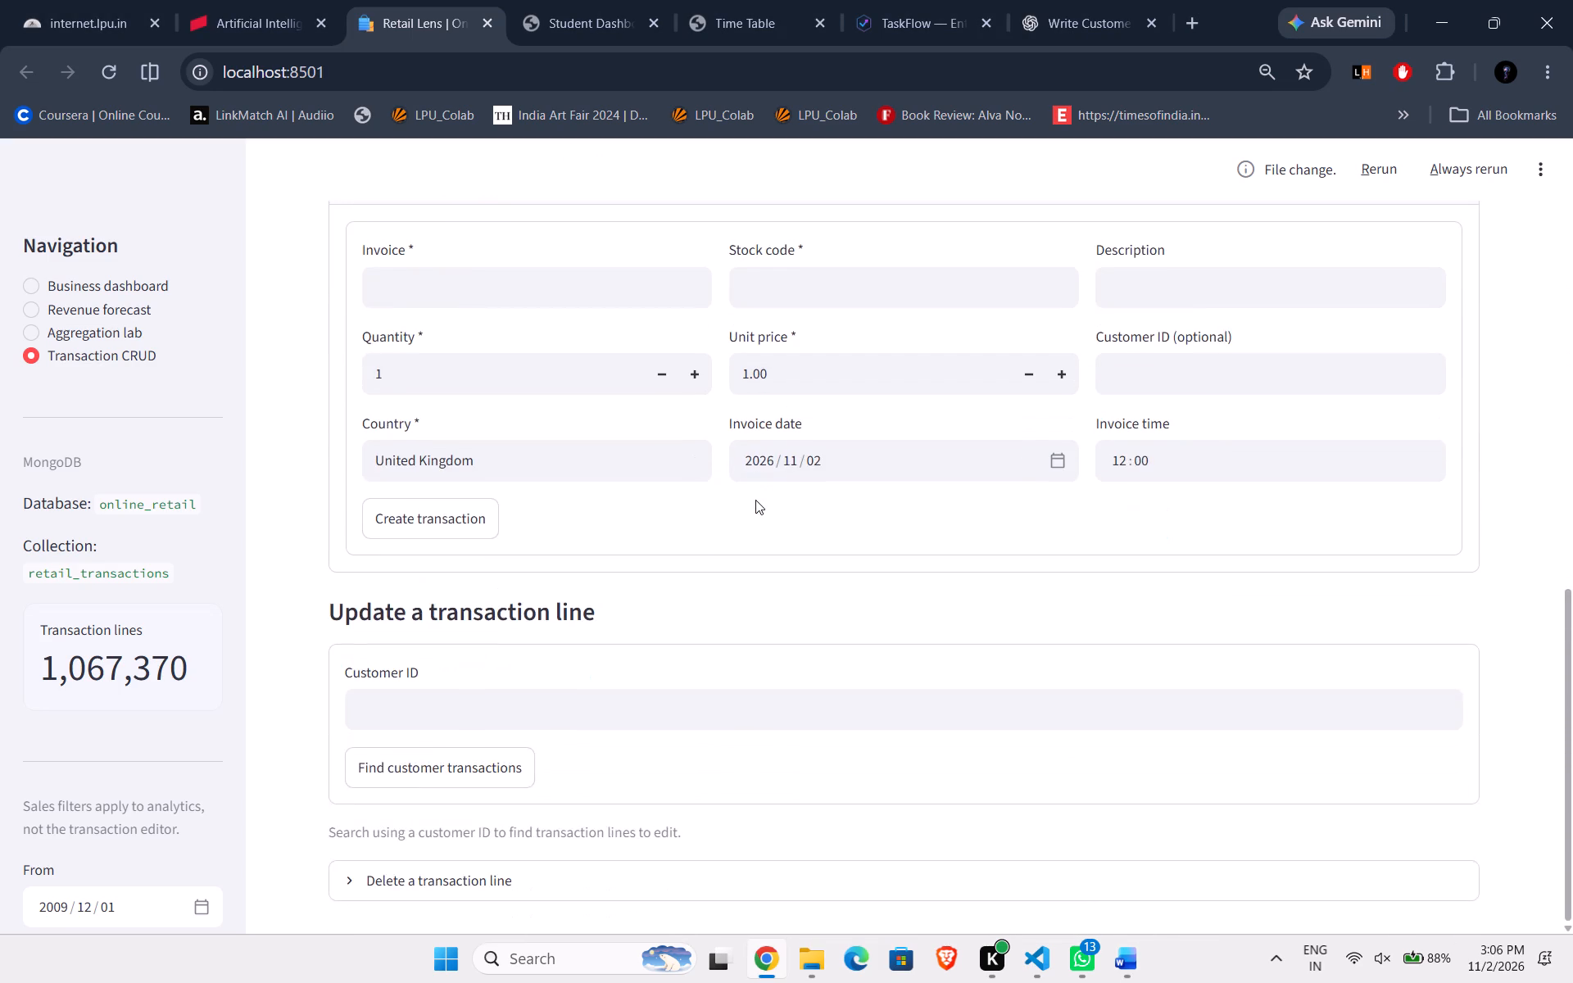
{"action": "scroll", "coordinate": [755, 500], "scroll_direction": "down", "scroll_amount": 5}
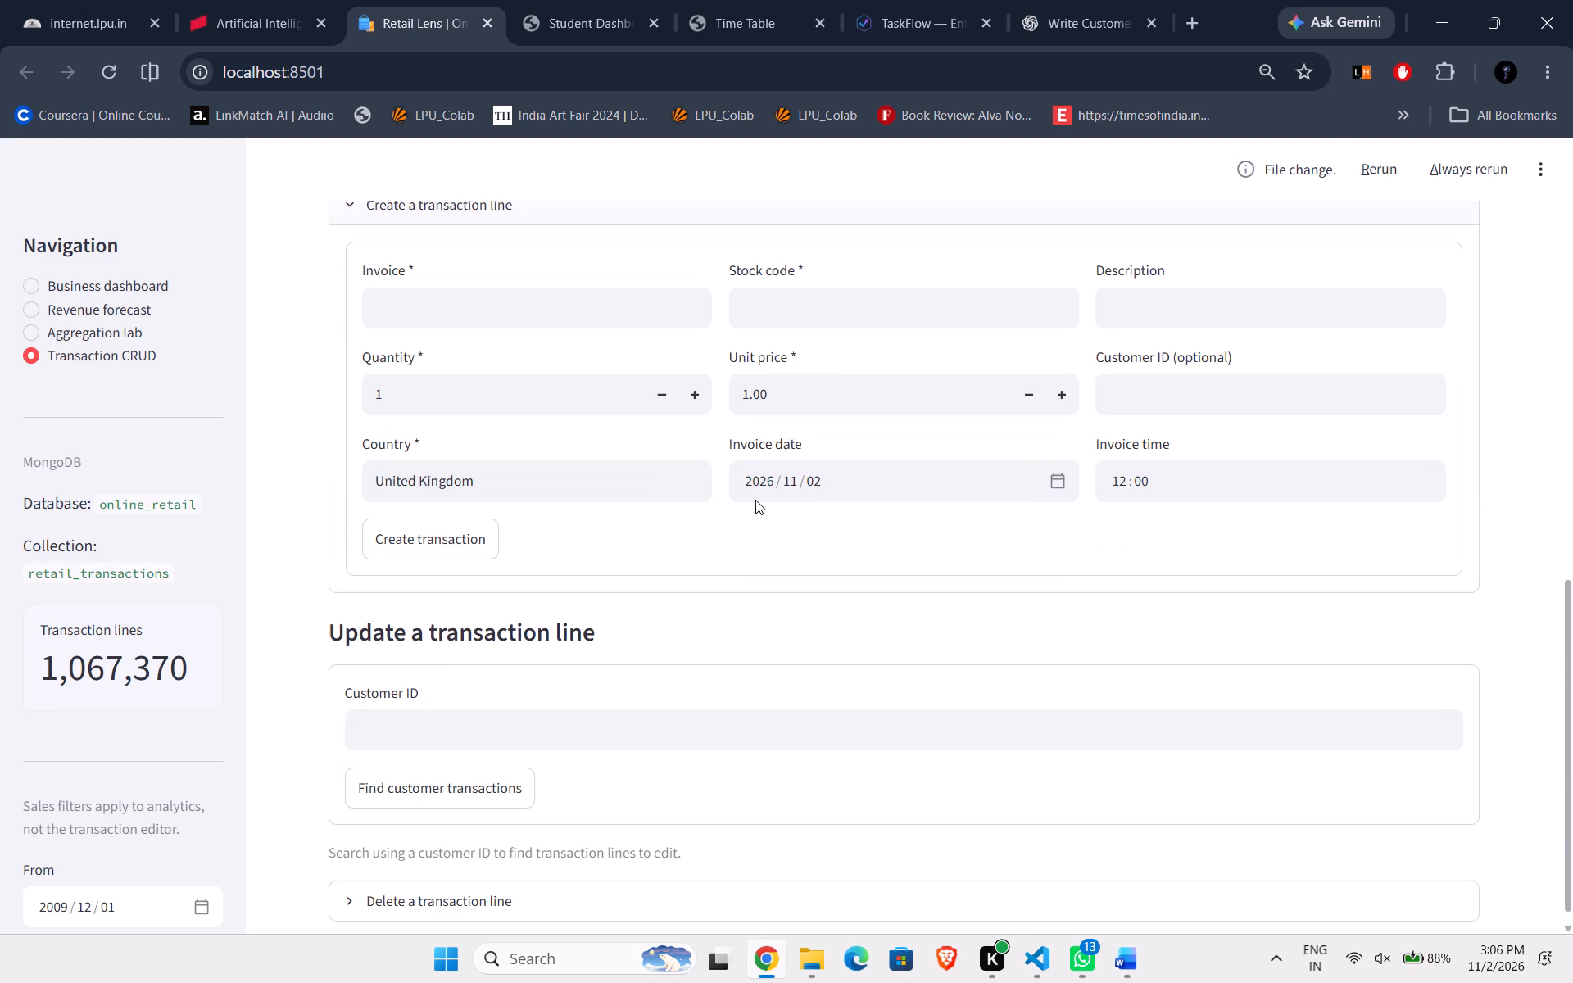
{"action": "left_click", "coordinate": [437, 871]}
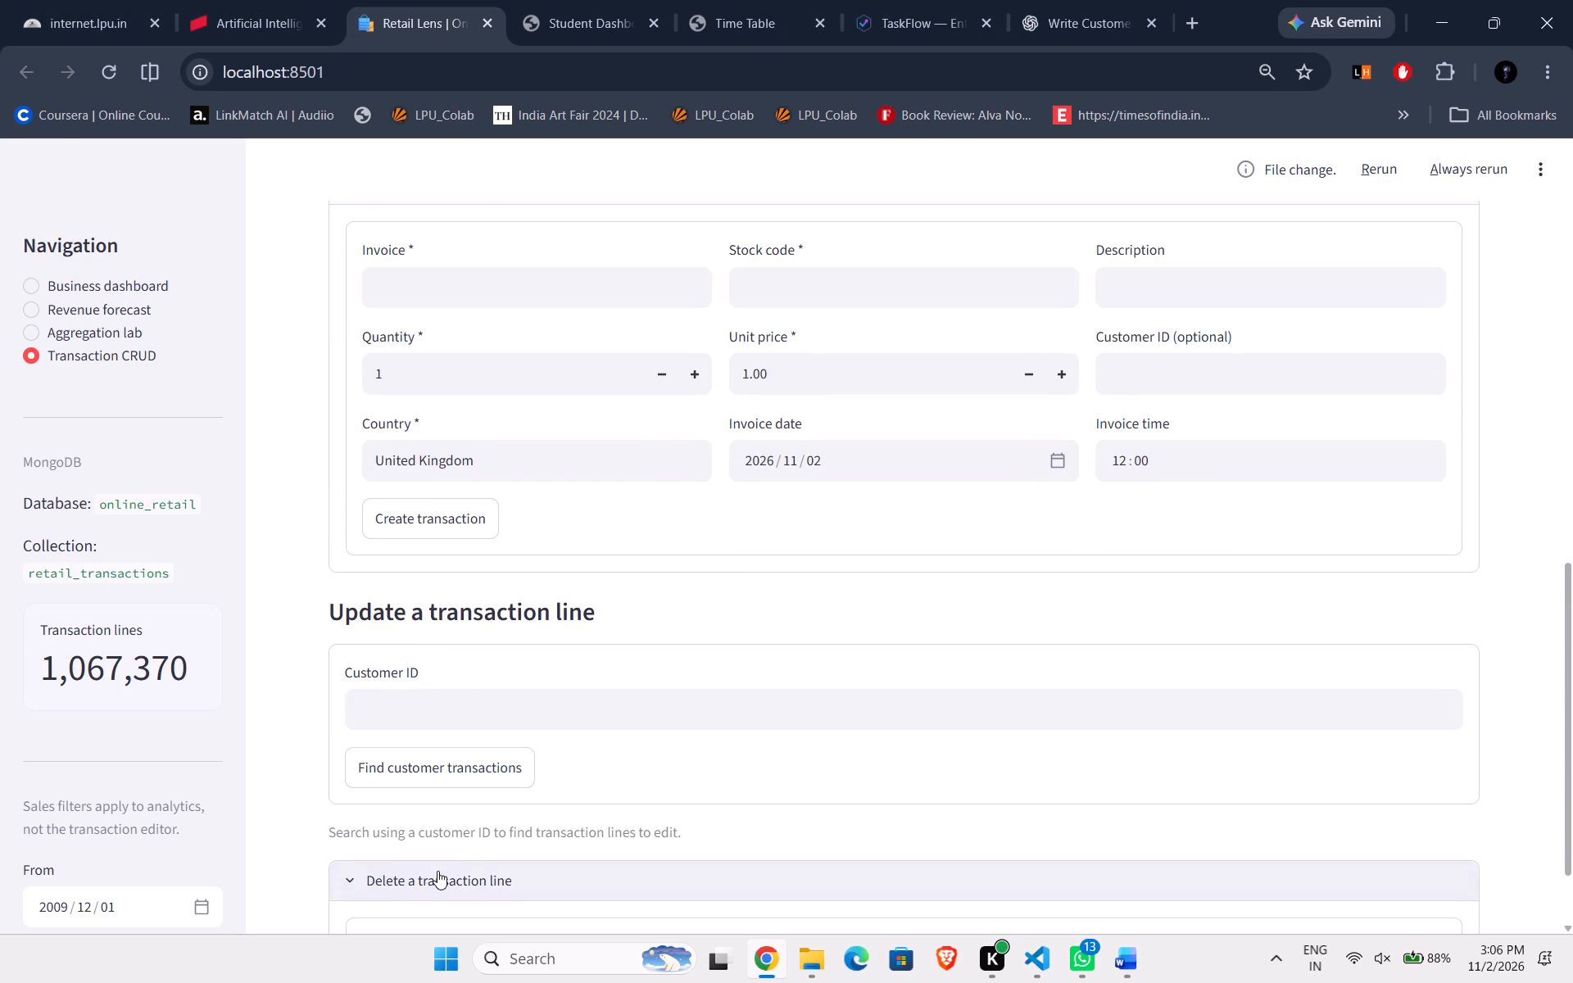
{"action": "scroll", "coordinate": [437, 871], "scroll_direction": "down", "scroll_amount": 5}
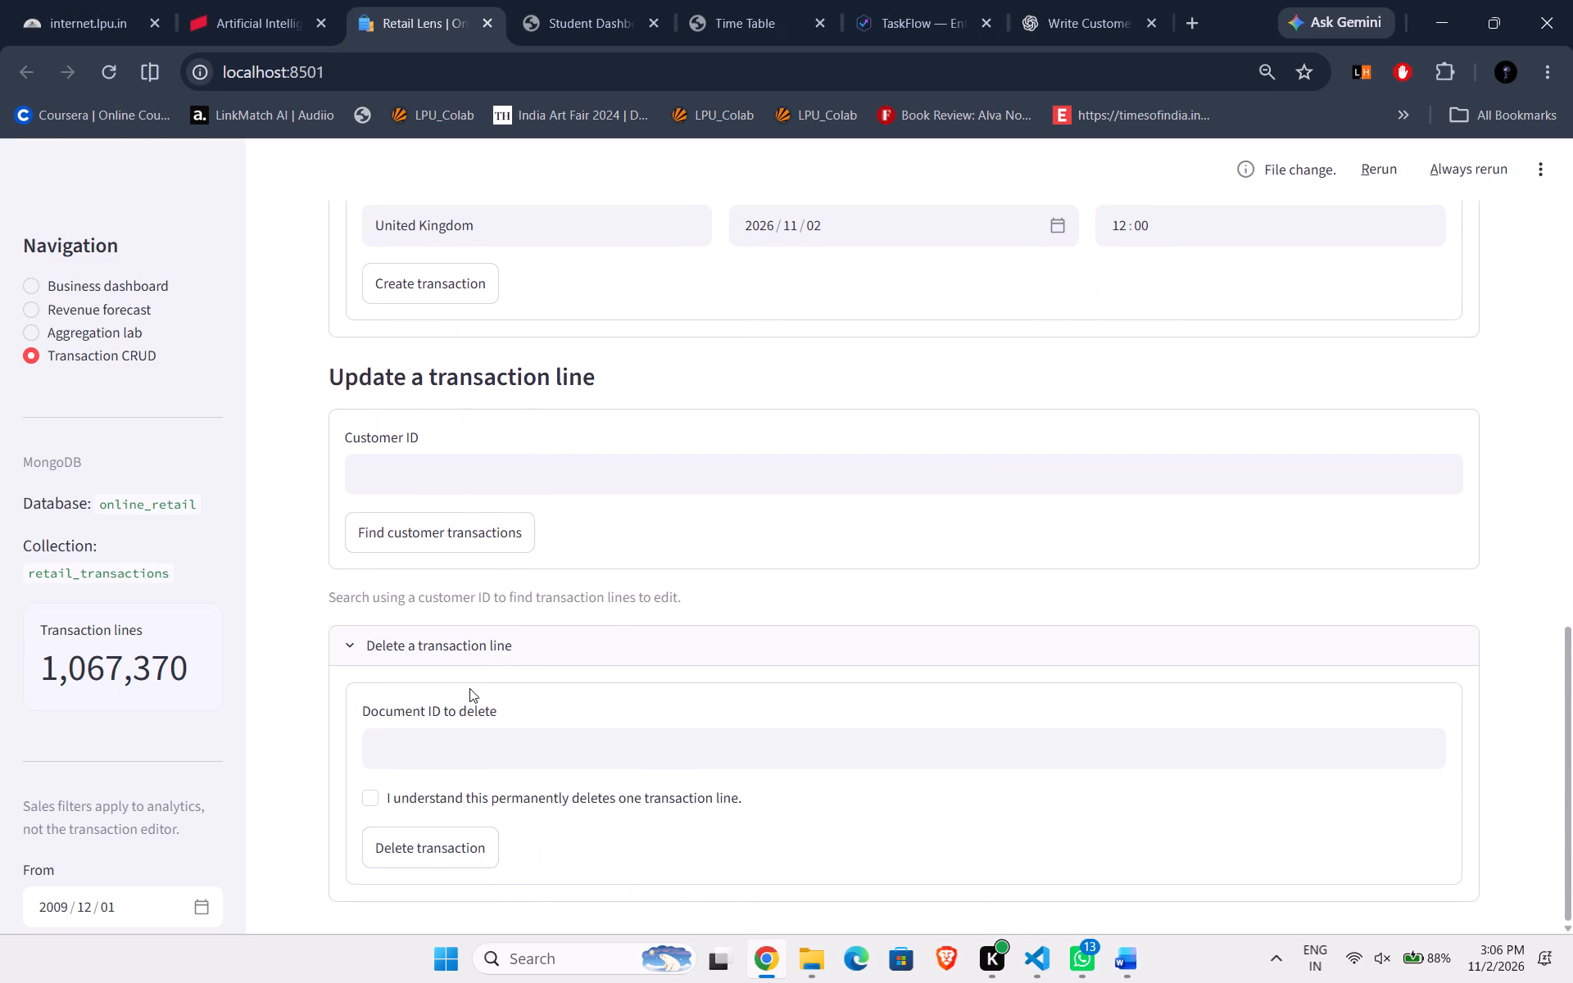
{"action": "key", "text": "Print"}
{"action": "left_click_drag", "start_coordinate": [275, 358], "coordinate": [924, 500]}
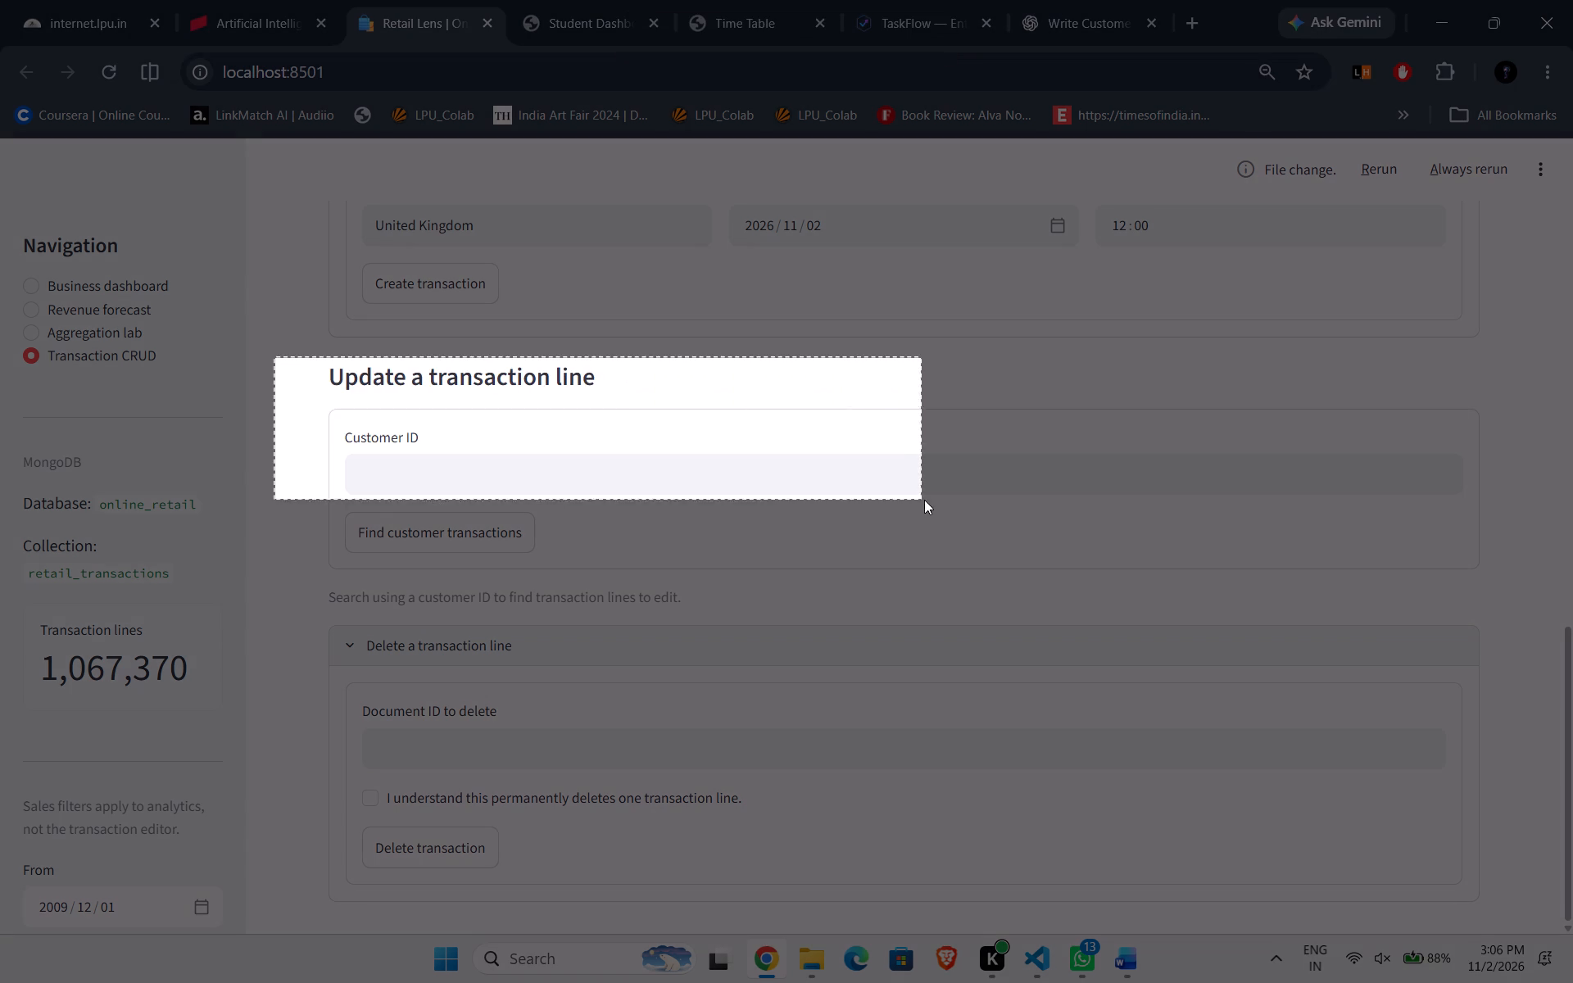
{"action": "left_click_drag", "start_coordinate": [924, 500], "coordinate": [1536, 626]}
In the Word report, insert the screenshot in section 10.3 Update, on a new line below the paragraph ending "update its information.".
{"action": "key", "text": "alt+Tab"}
{"action": "scroll", "coordinate": [909, 537], "scroll_direction": "down", "scroll_amount": 1}
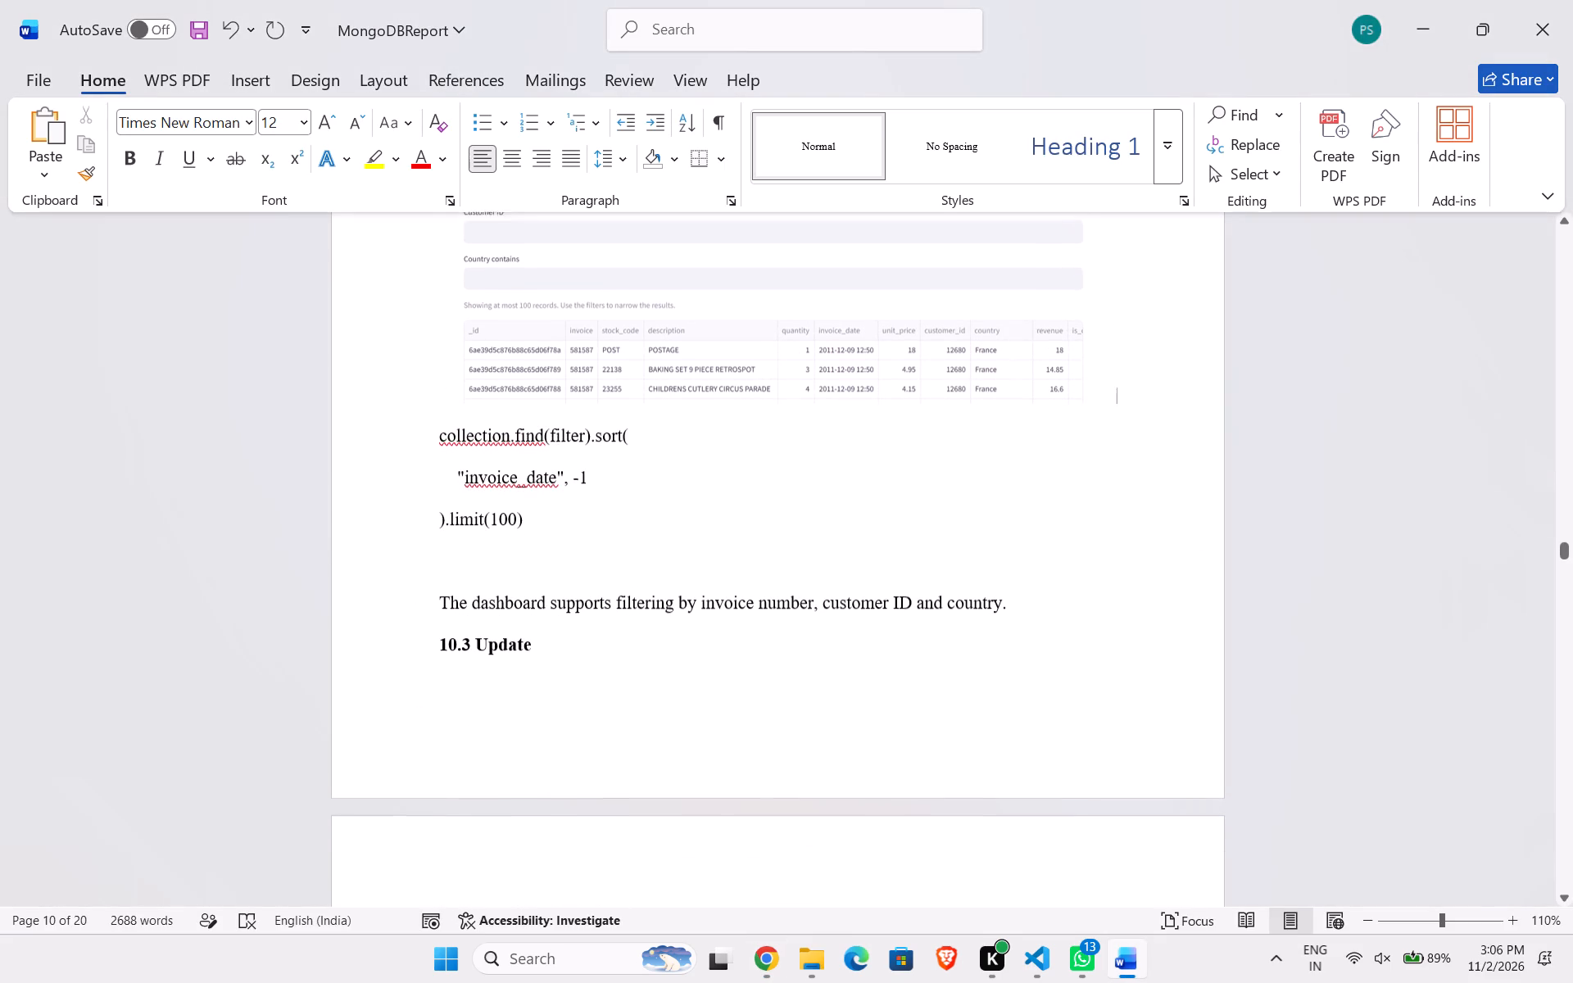
{"action": "scroll", "coordinate": [909, 537], "scroll_direction": "down", "scroll_amount": 1}
{"action": "scroll", "coordinate": [639, 650], "scroll_direction": "down", "scroll_amount": 1}
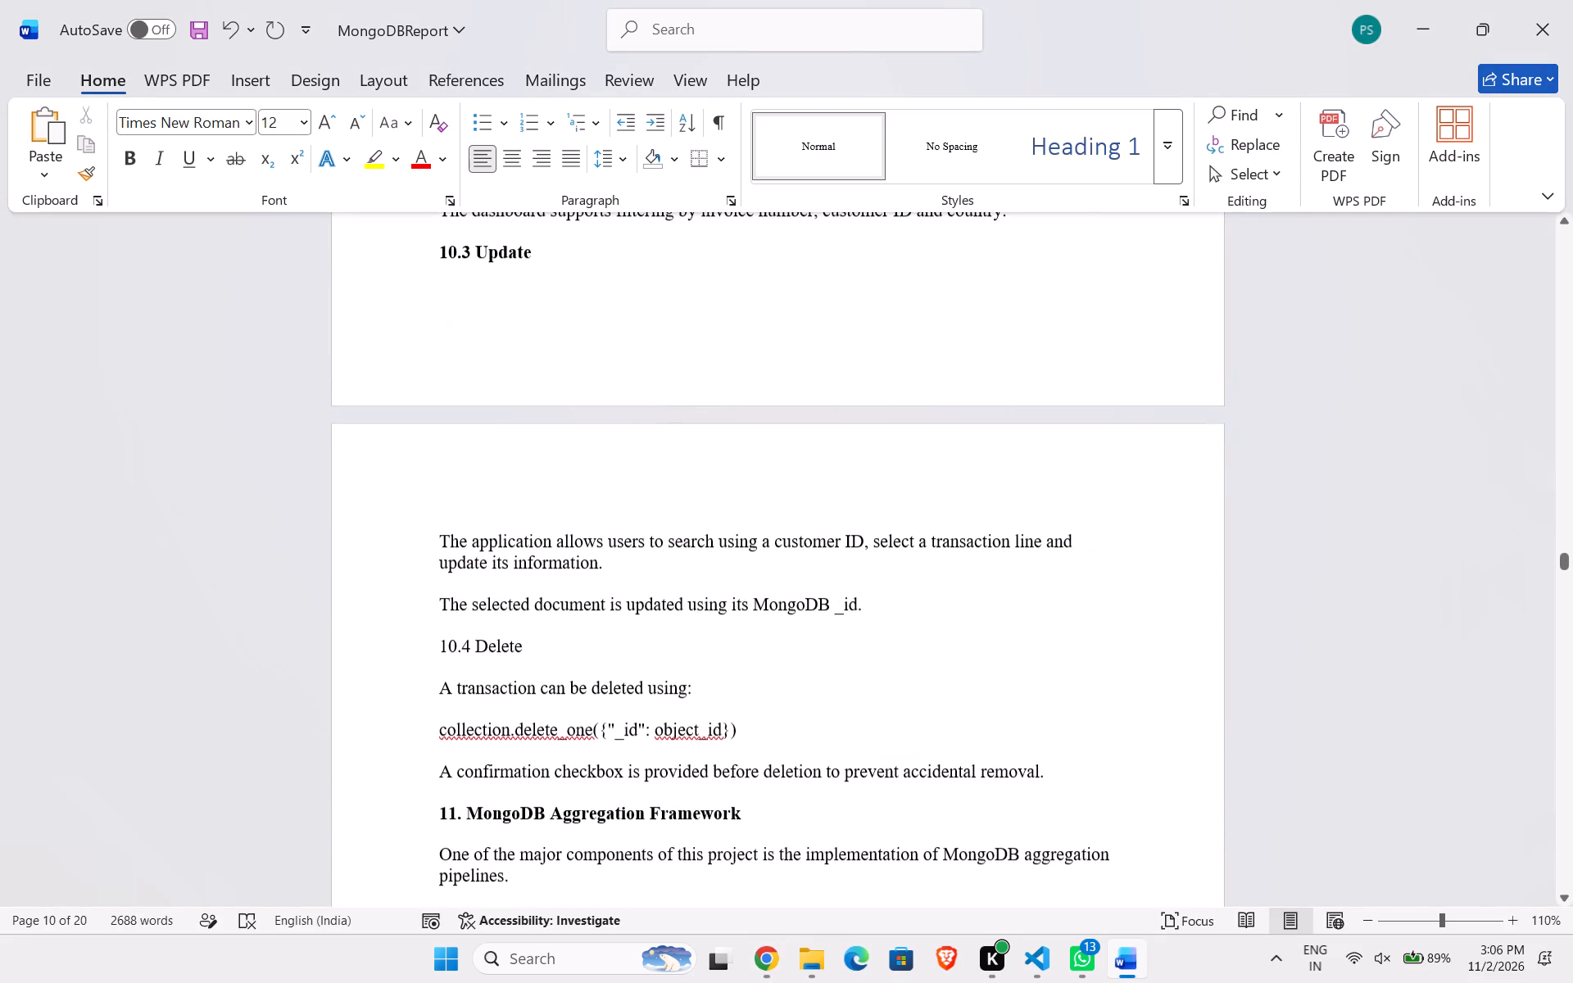
{"action": "left_click", "coordinate": [705, 568]}
{"action": "key", "text": "Return"}
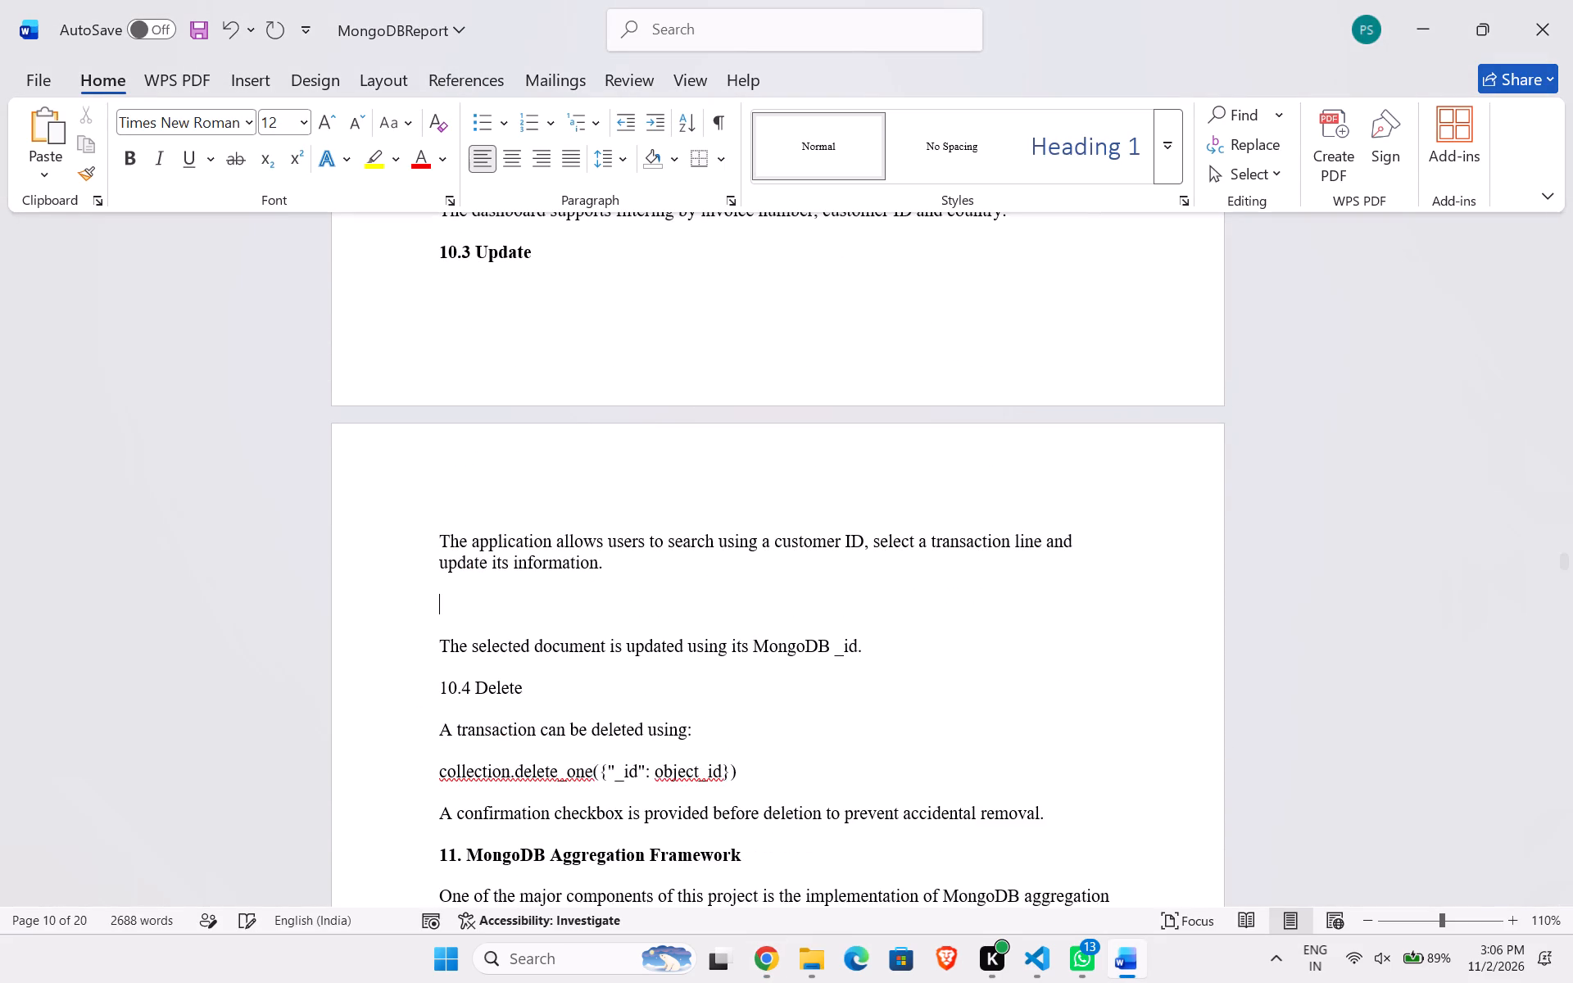
{"action": "key", "text": "ctrl+v"}
In Chrome, switch the Retail Lens dashboard from the Transaction CRUD page to the Business dashboard page.
{"action": "key", "text": "alt+Tab"}
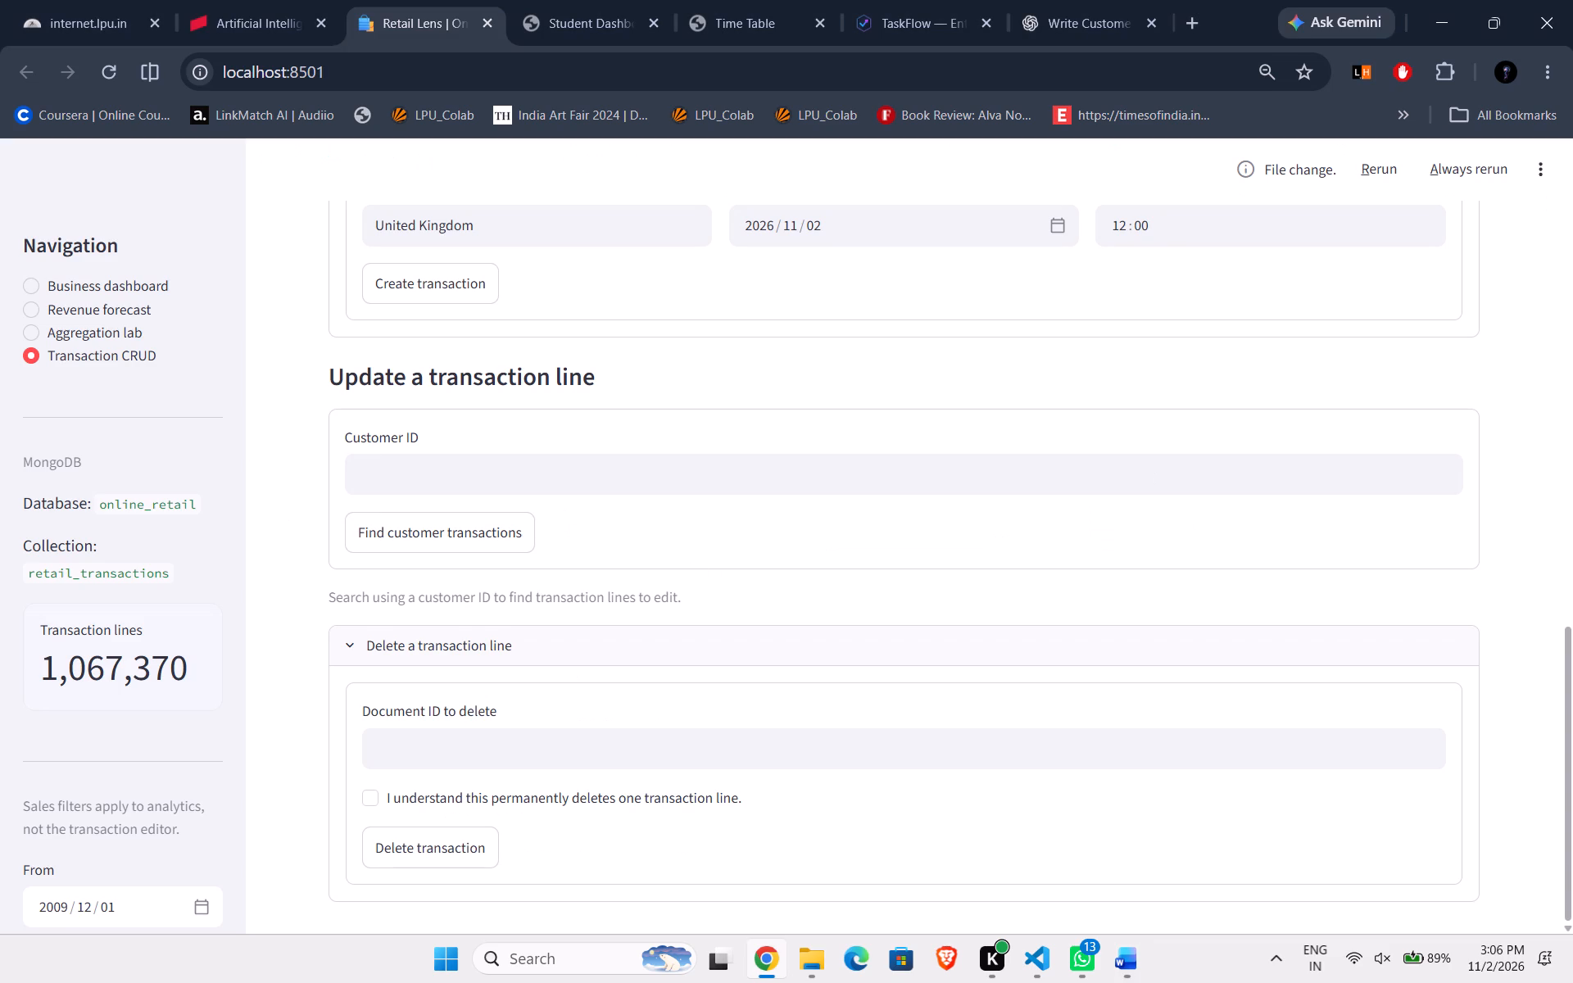
{"action": "left_click", "coordinate": [130, 332]}
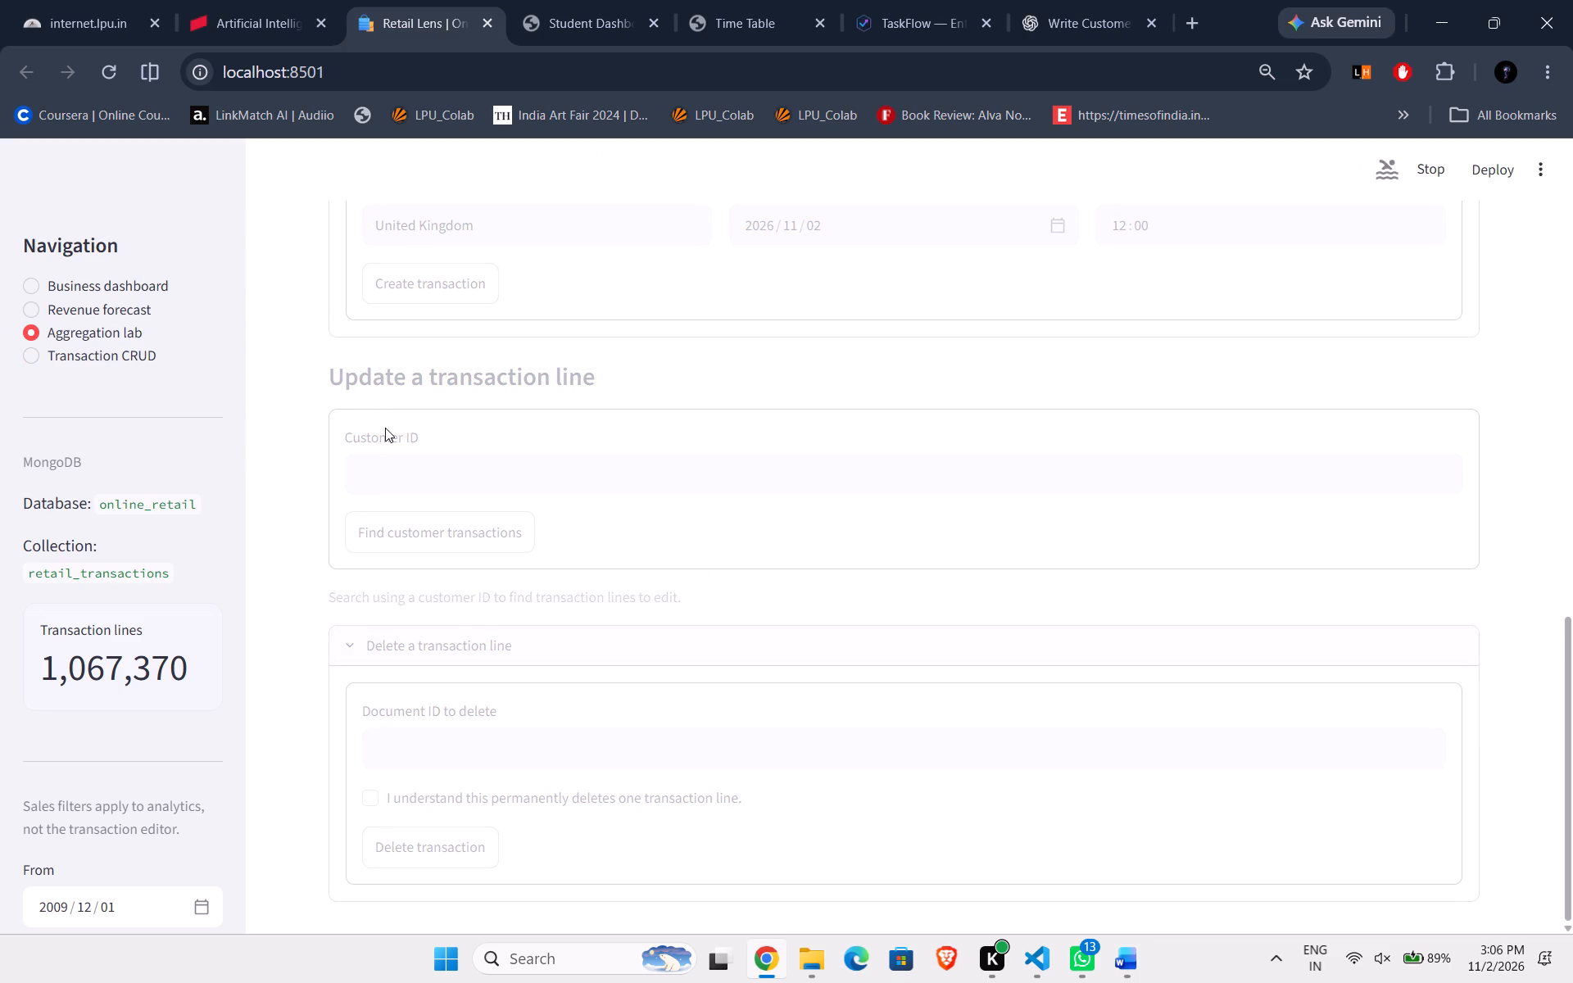
{"action": "left_click", "coordinate": [36, 279]}
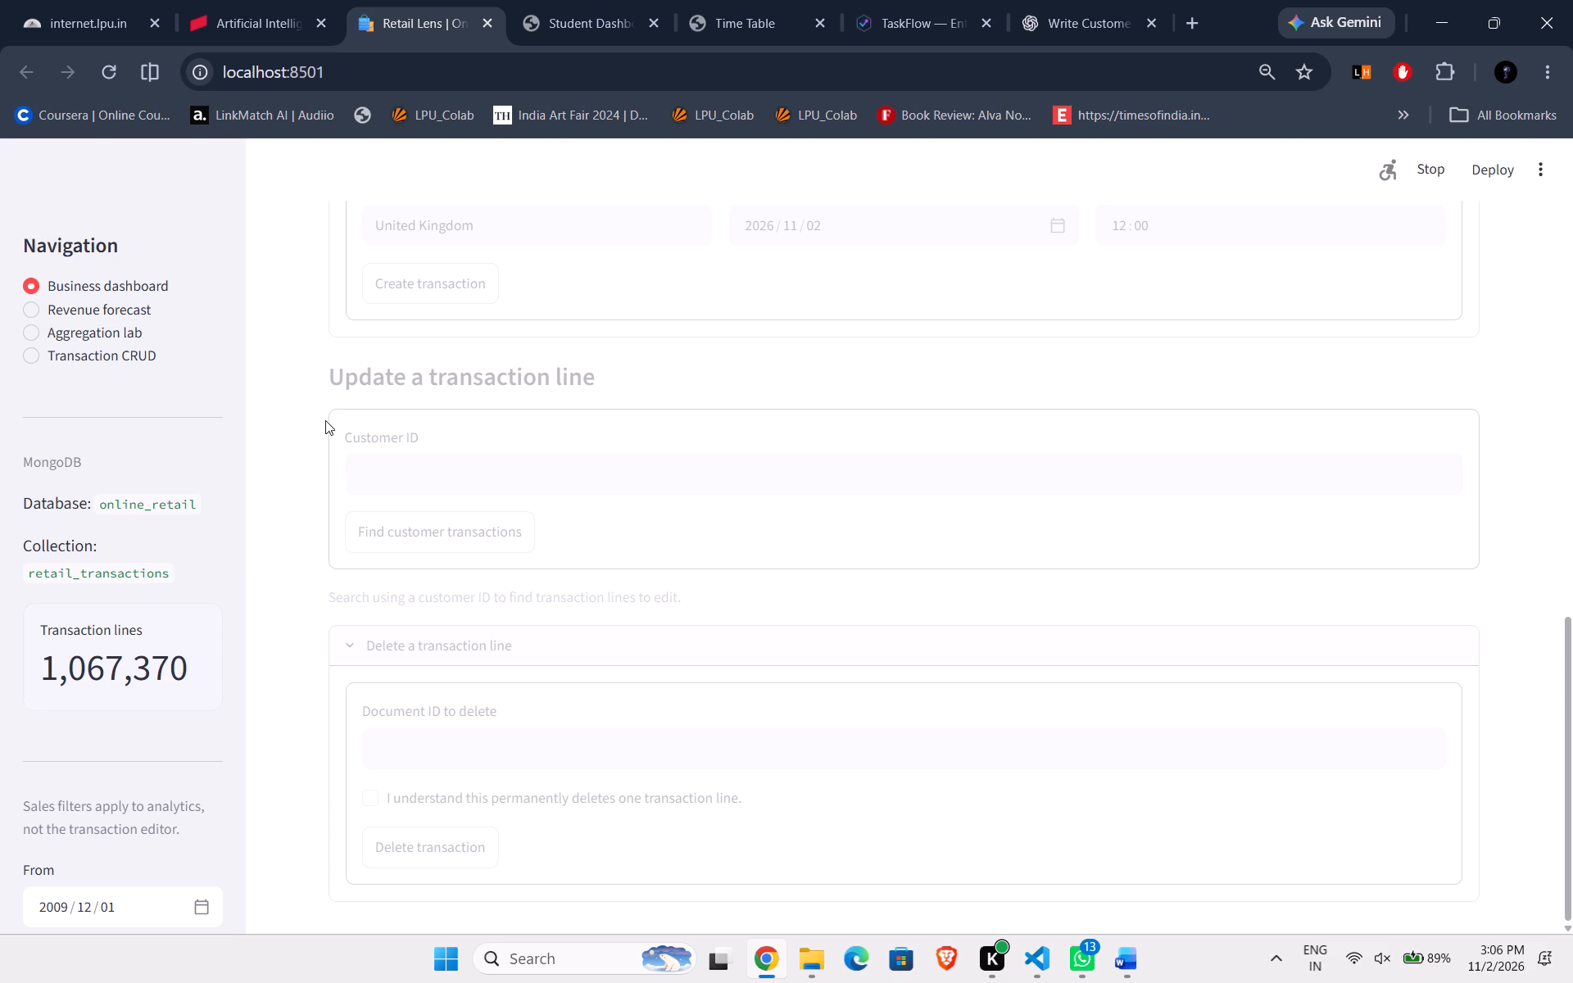
{"action": "scroll", "coordinate": [357, 582], "scroll_direction": "down", "scroll_amount": 1}
{"action": "scroll", "coordinate": [357, 582], "scroll_direction": "up", "scroll_amount": 6}
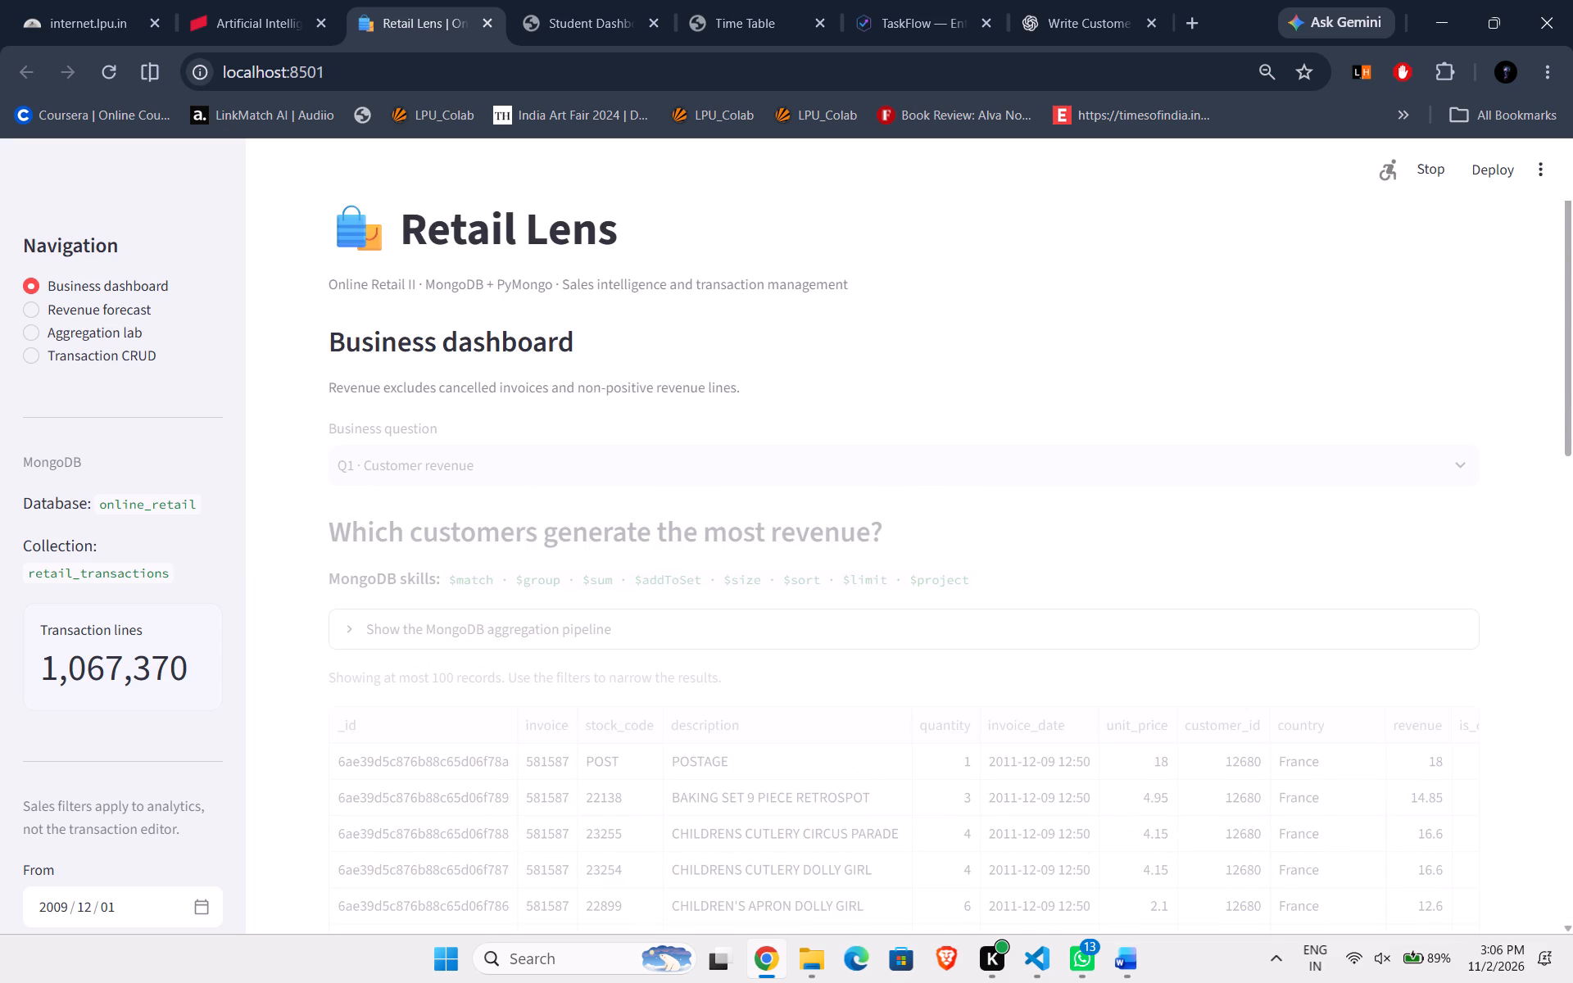
In the Word report, add the line "Dashboard Screenshot;" below the Limitations paragraph before section 13, followed by an empty line.
{"action": "key", "text": "alt+Tab"}
{"action": "key", "text": "alt+Tab"}
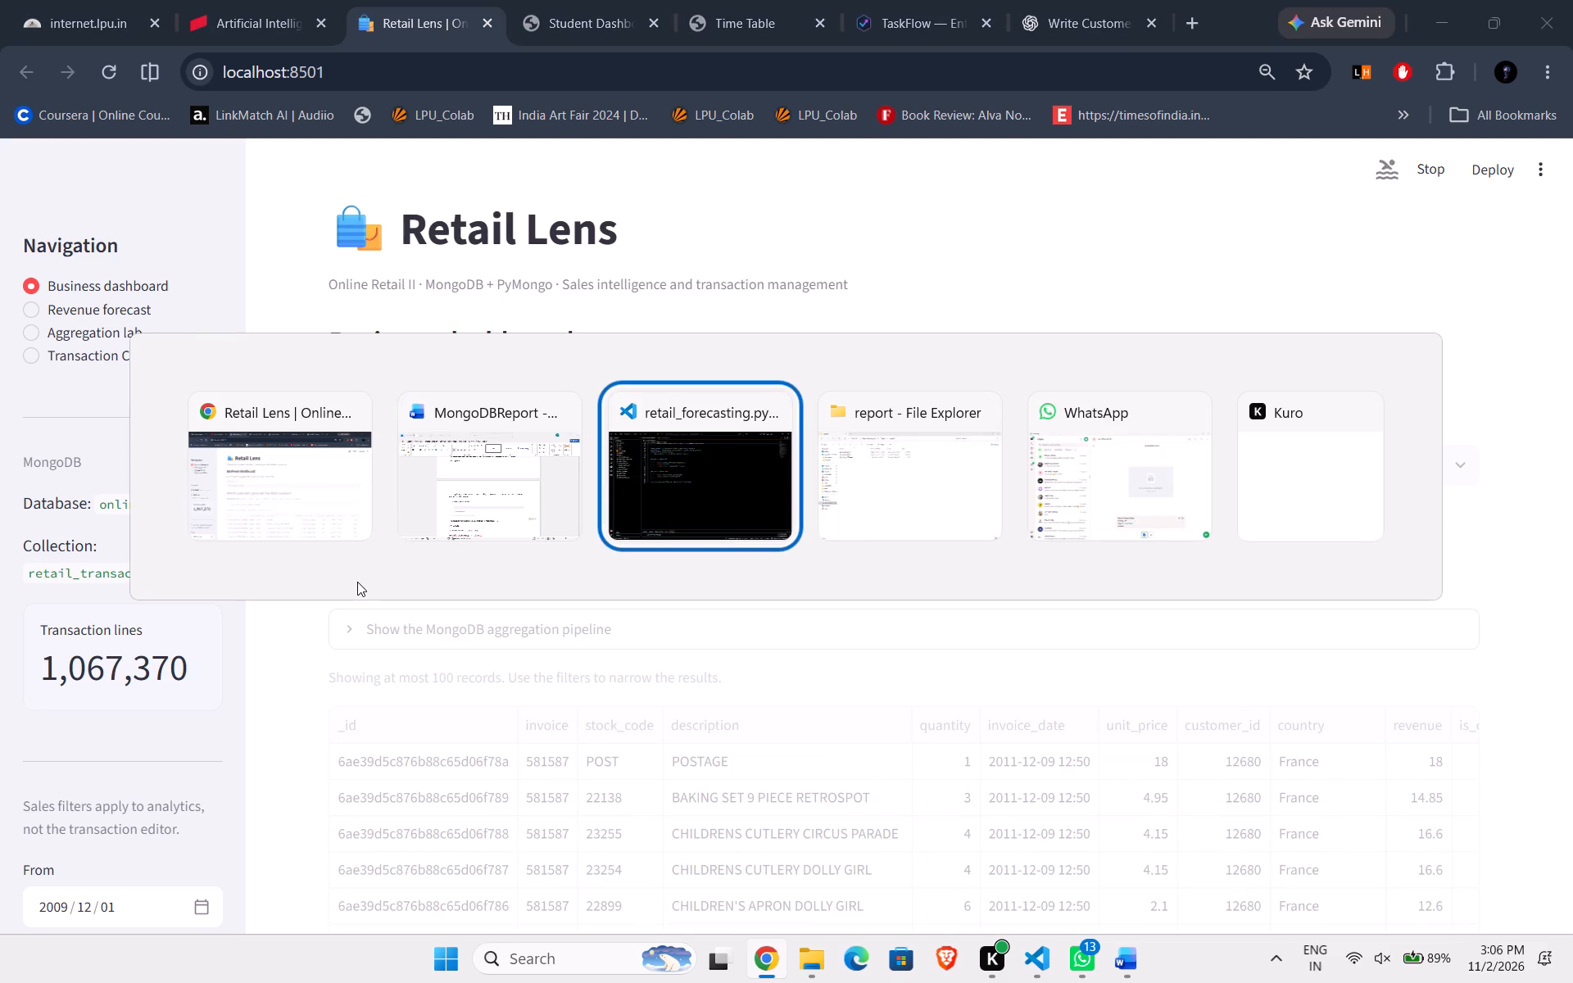
{"action": "key", "text": "alt+Tab"}
{"action": "key", "text": "alt+Tab"}
{"action": "key", "text": "alt+Tab"}
{"action": "key", "text": "alt+Tab"}
{"action": "key", "text": "alt+Tab"}
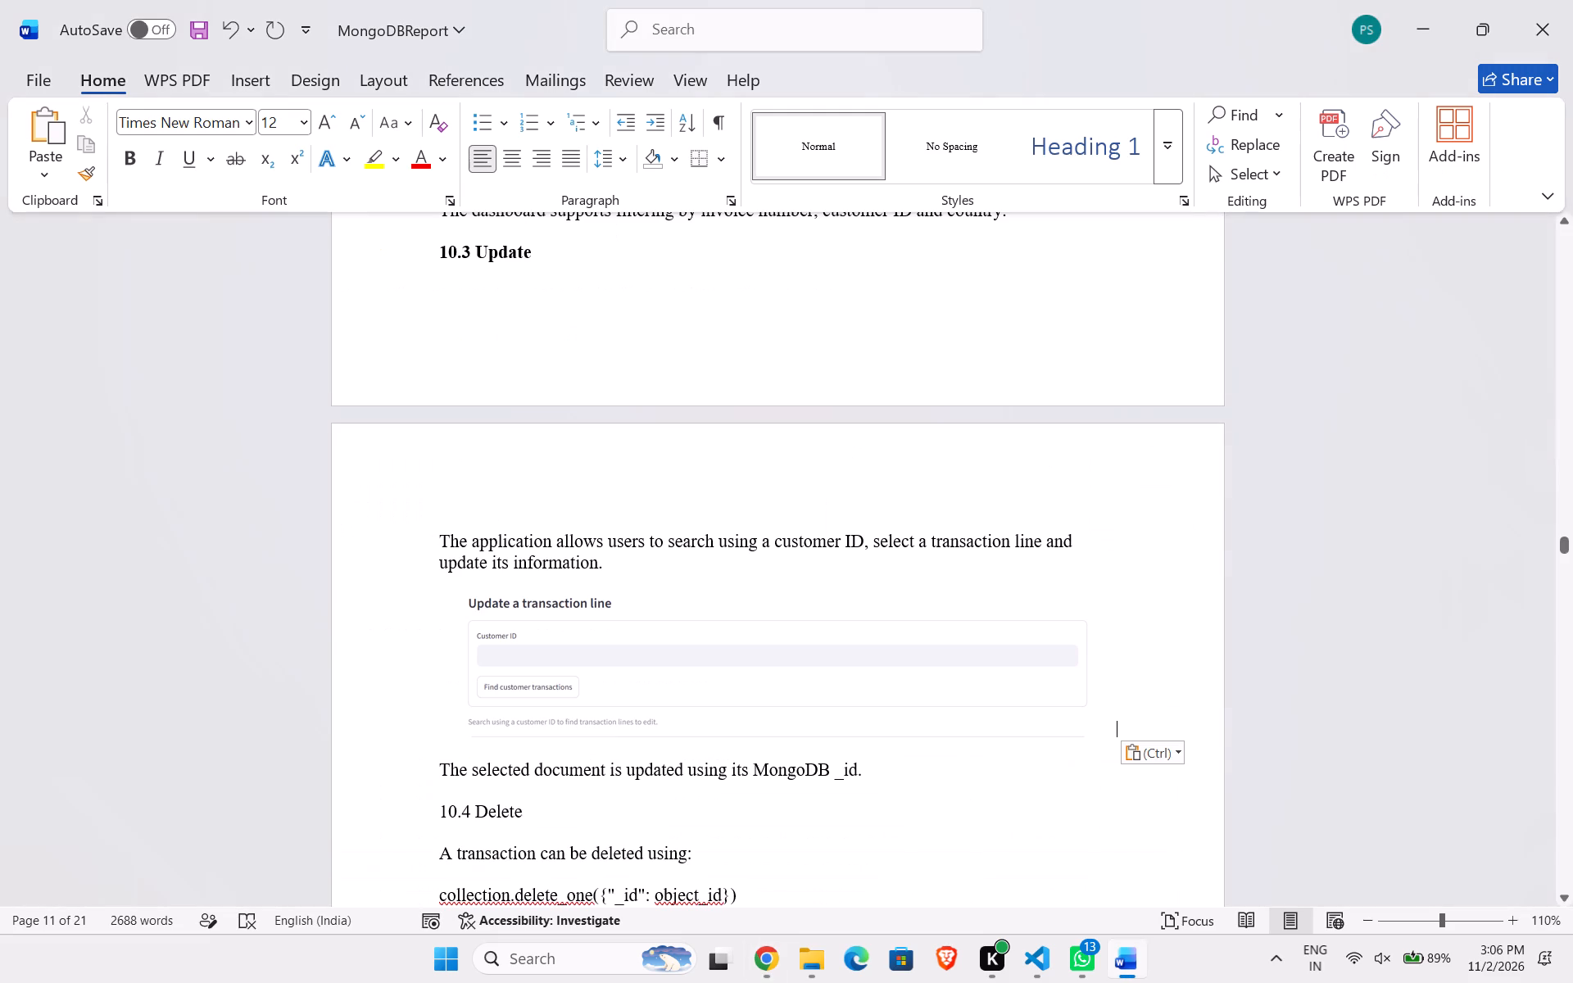
{"action": "scroll", "coordinate": [469, 690], "scroll_direction": "down", "scroll_amount": 12}
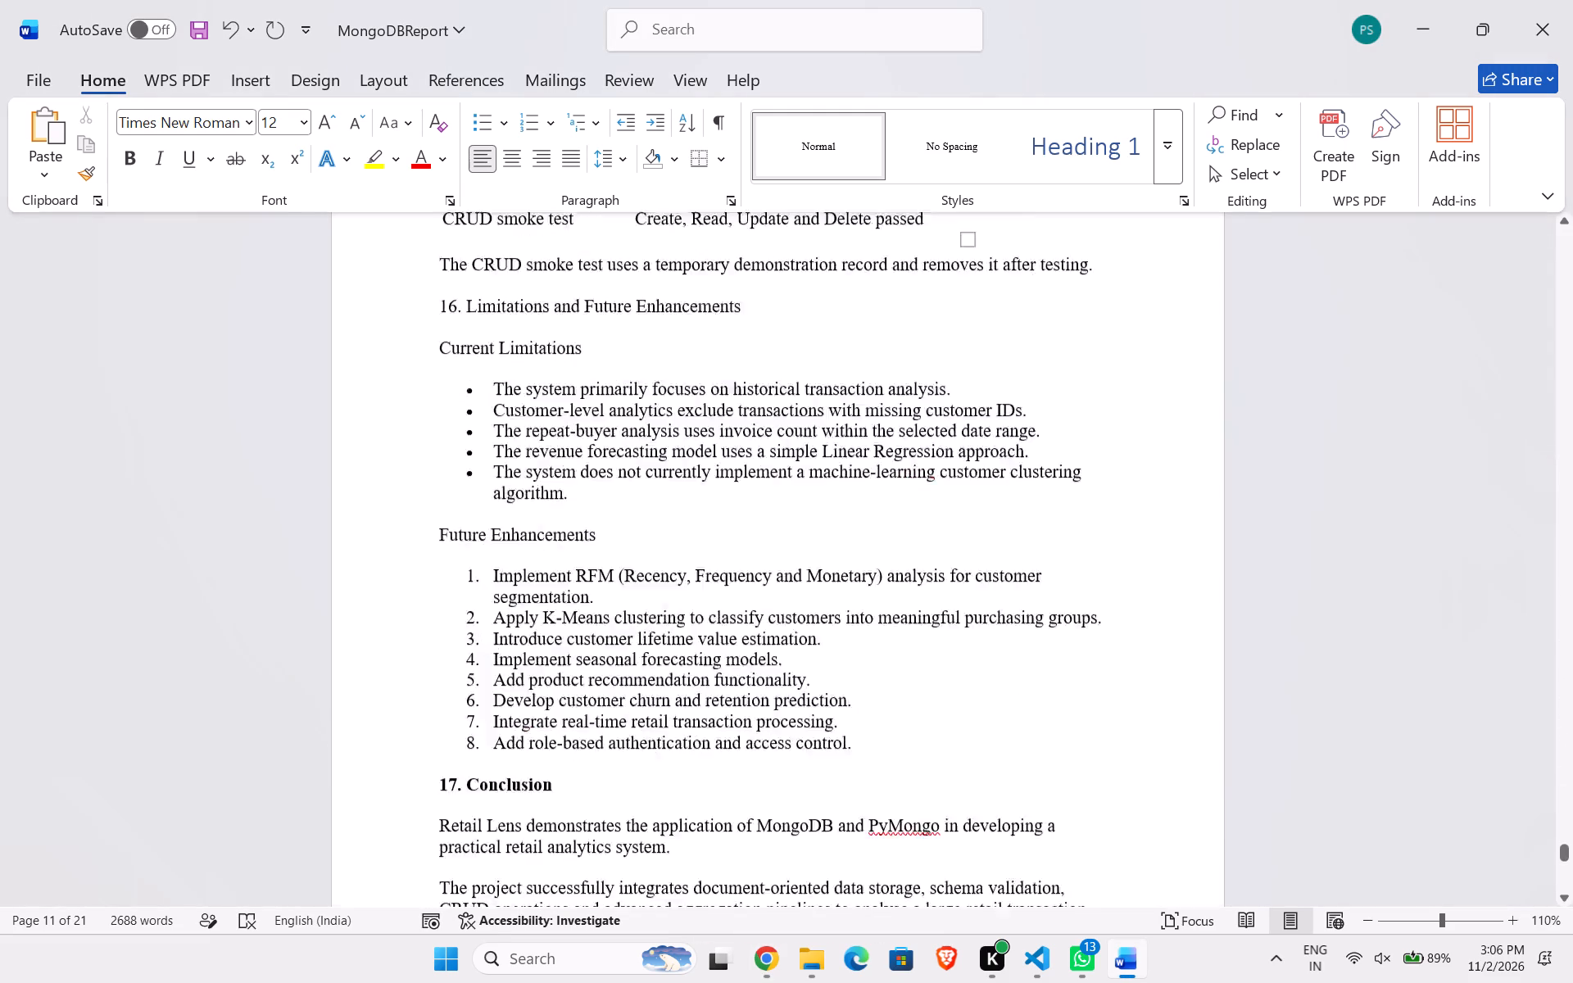
{"action": "scroll", "coordinate": [469, 690], "scroll_direction": "down", "scroll_amount": 2}
{"action": "scroll", "coordinate": [469, 690], "scroll_direction": "up", "scroll_amount": 3}
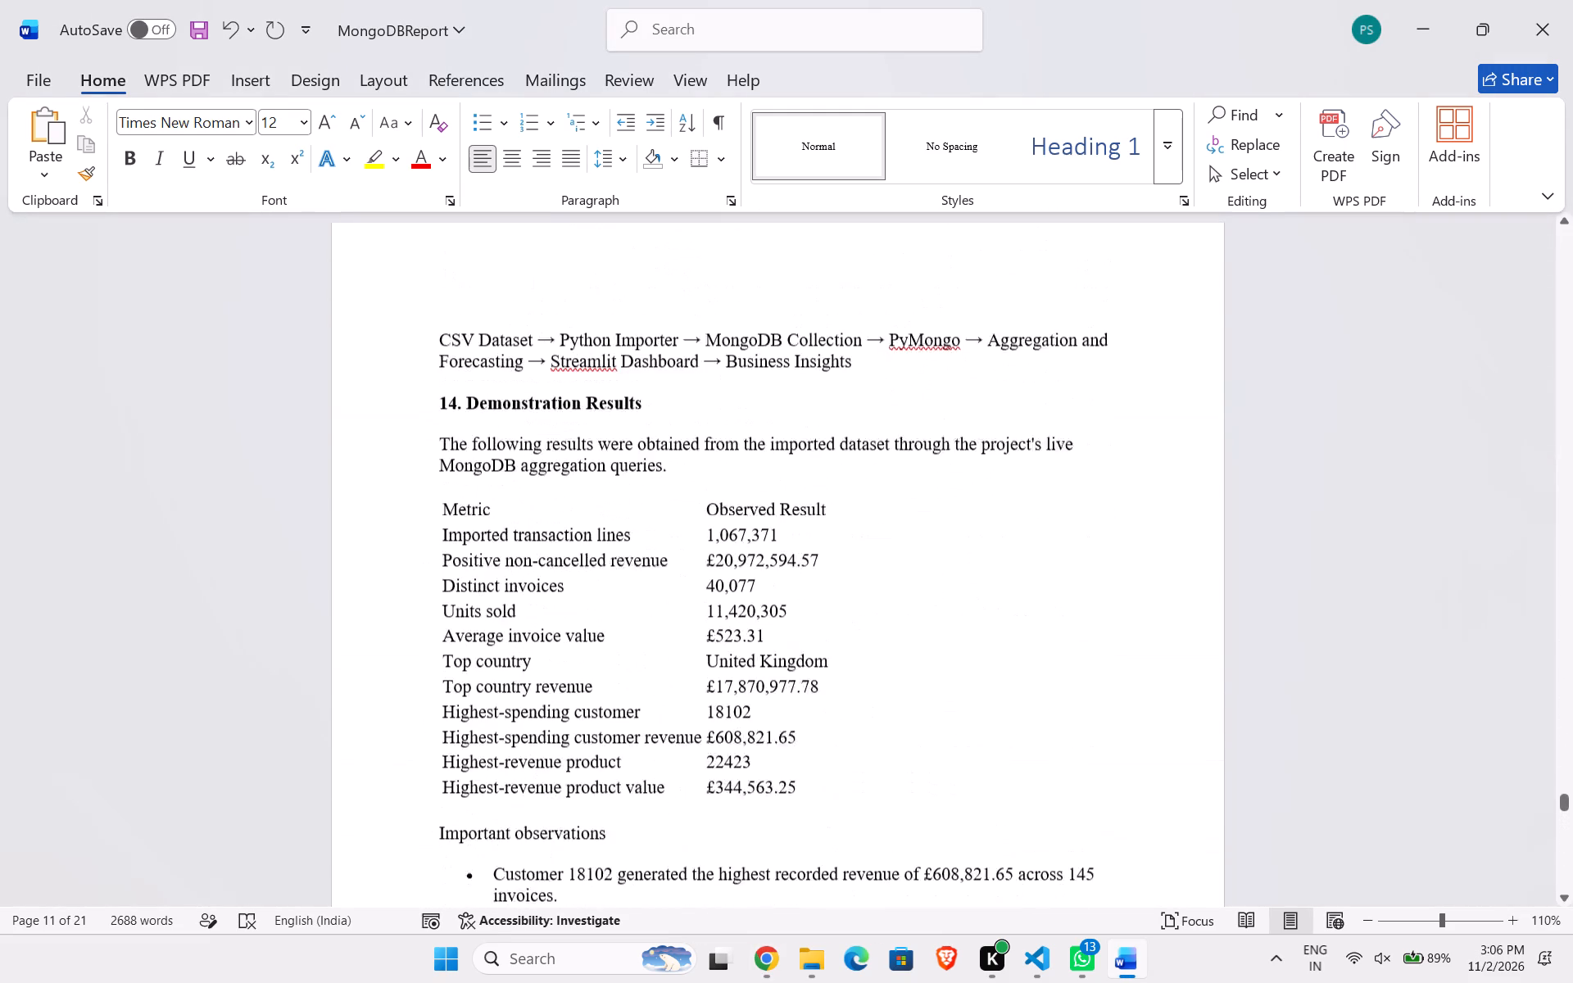
{"action": "scroll", "coordinate": [469, 690], "scroll_direction": "up", "scroll_amount": 3}
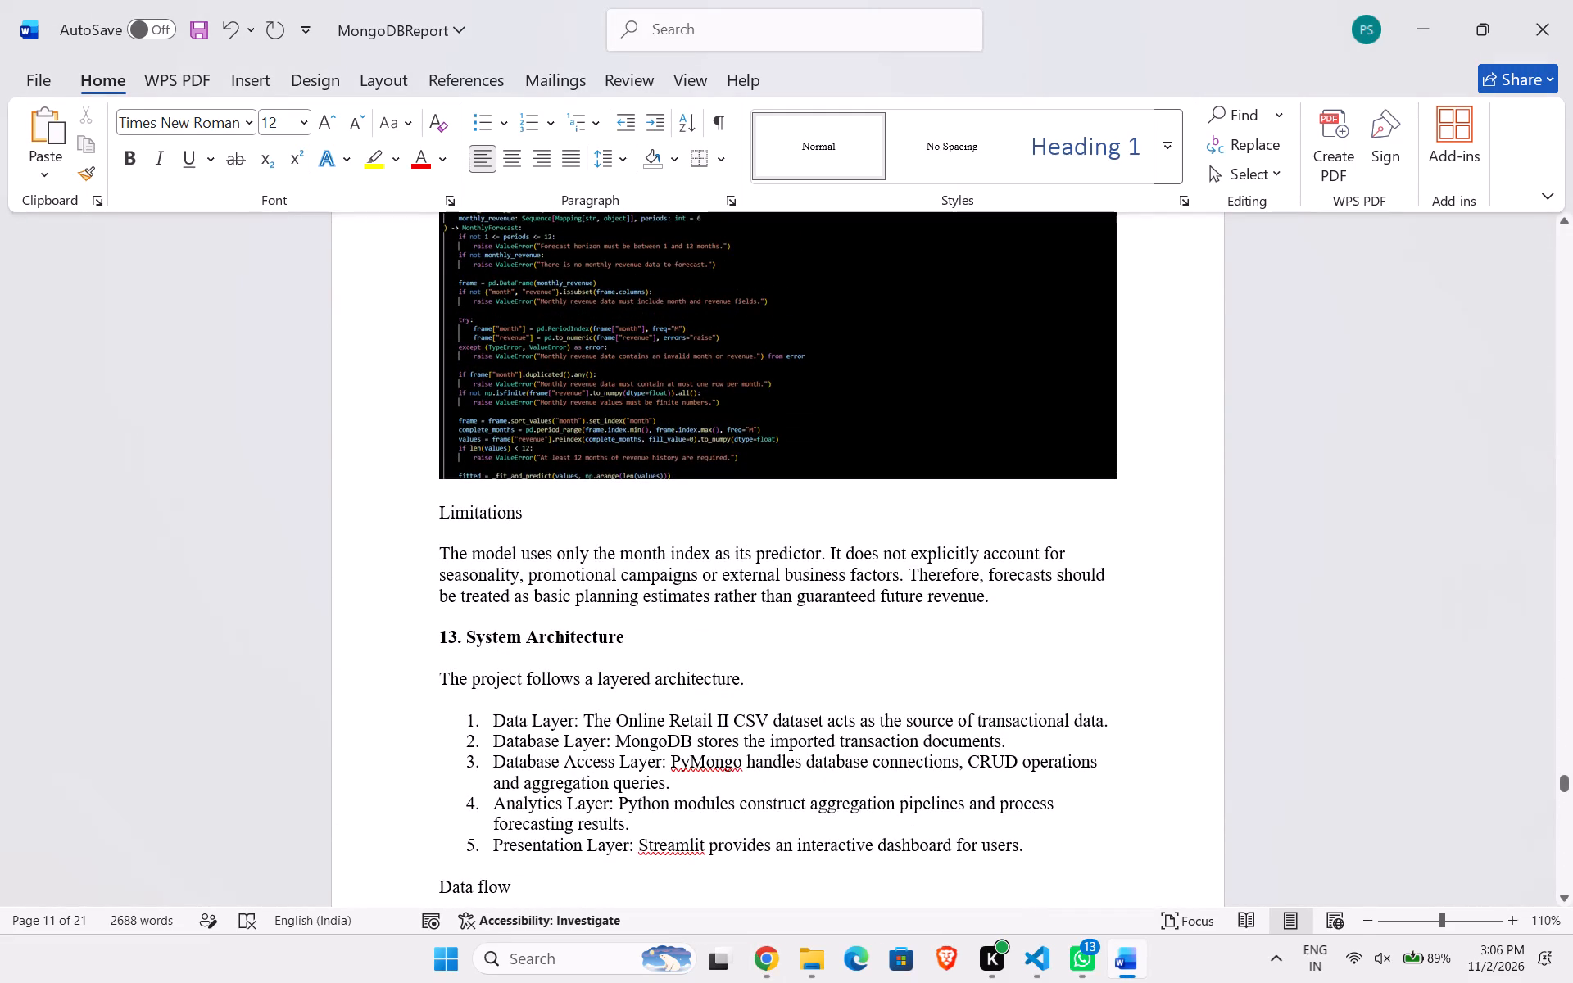
{"action": "left_click", "coordinate": [1054, 607]}
{"action": "key", "text": "Return"}
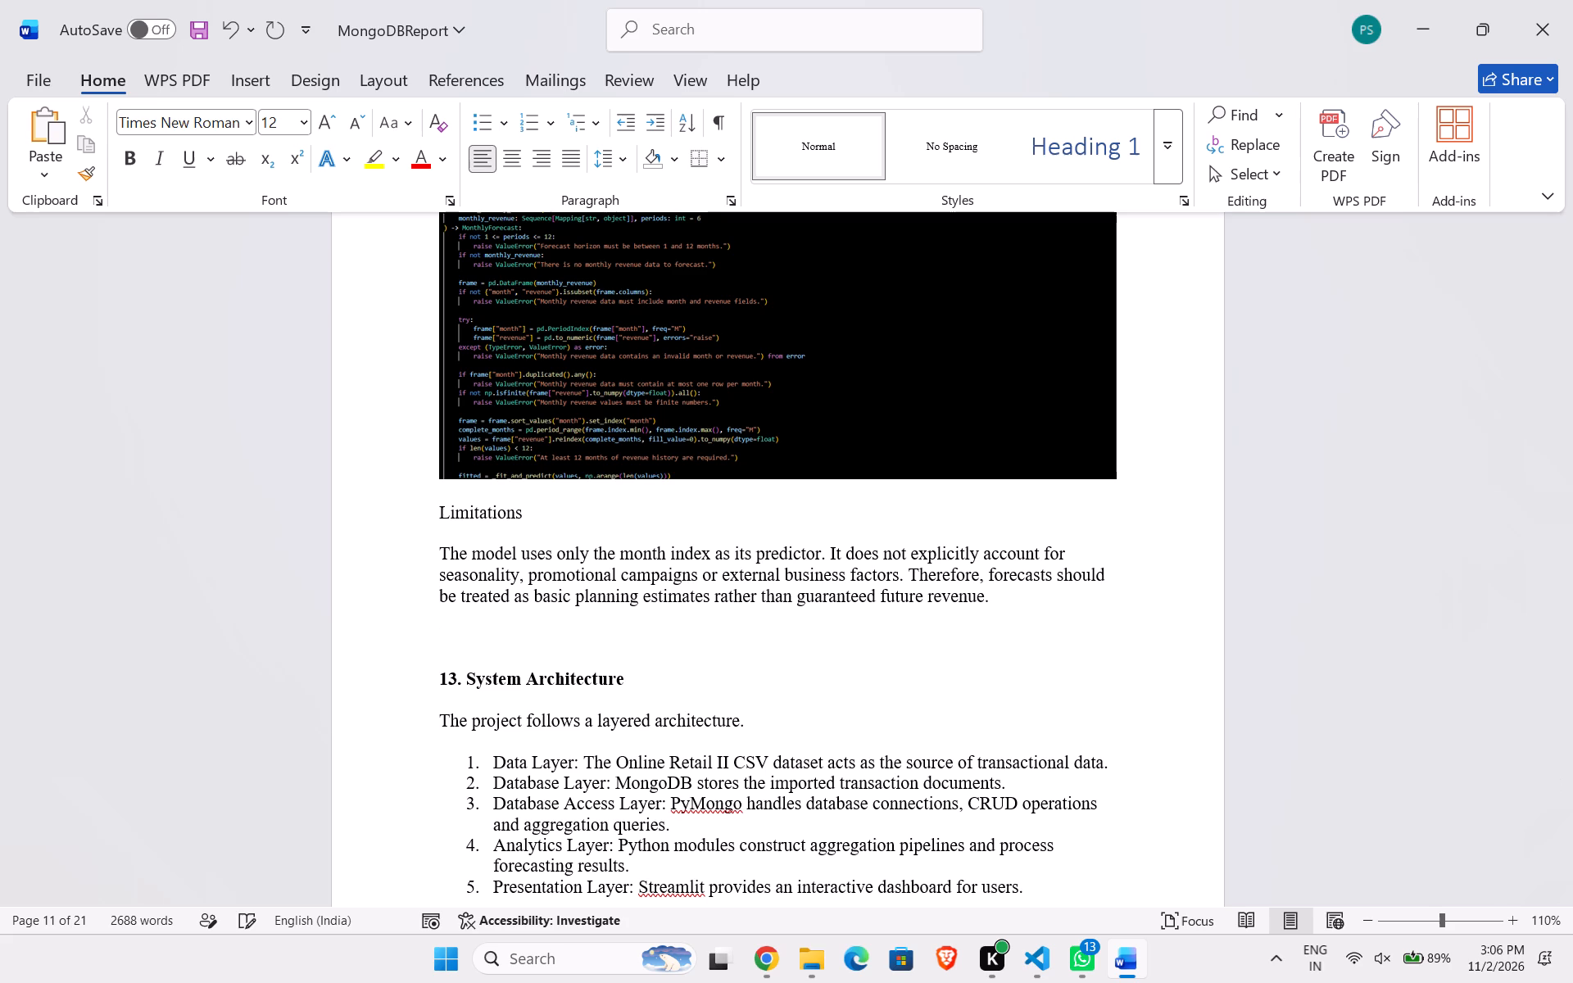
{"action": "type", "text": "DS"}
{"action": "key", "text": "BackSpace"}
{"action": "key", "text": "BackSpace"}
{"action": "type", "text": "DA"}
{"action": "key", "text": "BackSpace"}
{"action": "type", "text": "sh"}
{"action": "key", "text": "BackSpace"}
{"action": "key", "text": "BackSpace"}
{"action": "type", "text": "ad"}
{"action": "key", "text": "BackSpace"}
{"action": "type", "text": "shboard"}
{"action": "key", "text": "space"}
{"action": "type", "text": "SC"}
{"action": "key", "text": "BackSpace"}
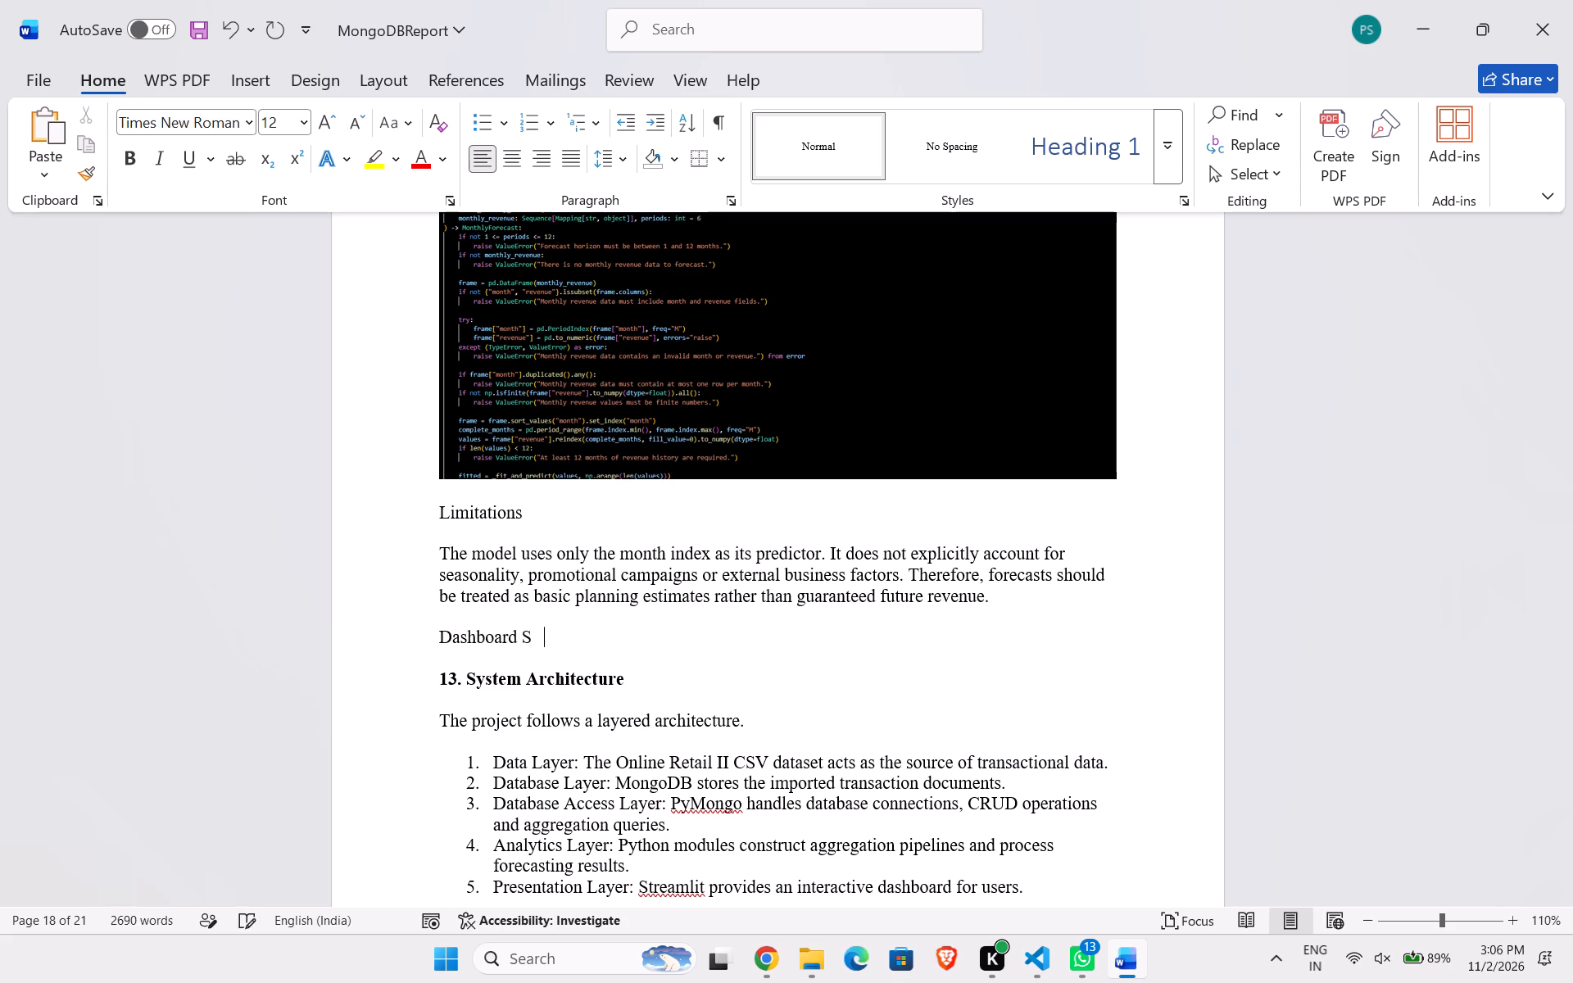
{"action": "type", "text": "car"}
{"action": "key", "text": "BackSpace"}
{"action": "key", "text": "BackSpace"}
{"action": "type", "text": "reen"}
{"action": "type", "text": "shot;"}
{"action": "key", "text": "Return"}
In Chrome, capture a screenshot of the Business dashboard from the revenue exclusion note through the Monthly revenue and Leading countries charts.
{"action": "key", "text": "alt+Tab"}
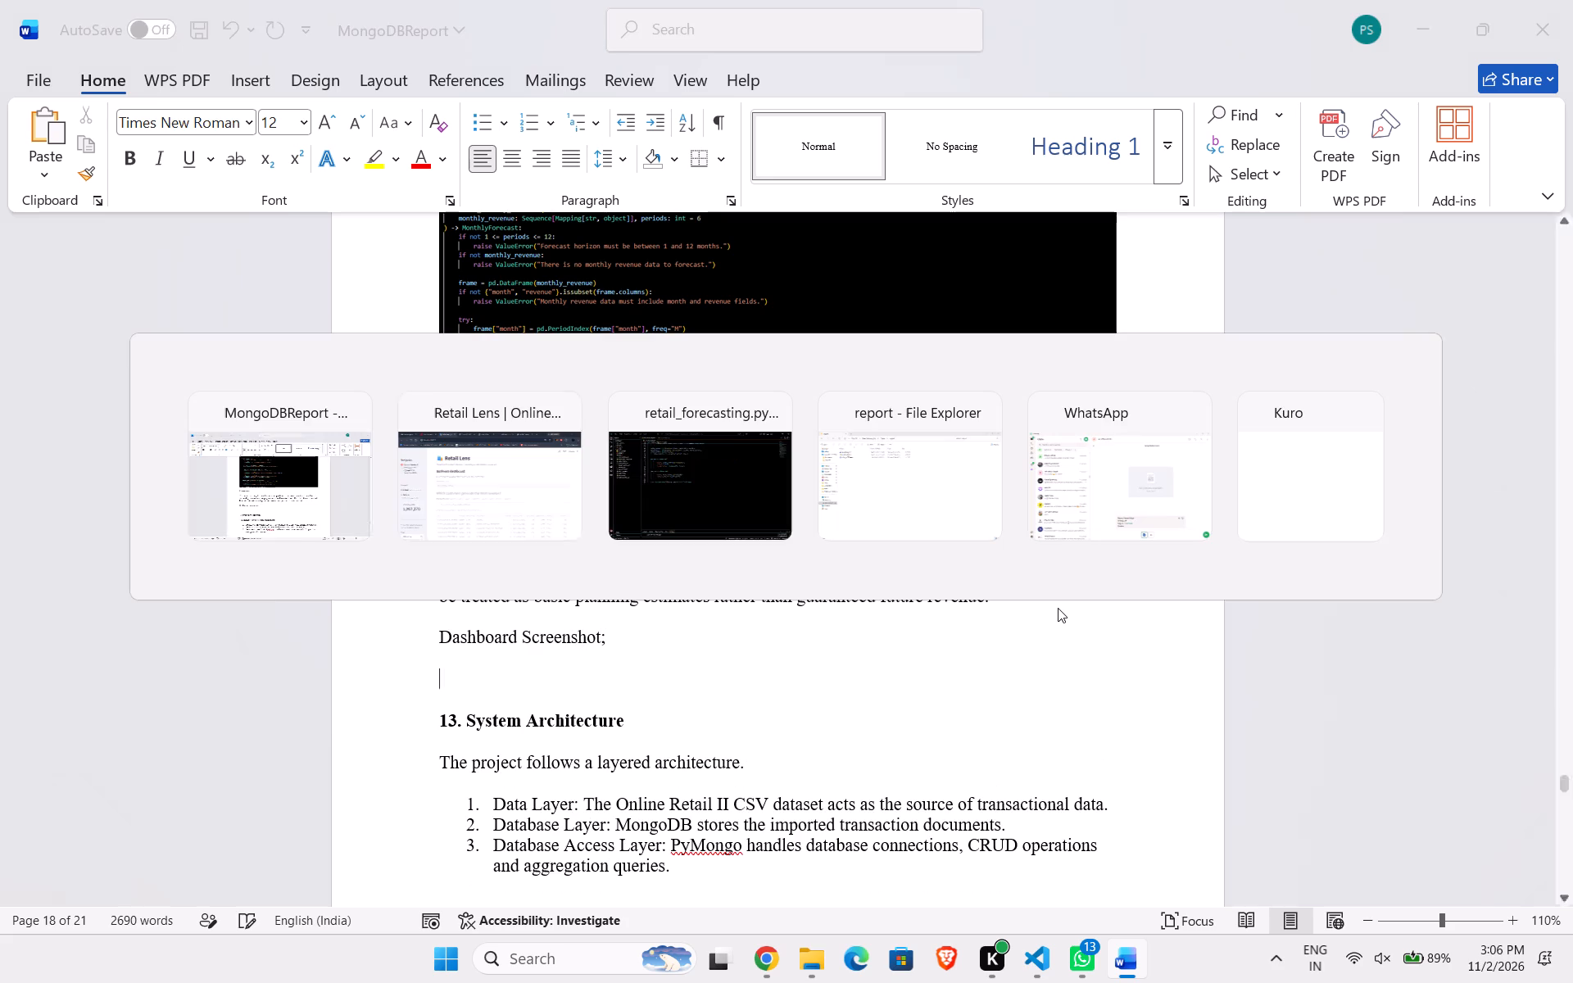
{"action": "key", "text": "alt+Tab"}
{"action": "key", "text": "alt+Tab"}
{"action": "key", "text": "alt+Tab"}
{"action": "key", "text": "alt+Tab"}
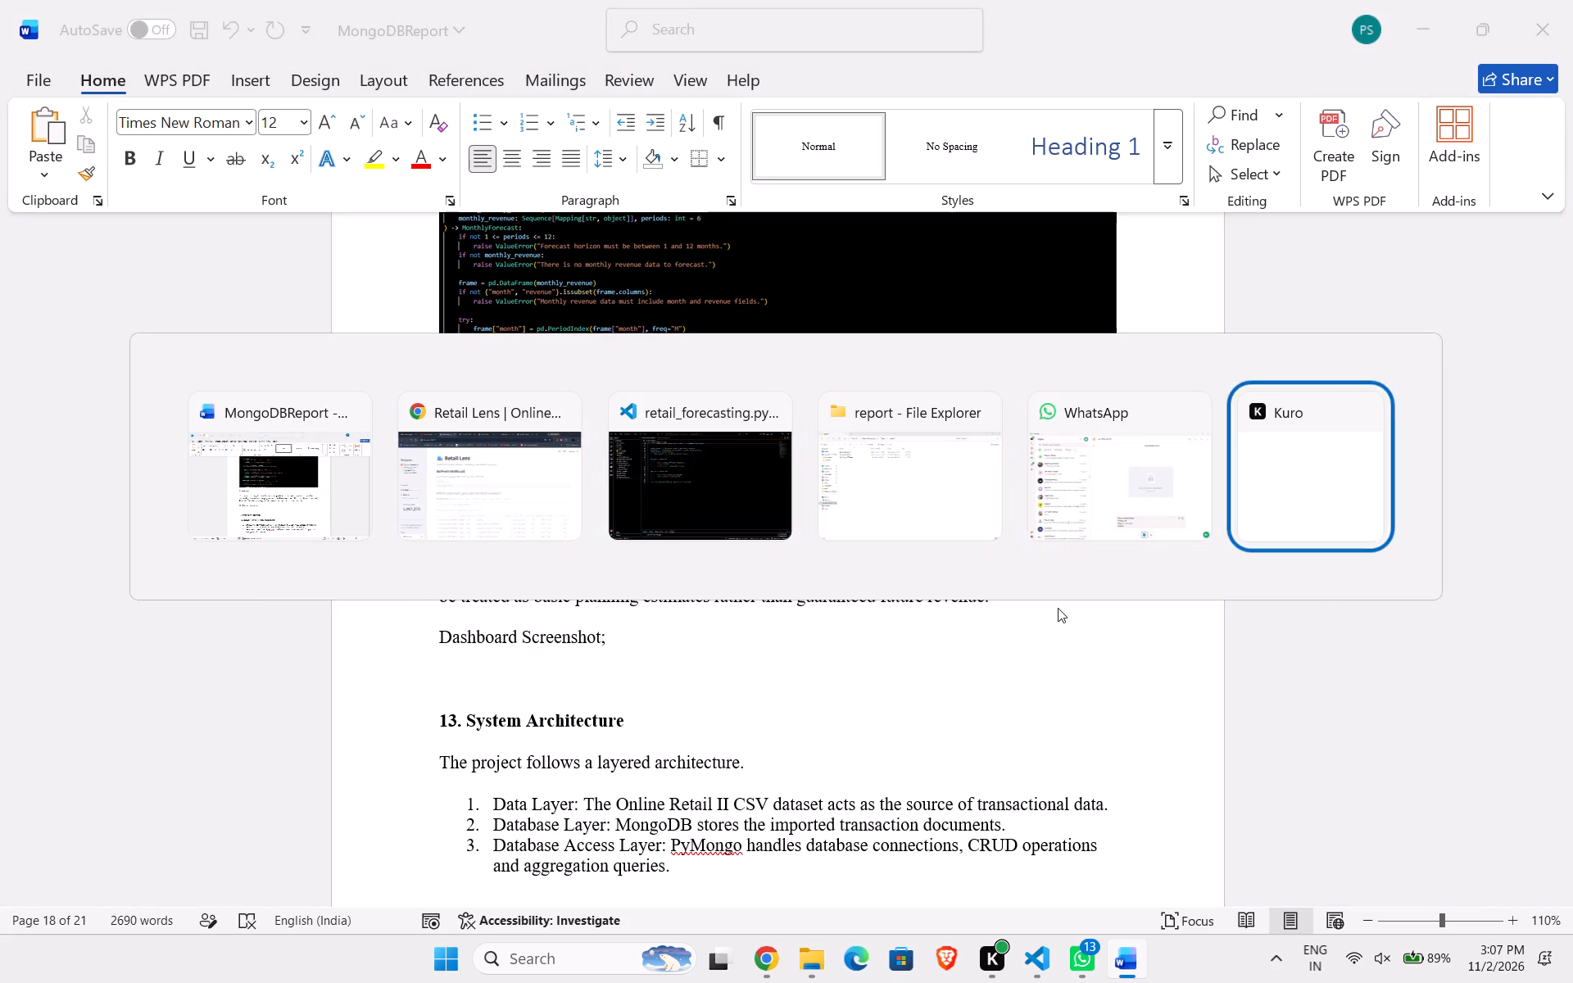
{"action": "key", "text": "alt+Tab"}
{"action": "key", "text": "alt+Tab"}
{"action": "scroll", "coordinate": [889, 524], "scroll_direction": "up", "scroll_amount": 1}
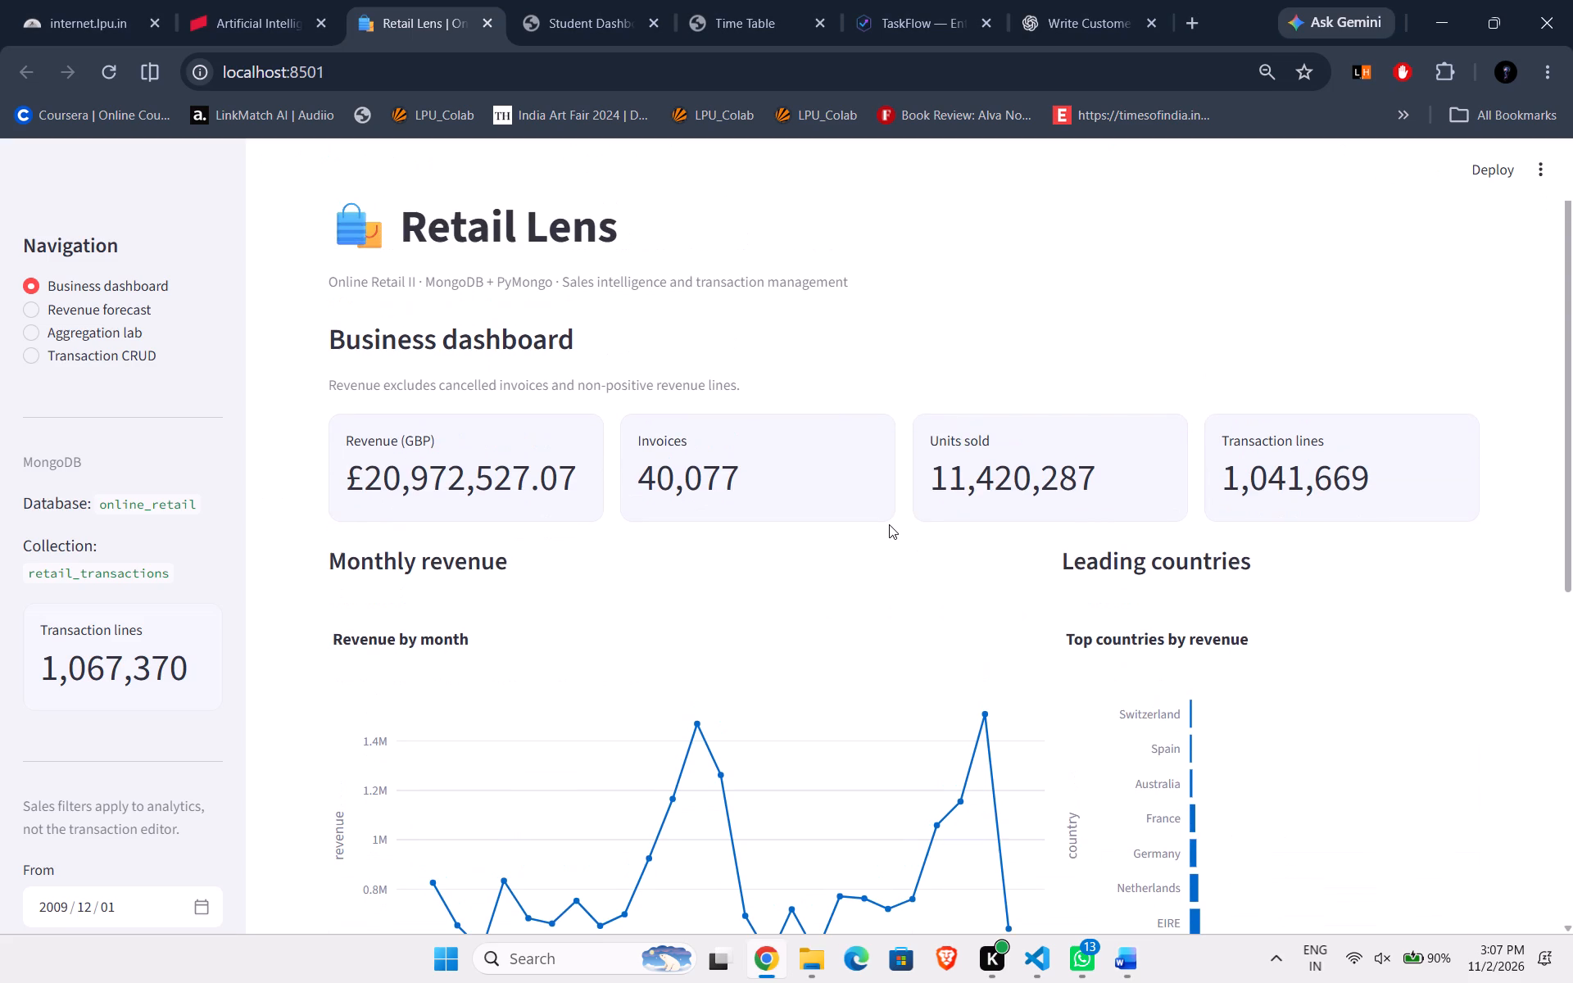
{"action": "scroll", "coordinate": [889, 524], "scroll_direction": "up", "scroll_amount": 1}
{"action": "scroll", "coordinate": [889, 524], "scroll_direction": "down", "scroll_amount": 2}
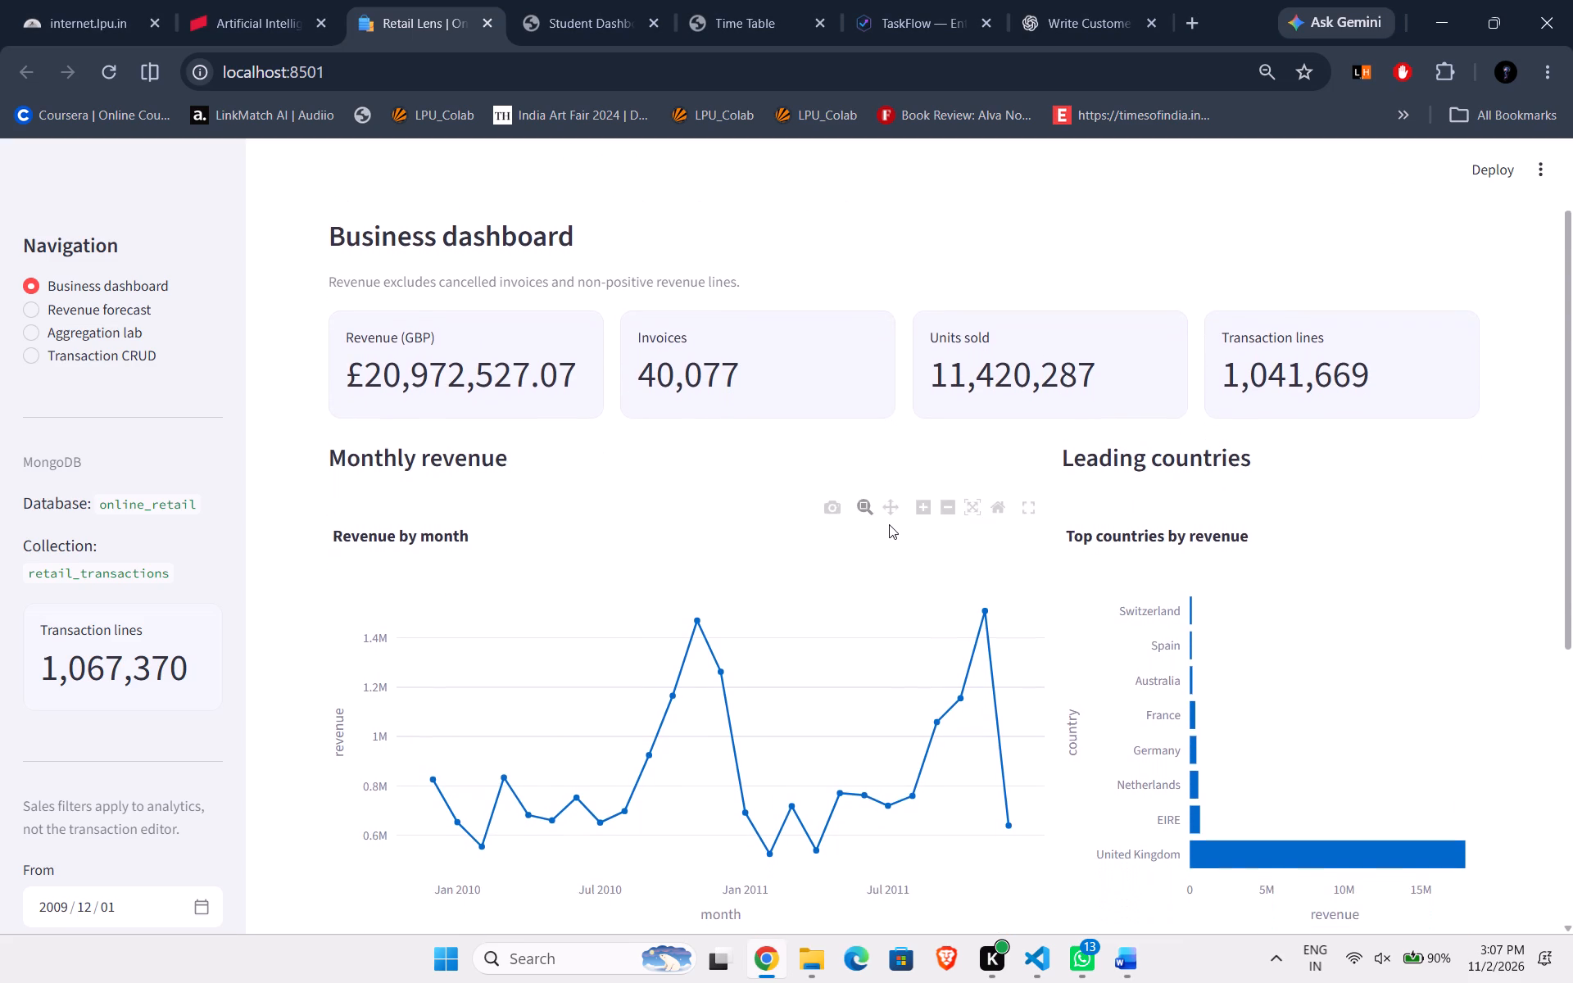
{"action": "scroll", "coordinate": [889, 524], "scroll_direction": "down", "scroll_amount": 1}
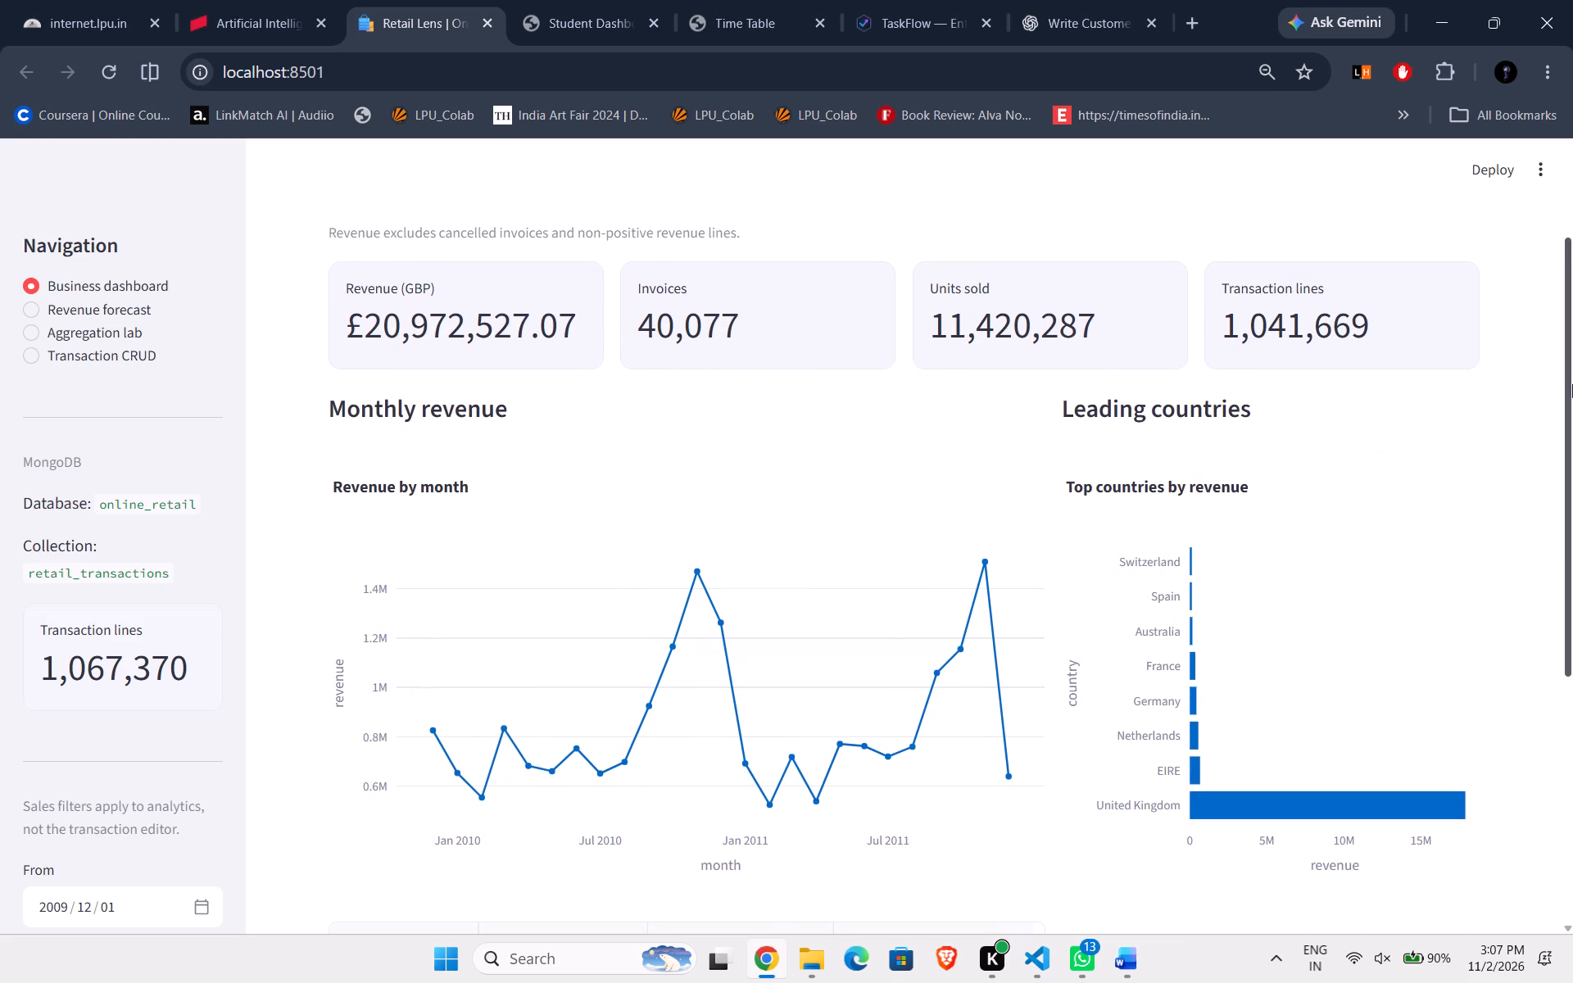
{"action": "key", "text": "Print"}
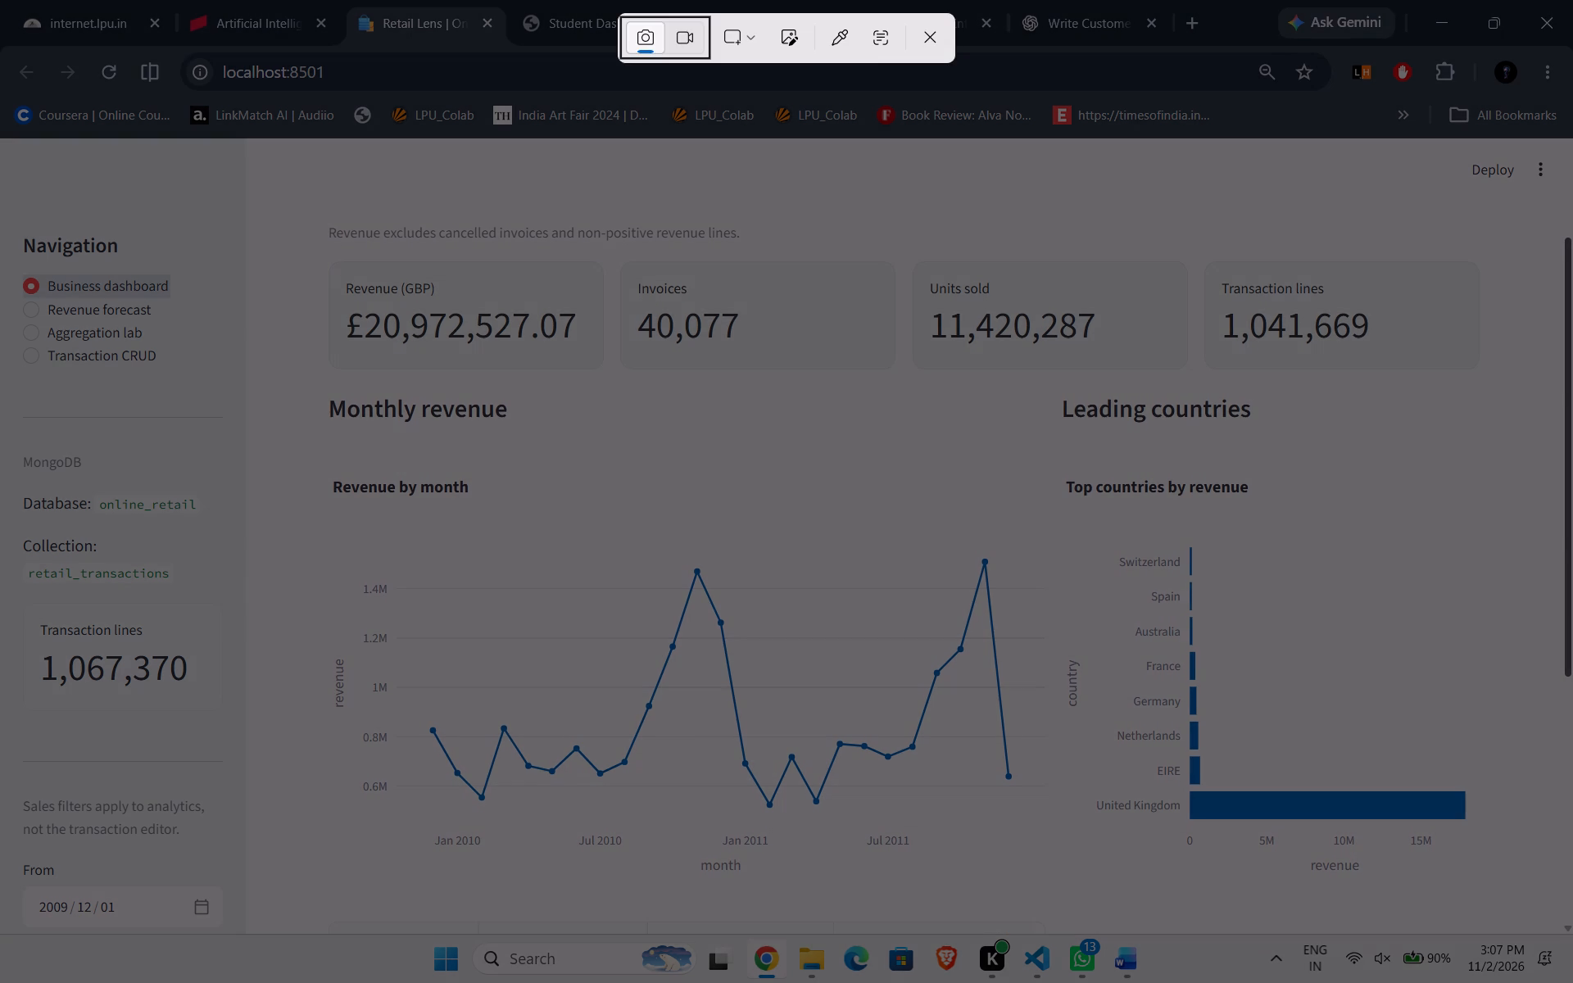
{"action": "left_click_drag", "start_coordinate": [289, 204], "coordinate": [1545, 904]}
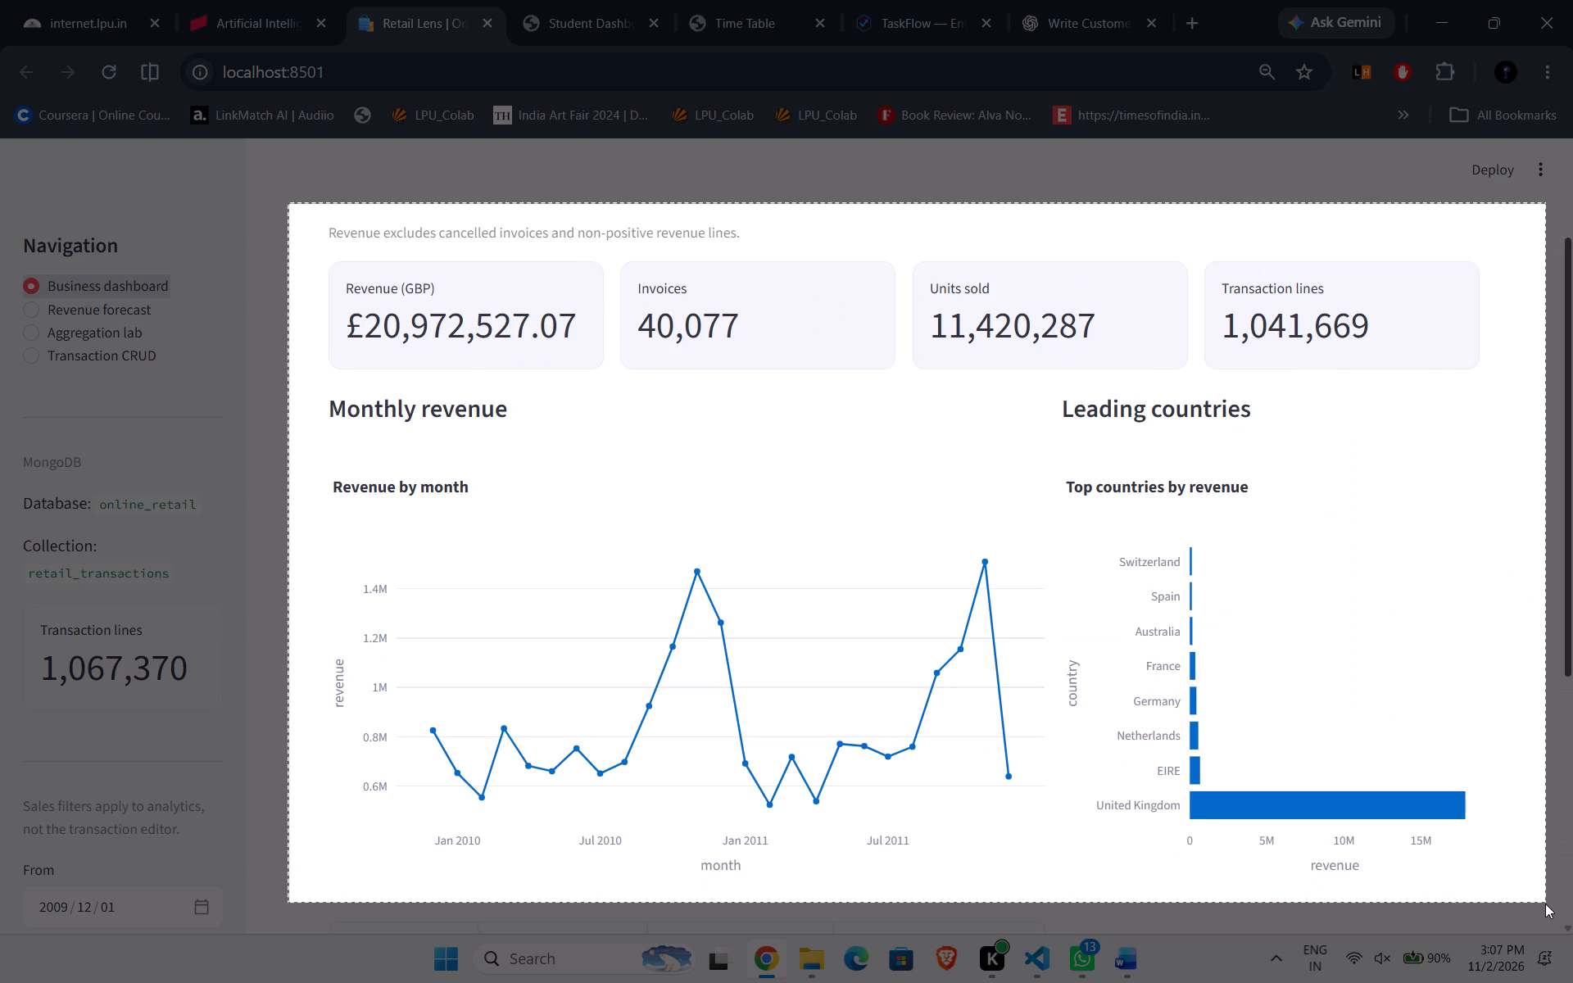
{"action": "left_click_drag", "start_coordinate": [1545, 904], "coordinate": [1545, 904]}
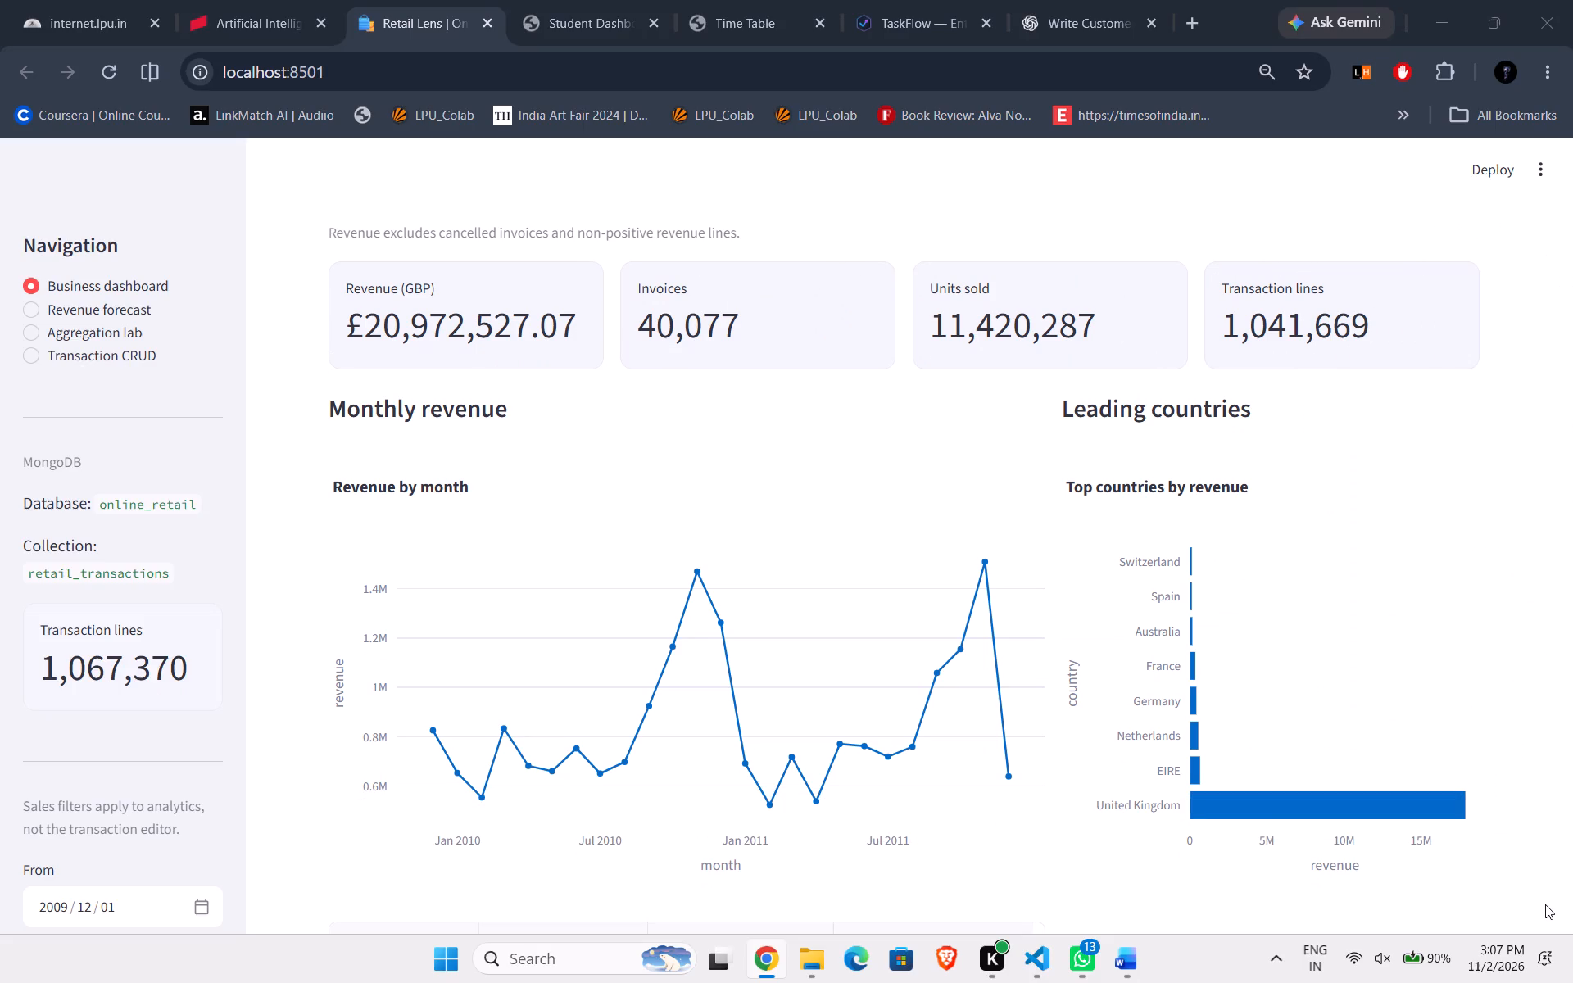
In the Word report, add the caption "Screenshot for Dashboard" after the final paragraph, leaving one blank line above it.
{"action": "key", "text": "alt+Tab"}
{"action": "scroll", "coordinate": [1229, 813], "scroll_direction": "down", "scroll_amount": 7}
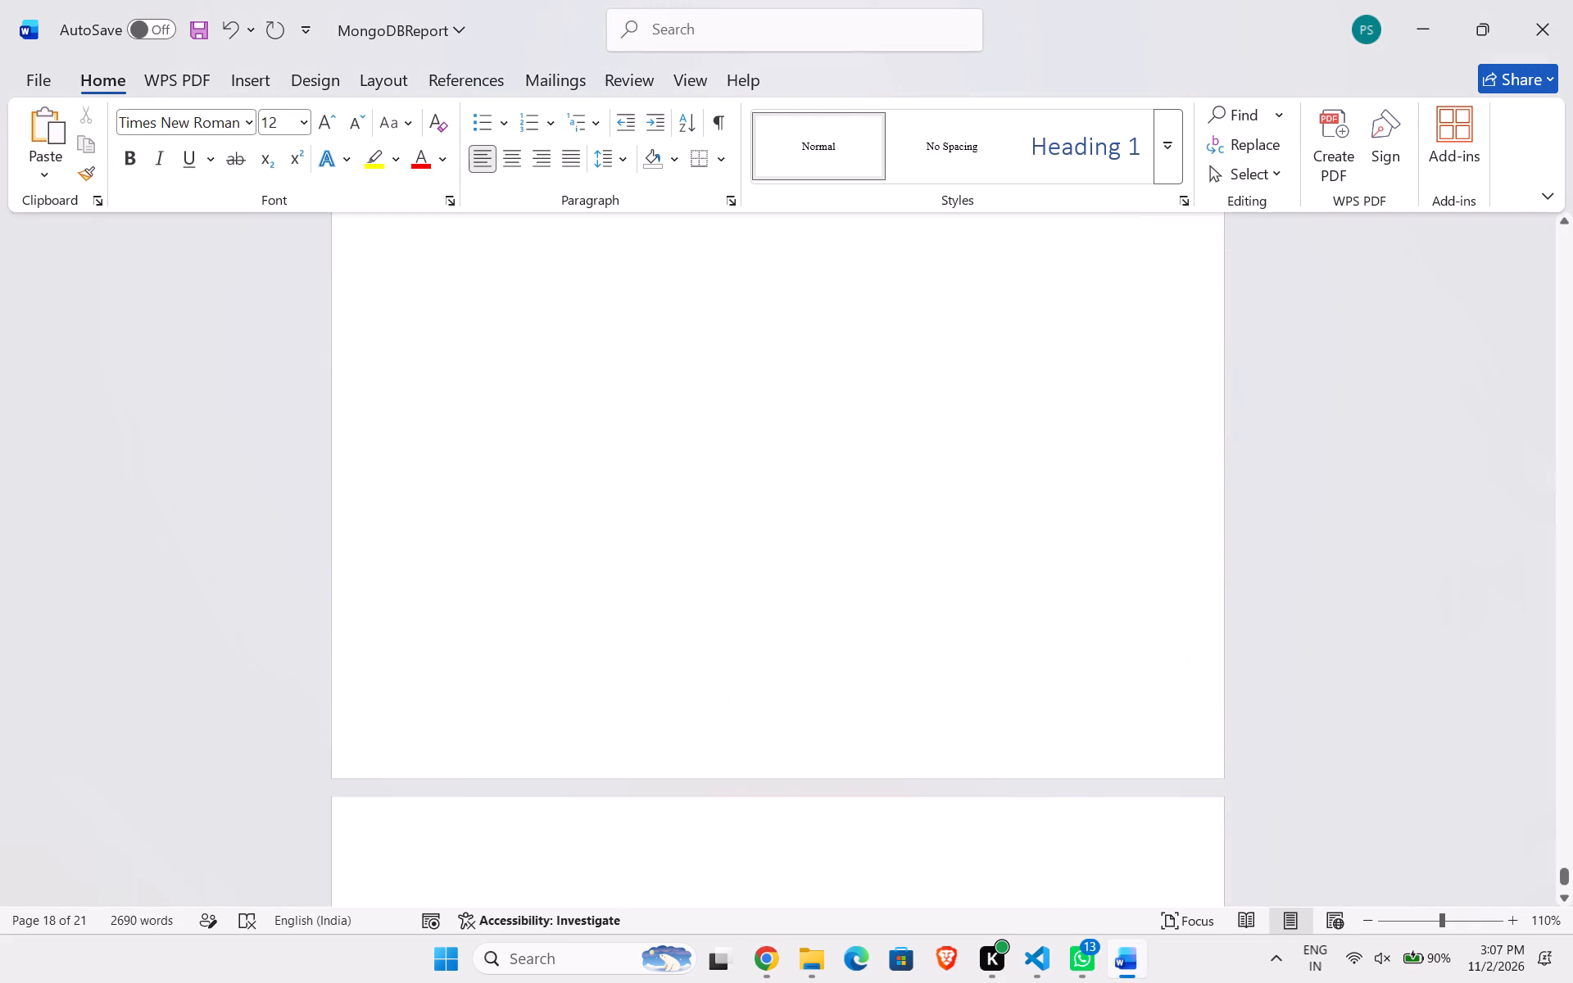
{"action": "scroll", "coordinate": [1229, 813], "scroll_direction": "down", "scroll_amount": 12}
{"action": "scroll", "coordinate": [1229, 813], "scroll_direction": "up", "scroll_amount": 4}
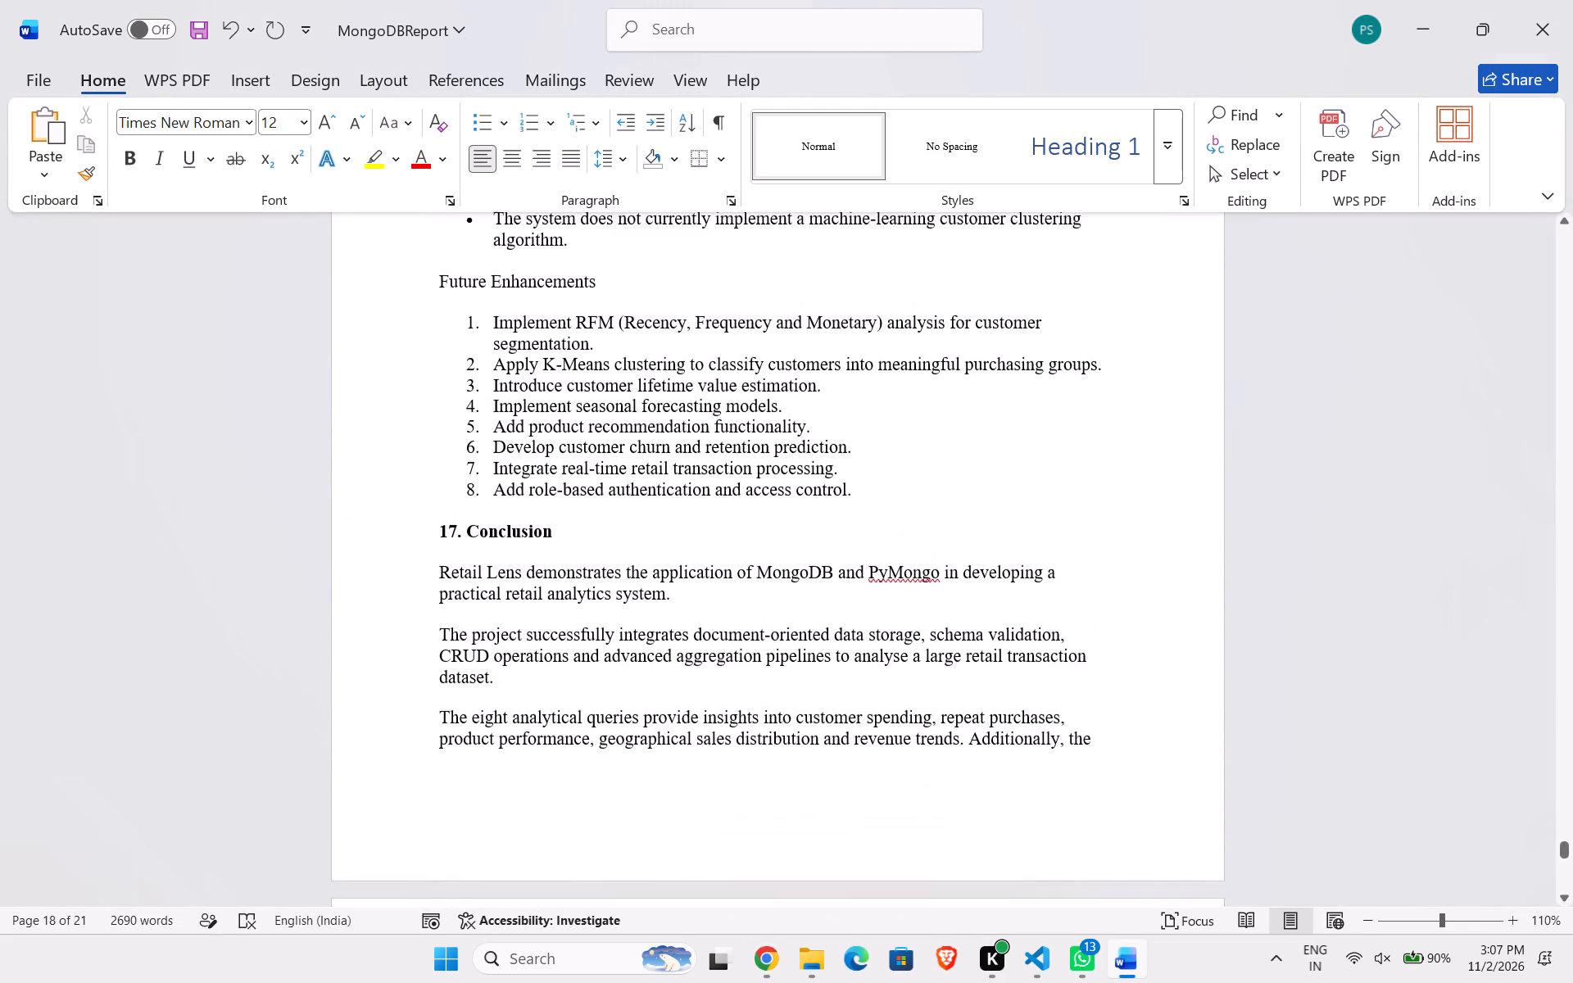
{"action": "scroll", "coordinate": [1229, 813], "scroll_direction": "down", "scroll_amount": 1}
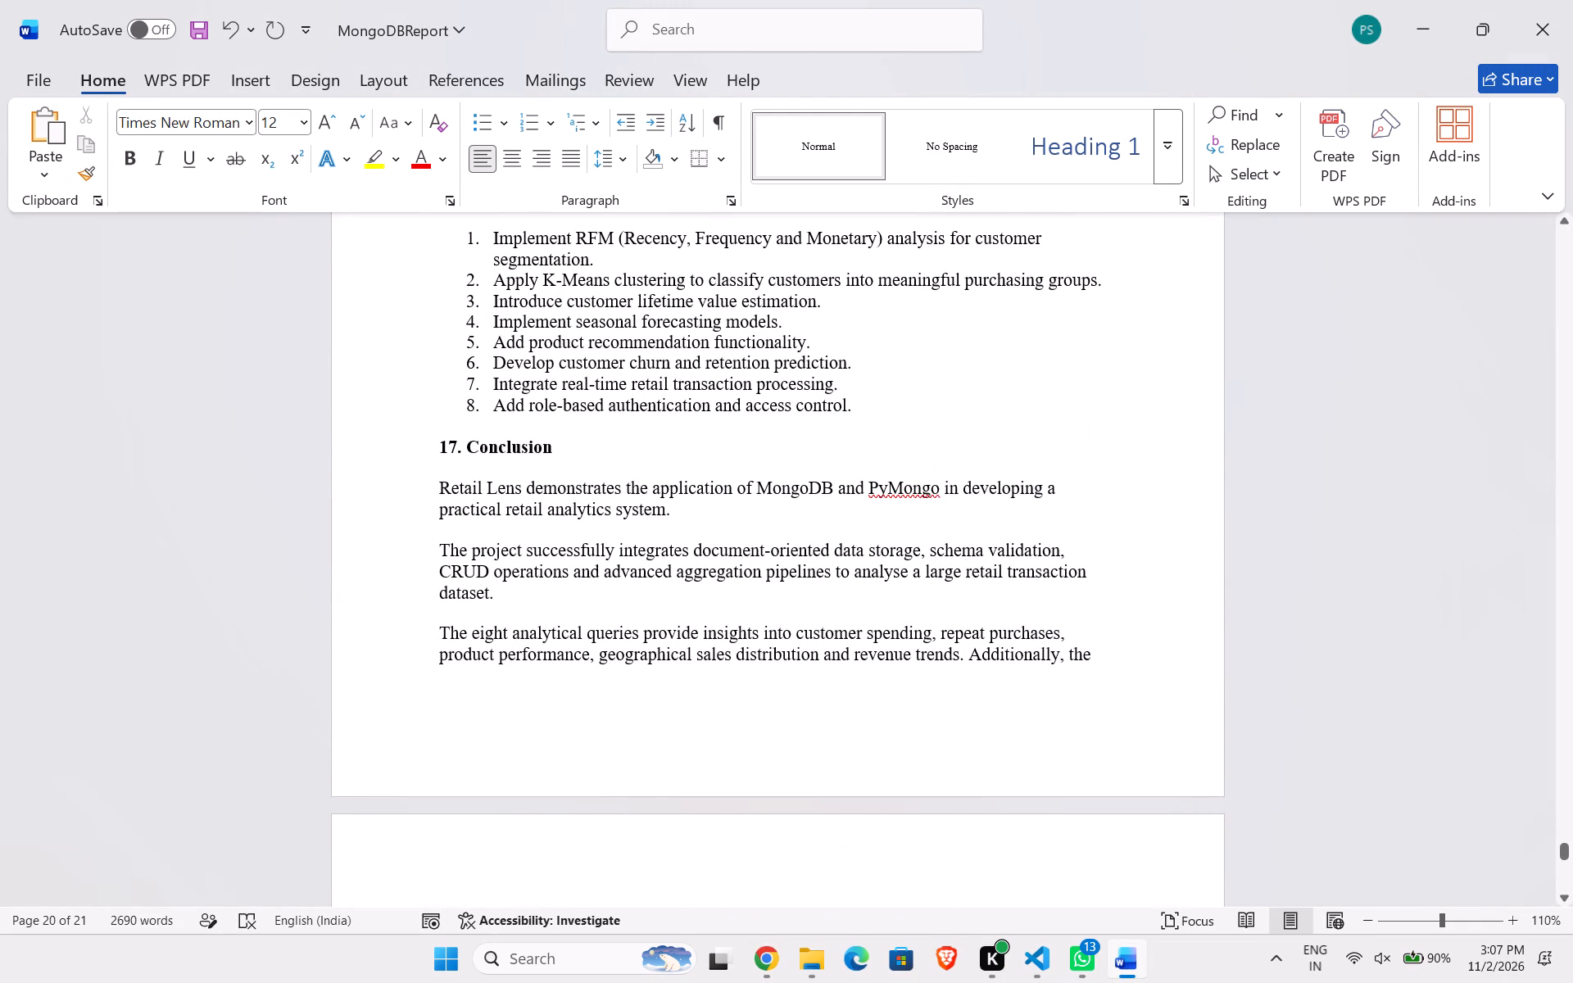
{"action": "scroll", "coordinate": [764, 597], "scroll_direction": "up", "scroll_amount": 1}
{"action": "scroll", "coordinate": [693, 606], "scroll_direction": "up", "scroll_amount": 2}
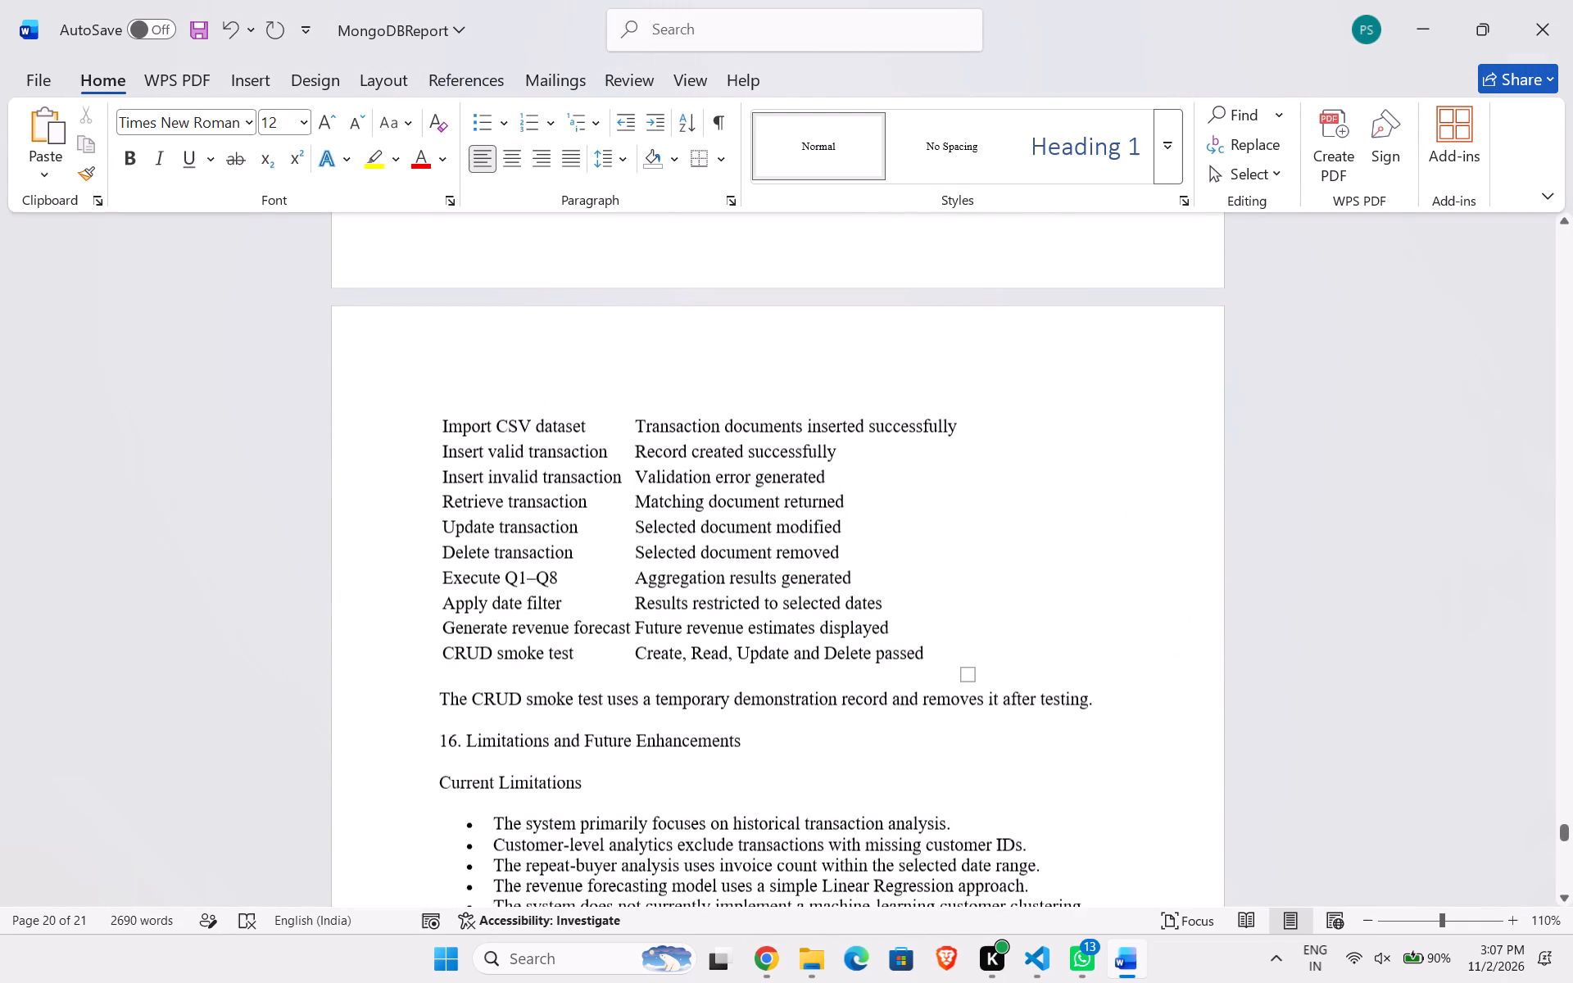
{"action": "scroll", "coordinate": [693, 606], "scroll_direction": "up", "scroll_amount": 1}
{"action": "scroll", "coordinate": [693, 606], "scroll_direction": "down", "scroll_amount": 2}
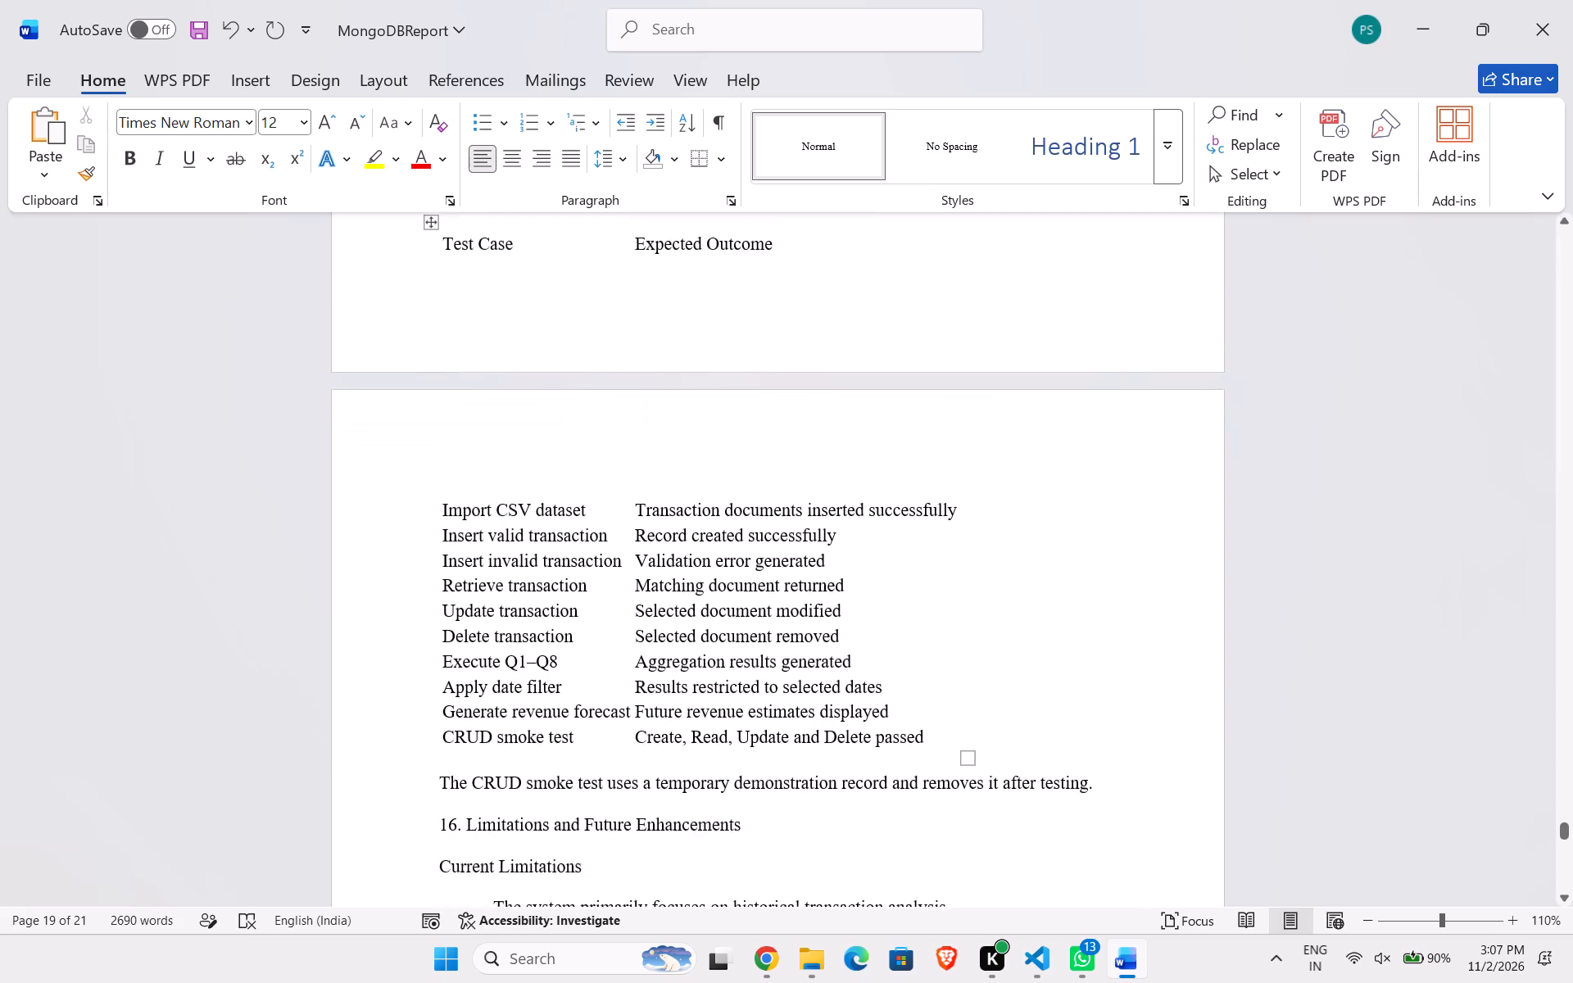
{"action": "scroll", "coordinate": [693, 606], "scroll_direction": "down", "scroll_amount": 1}
{"action": "scroll", "coordinate": [655, 539], "scroll_direction": "down", "scroll_amount": 7}
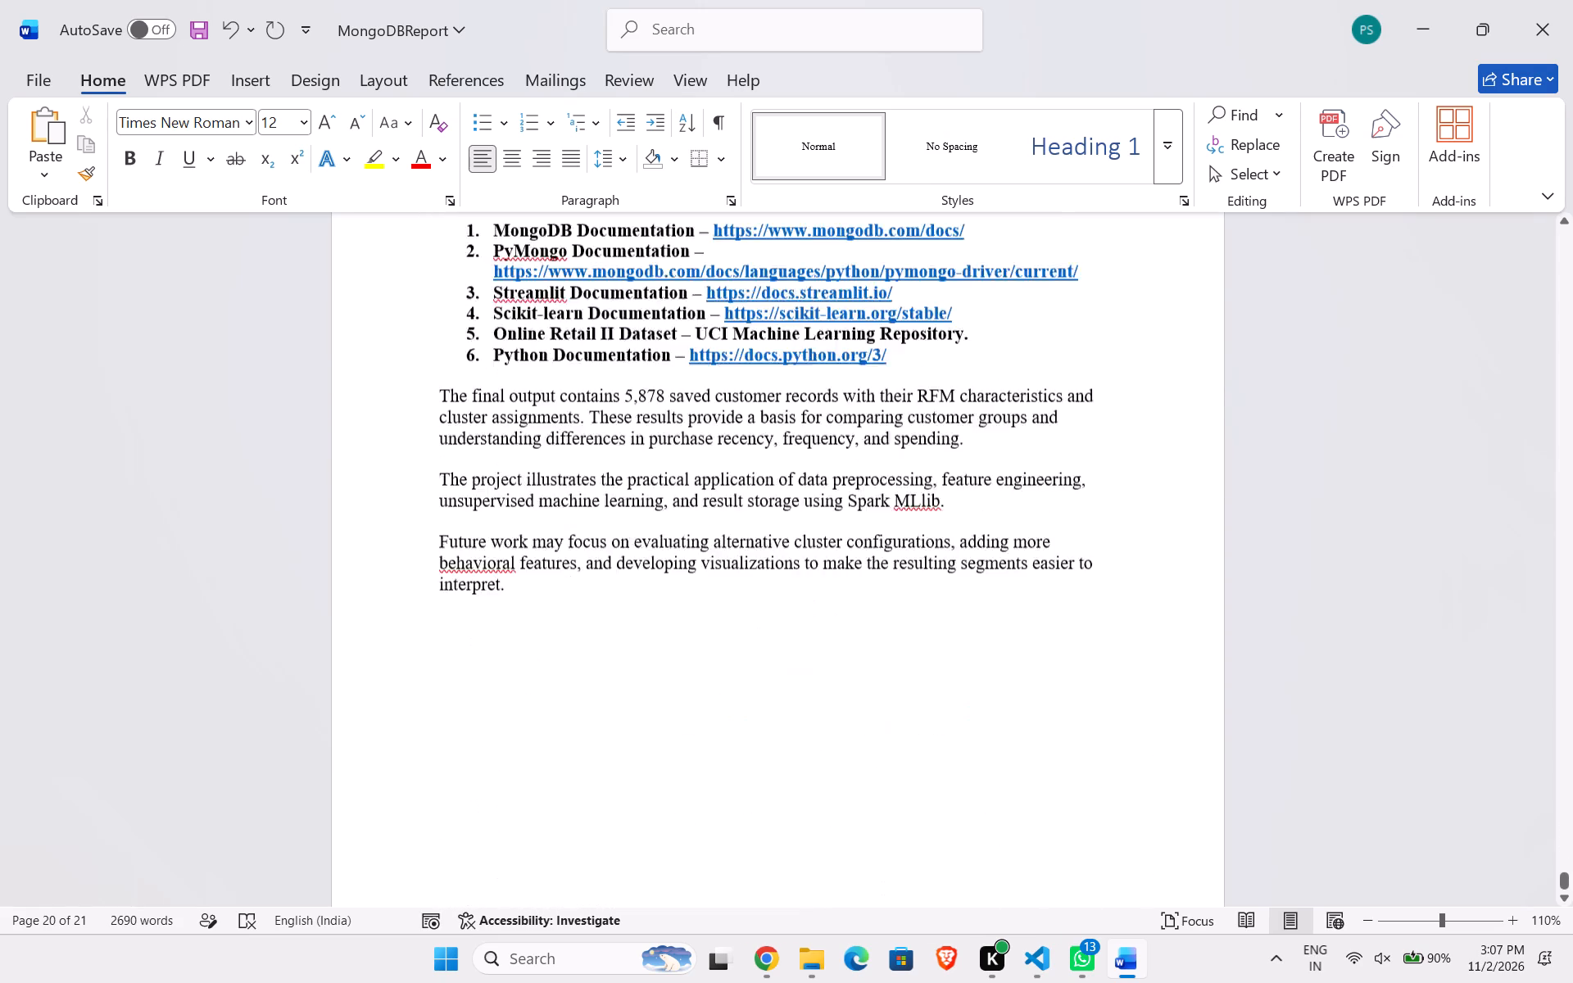
{"action": "left_click", "coordinate": [674, 469]}
{"action": "key", "text": "Return"}
{"action": "key", "text": "Return"}
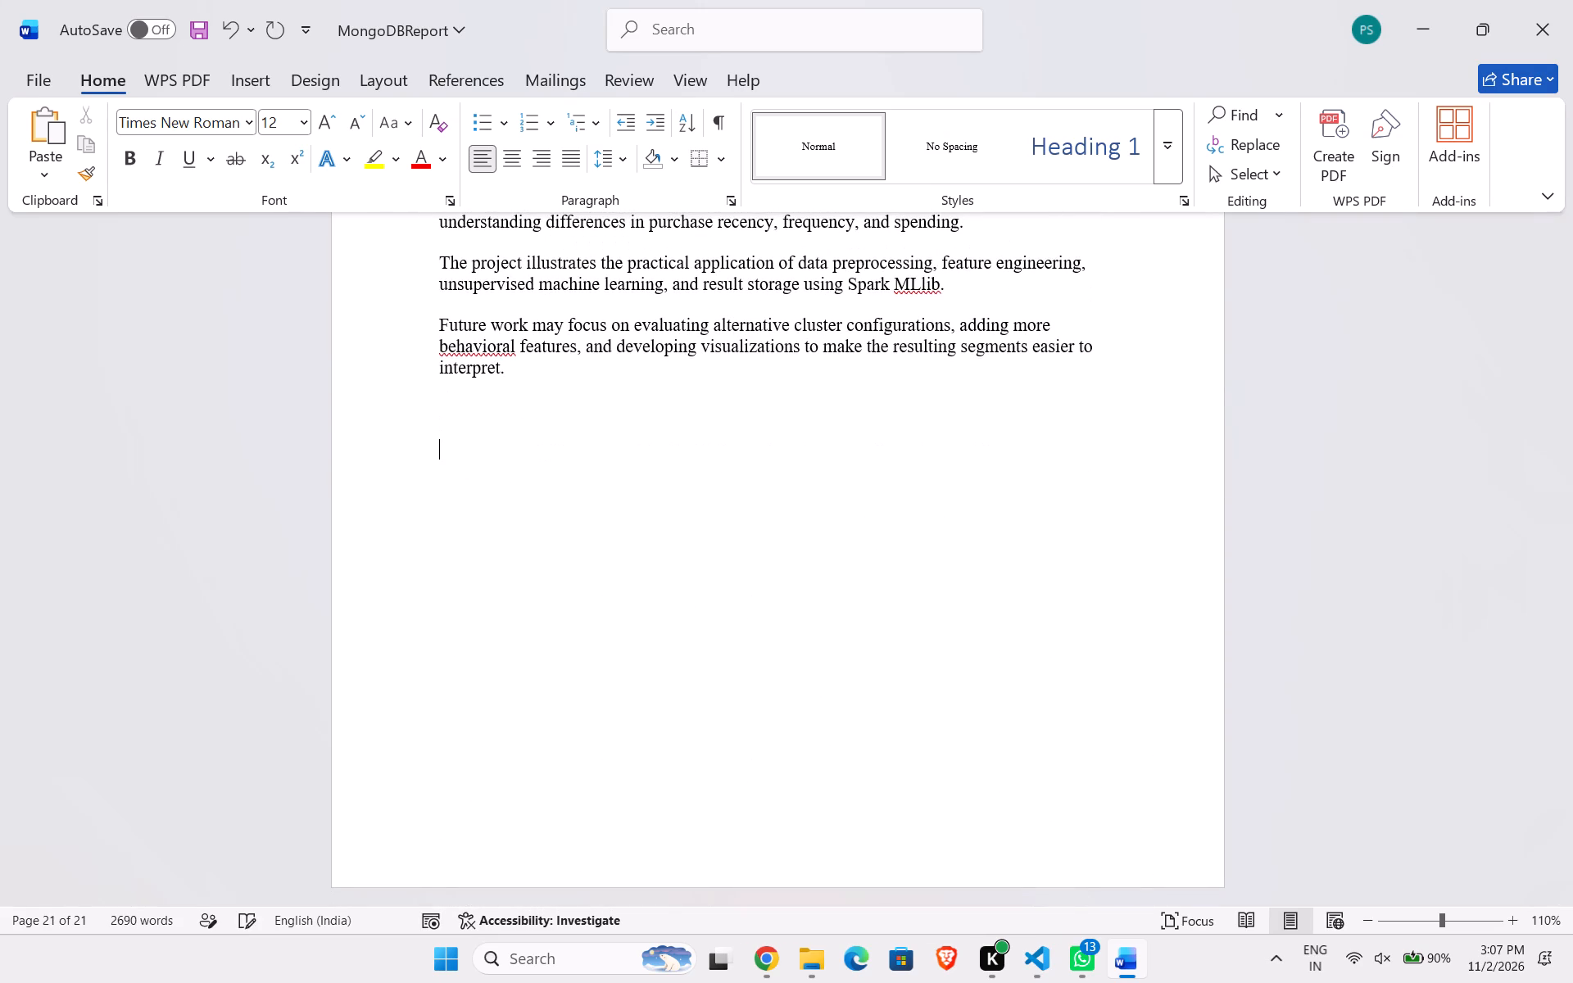
{"action": "type", "text": "Screenshot for DS"}
{"action": "key", "text": "BackSpace"}
{"action": "key", "text": "BackSpace"}
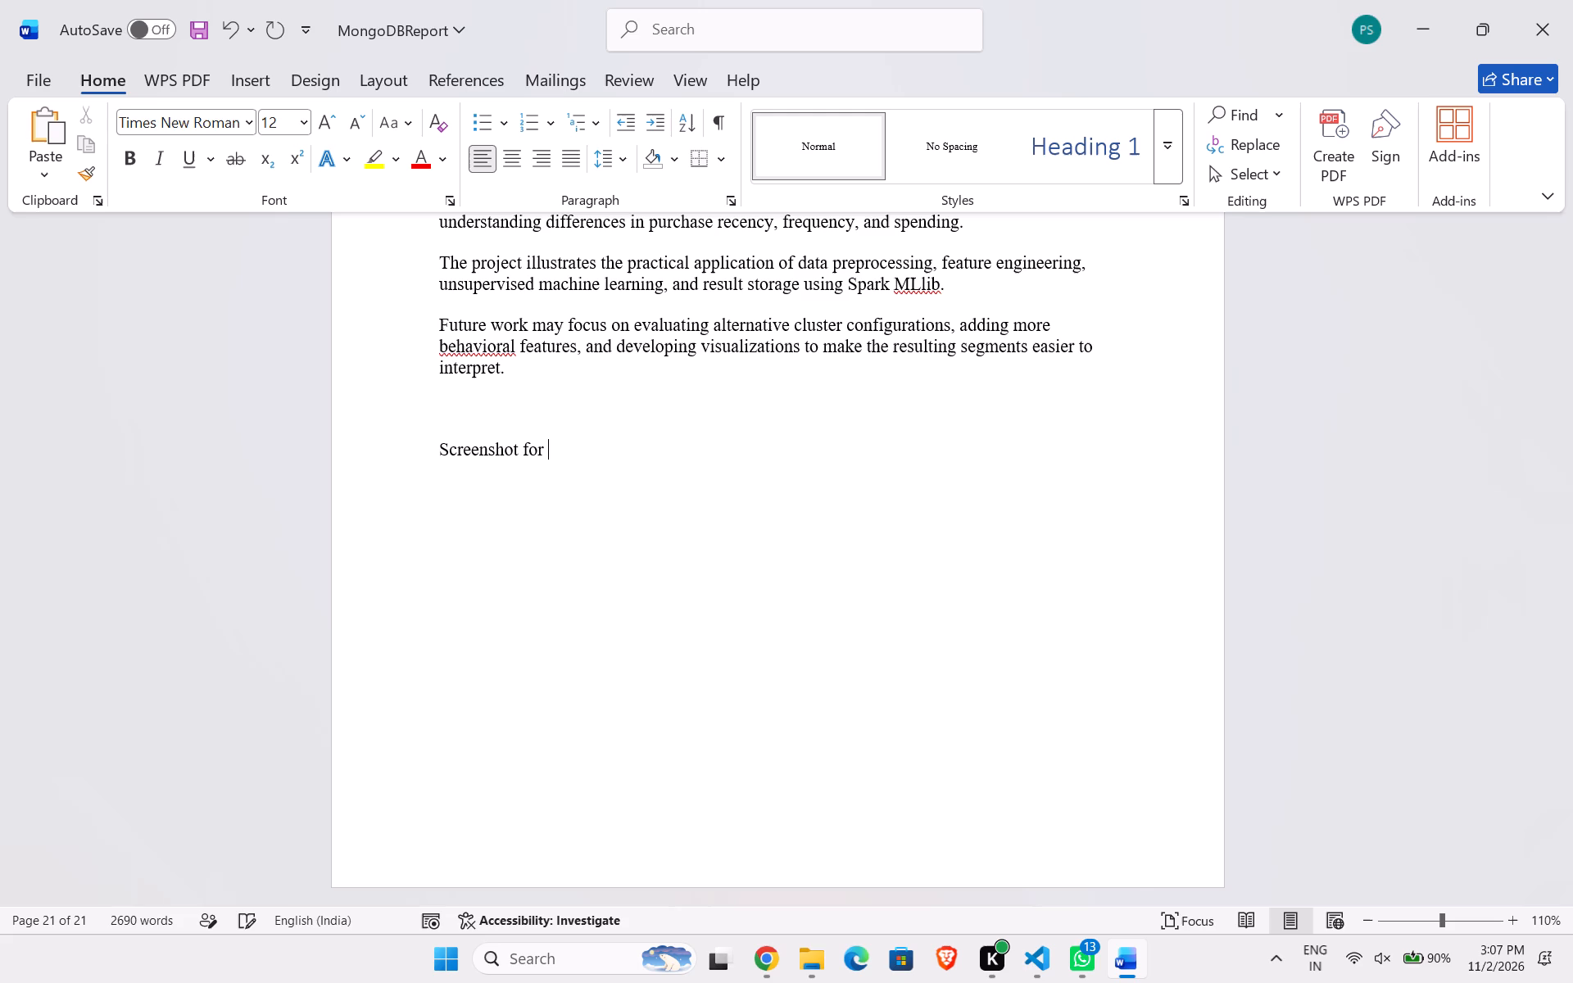
{"action": "type", "text": "Dashboard"}
Insert the Business dashboard screenshot on a new line directly below the "Screenshot for Dashboard" caption.
{"action": "key", "text": "shift+Return"}
{"action": "key", "text": "ctrl+v"}
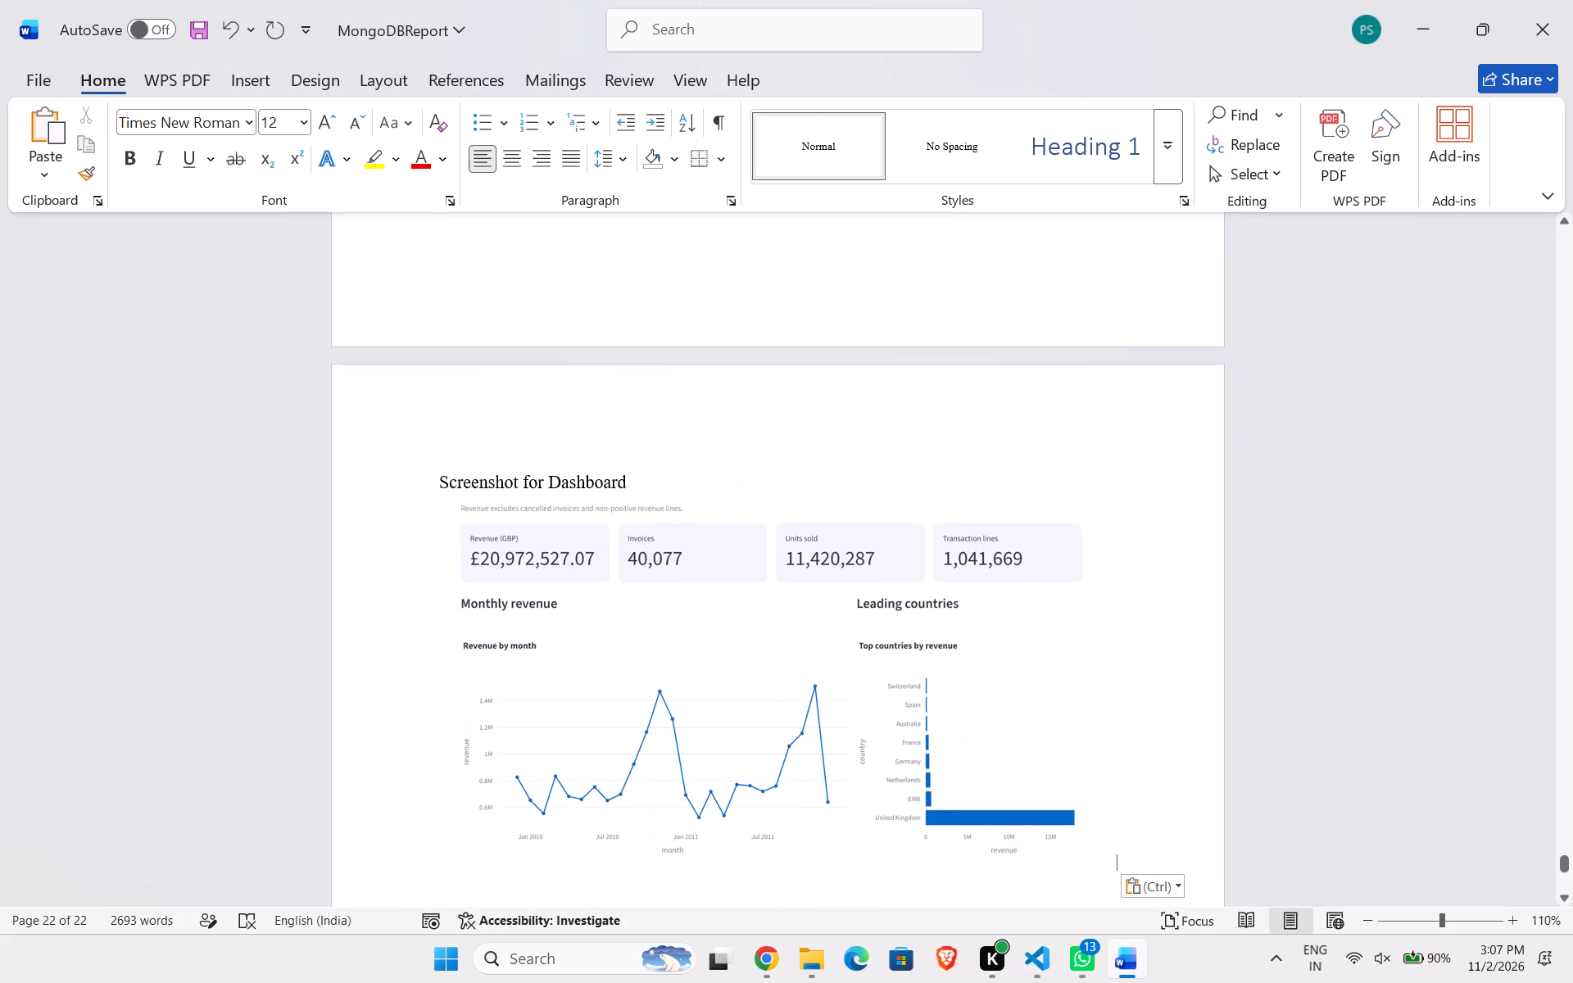
Switch to Chrome and open the Revenue forecast page in Retail Lens.
{"action": "key", "text": "alt+Tab"}
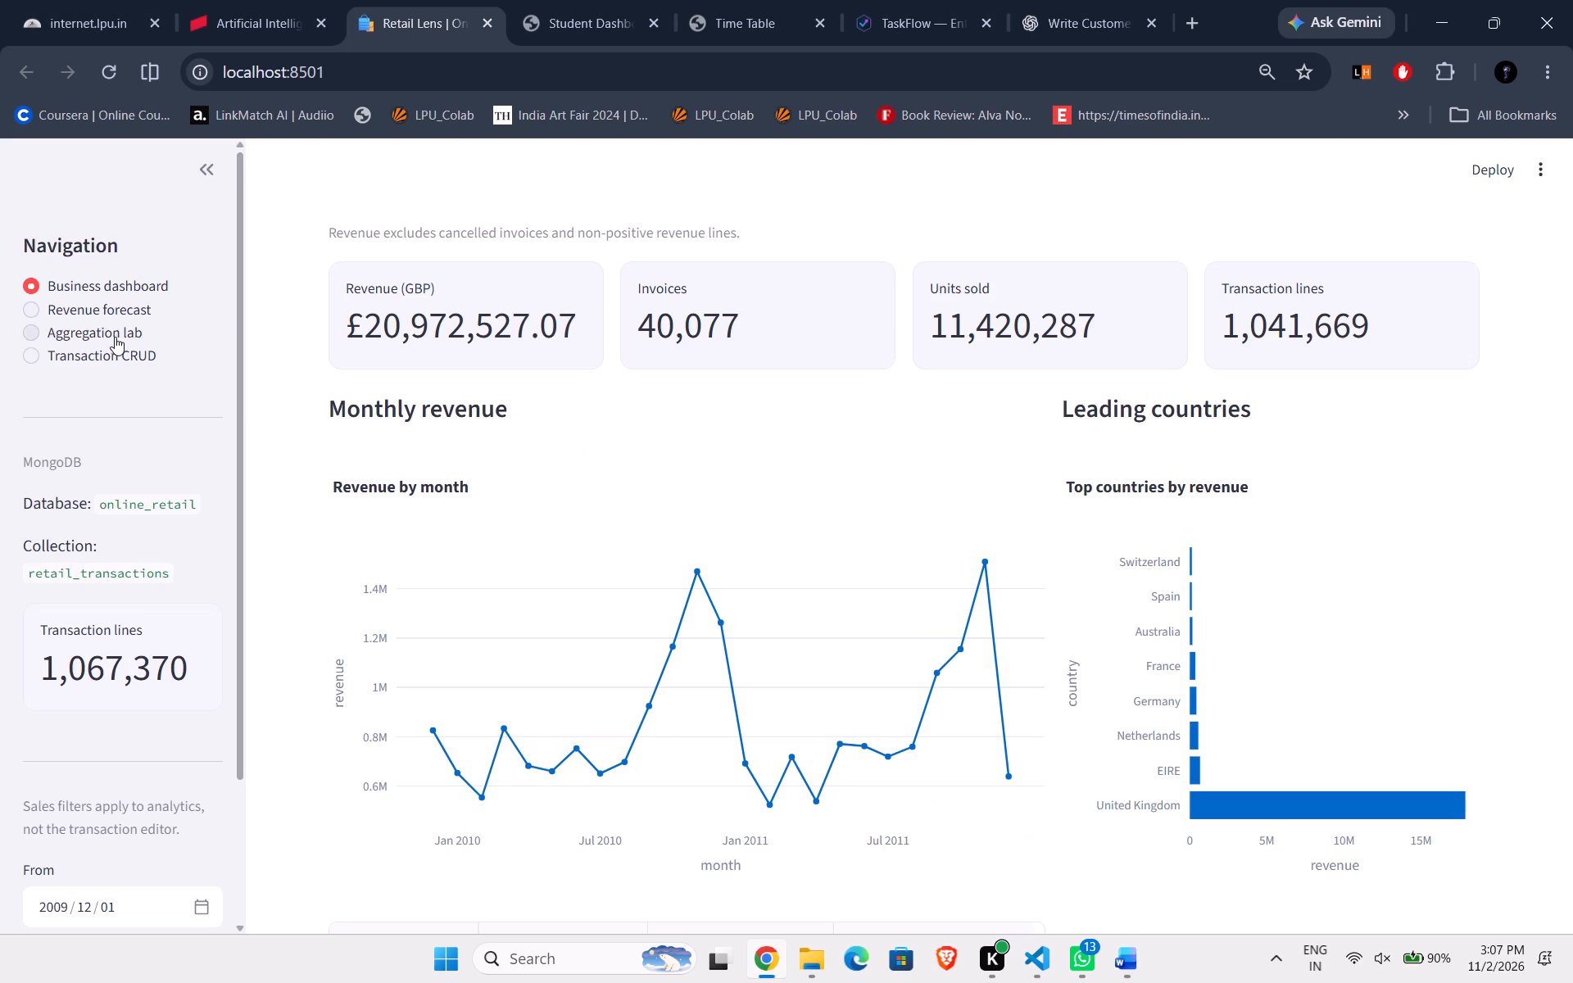
{"action": "left_click", "coordinate": [54, 313]}
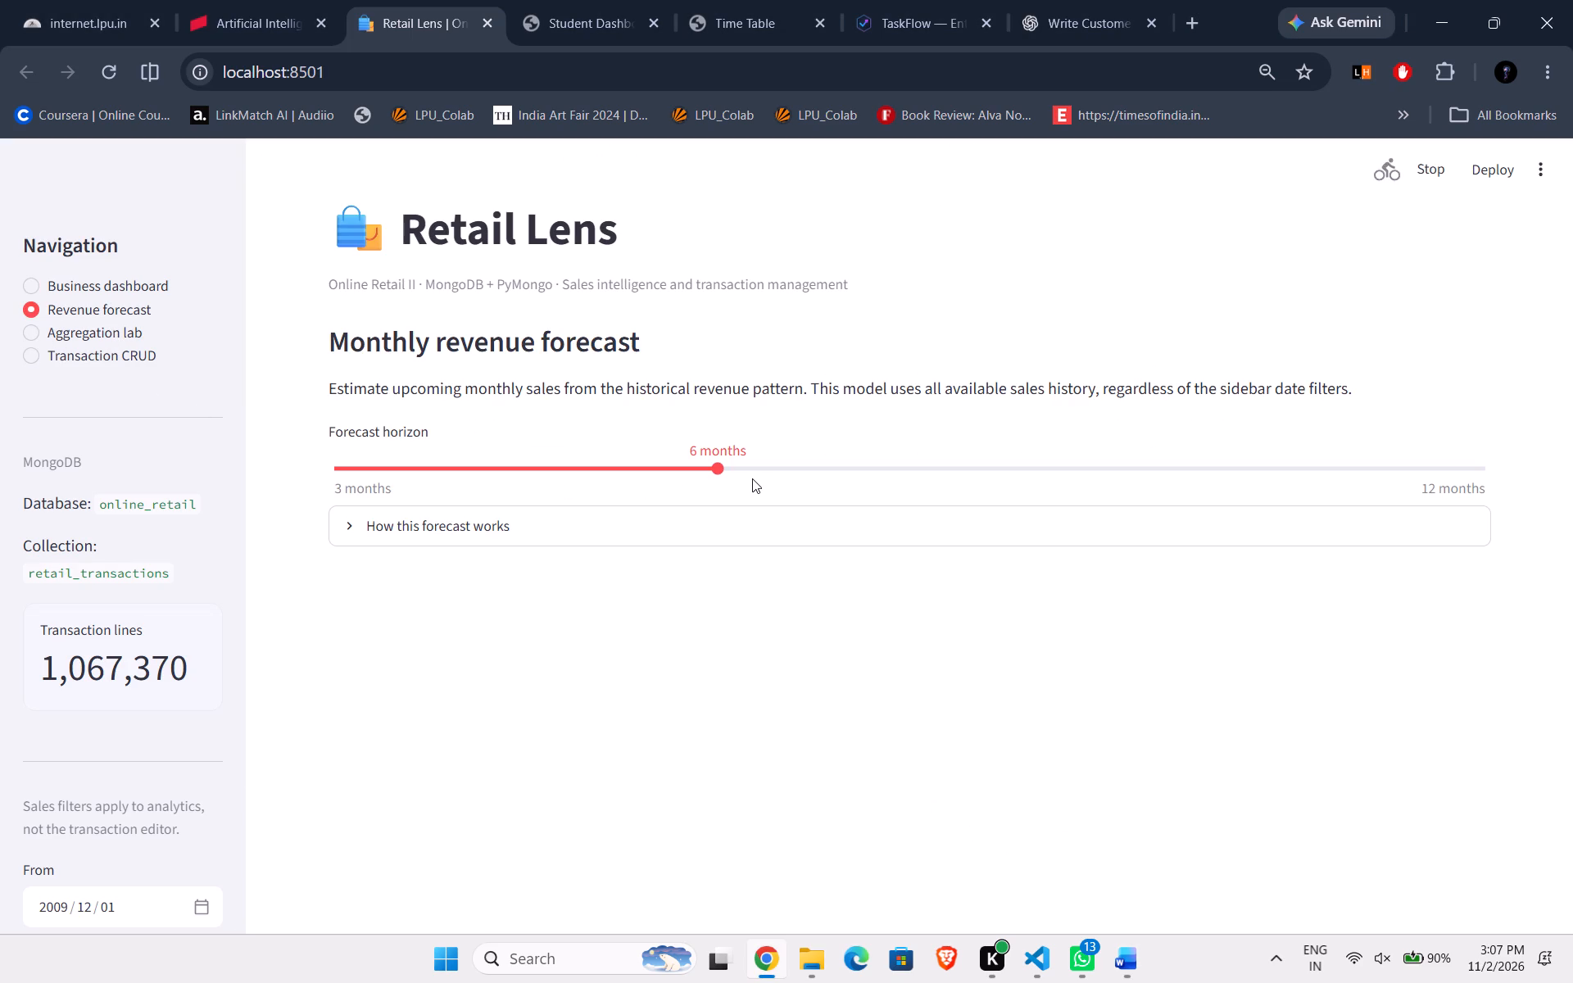
{"action": "scroll", "coordinate": [752, 478], "scroll_direction": "down", "scroll_amount": 1}
{"action": "key", "text": "ctrl+minus"}
{"action": "key", "text": "ctrl+minus"}
{"action": "key", "text": "ctrl+minus"}
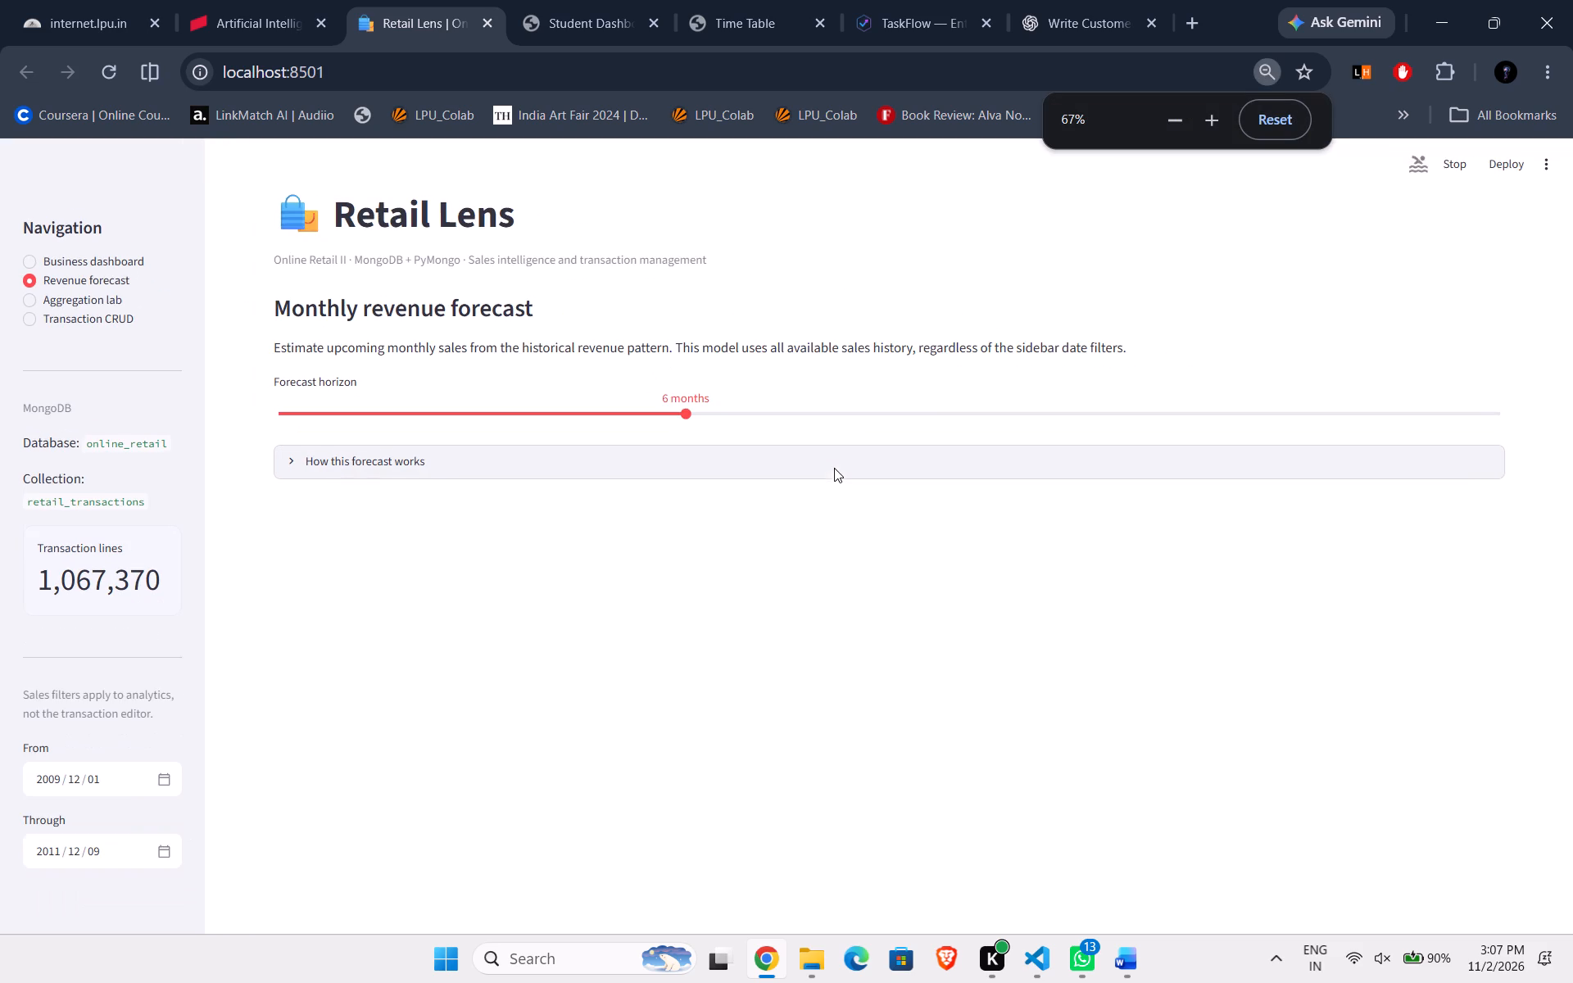
{"action": "scroll", "coordinate": [834, 468], "scroll_direction": "down", "scroll_amount": 1}
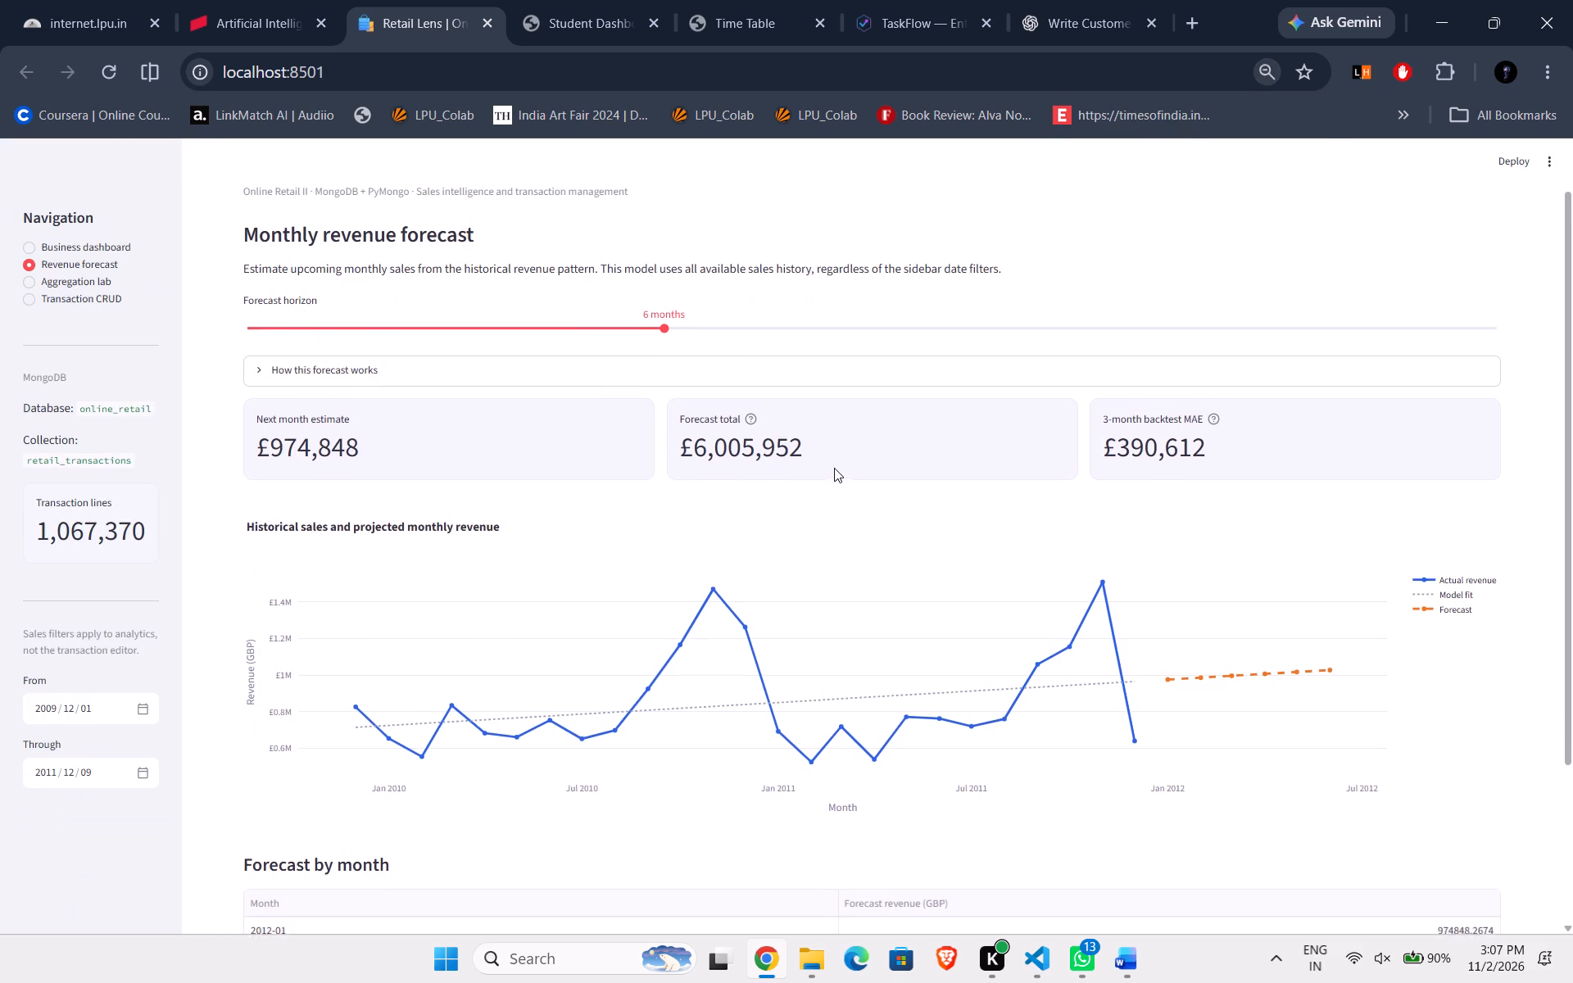
{"action": "scroll", "coordinate": [834, 468], "scroll_direction": "down", "scroll_amount": 2}
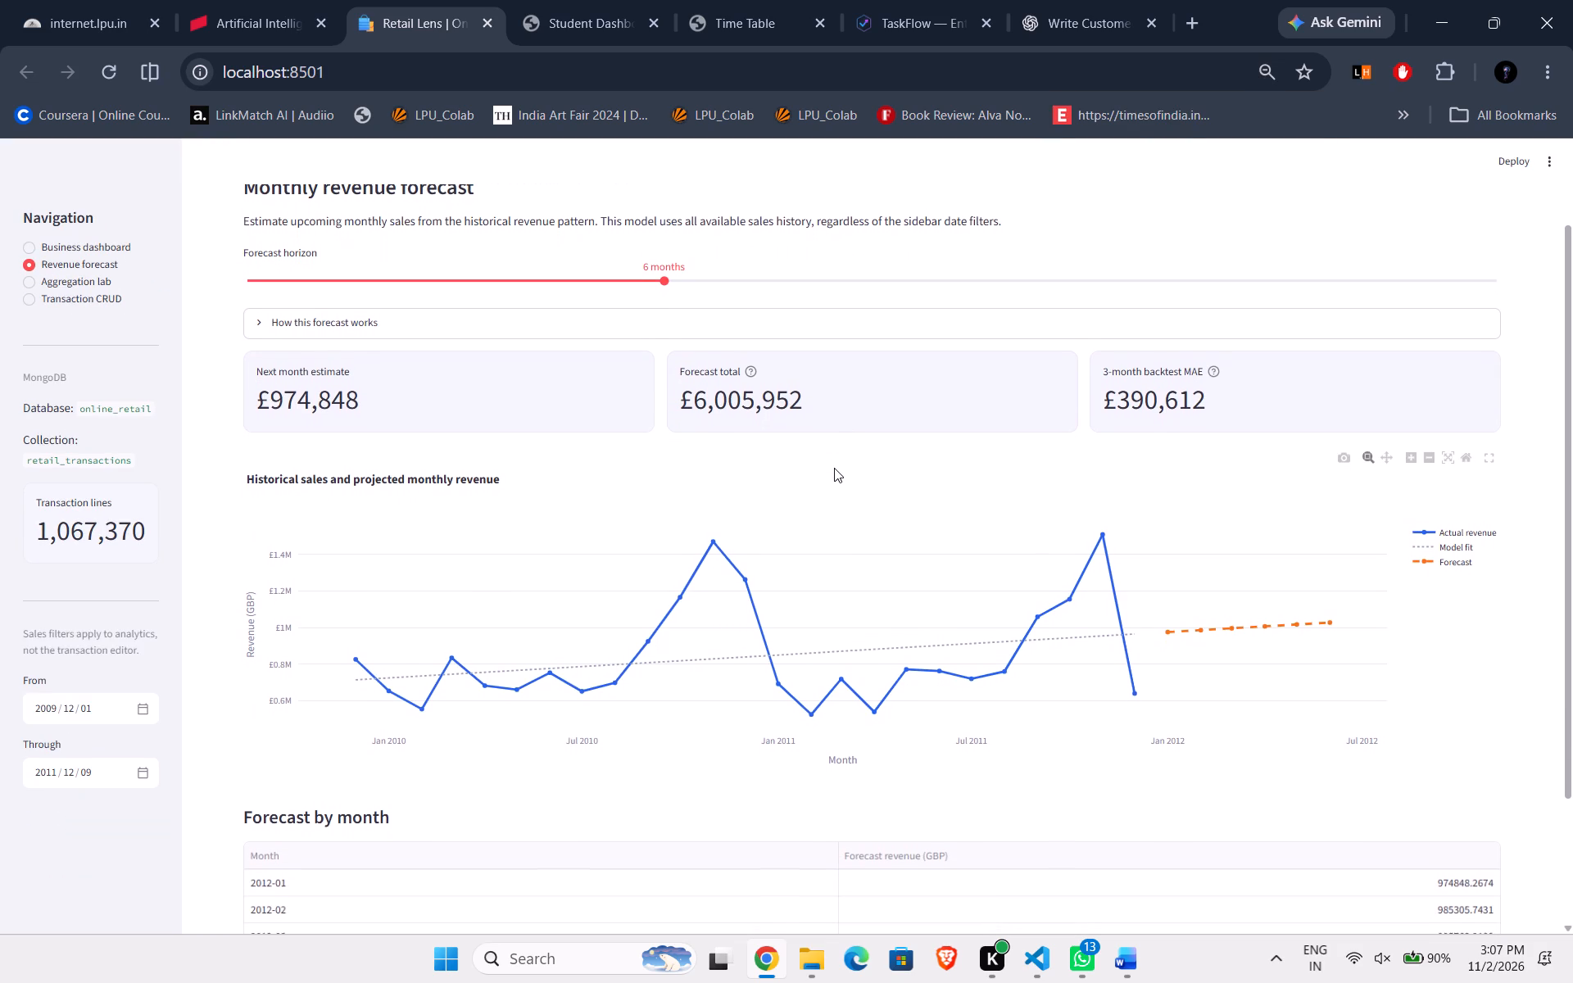
{"action": "scroll", "coordinate": [834, 468], "scroll_direction": "down", "scroll_amount": 1}
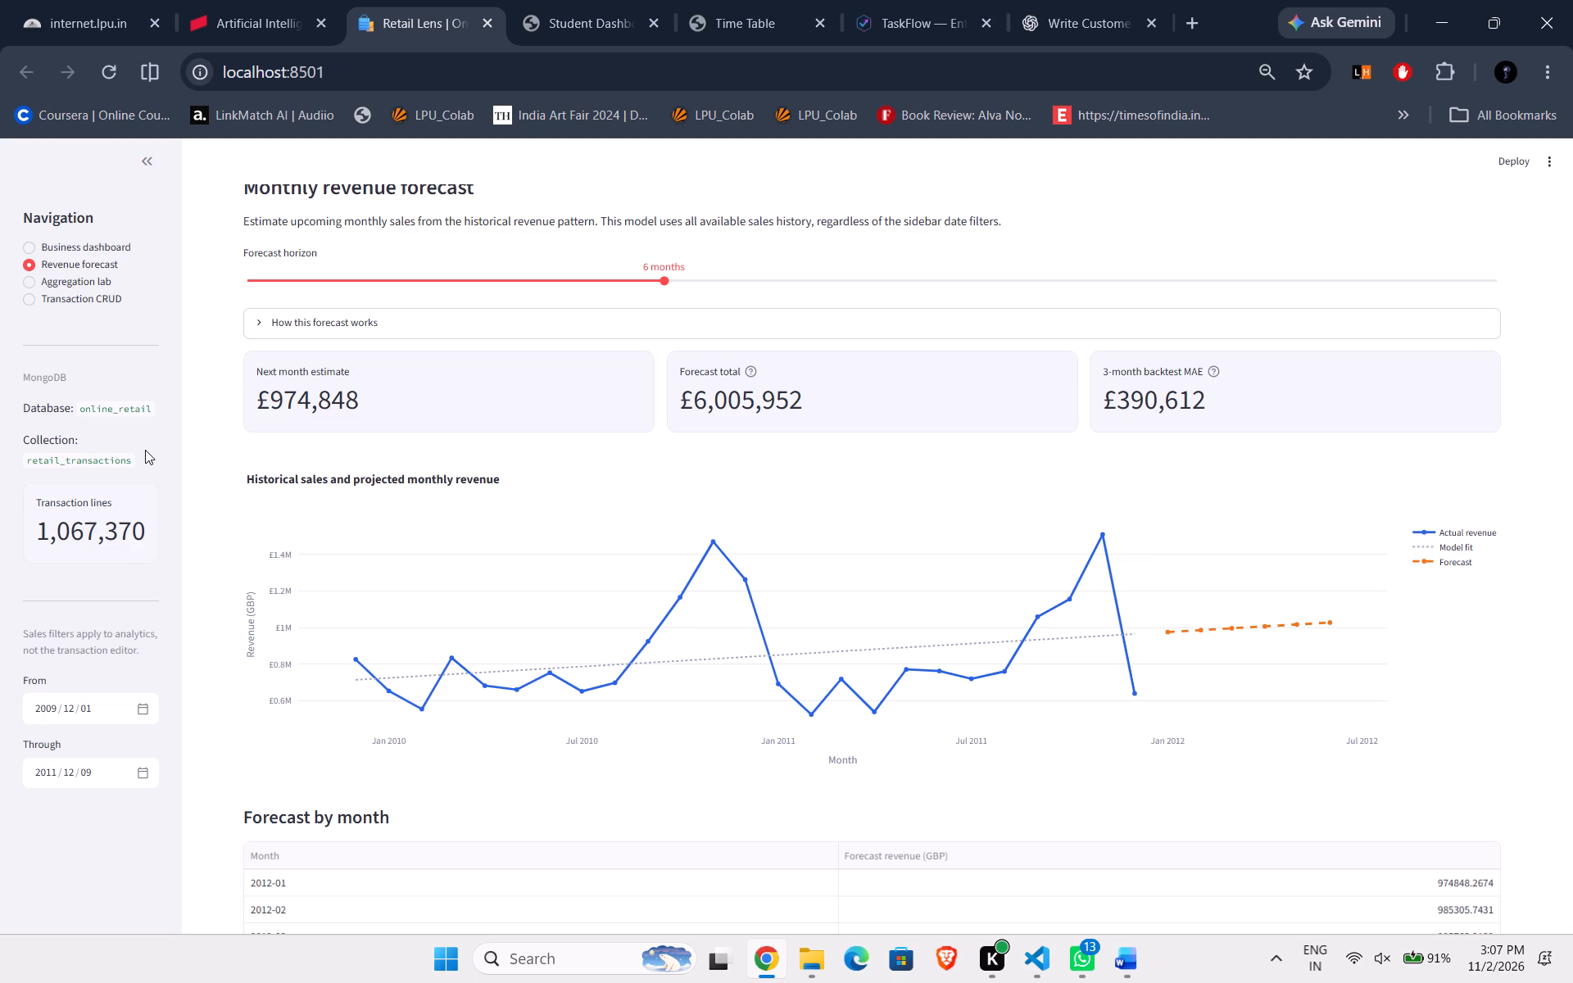
Capture a screenshot of the Revenue forecast page from the Monthly revenue forecast heading down to the first rows of Forecast by month.
{"action": "key", "text": "Print"}
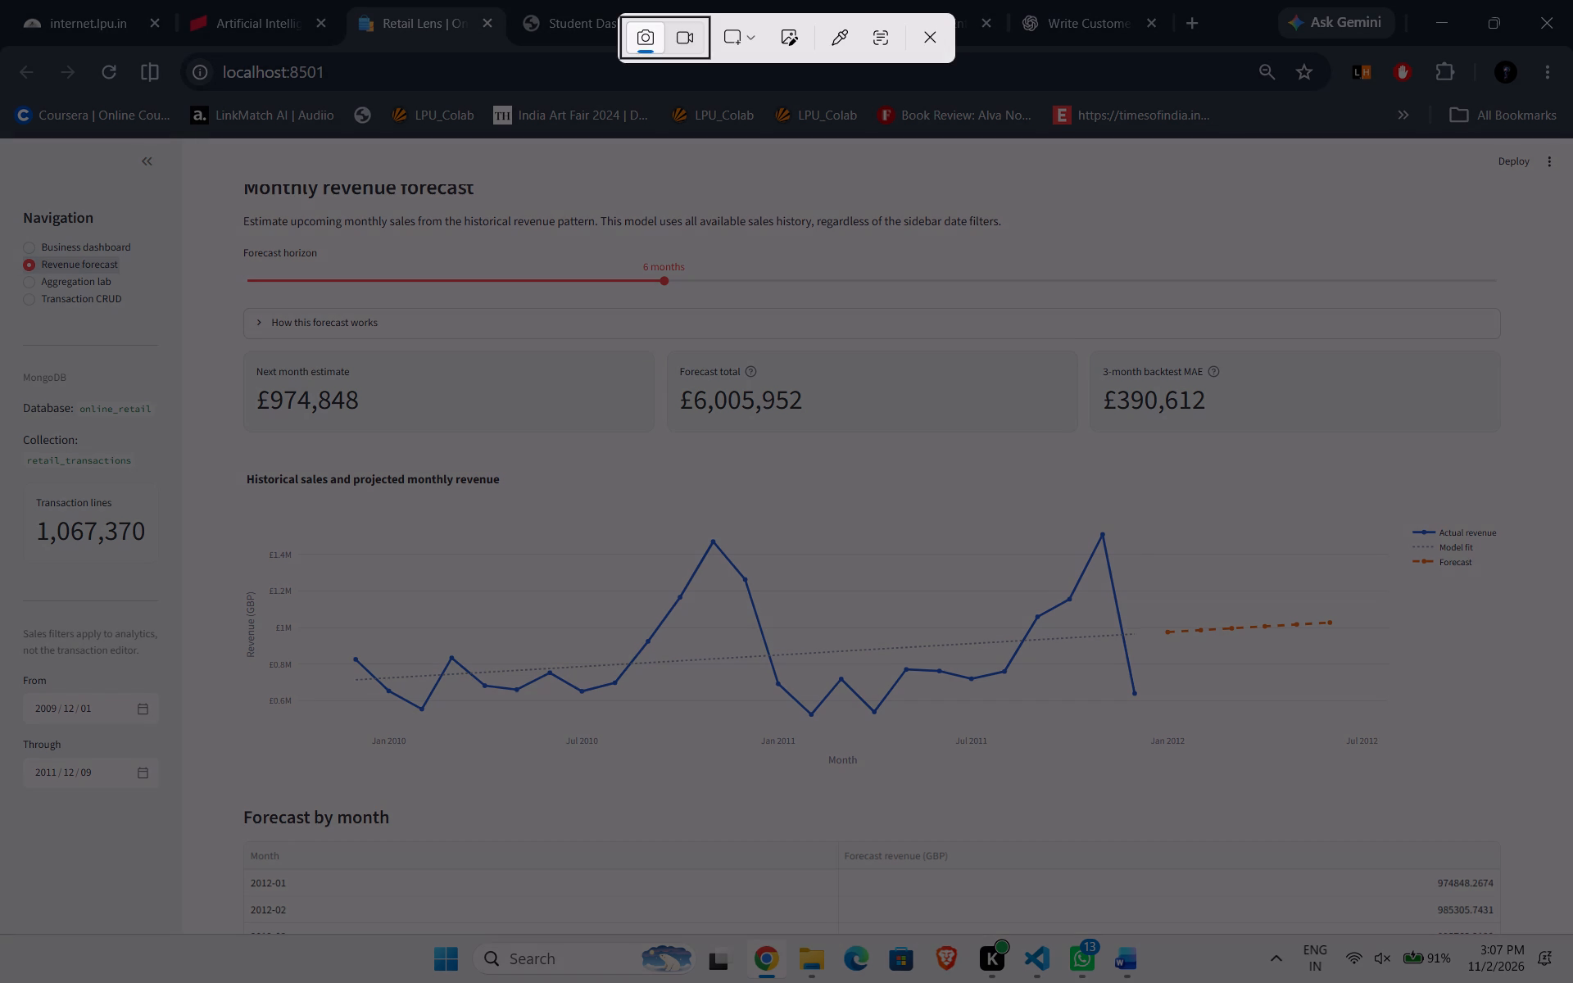
{"action": "key", "text": "Escape"}
{"action": "scroll", "coordinate": [229, 290], "scroll_direction": "up", "scroll_amount": 1}
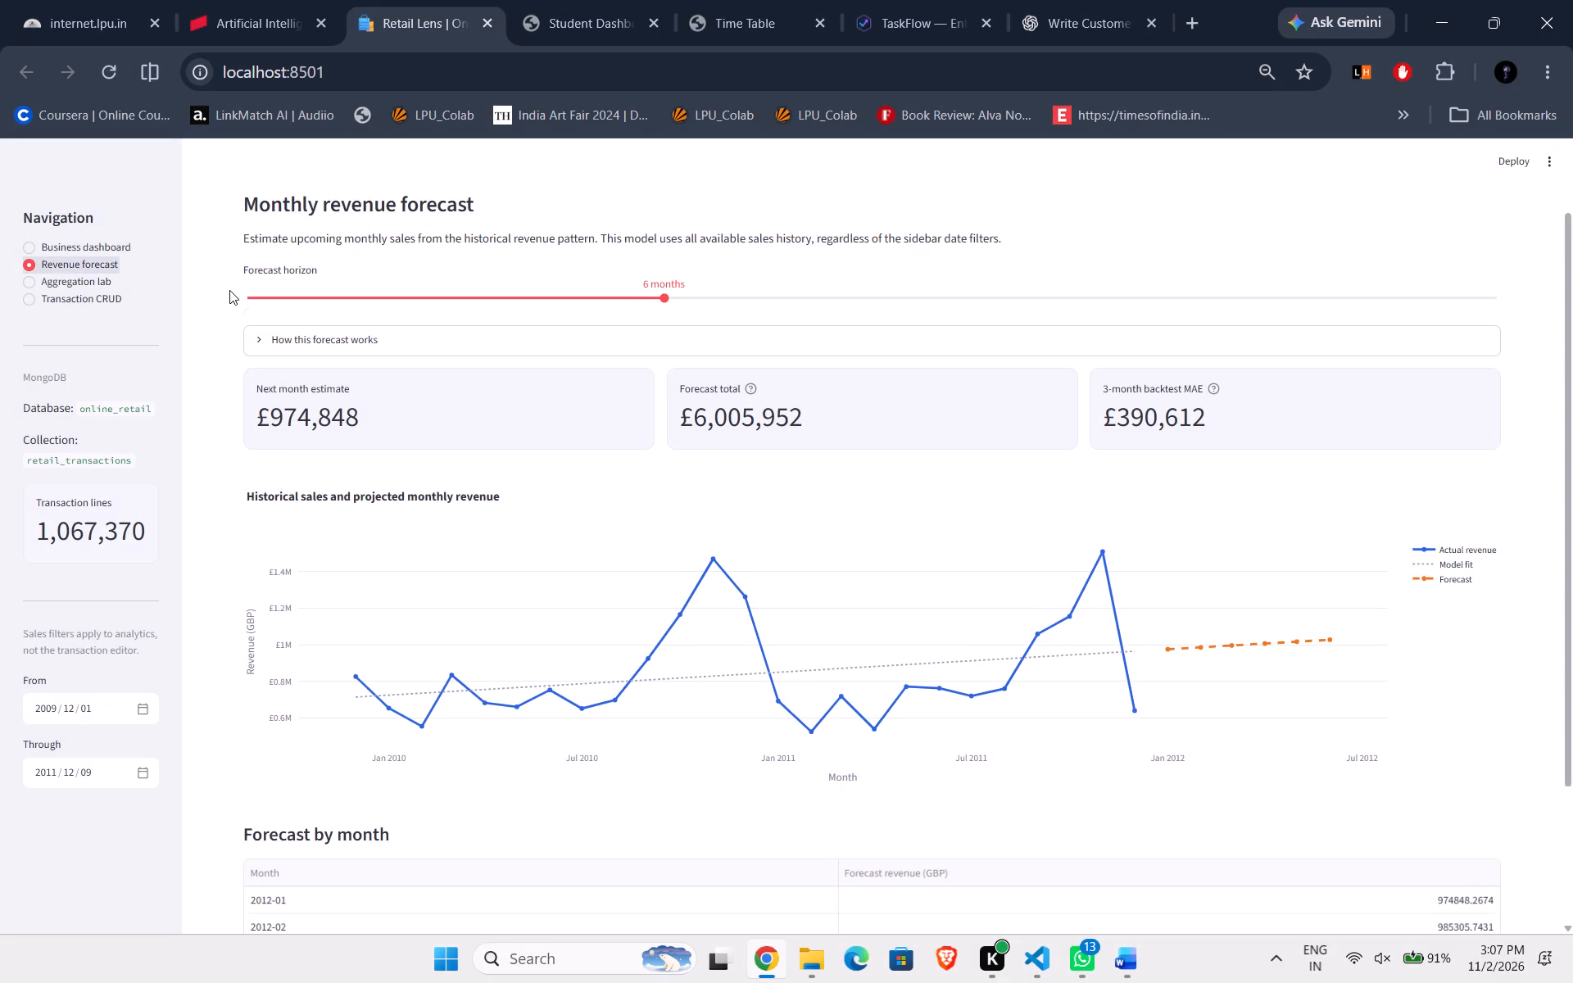
{"action": "scroll", "coordinate": [229, 290], "scroll_direction": "up", "scroll_amount": 1}
{"action": "scroll", "coordinate": [229, 290], "scroll_direction": "down", "scroll_amount": 4}
{"action": "scroll", "coordinate": [229, 290], "scroll_direction": "up", "scroll_amount": 1}
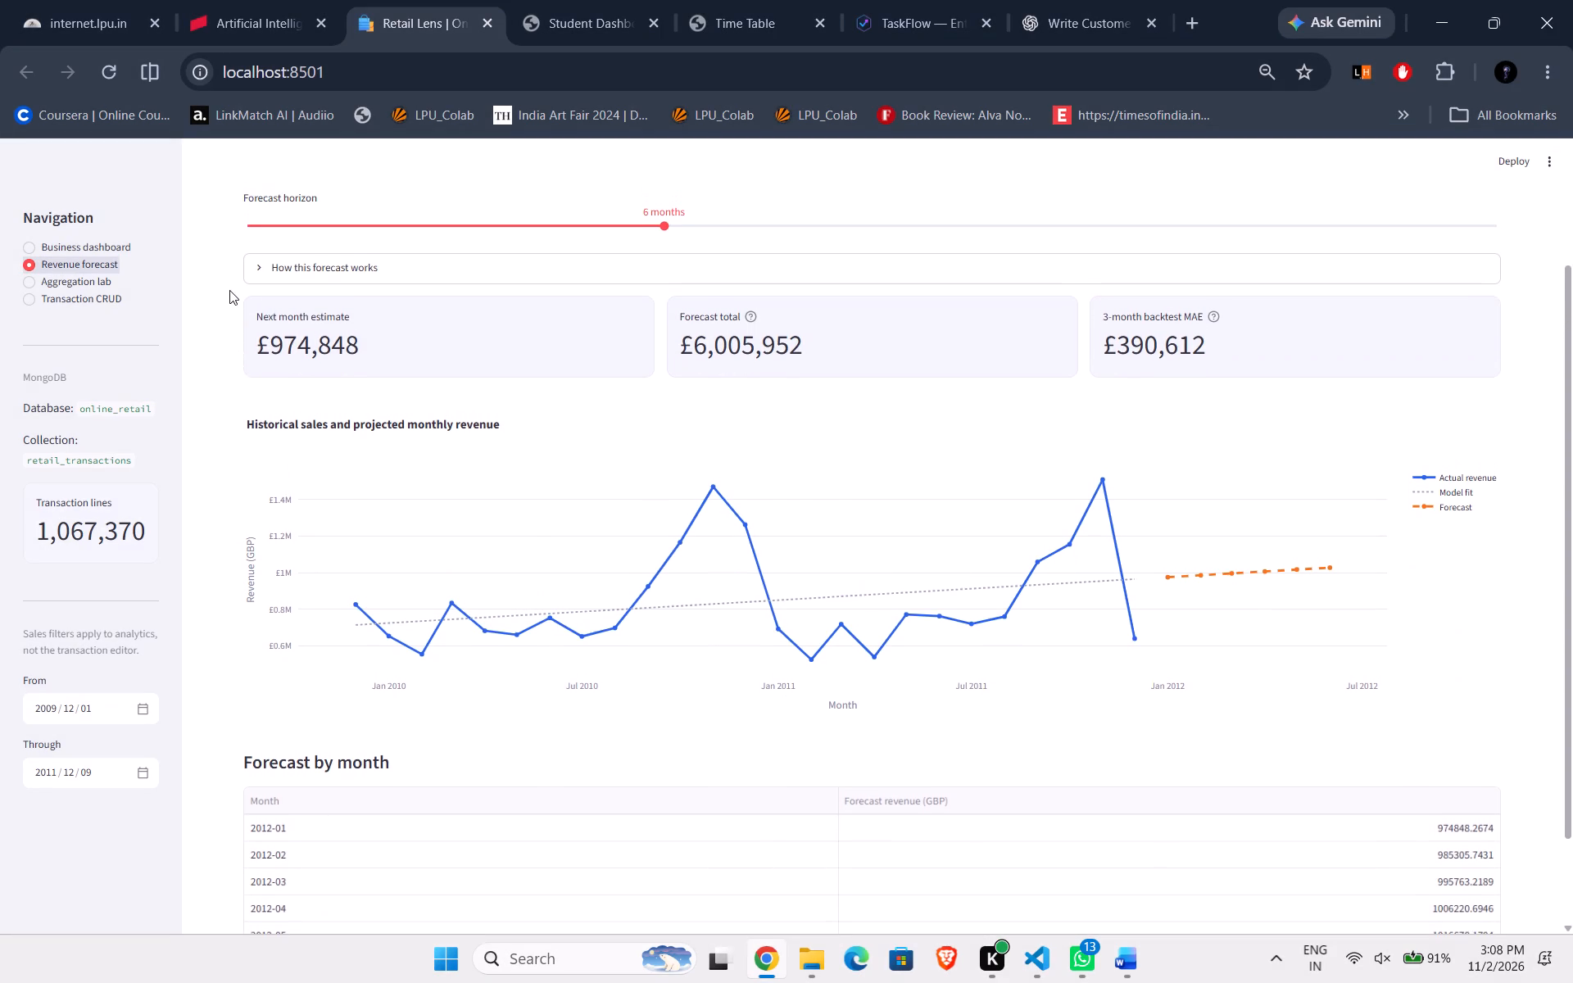
{"action": "scroll", "coordinate": [229, 290], "scroll_direction": "up", "scroll_amount": 3}
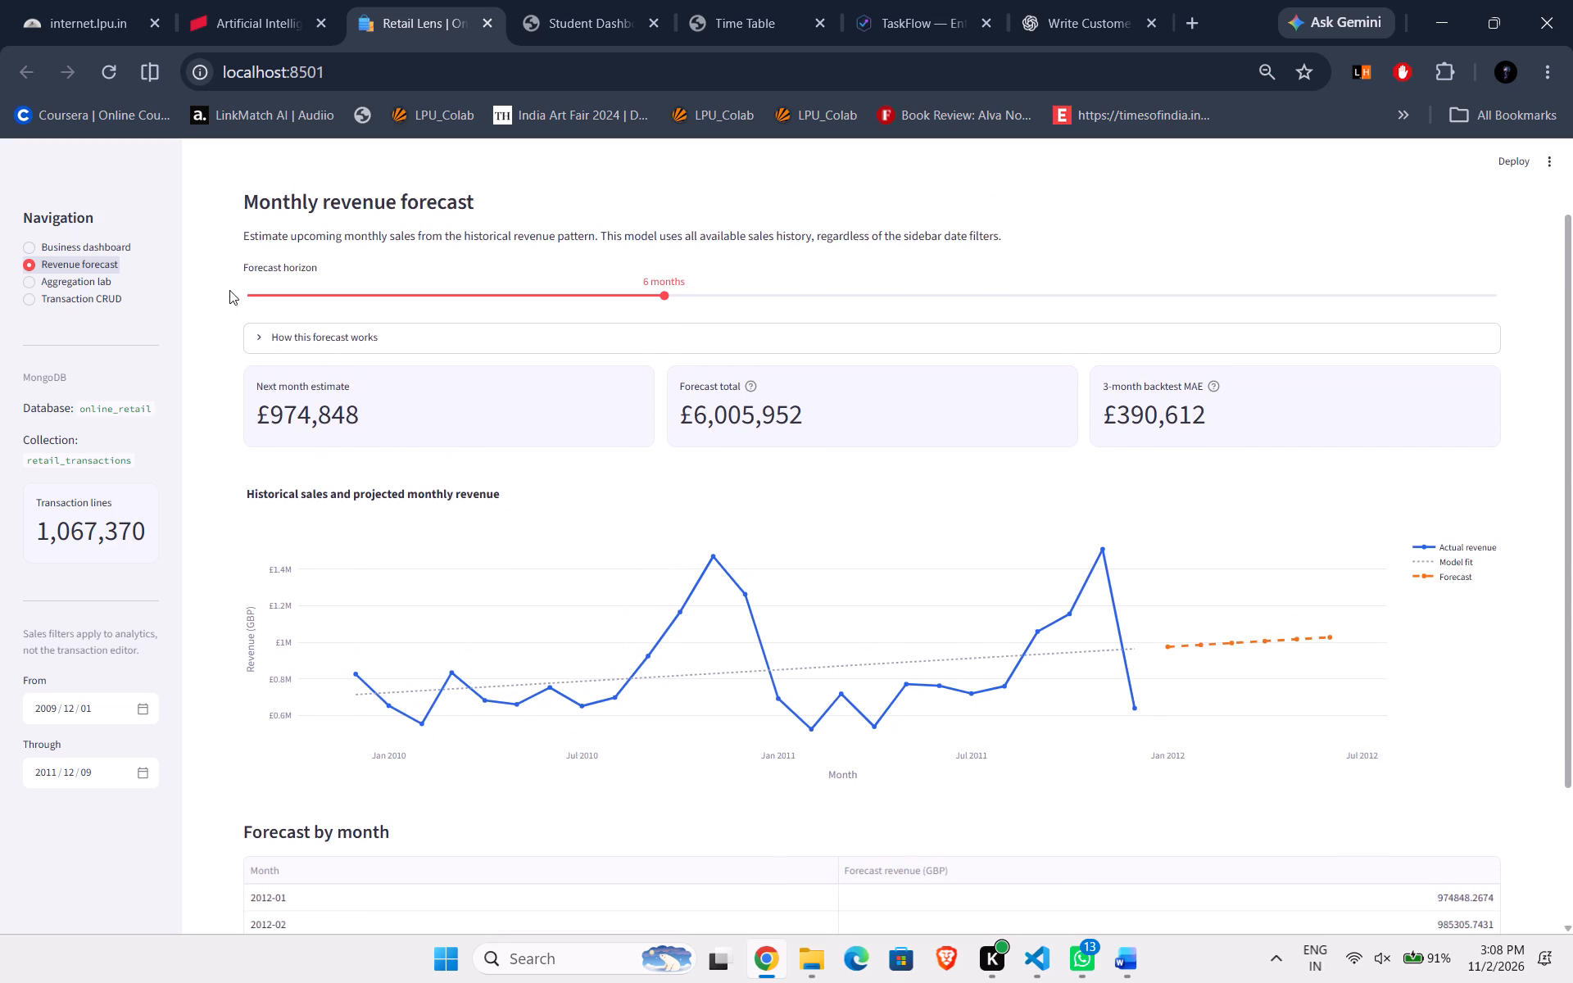
{"action": "key", "text": "Print"}
{"action": "left_click_drag", "start_coordinate": [208, 183], "coordinate": [592, 487]}
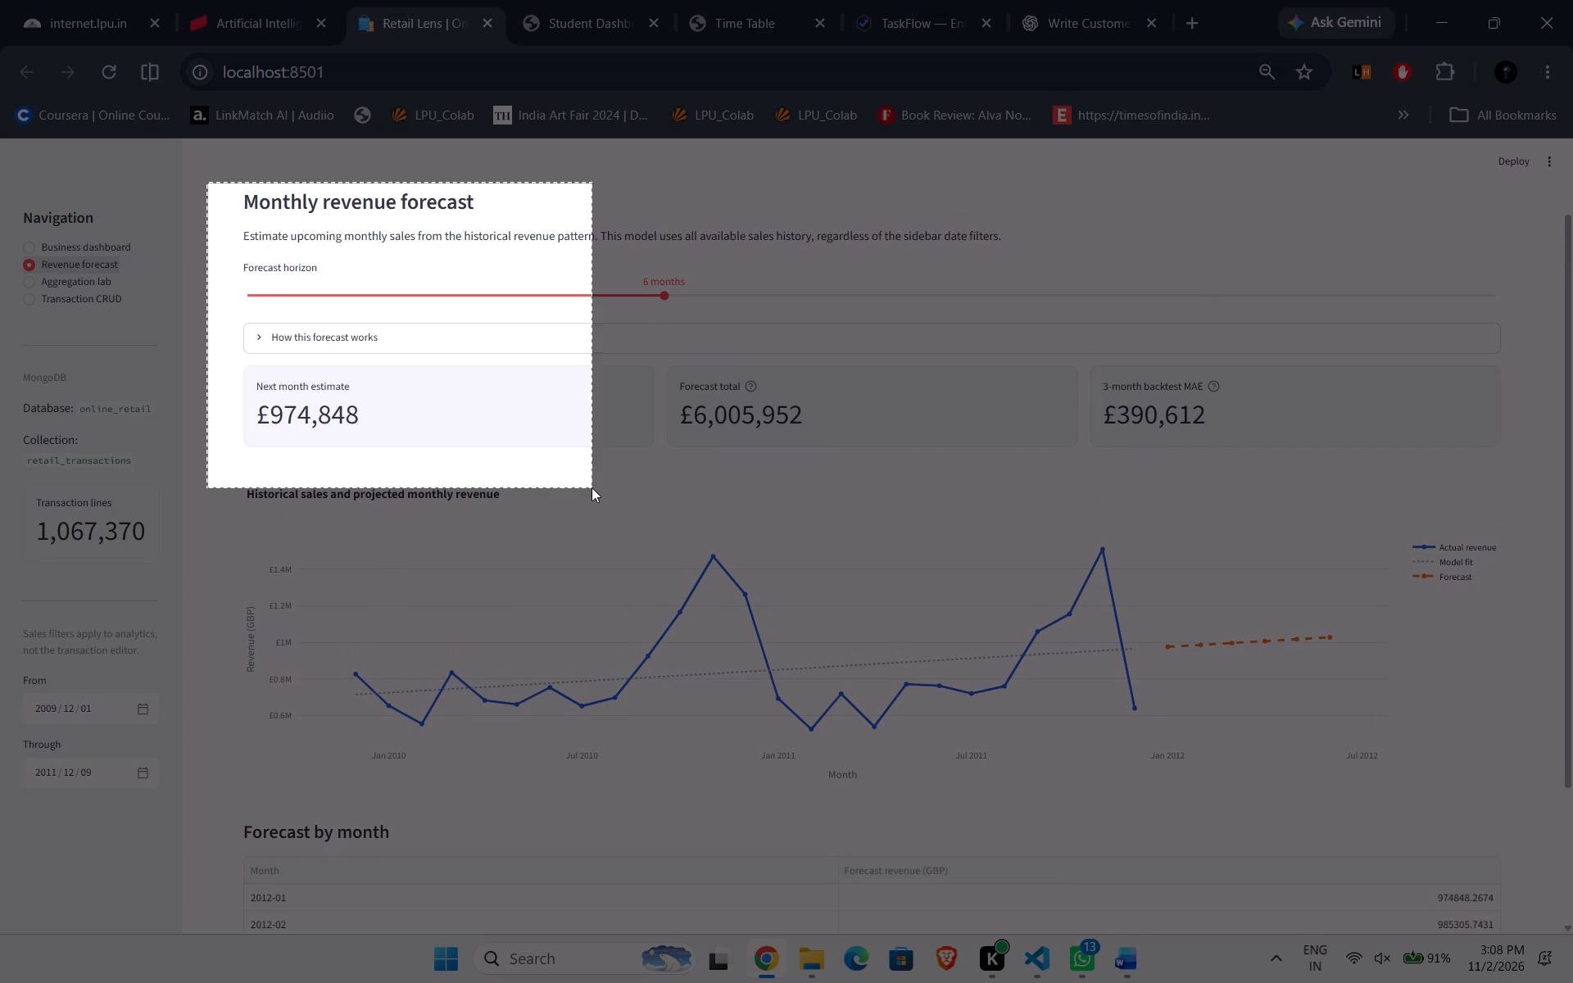
{"action": "left_click_drag", "start_coordinate": [592, 487], "coordinate": [1551, 929]}
In the Word report, add the caption "Ml Prediction using Linear Regression" on a new line below the Business dashboard screenshot.
{"action": "key", "text": "alt+Tab"}
{"action": "scroll", "coordinate": [930, 822], "scroll_direction": "down", "scroll_amount": 1}
{"action": "key", "text": "Return"}
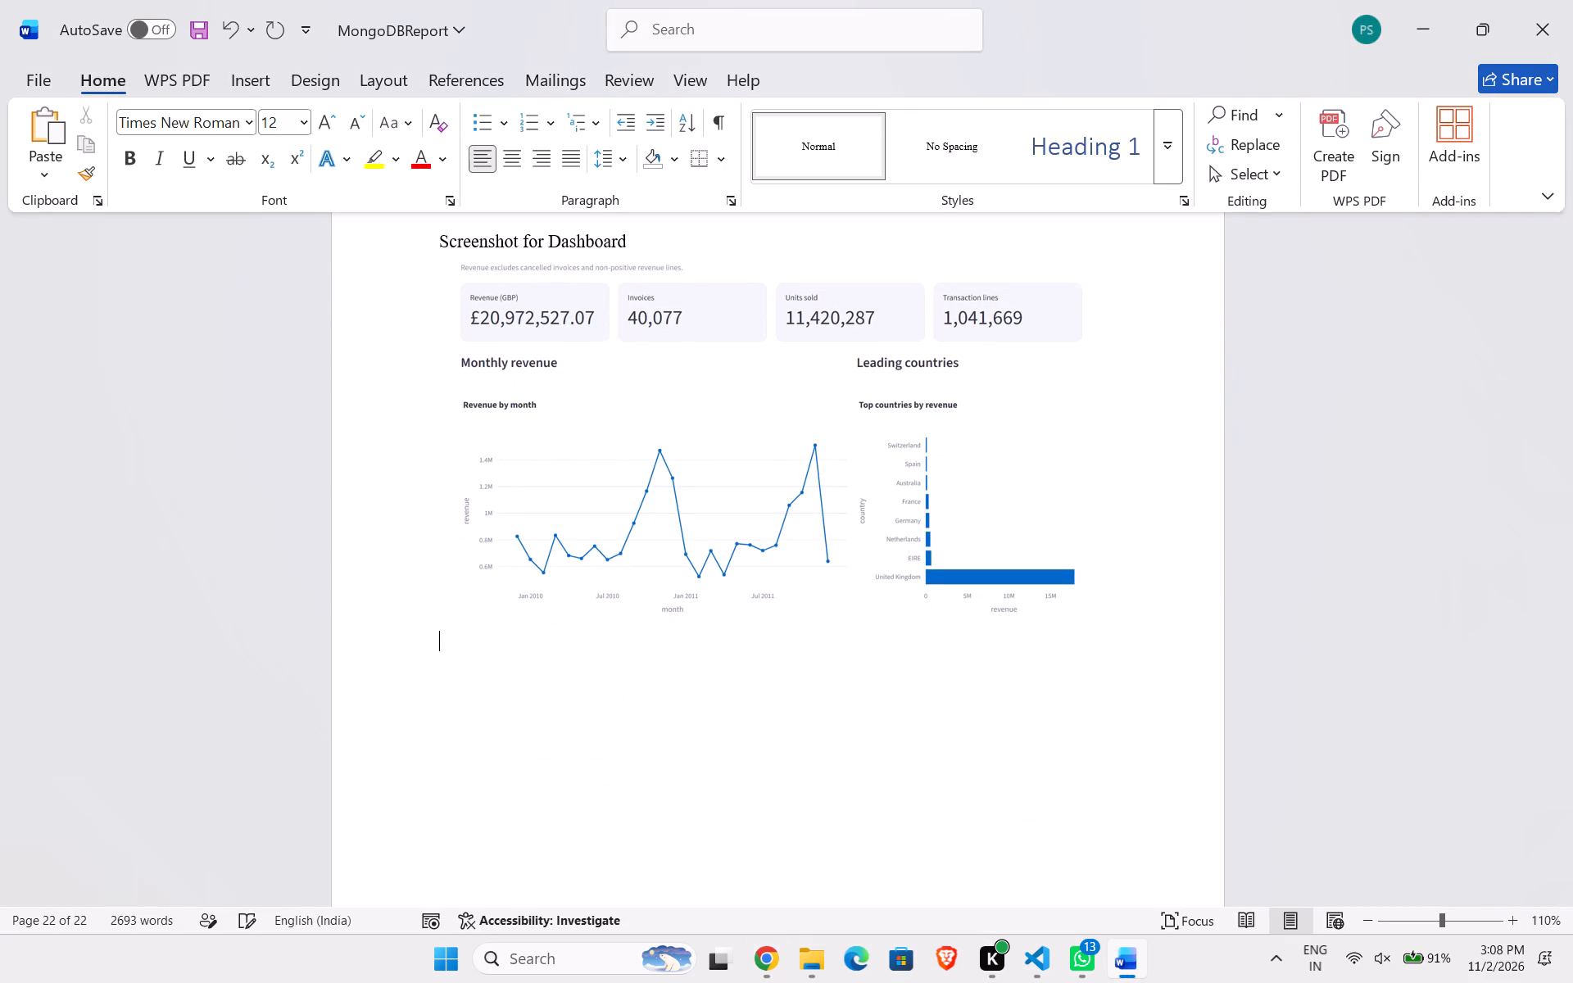
{"action": "type", "text": "Ml Prediction using Linear REgres"}
{"action": "key", "text": "BackSpace"}
{"action": "key", "text": "BackSpace"}
{"action": "key", "text": "BackSpace"}
{"action": "key", "text": "BackSpace"}
{"action": "key", "text": "BackSpace"}
{"action": "type", "text": "egresssion"}
{"action": "key", "text": "BackSpace"}
{"action": "key", "text": "BackSpace"}
{"action": "key", "text": "BackSpace"}
{"action": "key", "text": "BackSpace"}
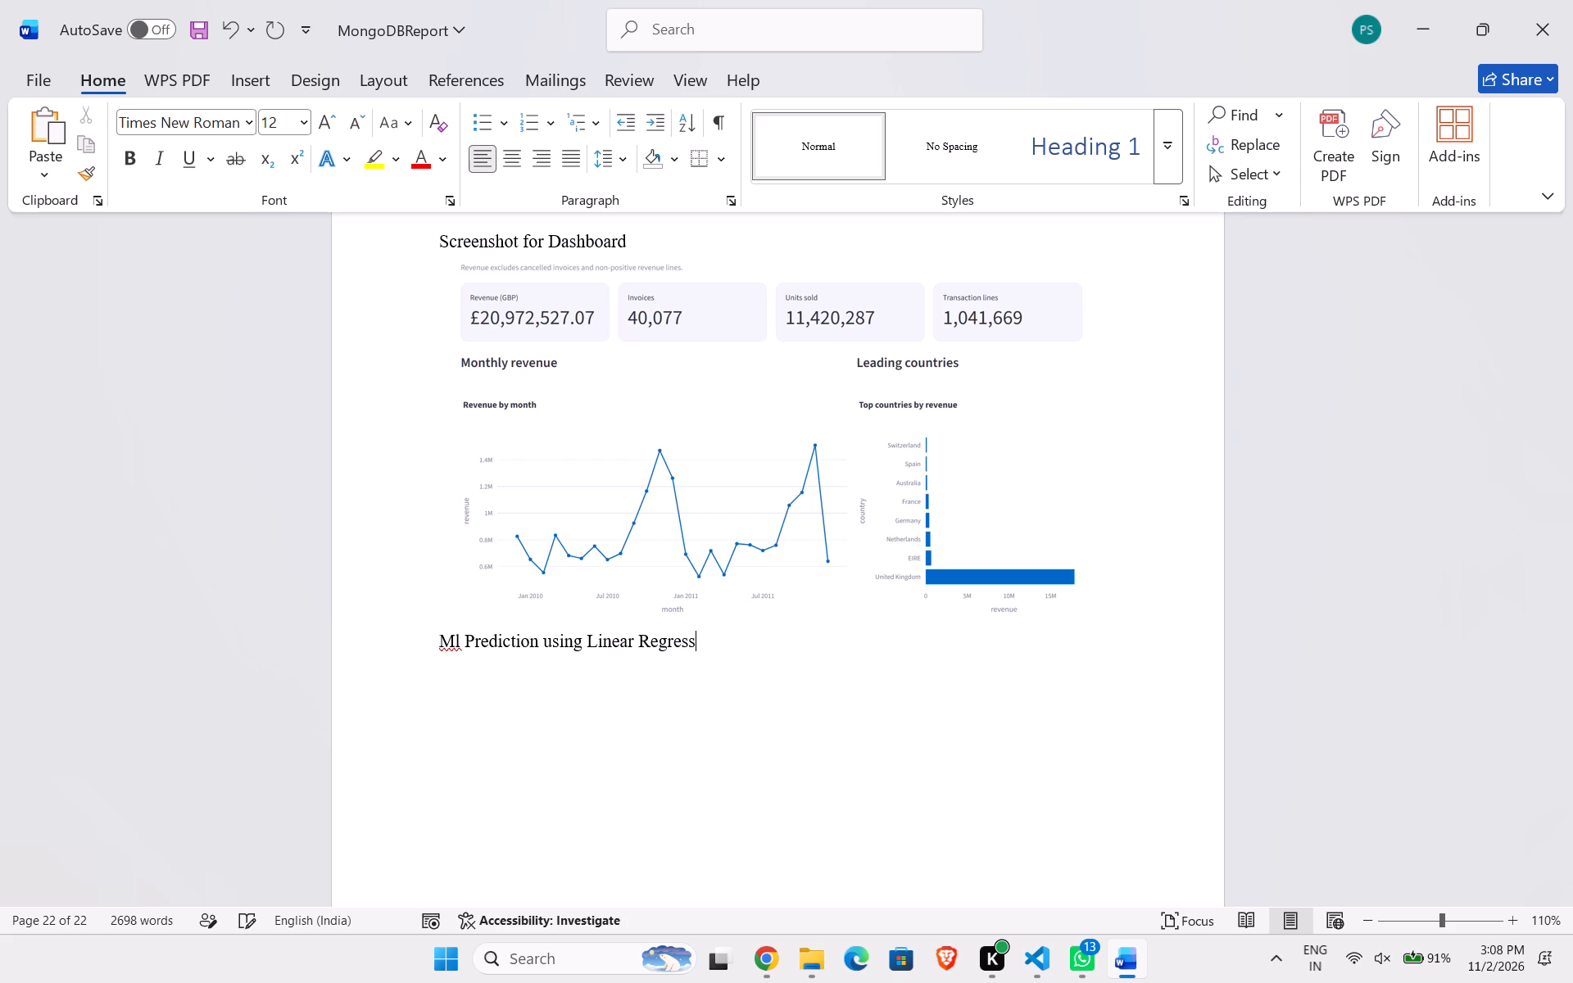
{"action": "type", "text": "ion"}
Insert the Monthly revenue forecast screenshot on a new line directly below the Linear Regression caption.
{"action": "key", "text": "shift+Return"}
{"action": "key", "text": "ctrl+v"}
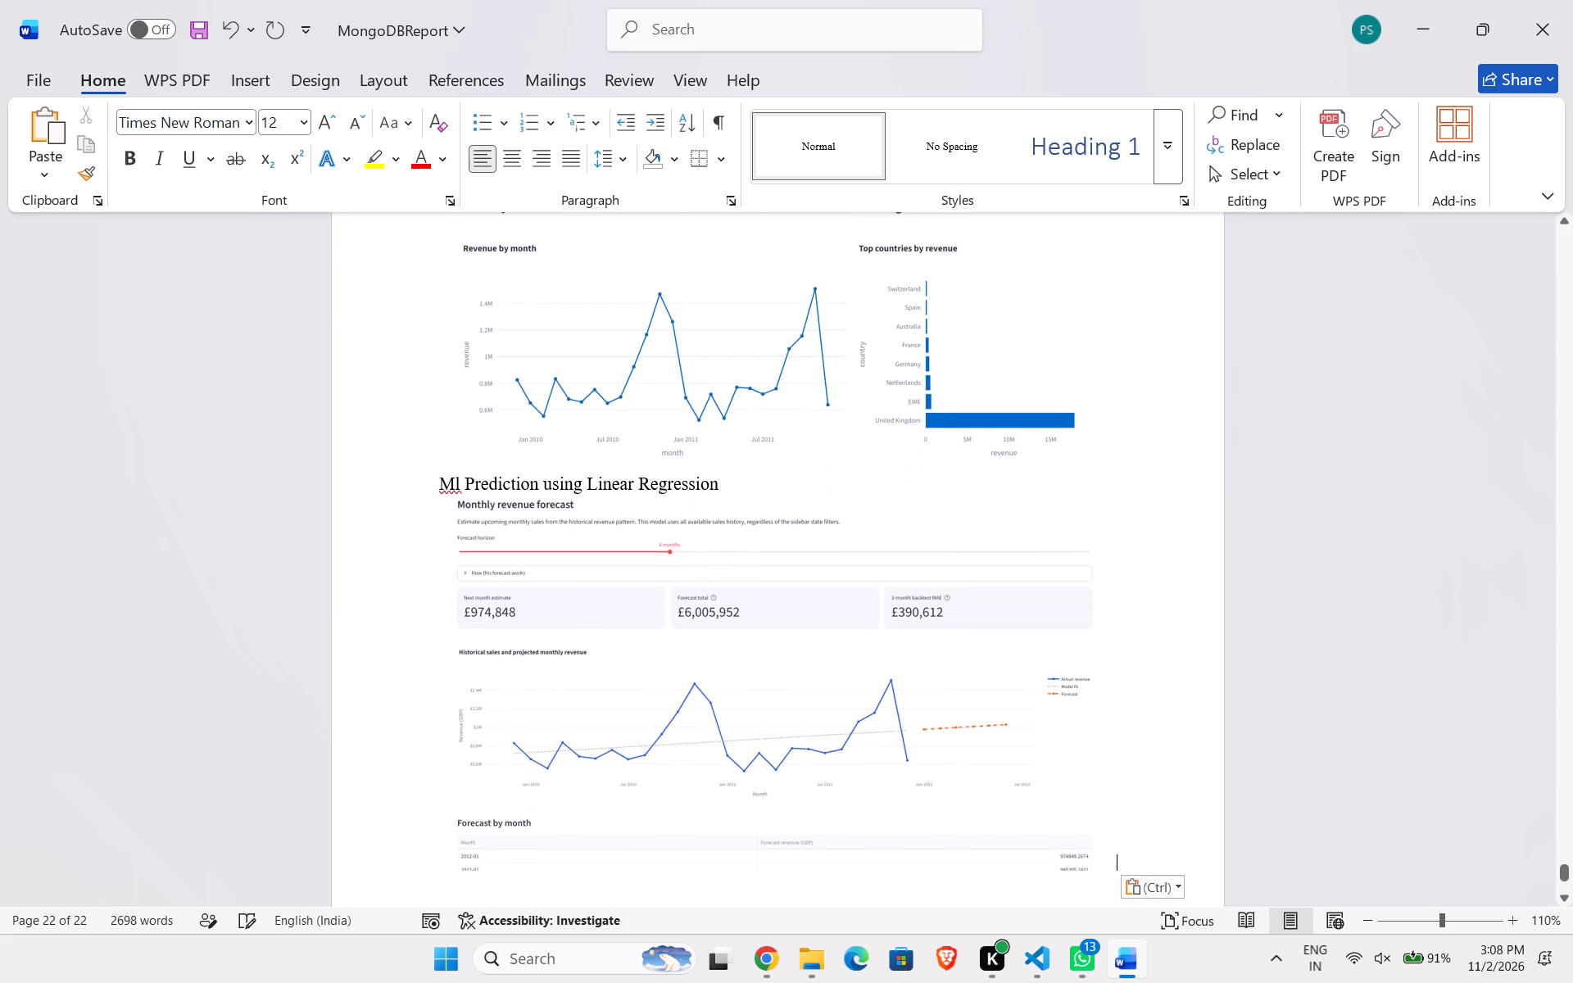
Delete the word "Ml" from the start of the Linear Regression caption.
{"action": "scroll", "coordinate": [1124, 559], "scroll_direction": "up", "scroll_amount": 2}
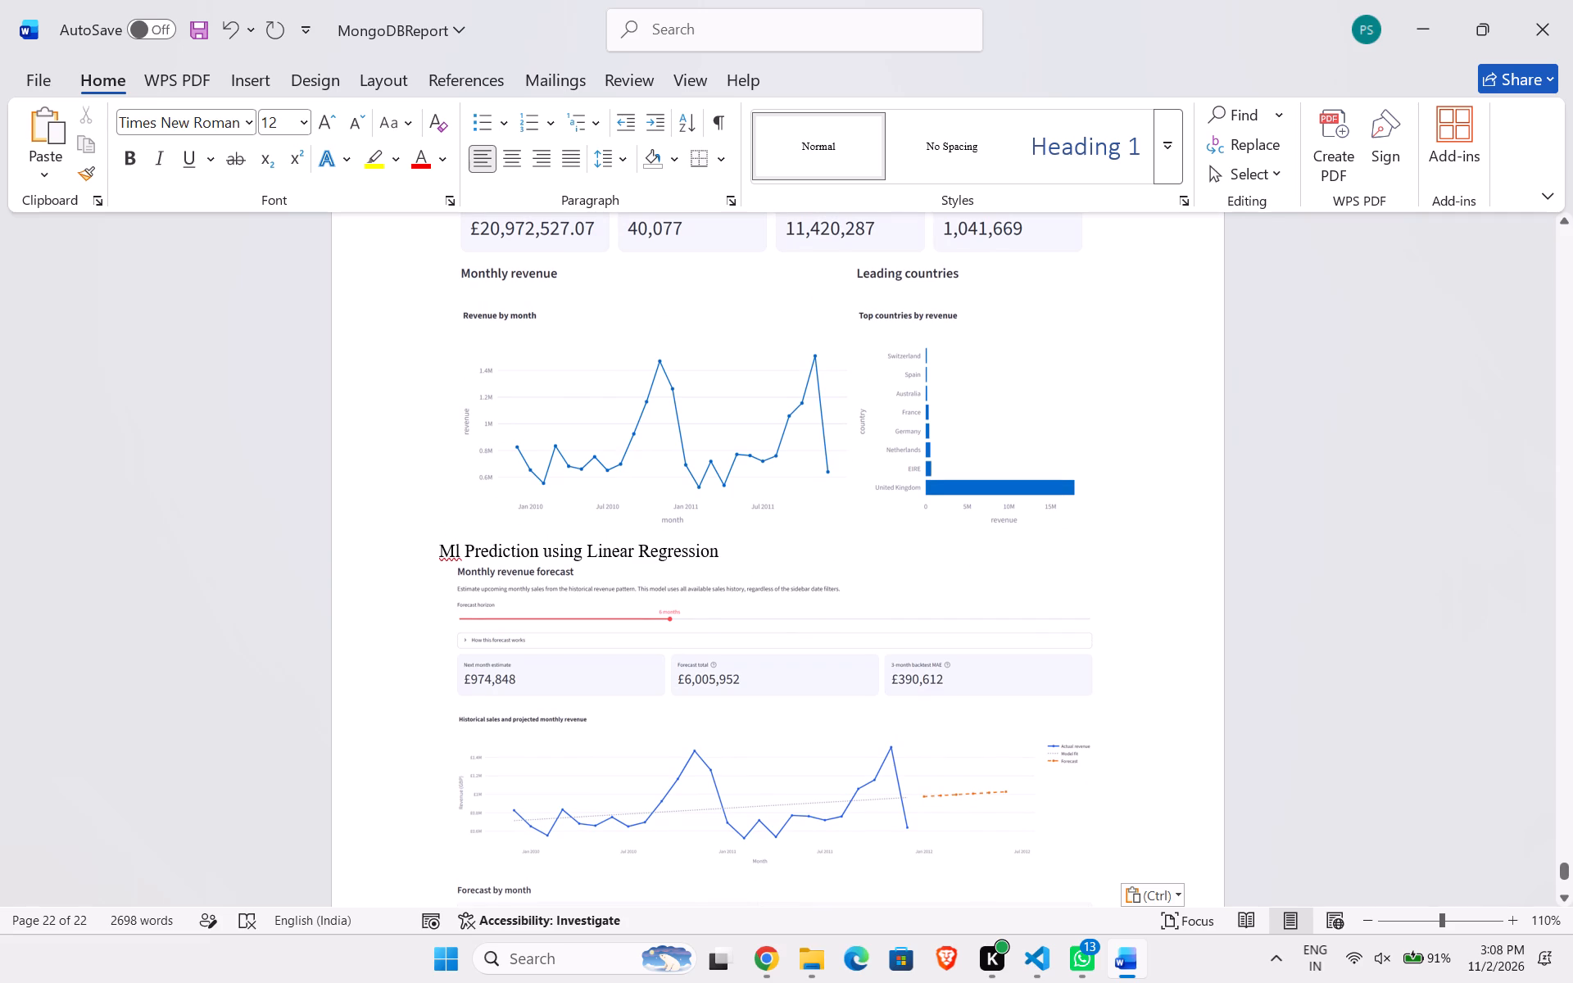
{"action": "left_click", "coordinate": [460, 548]}
{"action": "key", "text": "BackSpace"}
{"action": "key", "text": "BackSpace"}
{"action": "scroll", "coordinate": [460, 548], "scroll_direction": "down", "scroll_amount": 1}
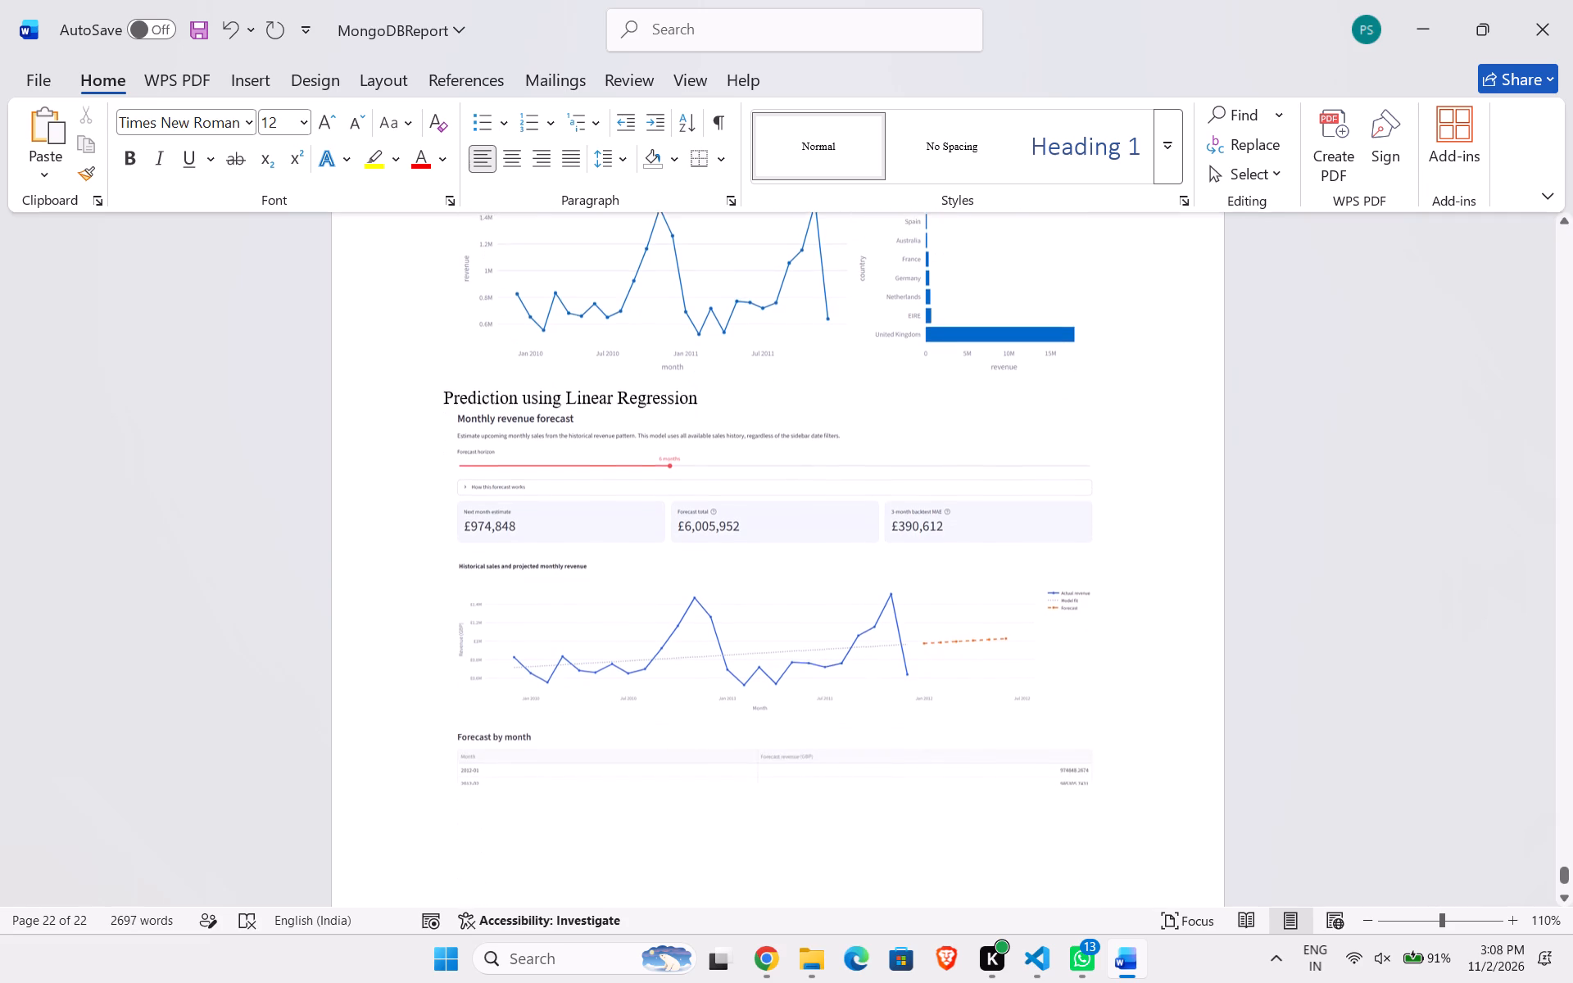
{"action": "scroll", "coordinate": [460, 548], "scroll_direction": "down", "scroll_amount": 1}
In Chrome, look through the Aggregation lab, Transaction CRUD and Business dashboard pages of Retail Lens.
{"action": "key", "text": "alt+Tab"}
{"action": "scroll", "coordinate": [461, 547], "scroll_direction": "down", "scroll_amount": 1}
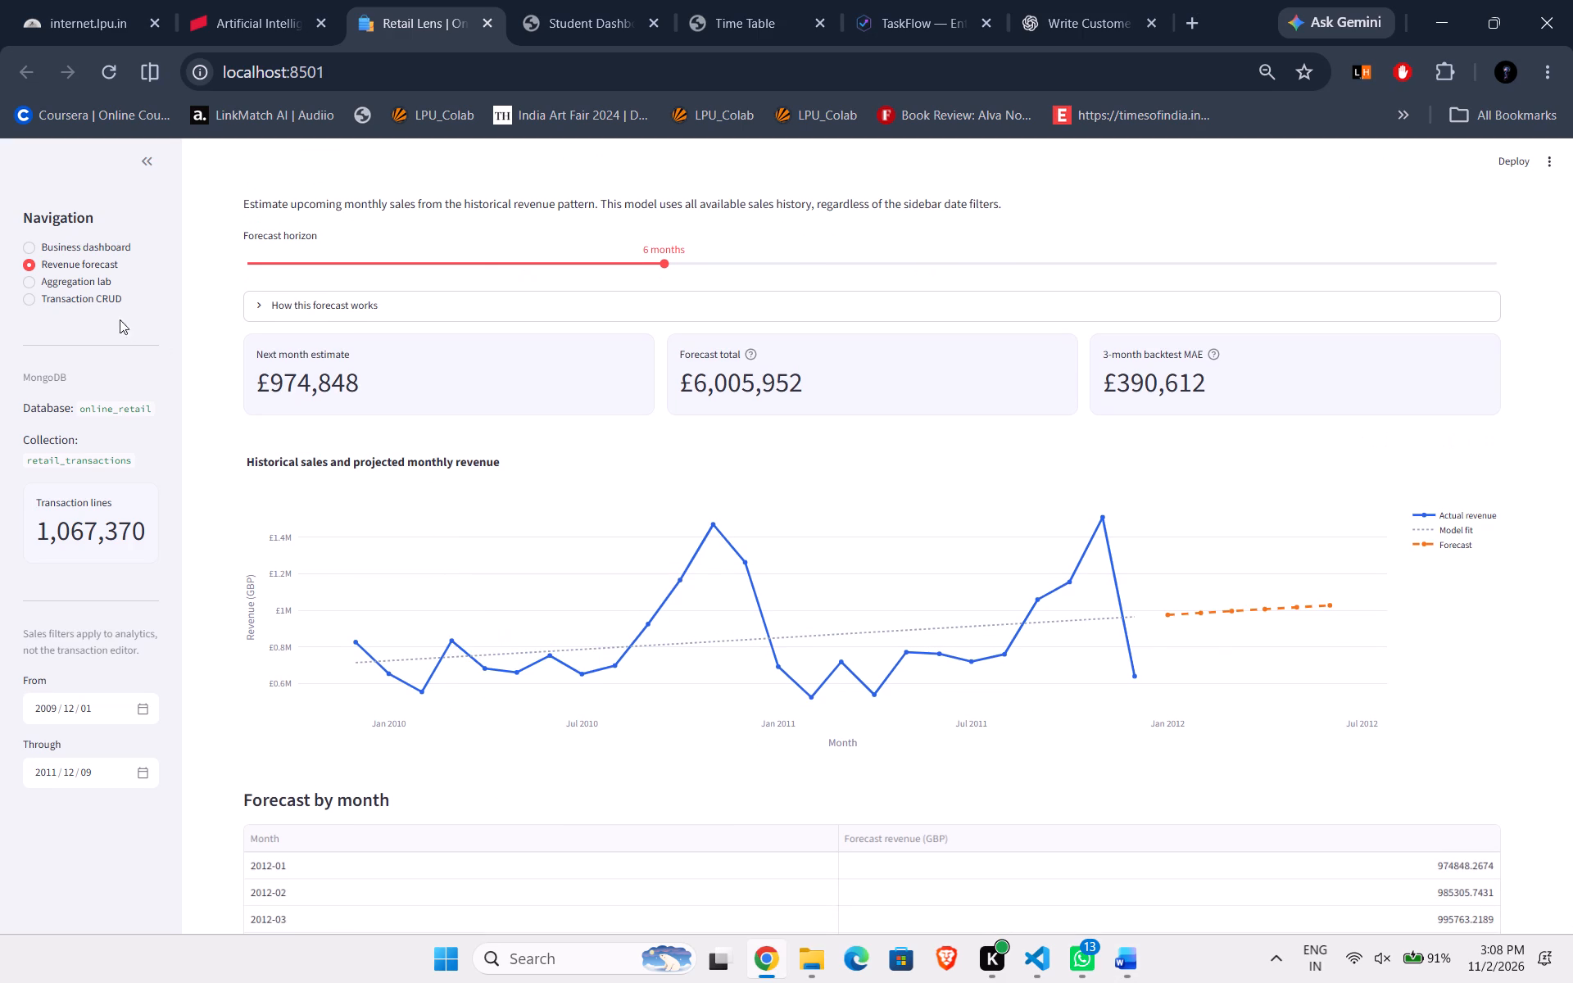
{"action": "left_click", "coordinate": [92, 283]}
{"action": "left_click", "coordinate": [93, 303]}
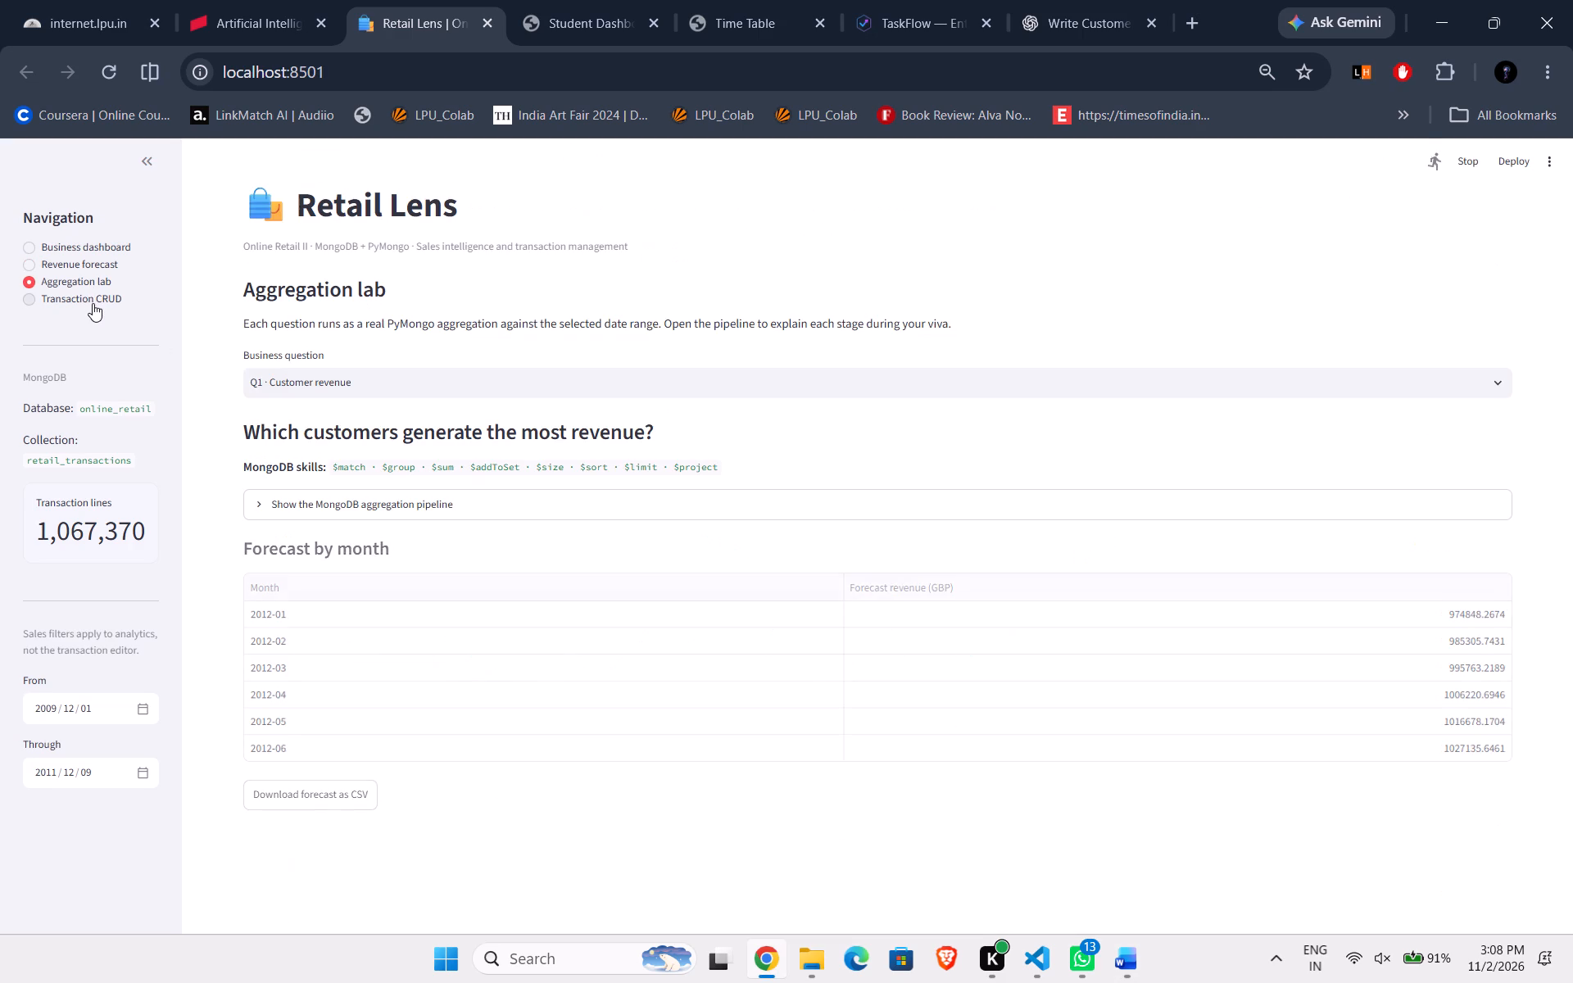
{"action": "left_click", "coordinate": [76, 253]}
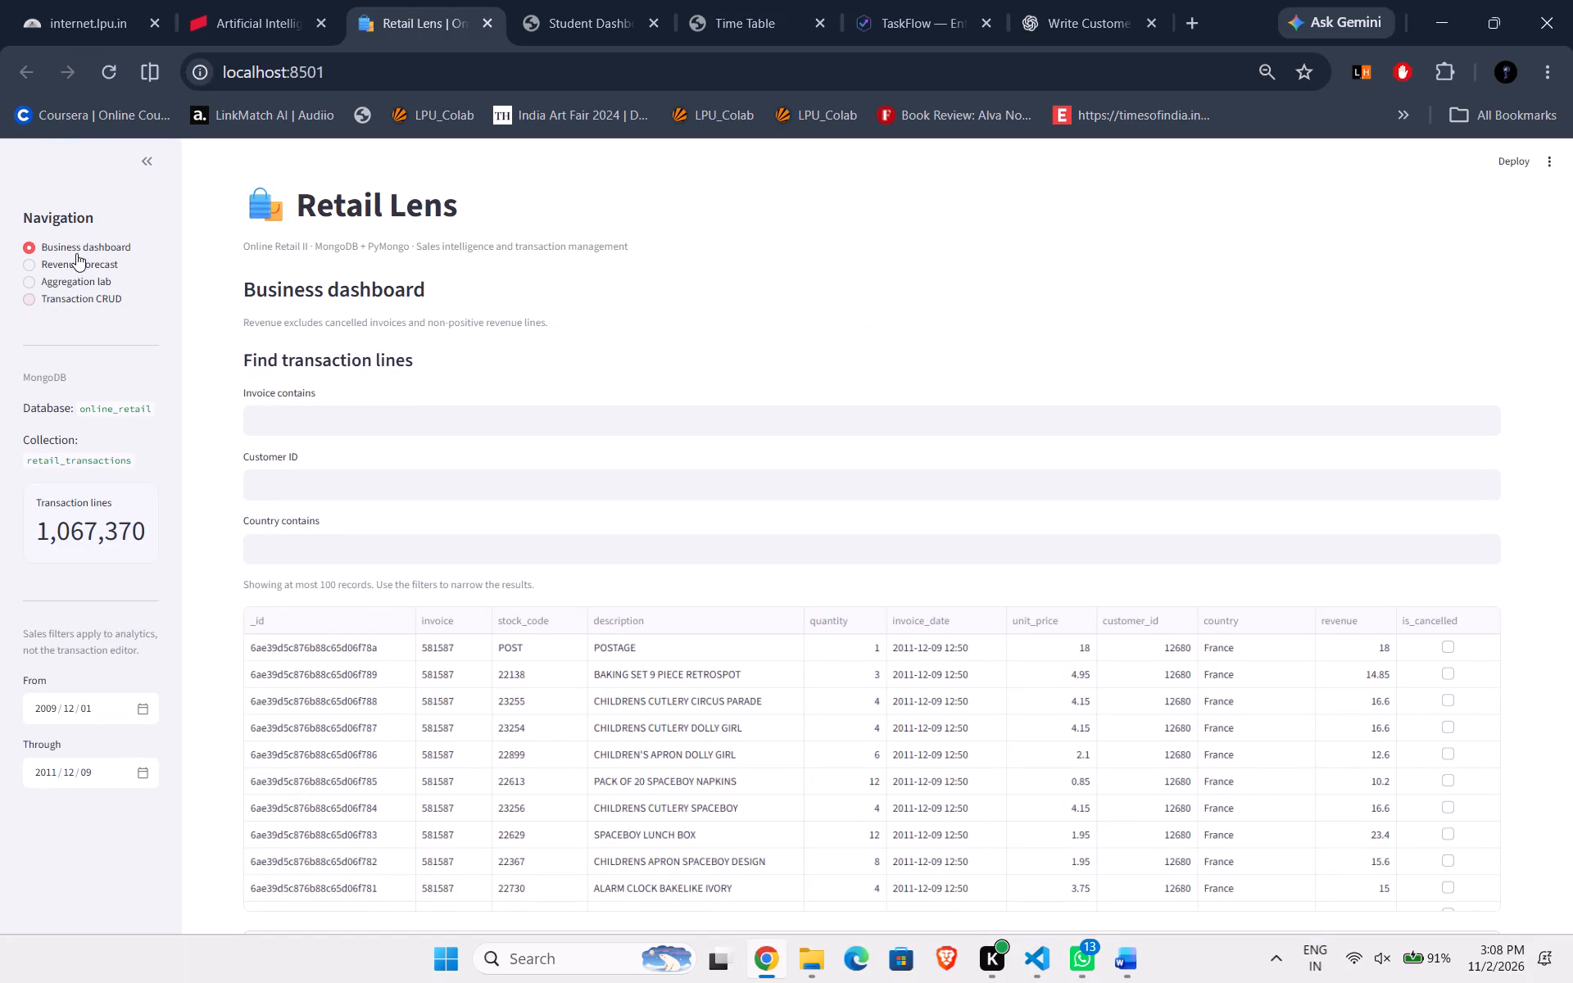
{"action": "scroll", "coordinate": [338, 458], "scroll_direction": "down", "scroll_amount": 4}
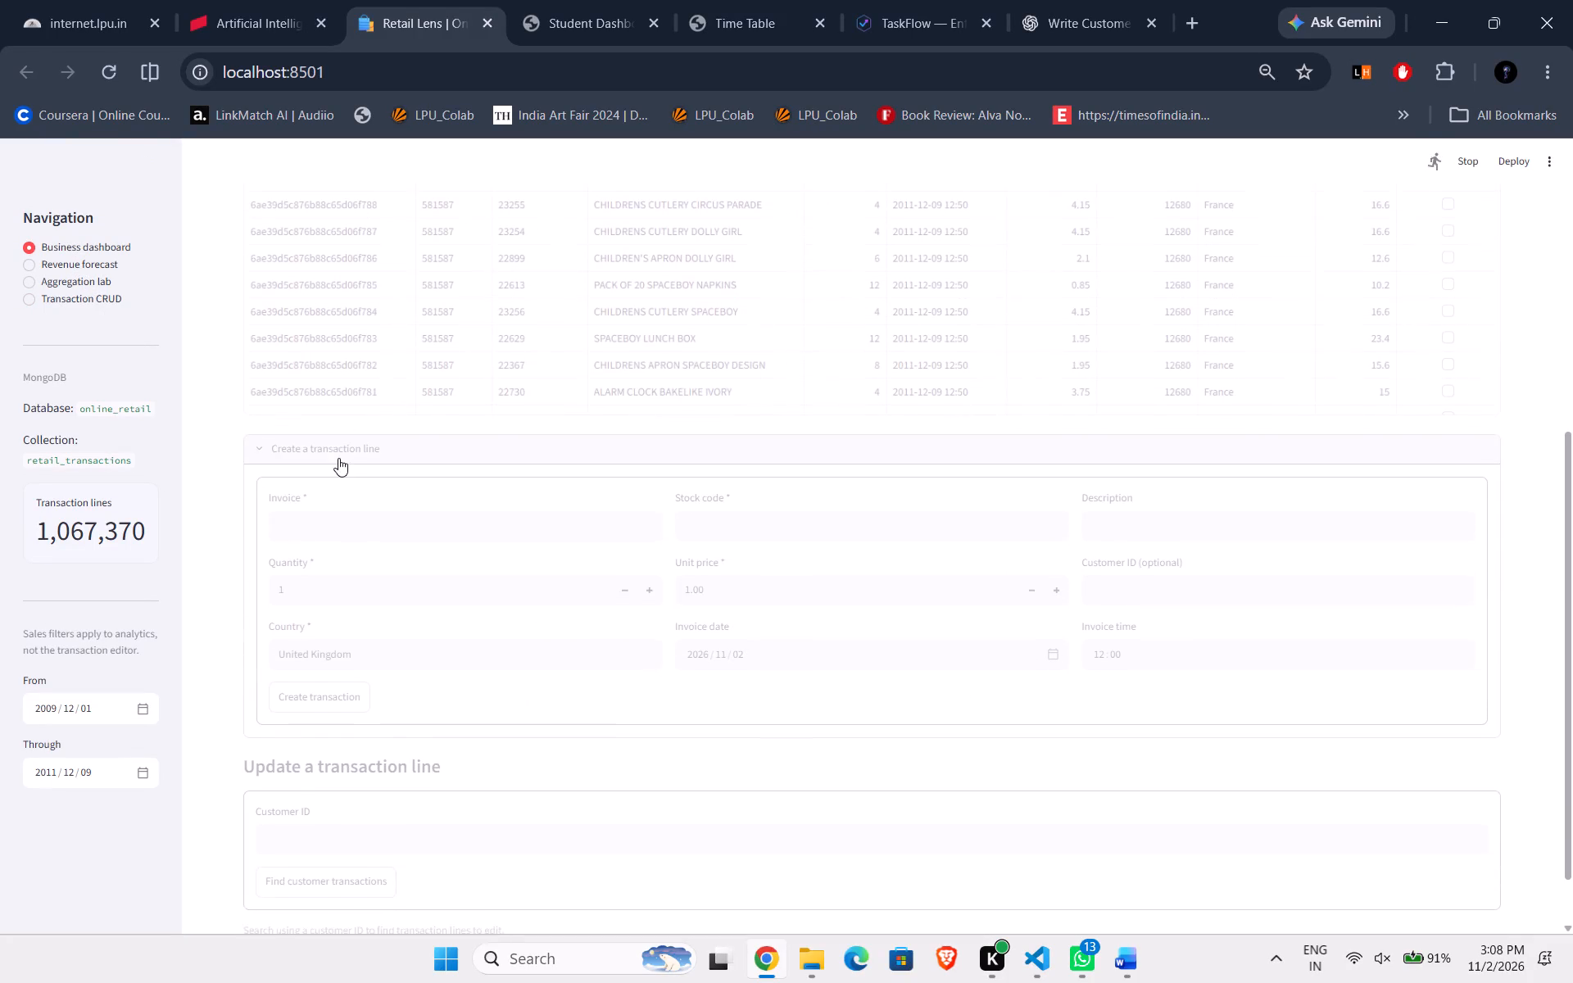
Return to the Word report and review its query, forecasting, results and references sections, ending at the final forecast screenshot.
{"action": "key", "text": "alt+Tab"}
{"action": "key", "text": "alt+Tab"}
{"action": "key", "text": "alt+Tab"}
{"action": "key", "text": "alt+Tab"}
{"action": "key", "text": "alt+Tab"}
{"action": "key", "text": "alt+Tab"}
{"action": "key", "text": "alt+Tab"}
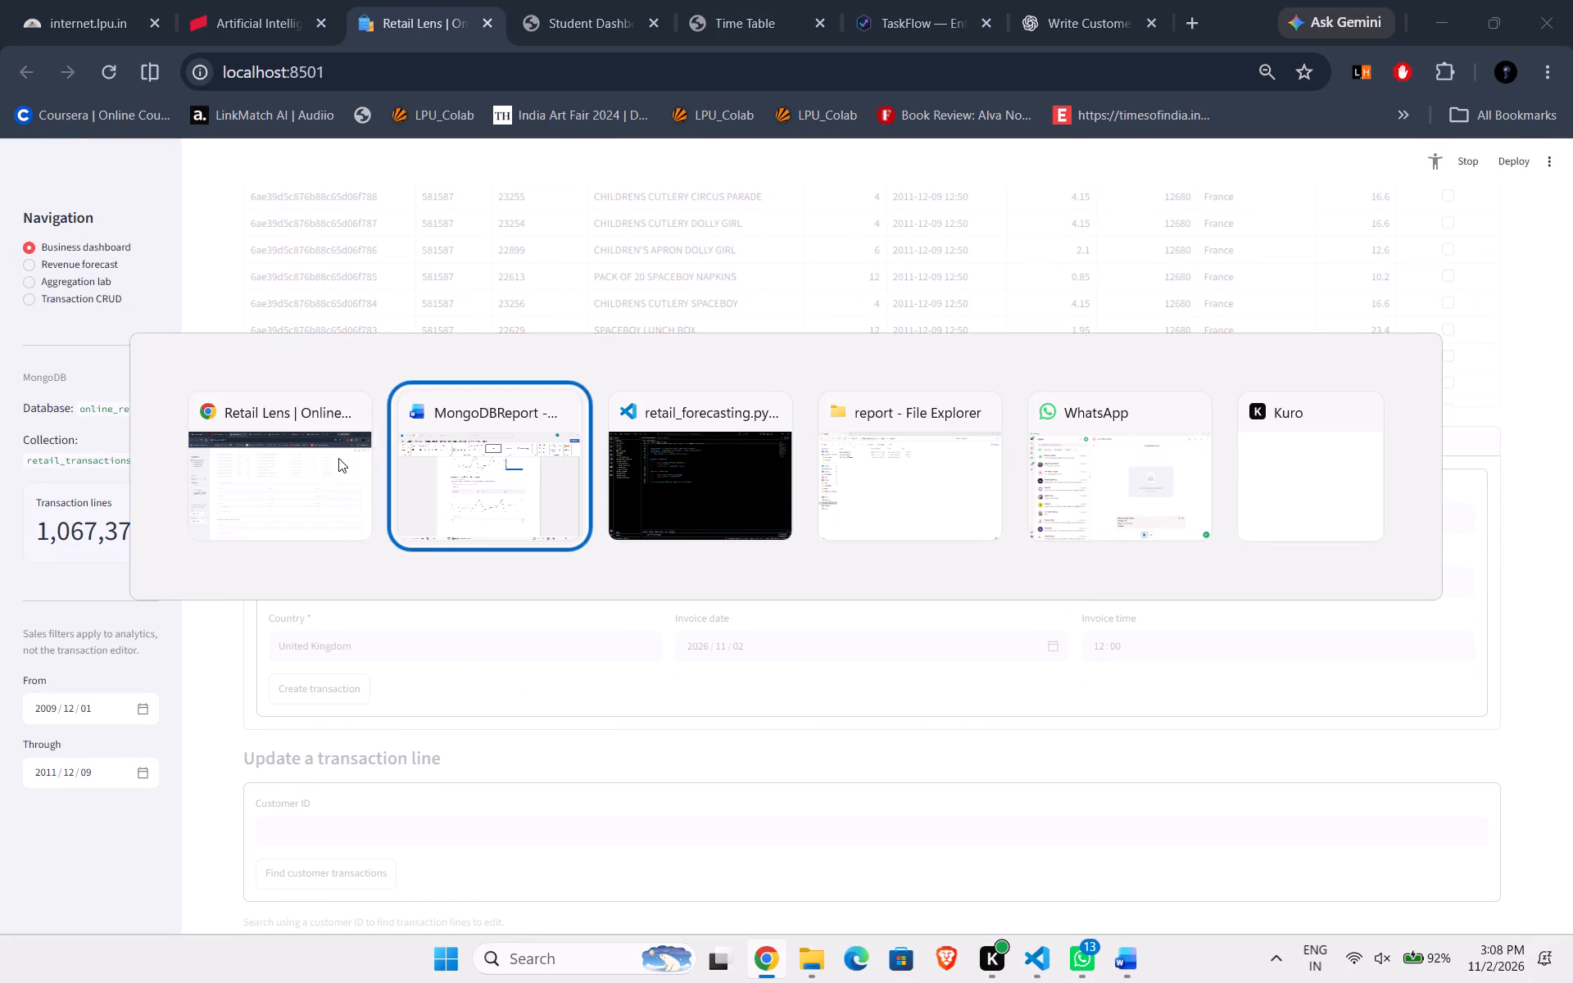
{"action": "scroll", "coordinate": [596, 508], "scroll_direction": "down", "scroll_amount": 3}
{"action": "scroll", "coordinate": [596, 508], "scroll_direction": "up", "scroll_amount": 3}
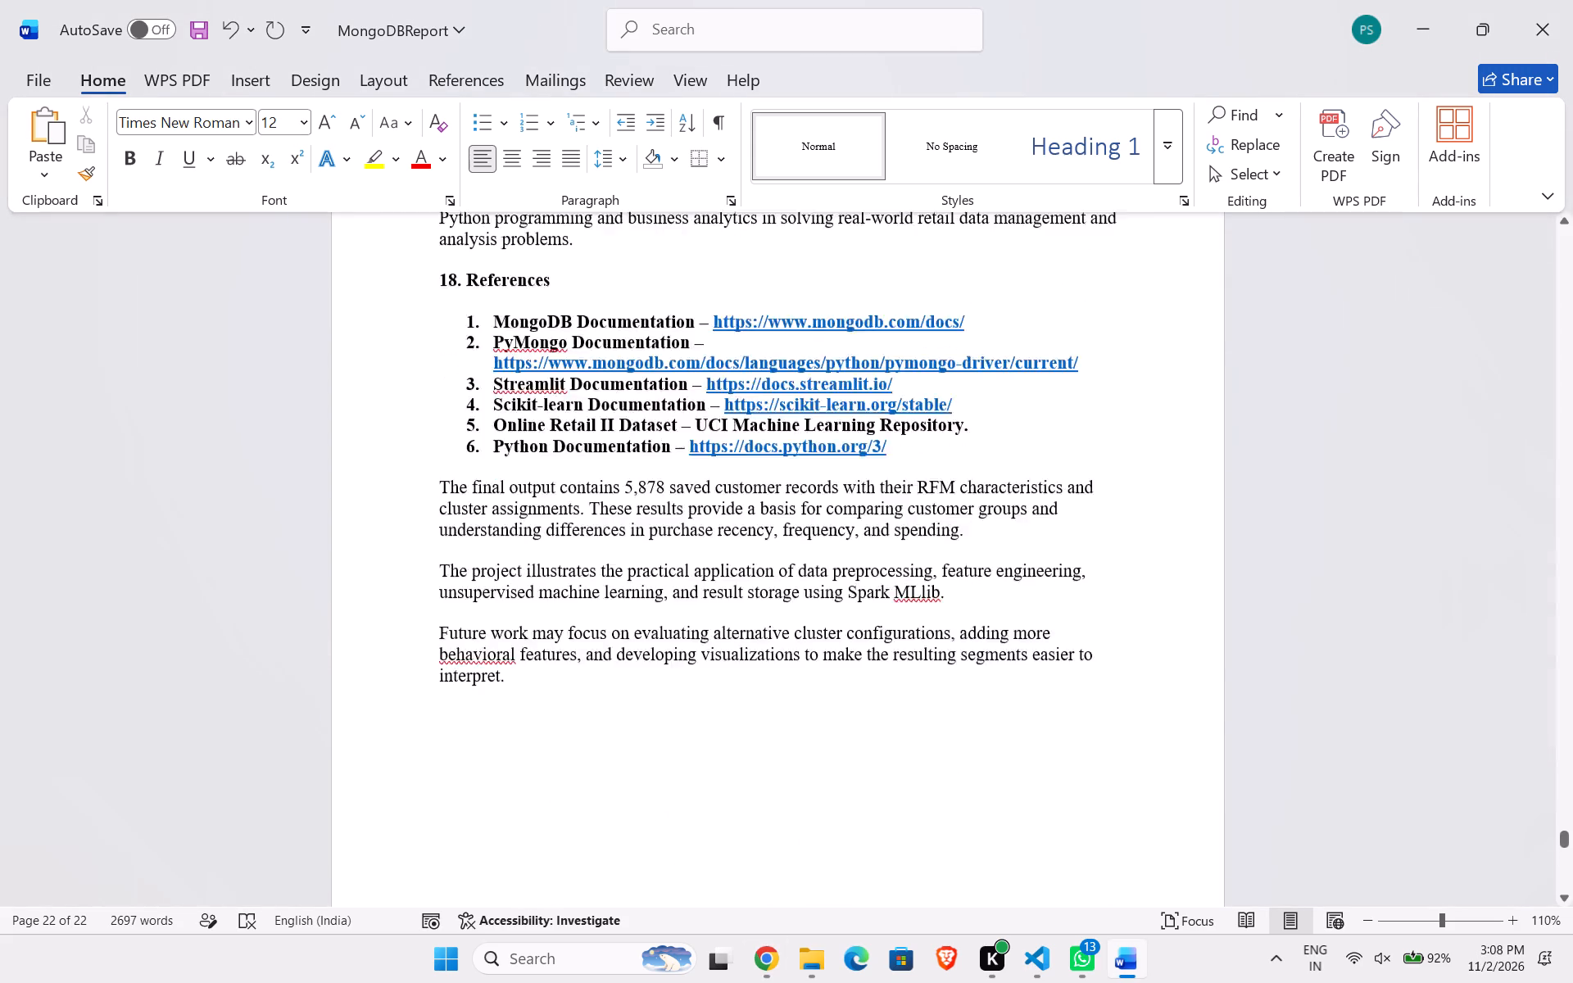
{"action": "scroll", "coordinate": [596, 508], "scroll_direction": "up", "scroll_amount": 1}
{"action": "scroll", "coordinate": [596, 508], "scroll_direction": "down", "scroll_amount": 5}
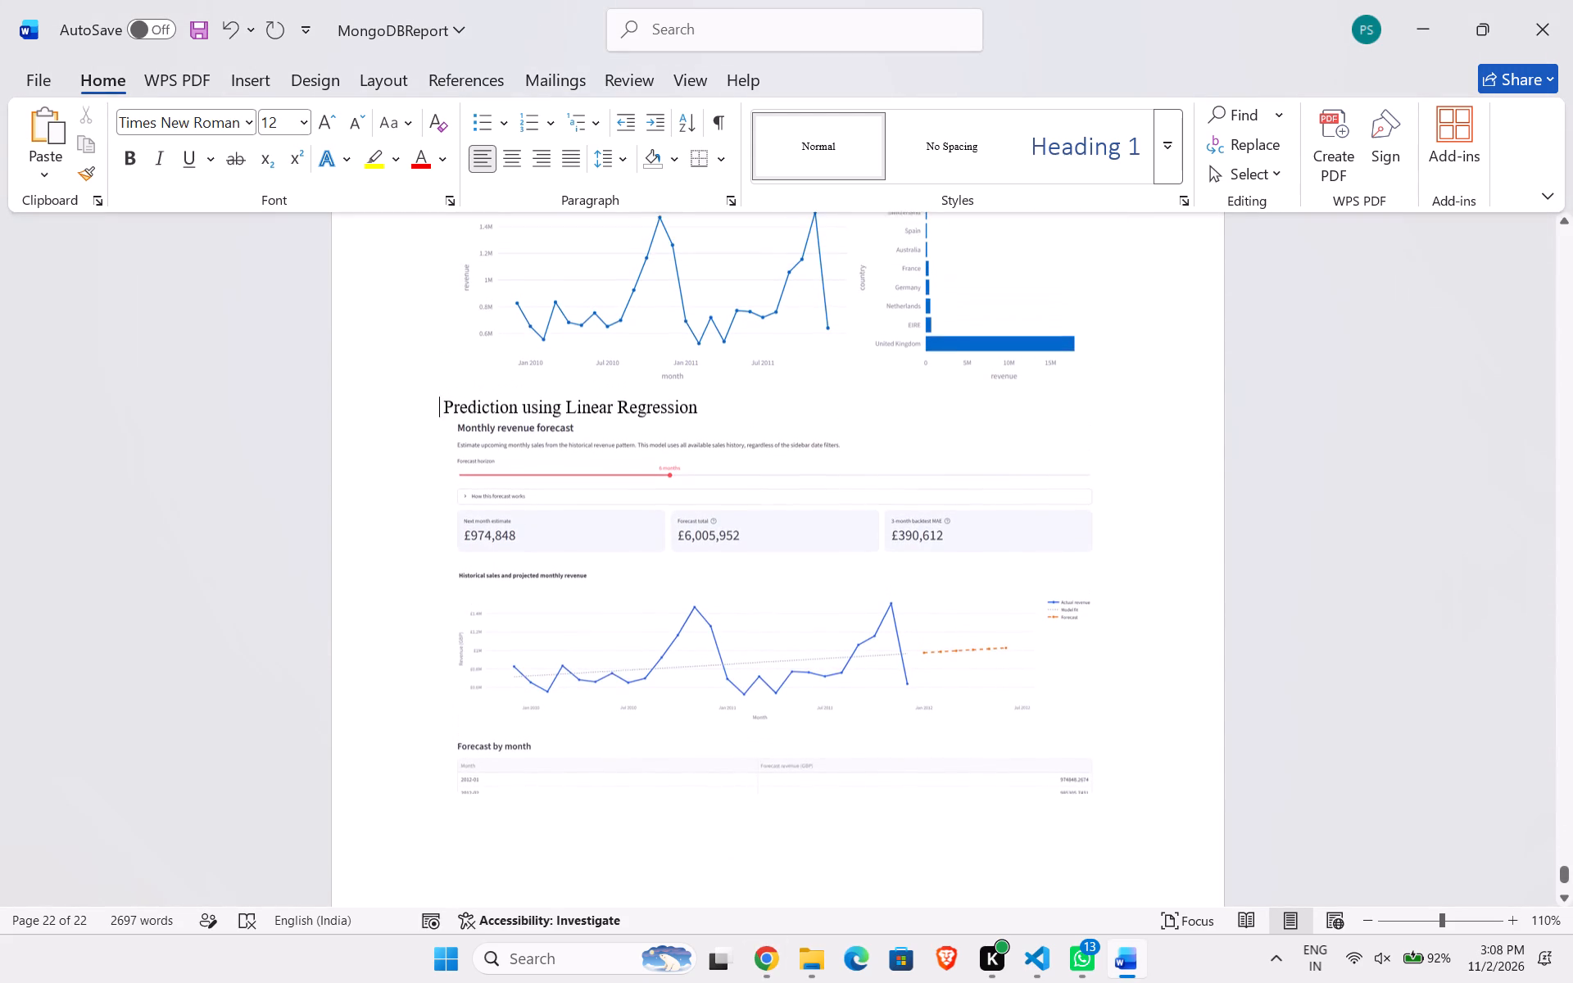
{"action": "scroll", "coordinate": [596, 508], "scroll_direction": "down", "scroll_amount": 2}
{"action": "scroll", "coordinate": [596, 508], "scroll_direction": "up", "scroll_amount": 2}
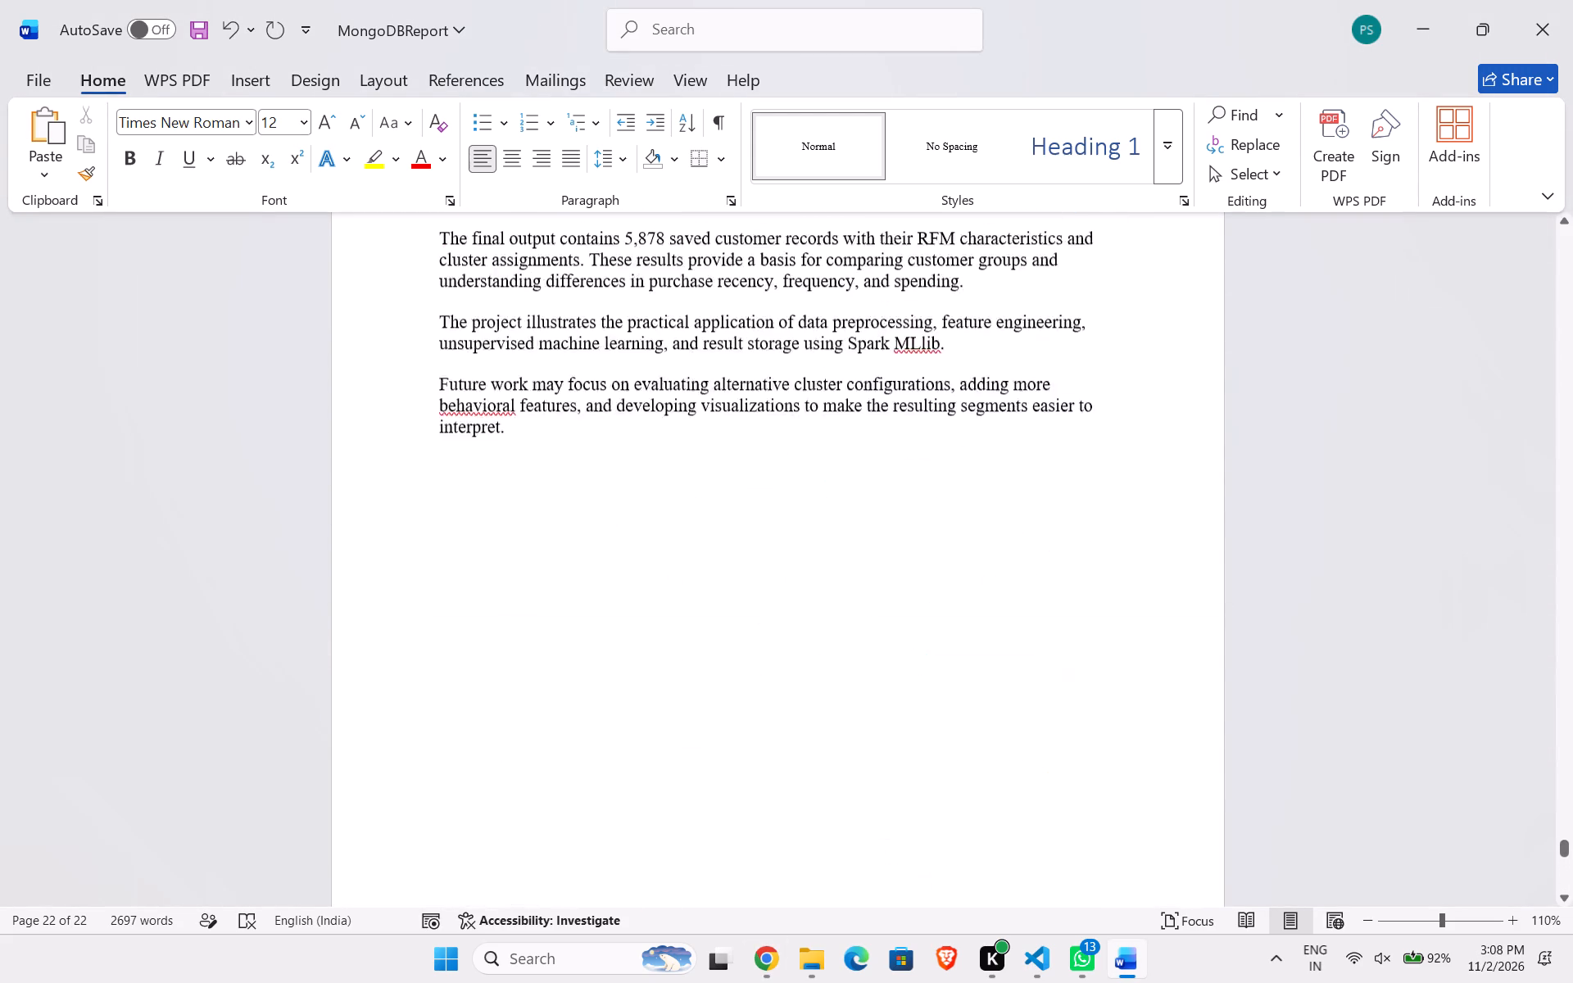
{"action": "scroll", "coordinate": [596, 508], "scroll_direction": "up", "scroll_amount": 6}
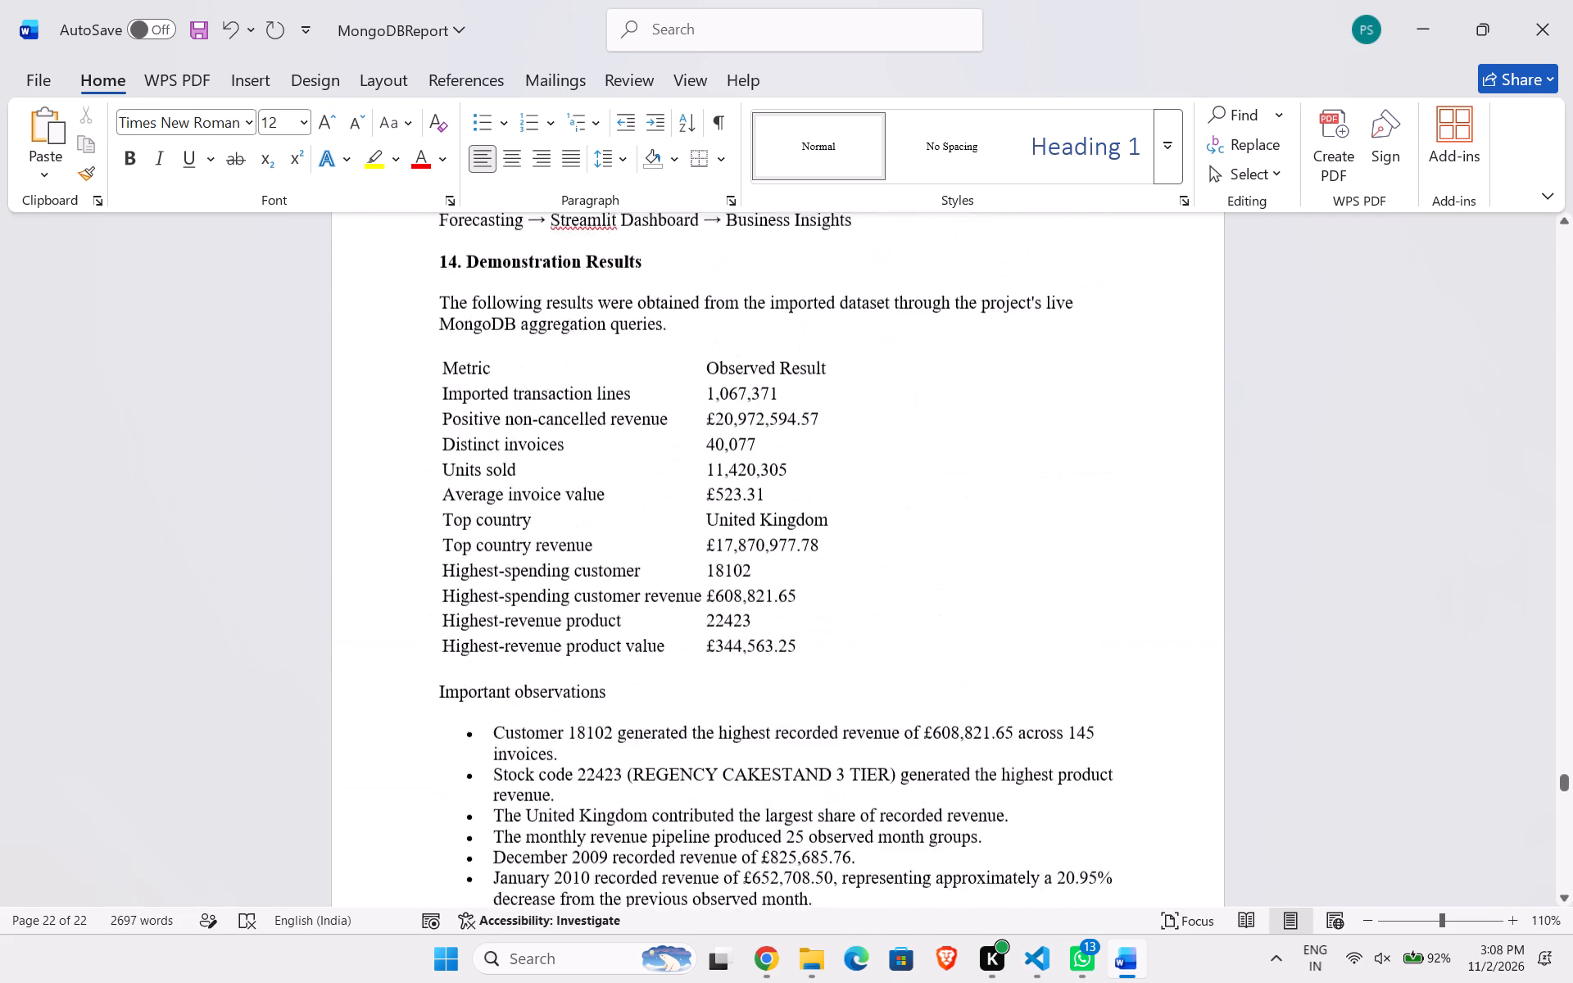
{"action": "scroll", "coordinate": [596, 508], "scroll_direction": "up", "scroll_amount": 6}
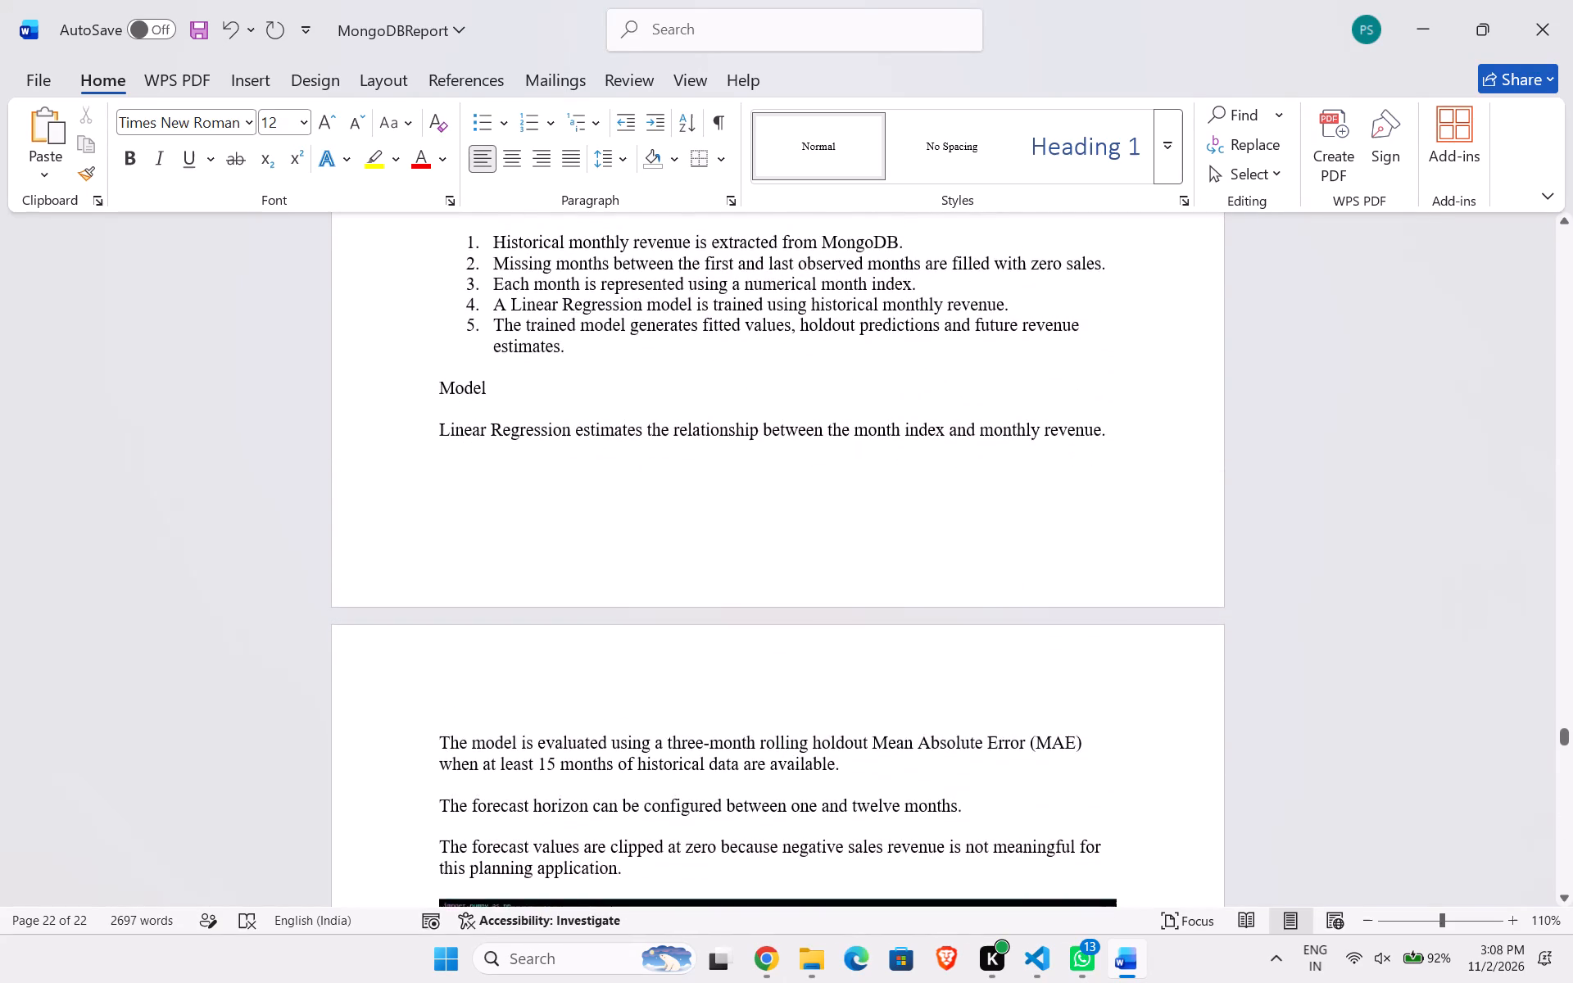
{"action": "scroll", "coordinate": [596, 508], "scroll_direction": "up", "scroll_amount": 6}
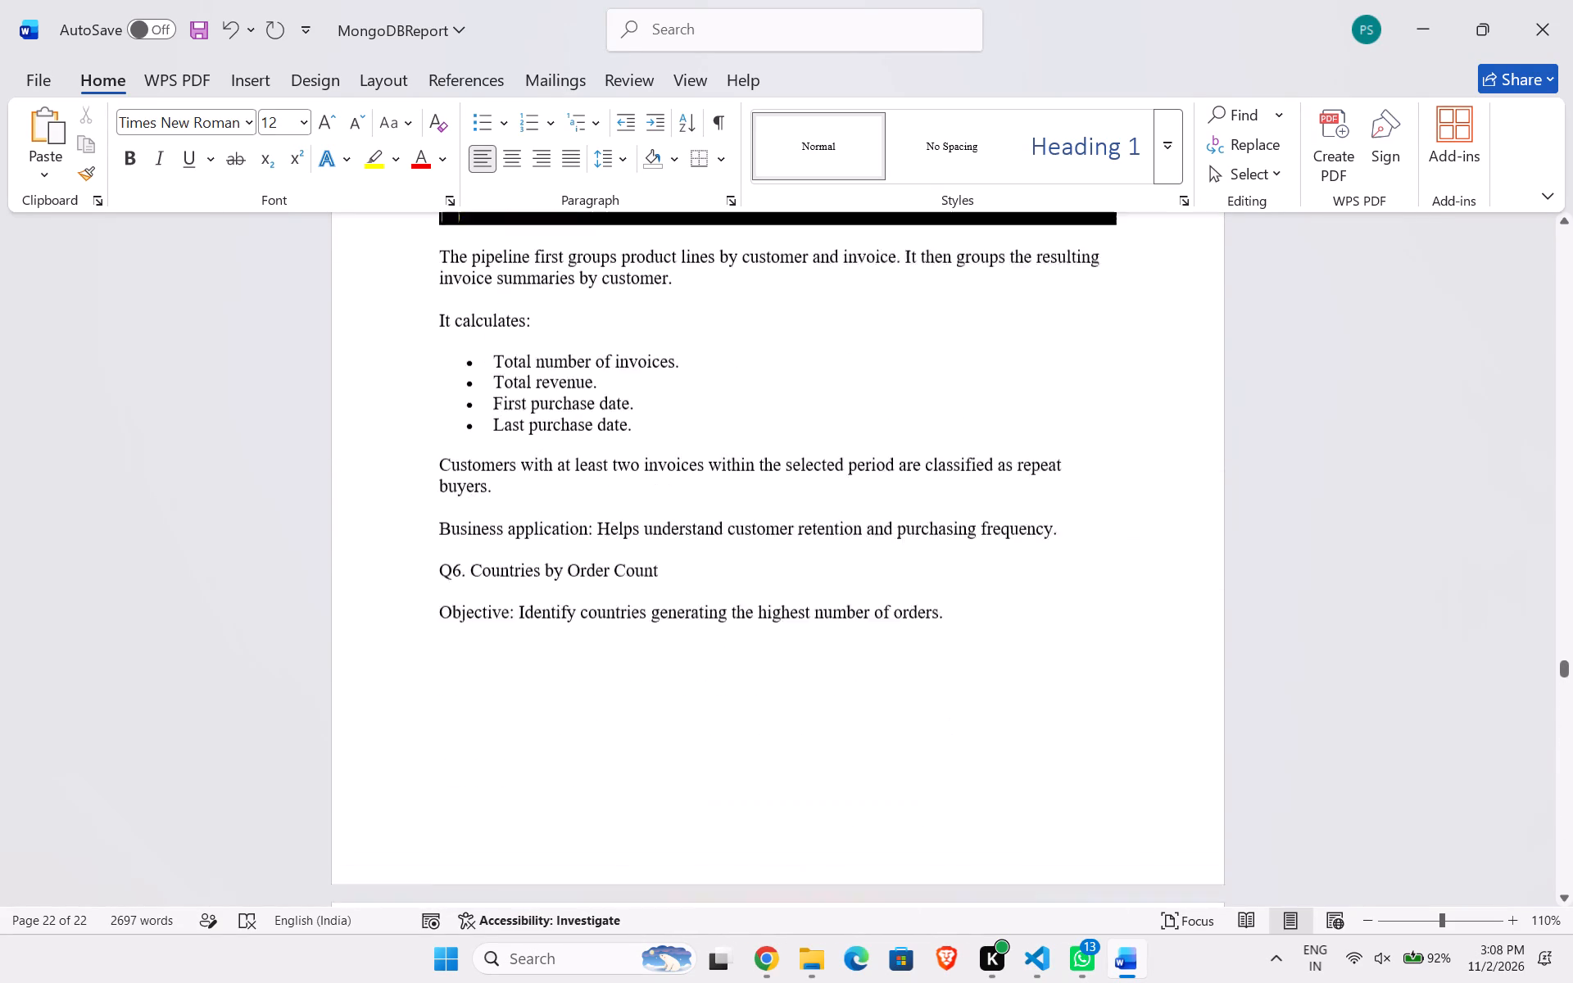
{"action": "scroll", "coordinate": [596, 508], "scroll_direction": "up", "scroll_amount": 3}
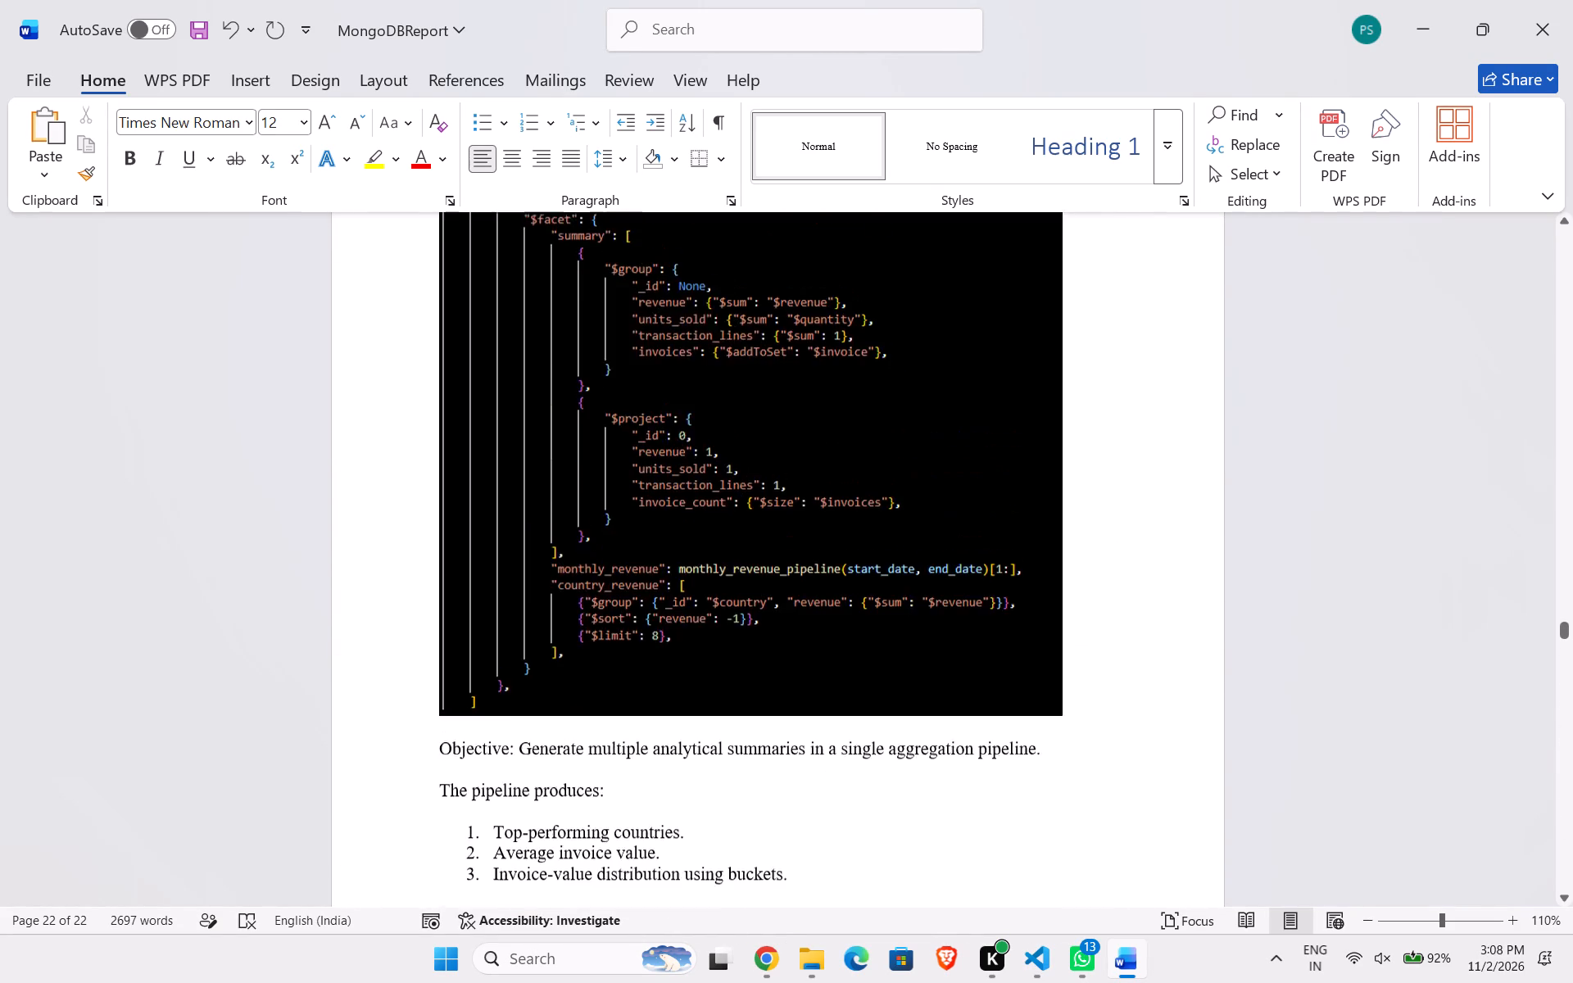
{"action": "scroll", "coordinate": [596, 508], "scroll_direction": "up", "scroll_amount": 3}
{"action": "scroll", "coordinate": [596, 508], "scroll_direction": "down", "scroll_amount": 9}
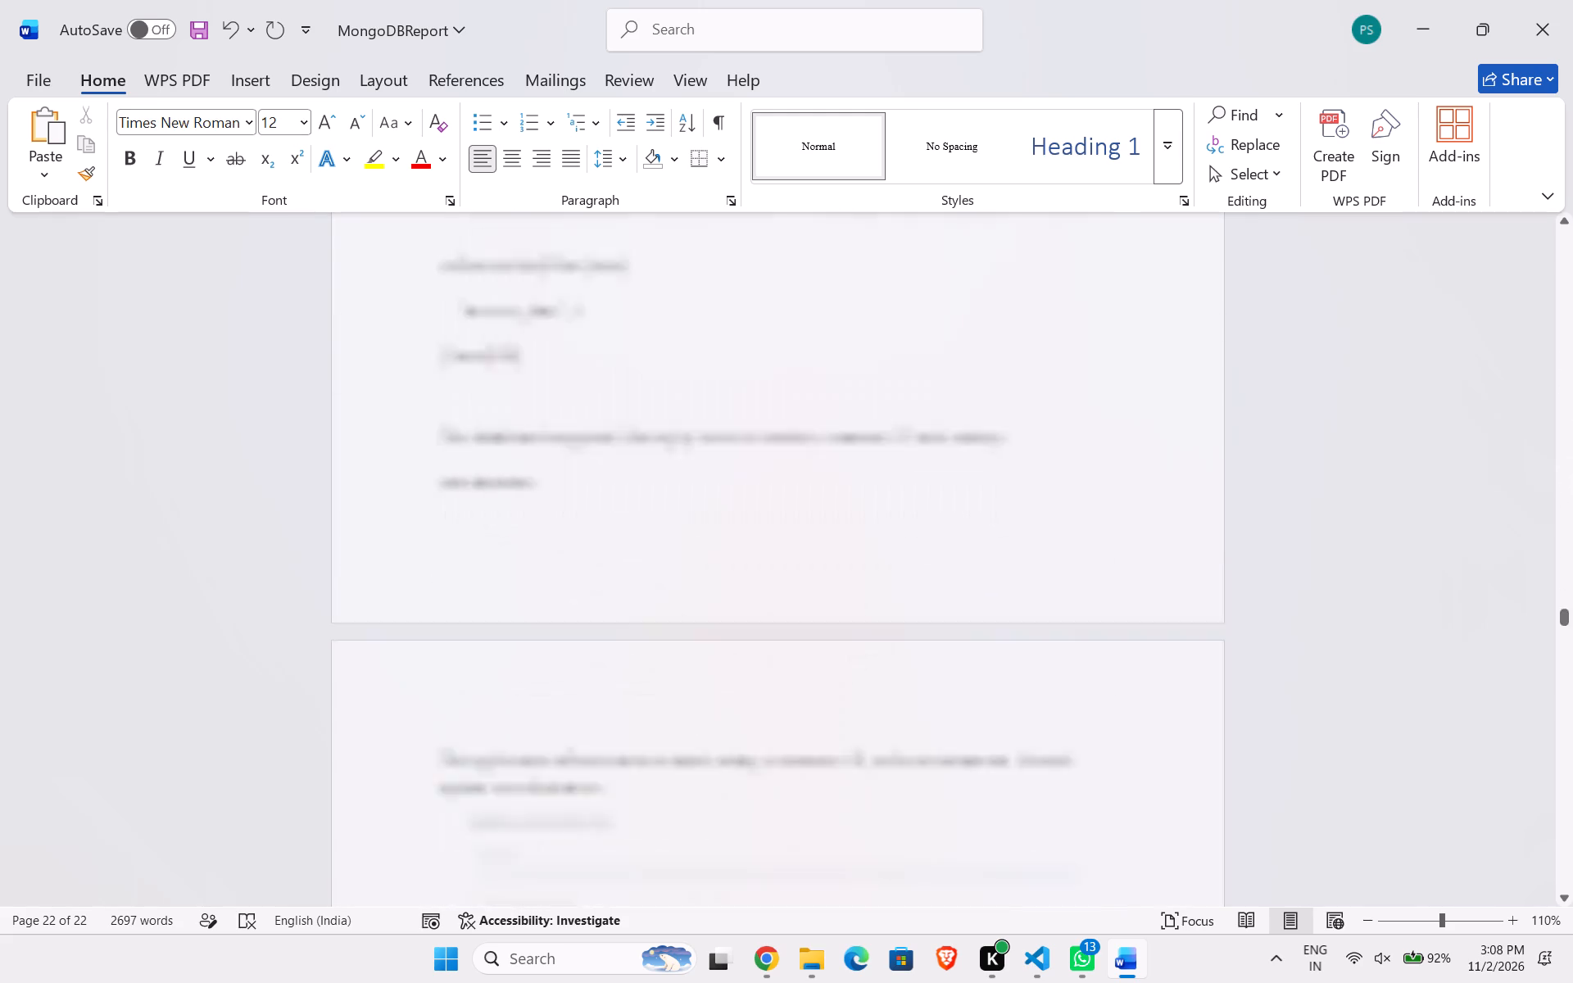
{"action": "scroll", "coordinate": [596, 508], "scroll_direction": "down", "scroll_amount": 16}
{"action": "scroll", "coordinate": [596, 508], "scroll_direction": "up", "scroll_amount": 1}
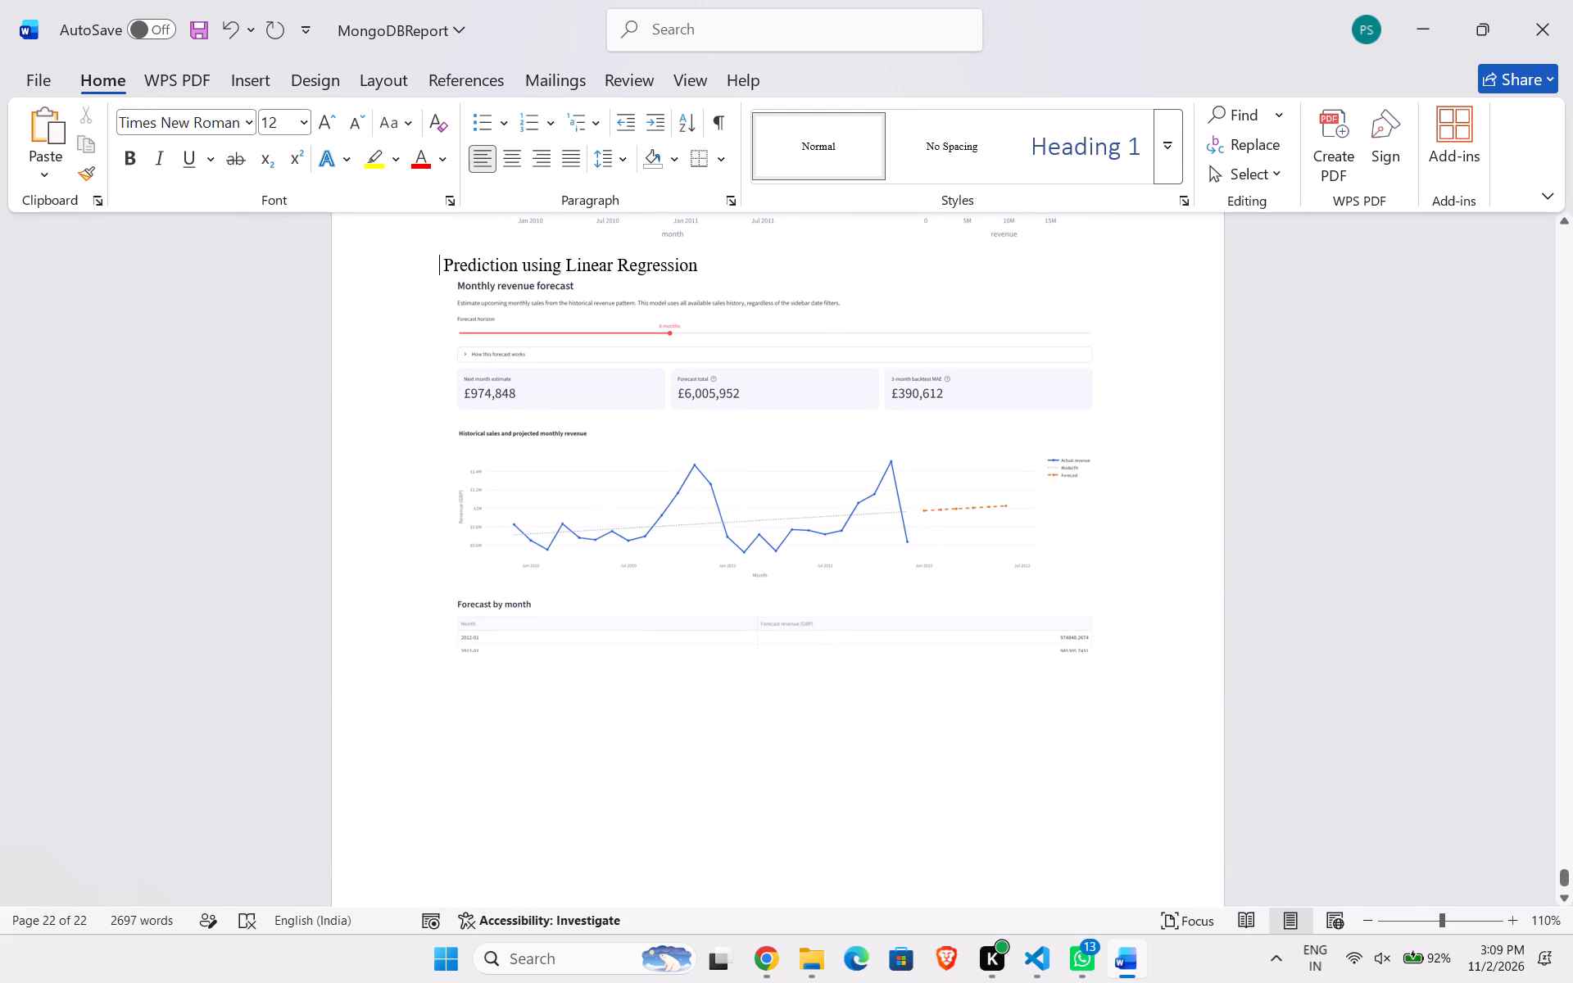
Examine the Business dashboard page's charts and monthly table in Chrome, and the dashboard screenshot in the Word report.
{"action": "key", "text": "alt+Tab"}
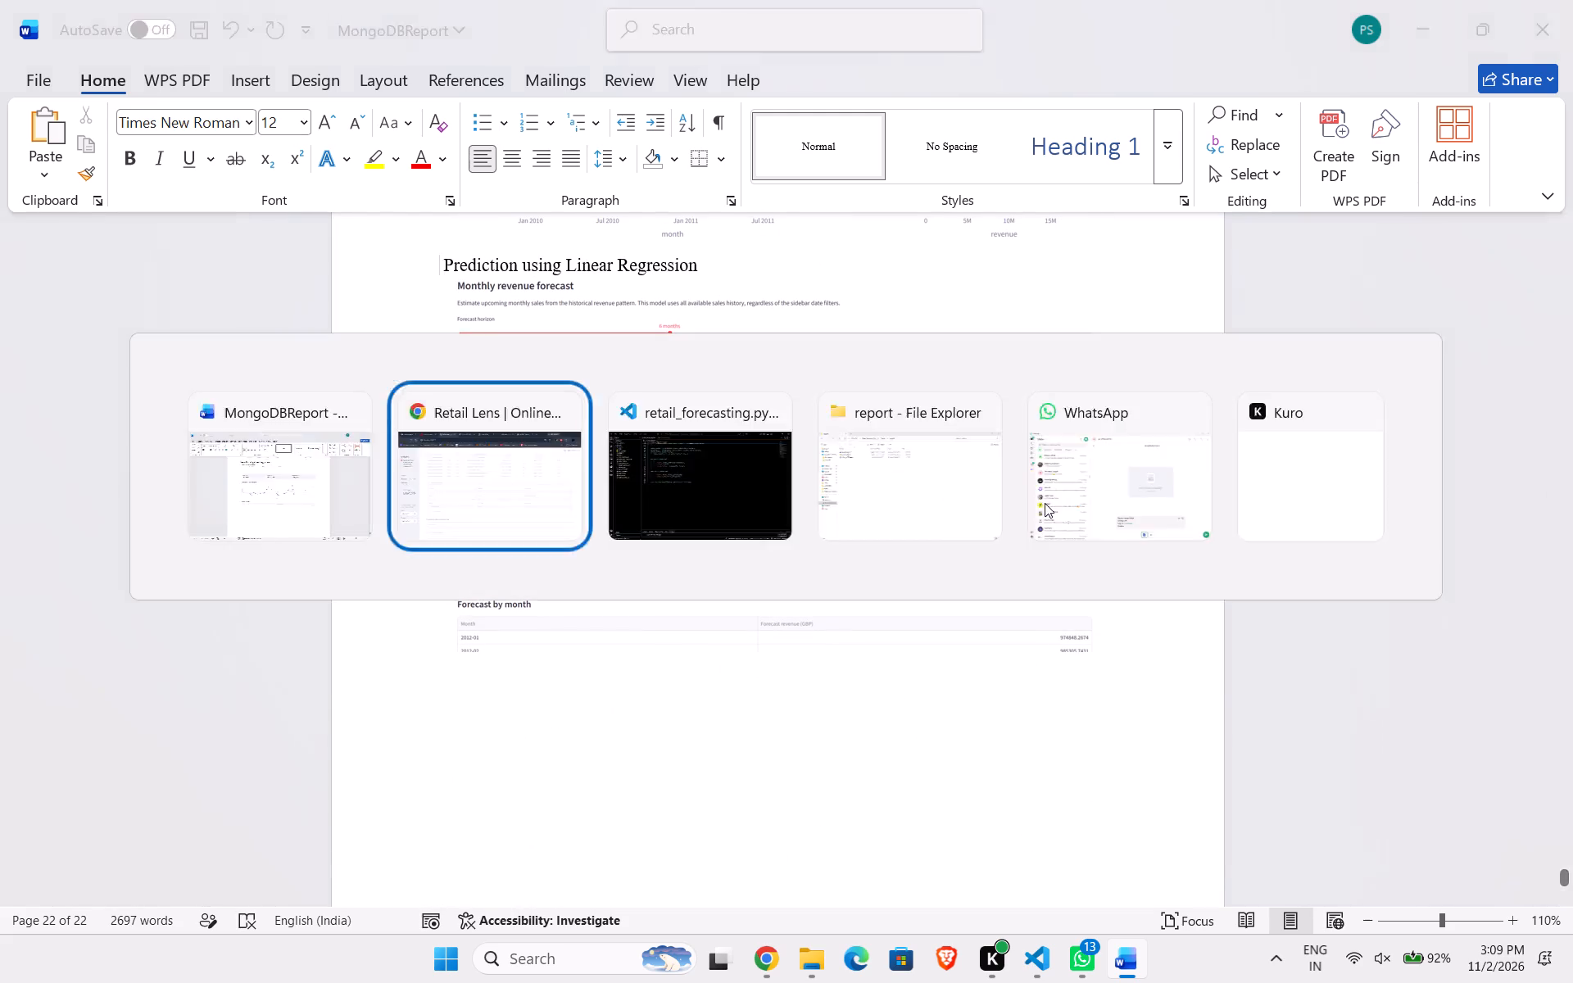
{"action": "scroll", "coordinate": [639, 464], "scroll_direction": "down", "scroll_amount": 3}
{"action": "scroll", "coordinate": [639, 464], "scroll_direction": "up", "scroll_amount": 2}
{"action": "scroll", "coordinate": [639, 464], "scroll_direction": "down", "scroll_amount": 6}
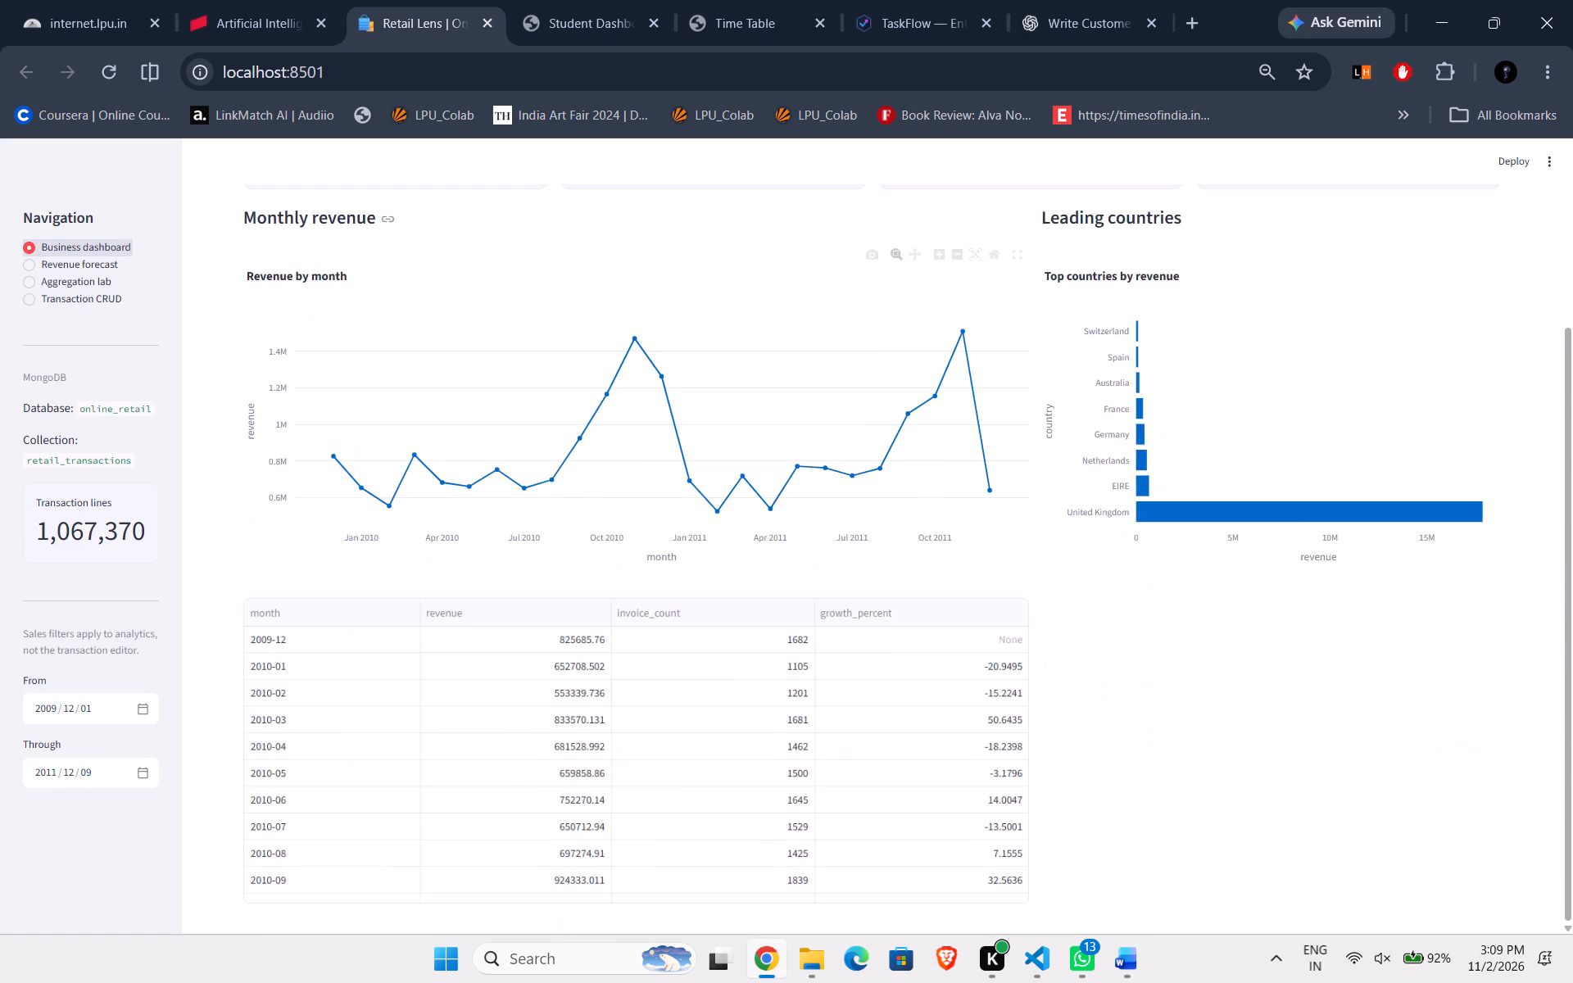
{"action": "scroll", "coordinate": [639, 464], "scroll_direction": "up", "scroll_amount": 4}
{"action": "key", "text": "alt+Tab"}
{"action": "scroll", "coordinate": [639, 464], "scroll_direction": "up", "scroll_amount": 4}
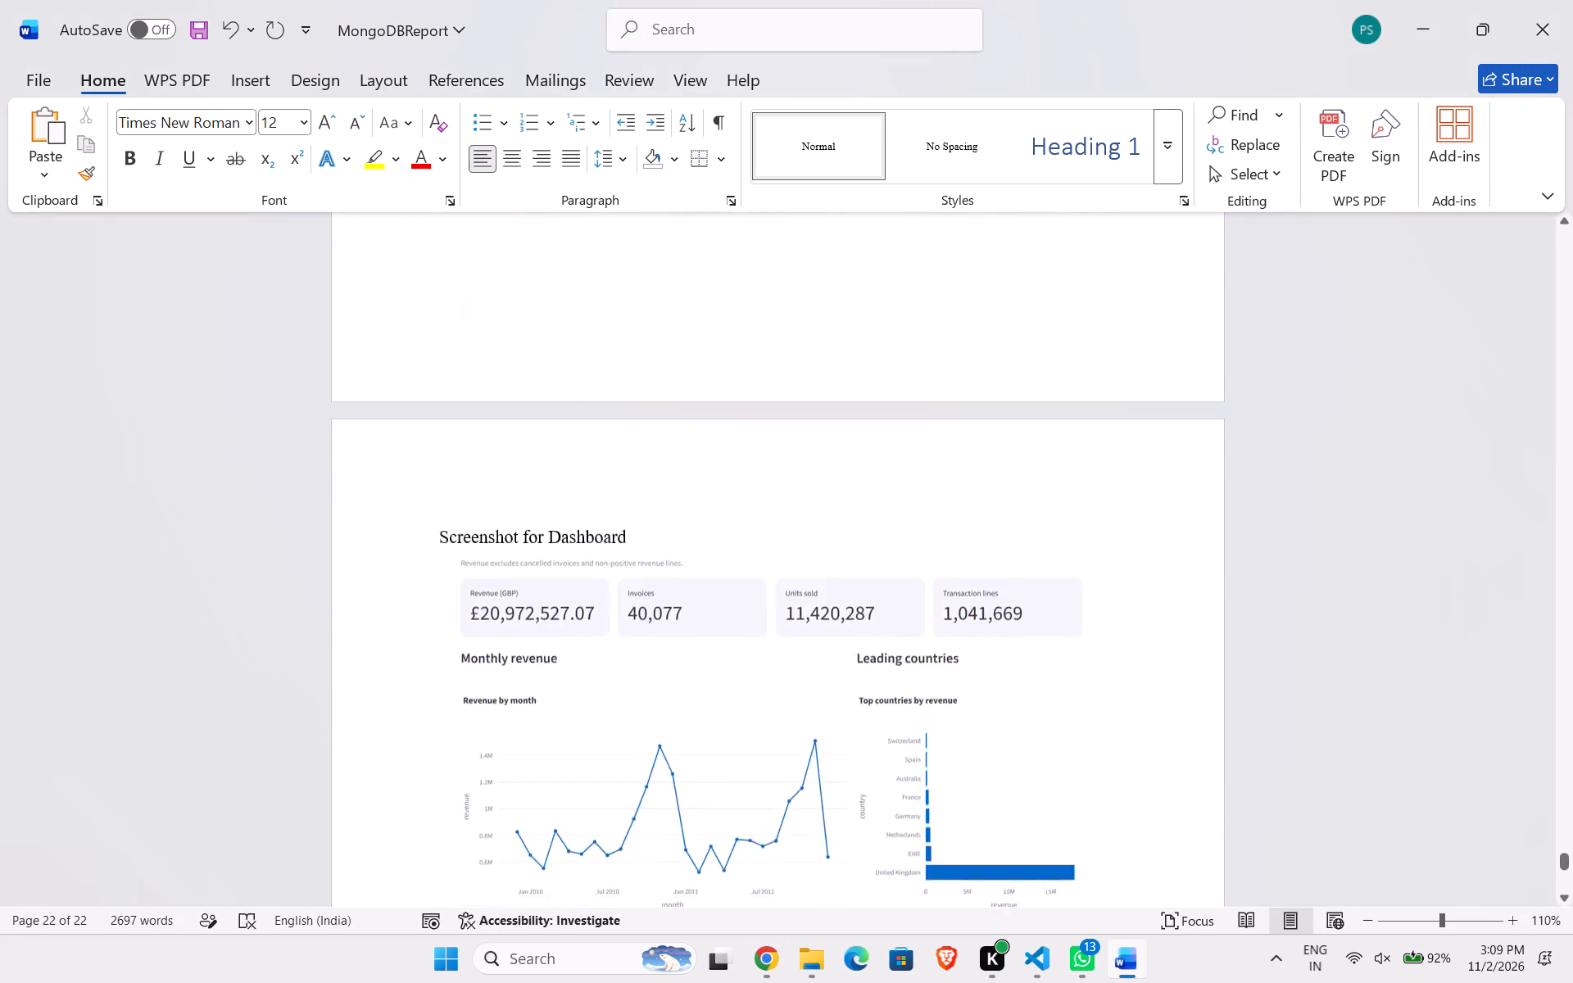
In Chrome, open the Aggregation lab page of Retail Lens and run the business question Q3 · Product performance.
{"action": "scroll", "coordinate": [639, 464], "scroll_direction": "down", "scroll_amount": 1}
{"action": "key", "text": "alt+Tab"}
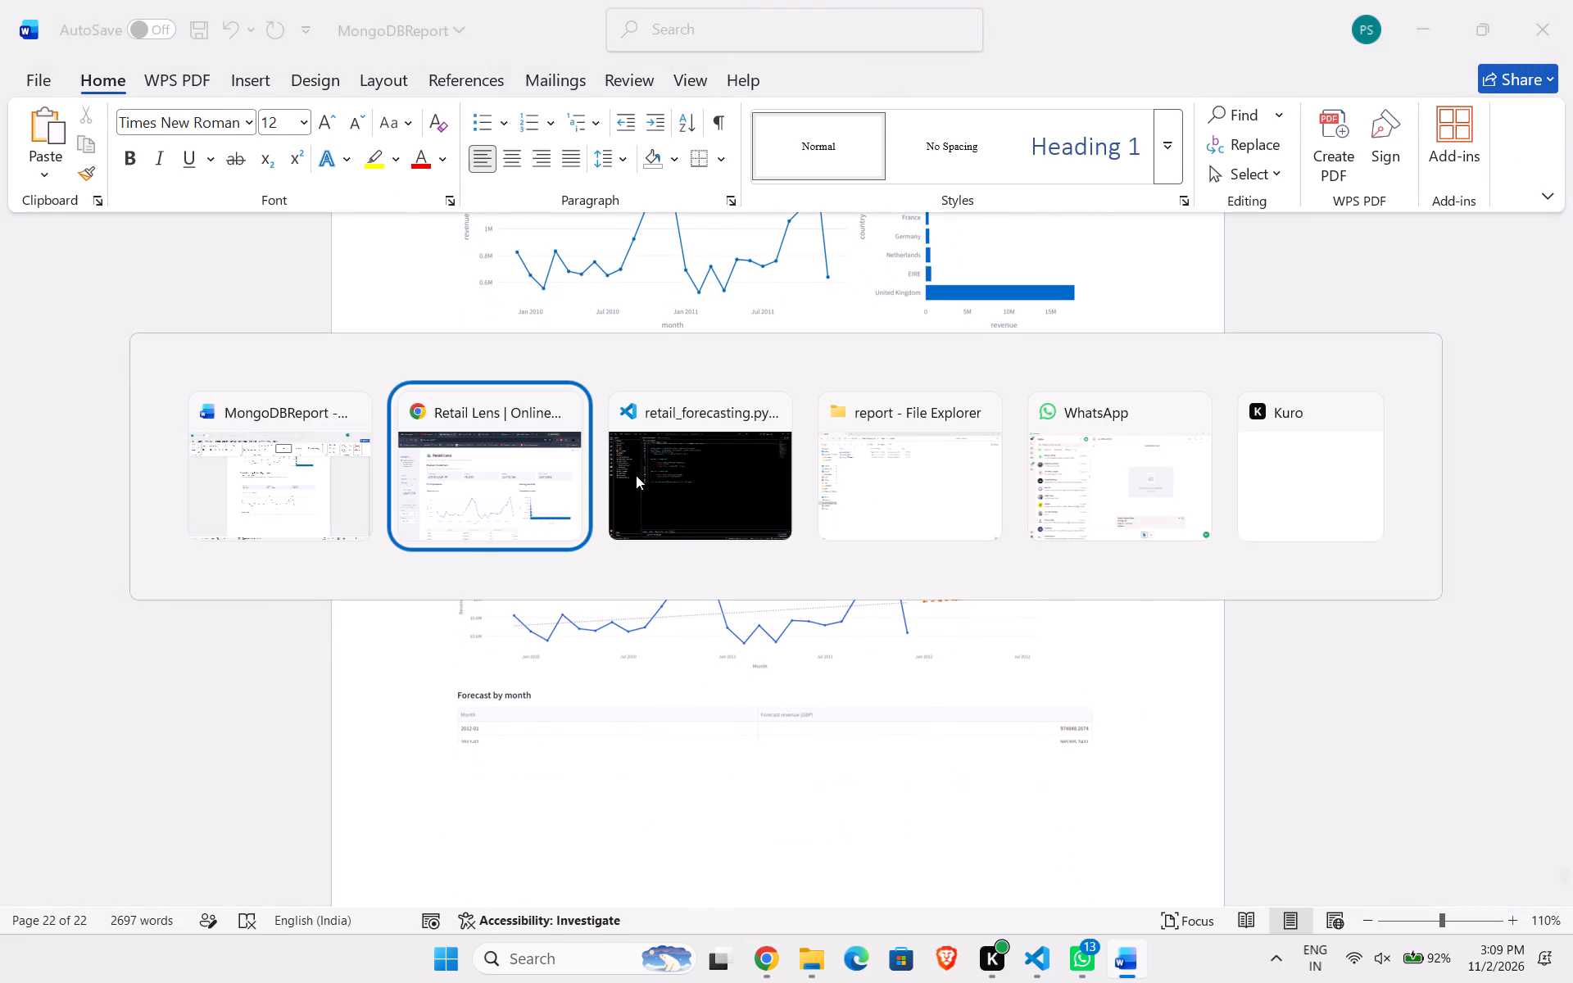
{"action": "scroll", "coordinate": [636, 475], "scroll_direction": "up", "scroll_amount": 2}
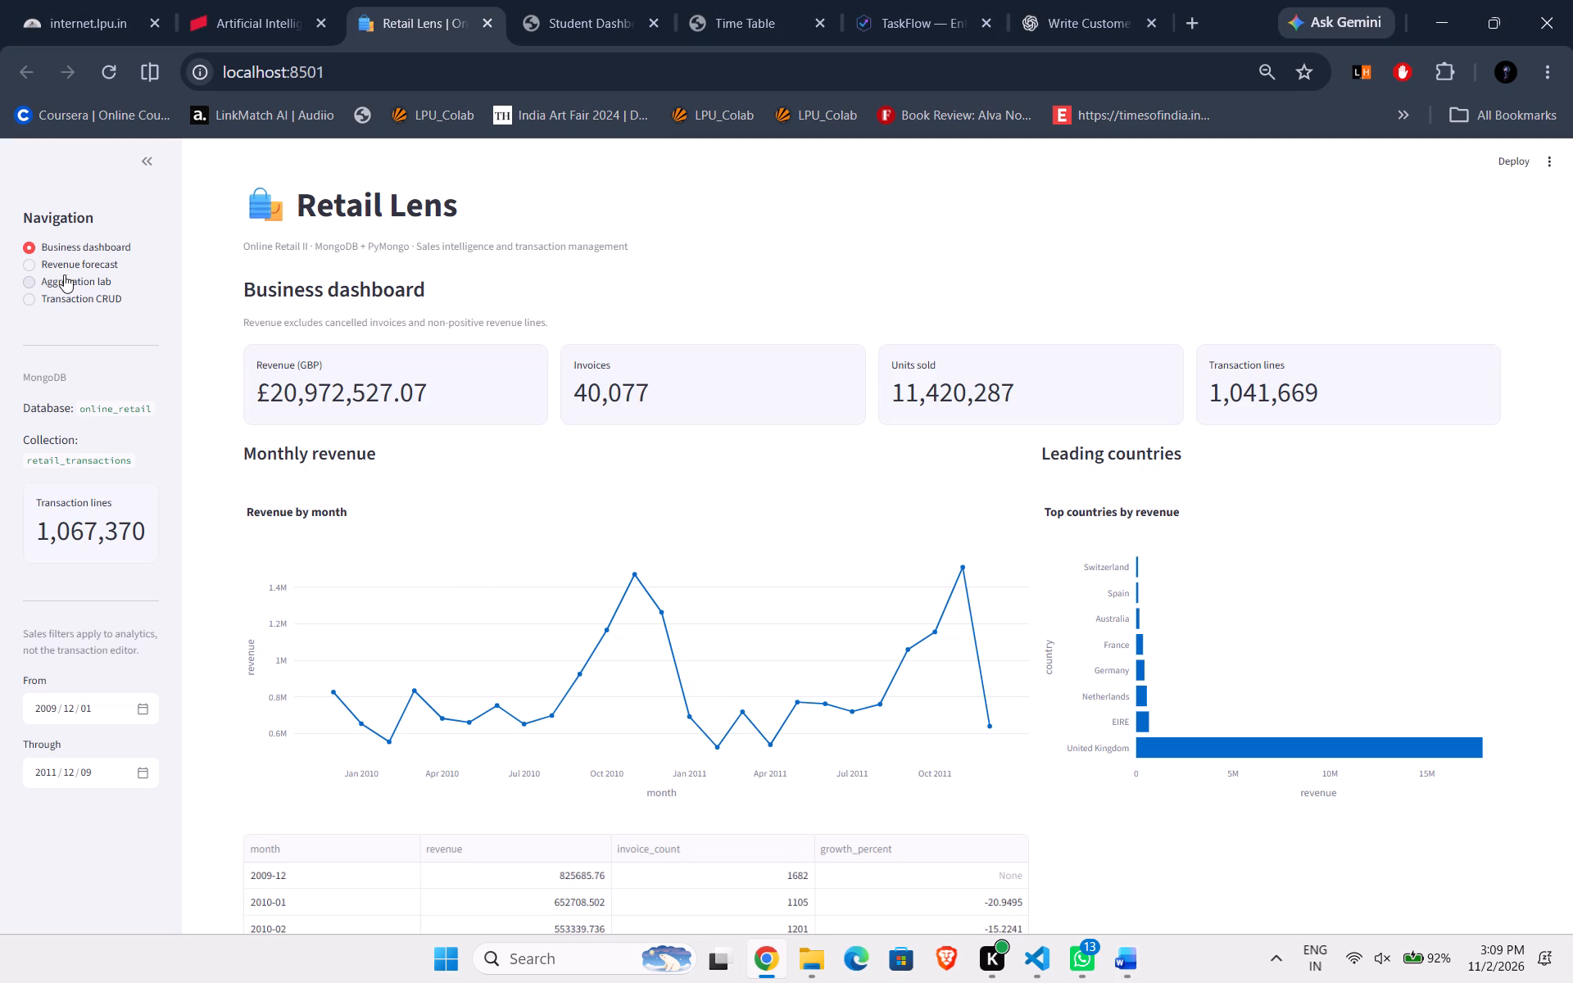
{"action": "left_click", "coordinate": [48, 276]}
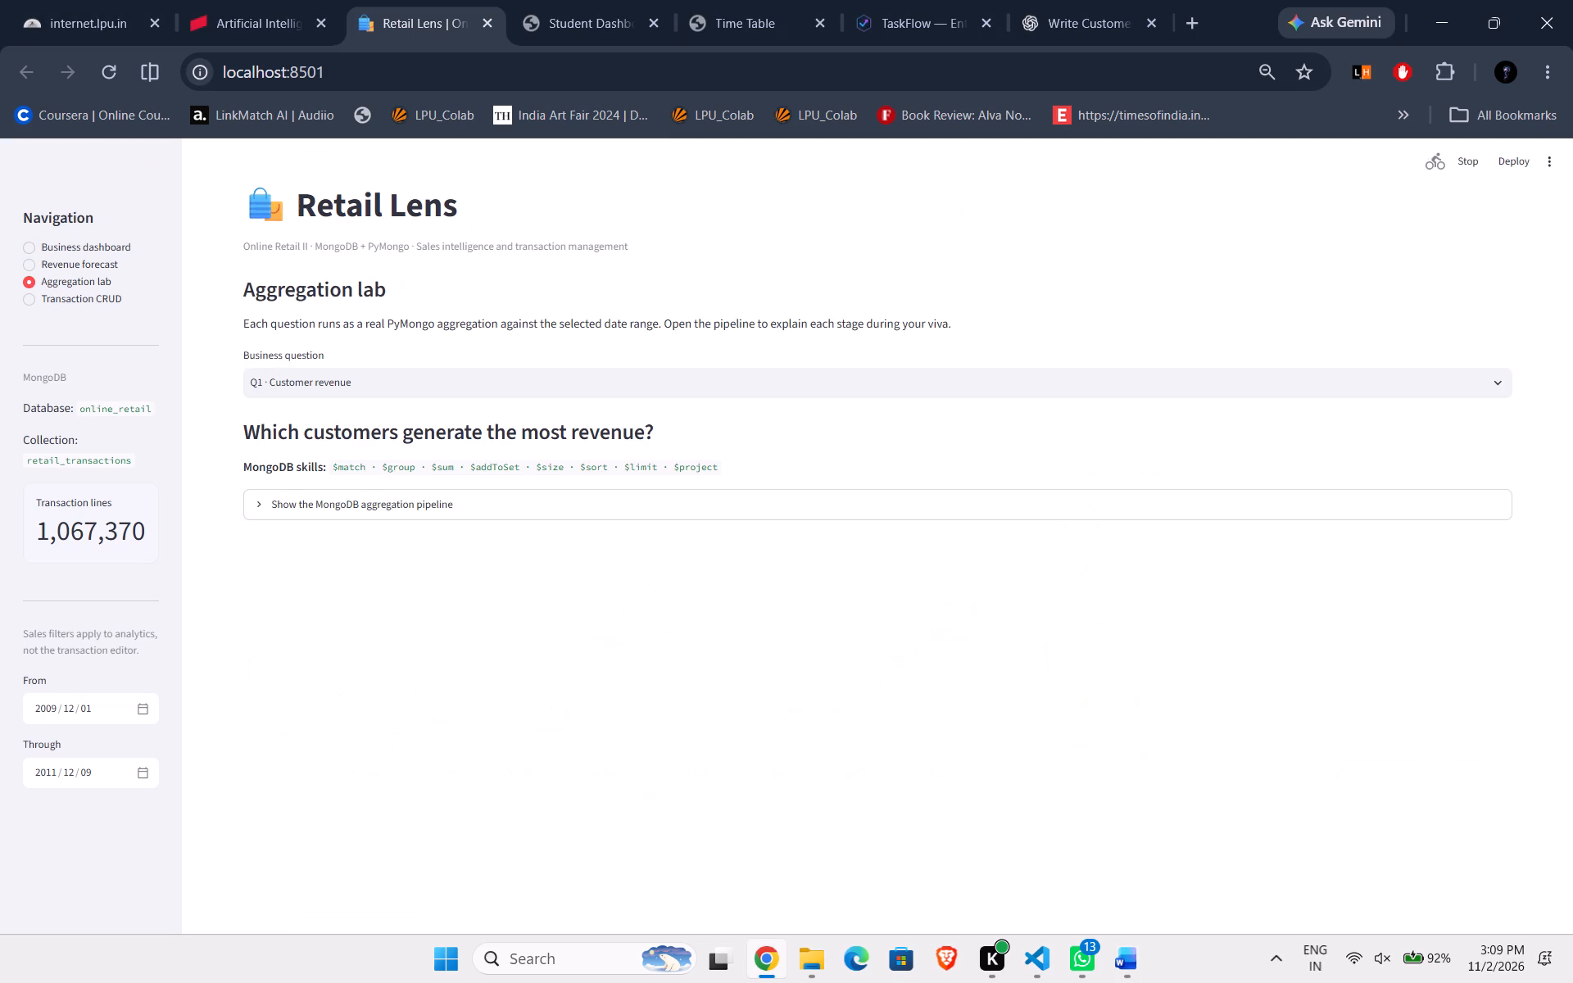
{"action": "left_click", "coordinate": [496, 392]}
{"action": "left_click", "coordinate": [521, 477]}
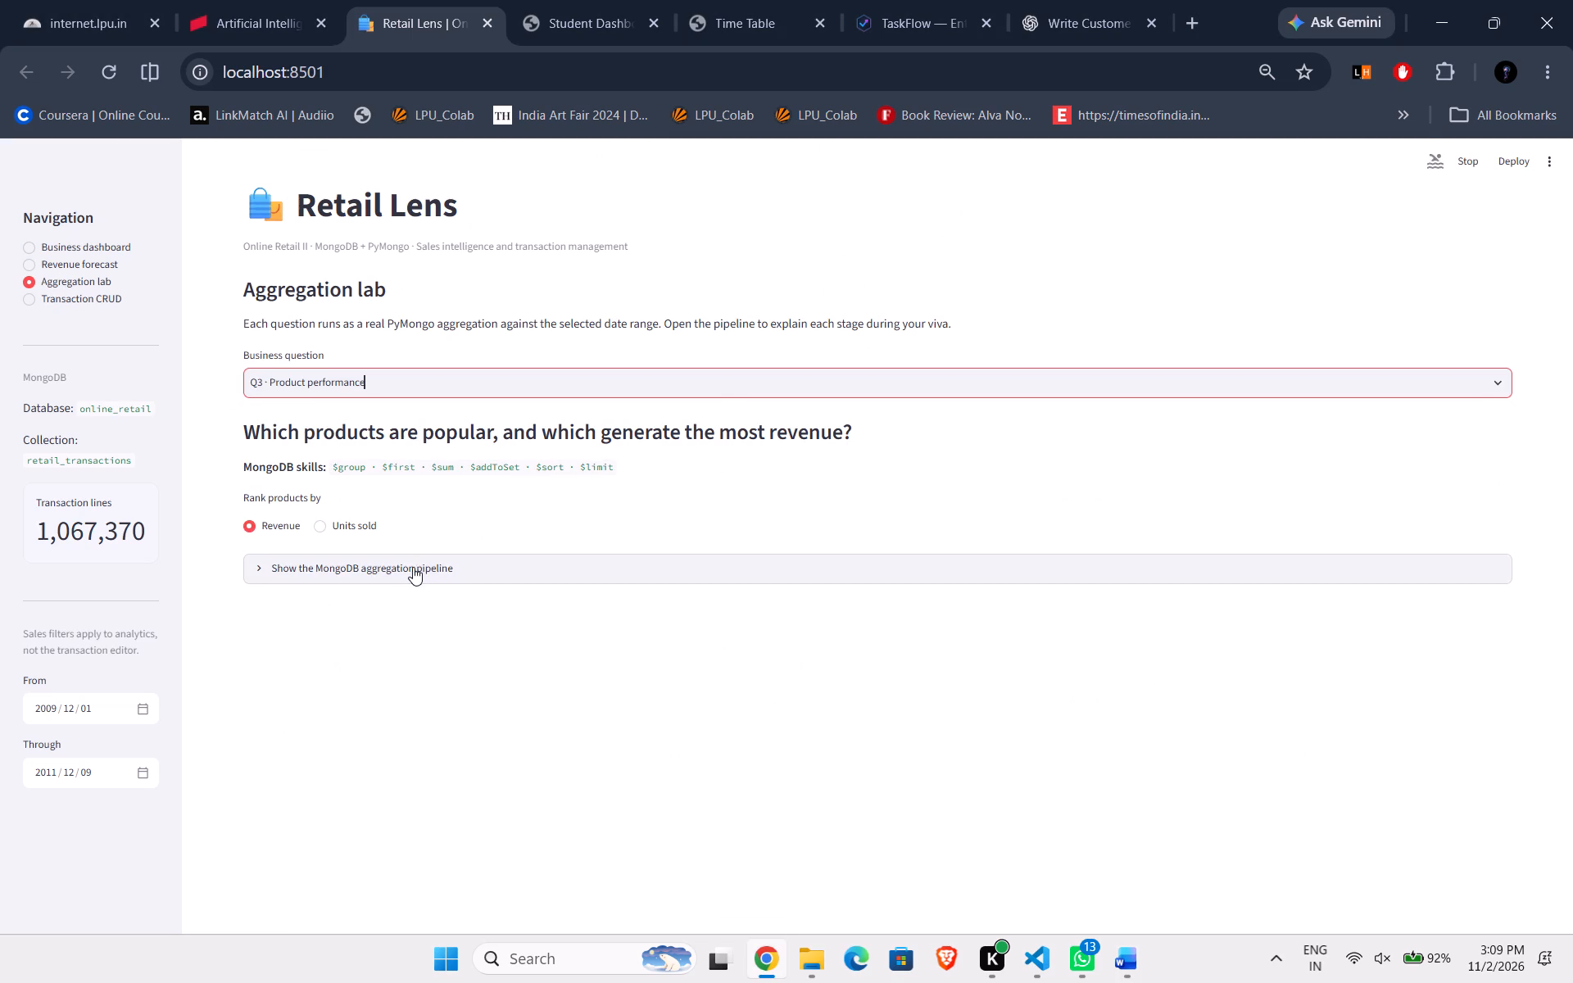
{"action": "left_click", "coordinate": [407, 384]}
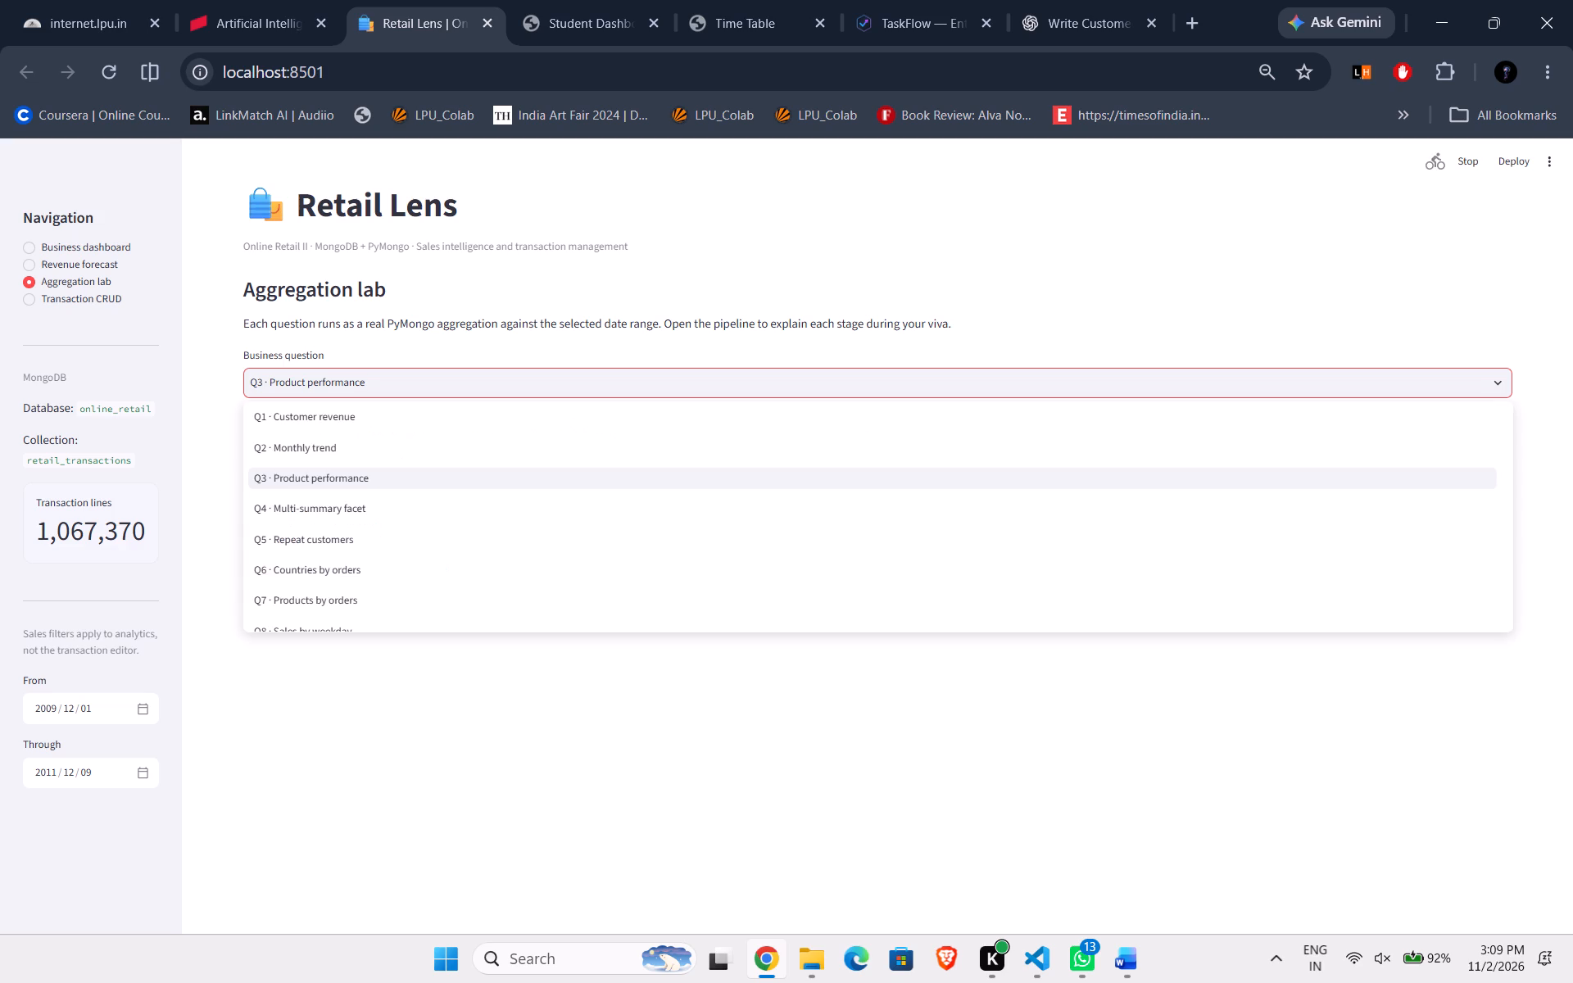
{"action": "left_click", "coordinate": [407, 384]}
{"action": "left_click", "coordinate": [560, 335]}
{"action": "scroll", "coordinate": [560, 335], "scroll_direction": "down", "scroll_amount": 1}
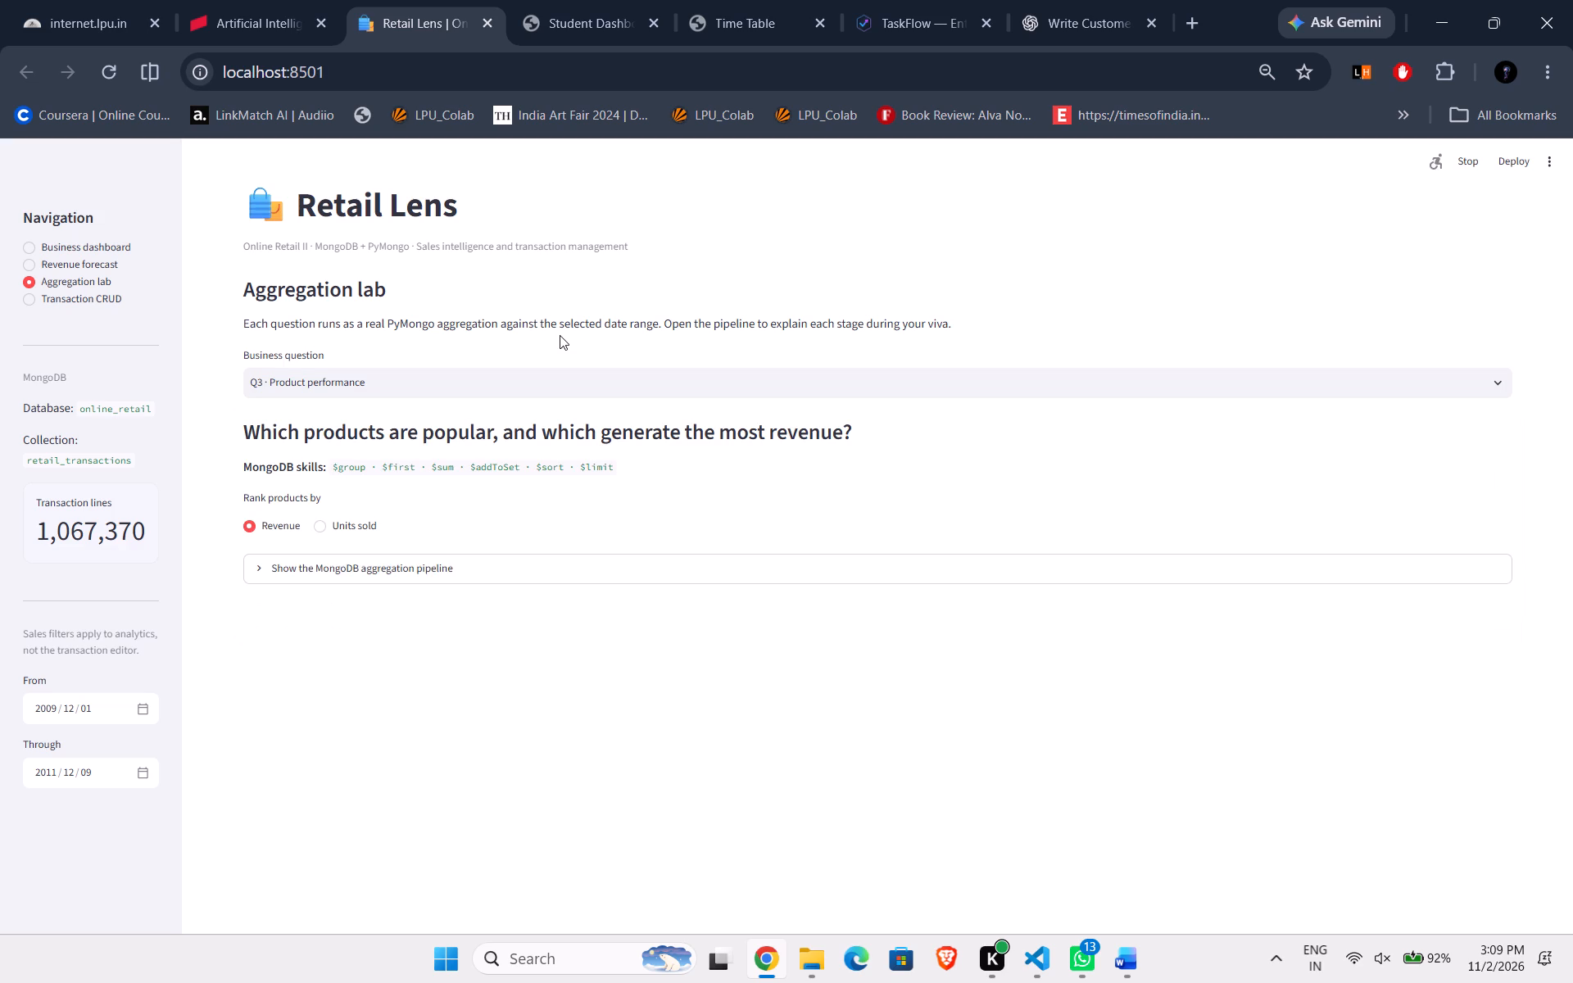
{"action": "scroll", "coordinate": [560, 335], "scroll_direction": "down", "scroll_amount": 3}
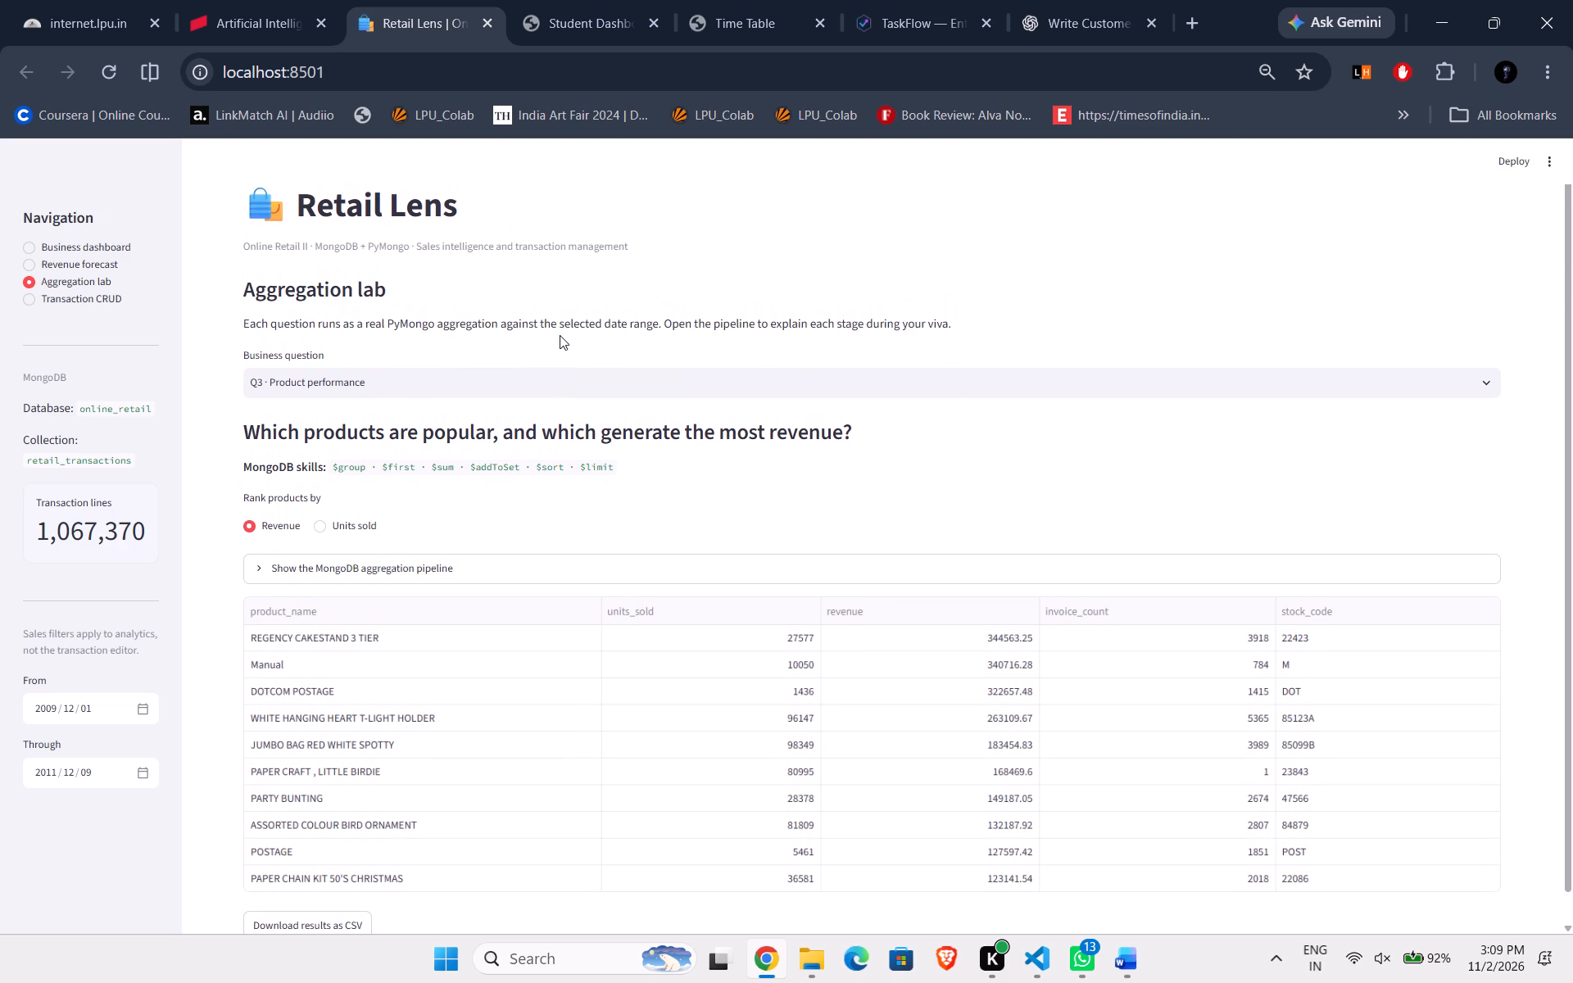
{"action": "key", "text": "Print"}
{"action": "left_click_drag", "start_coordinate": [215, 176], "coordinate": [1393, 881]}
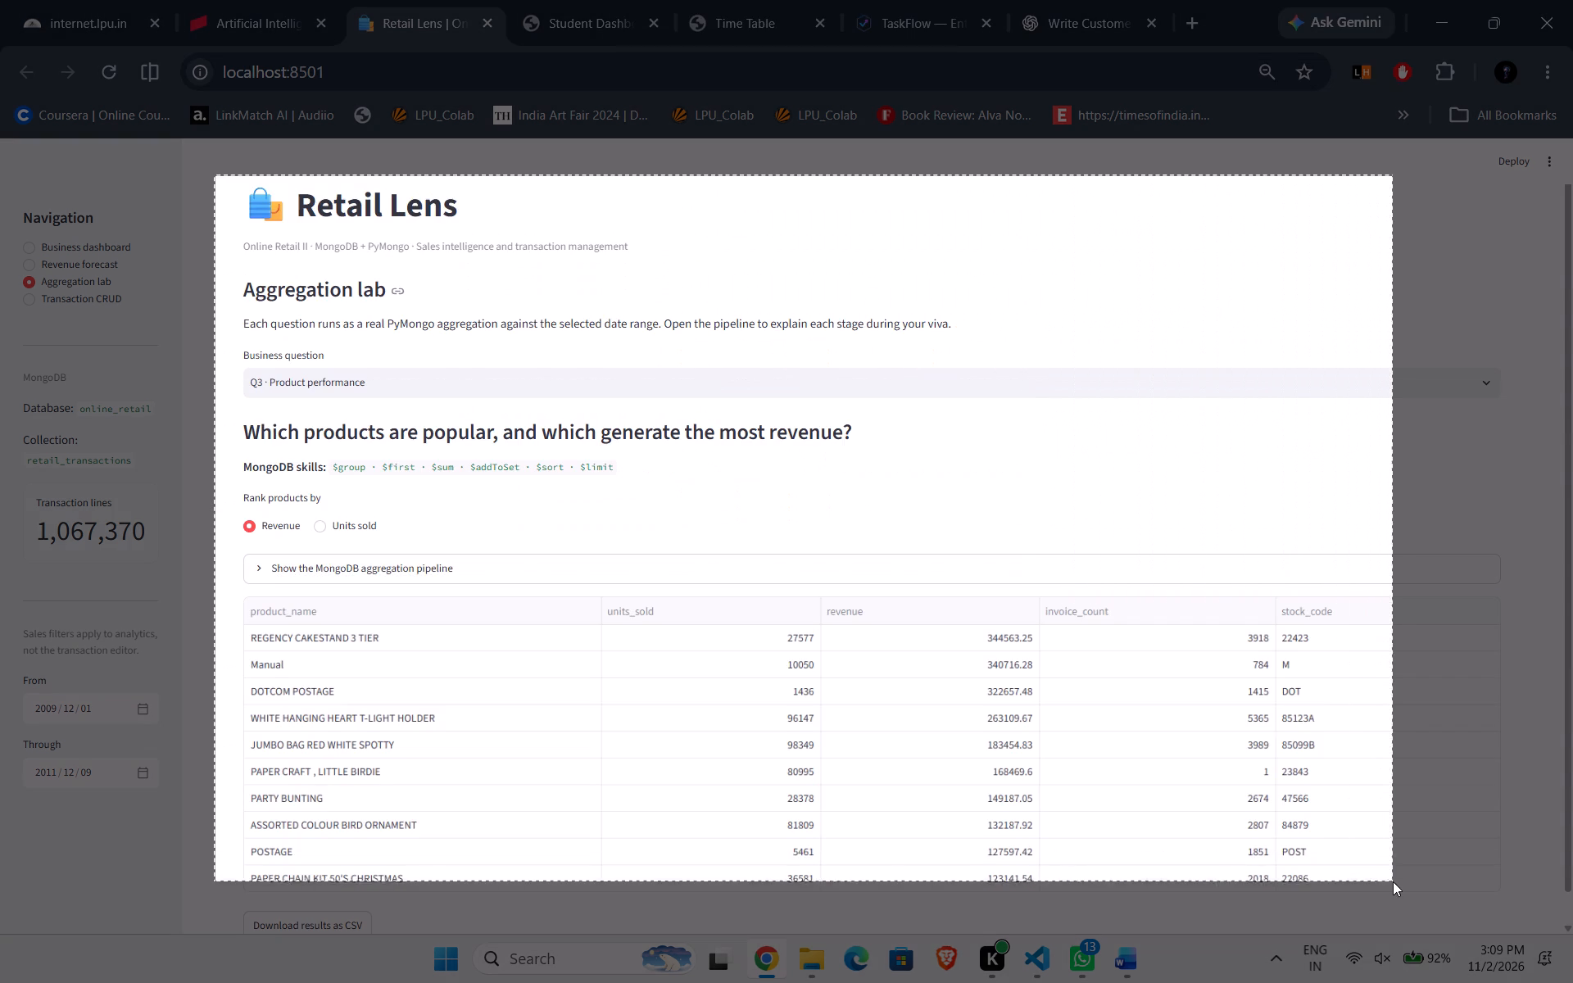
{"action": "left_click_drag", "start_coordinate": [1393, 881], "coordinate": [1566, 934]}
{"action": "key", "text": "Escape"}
Capture a screenshot of the full Aggregation lab page with its navigation sidebar and the product performance results.
{"action": "key", "text": "Print"}
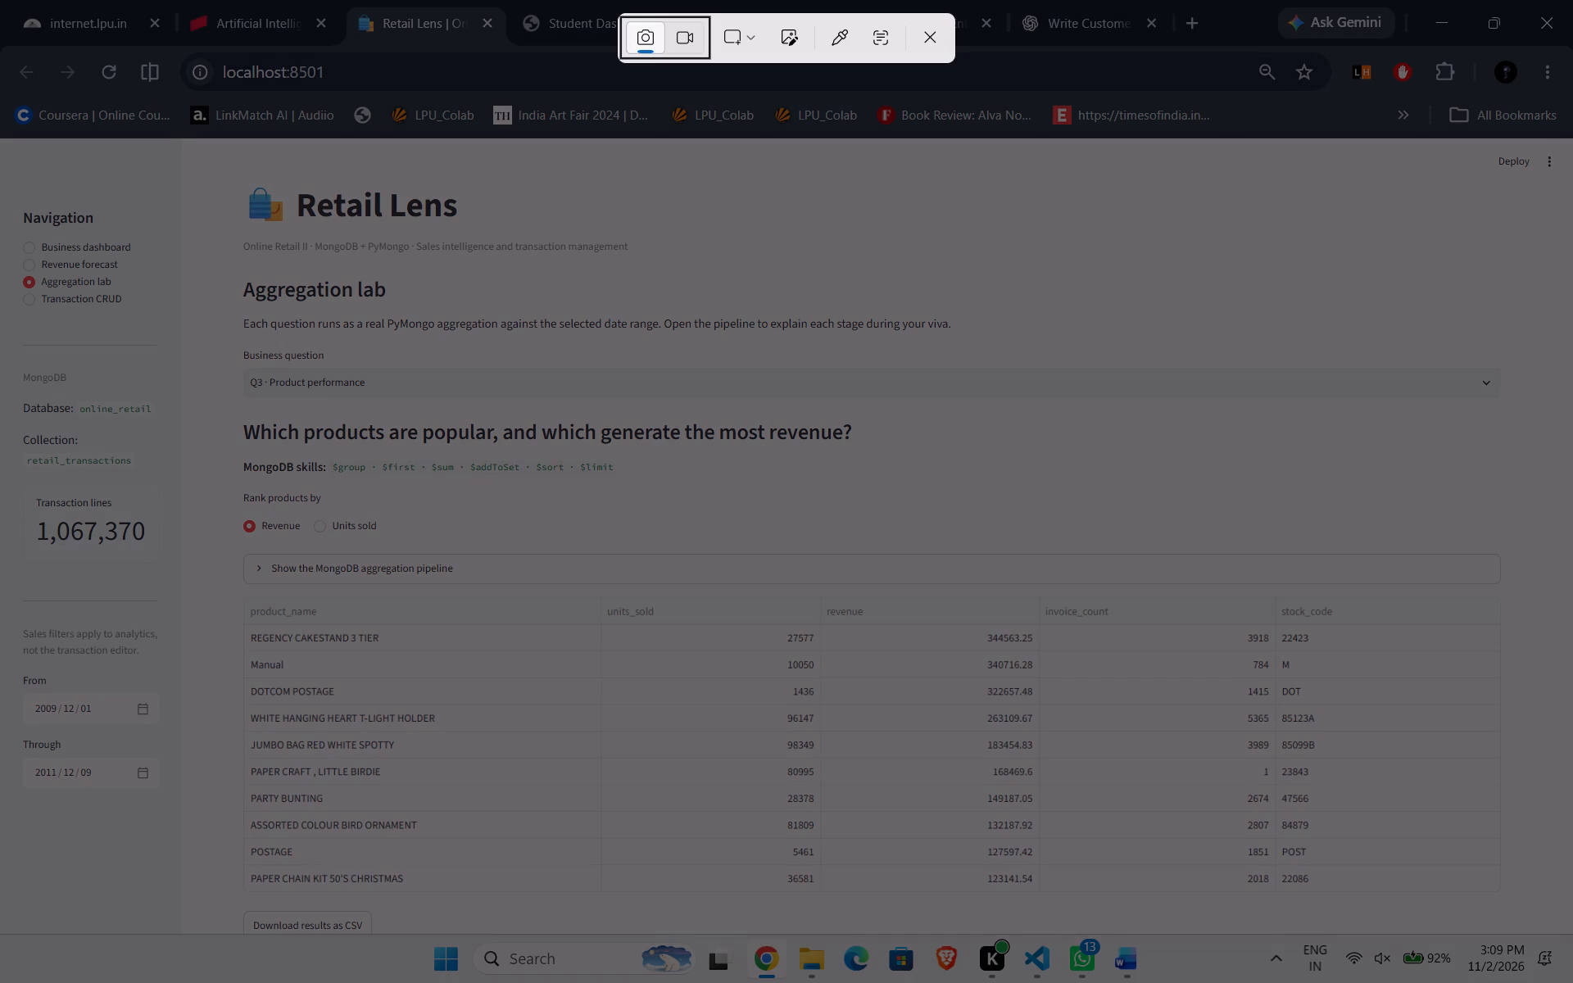
{"action": "left_click_drag", "start_coordinate": [1, 150], "coordinate": [1536, 903]}
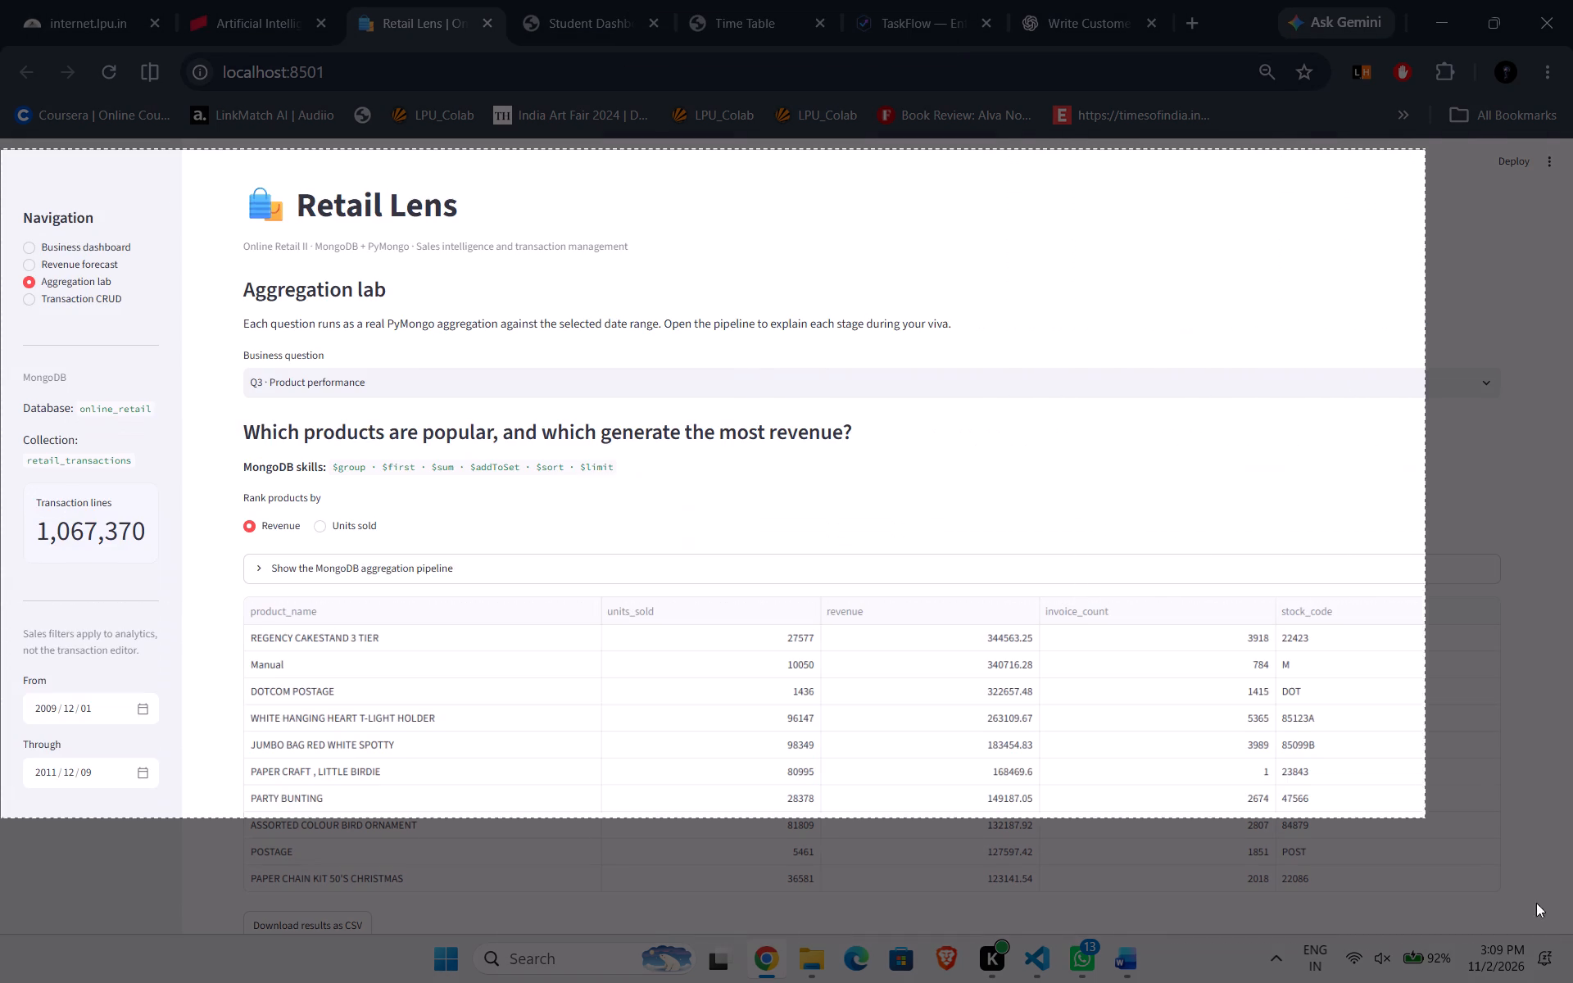
{"action": "left_click_drag", "start_coordinate": [1536, 903], "coordinate": [1561, 925]}
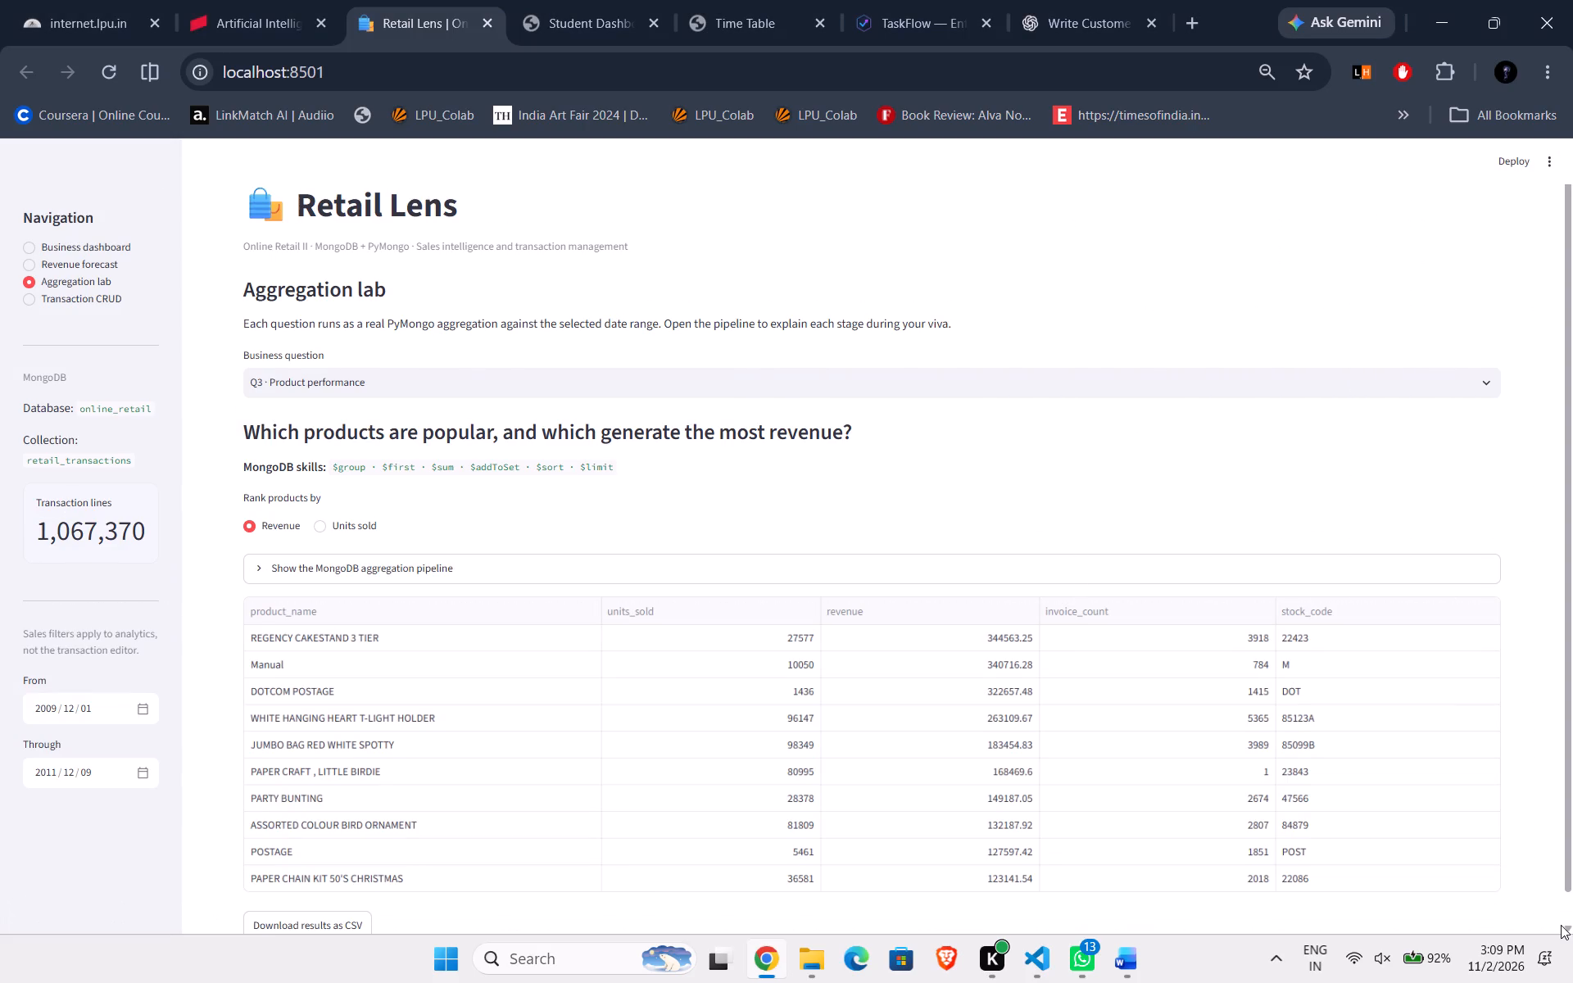
In the Word report, add the caption "Aggregations" between the dashboard screenshot and the Linear Regression section, and paste the captured screenshot beneath it.
{"action": "key", "text": "alt+grave"}
{"action": "key", "text": "alt+Tab"}
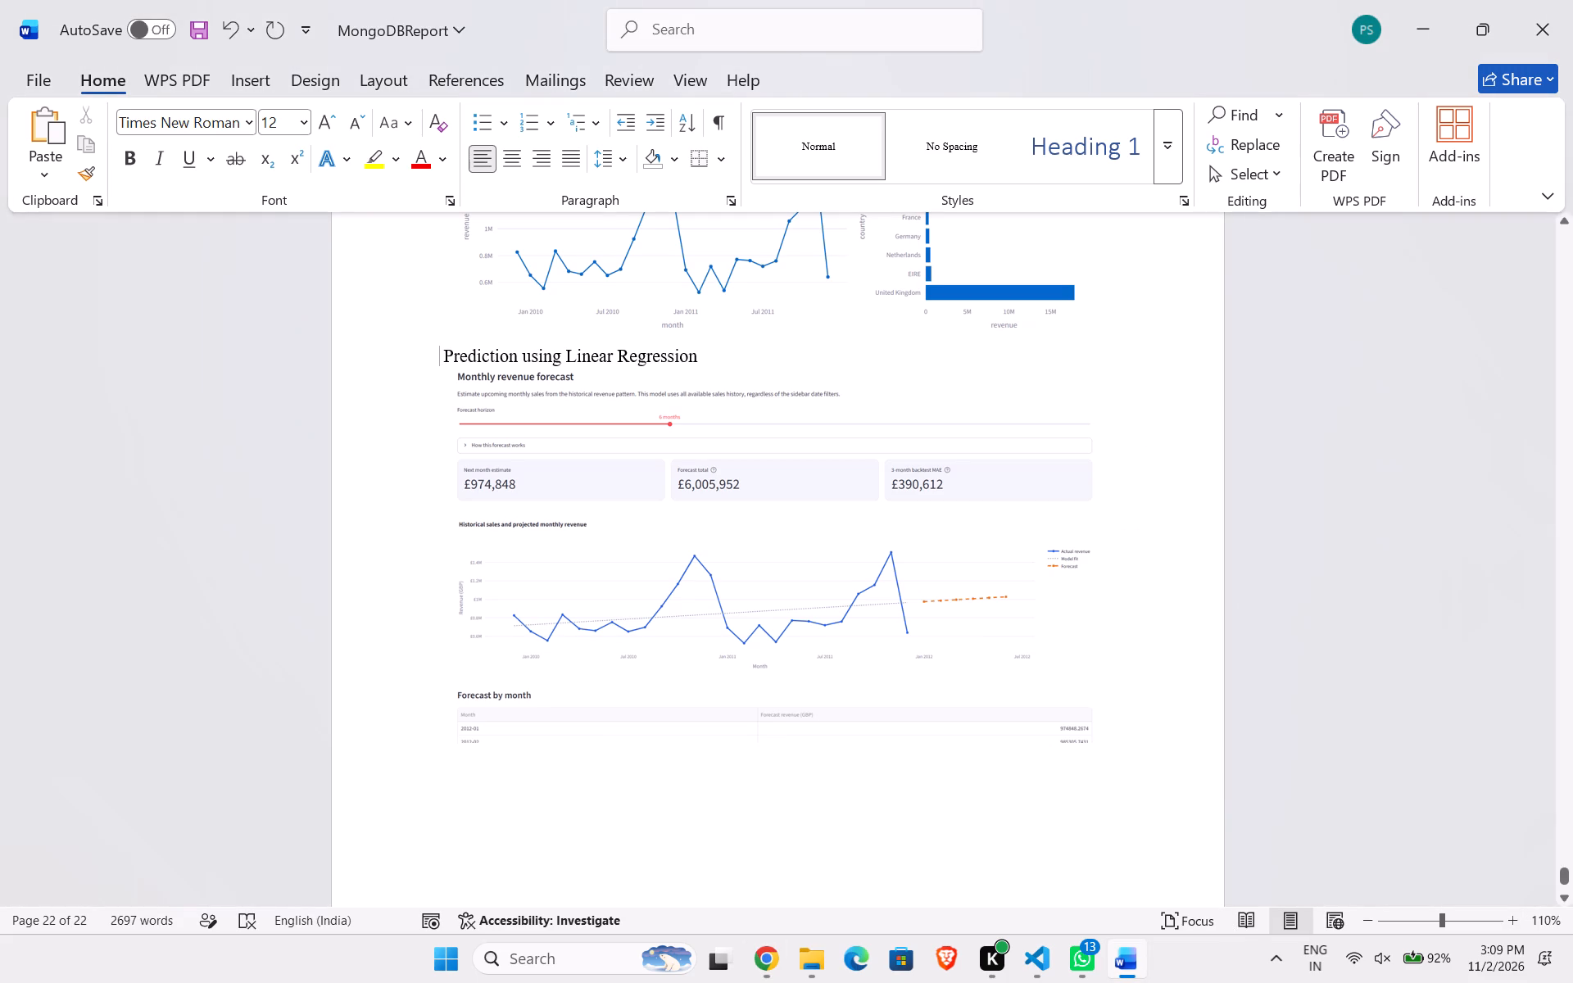
{"action": "scroll", "coordinate": [1227, 740], "scroll_direction": "up", "scroll_amount": 1}
{"action": "left_click", "coordinate": [1122, 468]}
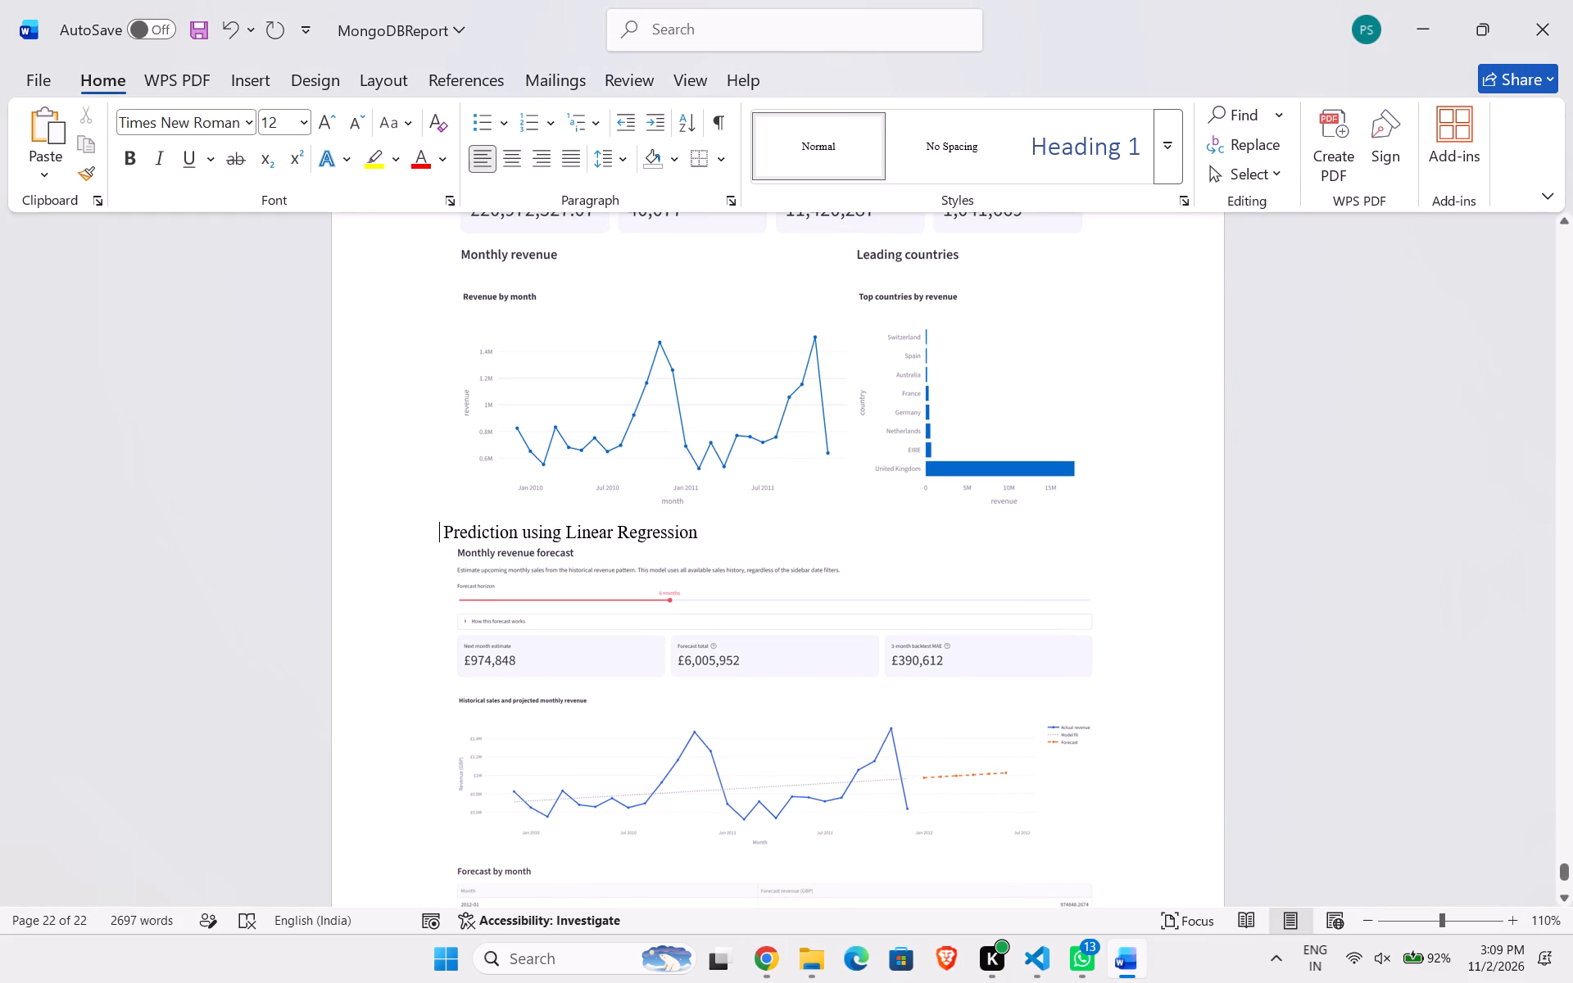
{"action": "key", "text": "Return"}
{"action": "key", "text": "Return"}
{"action": "key", "text": "Up"}
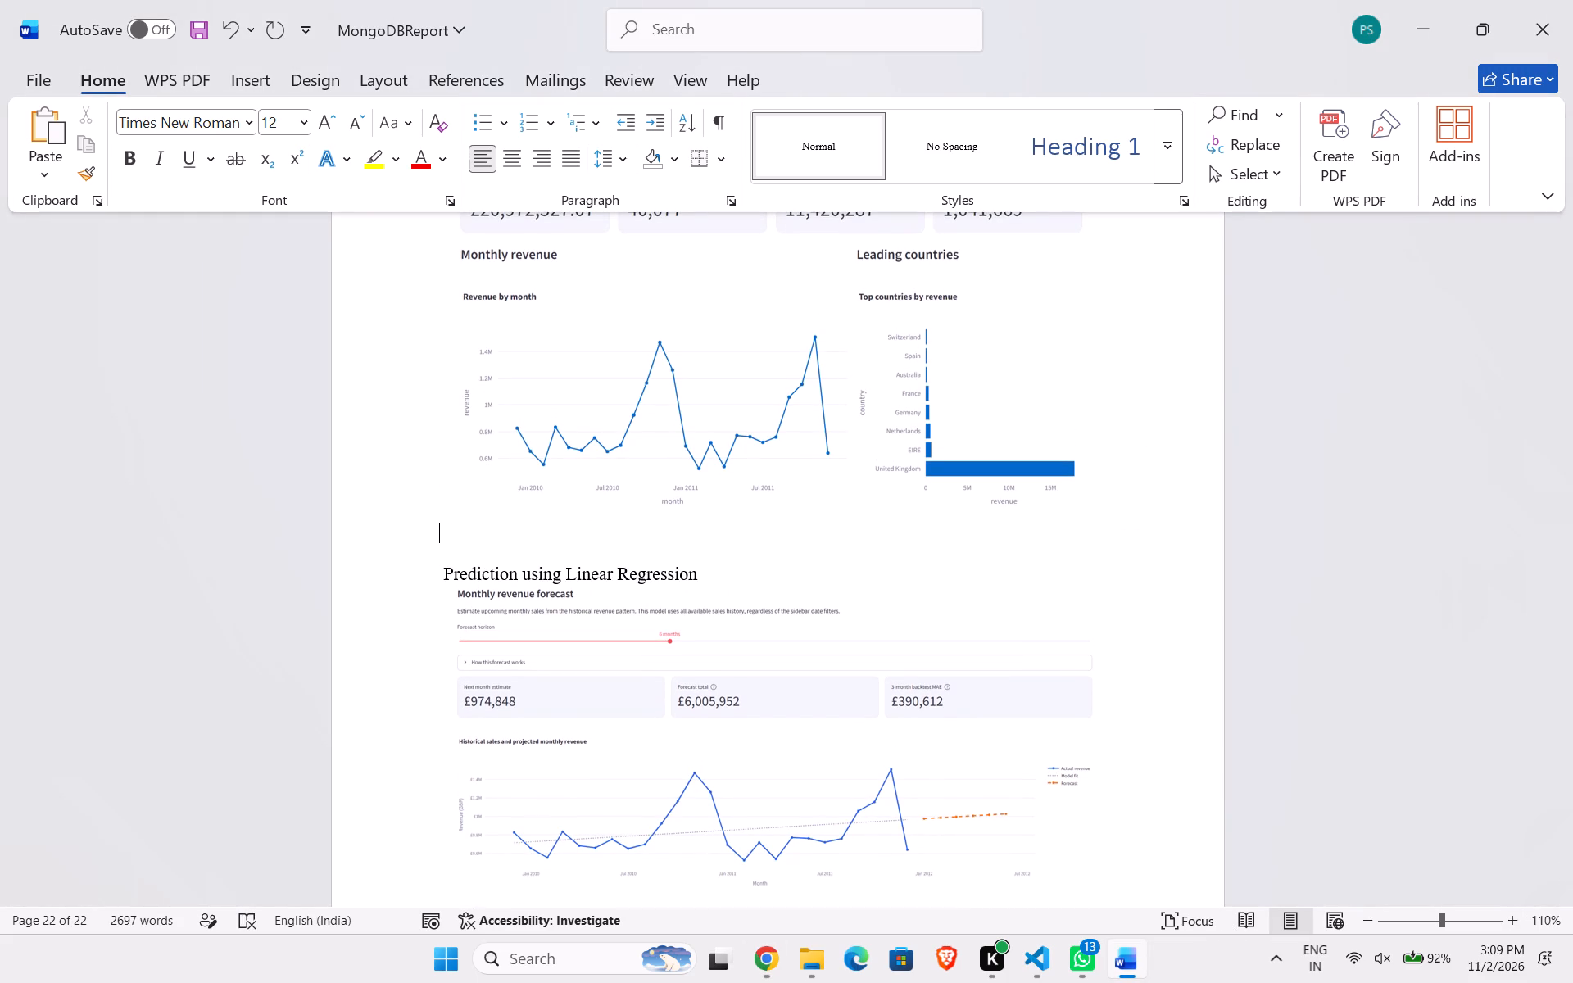
{"action": "type", "text": "Agr"}
{"action": "key", "text": "BackSpace"}
{"action": "type", "text": "gres"}
{"action": "key", "text": "BackSpace"}
{"action": "type", "text": "gations"}
{"action": "key", "text": "shift+Return"}
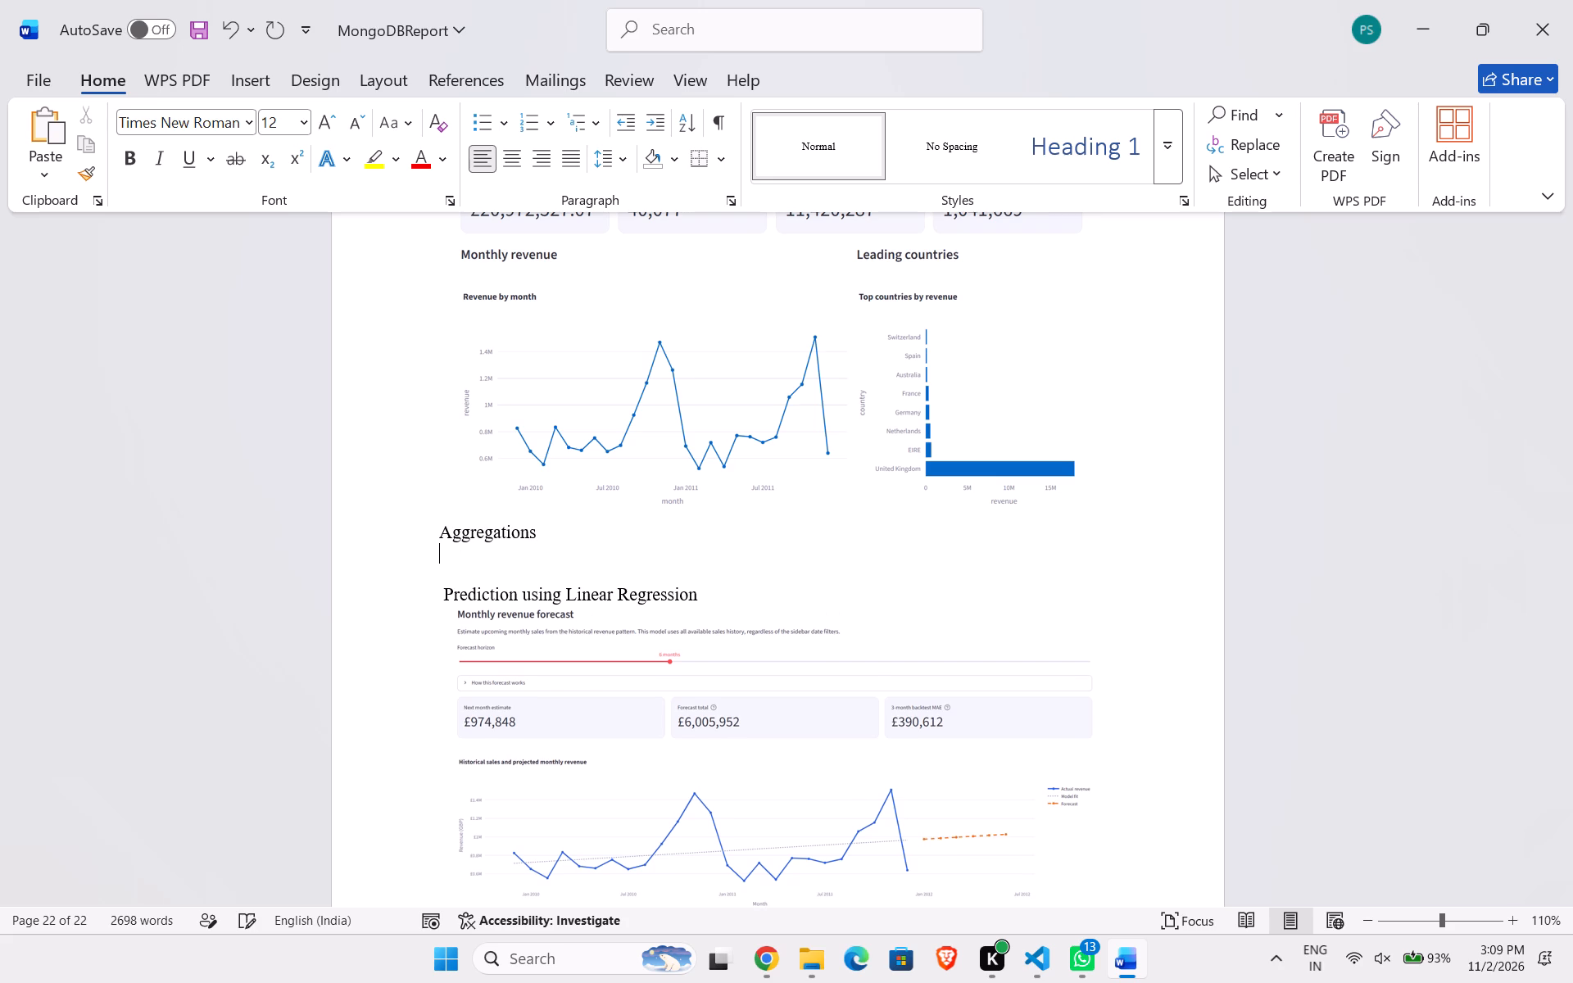
{"action": "key", "text": "ctrl+v"}
Review the layout of the dashboard, Aggregations and Linear Regression screenshots on the report's last pages.
{"action": "scroll", "coordinate": [1123, 468], "scroll_direction": "down", "scroll_amount": 2}
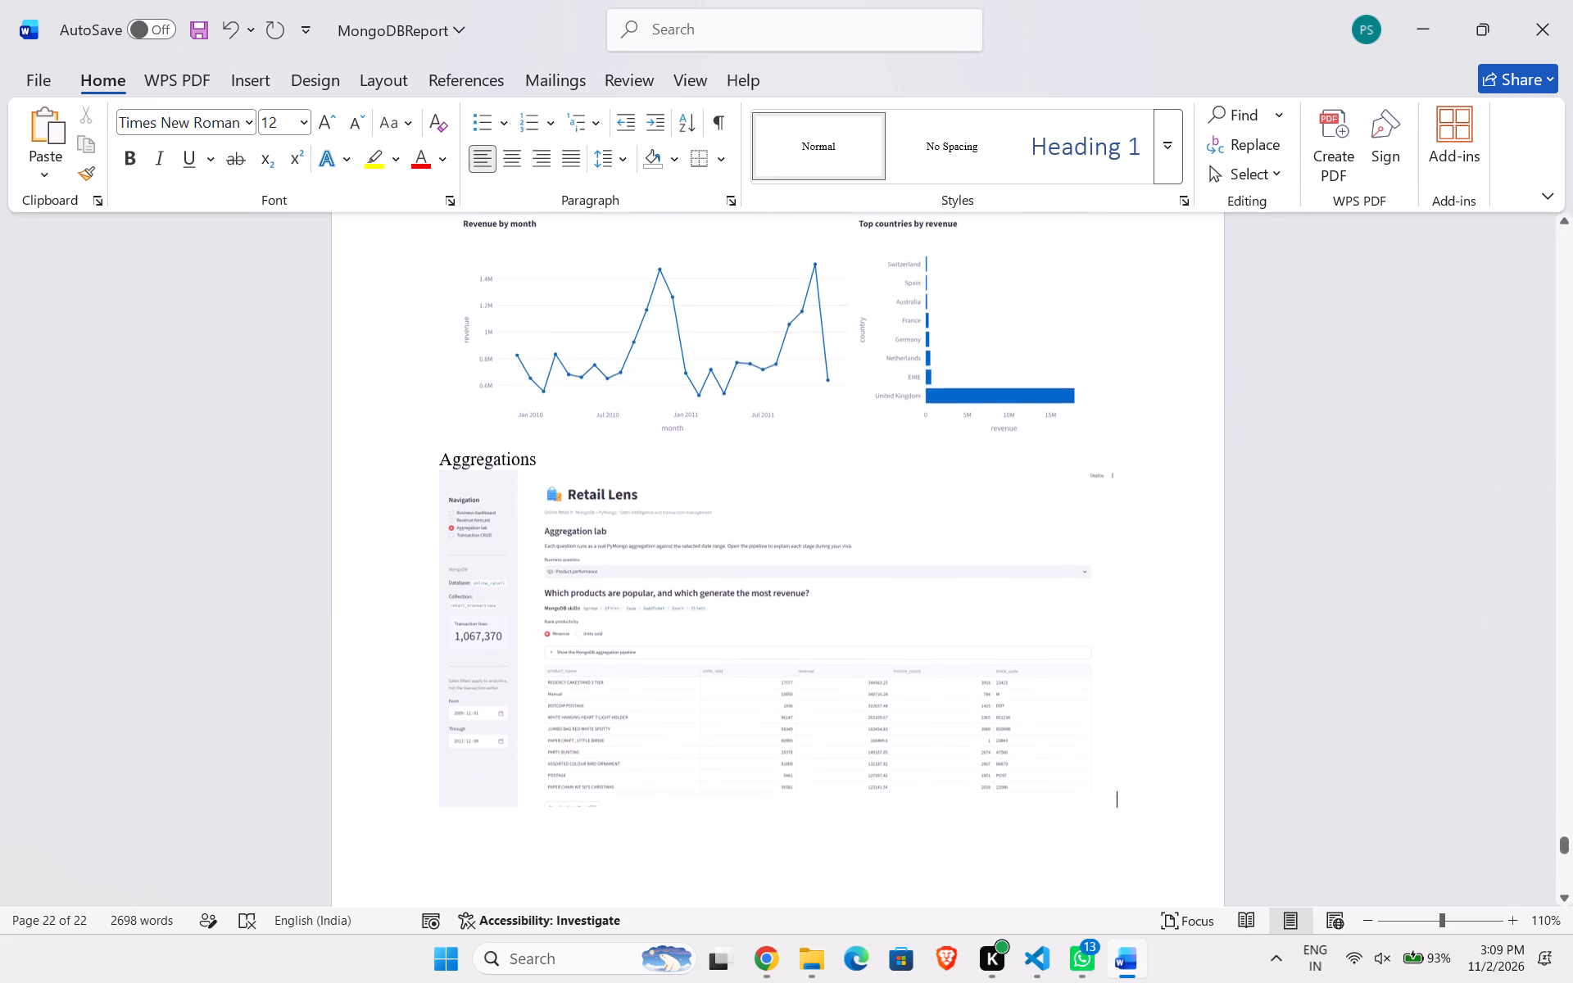
{"action": "scroll", "coordinate": [1123, 468], "scroll_direction": "down", "scroll_amount": 2}
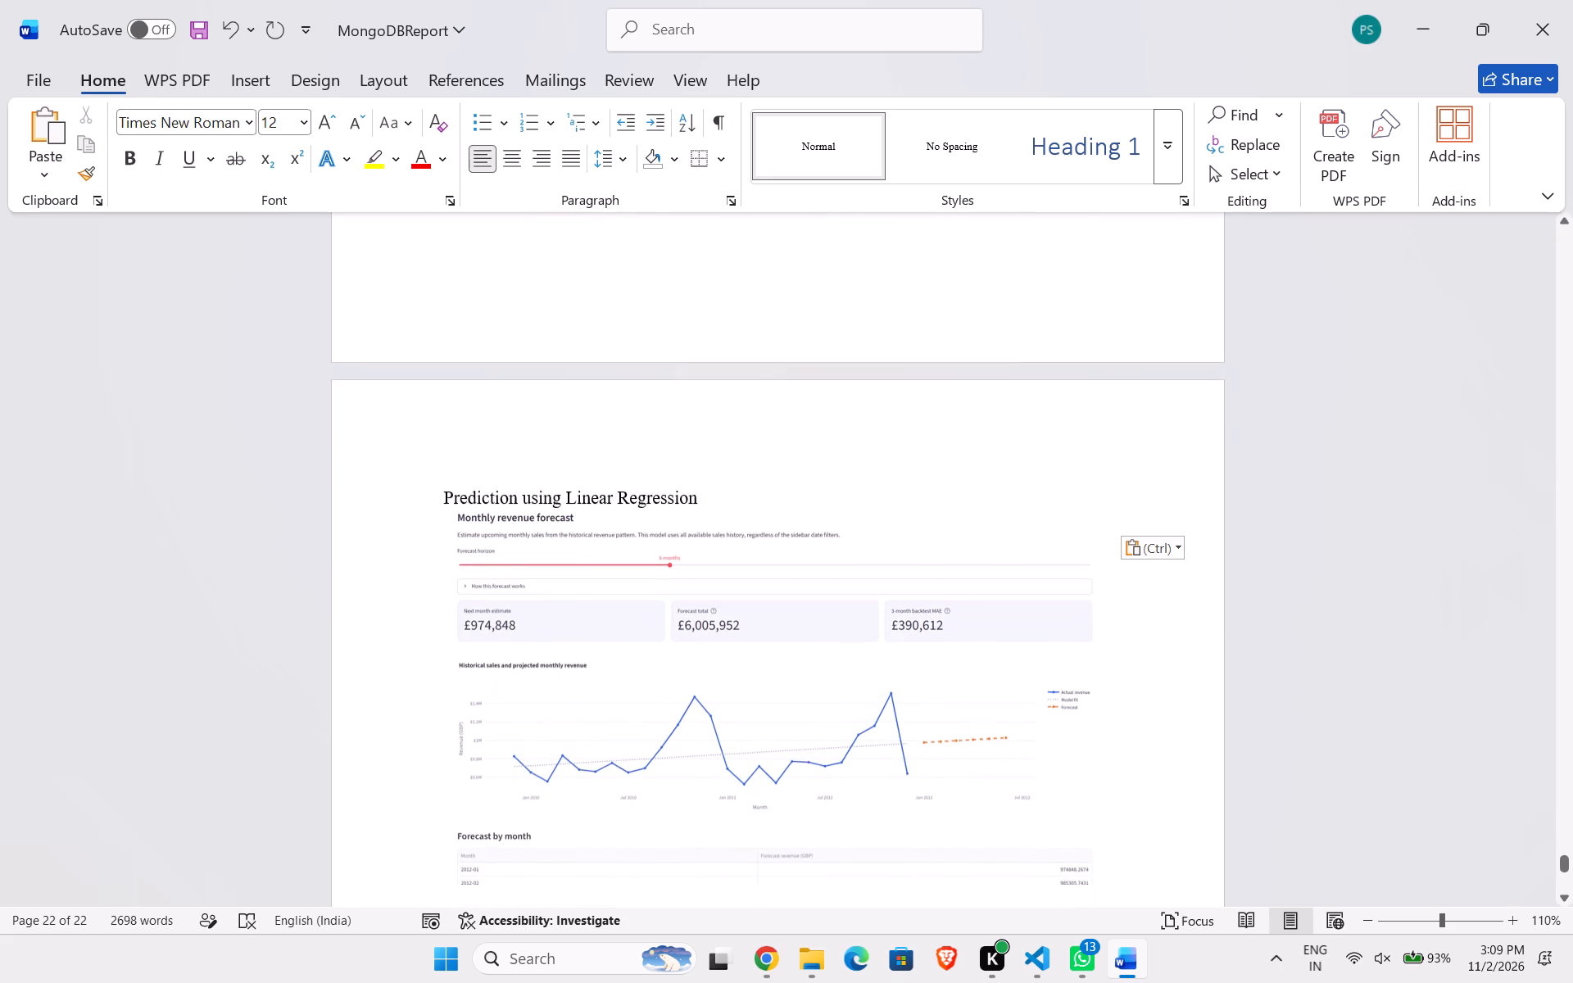
{"action": "scroll", "coordinate": [981, 476], "scroll_direction": "down", "scroll_amount": 2}
{"action": "scroll", "coordinate": [981, 476], "scroll_direction": "up", "scroll_amount": 1, "text": "ctrl"}
{"action": "scroll", "coordinate": [981, 476], "scroll_direction": "down", "scroll_amount": 1, "text": "ctrl"}
{"action": "scroll", "coordinate": [981, 476], "scroll_direction": "up", "scroll_amount": 1, "text": "ctrl"}
{"action": "scroll", "coordinate": [981, 476], "scroll_direction": "down", "scroll_amount": 1, "text": "ctrl"}
{"action": "scroll", "coordinate": [981, 476], "scroll_direction": "up", "scroll_amount": 1}
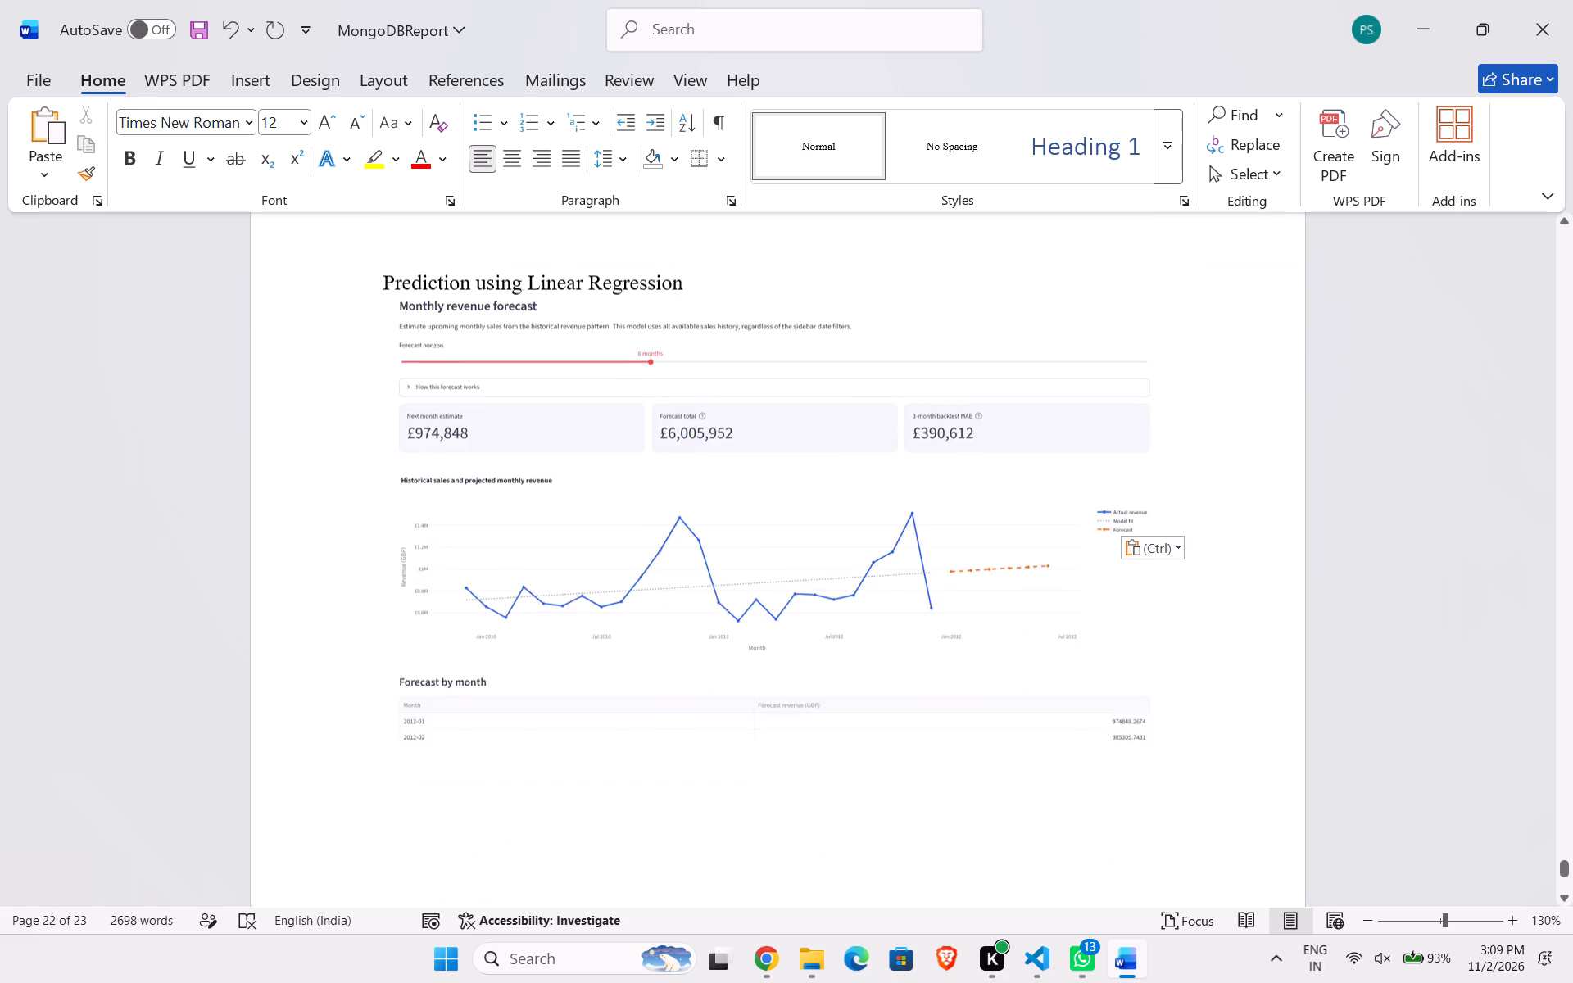
{"action": "scroll", "coordinate": [981, 476], "scroll_direction": "up", "scroll_amount": 1}
{"action": "scroll", "coordinate": [981, 476], "scroll_direction": "down", "scroll_amount": 3}
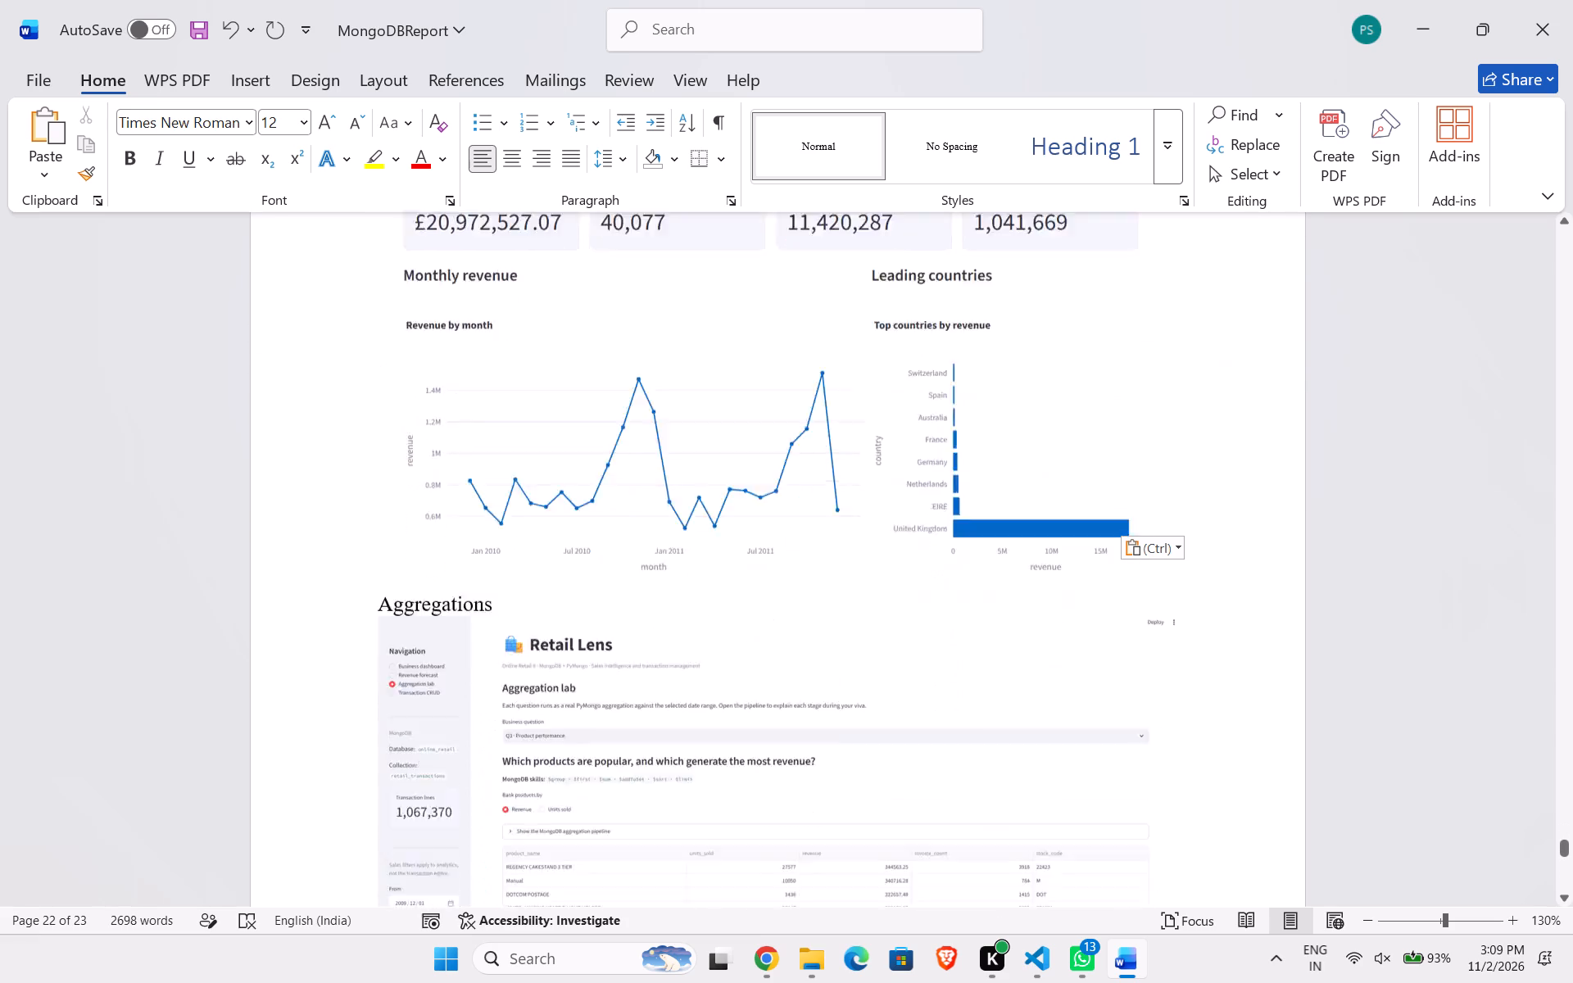
{"action": "scroll", "coordinate": [981, 476], "scroll_direction": "down", "scroll_amount": 1}
{"action": "scroll", "coordinate": [968, 481], "scroll_direction": "up", "scroll_amount": 2}
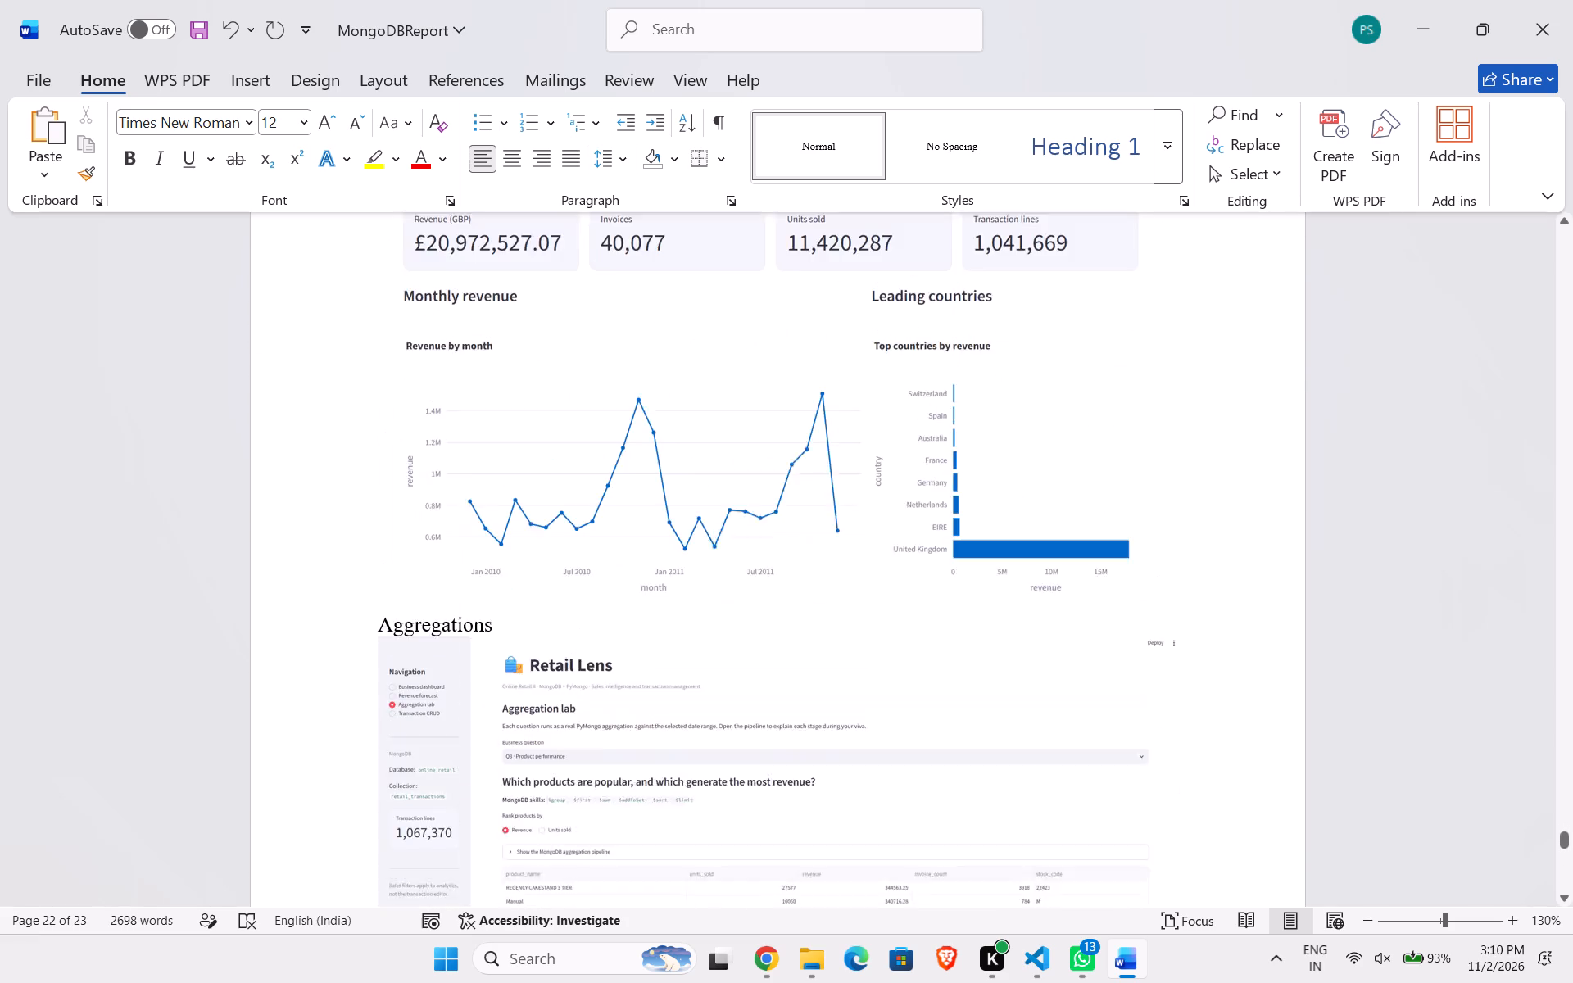
{"action": "scroll", "coordinate": [968, 481], "scroll_direction": "up", "scroll_amount": 1}
{"action": "scroll", "coordinate": [968, 481], "scroll_direction": "down", "scroll_amount": 1}
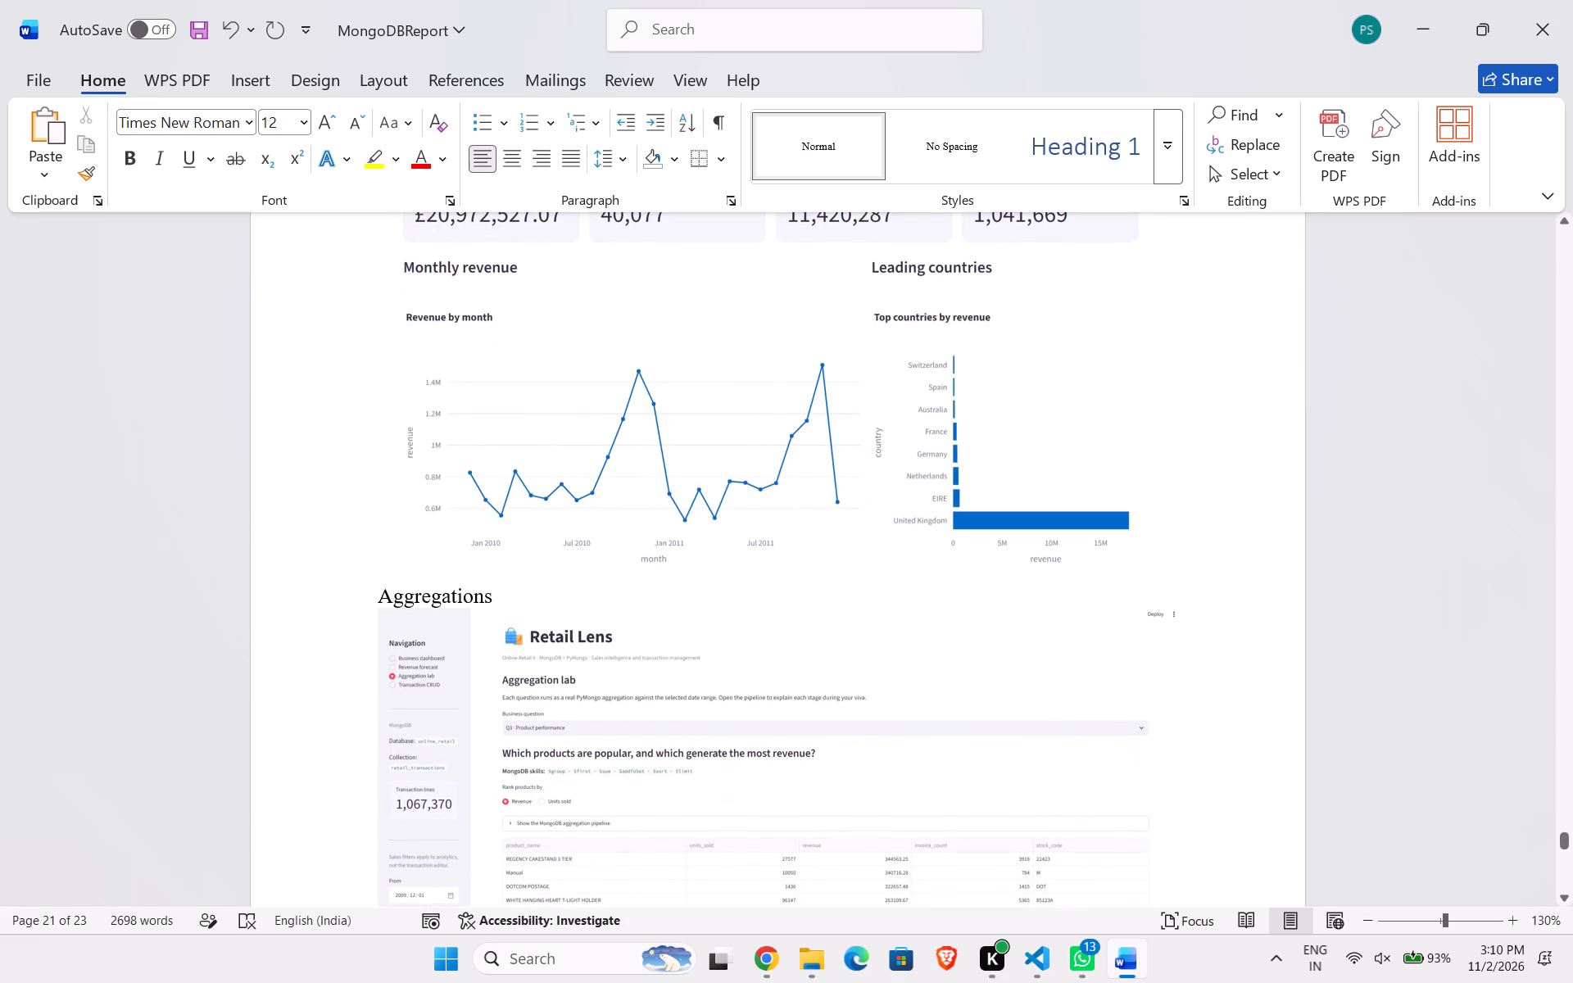
{"action": "scroll", "coordinate": [968, 481], "scroll_direction": "down", "scroll_amount": 1}
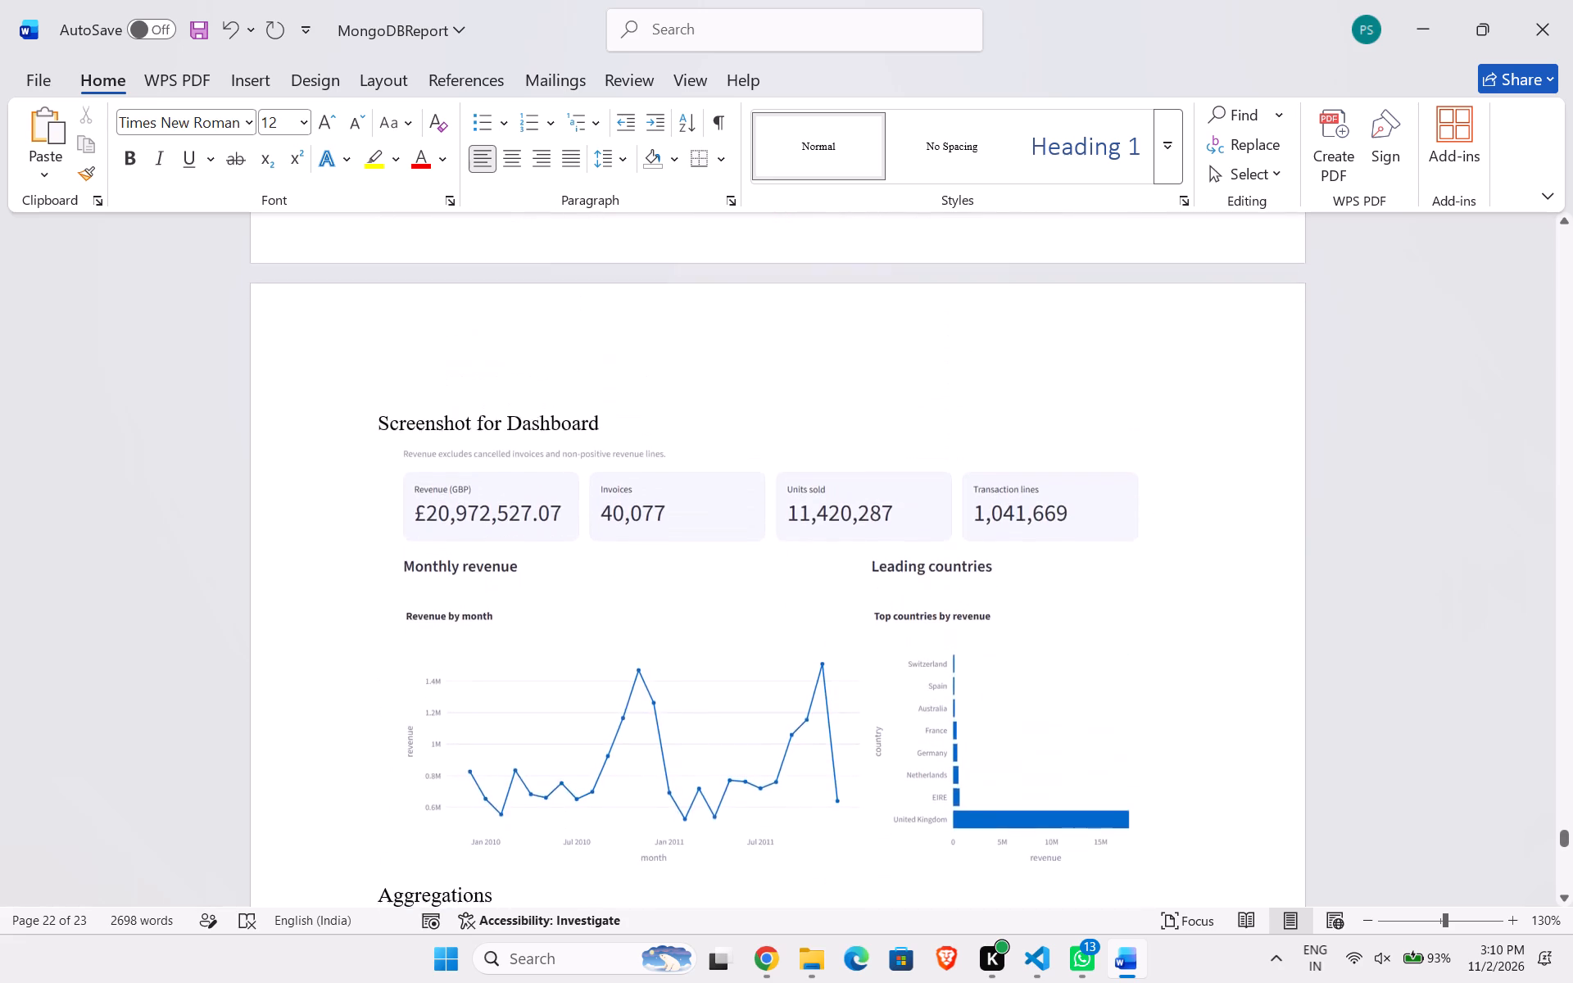
{"action": "scroll", "coordinate": [822, 521], "scroll_direction": "down", "scroll_amount": 3}
Switch to Chrome and run the business question Q8 · Sales by weekday in the Aggregation lab, bringing up its revenue chart.
{"action": "key", "text": "alt+Tab"}
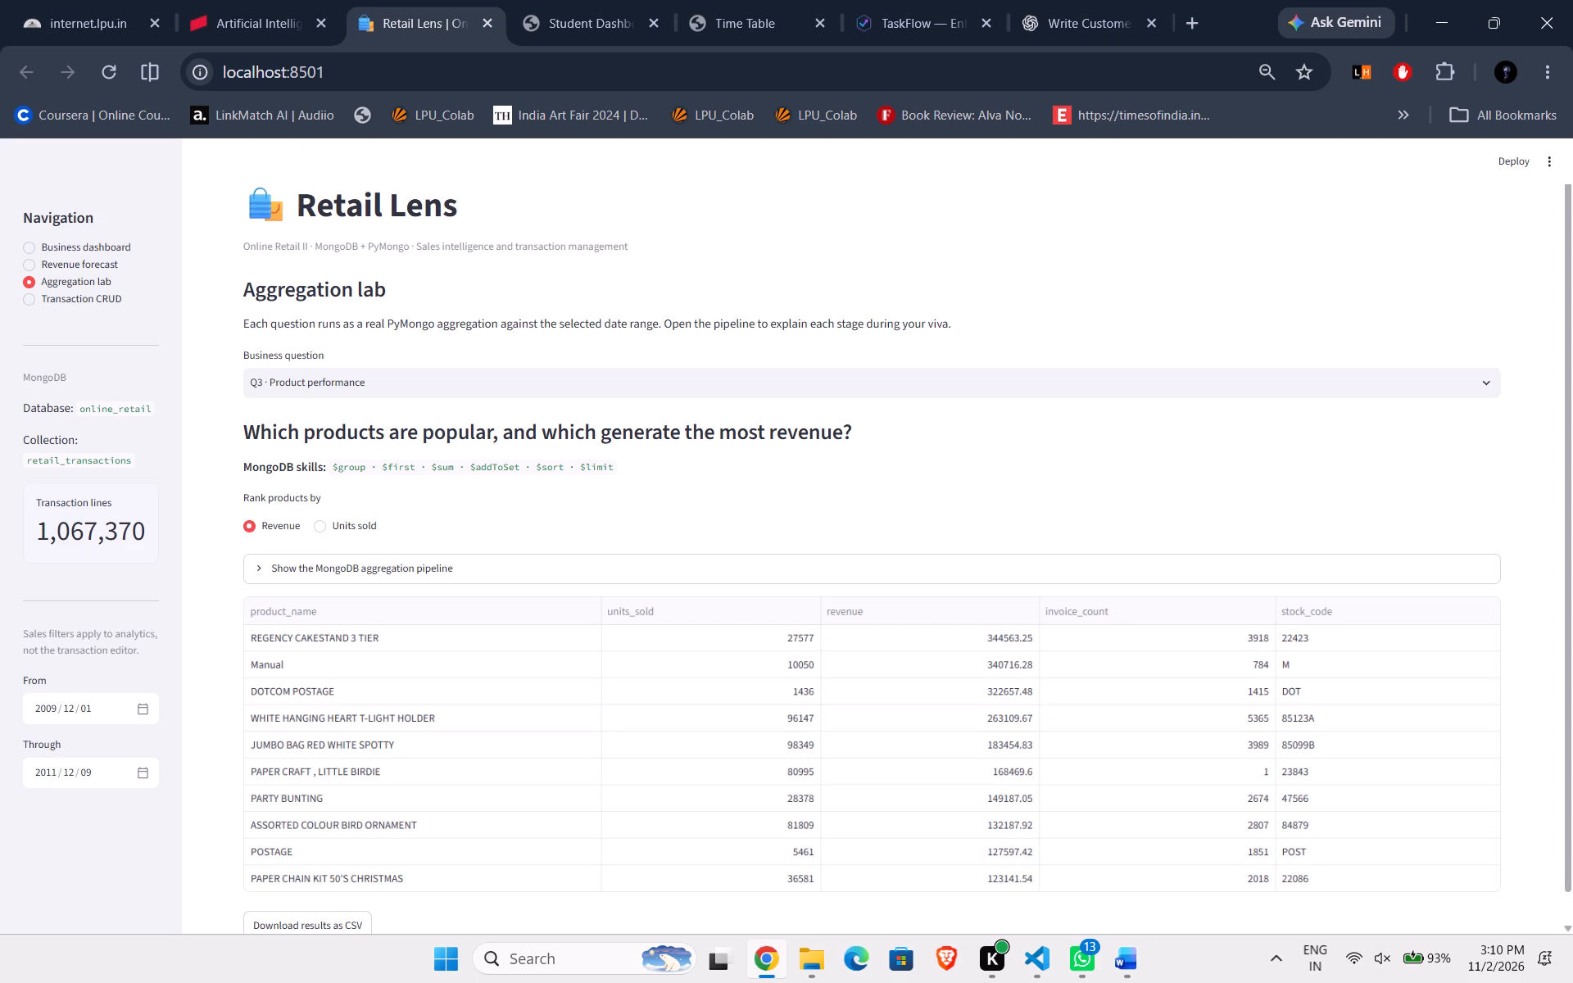
{"action": "left_click", "coordinate": [391, 378]}
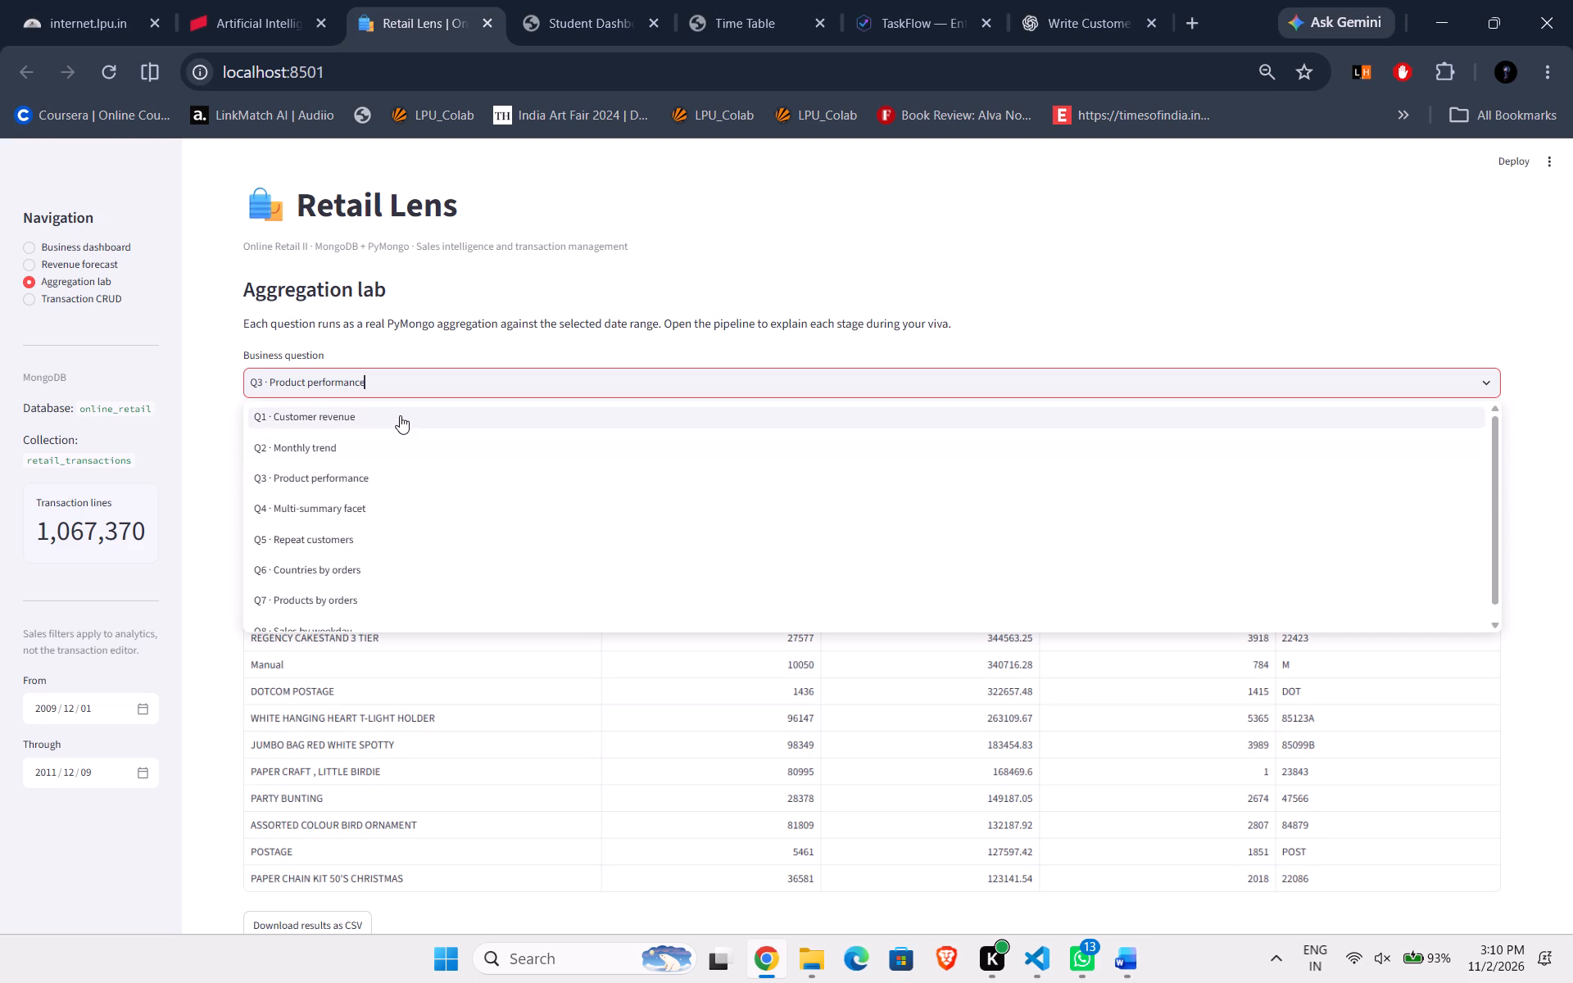
{"action": "scroll", "coordinate": [385, 532], "scroll_direction": "down", "scroll_amount": 1}
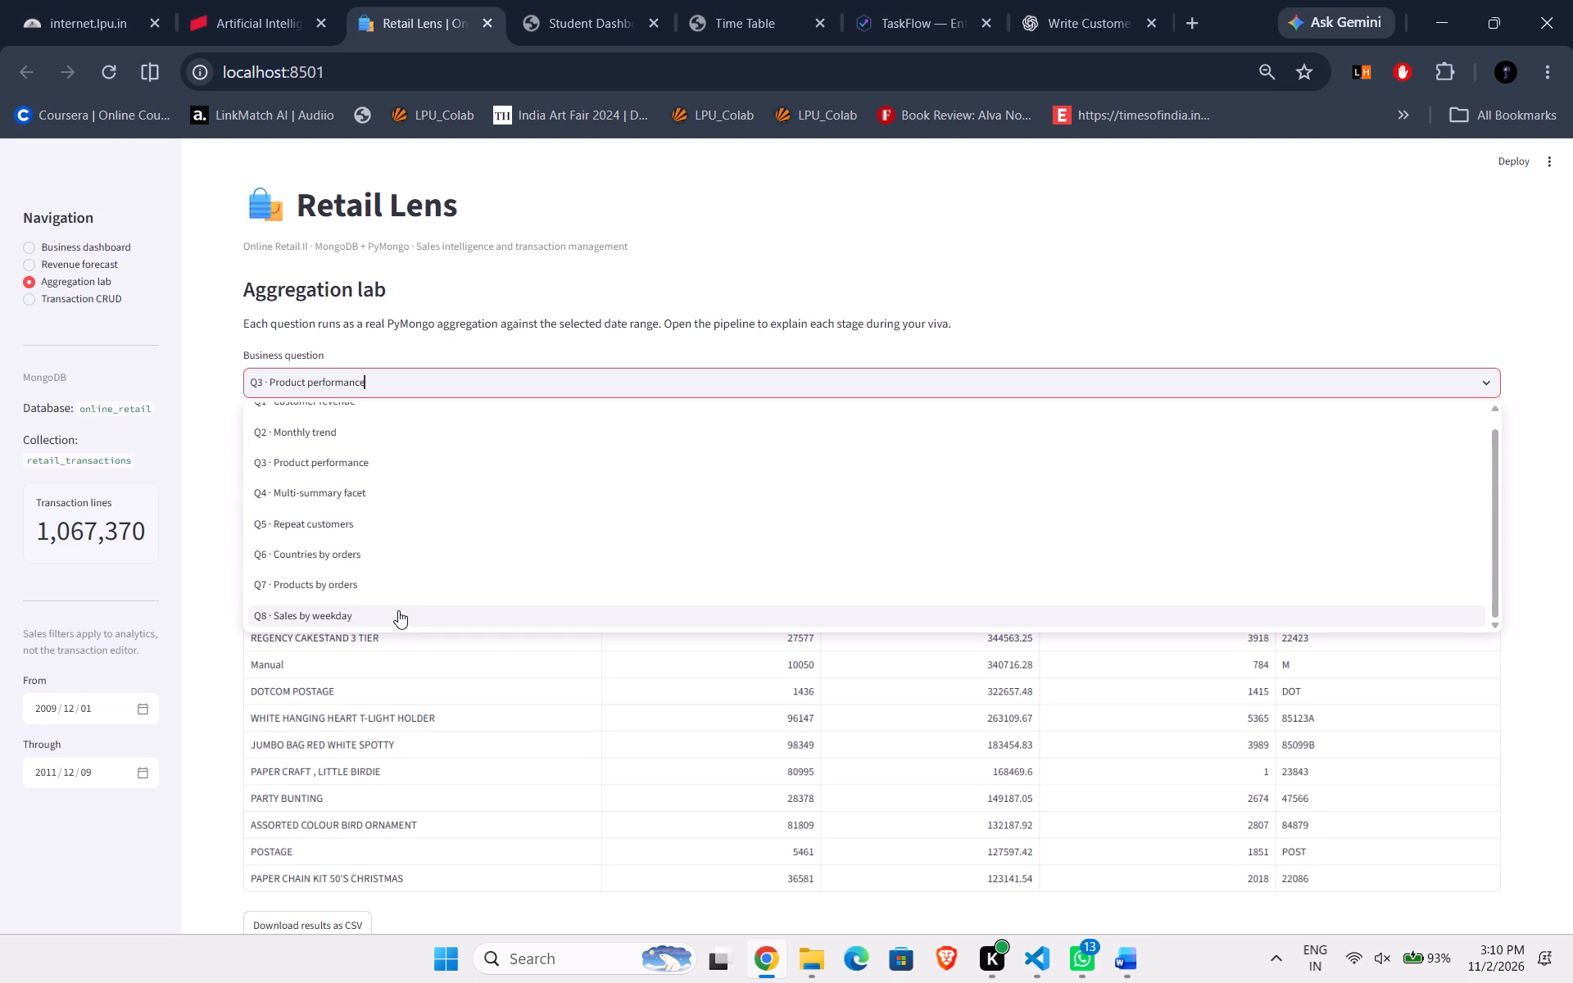
{"action": "left_click", "coordinate": [398, 613]}
{"action": "scroll", "coordinate": [398, 613], "scroll_direction": "down", "scroll_amount": 2}
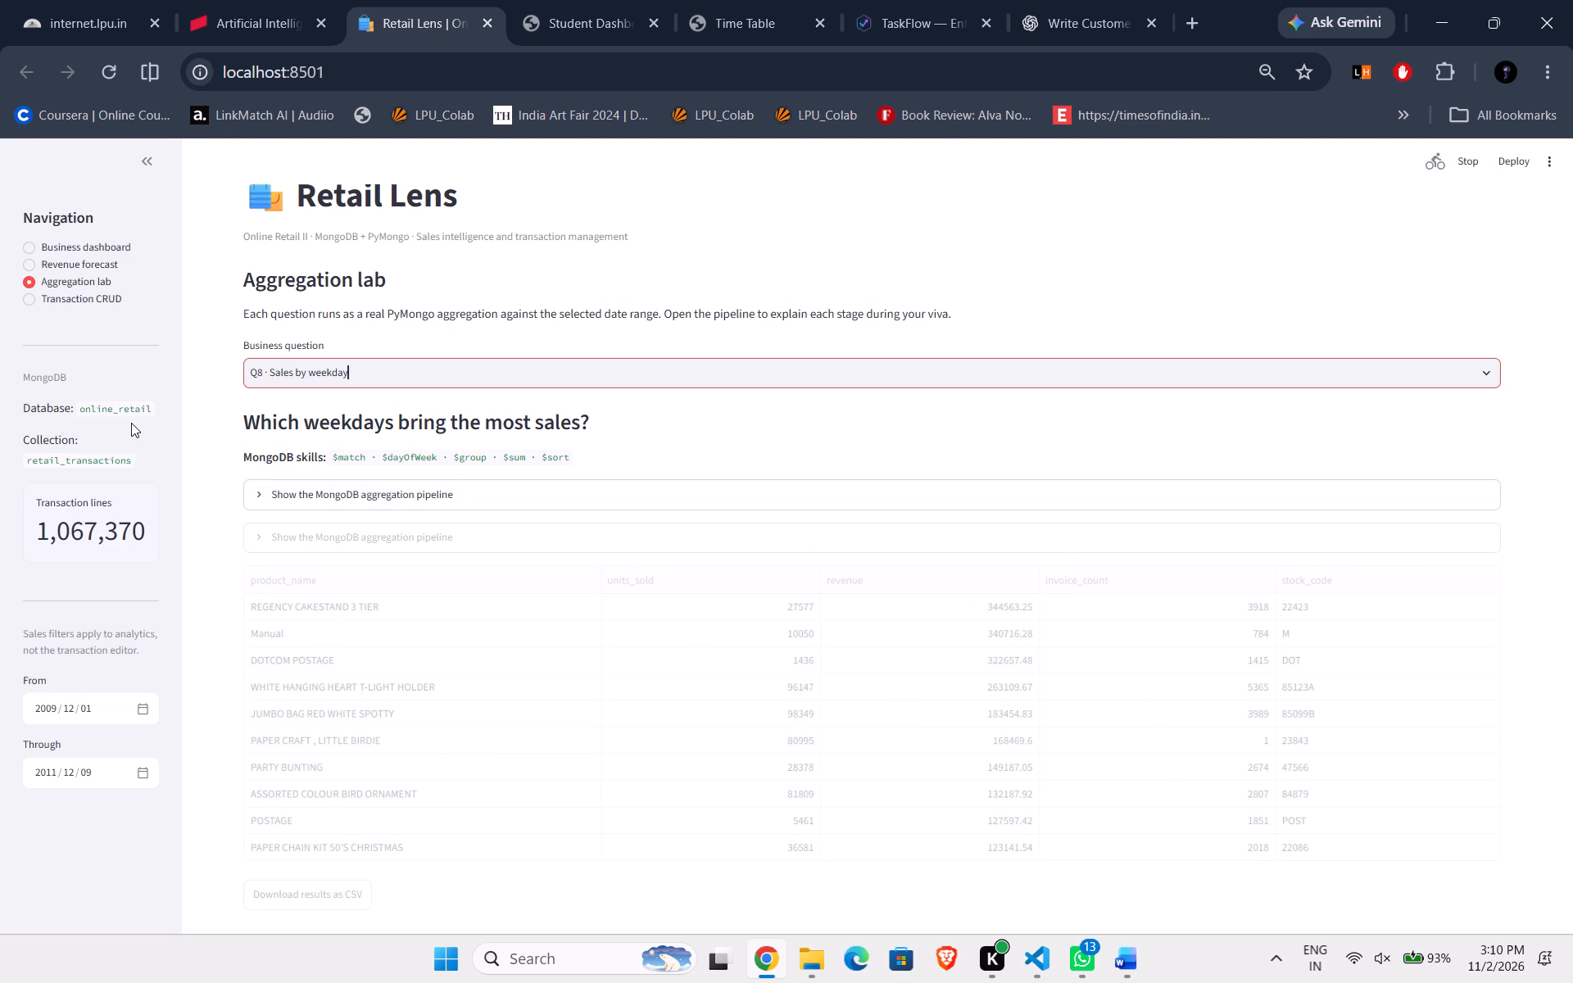
{"action": "scroll", "coordinate": [131, 423], "scroll_direction": "down", "scroll_amount": 1}
{"action": "scroll", "coordinate": [343, 411], "scroll_direction": "down", "scroll_amount": 1}
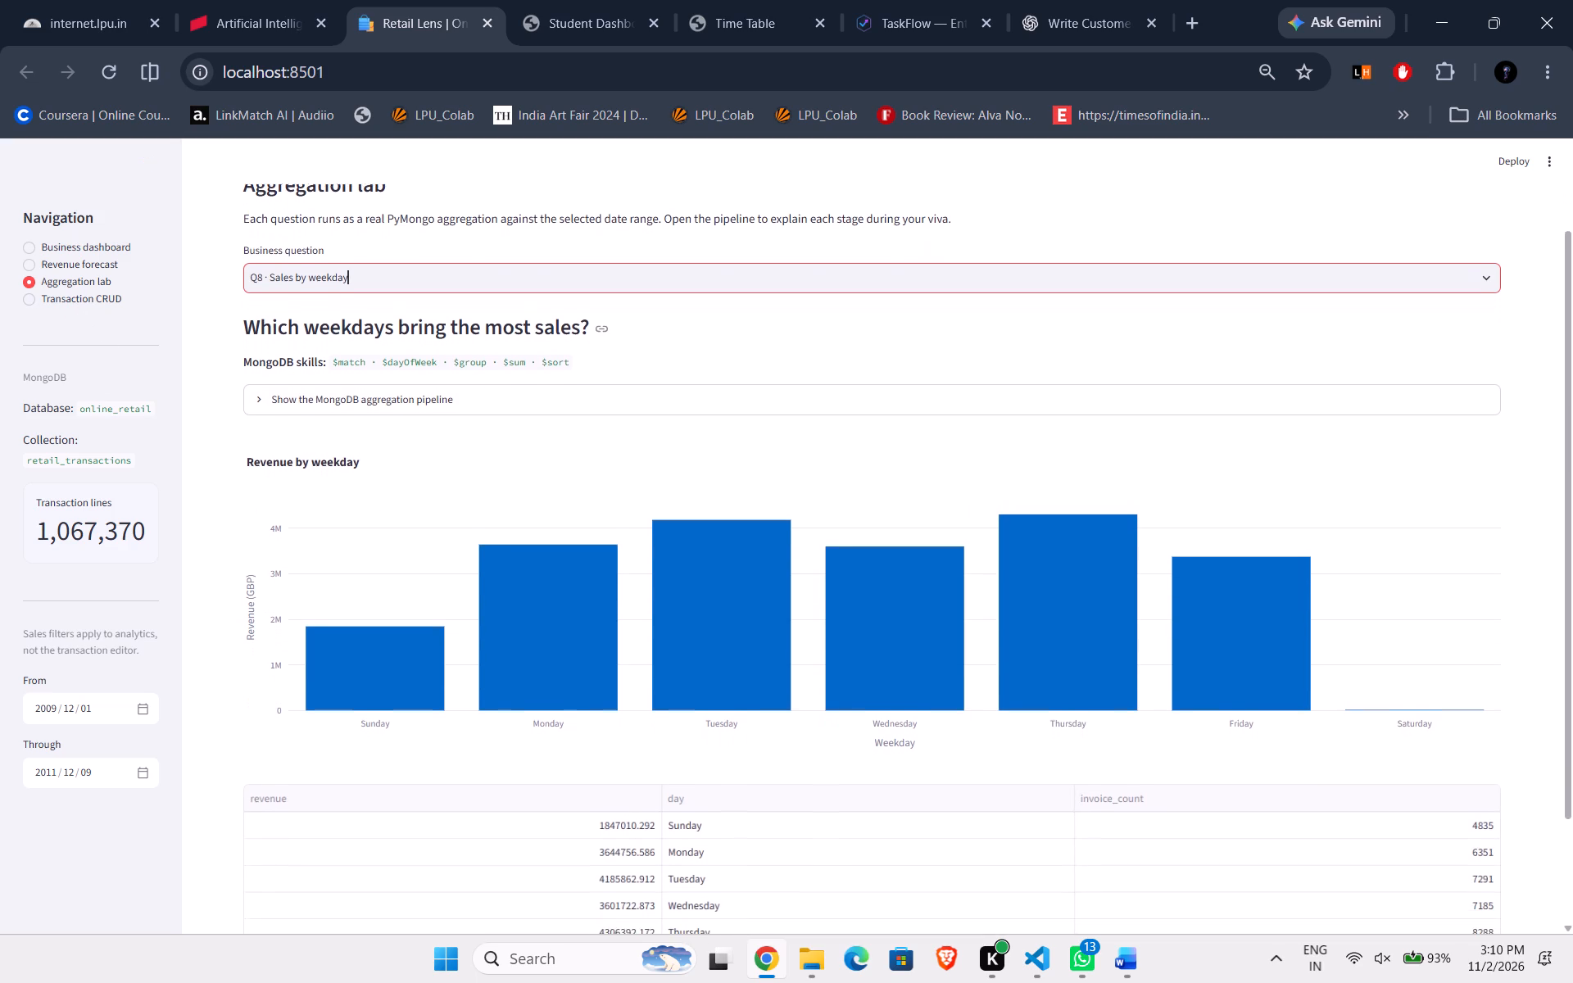
{"action": "scroll", "coordinate": [343, 411], "scroll_direction": "down", "scroll_amount": 1}
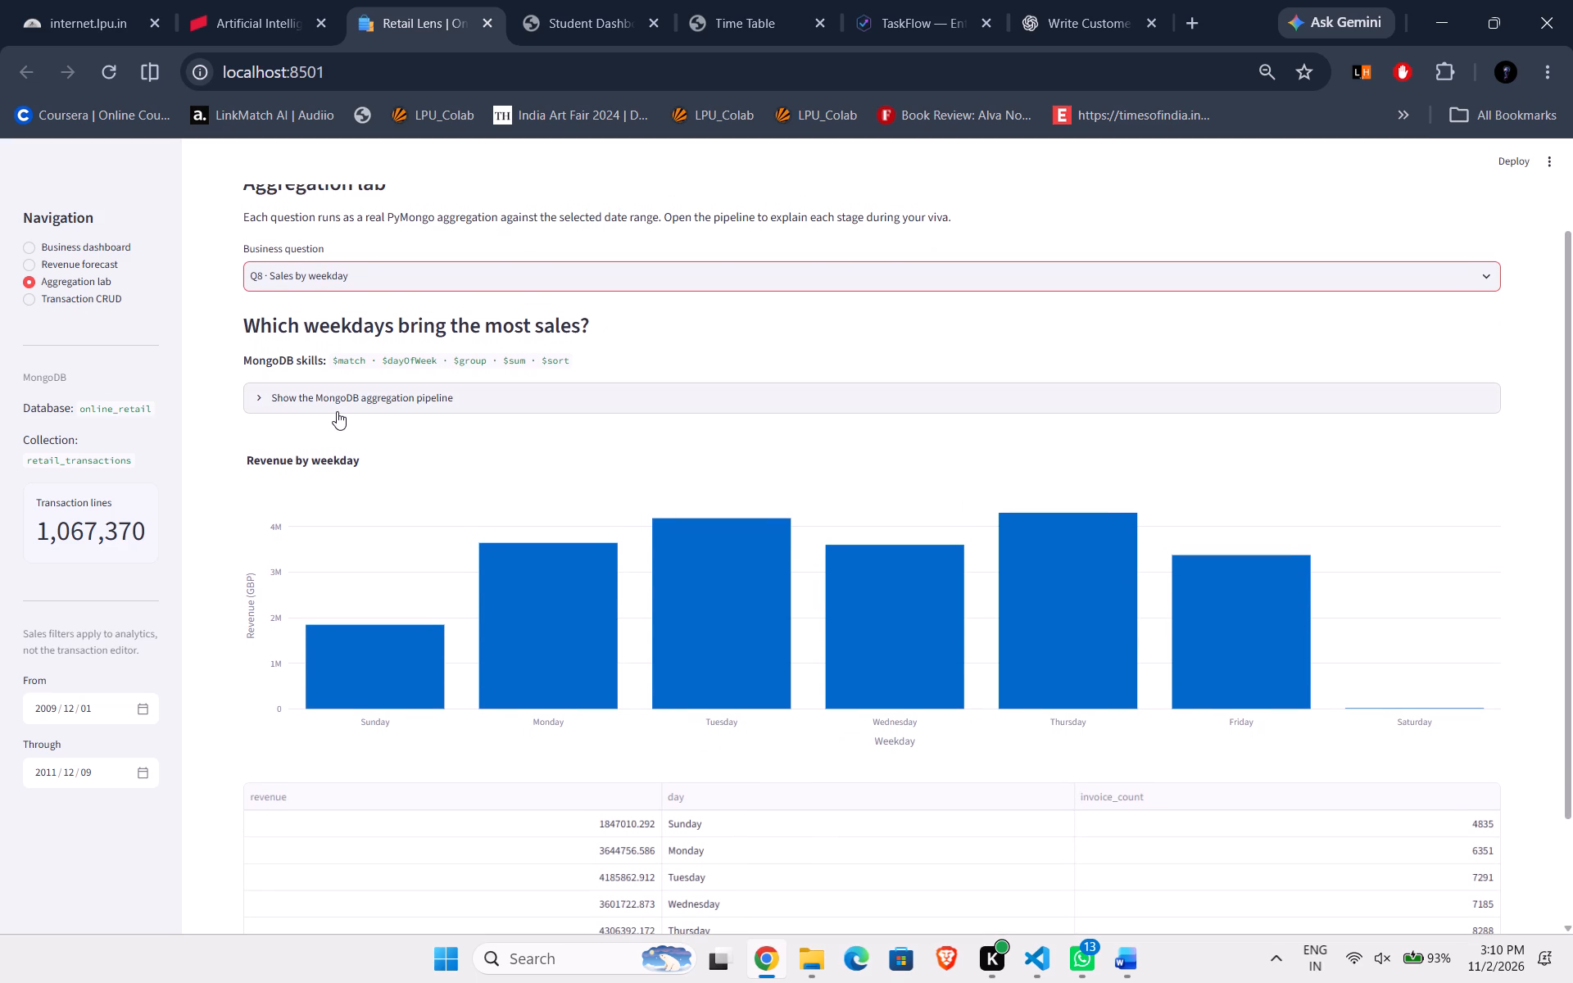
Capture a screenshot of the Sales by weekday question with its Revenue by weekday chart and the upper part of the table.
{"action": "key", "text": "Print"}
{"action": "left_click_drag", "start_coordinate": [207, 206], "coordinate": [222, 215]}
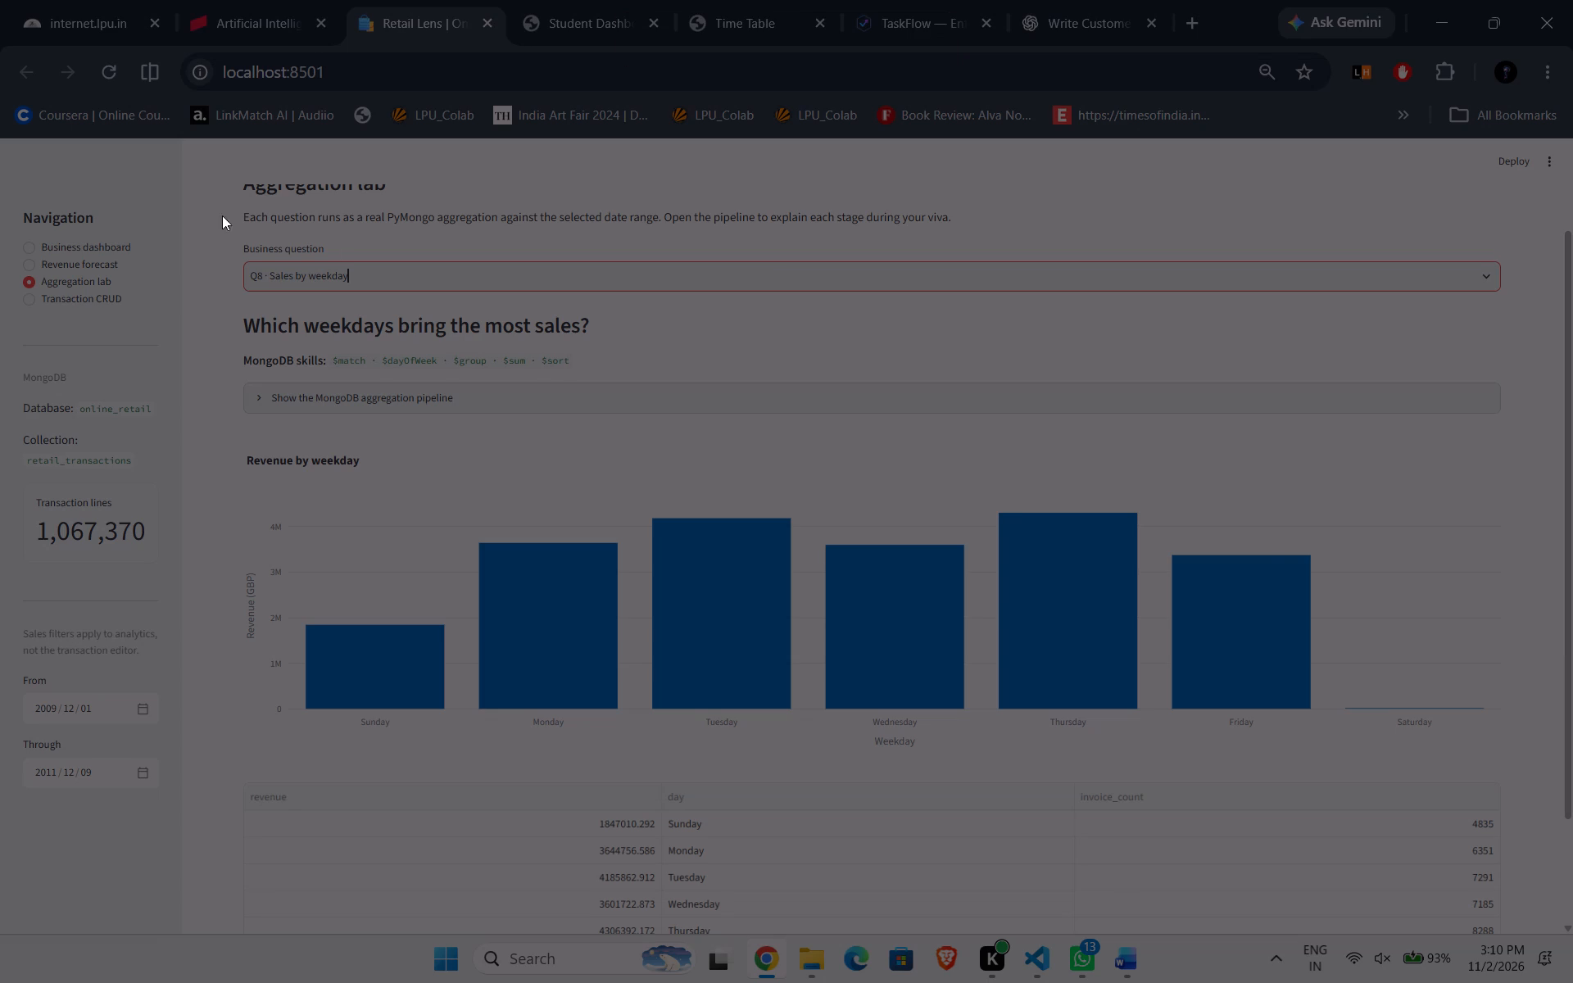
{"action": "left_click_drag", "start_coordinate": [222, 215], "coordinate": [1533, 913]}
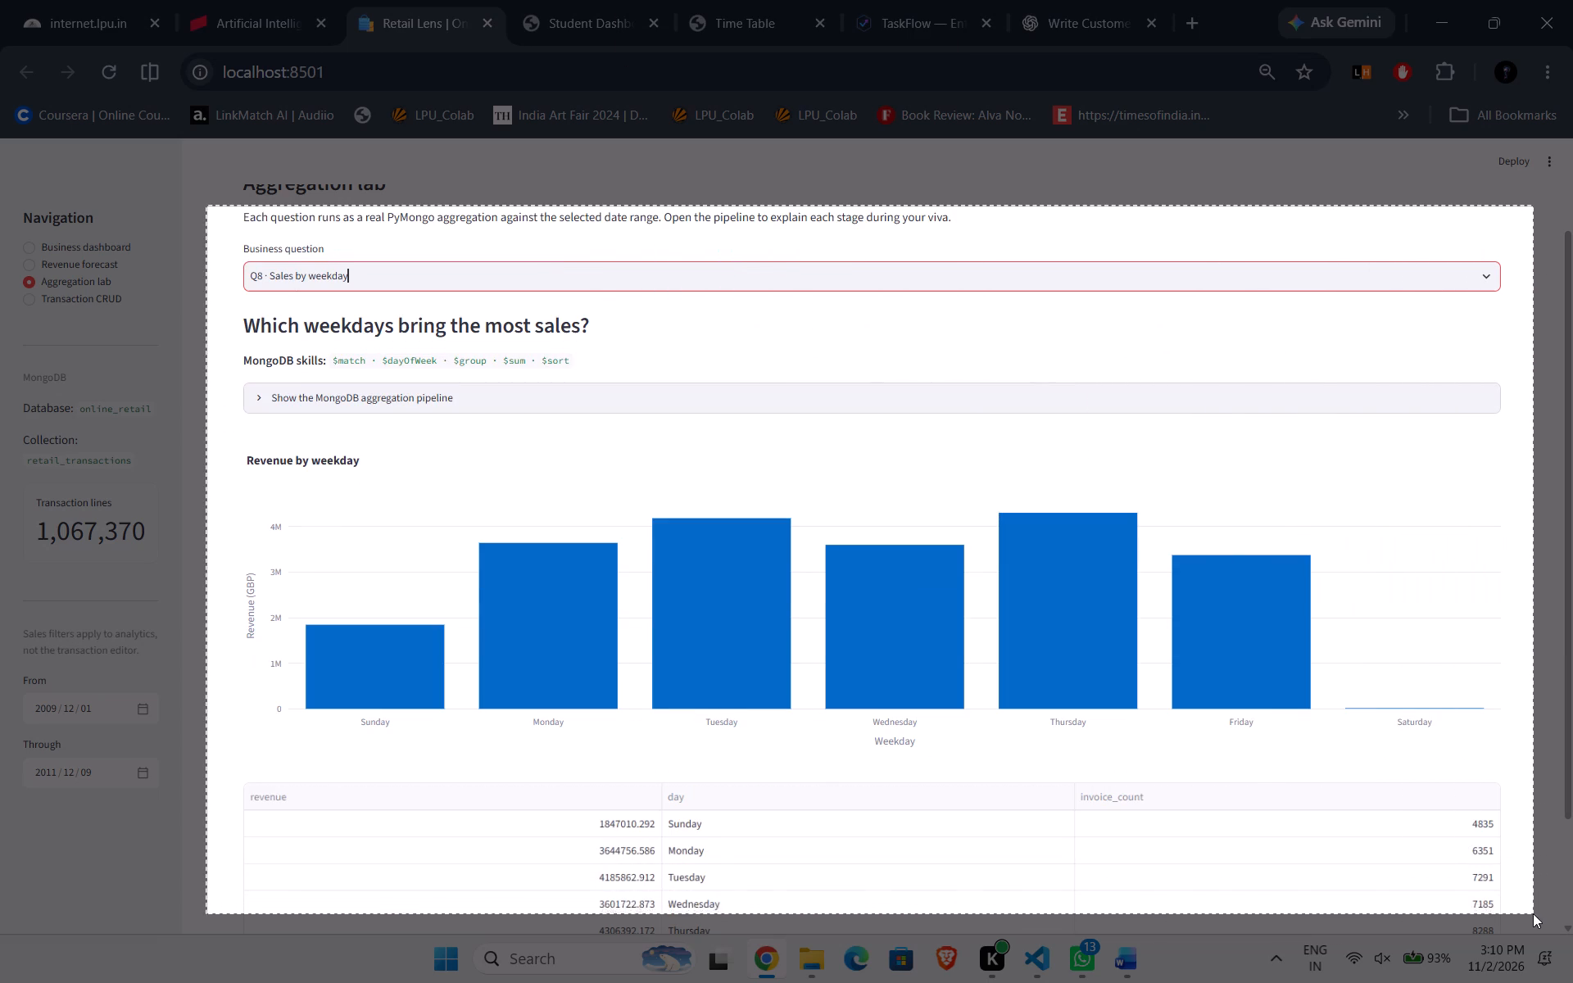
{"action": "left_click_drag", "start_coordinate": [1533, 913], "coordinate": [1533, 915]}
Switch to the Word report and paste the Sales by weekday screenshot below the existing Aggregations screenshot, before the Linear Regression section.
{"action": "key", "text": "alt+Tab"}
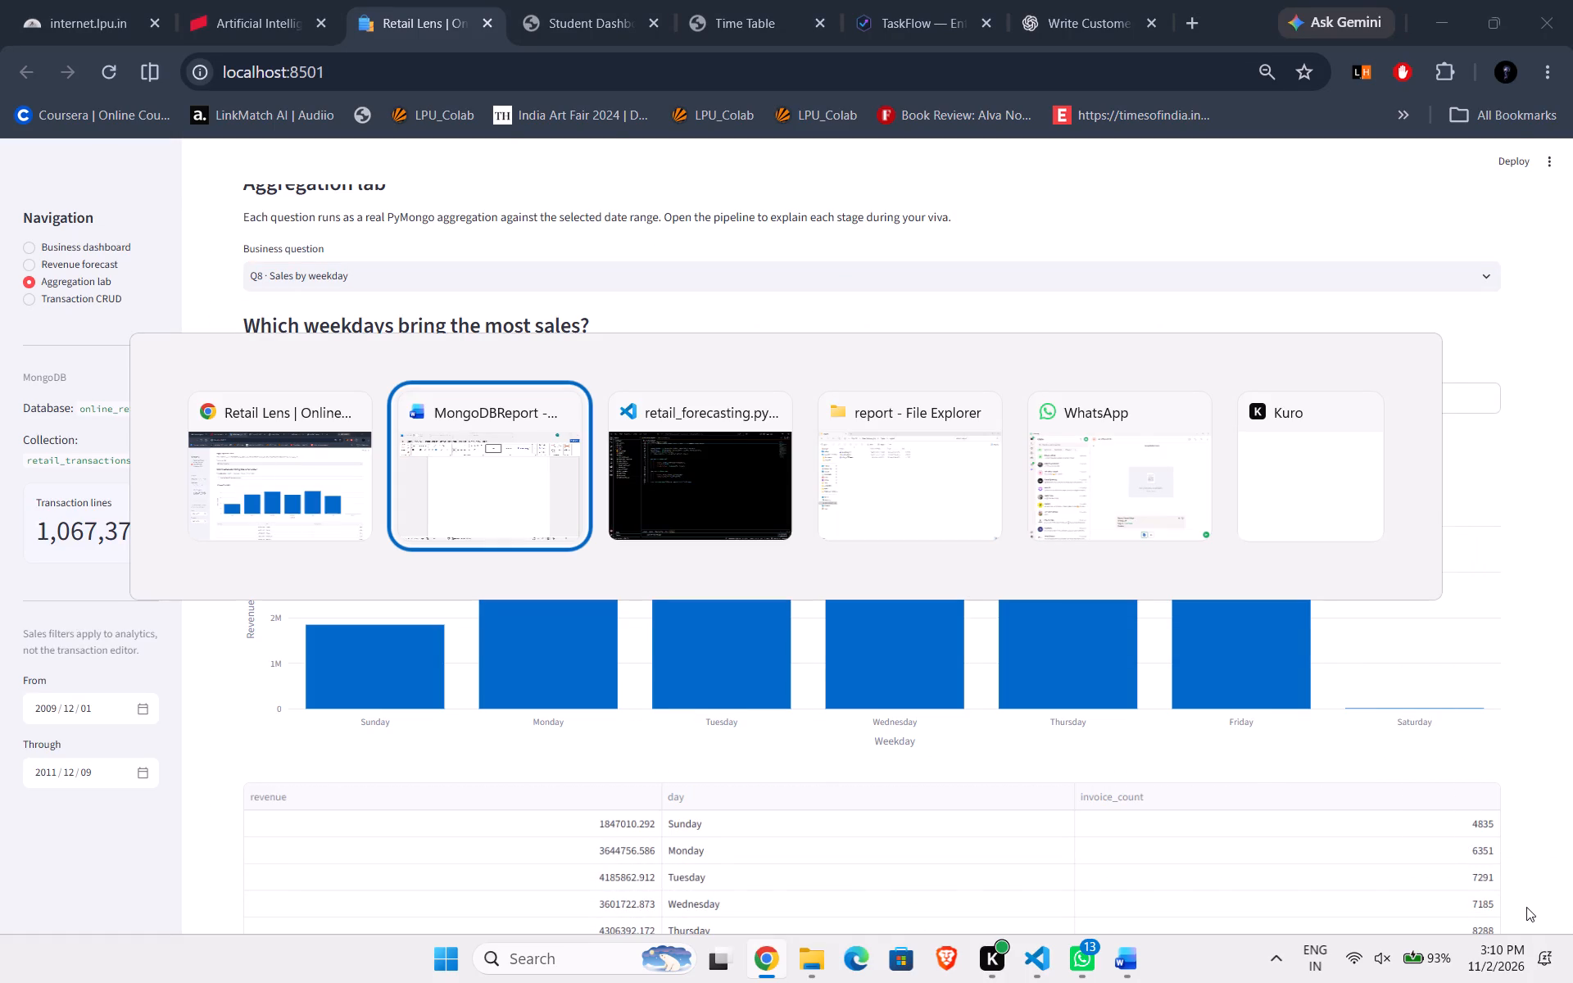
{"action": "scroll", "coordinate": [1185, 555], "scroll_direction": "up", "scroll_amount": 5}
{"action": "left_click", "coordinate": [1172, 533]}
{"action": "key", "text": "Return"}
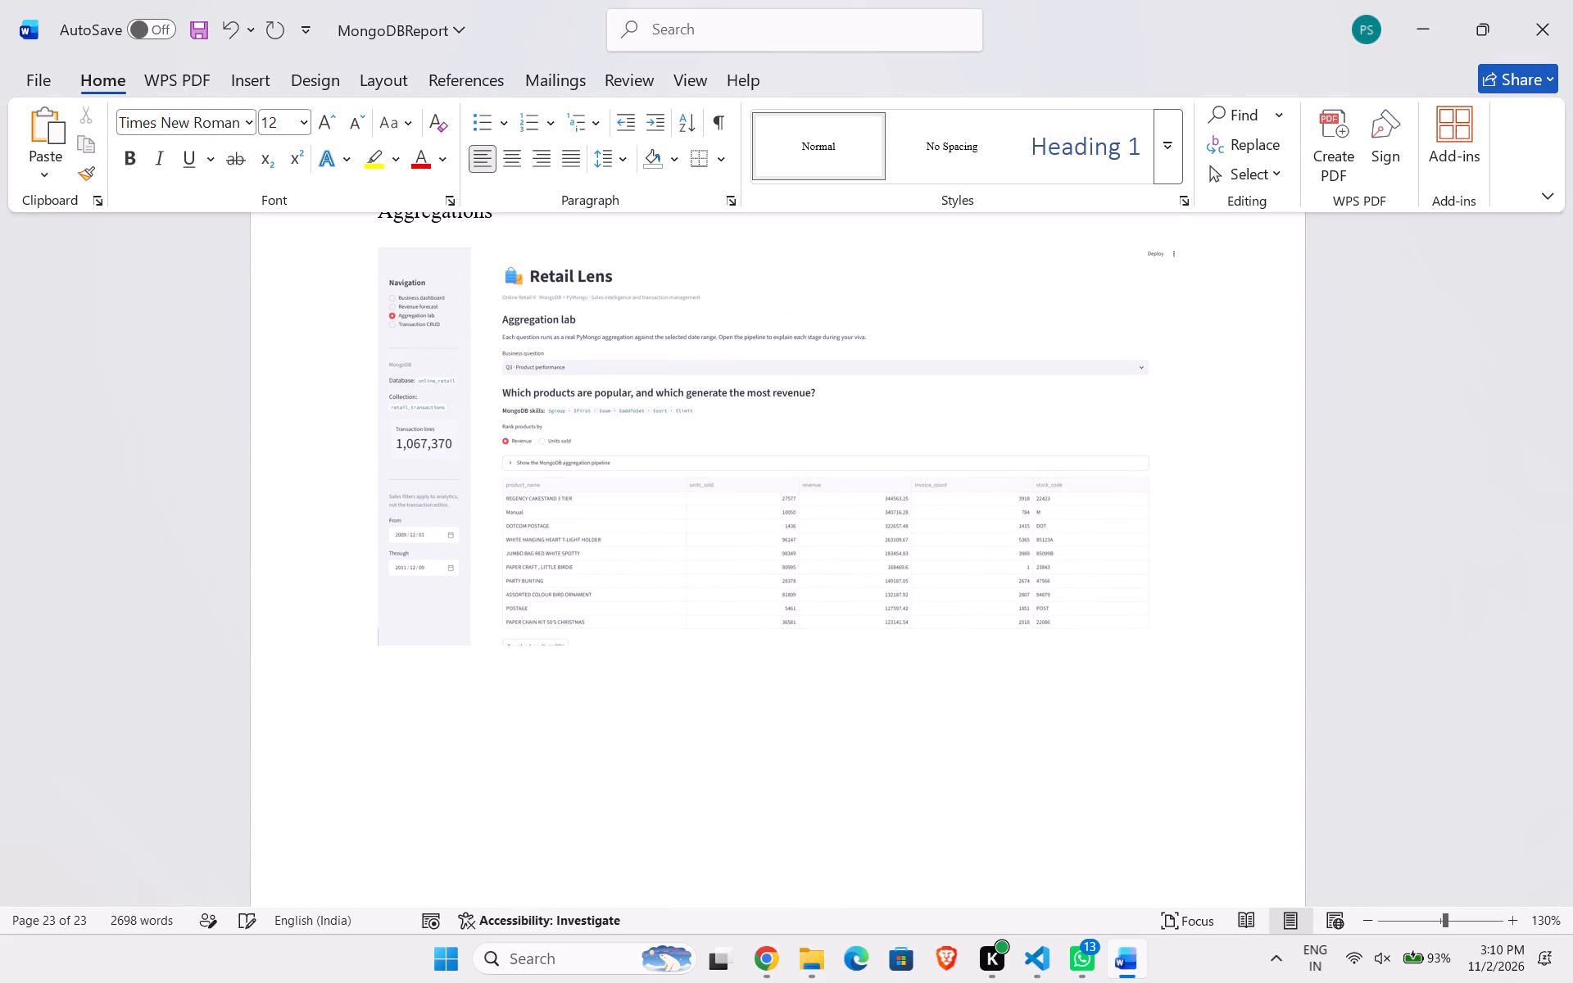
{"action": "left_click", "coordinate": [1172, 533]}
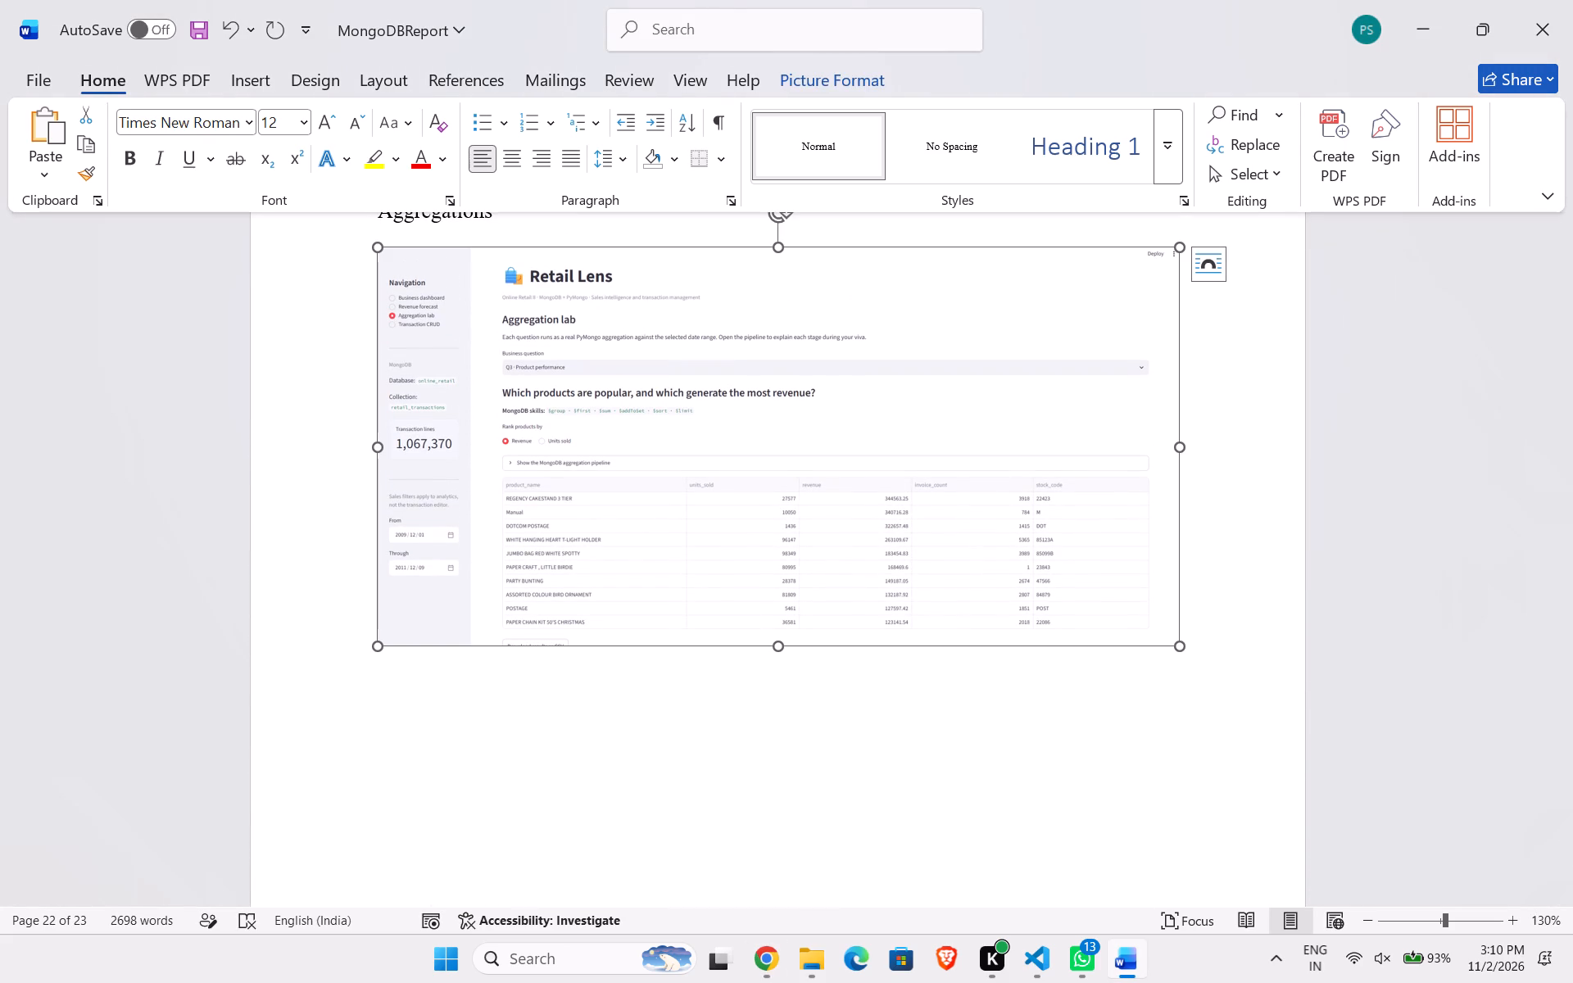
{"action": "left_click", "coordinate": [1190, 551]}
{"action": "key", "text": "Return"}
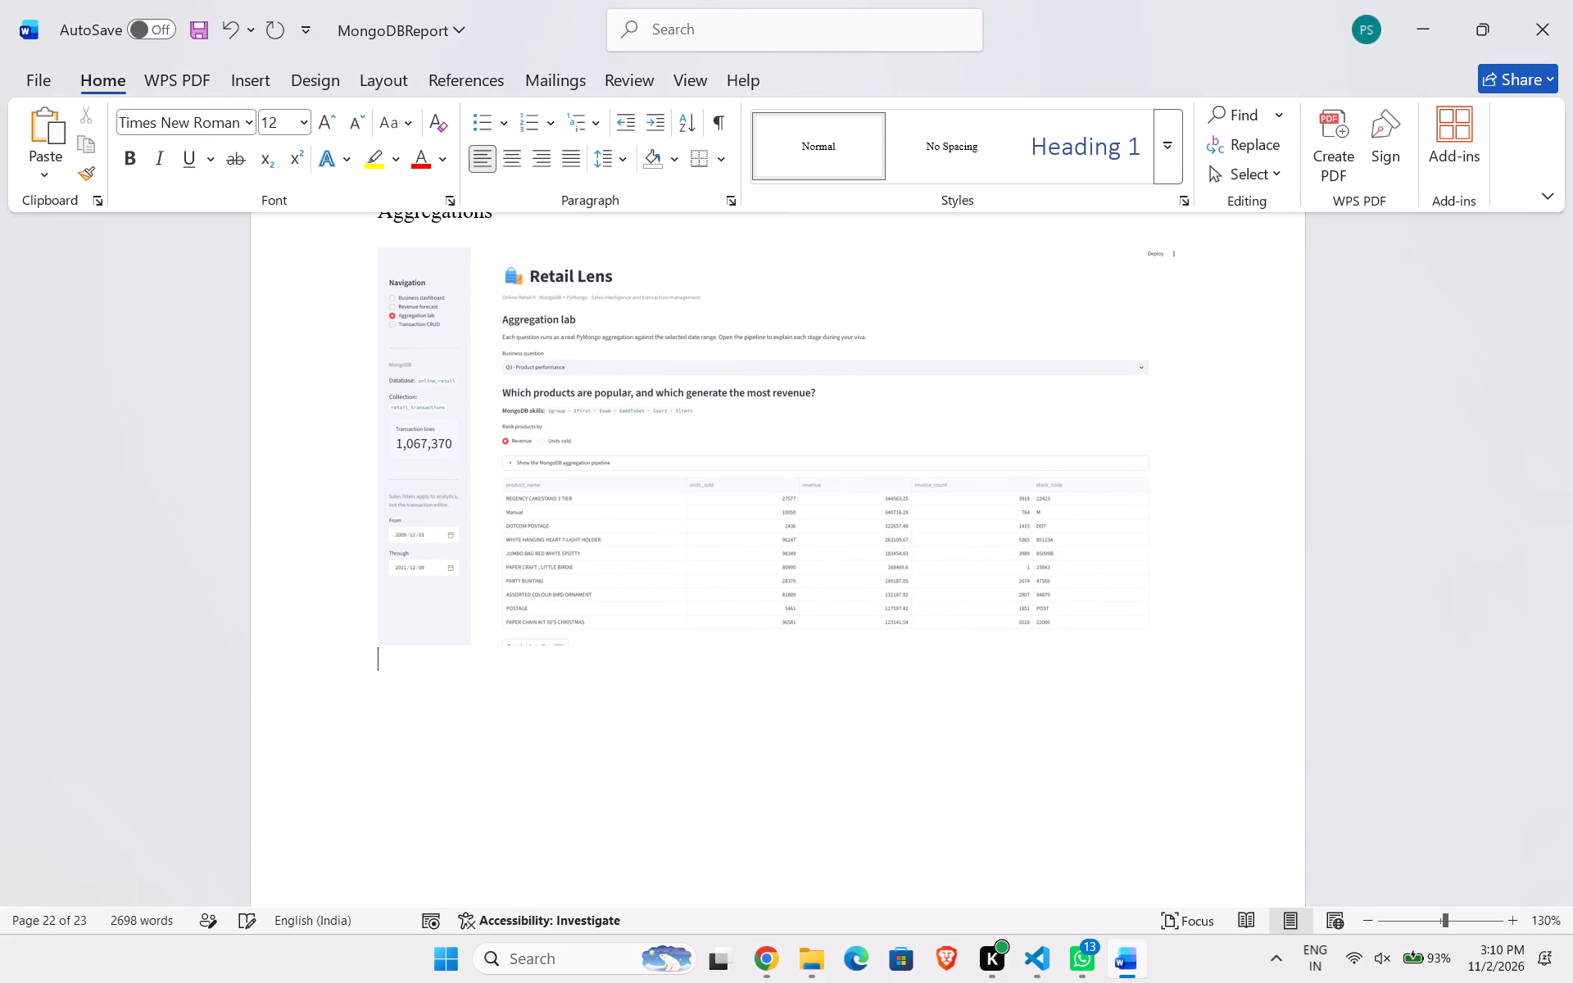
{"action": "key", "text": "ctrl+v"}
{"action": "scroll", "coordinate": [1190, 551], "scroll_direction": "down", "scroll_amount": 1}
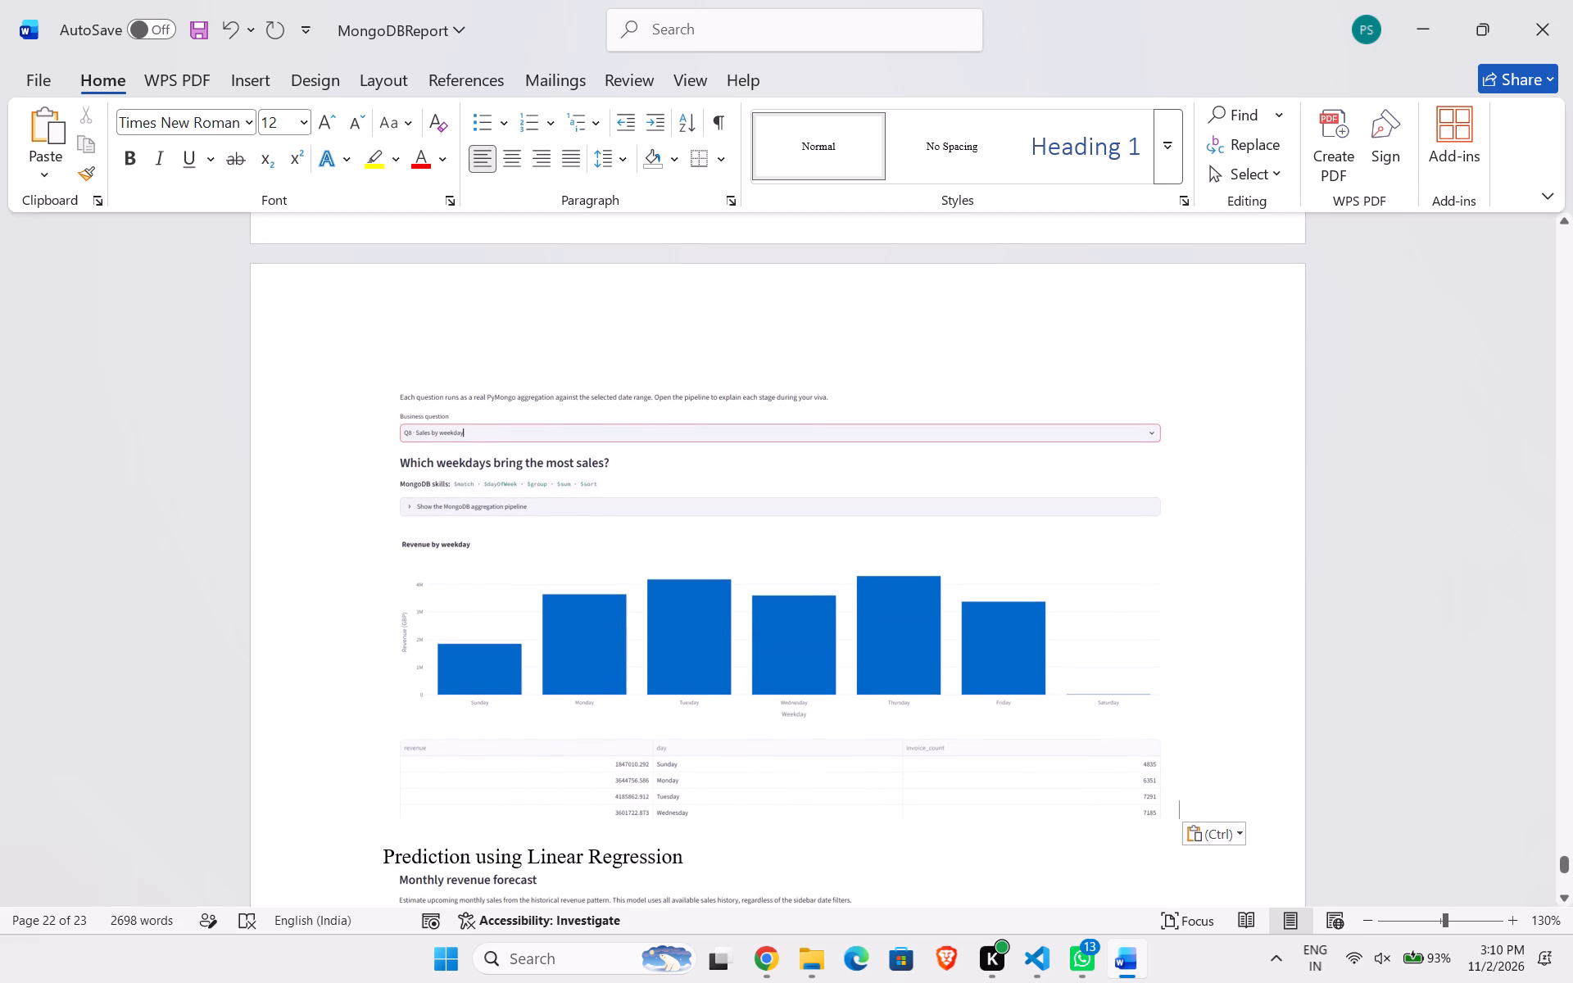
{"action": "scroll", "coordinate": [894, 393], "scroll_direction": "down", "scroll_amount": 1}
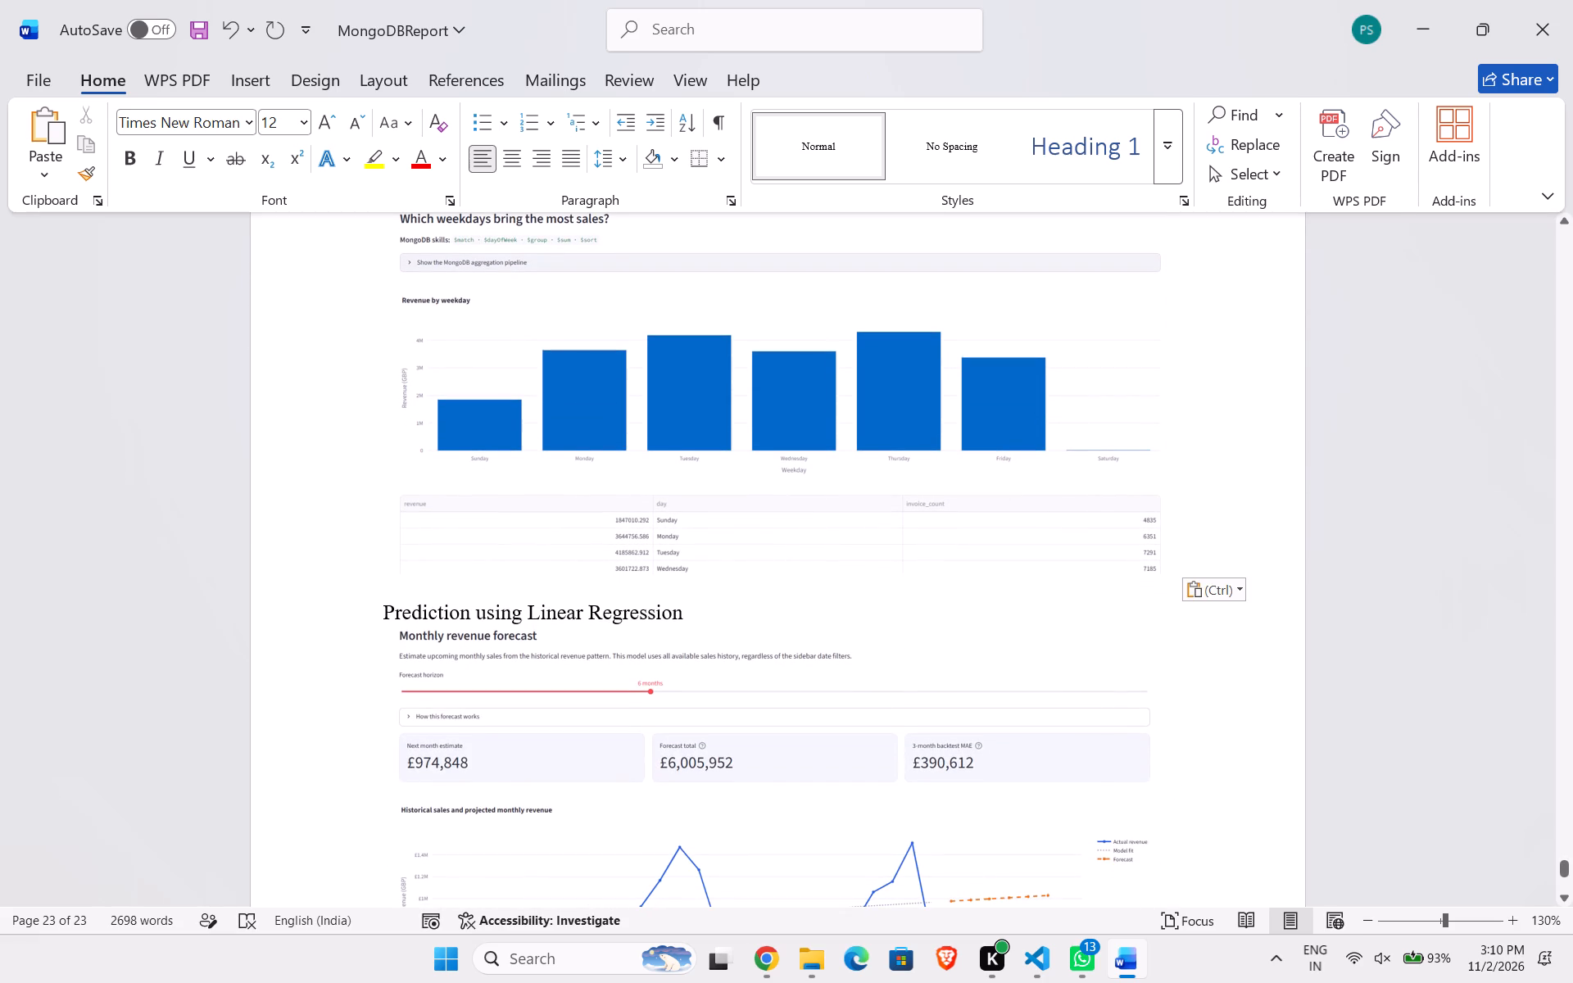
Switch to Chrome and look through the Aggregation lab's business question list and the full Sales by weekday chart and table.
{"action": "key", "text": "alt+Tab"}
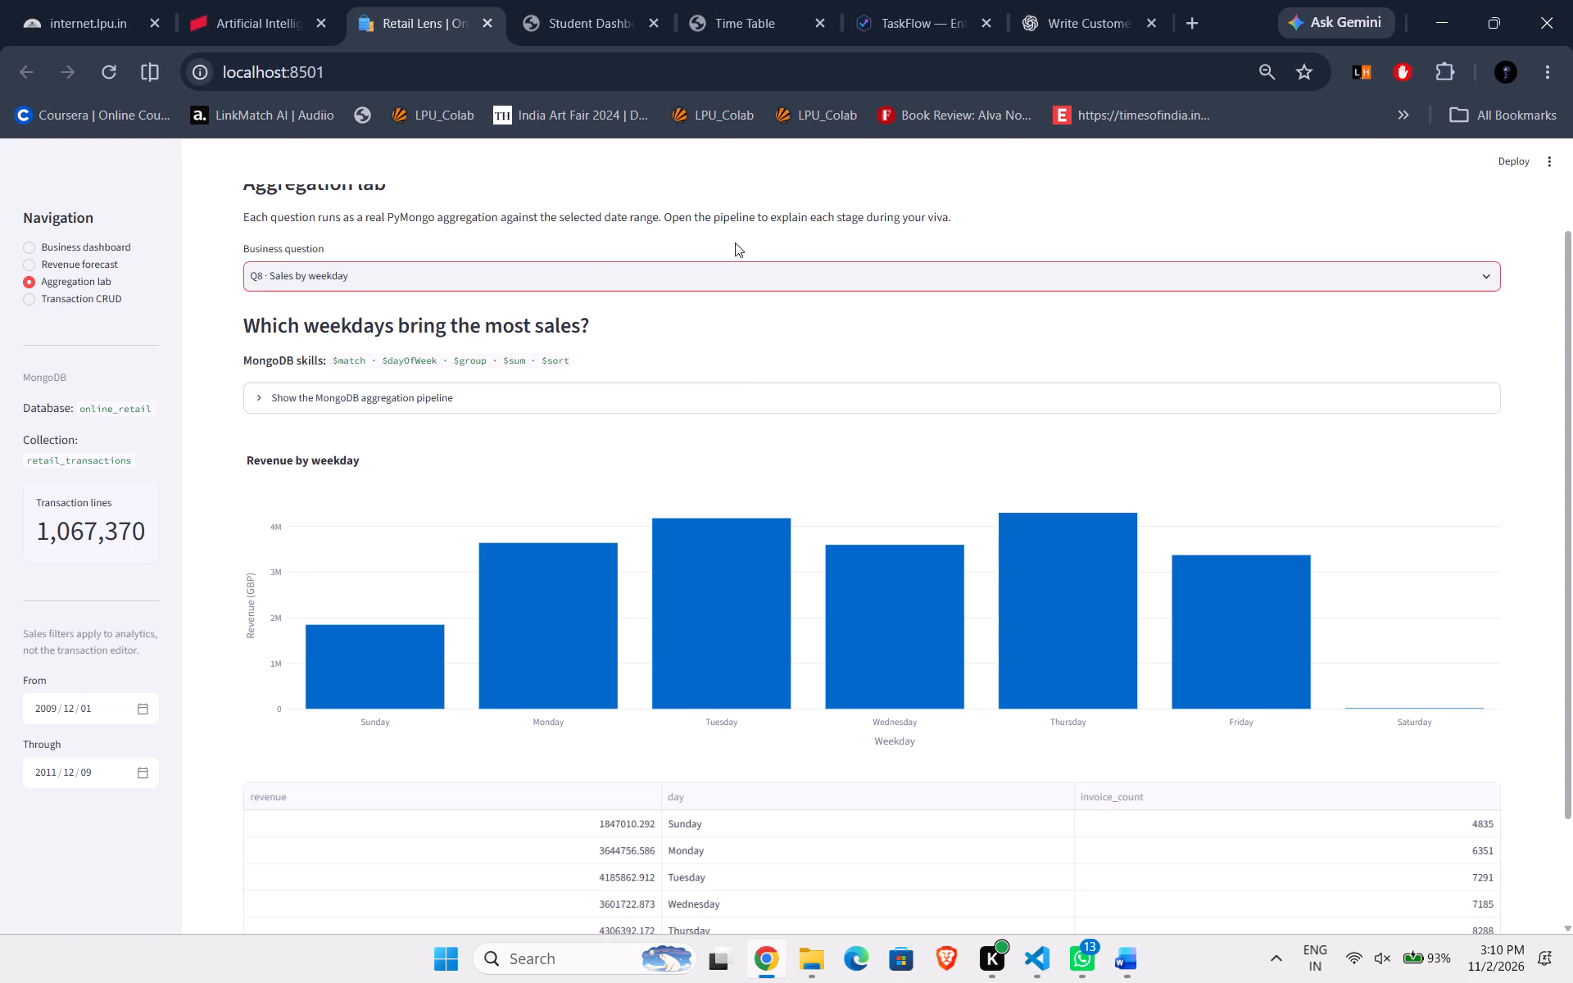
{"action": "left_click", "coordinate": [730, 274]}
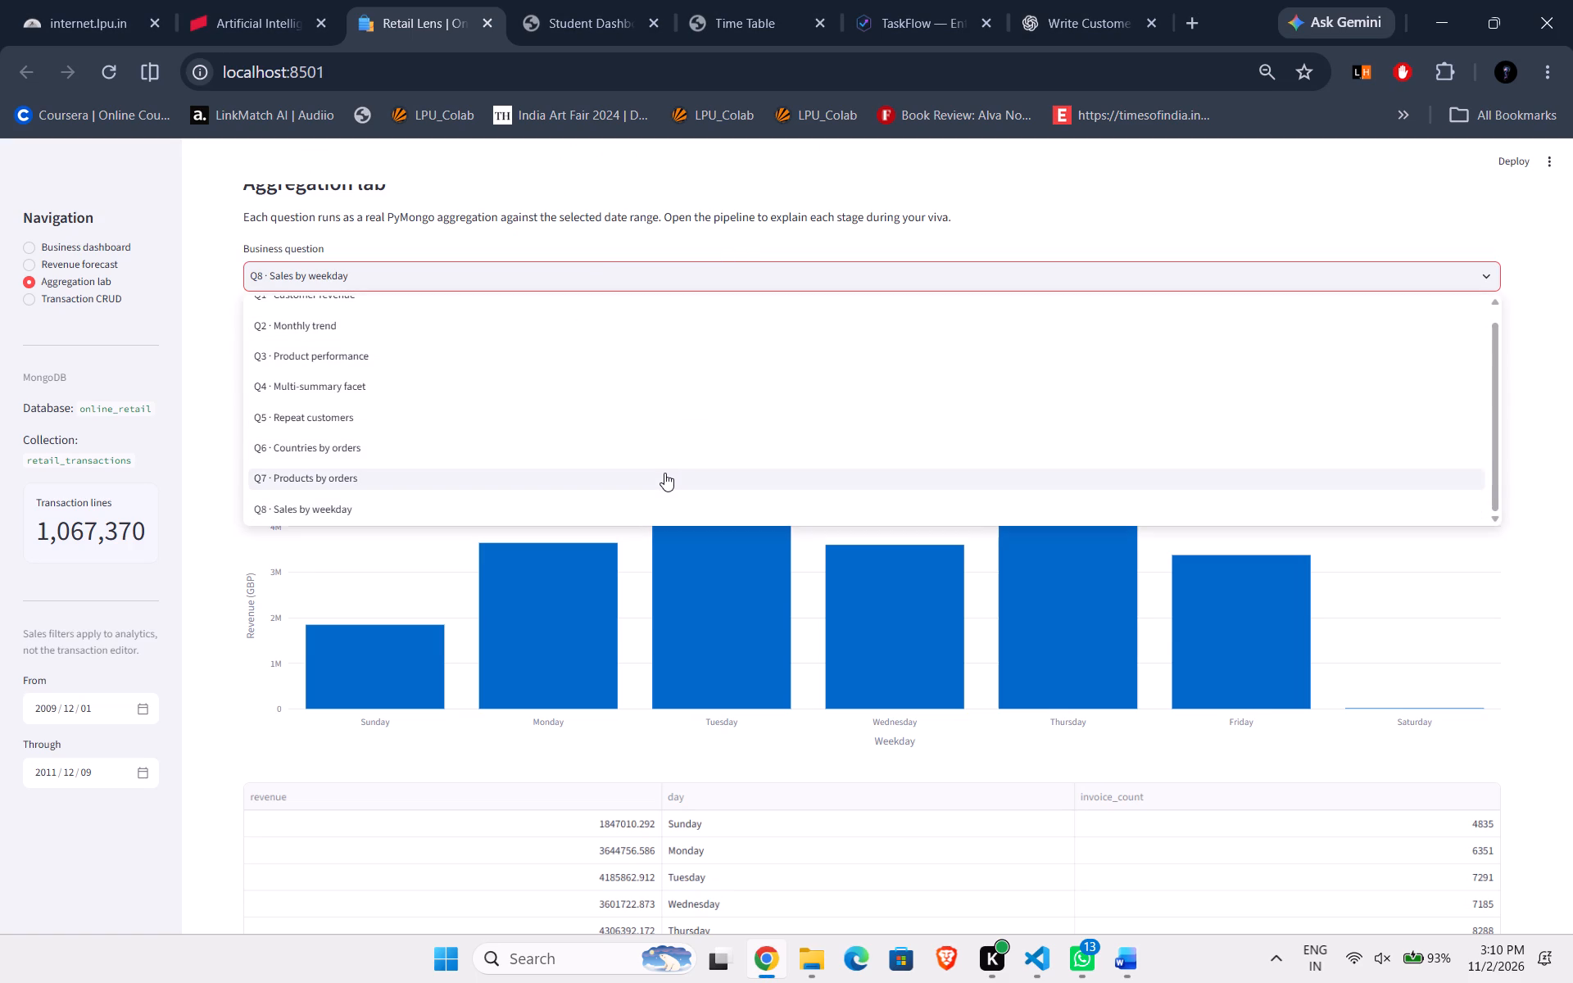
{"action": "scroll", "coordinate": [664, 473], "scroll_direction": "down", "scroll_amount": 3}
{"action": "left_click", "coordinate": [189, 455]}
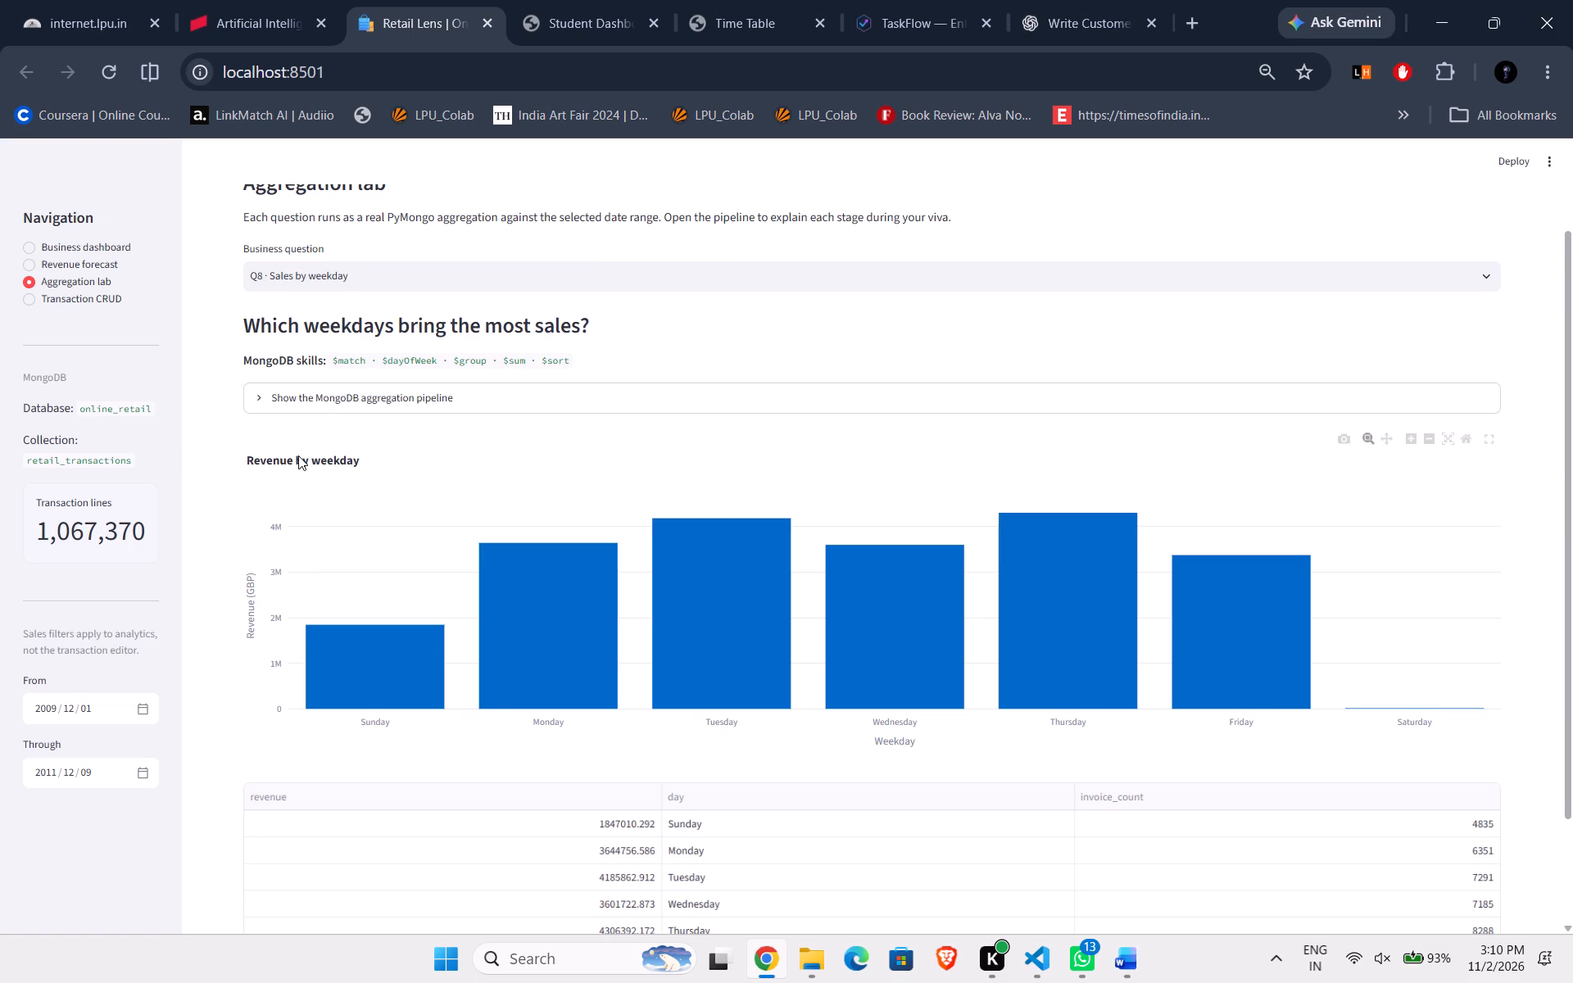
{"action": "scroll", "coordinate": [298, 455], "scroll_direction": "down", "scroll_amount": 5}
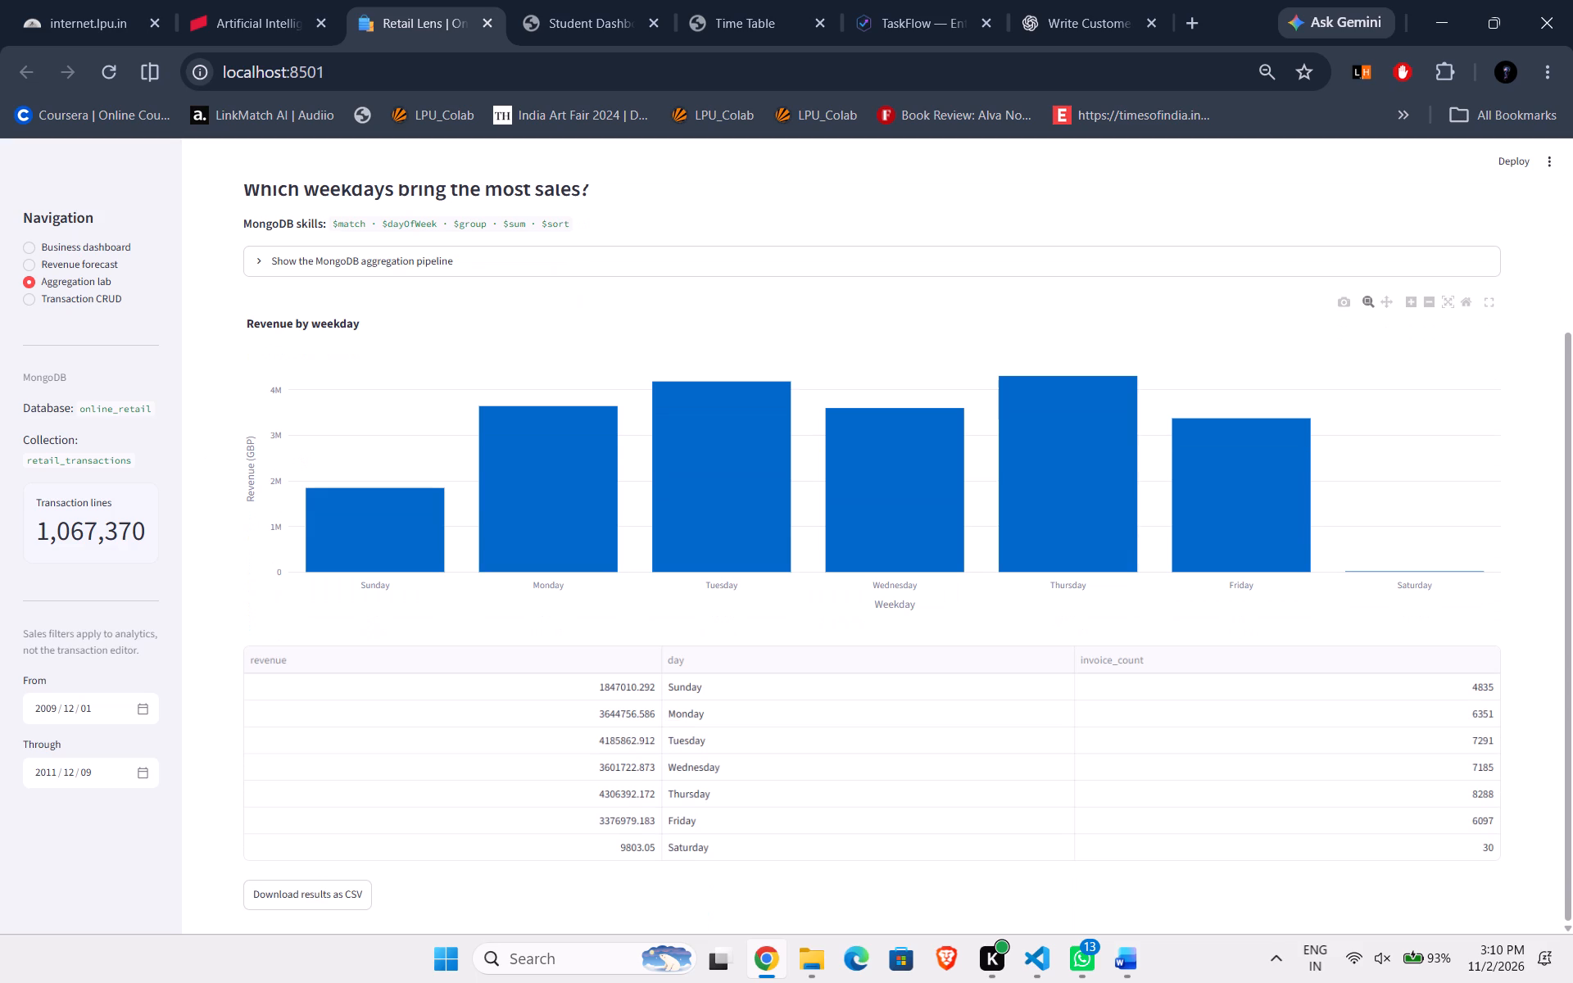
{"action": "scroll", "coordinate": [298, 455], "scroll_direction": "up", "scroll_amount": 2}
{"action": "left_click", "coordinate": [297, 498]}
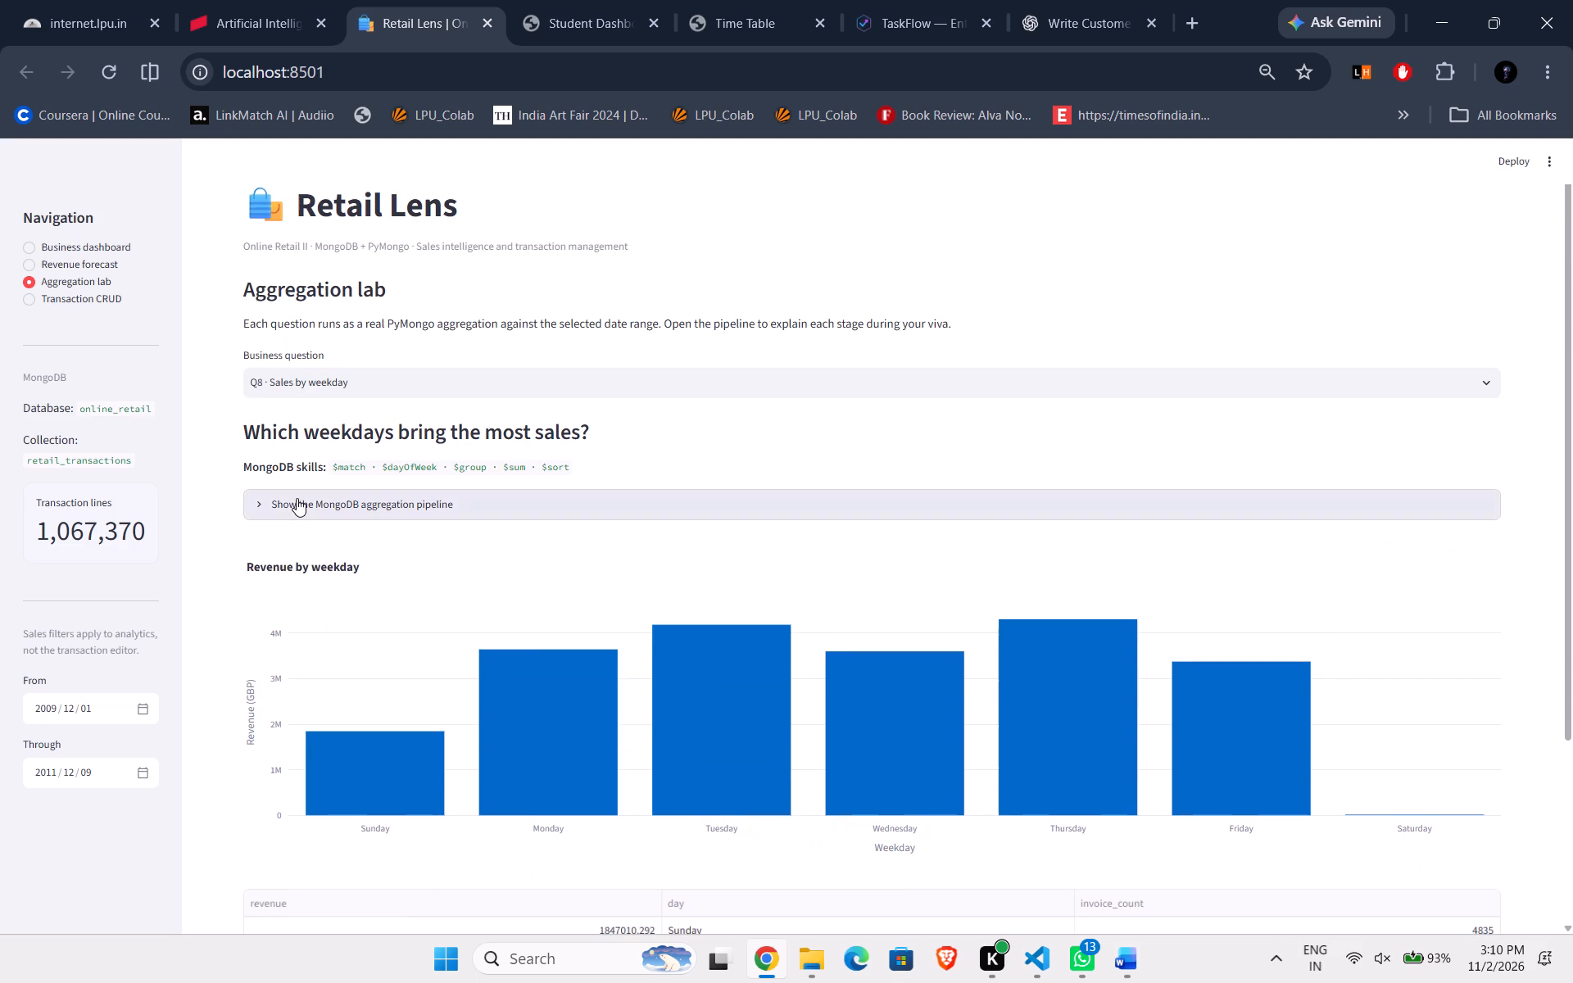
{"action": "left_click", "coordinate": [313, 497]}
Switch to the Word report and replace "SEGMENTATION" with "Prediction" in the title at the top of the cover page.
{"action": "key", "text": "alt+Tab"}
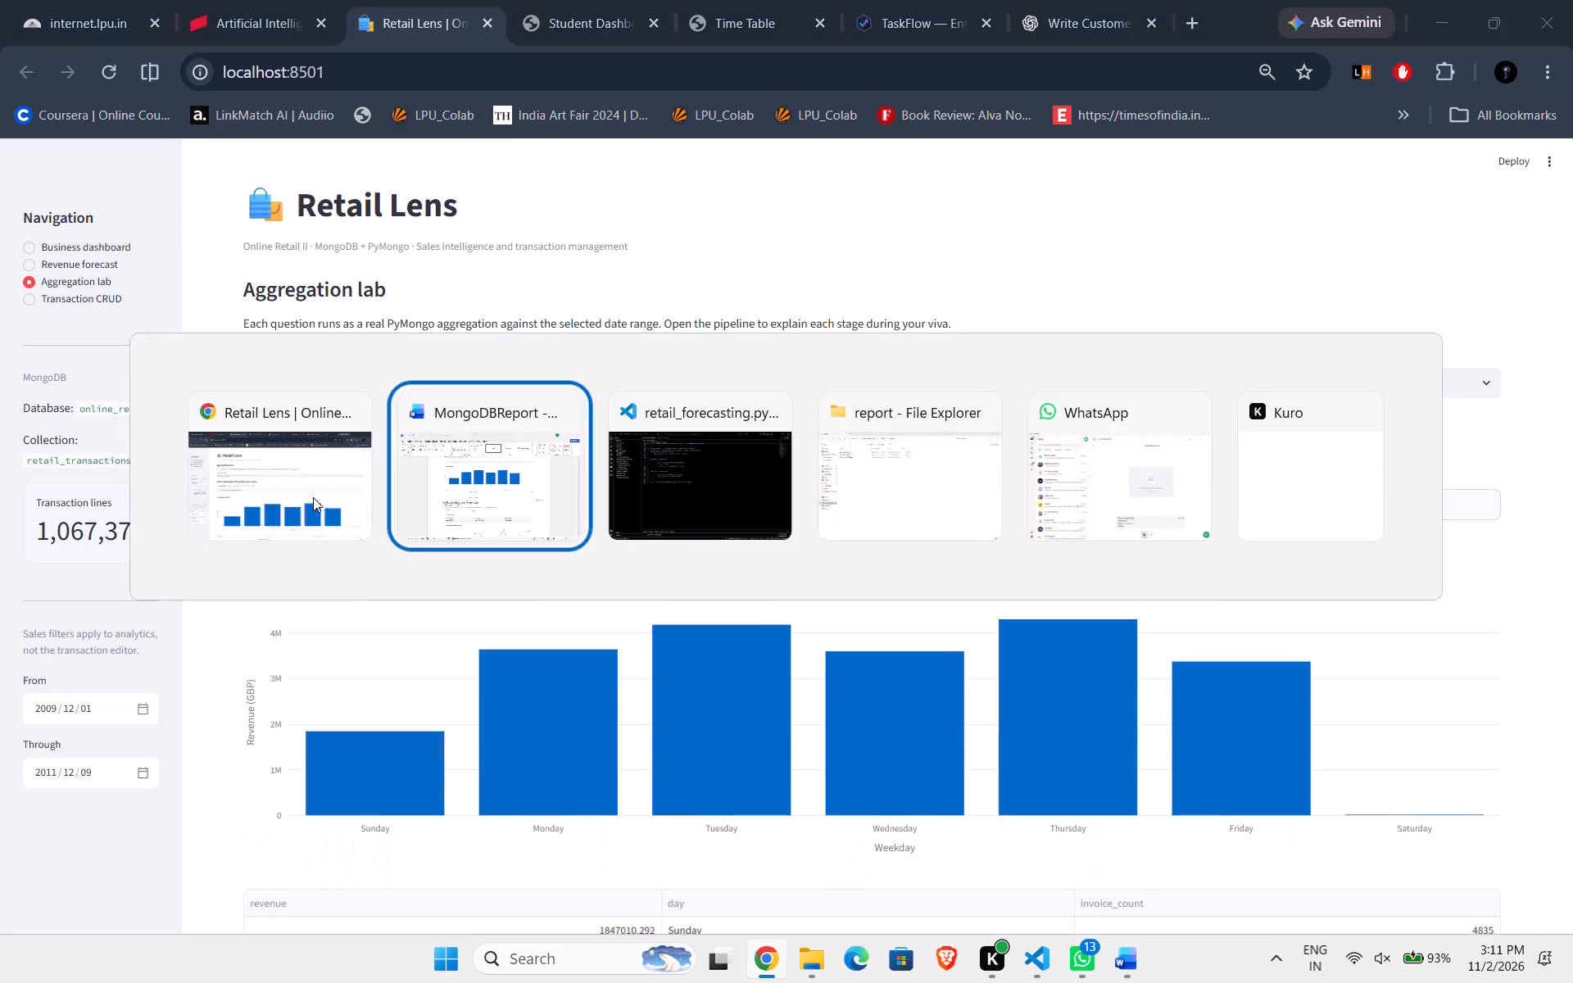
{"action": "scroll", "coordinate": [397, 467], "scroll_direction": "down", "scroll_amount": 1}
{"action": "scroll", "coordinate": [397, 467], "scroll_direction": "up", "scroll_amount": 1}
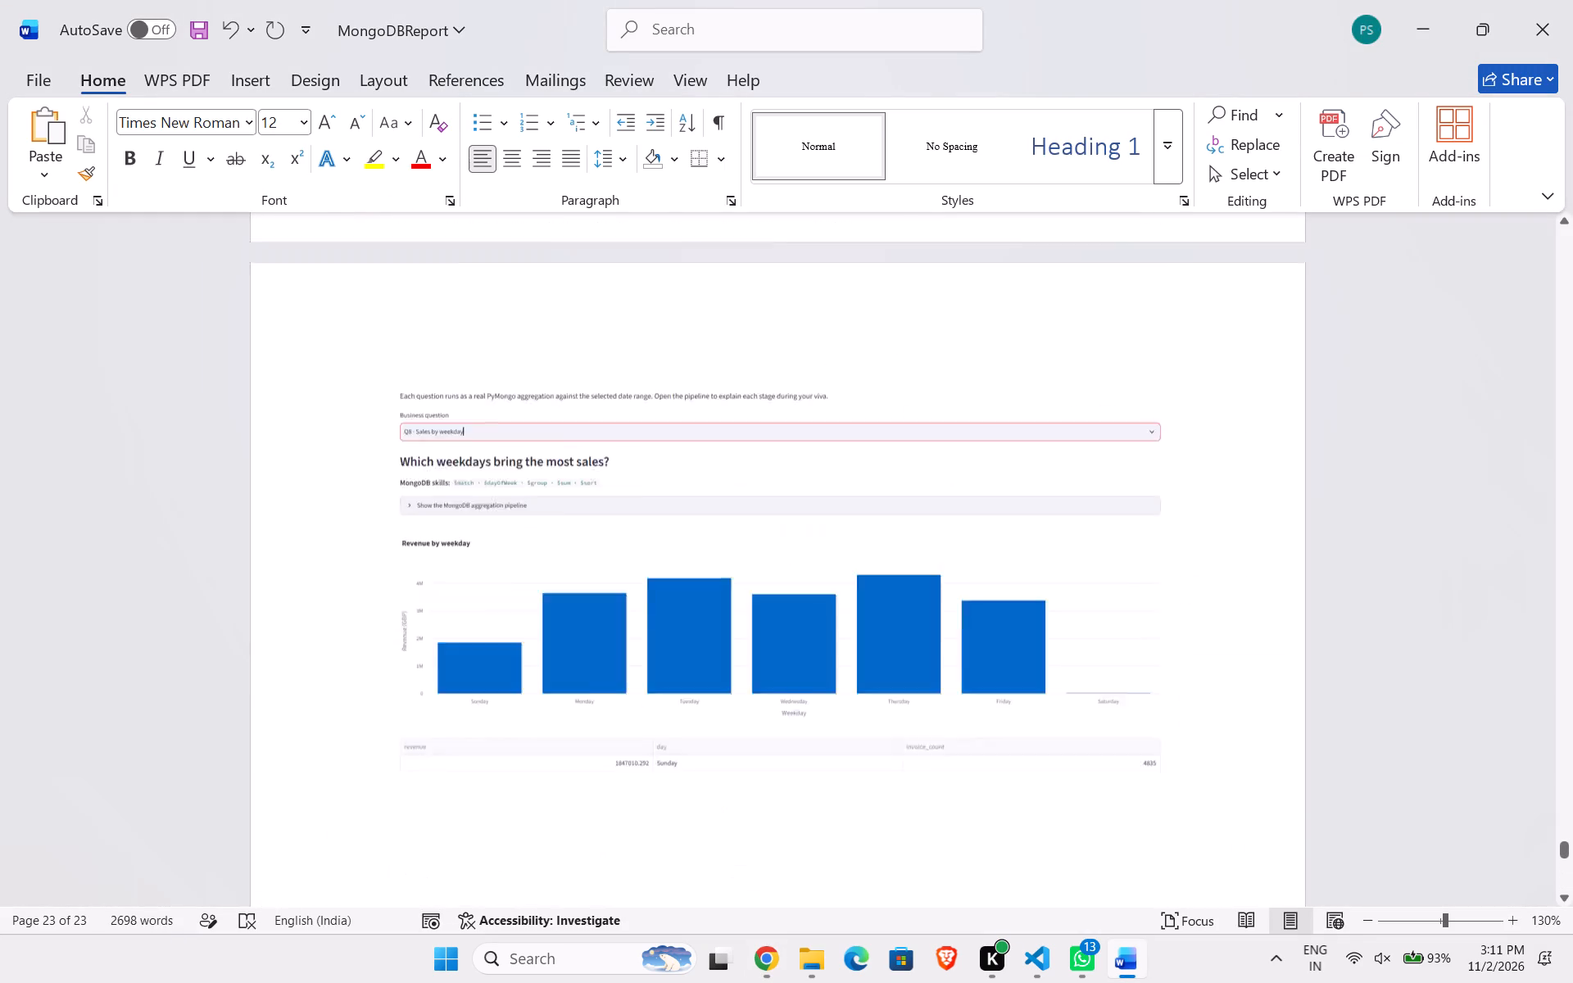
{"action": "scroll", "coordinate": [397, 467], "scroll_direction": "up", "scroll_amount": 9}
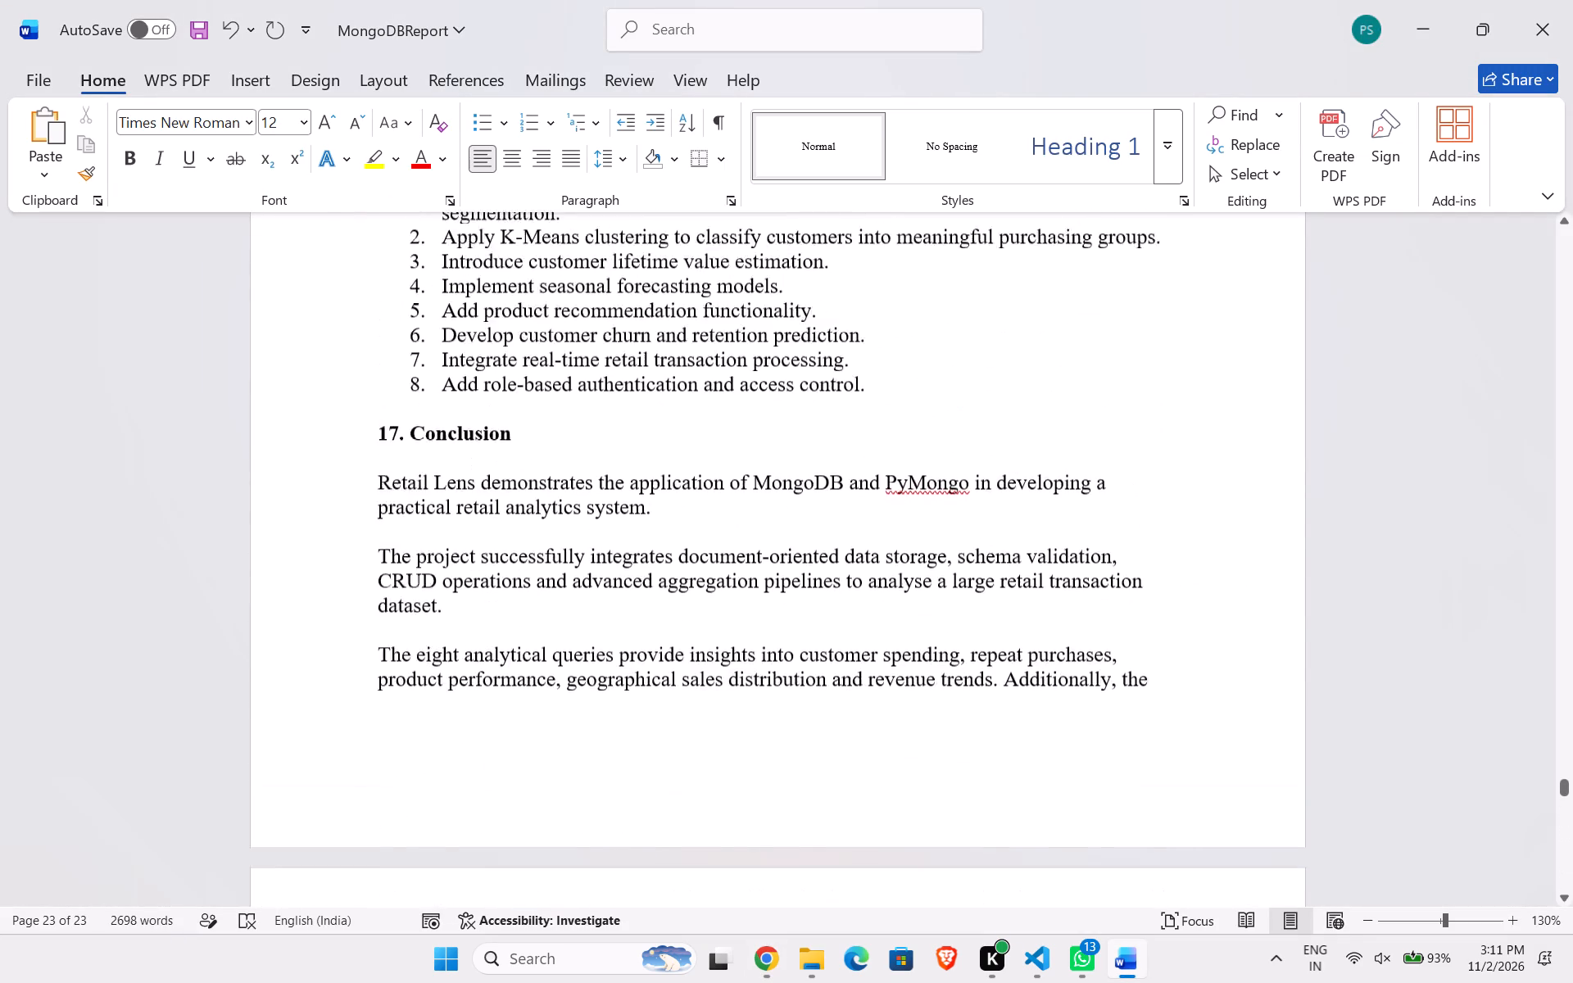
{"action": "scroll", "coordinate": [397, 467], "scroll_direction": "up", "scroll_amount": 12}
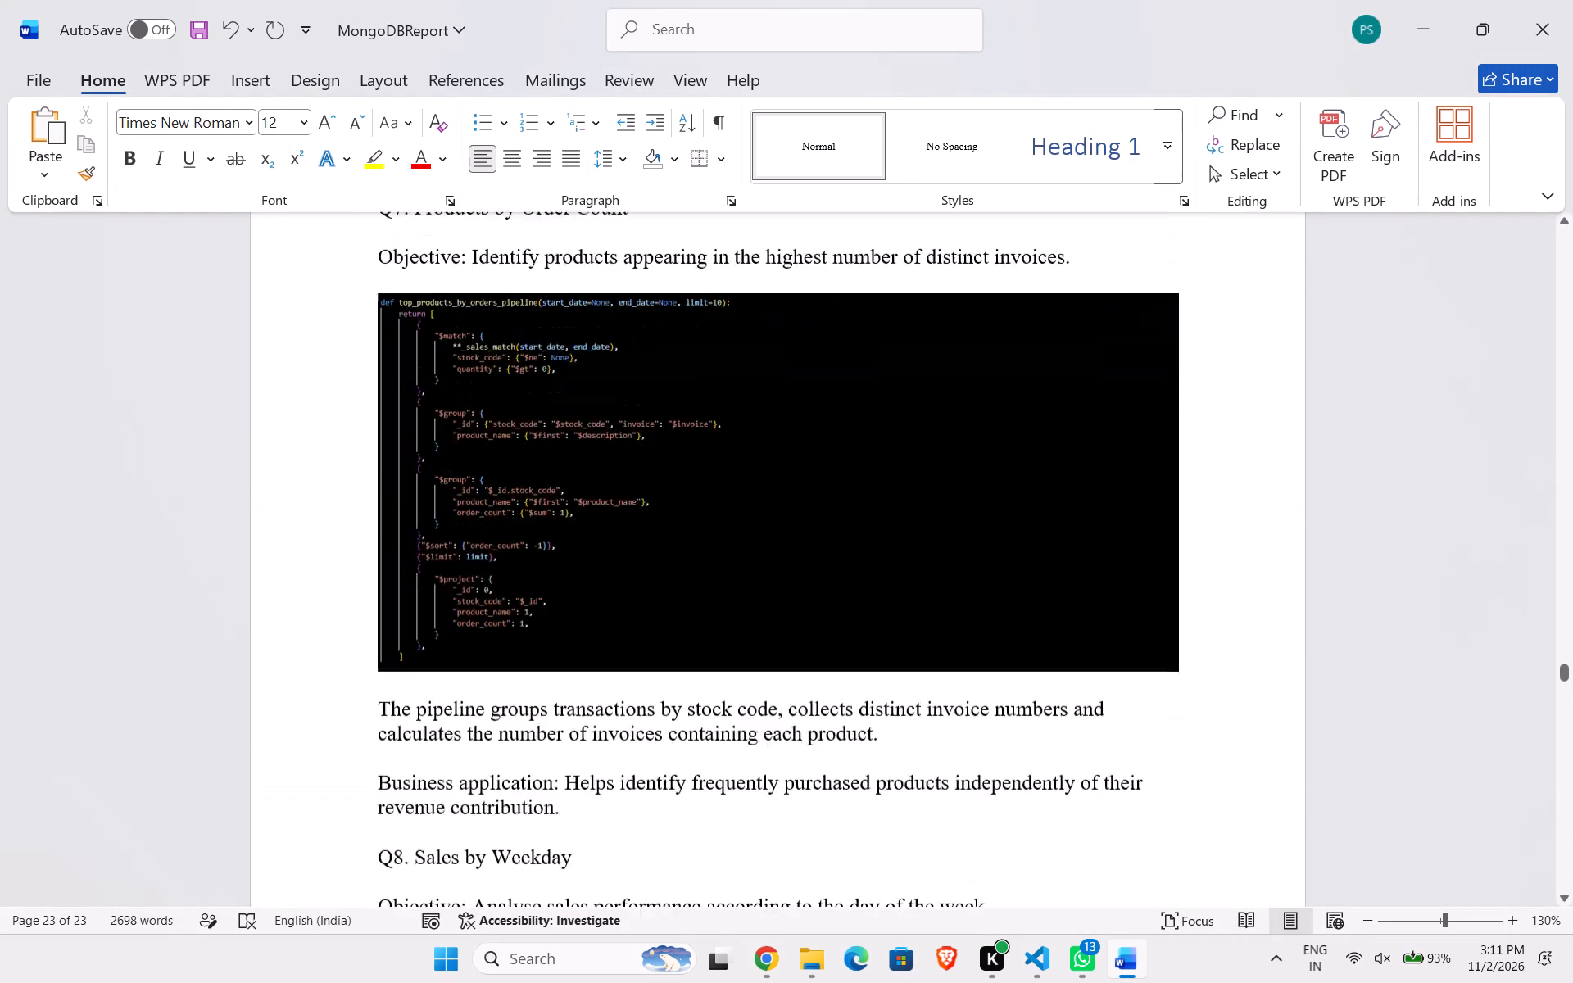
{"action": "scroll", "coordinate": [397, 467], "scroll_direction": "up", "scroll_amount": 11}
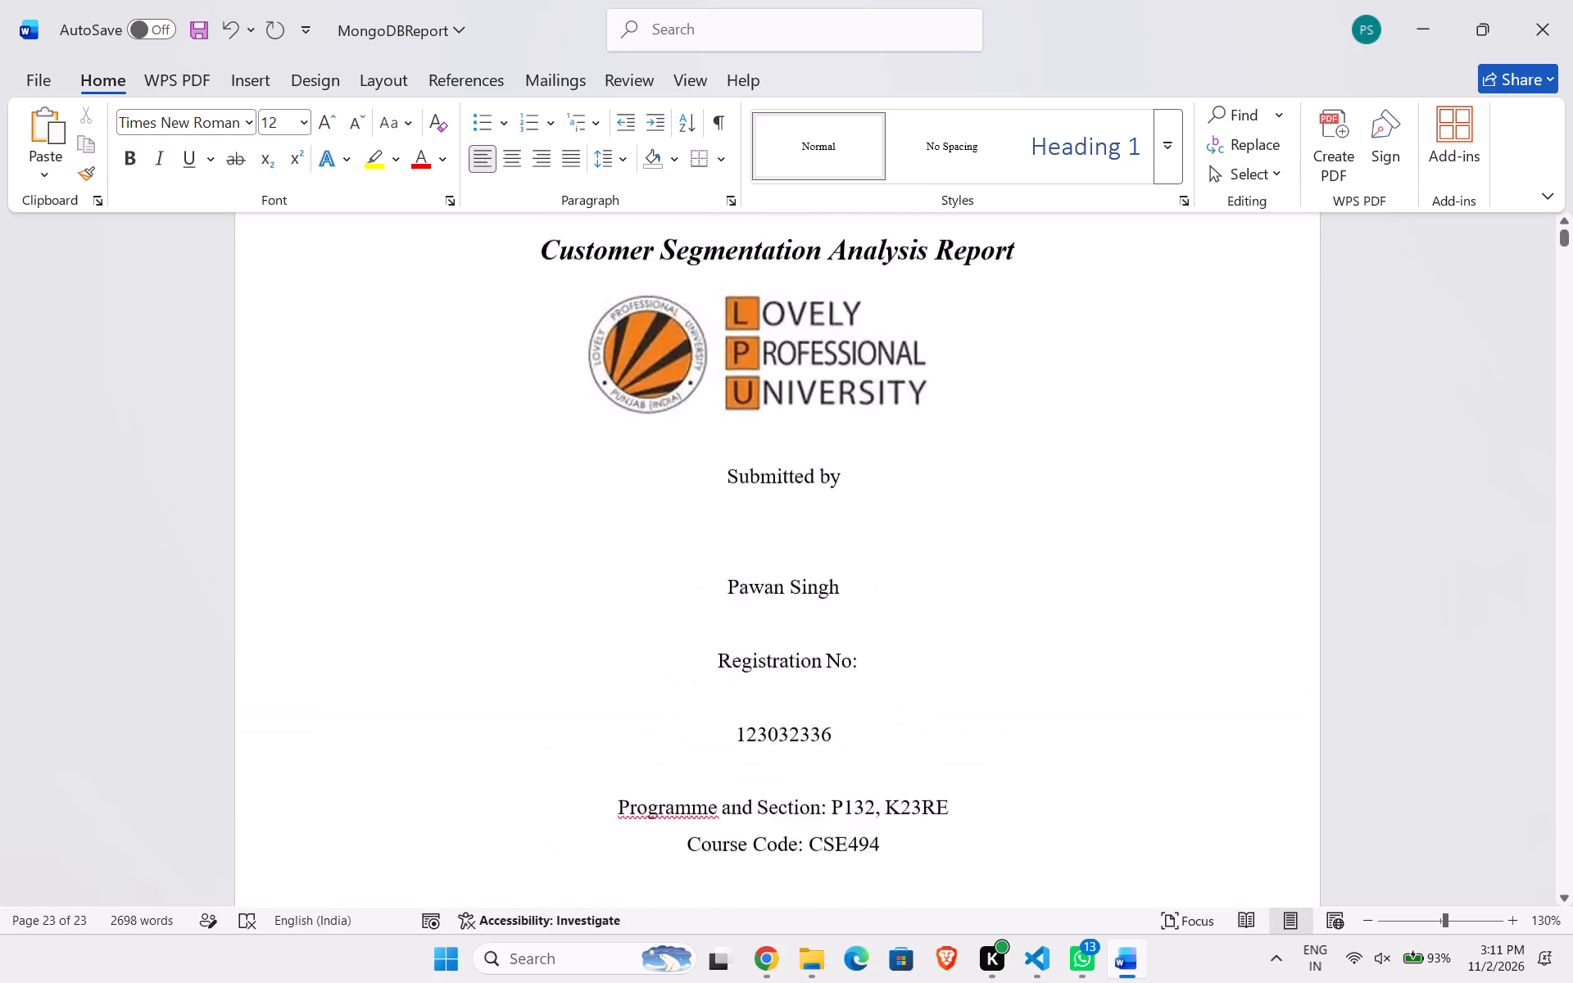
{"action": "scroll", "coordinate": [397, 467], "scroll_direction": "up", "scroll_amount": 3}
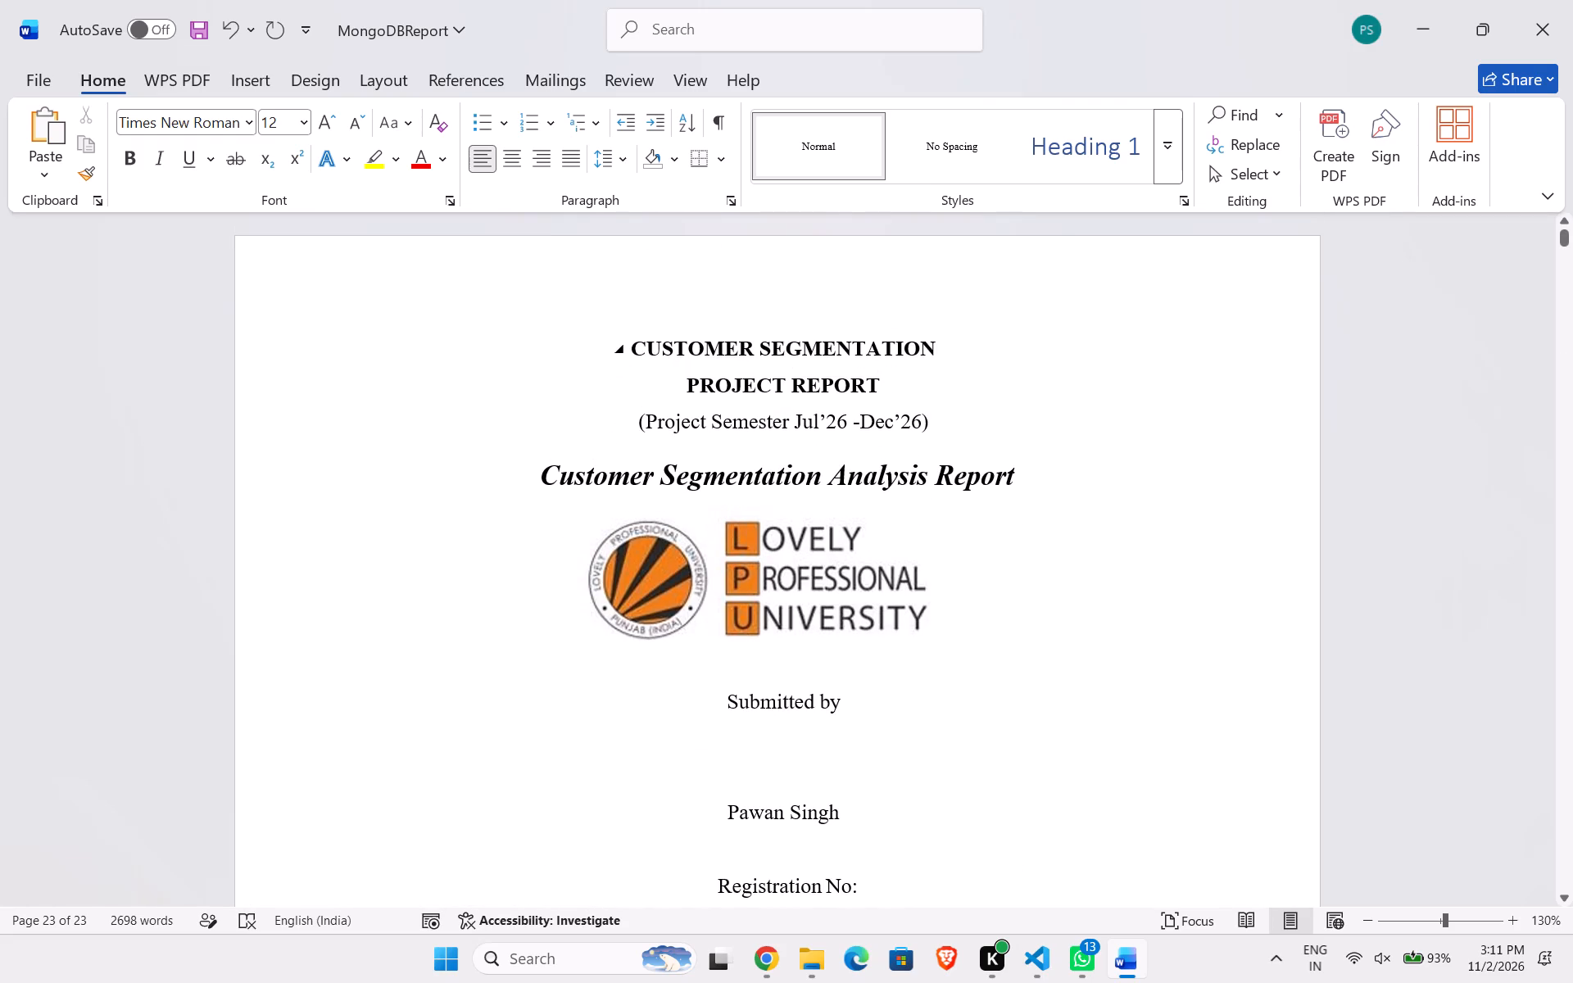
{"action": "left_click", "coordinate": [933, 356]}
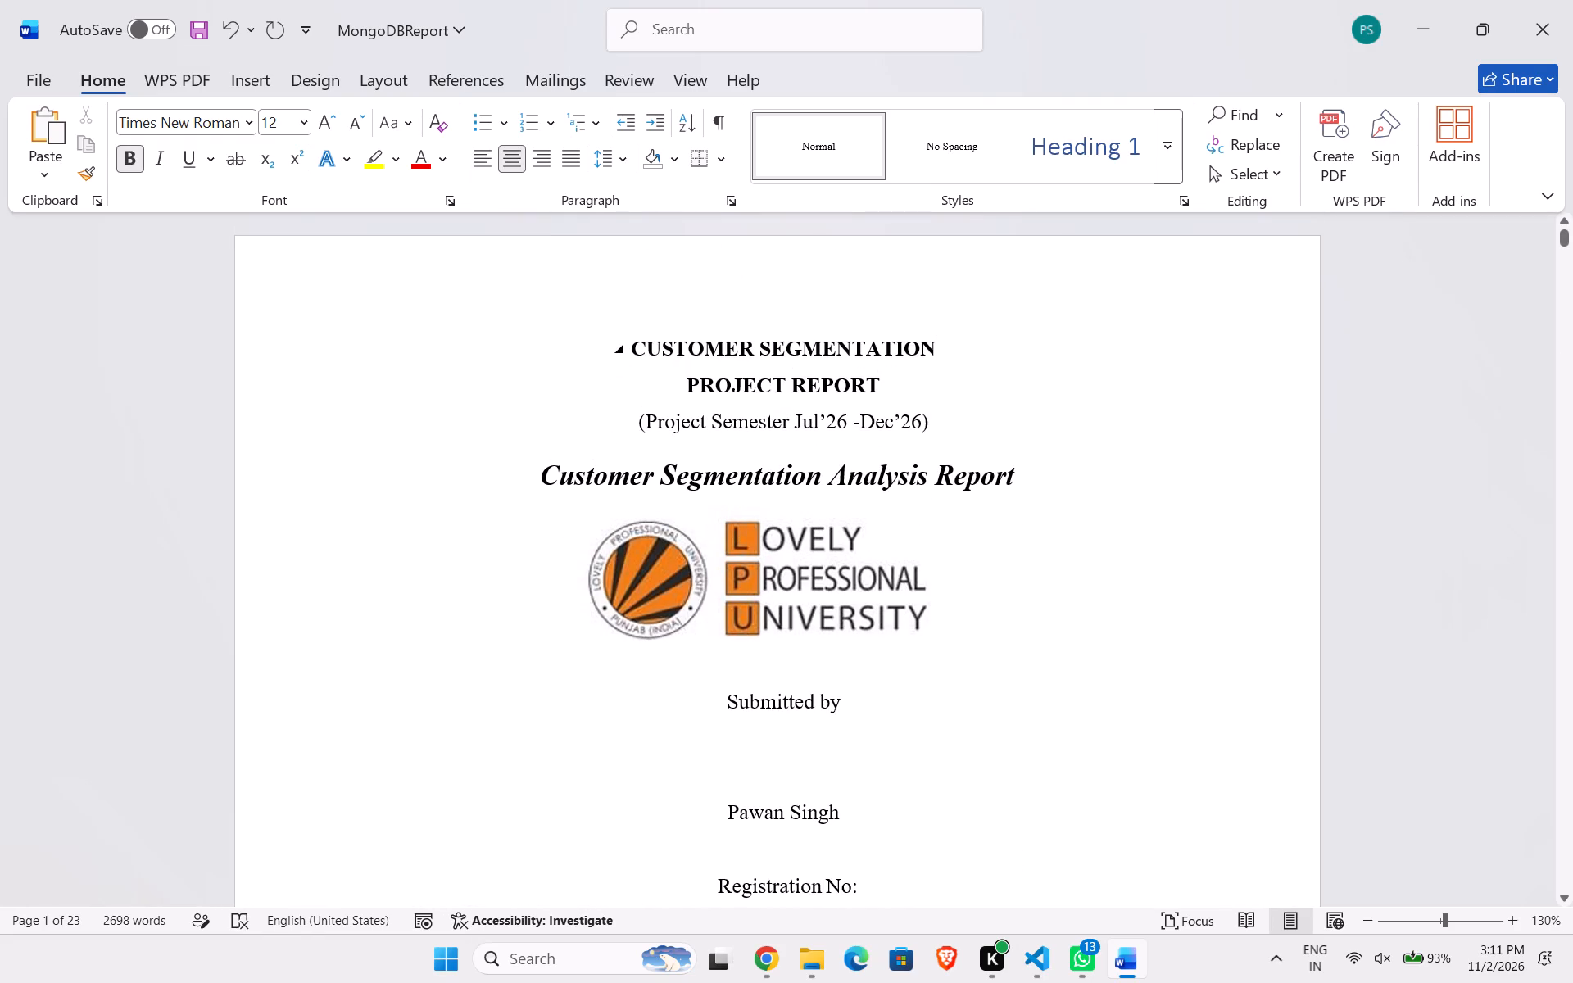
{"action": "key", "text": "BackSpace"}
{"action": "key", "text": "BackSpace"}
{"action": "key", "text": "BackSpace"}
{"action": "key", "text": "BackSpace"}
{"action": "key", "text": "BackSpace"}
{"action": "key", "text": "BackSpace"}
{"action": "key", "text": "BackSpace"}
{"action": "key", "text": "BackSpace"}
{"action": "key", "text": "BackSpace"}
{"action": "key", "text": "BackSpace"}
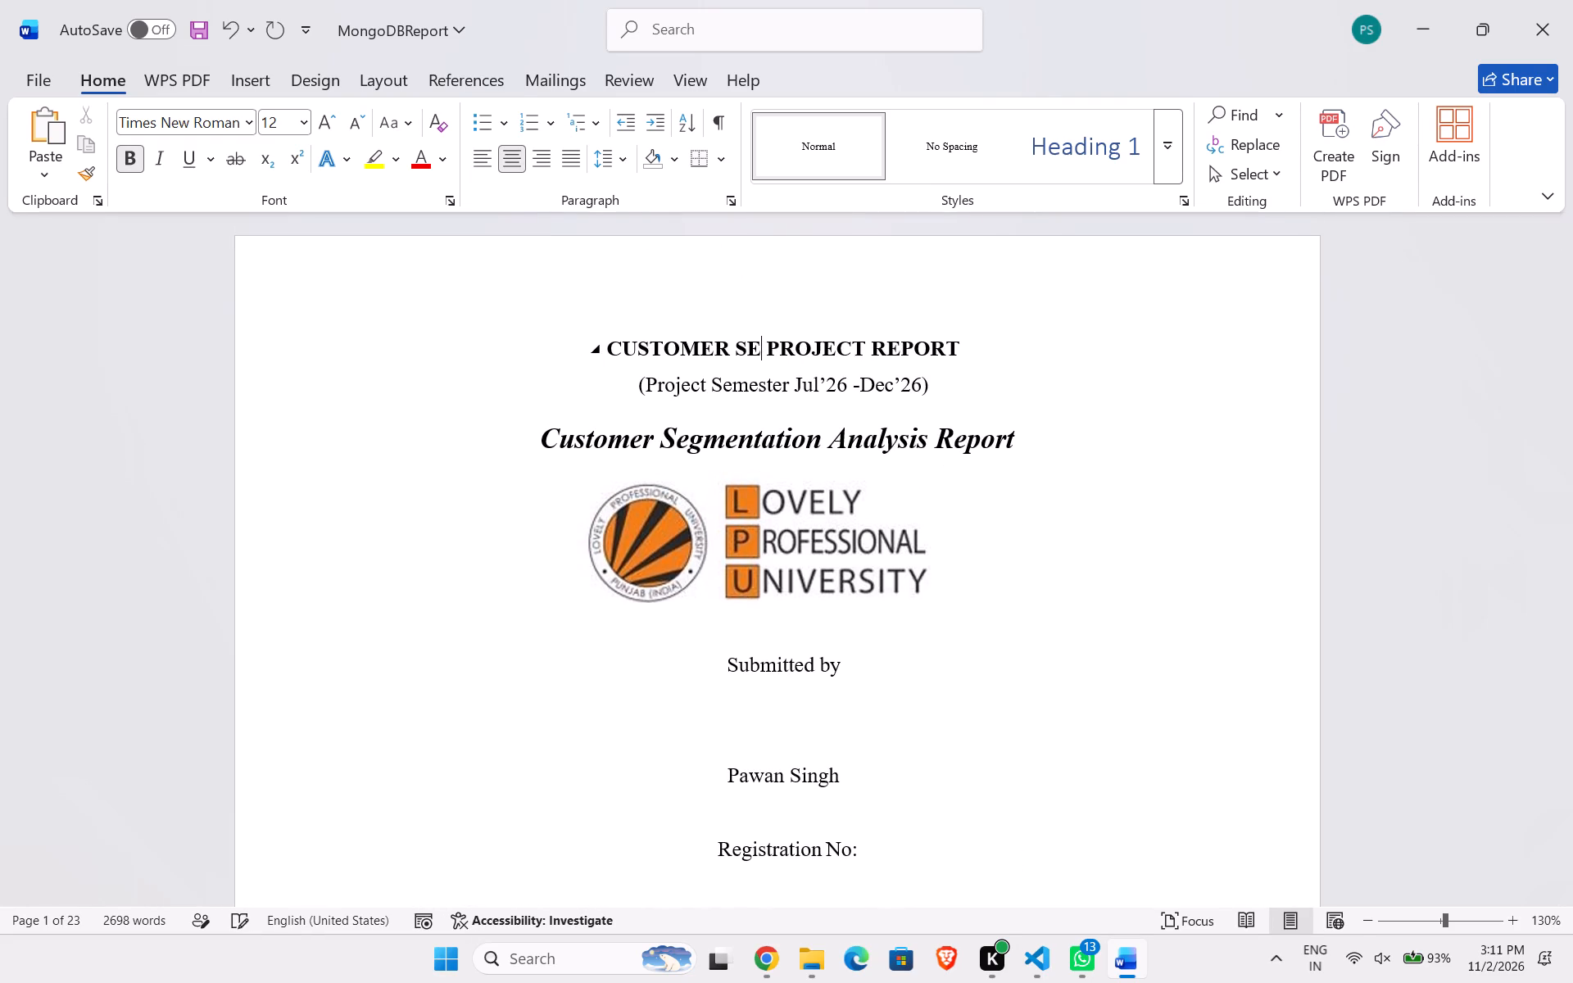
{"action": "key", "text": "BackSpace"}
{"action": "key", "text": "BackSpace"}
{"action": "key", "text": "shift+braceleft"}
{"action": "key", "text": "BackSpace"}
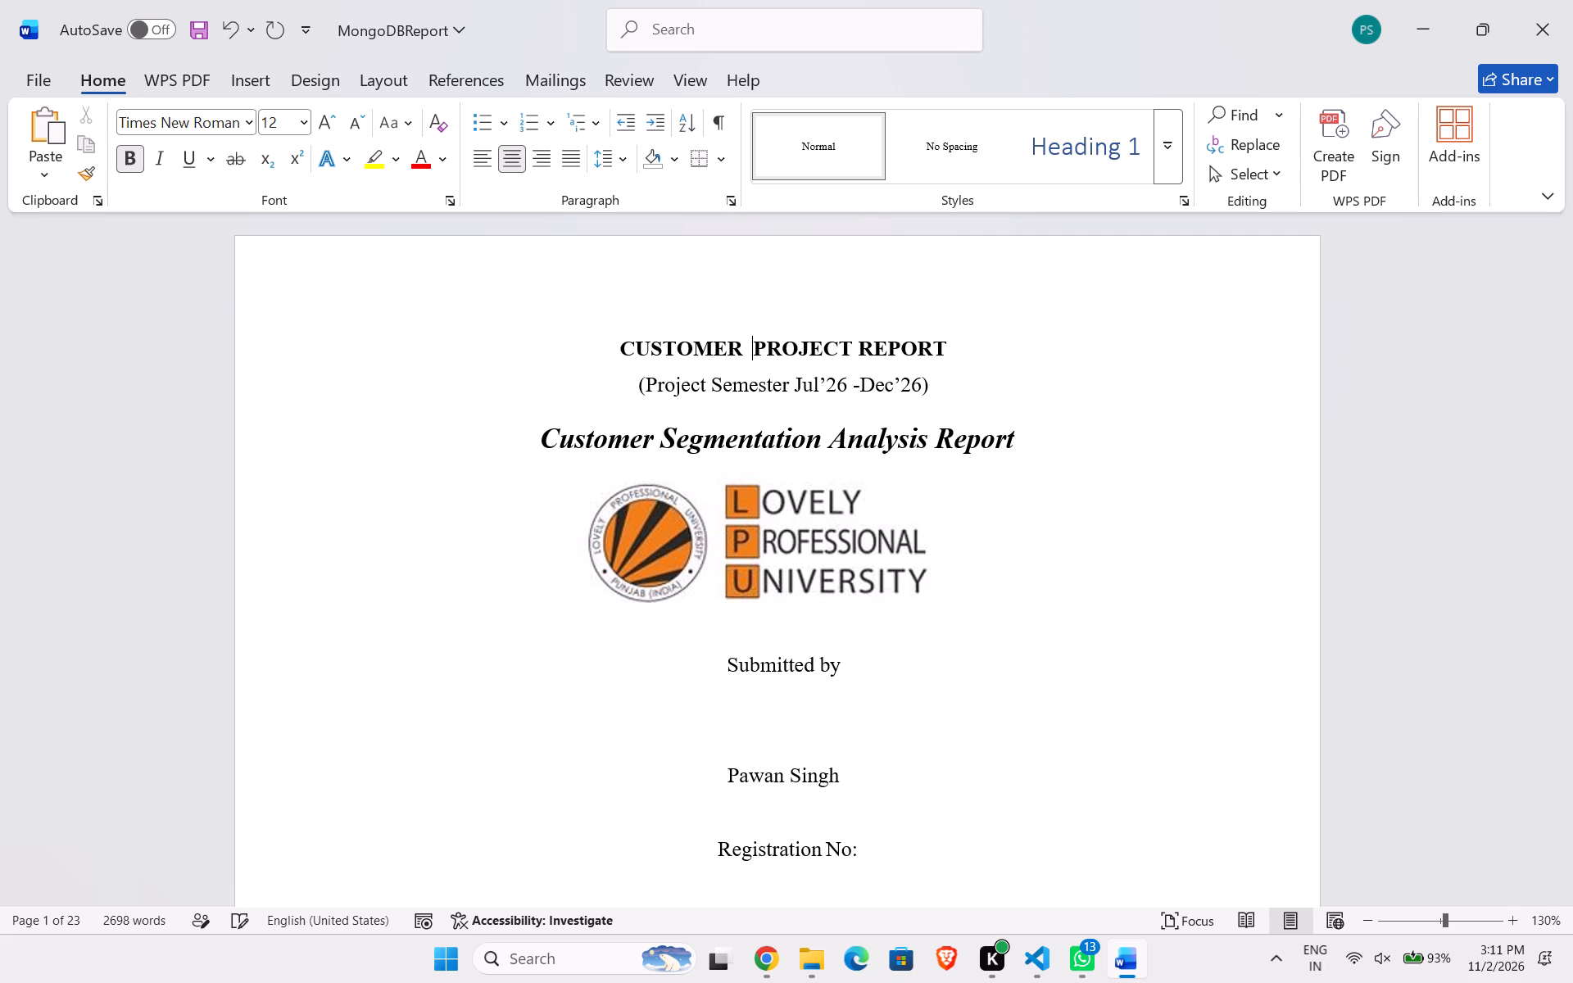
{"action": "type", "text": "Pre"}
{"action": "key", "text": "BackSpace"}
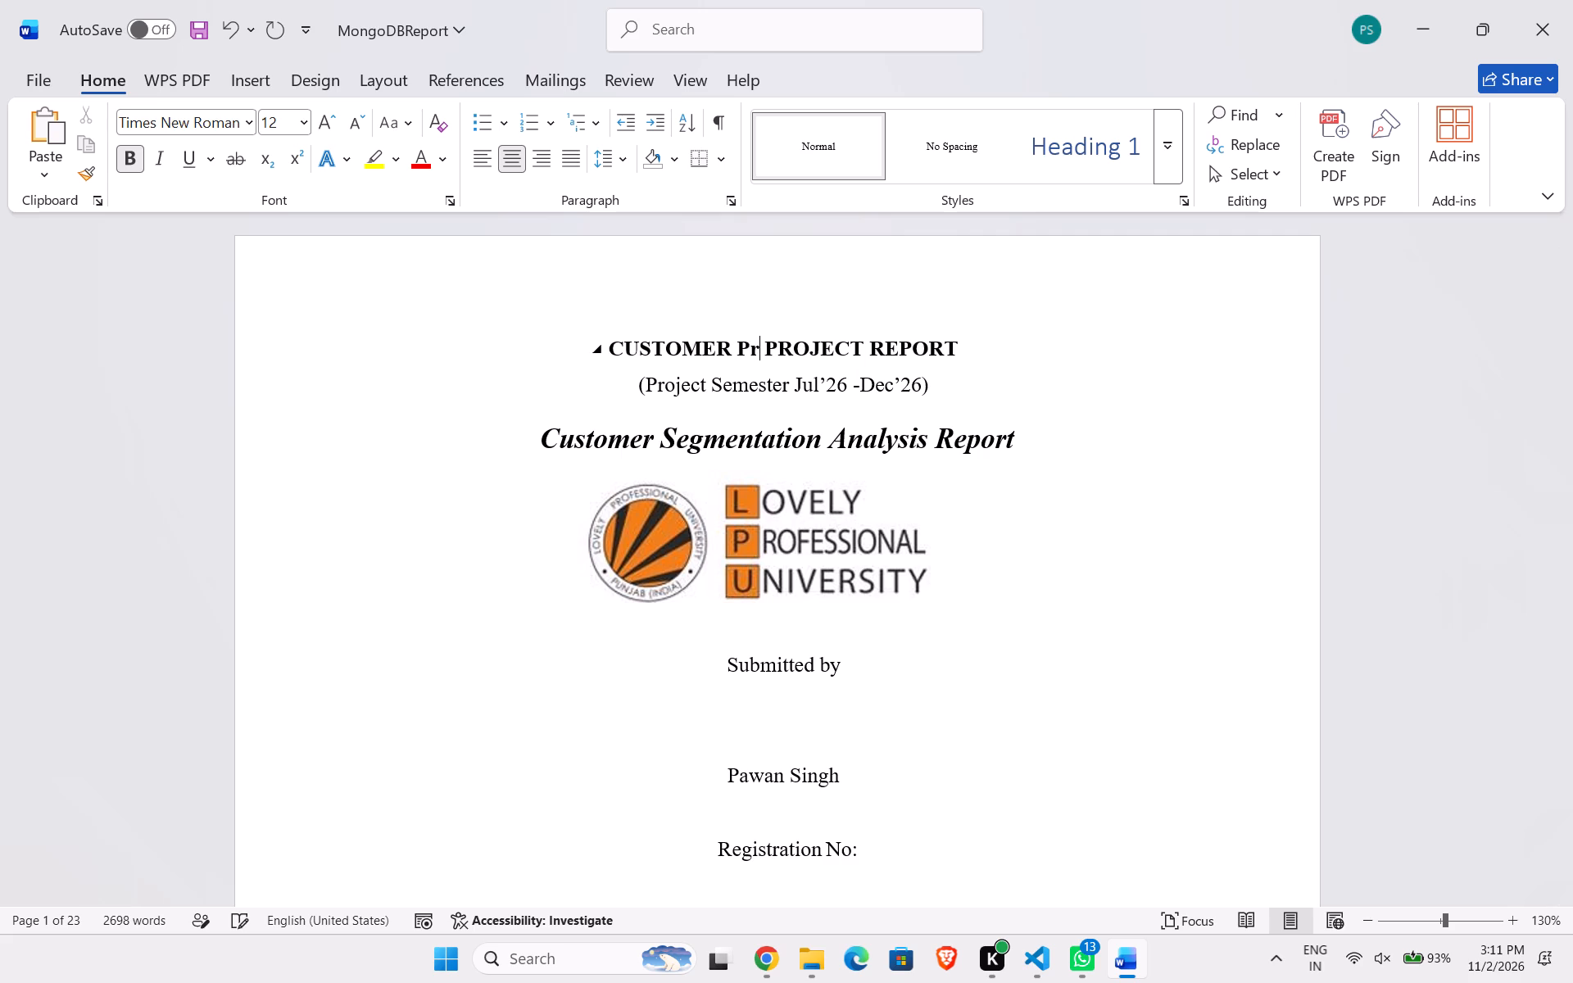
{"action": "key", "text": "BackSpace"}
{"action": "key", "text": "BackSpace"}
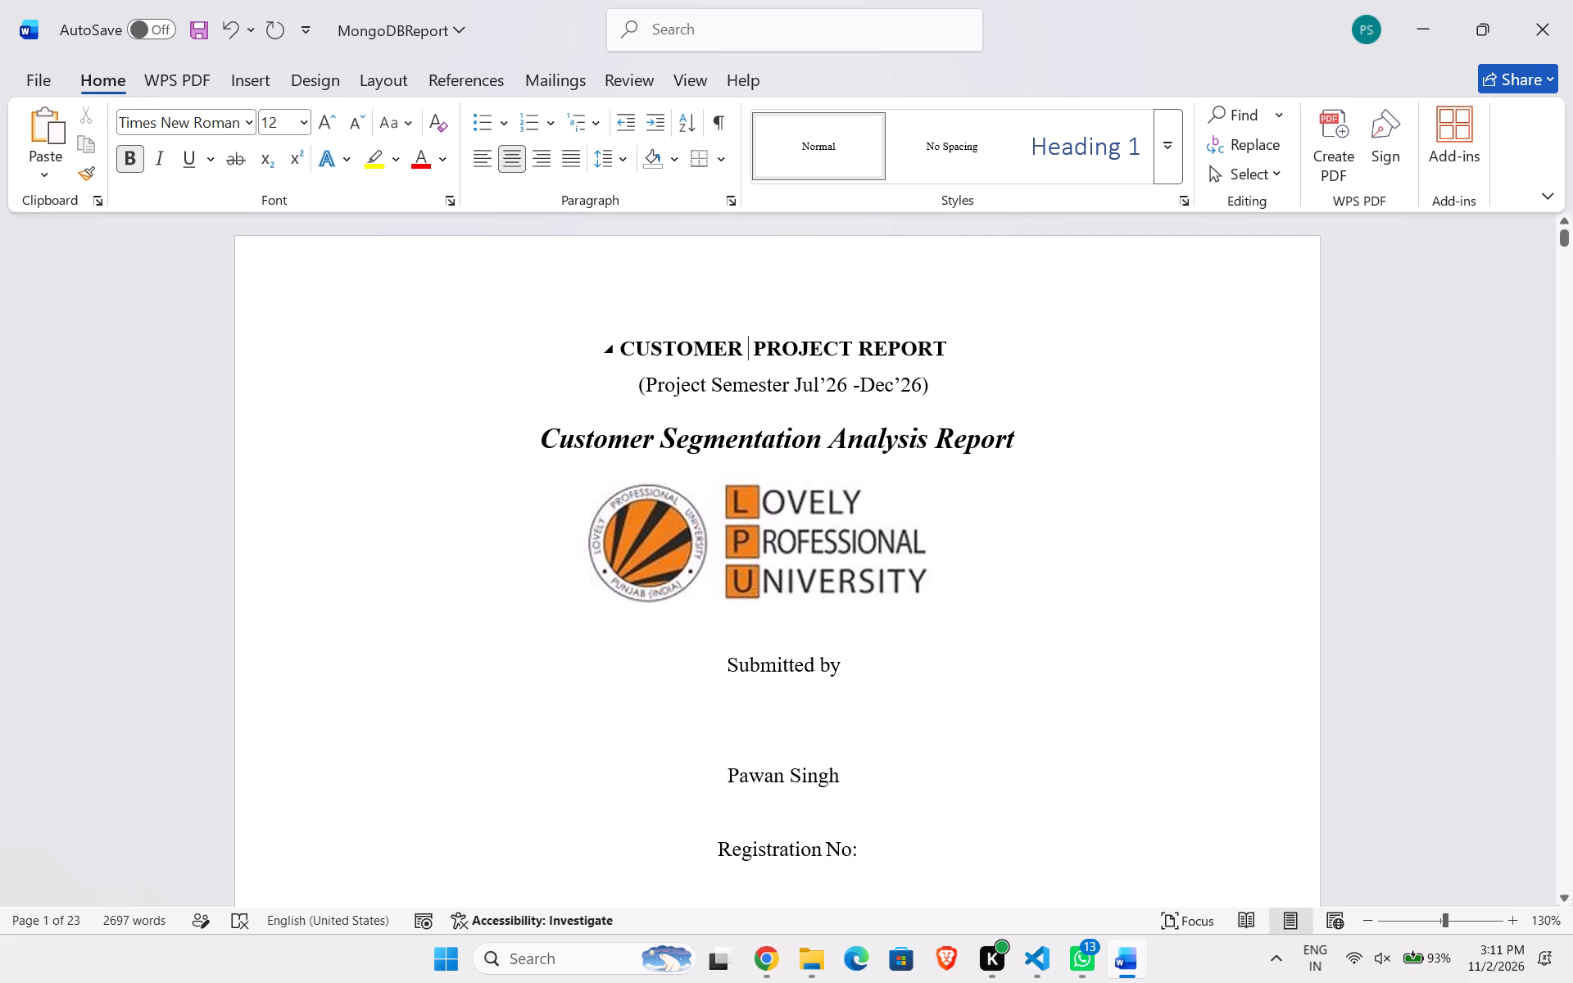
{"action": "key", "text": "shift+p"}
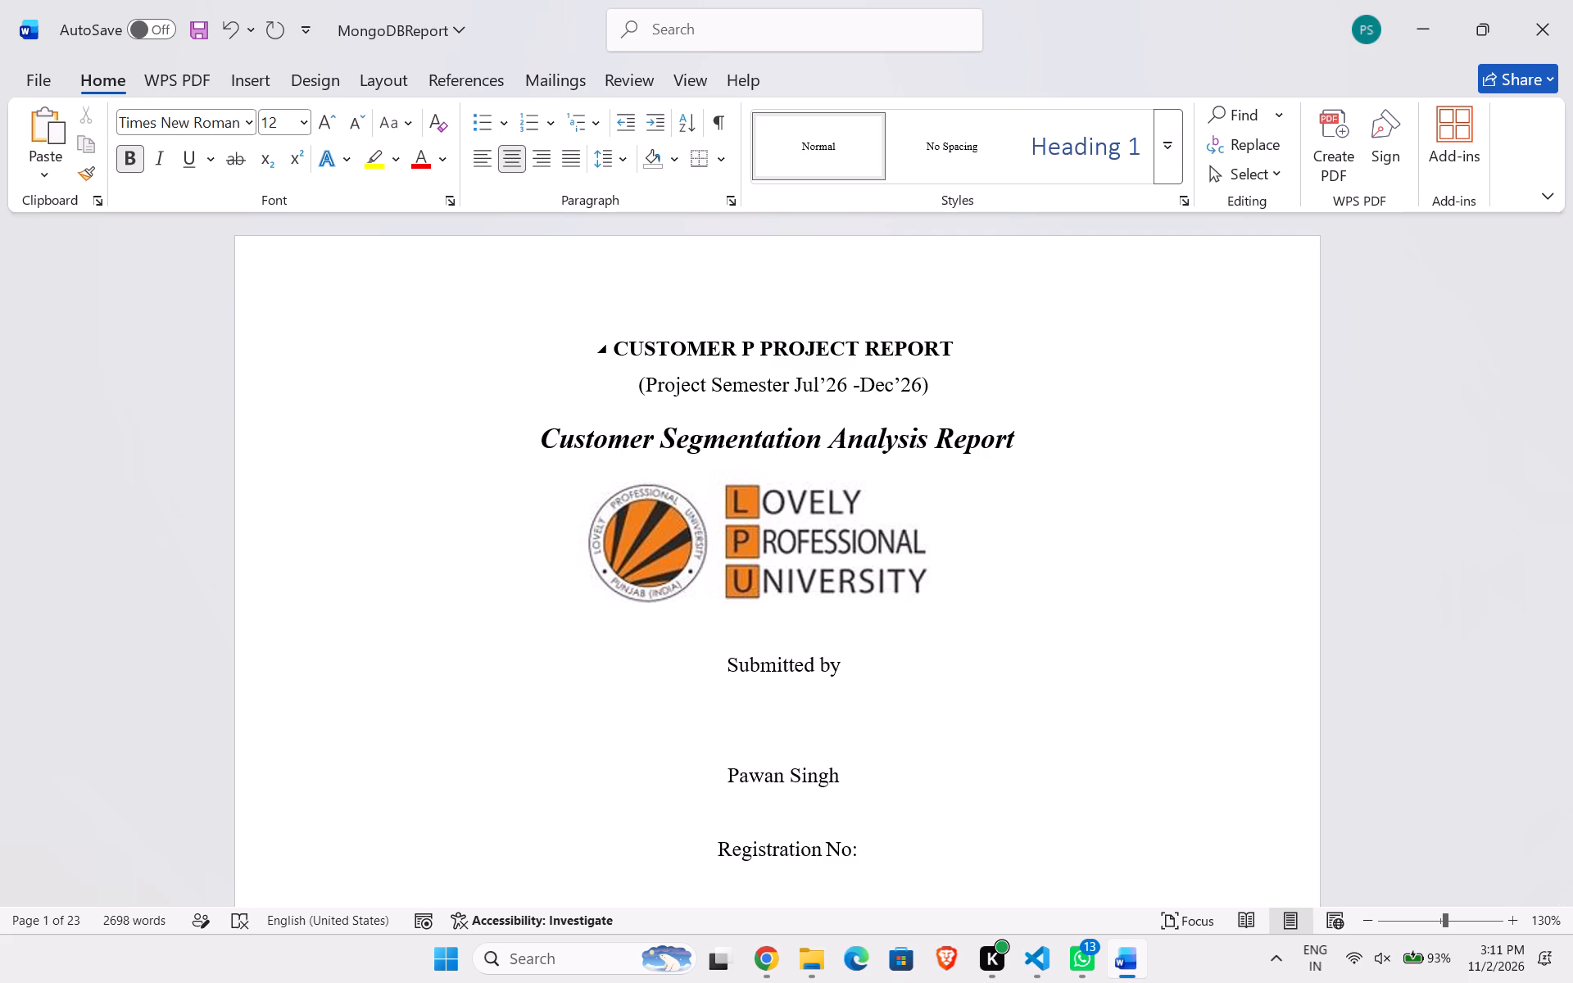
{"action": "type", "text": "rediction"}
{"action": "key", "text": "space"}
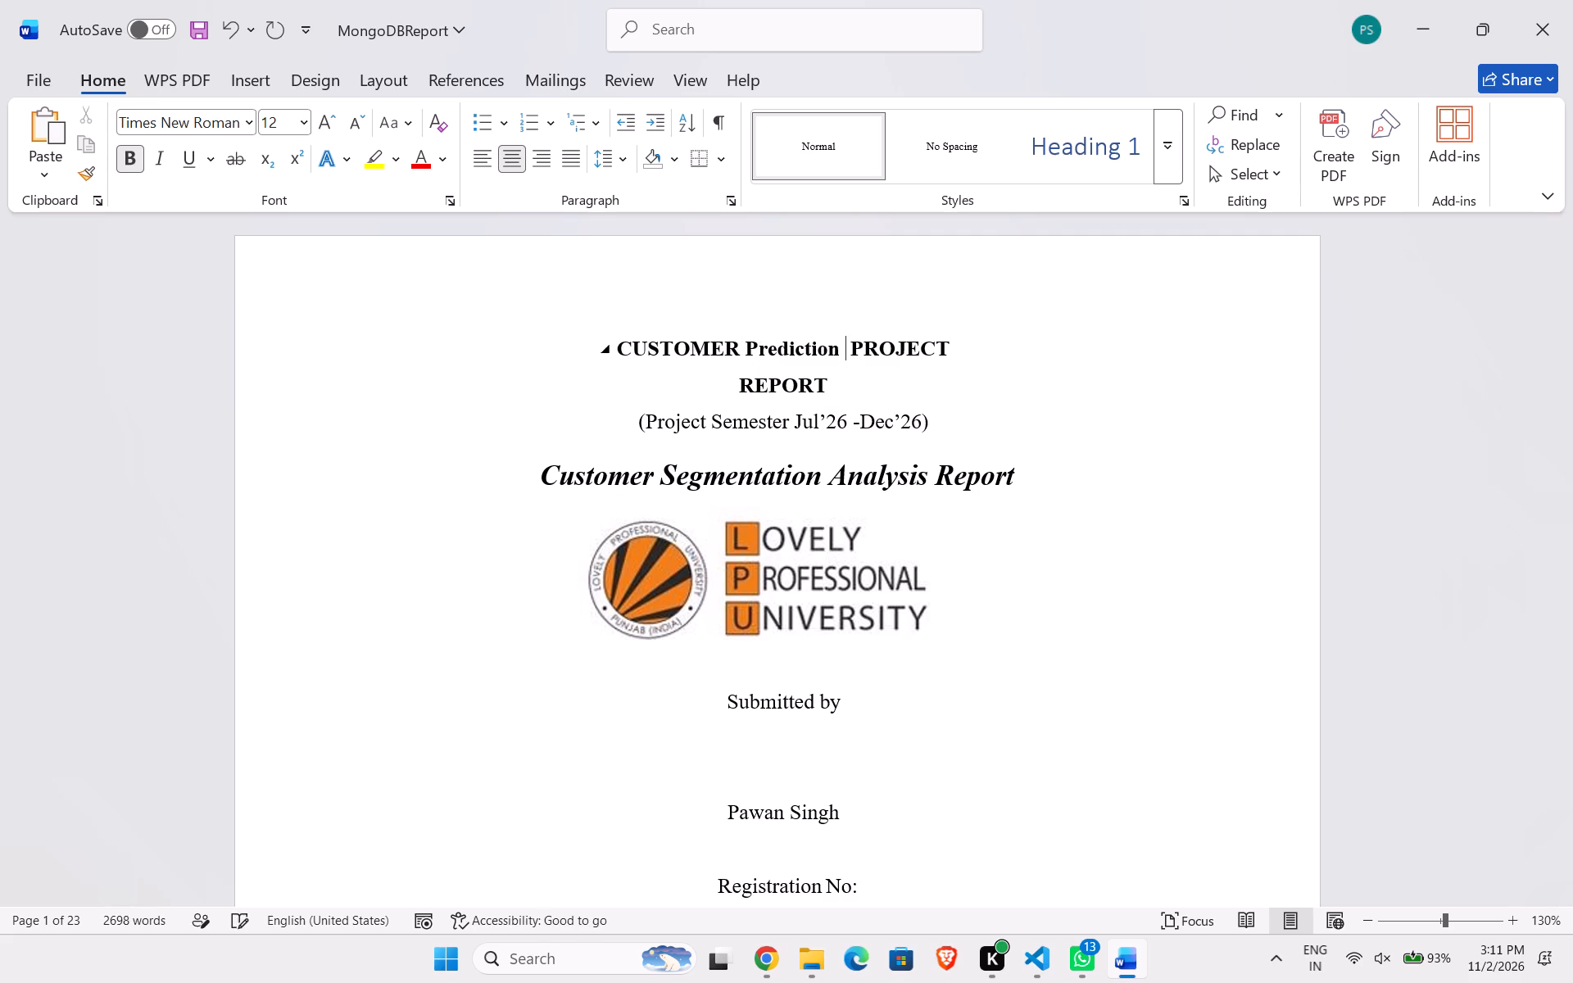
Pad the cover title with spaces after "Prediction" so that "PROJECT REPORT" starts on its own line.
{"action": "key", "text": "space"}
{"action": "key", "text": "space"}
{"action": "key", "text": "space"}
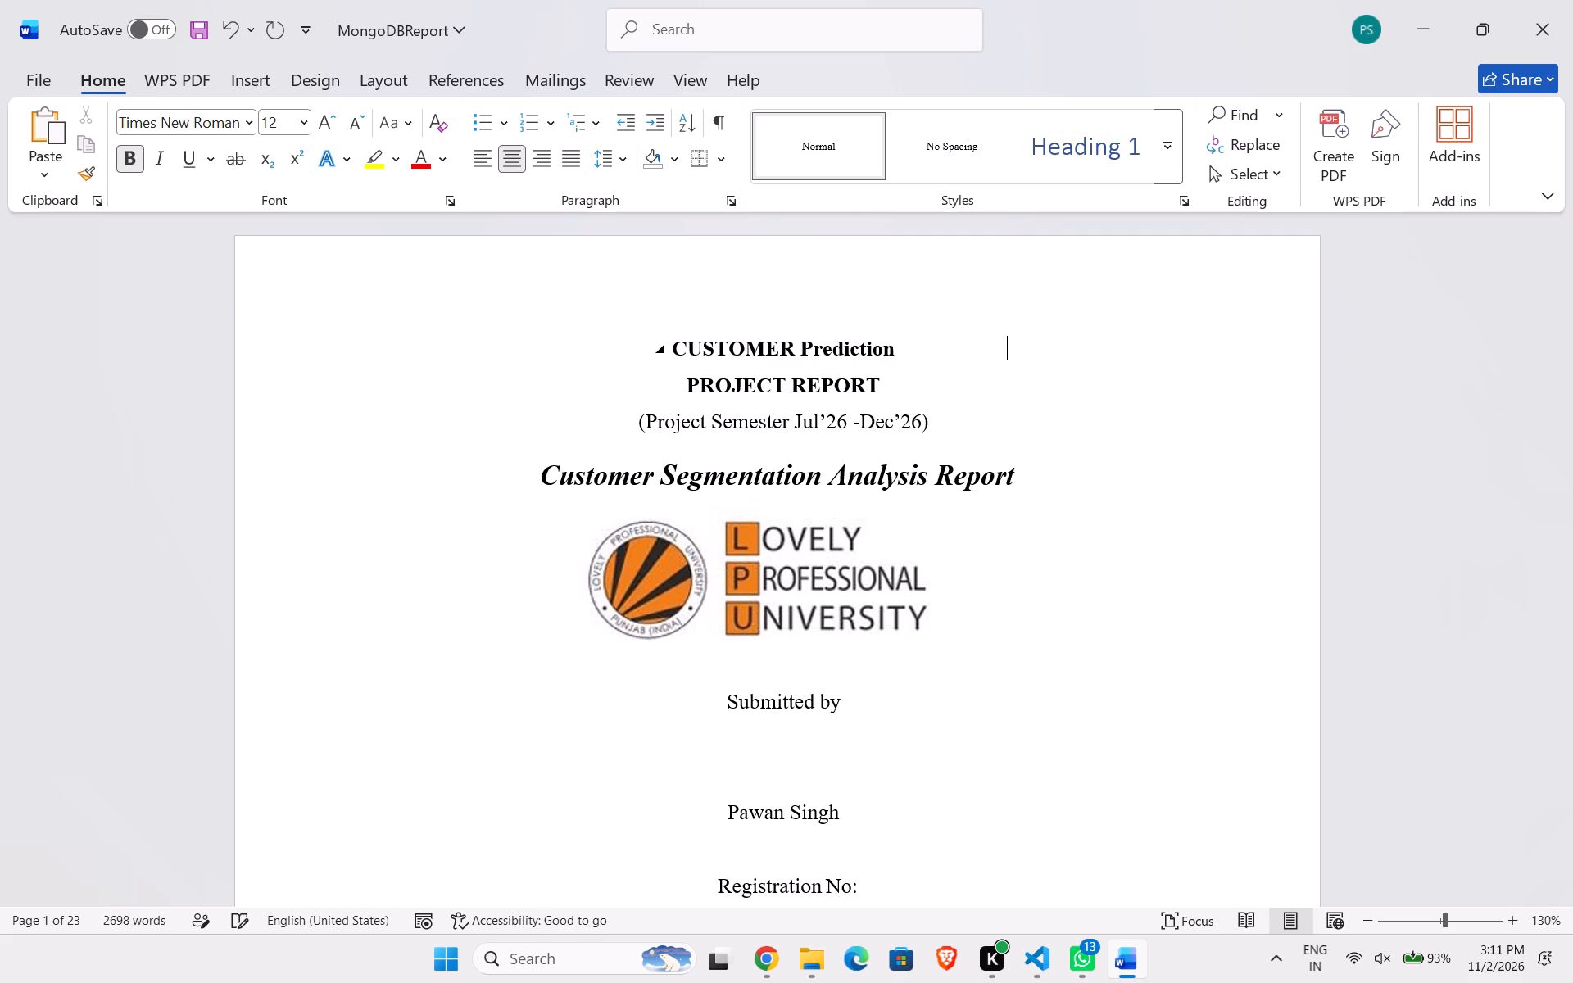
{"action": "key", "text": "BackSpace"}
{"action": "key", "text": "BackSpace"}
{"action": "key", "text": "BackSpace"}
{"action": "key", "text": "BackSpace"}
{"action": "key", "text": "BackSpace"}
{"action": "key", "text": "BackSpace"}
{"action": "key", "text": "BackSpace"}
{"action": "key", "text": "BackSpace"}
Change the initial capital of "Prediction" in the cover title to lowercase, keeping the word bold.
{"action": "key", "text": "Left"}
{"action": "key", "text": "Left"}
{"action": "key", "text": "Left"}
{"action": "key", "text": "Left"}
{"action": "key", "text": "Left"}
{"action": "key", "text": "Left"}
{"action": "key", "text": "Left"}
{"action": "key", "text": "Left"}
{"action": "key", "text": "Left"}
{"action": "key", "text": "Left"}
{"action": "key", "text": "Left"}
{"action": "key", "text": "Left"}
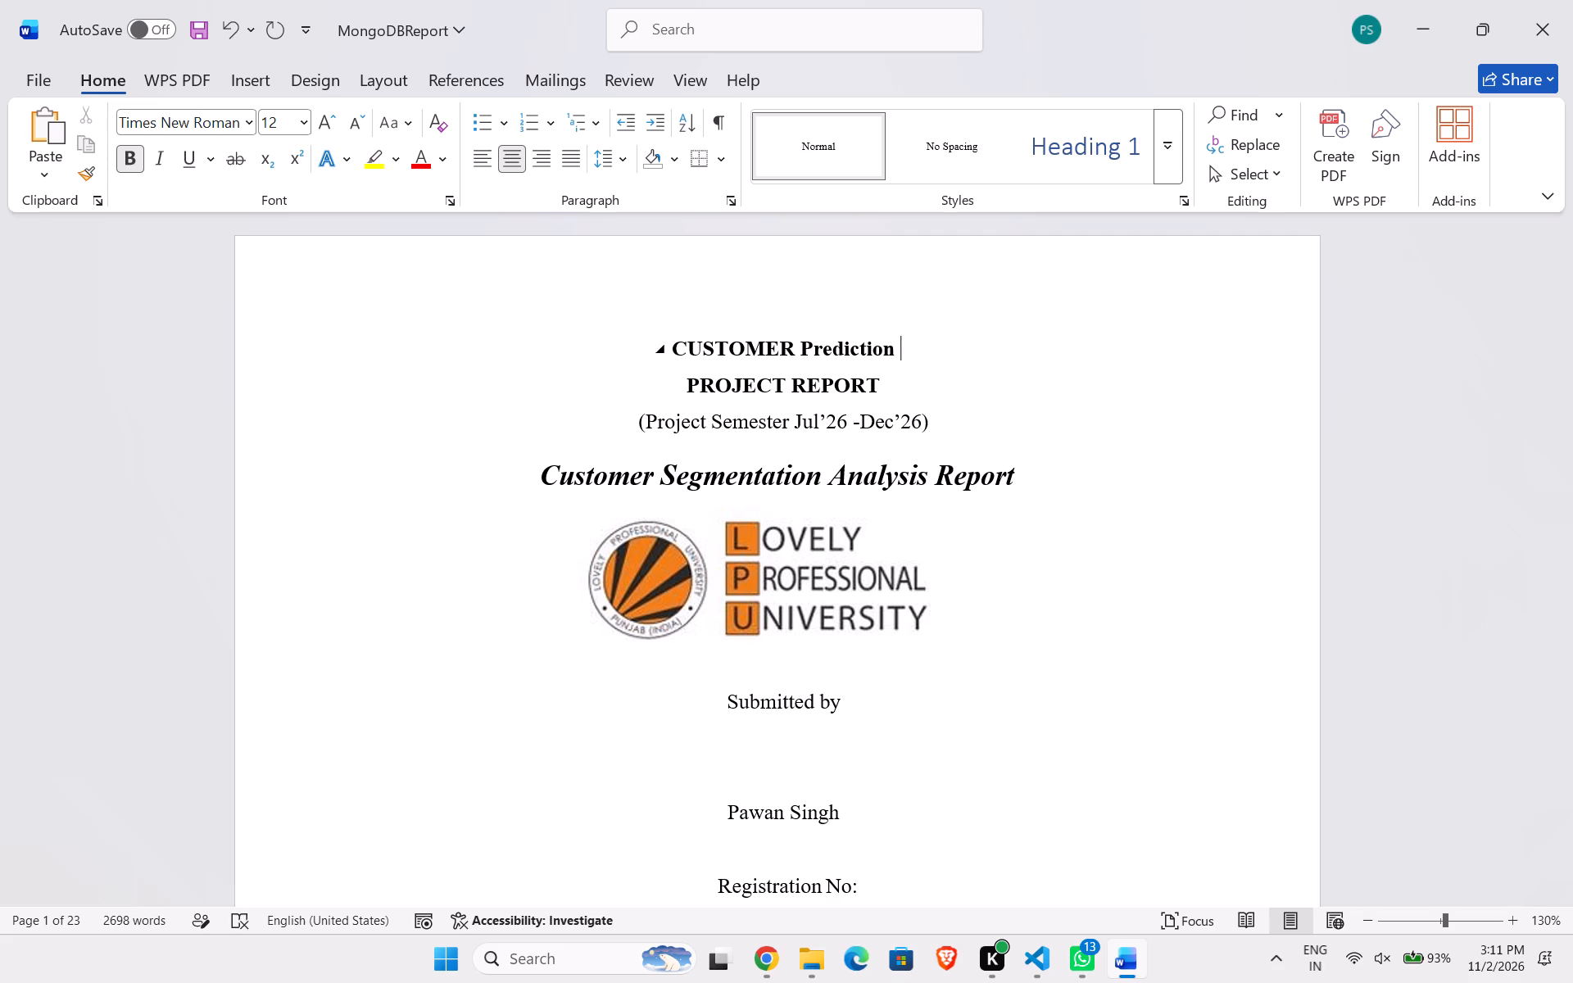
{"action": "key", "text": "Left"}
{"action": "left_click", "coordinate": [819, 338]}
{"action": "key", "text": "Left"}
{"action": "key", "text": "BackSpace"}
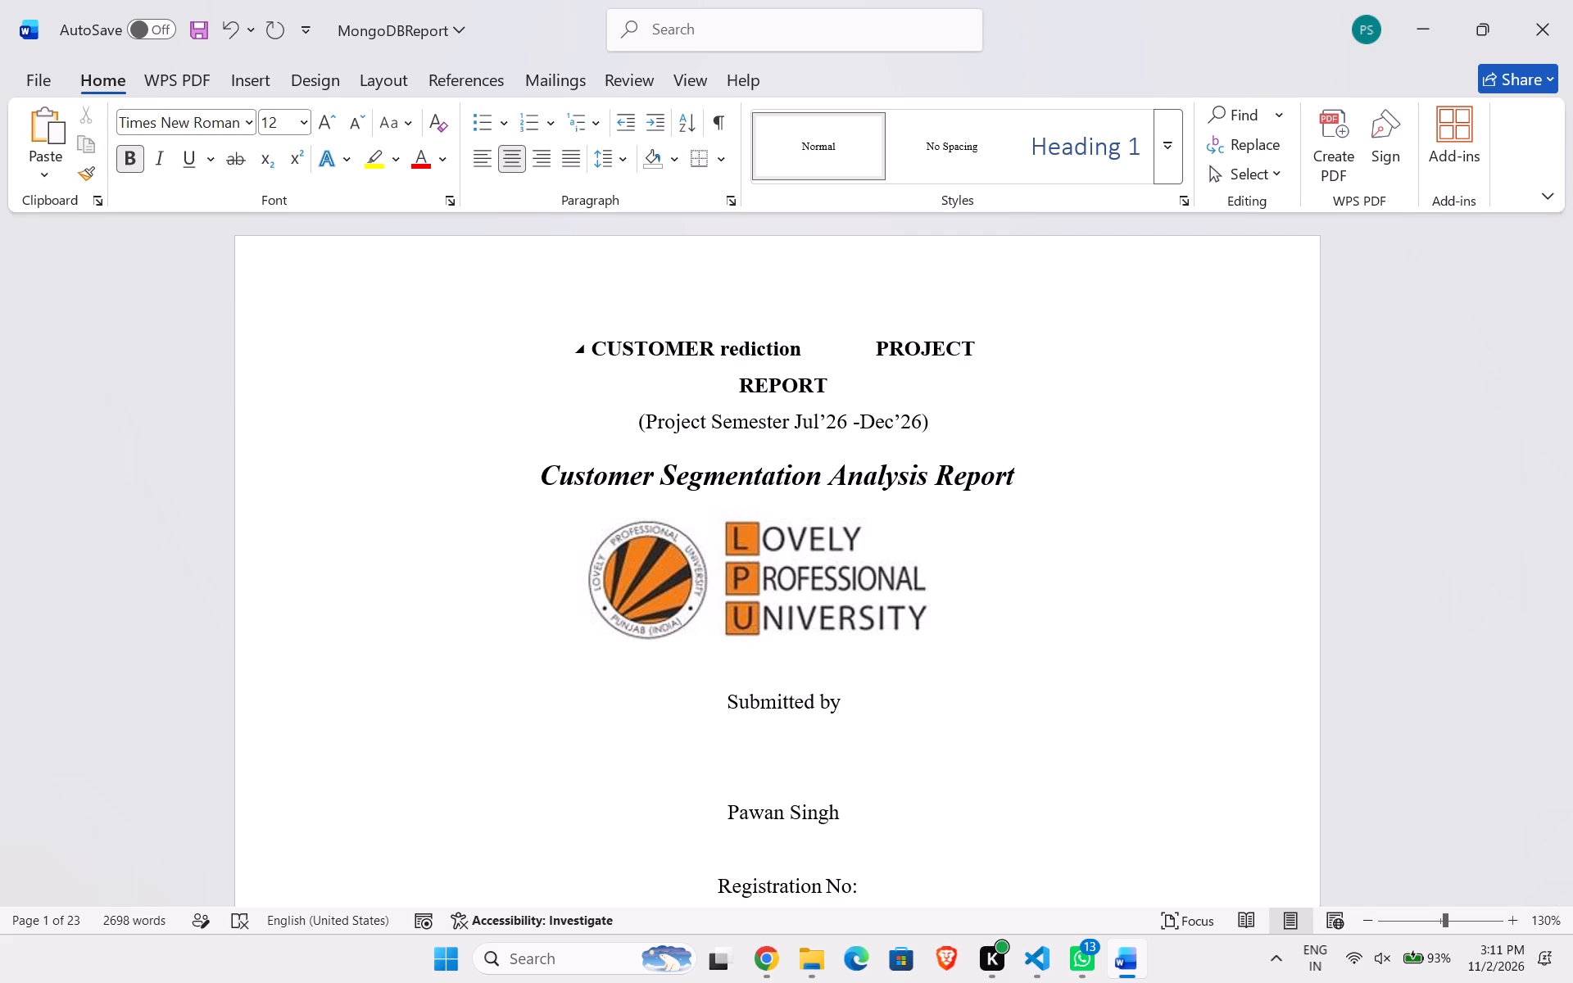
{"action": "key", "text": "p"}
{"action": "key", "text": "Right"}
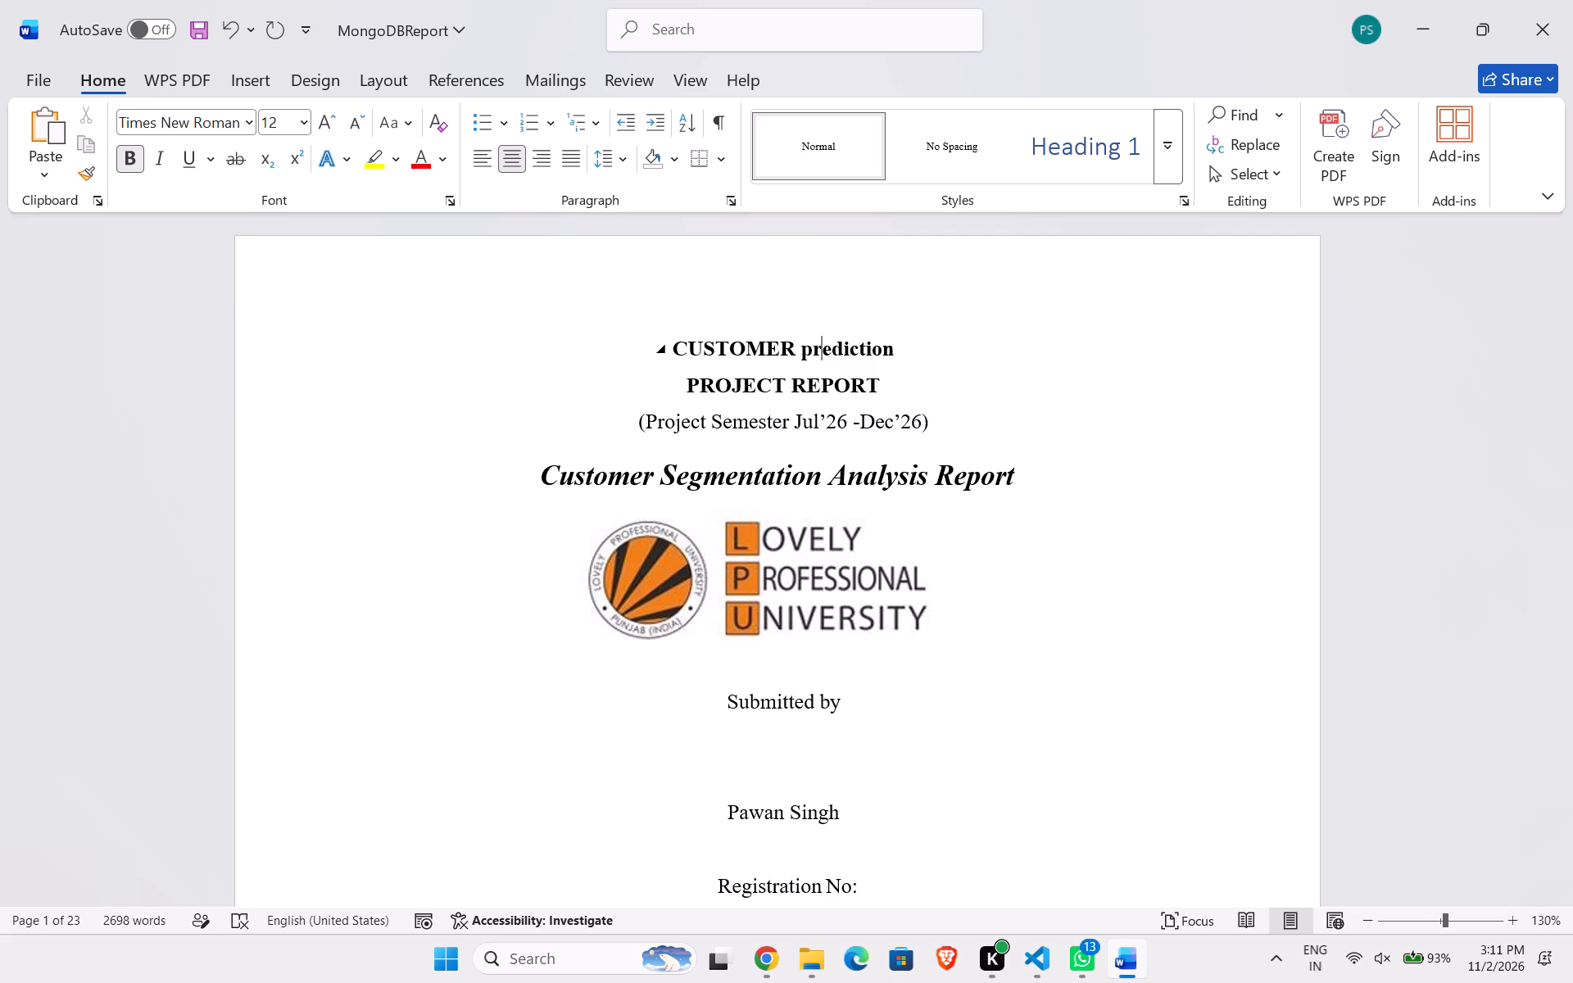
{"action": "key", "text": "ctrl+b"}
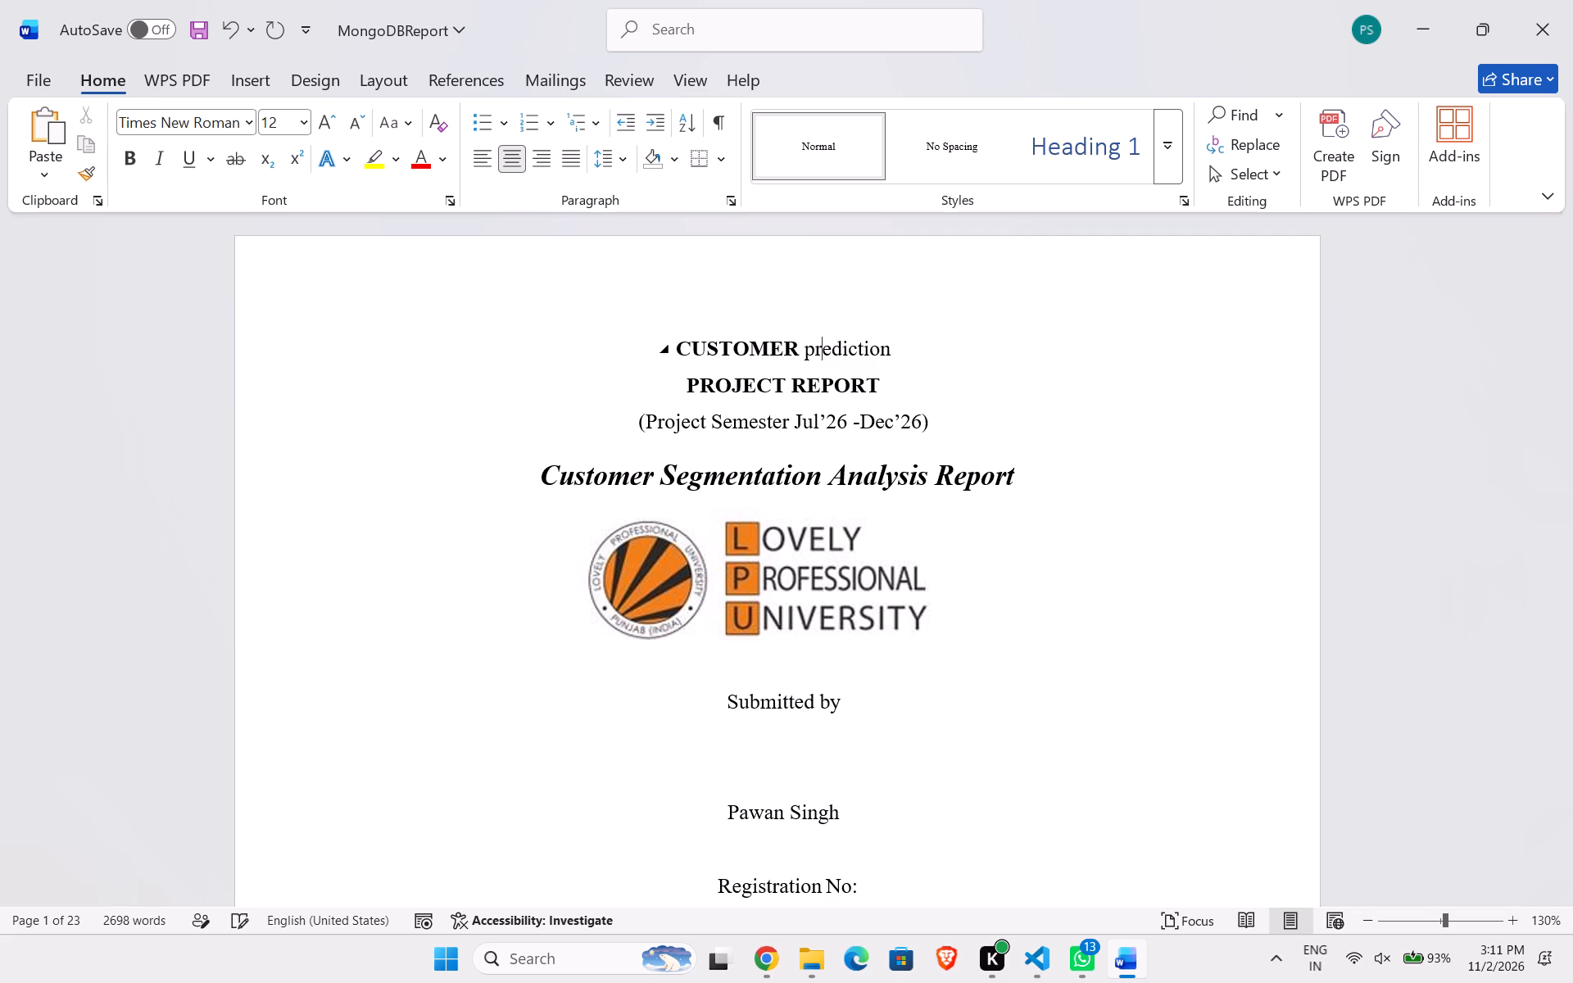
{"action": "key", "text": "ctrl+b"}
Replace the word "prediction" in the cover page's top title with the all-capitals "PREDICTION".
{"action": "left_click", "coordinate": [893, 347]}
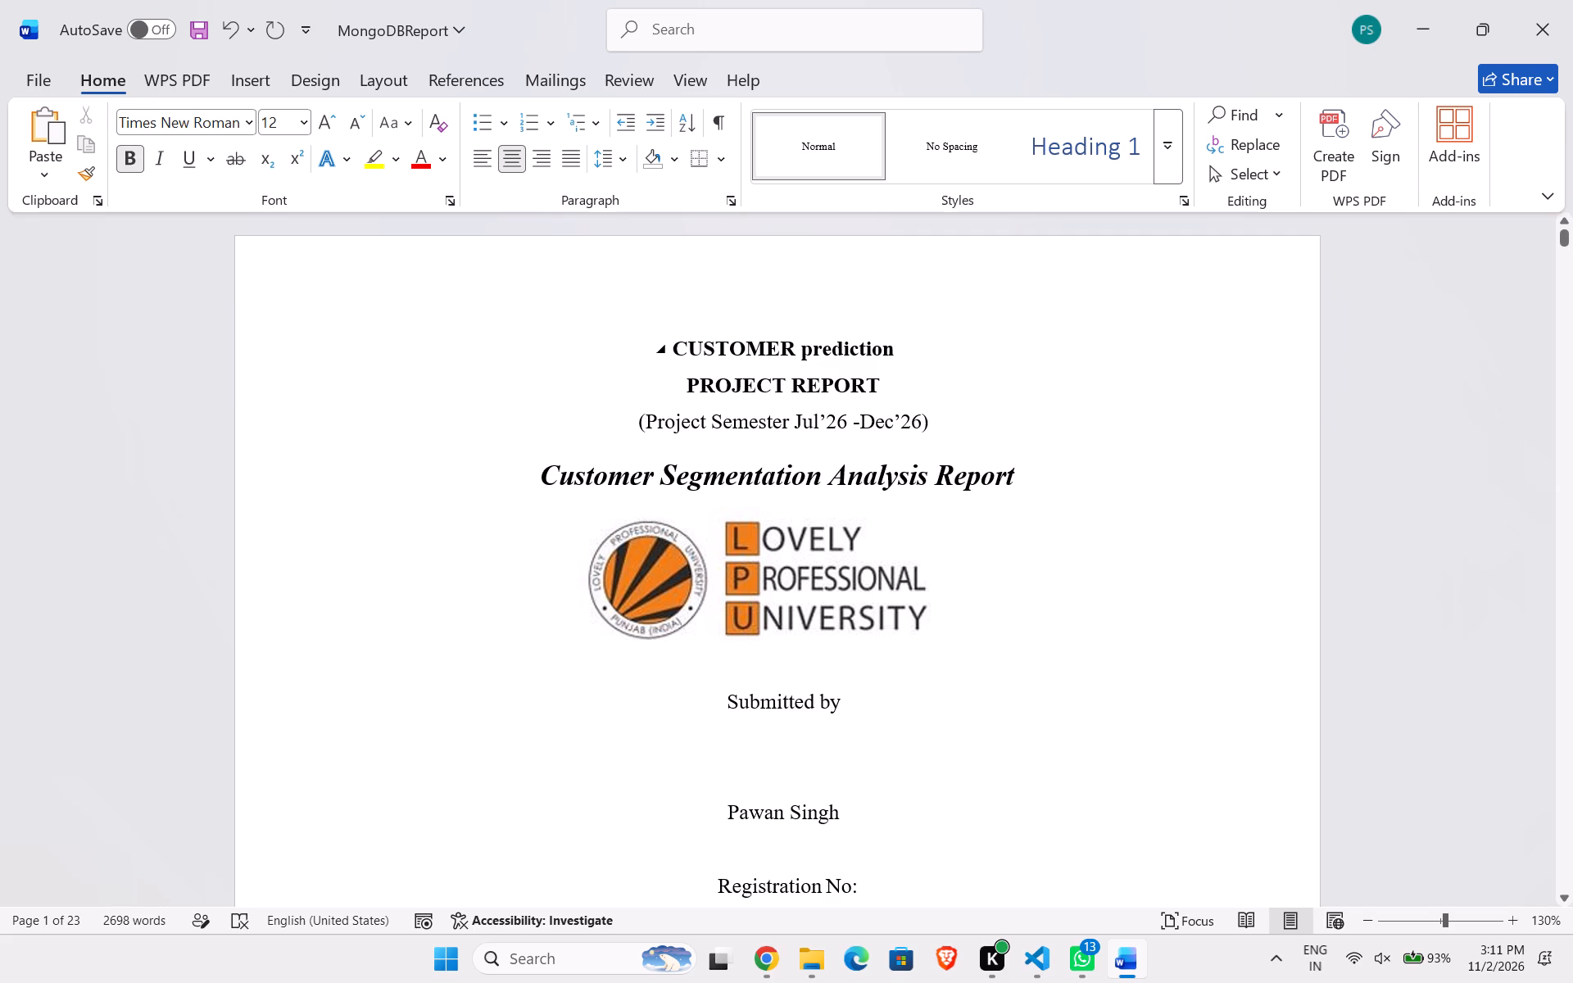
{"action": "left_click_drag", "start_coordinate": [893, 347], "coordinate": [825, 345]}
{"action": "left_click", "coordinate": [891, 345]}
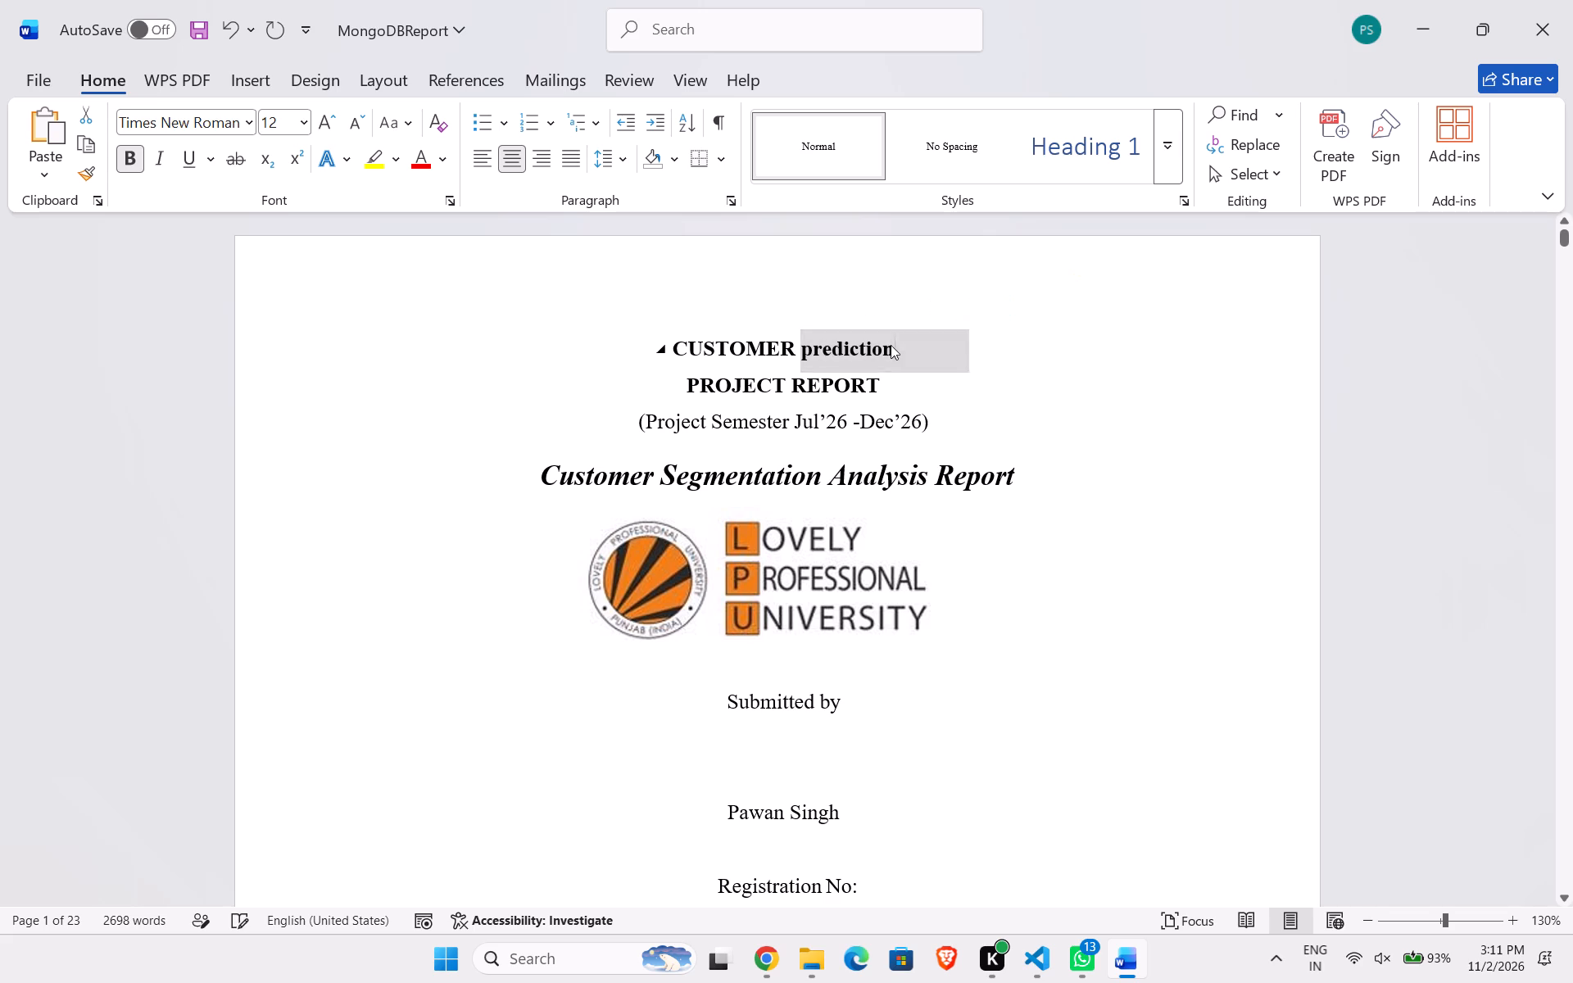
{"action": "key", "text": "BackSpace"}
{"action": "key", "text": "BackSpace"}
{"action": "key", "text": "BackSpace"}
{"action": "key", "text": "BackSpace"}
{"action": "key", "text": "BackSpace"}
{"action": "key", "text": "BackSpace"}
{"action": "key", "text": "BackSpace"}
{"action": "key", "text": "BackSpace"}
{"action": "key", "text": "BackSpace"}
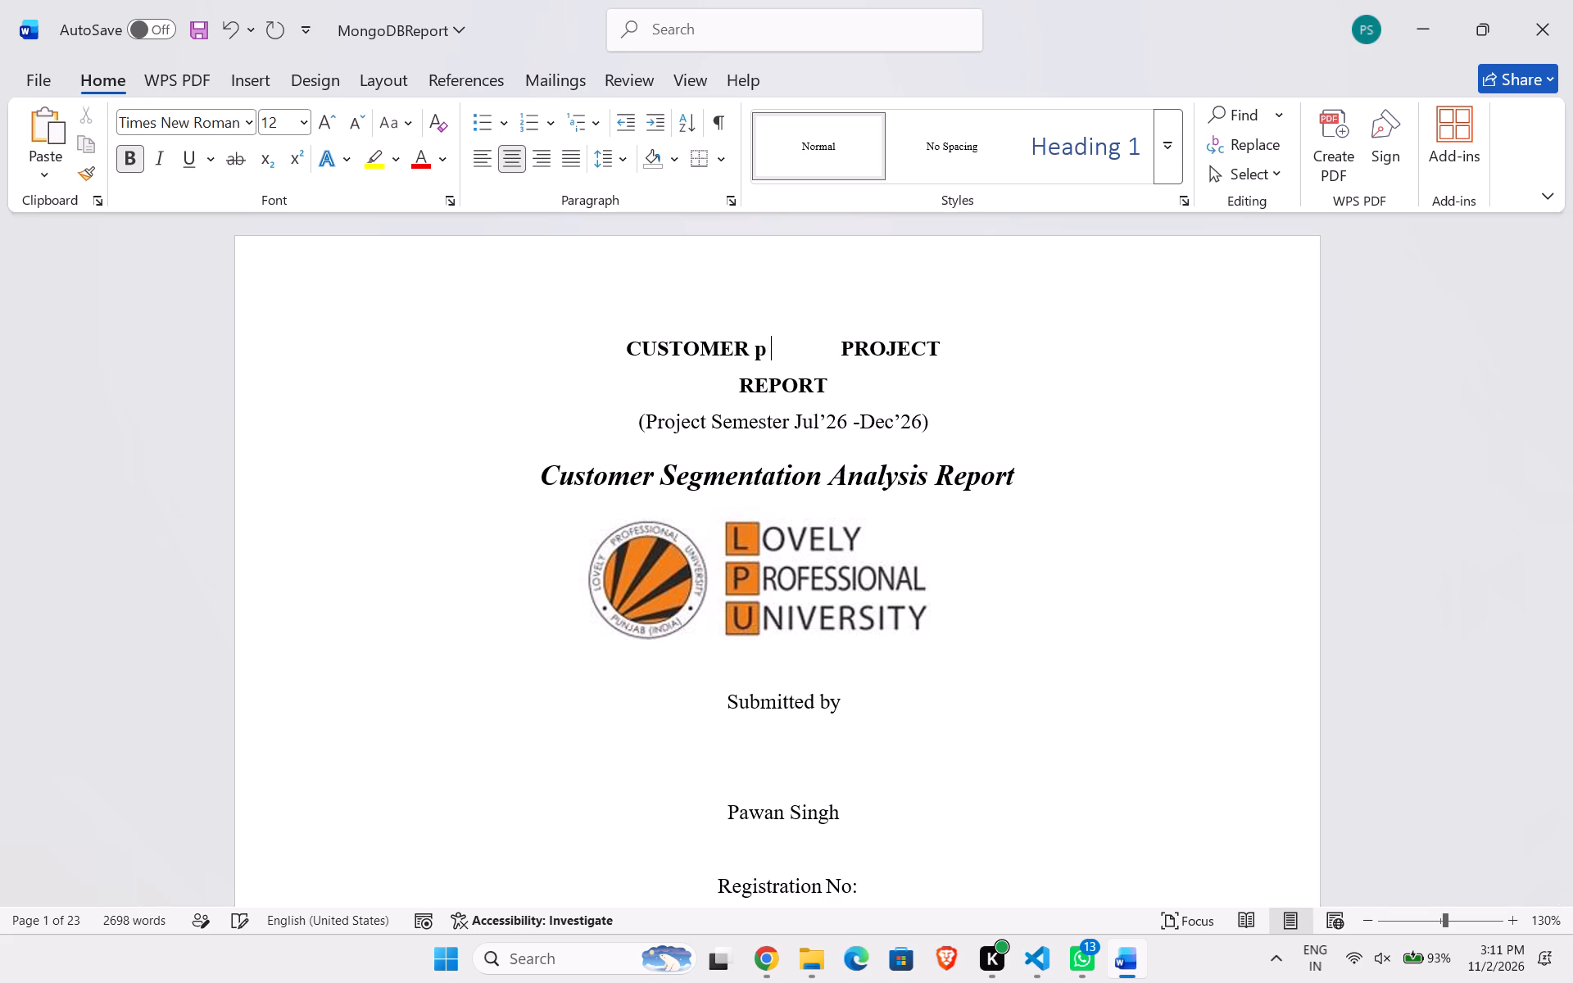
{"action": "key", "text": "BackSpace"}
{"action": "type", "text": "PRE"}
{"action": "type", "text": "DICTION"}
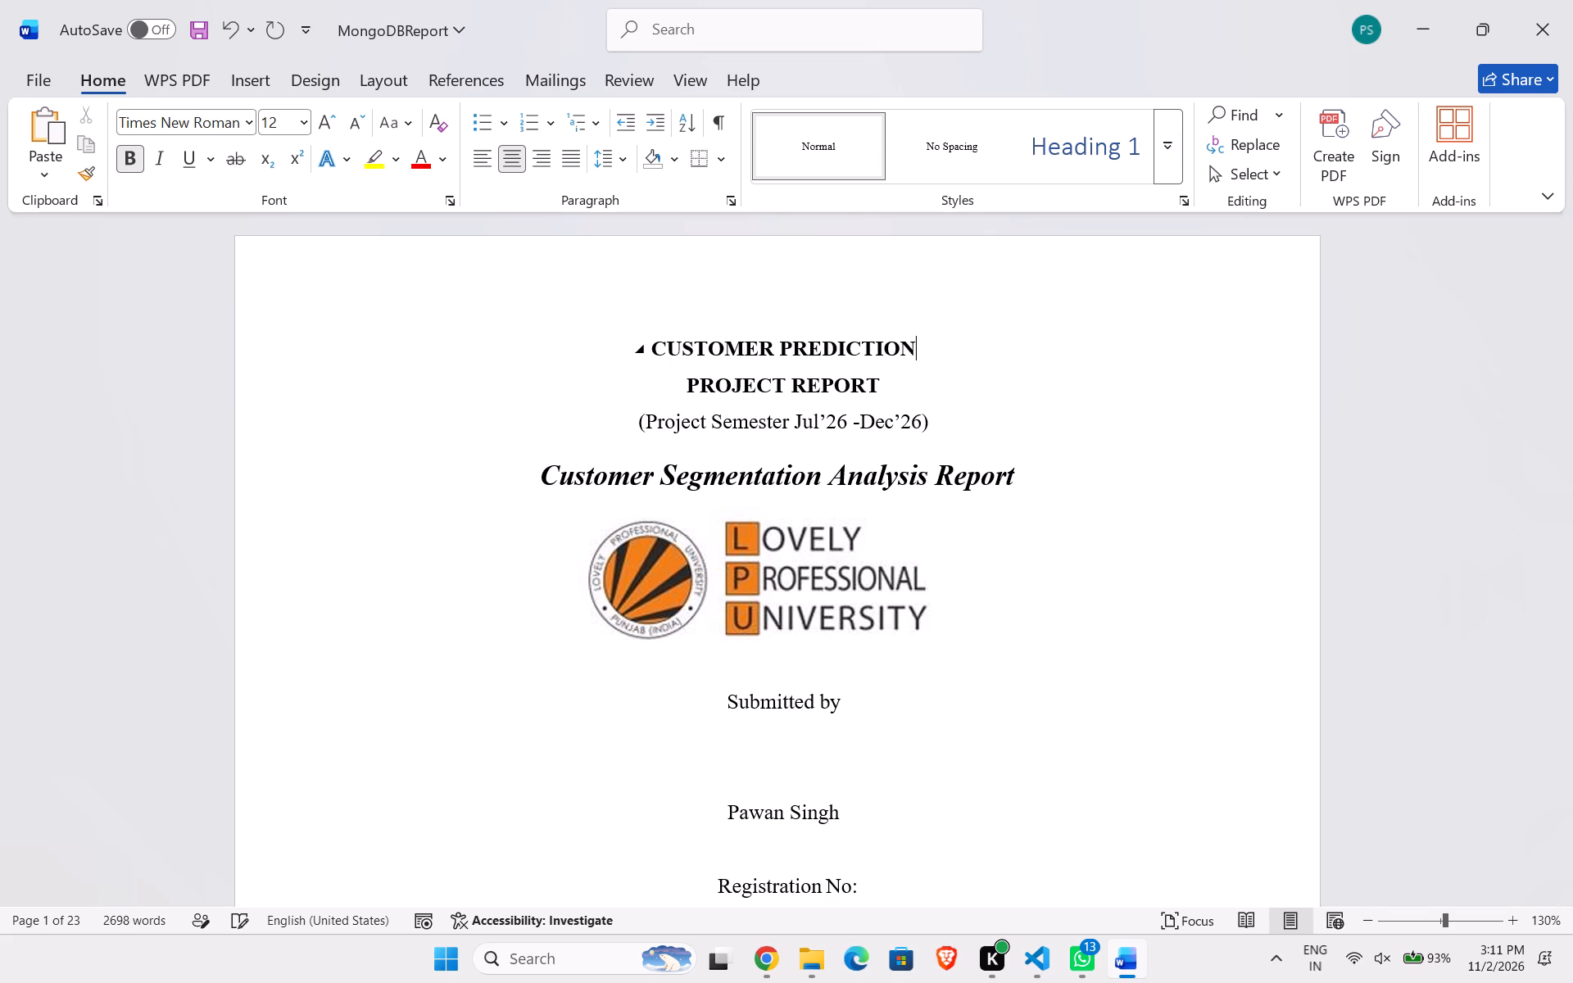
Replace "Segmentation" with "Prediction" in the italic cover subtitle, making it "Customer Prediction Analysis Report".
{"action": "scroll", "coordinate": [891, 345], "scroll_direction": "down", "scroll_amount": 1}
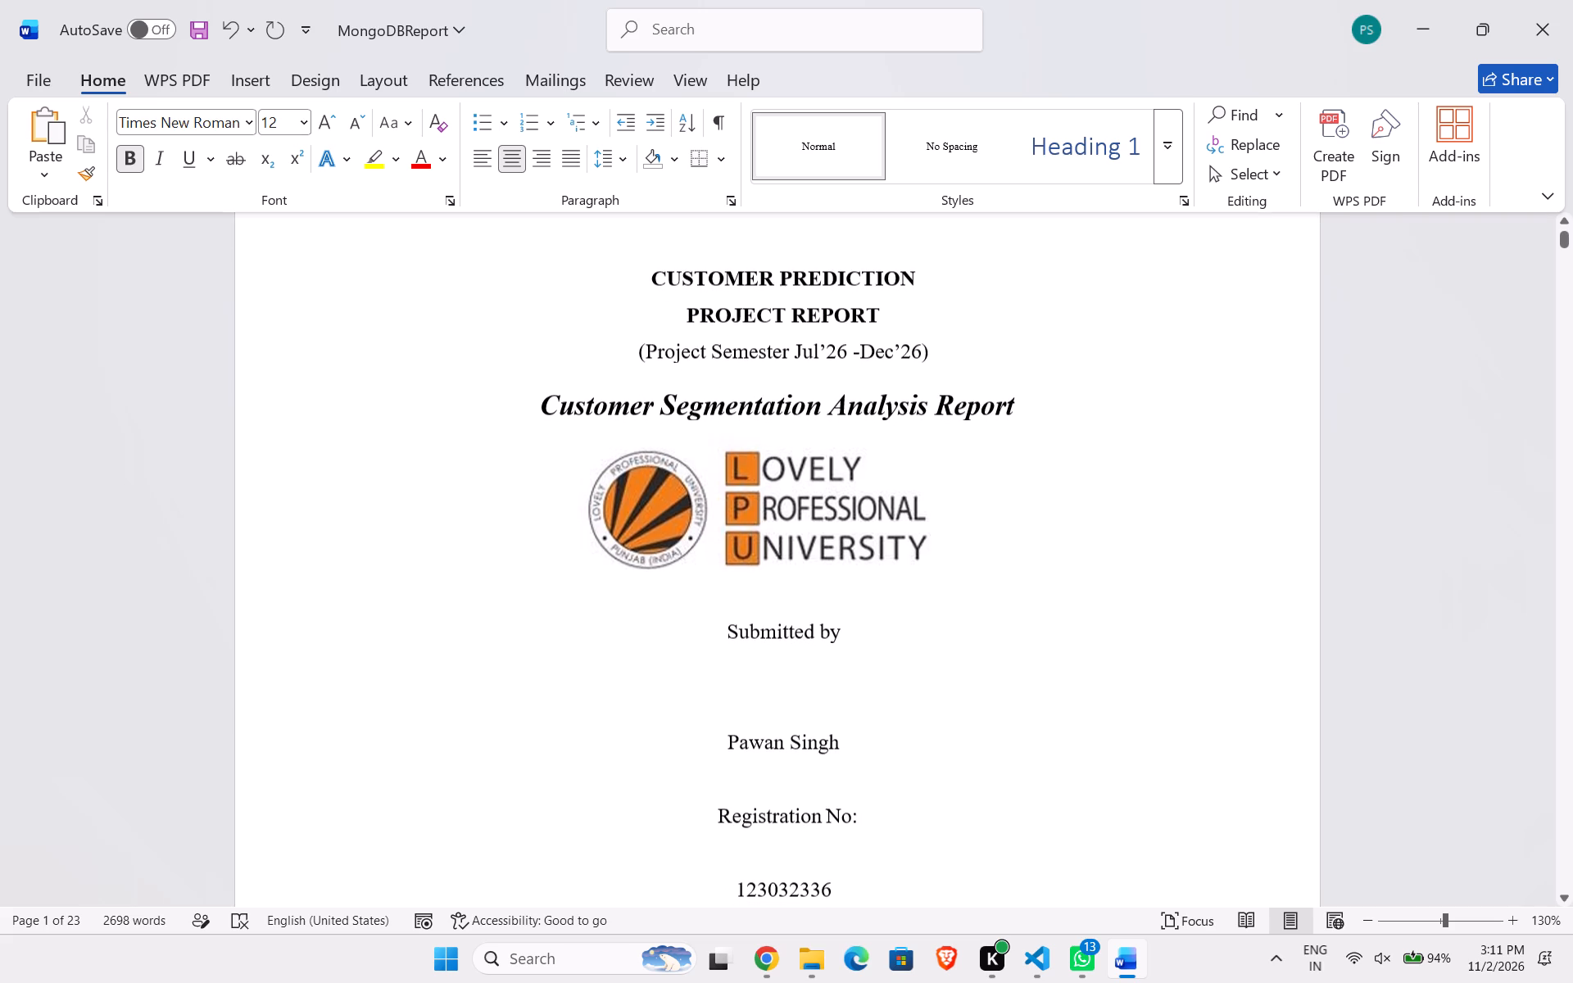
{"action": "left_click", "coordinate": [809, 403]}
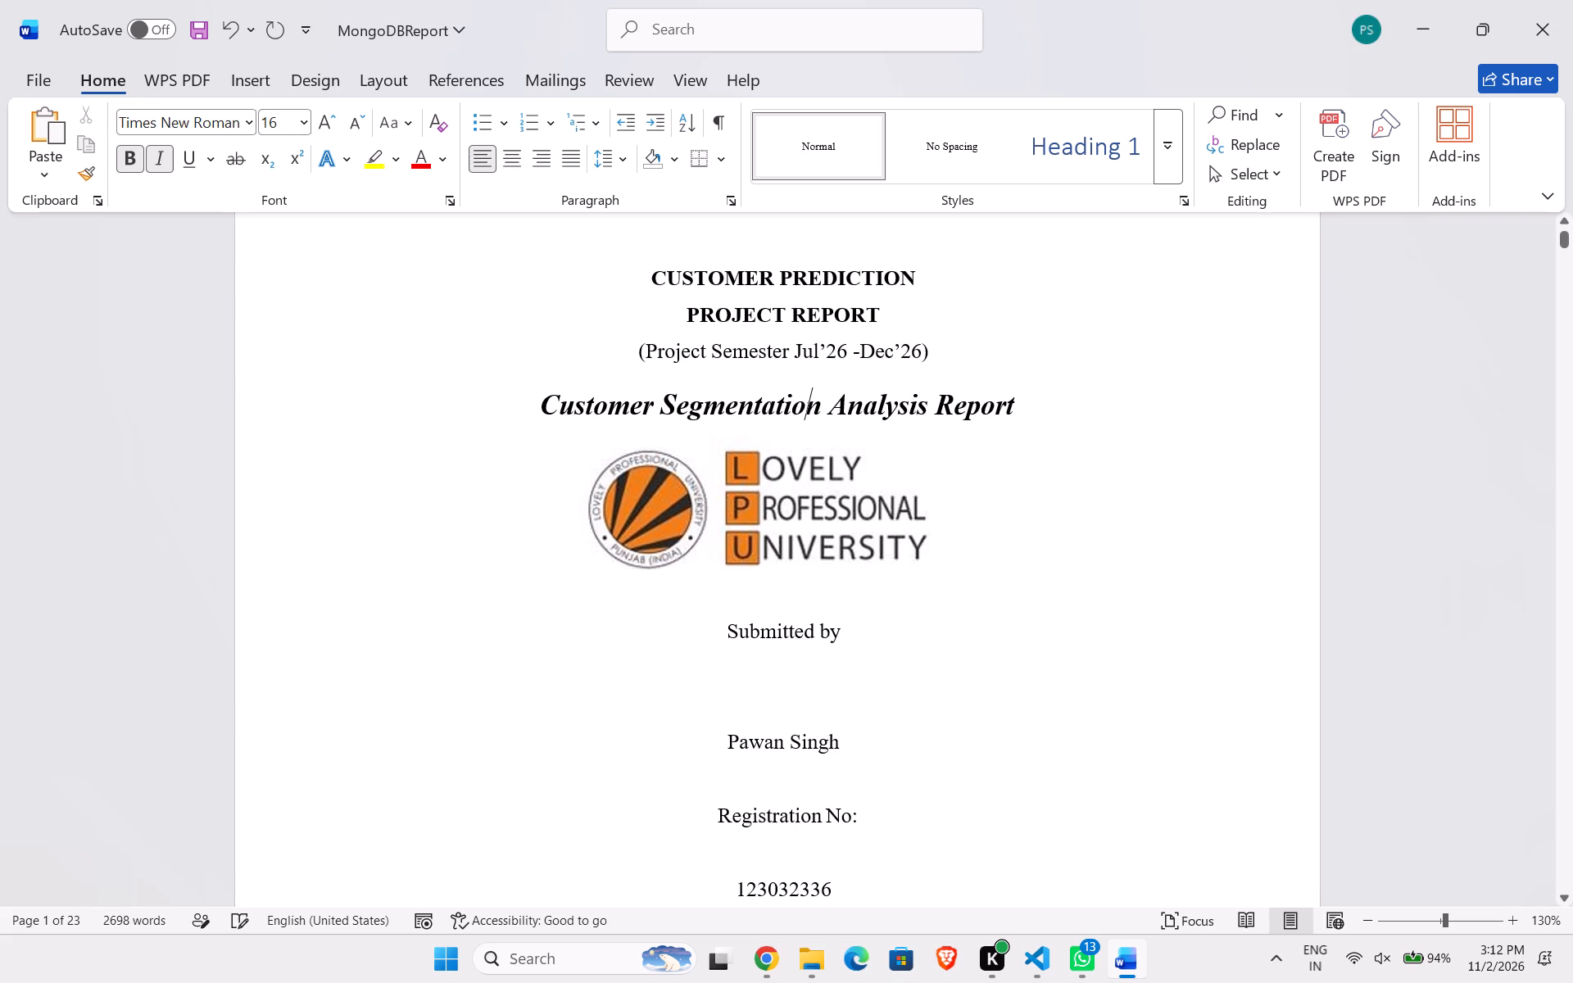
{"action": "left_click", "coordinate": [816, 410]}
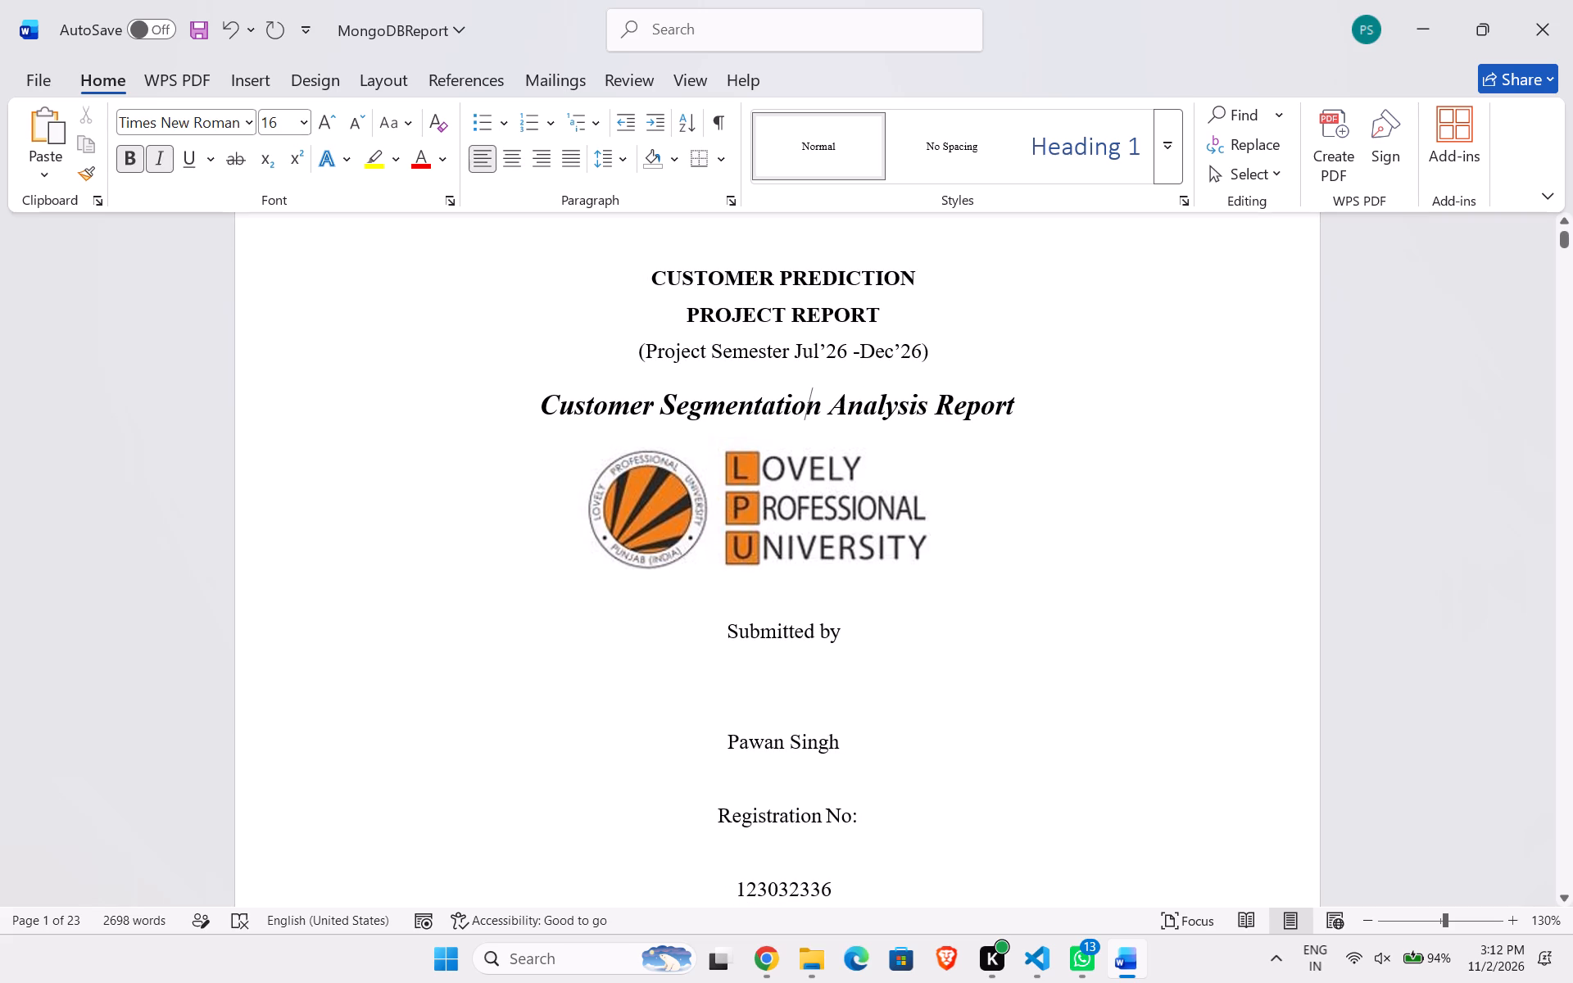
{"action": "left_click", "coordinate": [769, 405]}
{"action": "left_click", "coordinate": [773, 407]}
{"action": "key", "text": "BackSpace"}
{"action": "key", "text": "BackSpace"}
{"action": "key", "text": "BackSpace"}
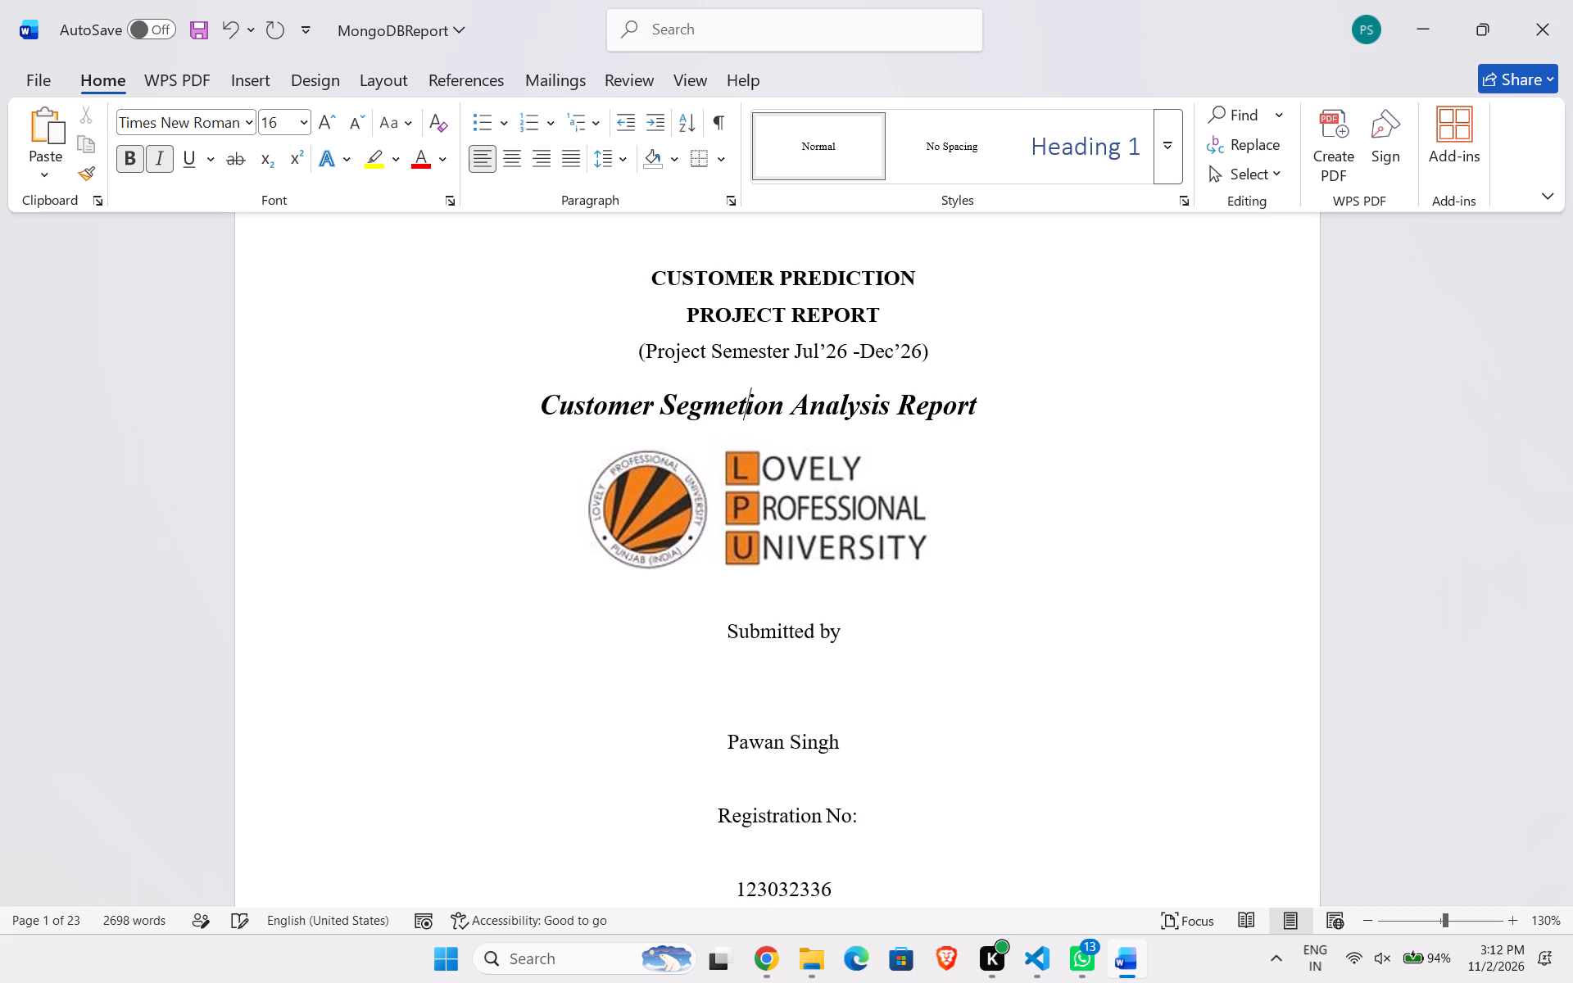
{"action": "key", "text": "BackSpace"}
{"action": "key", "text": "BackSpace"}
{"action": "key", "text": "BackSpace"}
{"action": "key", "text": "BackSpace"}
{"action": "key", "text": "BackSpace"}
{"action": "key", "text": "BackSpace"}
{"action": "key", "text": "space"}
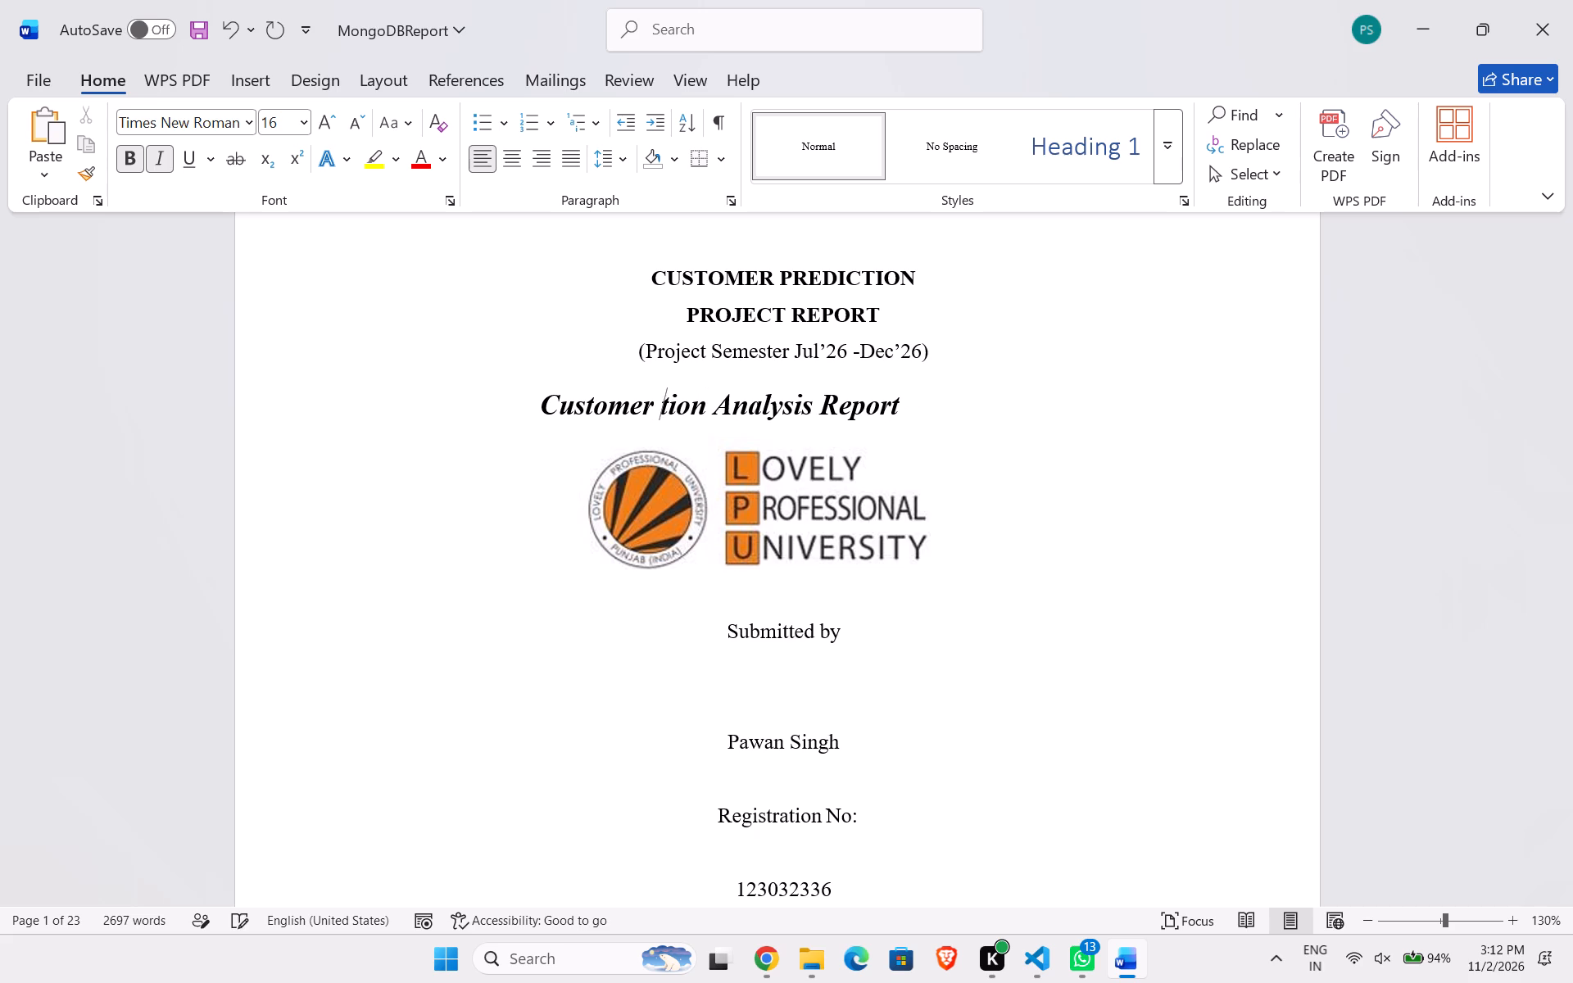
{"action": "type", "text": "PRED"}
{"action": "key", "text": "BackSpace"}
{"action": "key", "text": "BackSpace"}
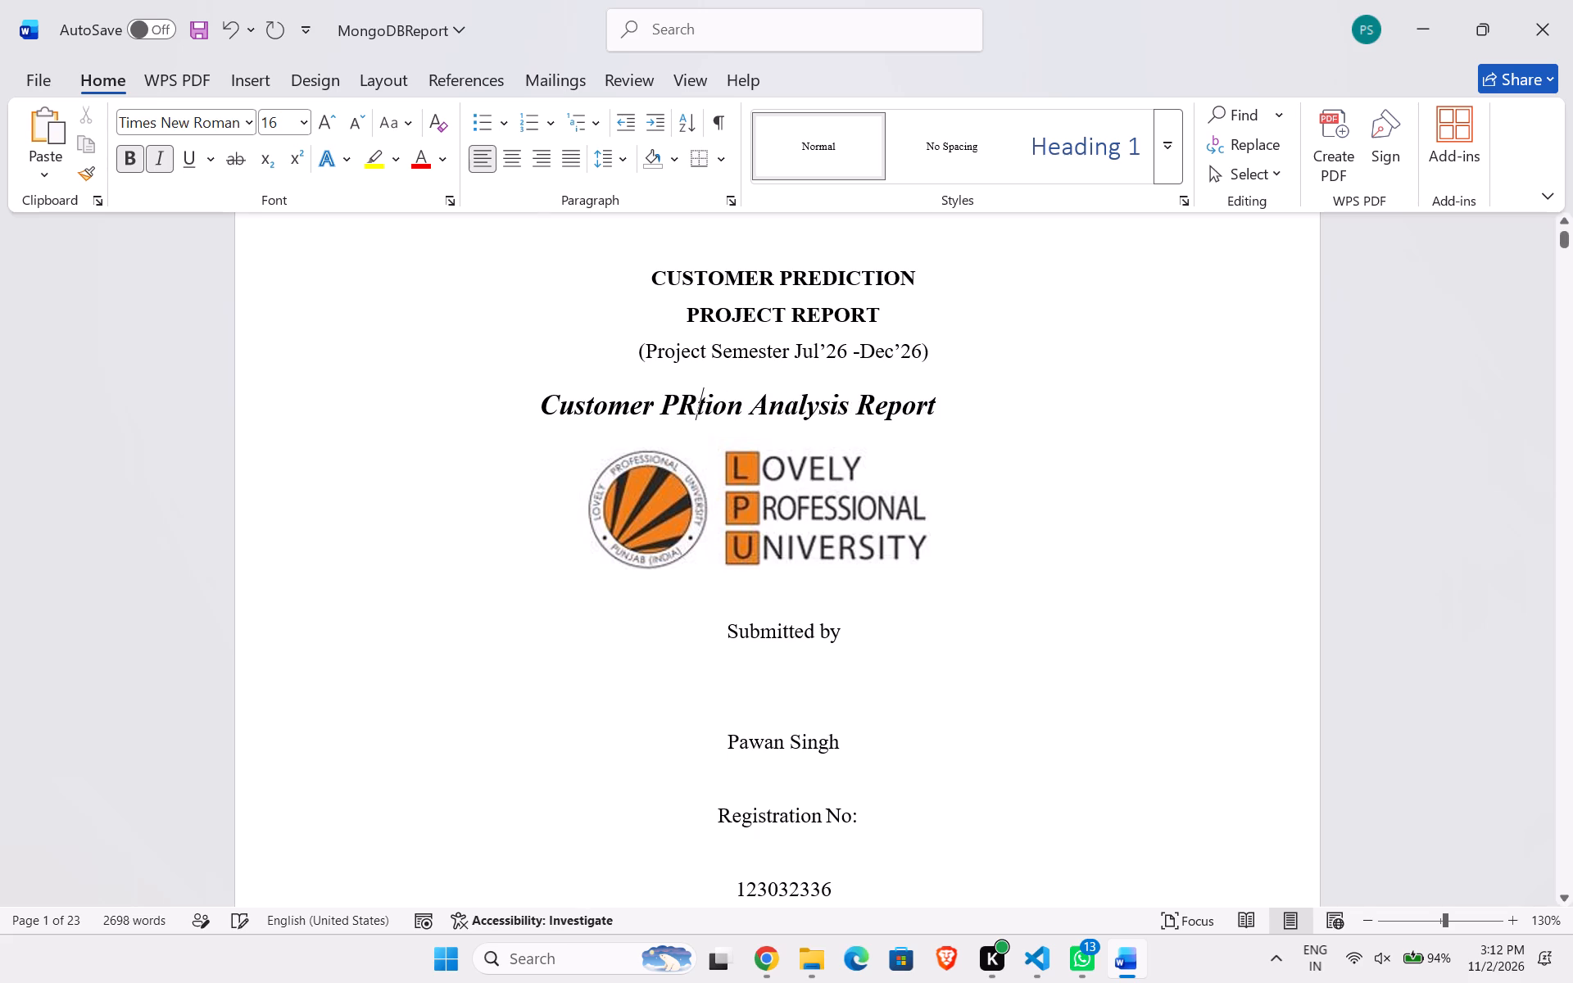
{"action": "key", "text": "BackSpace"}
{"action": "key", "text": "Tab"}
{"action": "key", "text": "BackSpace"}
{"action": "type", "text": "RED"}
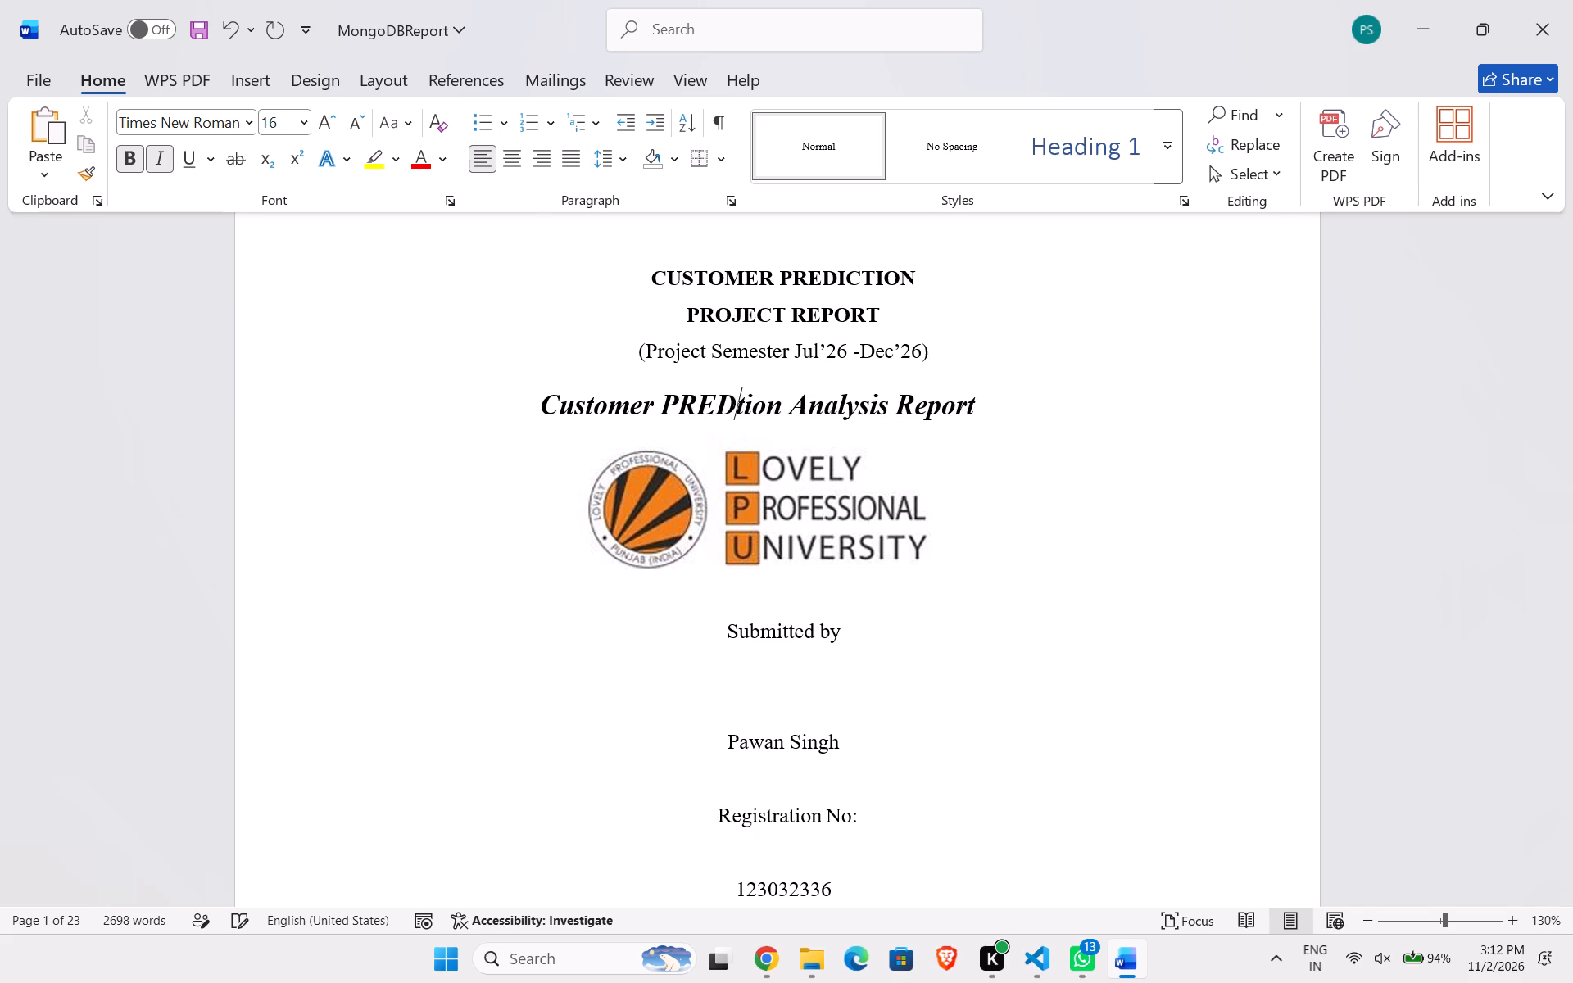
{"action": "key", "text": "BackSpace"}
{"action": "key", "text": "BackSpace"}
{"action": "key", "text": "e"}
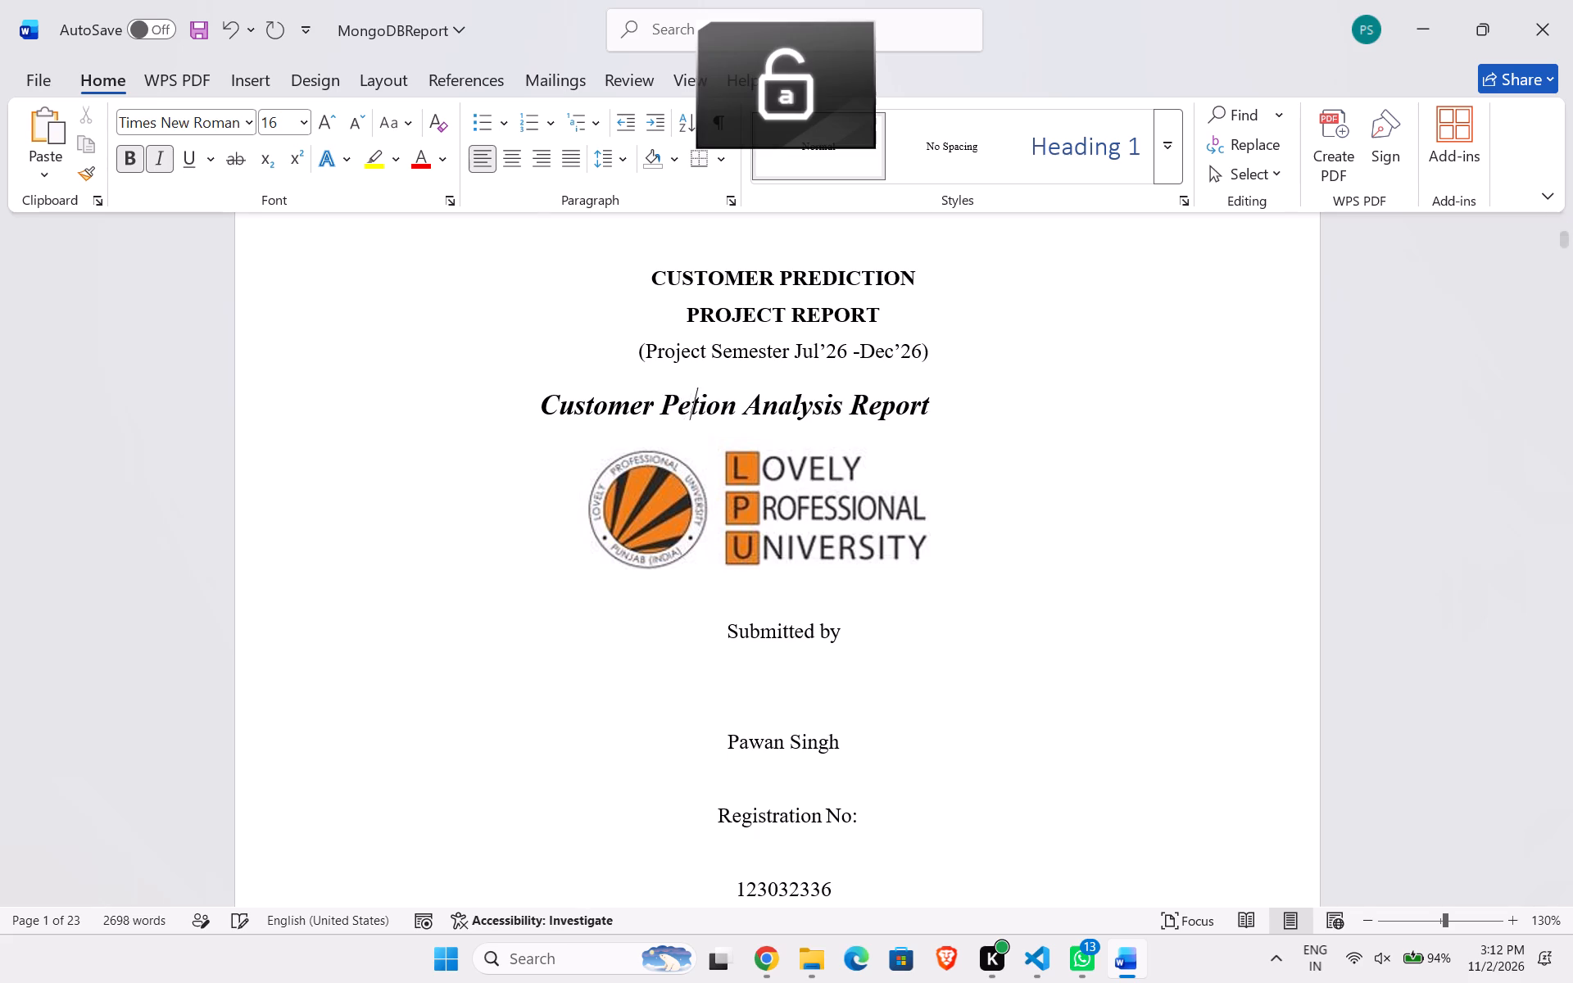
{"action": "key", "text": "BackSpace"}
{"action": "type", "text": "redic"}
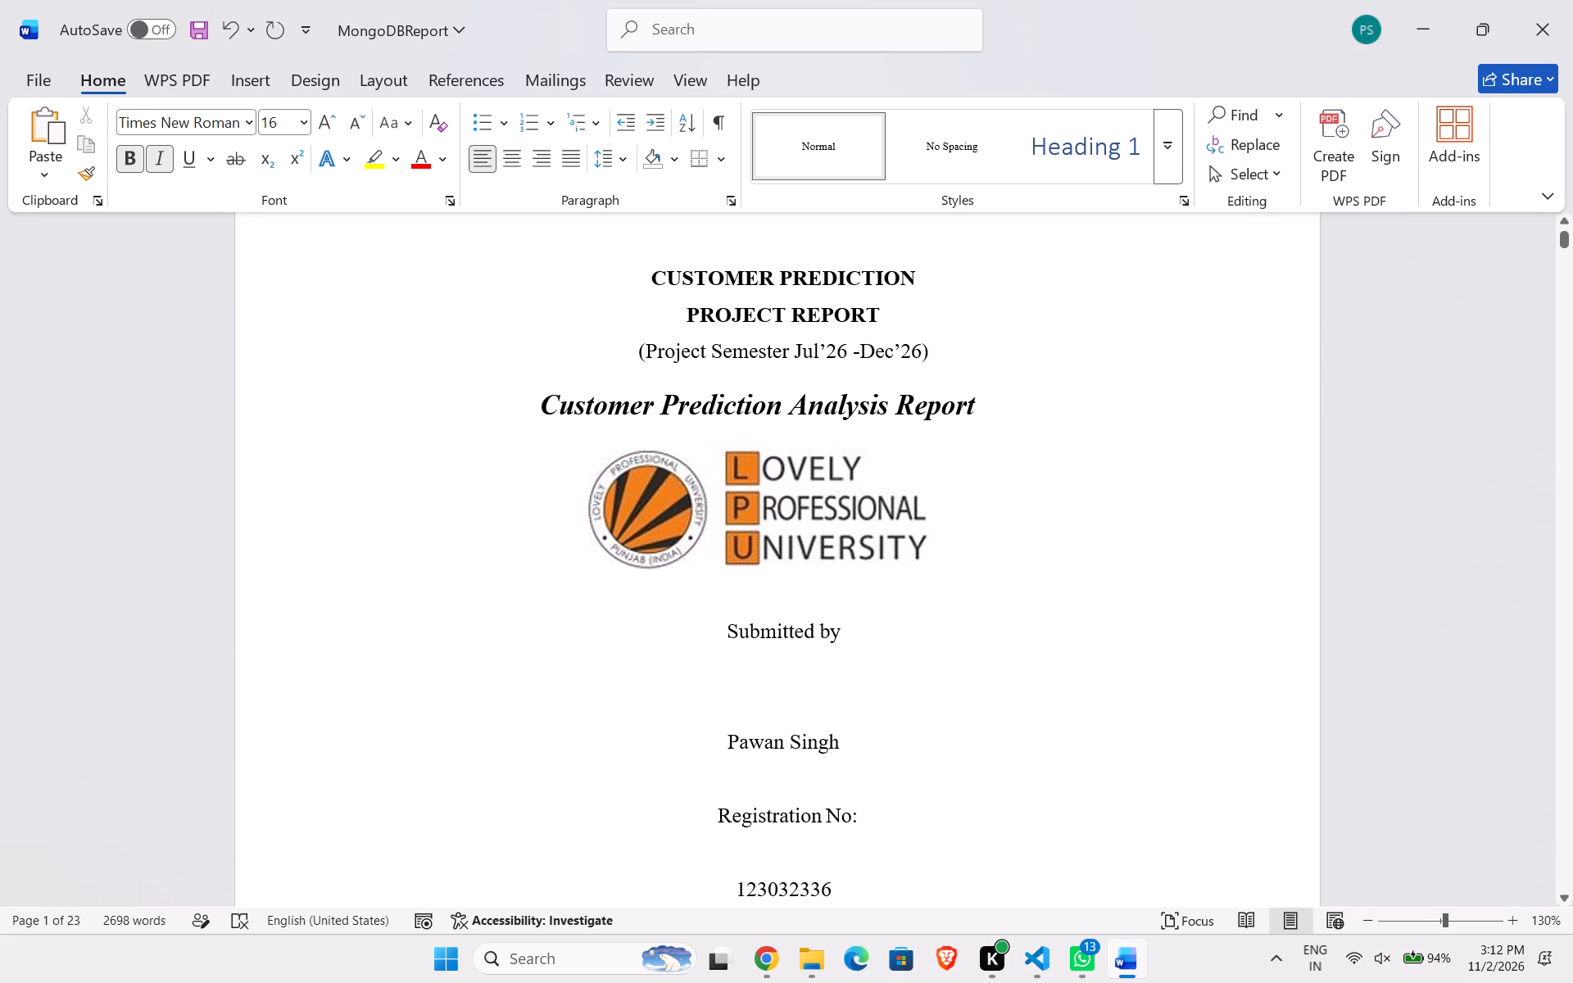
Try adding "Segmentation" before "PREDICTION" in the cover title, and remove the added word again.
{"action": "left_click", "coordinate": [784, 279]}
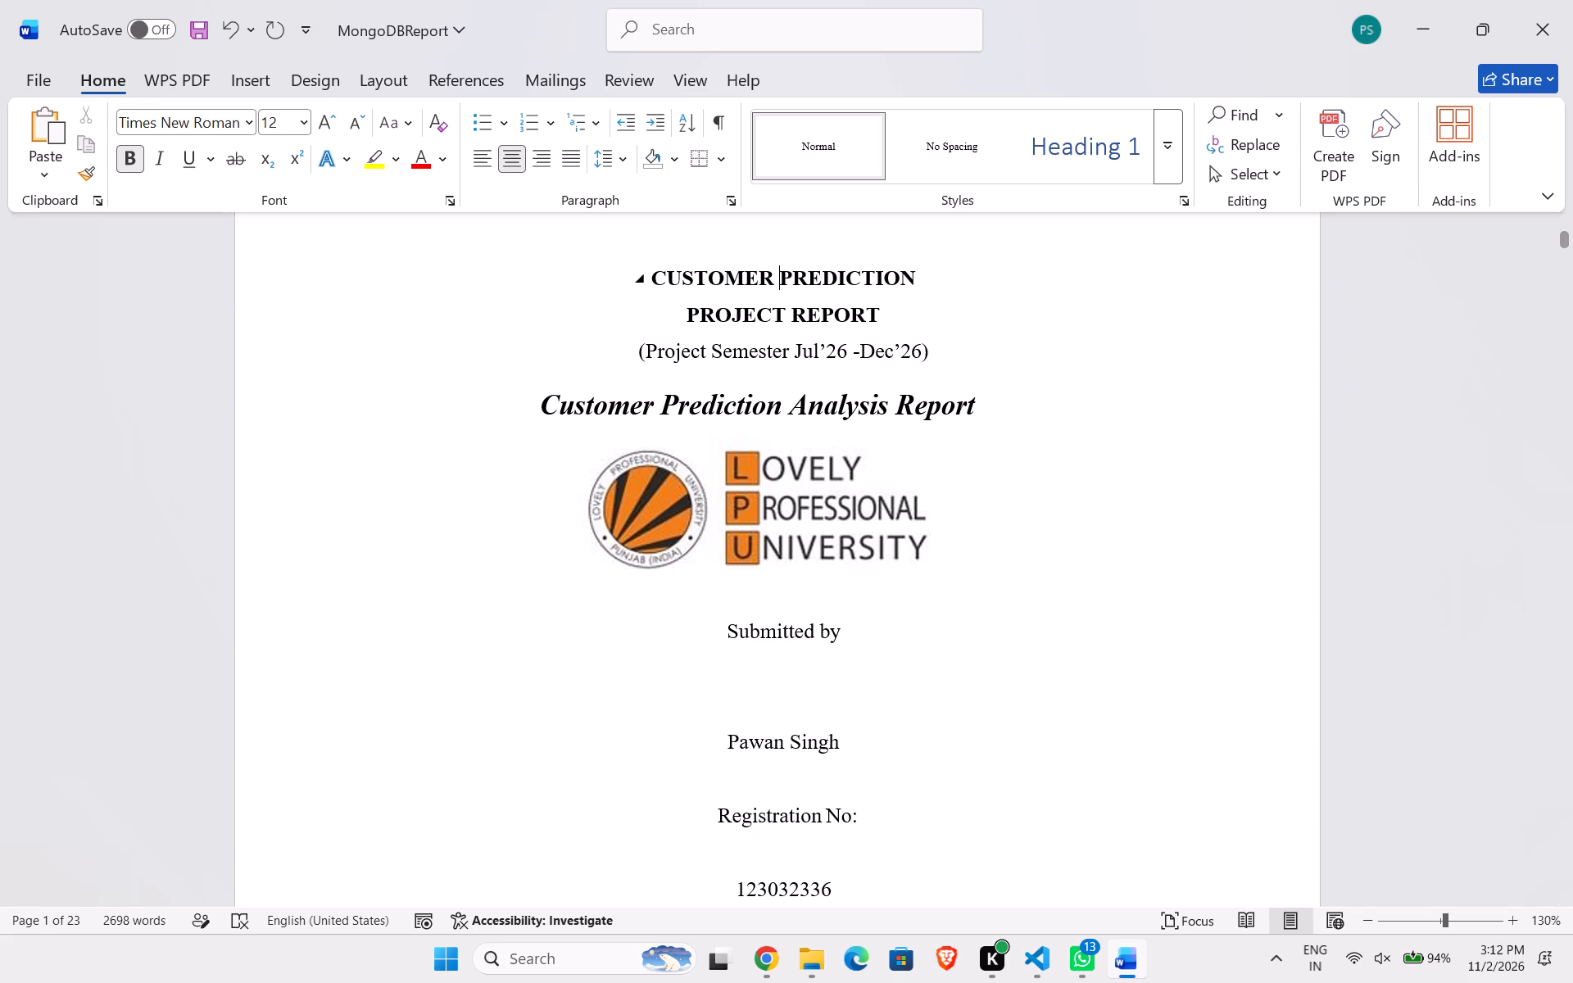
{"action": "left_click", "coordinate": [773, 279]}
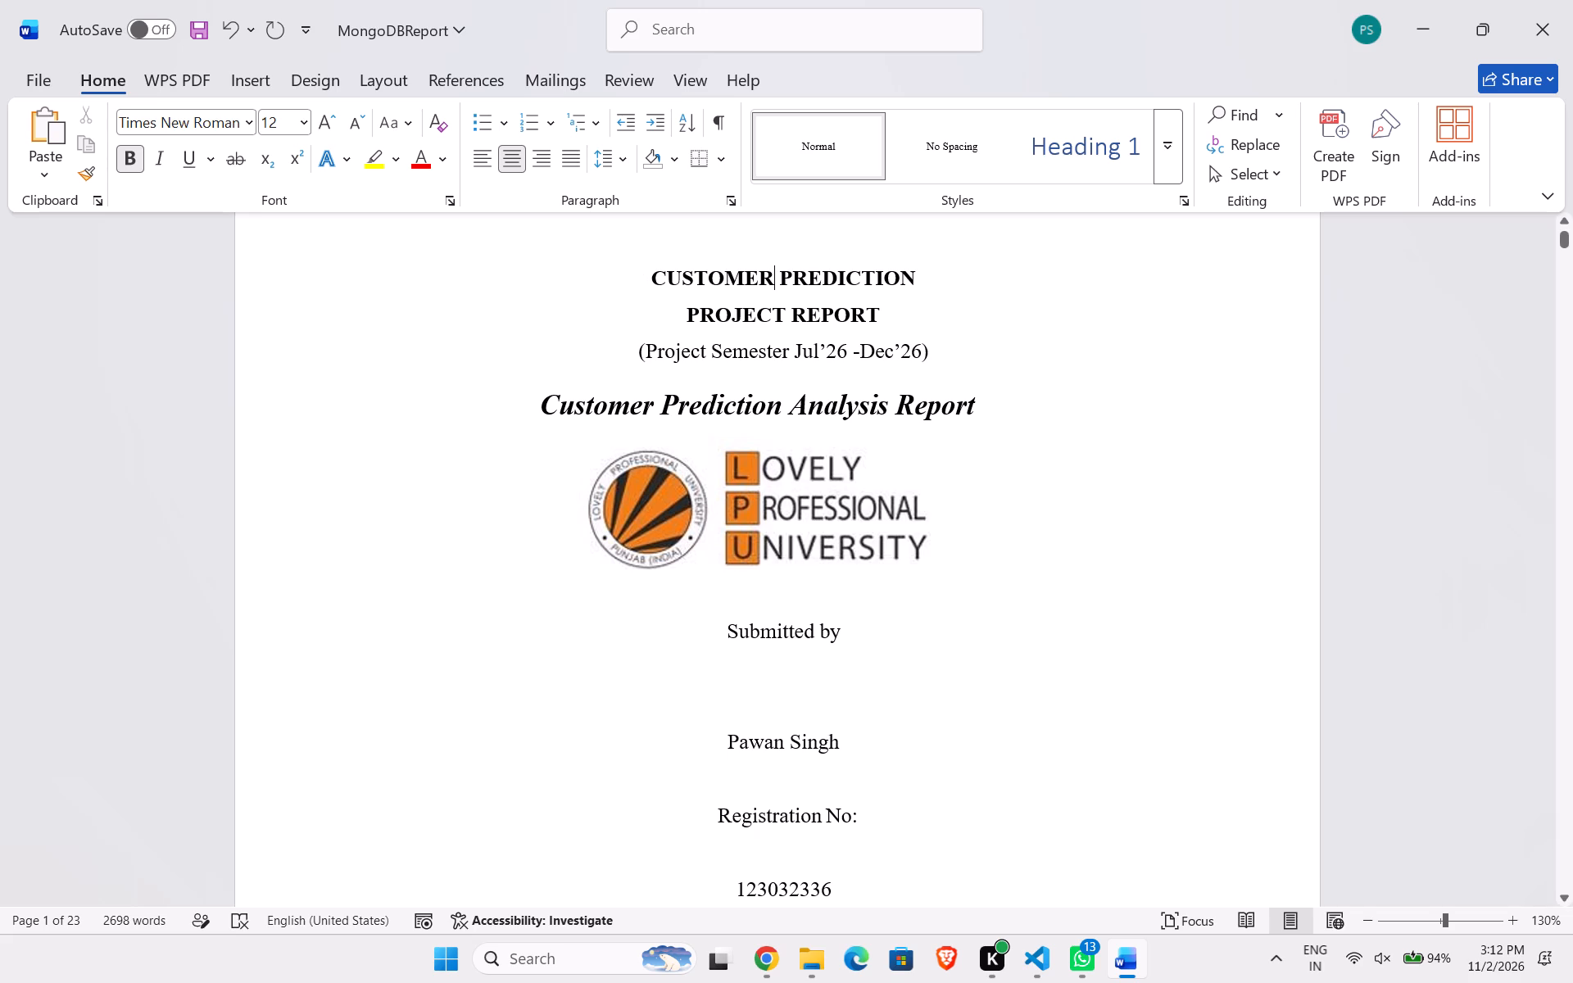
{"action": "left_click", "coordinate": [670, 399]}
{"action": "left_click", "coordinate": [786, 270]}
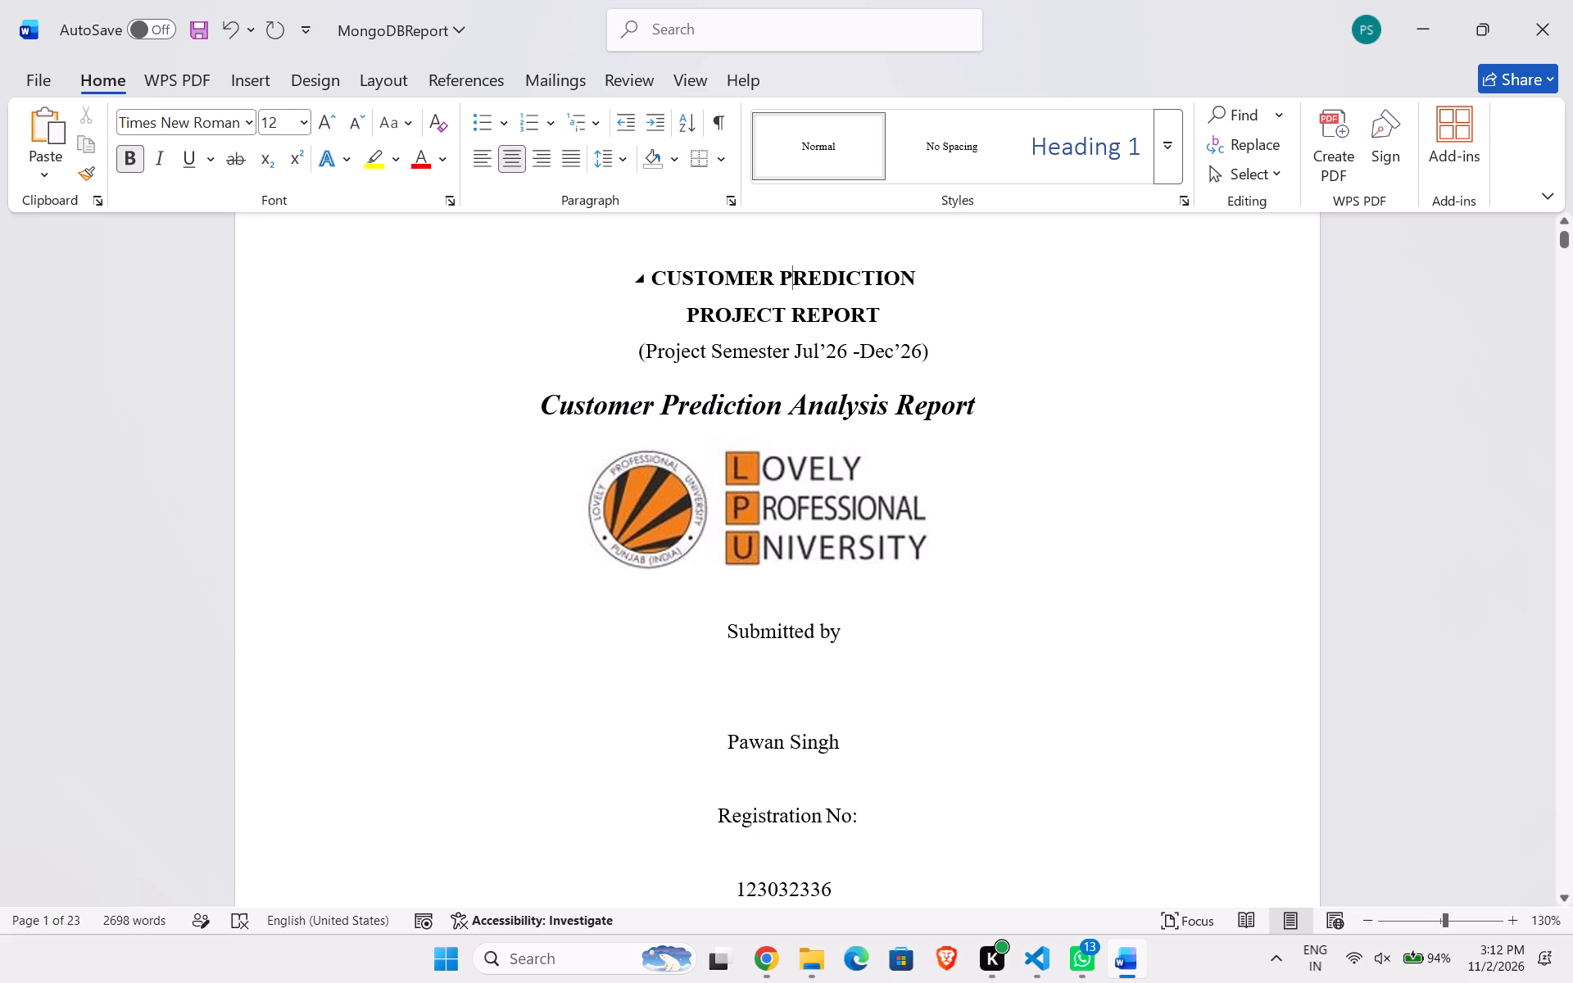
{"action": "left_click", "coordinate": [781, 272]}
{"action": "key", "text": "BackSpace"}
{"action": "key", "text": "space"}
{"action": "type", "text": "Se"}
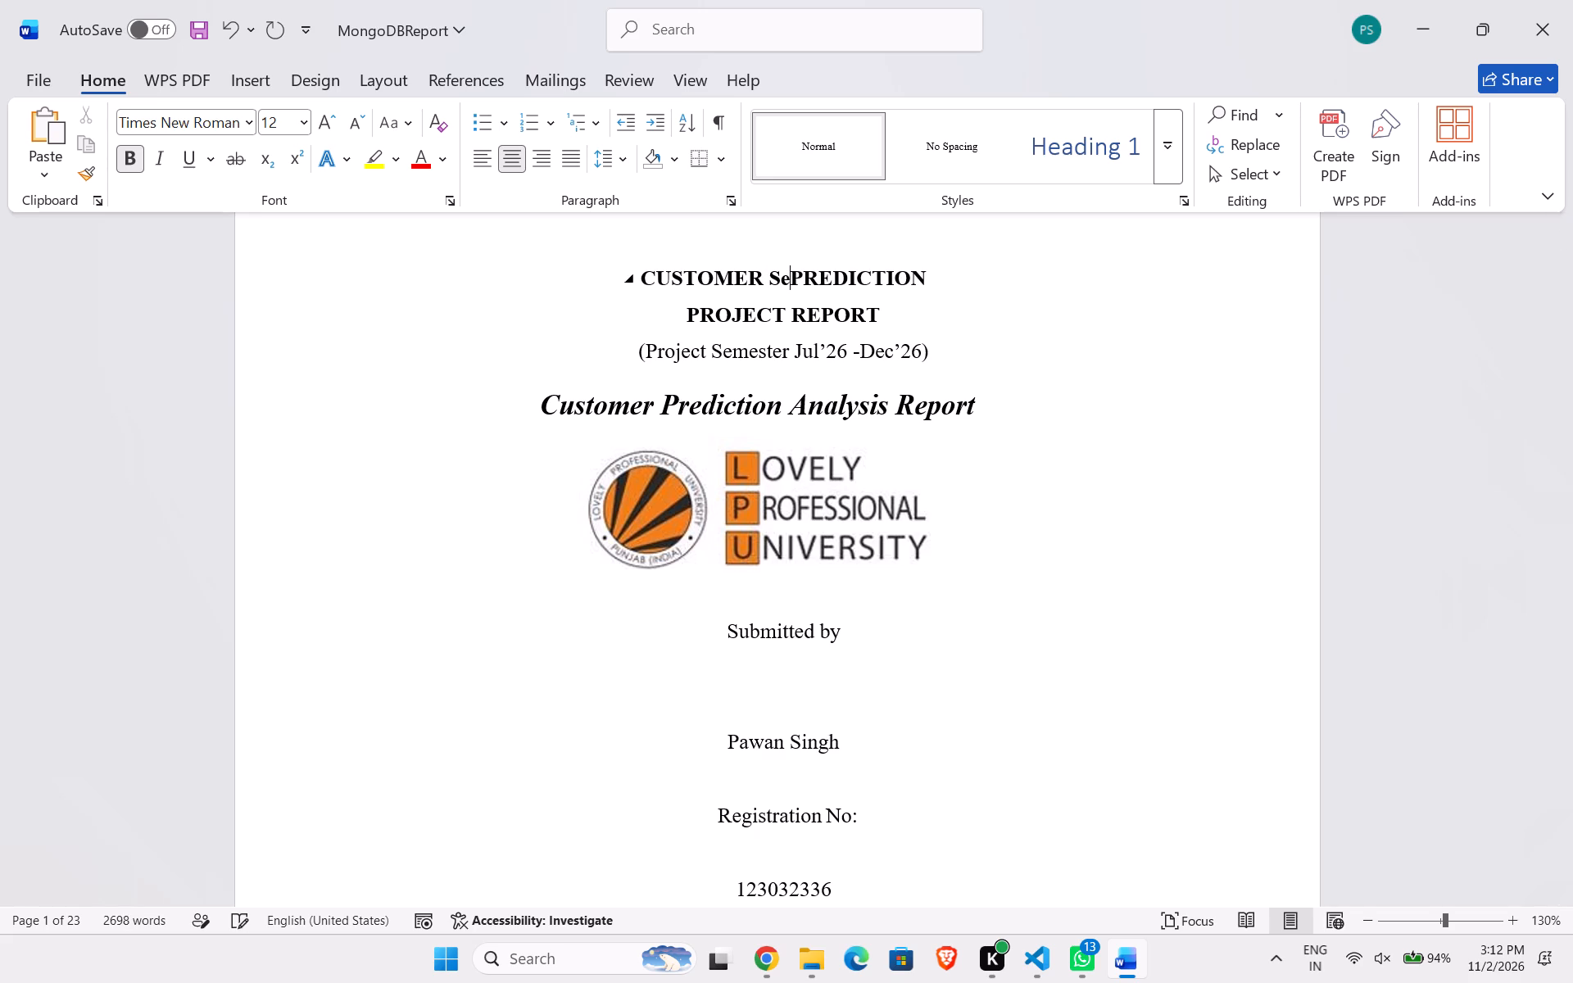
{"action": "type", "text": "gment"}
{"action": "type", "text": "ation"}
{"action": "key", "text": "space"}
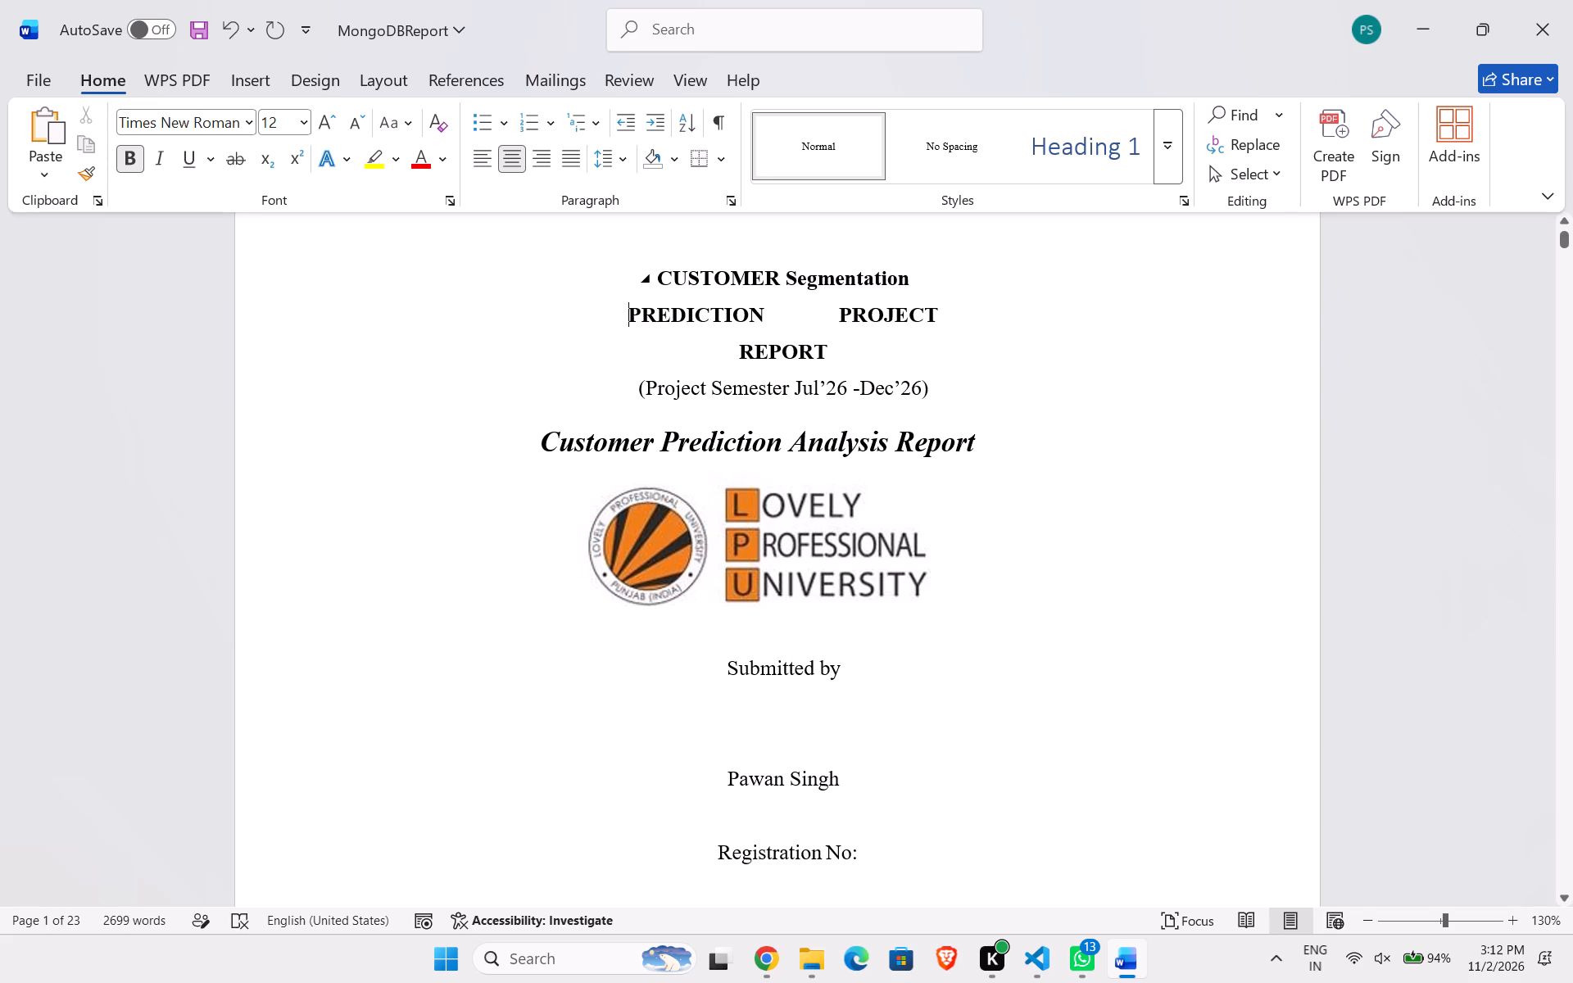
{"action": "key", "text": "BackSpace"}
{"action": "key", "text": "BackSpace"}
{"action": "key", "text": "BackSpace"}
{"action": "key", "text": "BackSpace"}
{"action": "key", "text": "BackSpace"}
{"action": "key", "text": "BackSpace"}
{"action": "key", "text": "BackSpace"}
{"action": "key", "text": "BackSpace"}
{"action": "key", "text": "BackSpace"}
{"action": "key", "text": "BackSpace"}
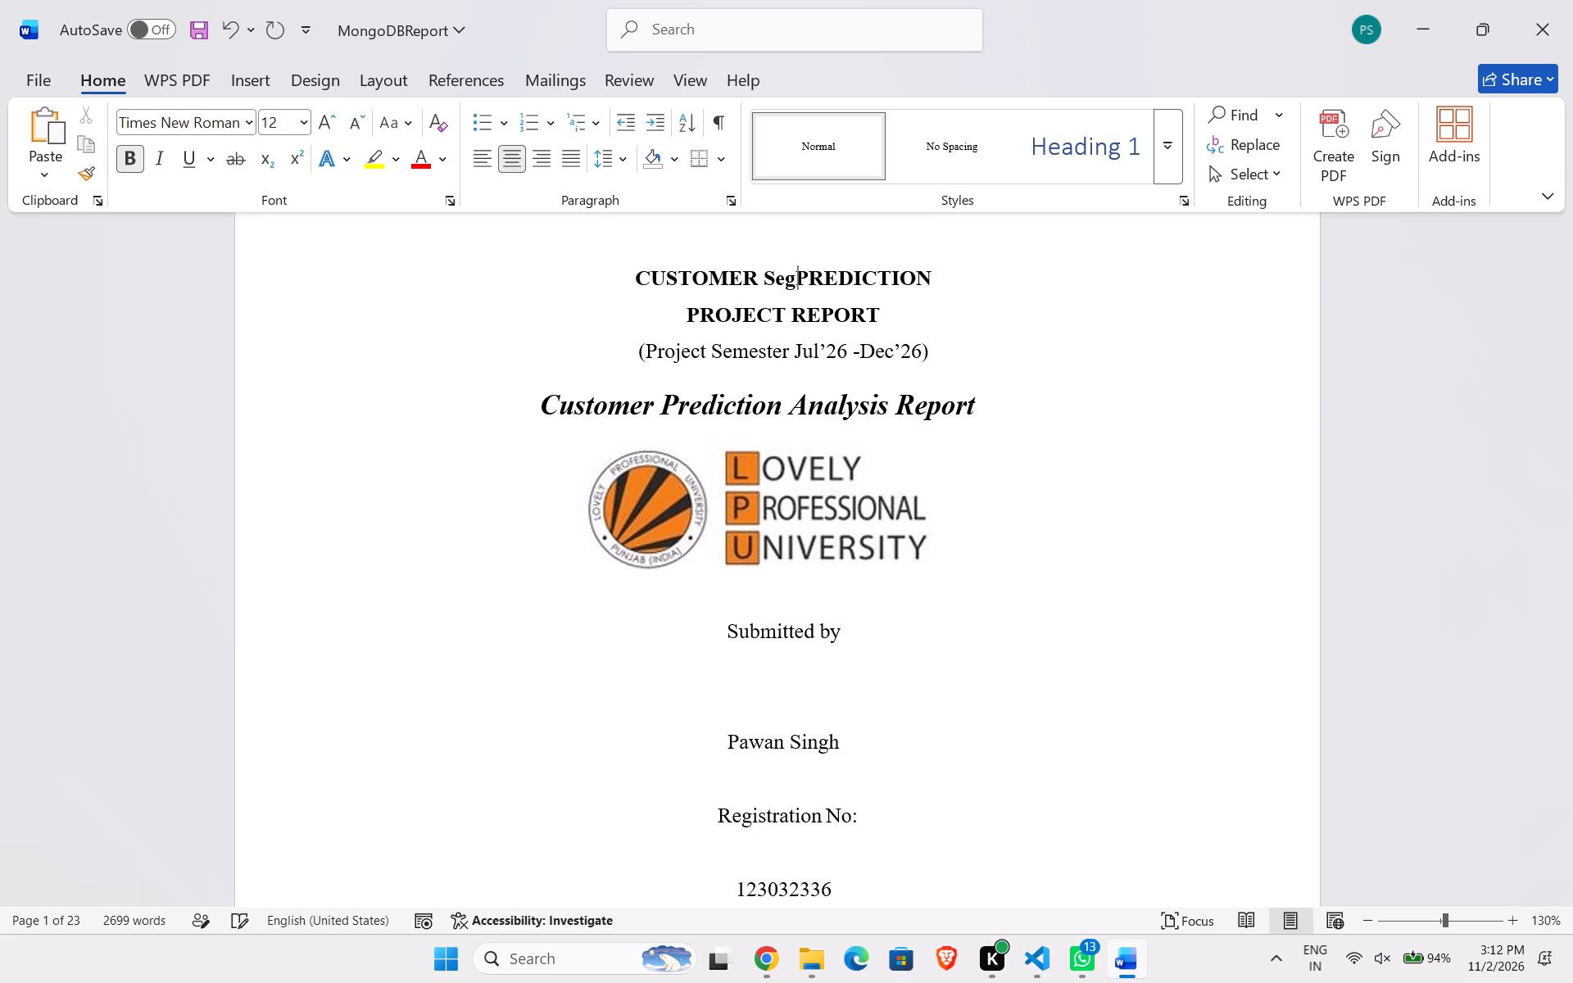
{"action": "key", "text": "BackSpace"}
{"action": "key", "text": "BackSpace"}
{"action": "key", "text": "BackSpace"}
Change the cover title "CUSTOMER PREDICTION PROJECT REPORT" from centred to left alignment.
{"action": "left_click", "coordinate": [920, 273]}
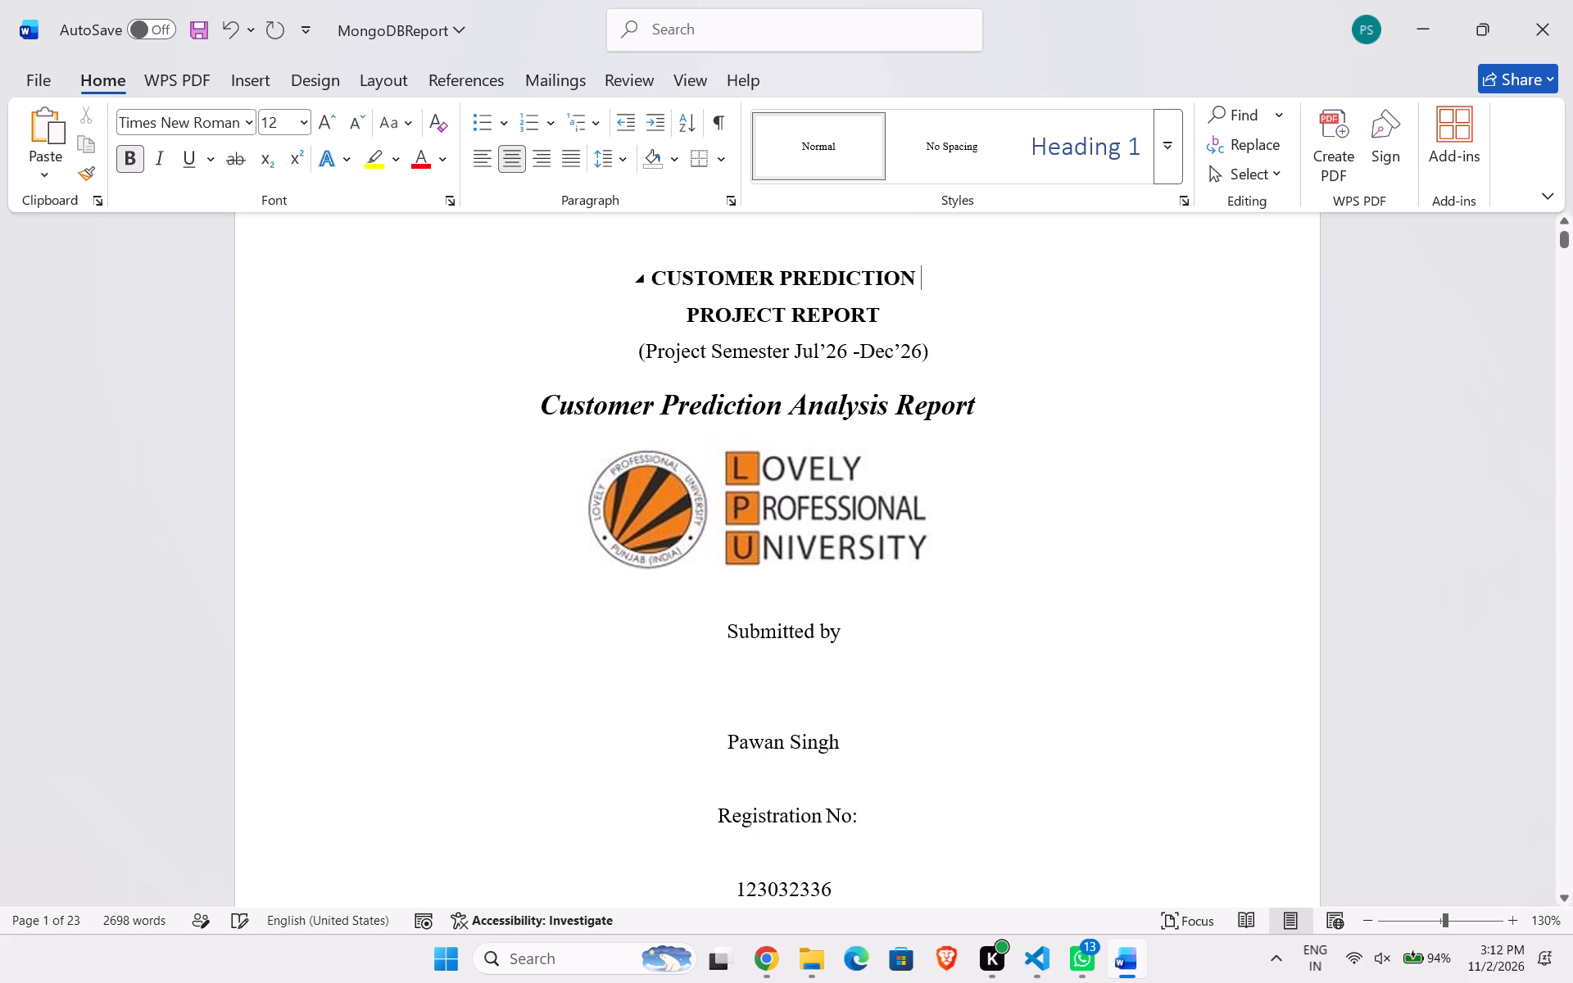
{"action": "left_click_drag", "start_coordinate": [920, 273], "coordinate": [597, 261]}
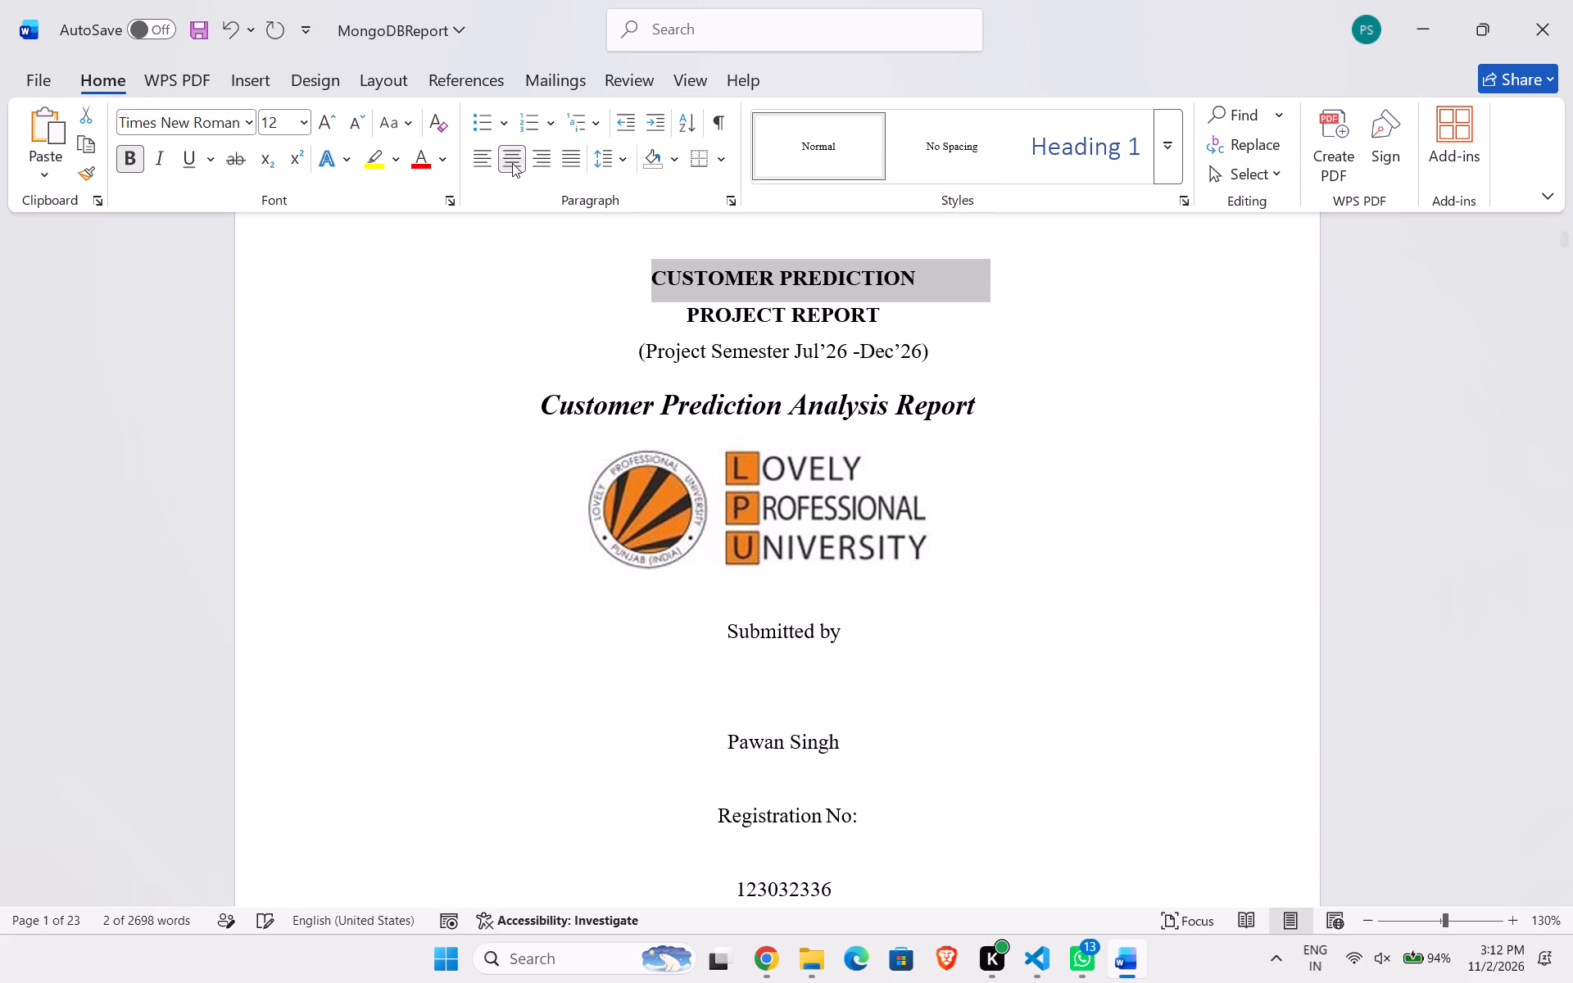
{"action": "left_click", "coordinate": [512, 163]}
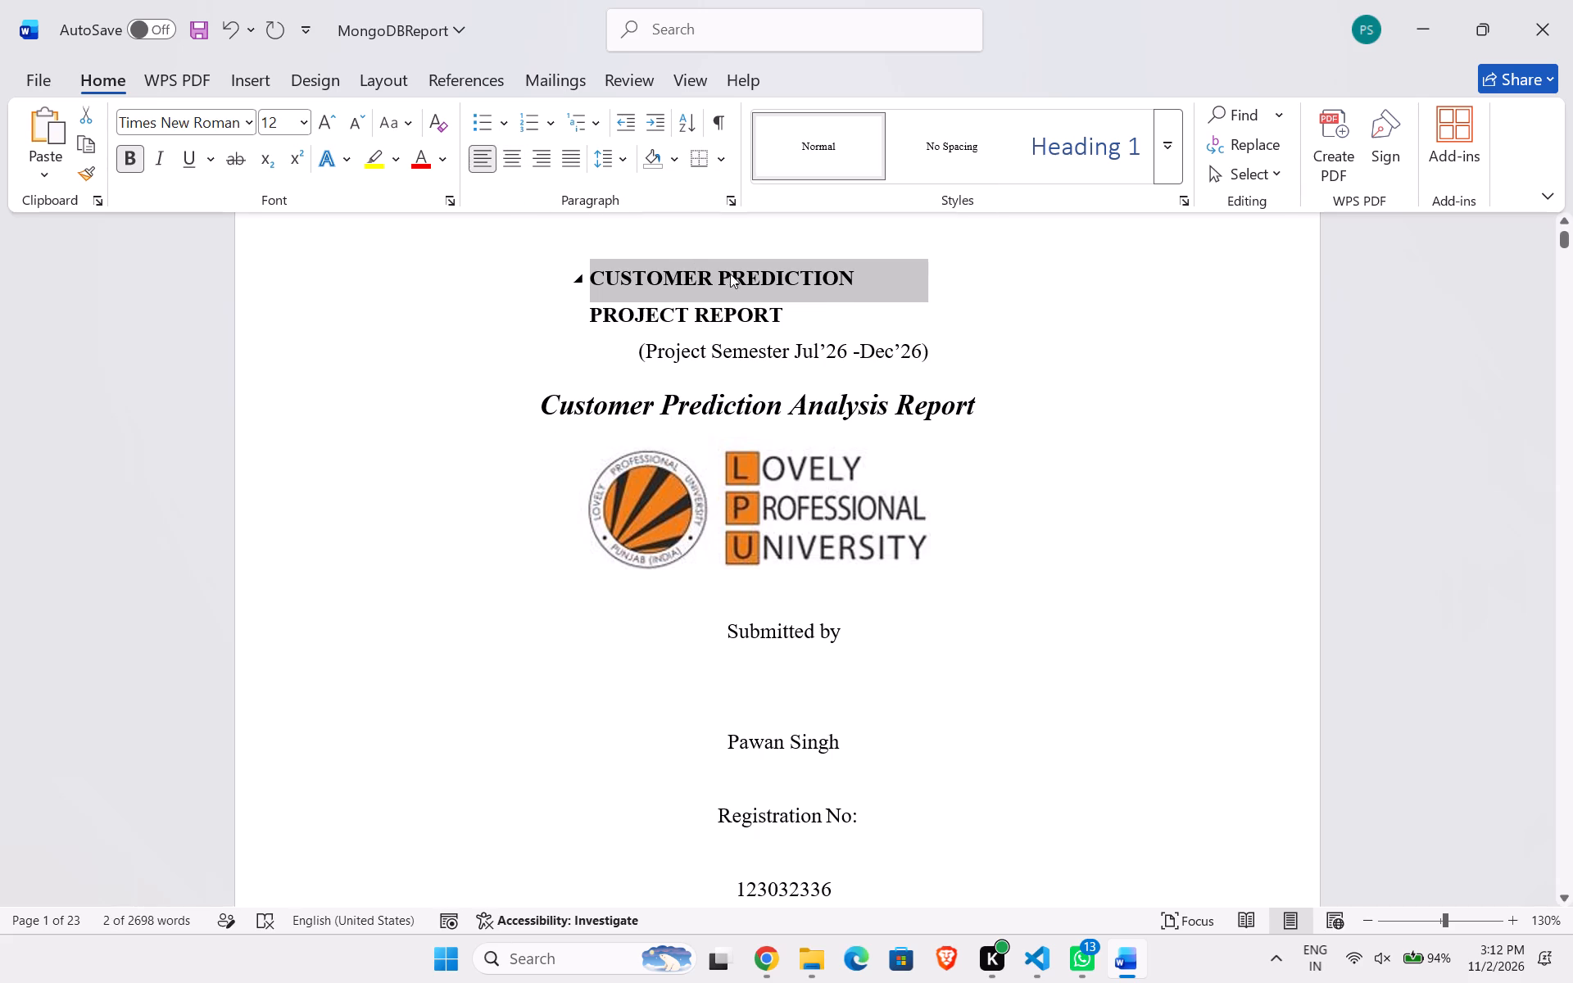
{"action": "left_click", "coordinate": [736, 276]}
{"action": "left_click", "coordinate": [800, 296]}
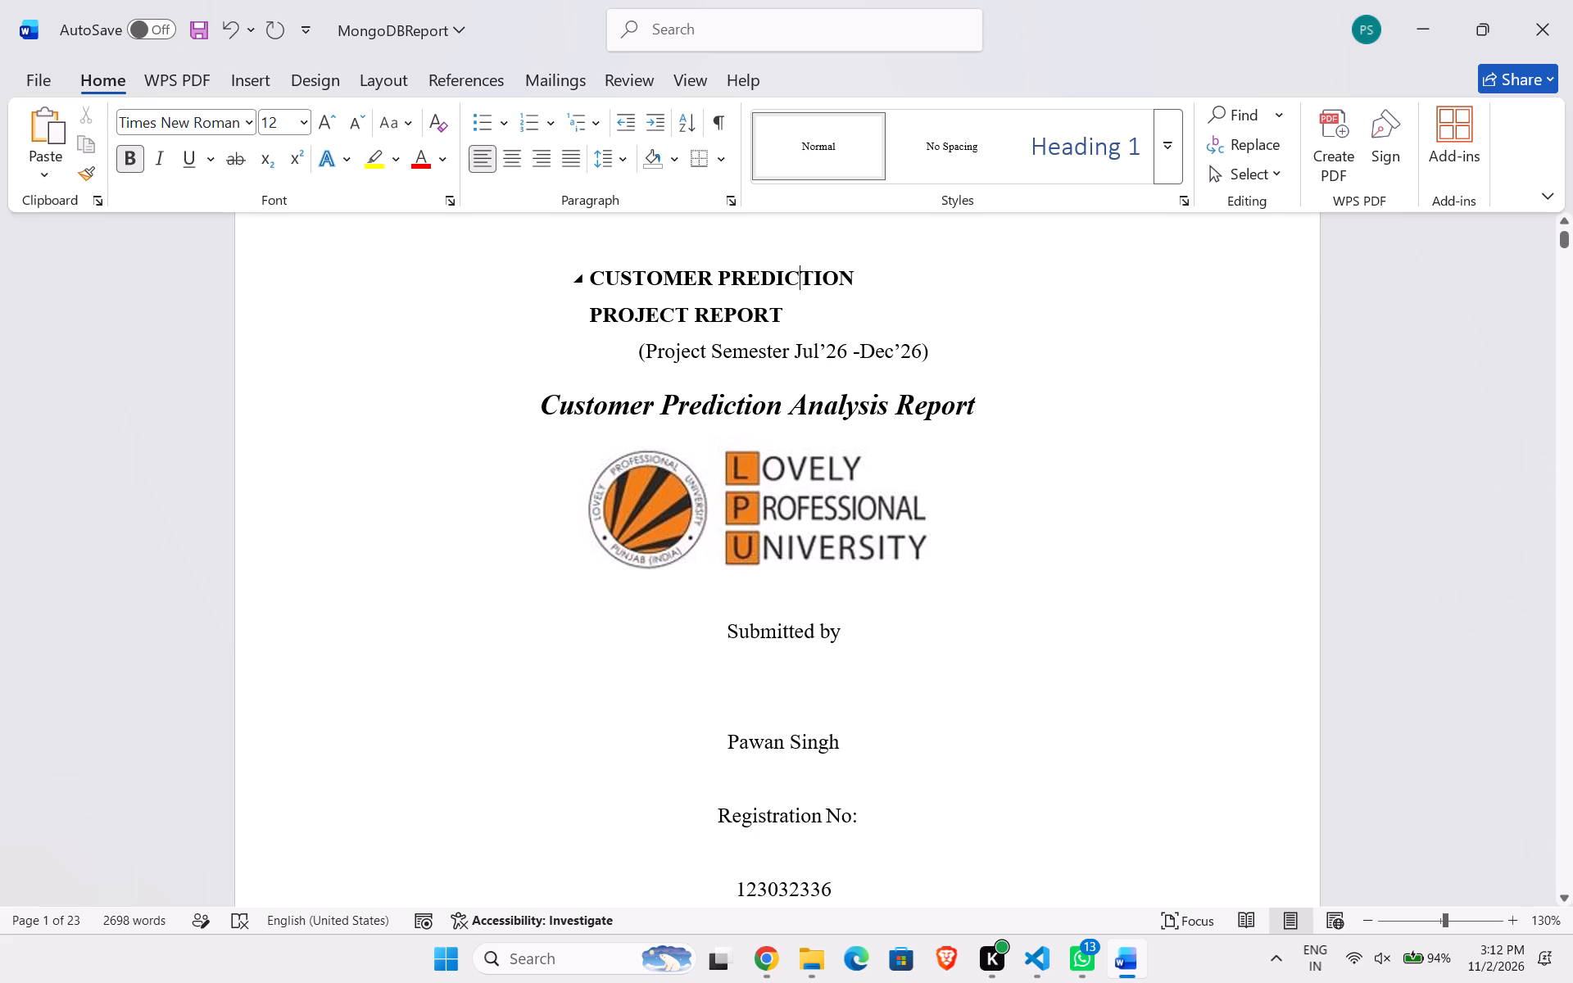
{"action": "left_click", "coordinate": [805, 313]}
{"action": "left_click_drag", "start_coordinate": [805, 313], "coordinate": [524, 262]}
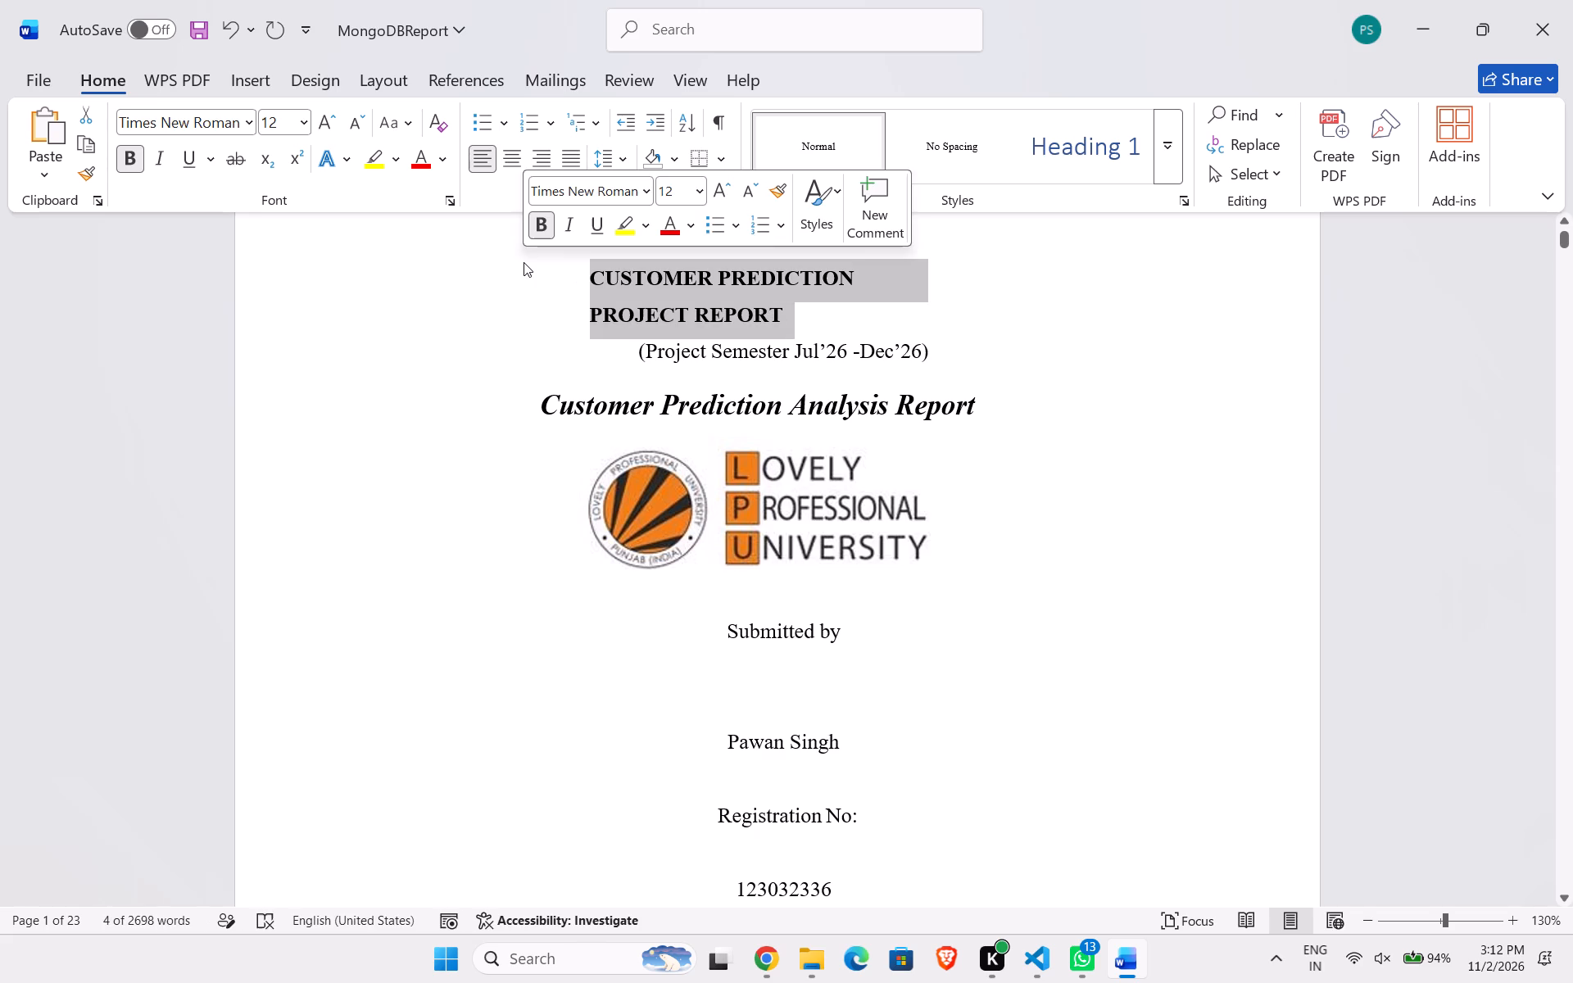
Insert "SEGMENATION AND REVENUE" in capitals between "CUSTOMER" and "PREDICTION" in the cover title.
{"action": "left_click", "coordinate": [709, 272]}
{"action": "key", "text": "space"}
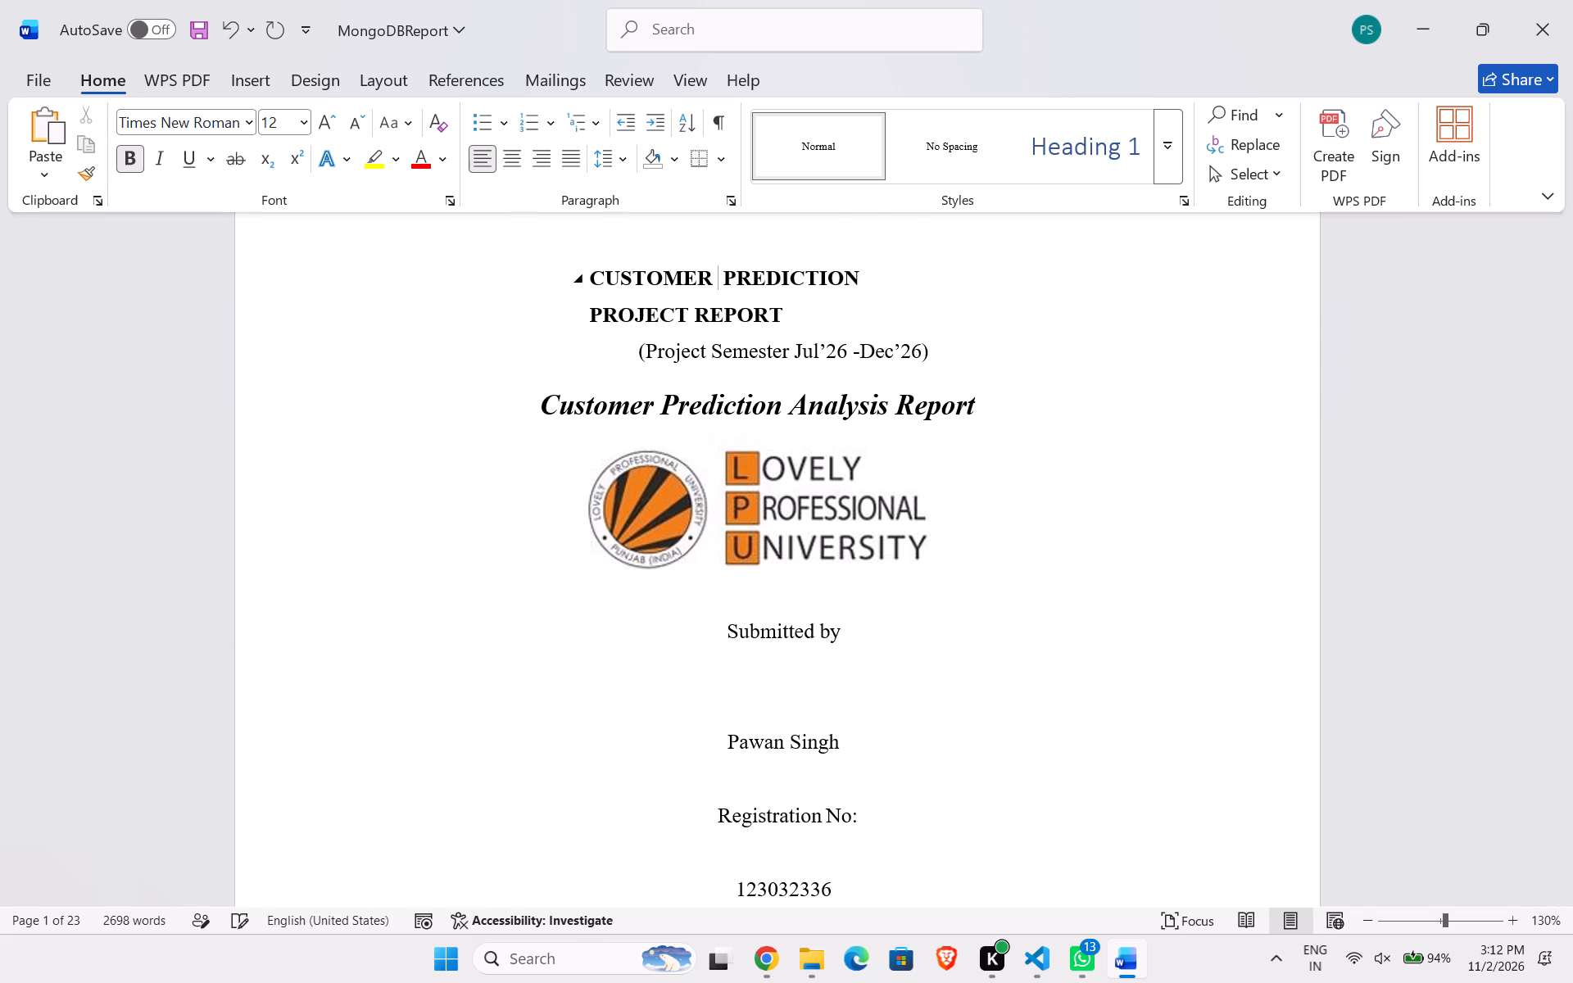
{"action": "type", "text": "Seg"}
{"action": "key", "text": "BackSpace"}
{"action": "key", "text": "BackSpace"}
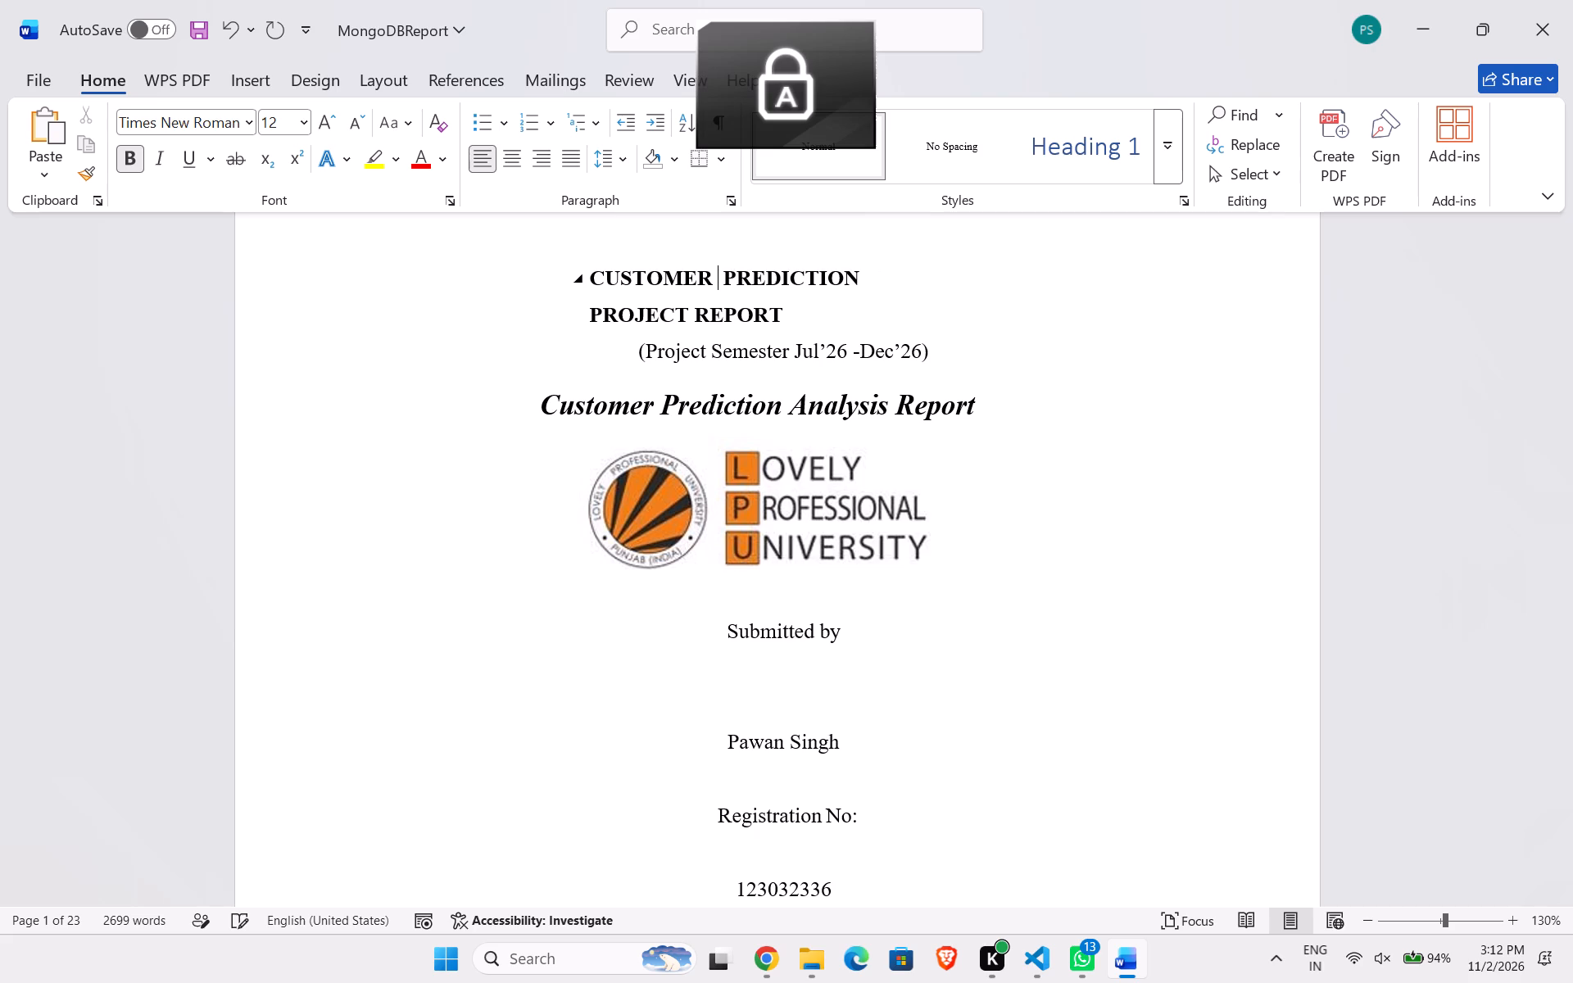
{"action": "type", "text": "SEGMENATION AND"}
{"action": "key", "text": "space"}
{"action": "type", "text": "REVENU"}
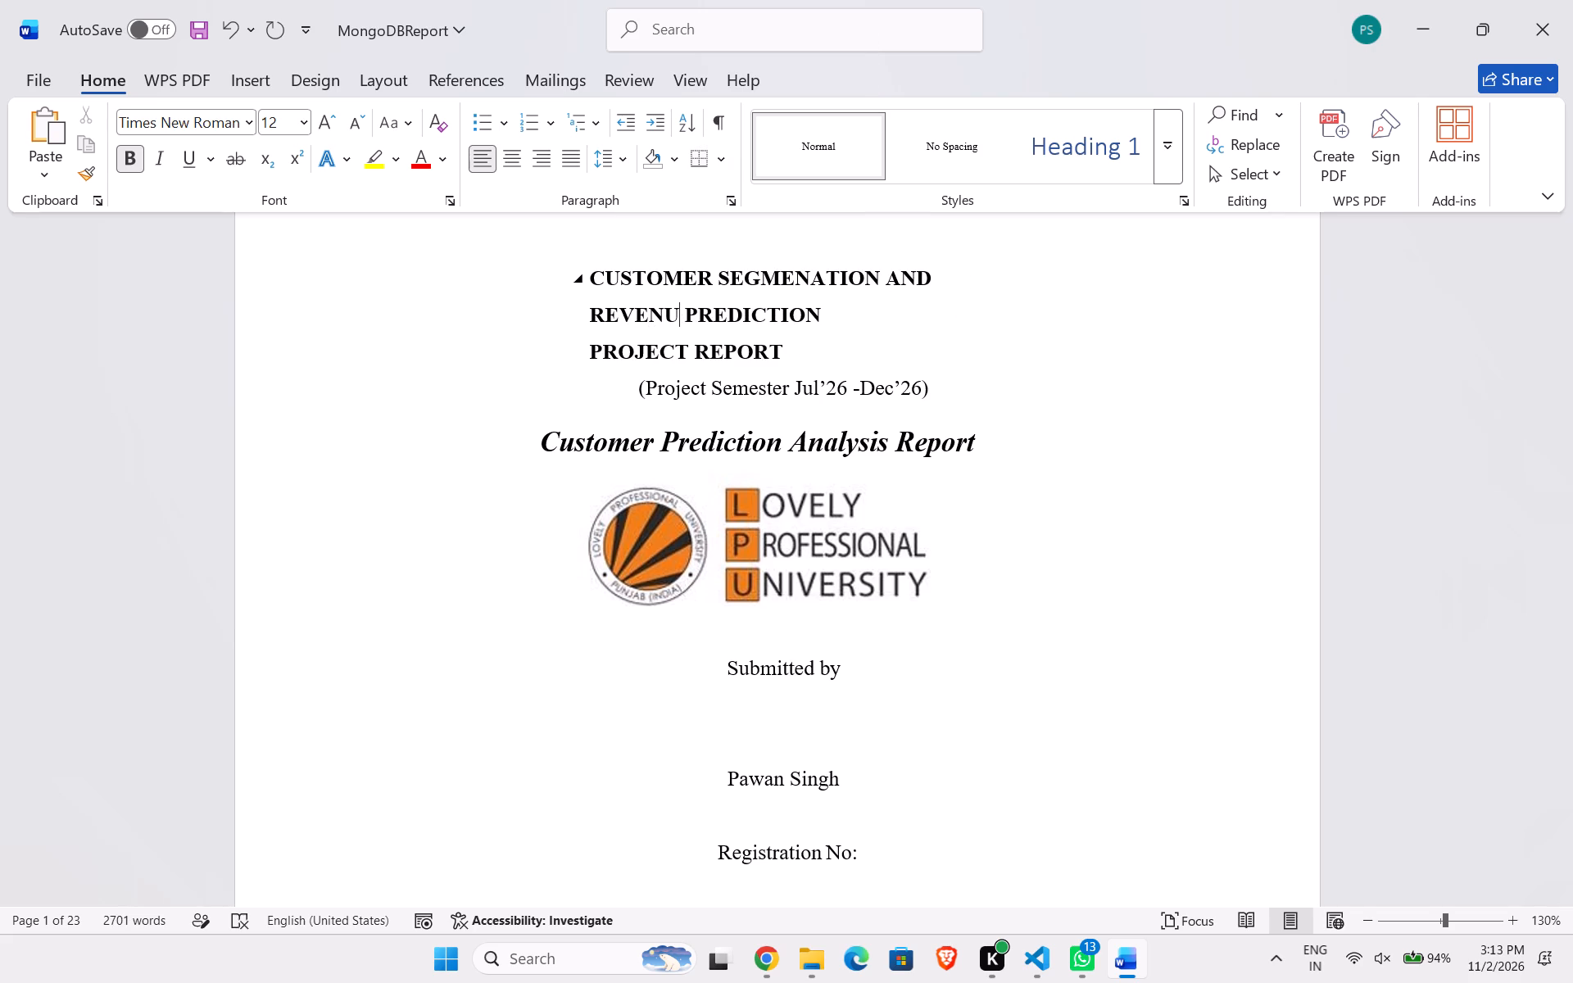
{"action": "type", "text": "E"}
{"action": "key", "text": "space"}
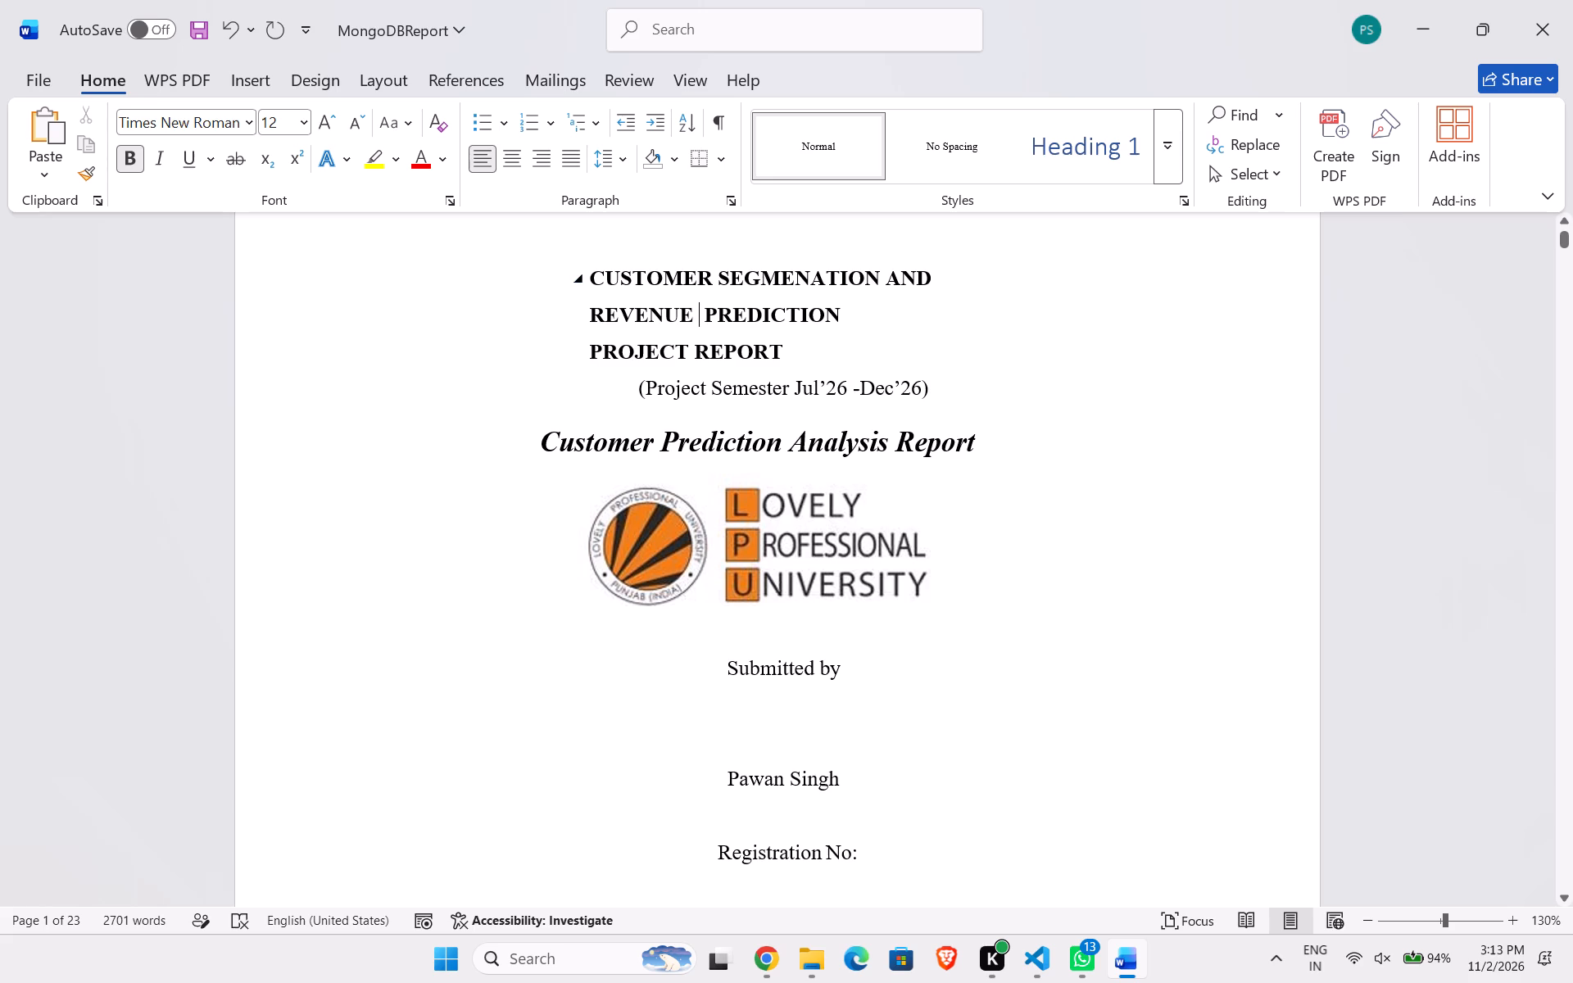
Remove the left indent of the cover title paragraph so it starts at the page margin, keeping it left-aligned.
{"action": "left_click_drag", "start_coordinate": [668, 274], "coordinate": [483, 286]}
{"action": "left_click", "coordinate": [483, 286]}
{"action": "triple_click", "coordinate": [728, 285]}
{"action": "left_click_drag", "start_coordinate": [694, 278], "coordinate": [506, 282]}
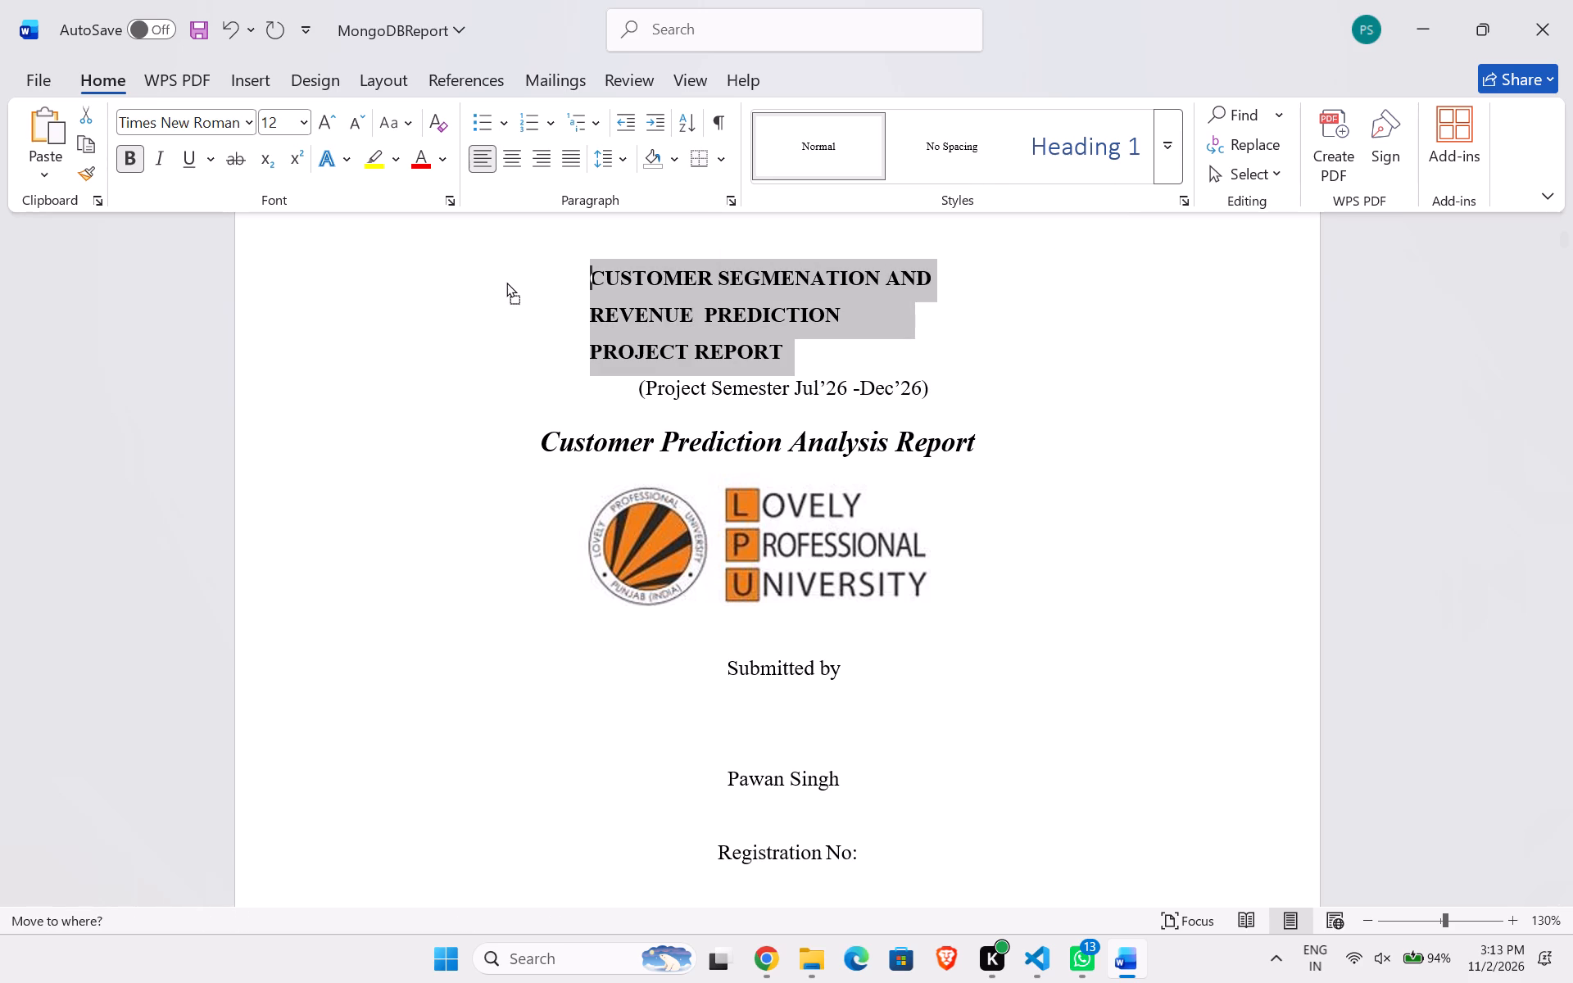
{"action": "left_click_drag", "start_coordinate": [506, 282], "coordinate": [406, 293]}
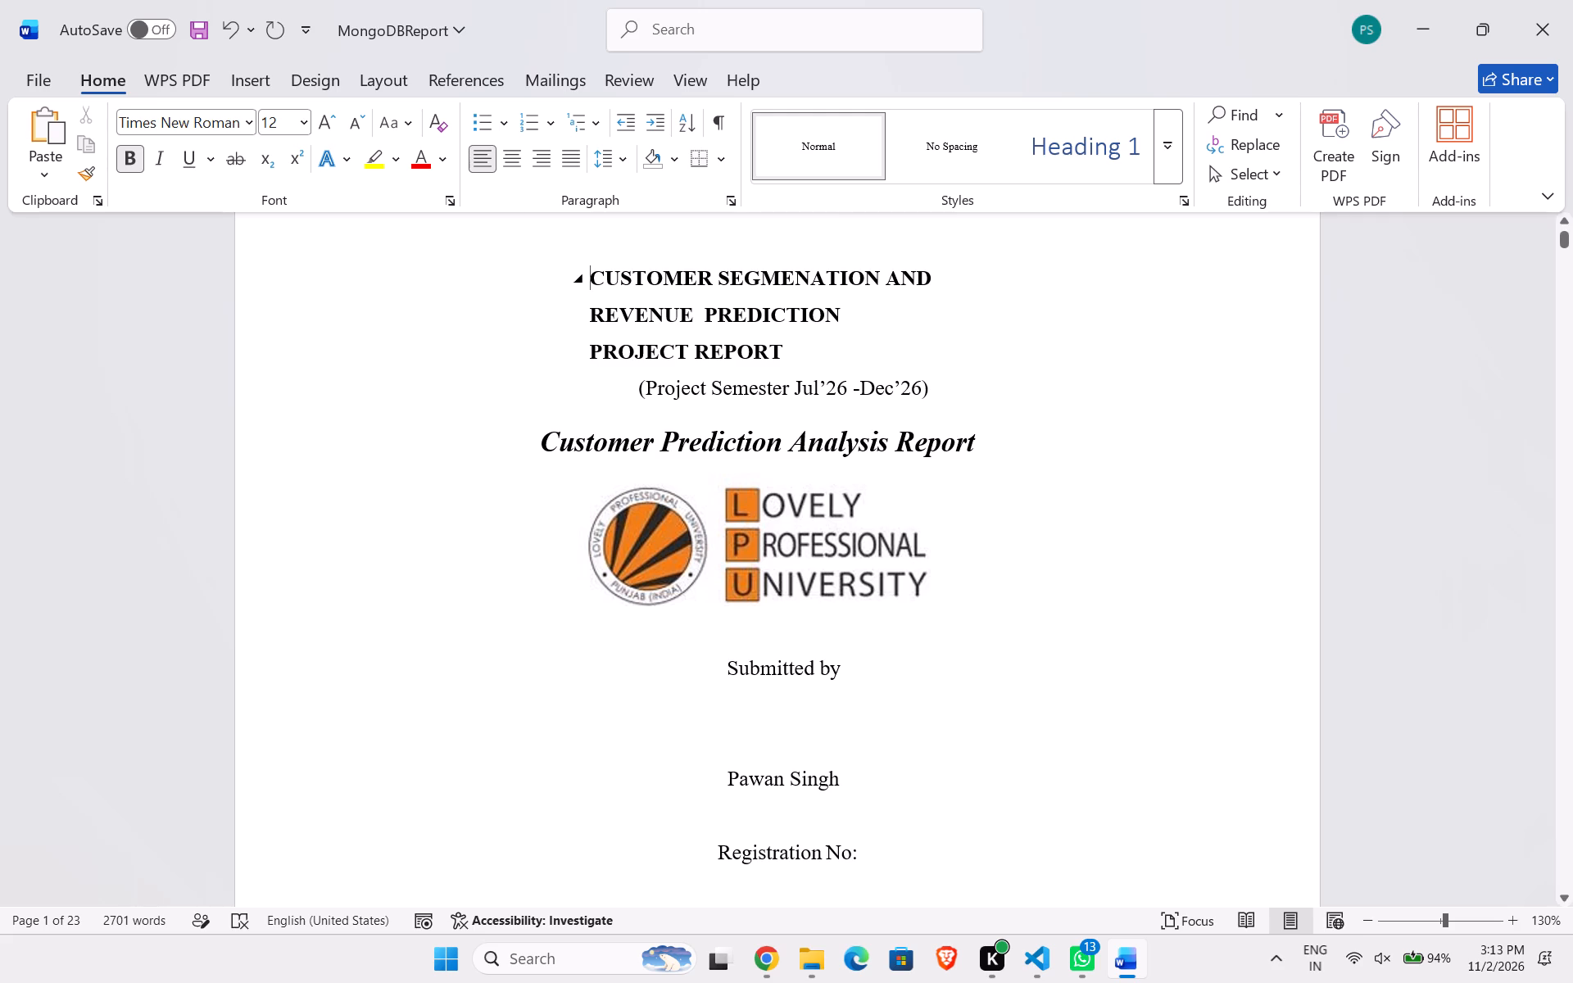
{"action": "triple_click", "coordinate": [729, 284]}
{"action": "left_click", "coordinate": [729, 284]}
{"action": "triple_click", "coordinate": [729, 284]}
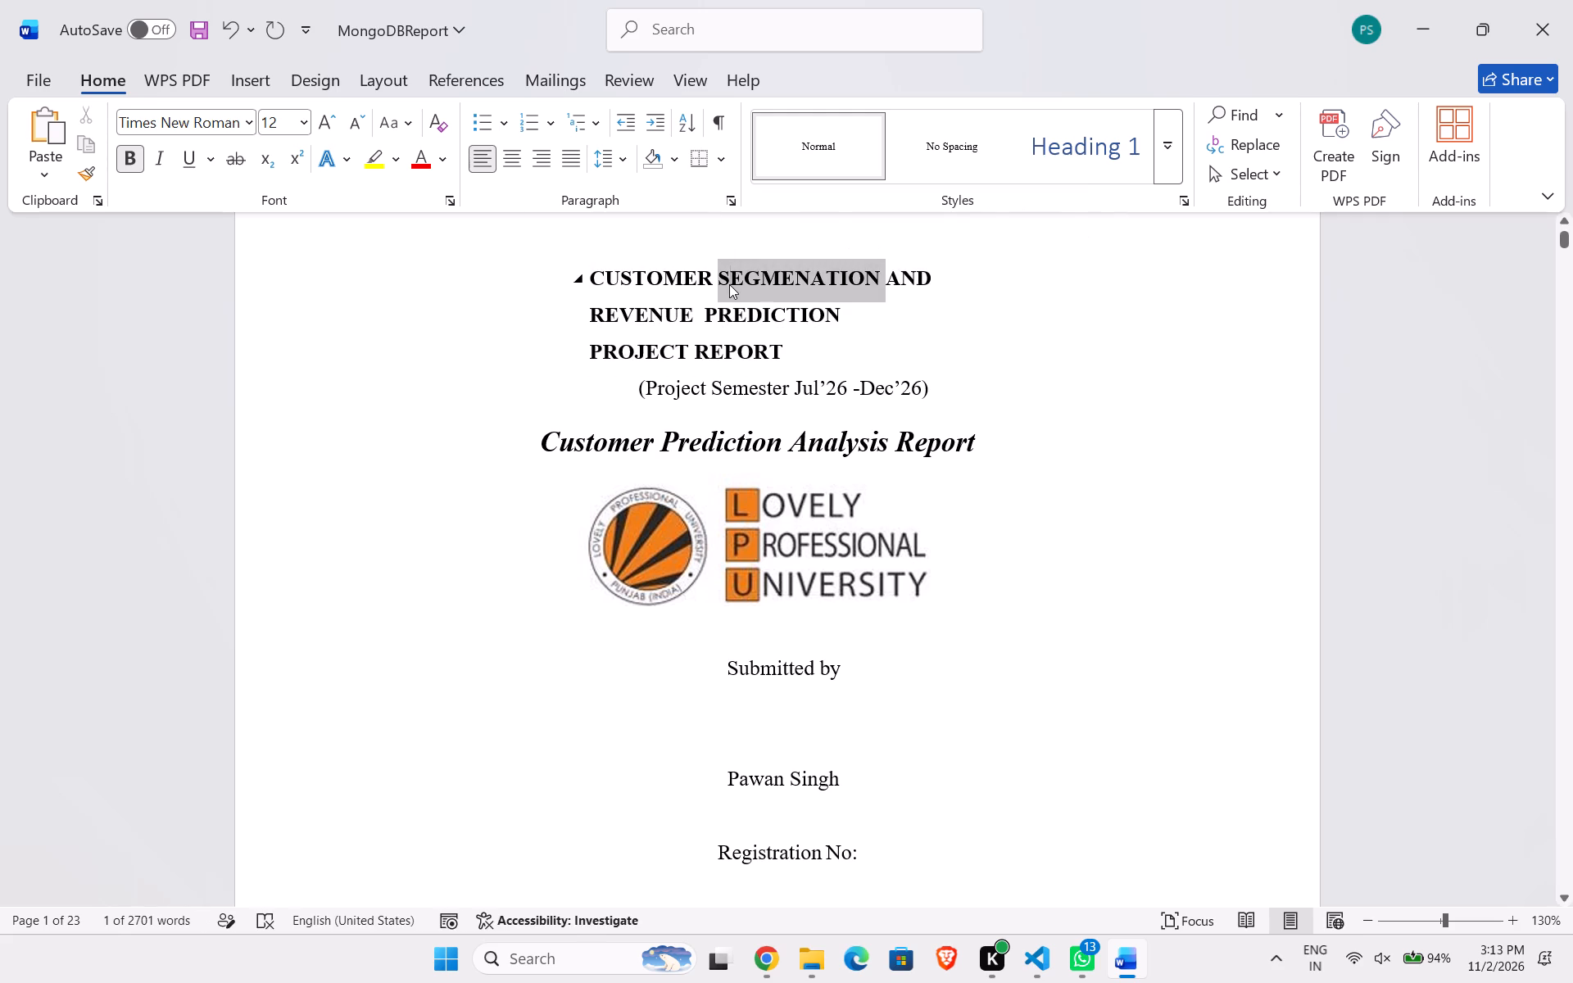
{"action": "left_click", "coordinate": [571, 165]}
{"action": "left_click", "coordinate": [494, 150]}
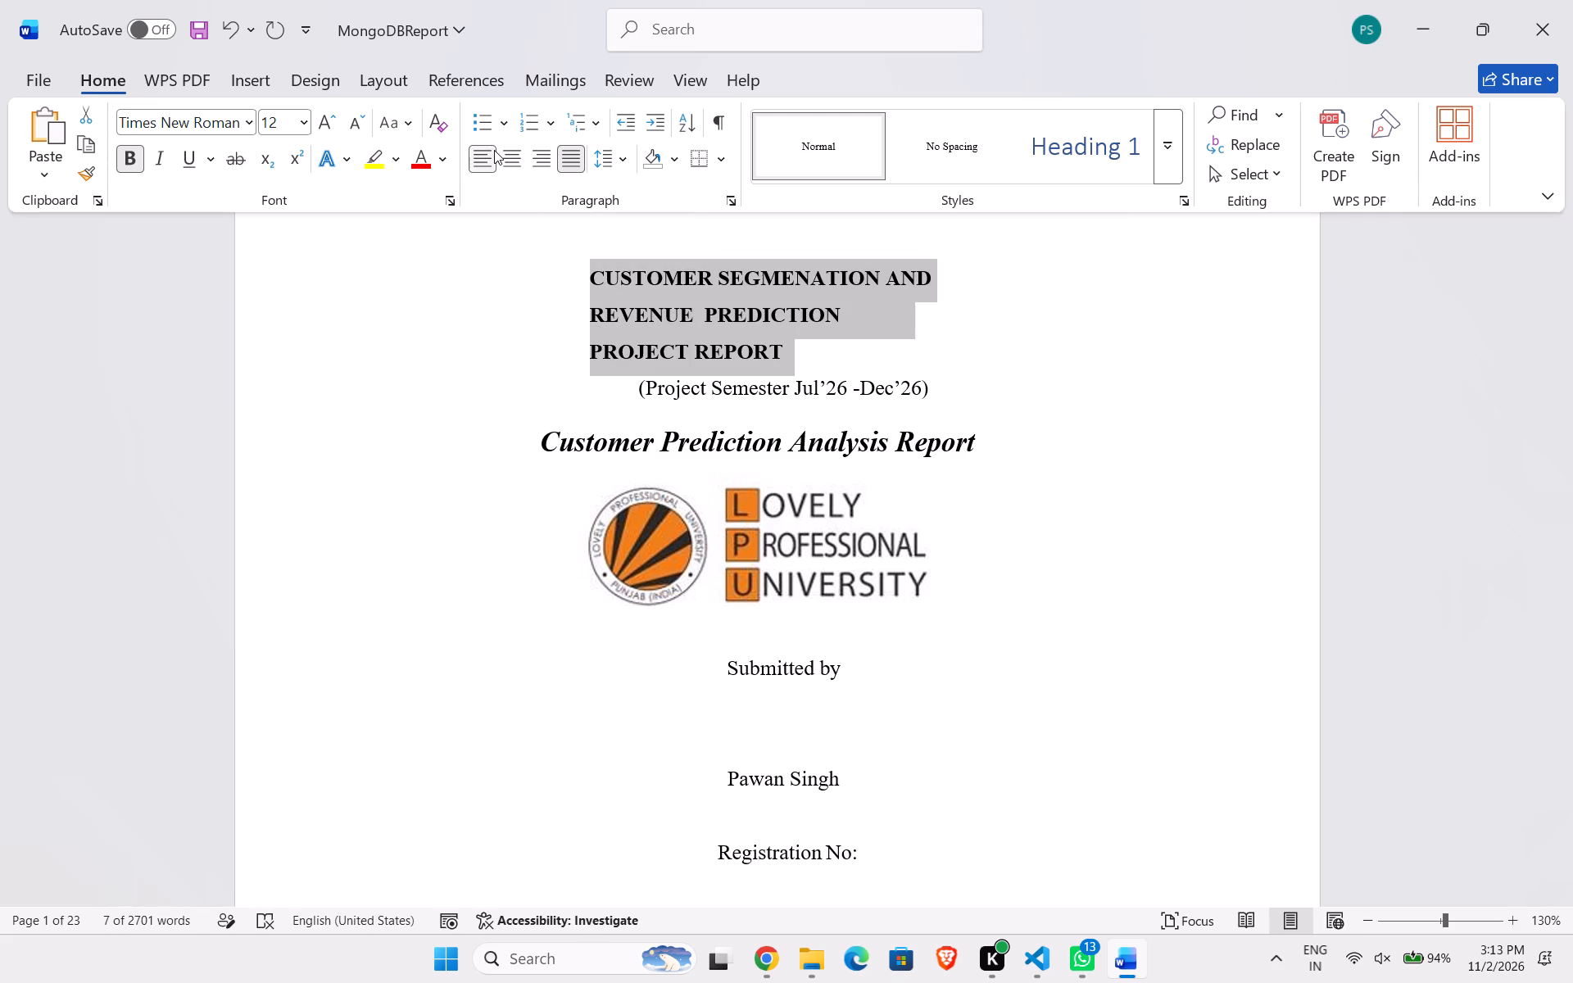
{"action": "left_click", "coordinate": [547, 276]}
{"action": "key", "text": "BackSpace"}
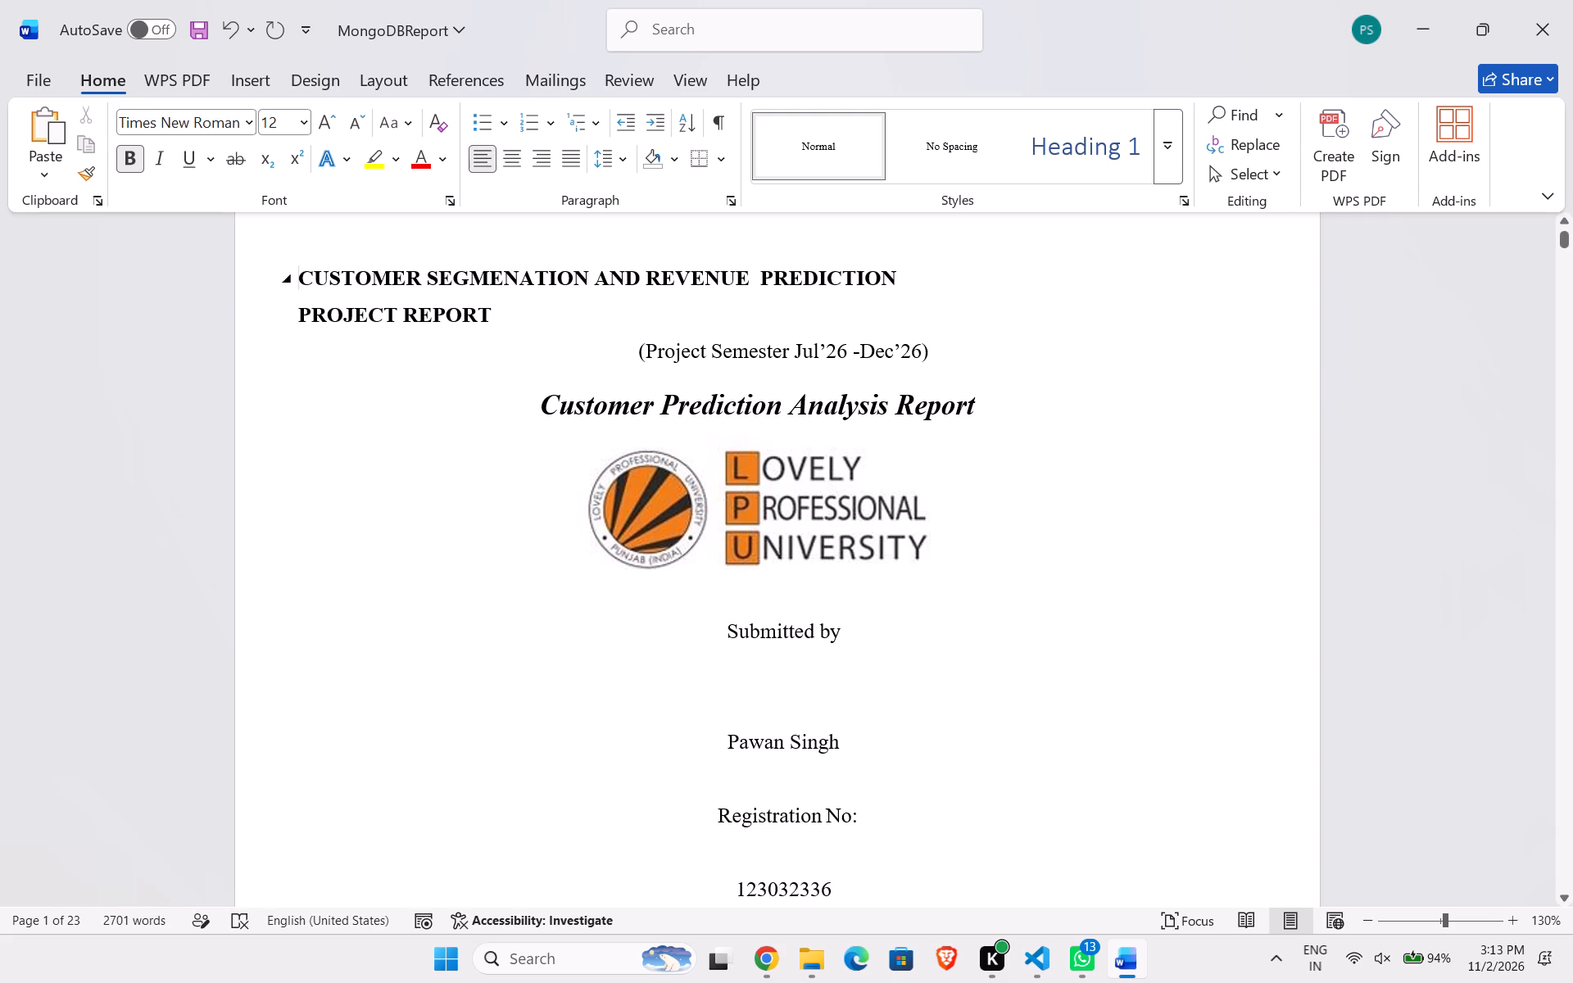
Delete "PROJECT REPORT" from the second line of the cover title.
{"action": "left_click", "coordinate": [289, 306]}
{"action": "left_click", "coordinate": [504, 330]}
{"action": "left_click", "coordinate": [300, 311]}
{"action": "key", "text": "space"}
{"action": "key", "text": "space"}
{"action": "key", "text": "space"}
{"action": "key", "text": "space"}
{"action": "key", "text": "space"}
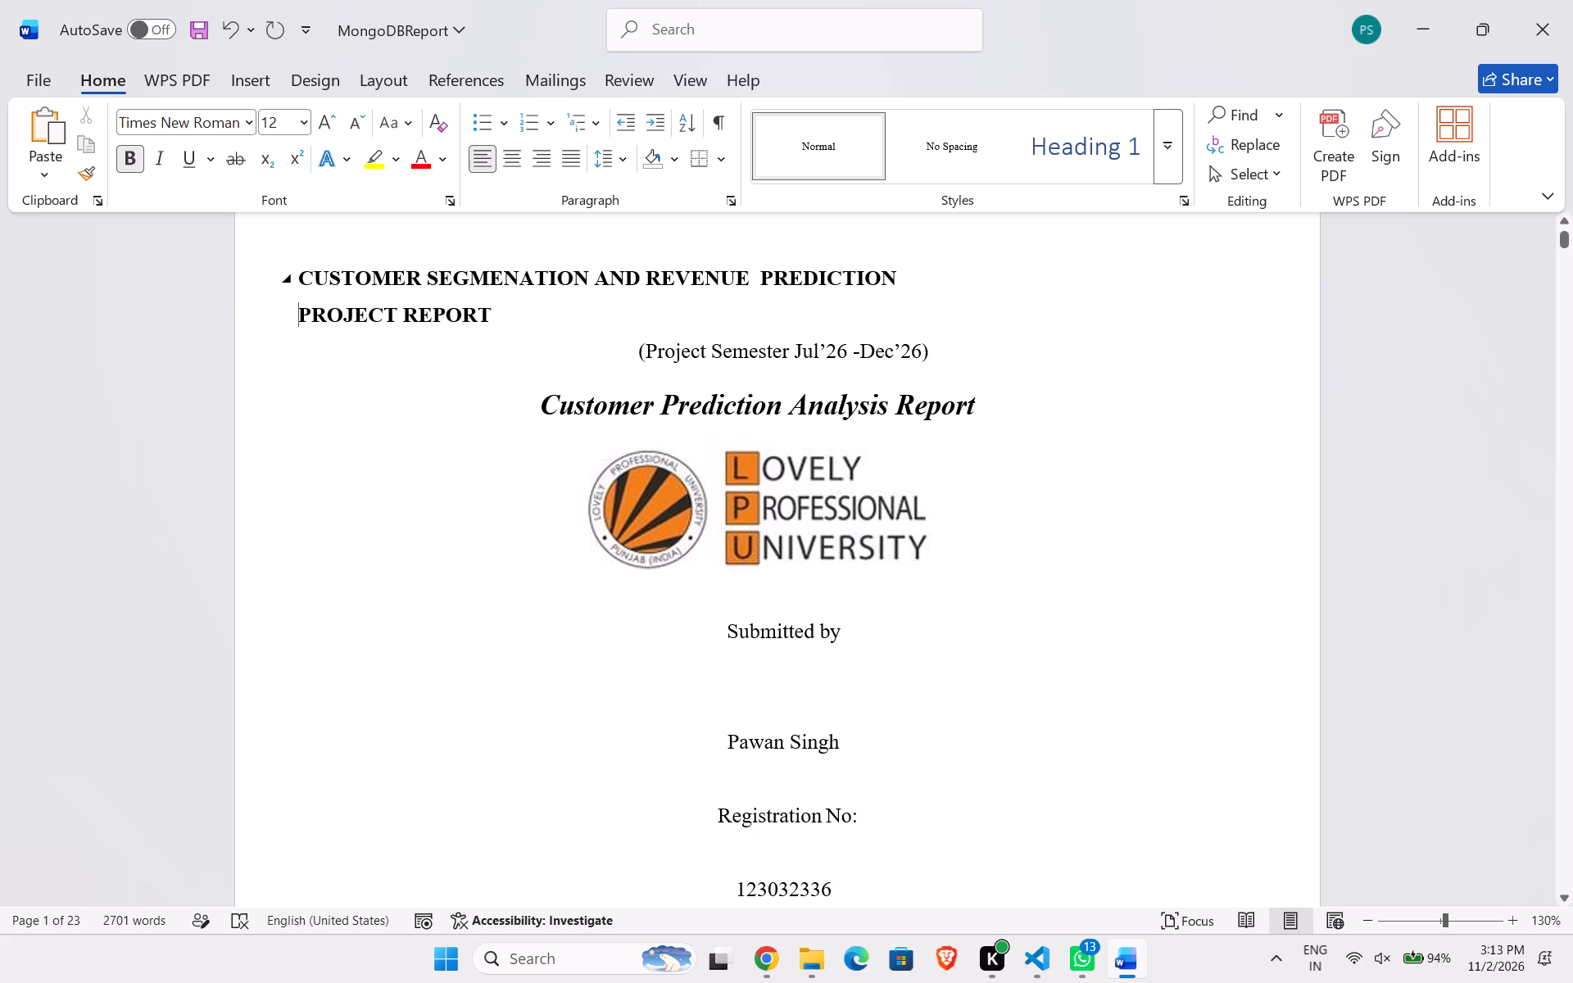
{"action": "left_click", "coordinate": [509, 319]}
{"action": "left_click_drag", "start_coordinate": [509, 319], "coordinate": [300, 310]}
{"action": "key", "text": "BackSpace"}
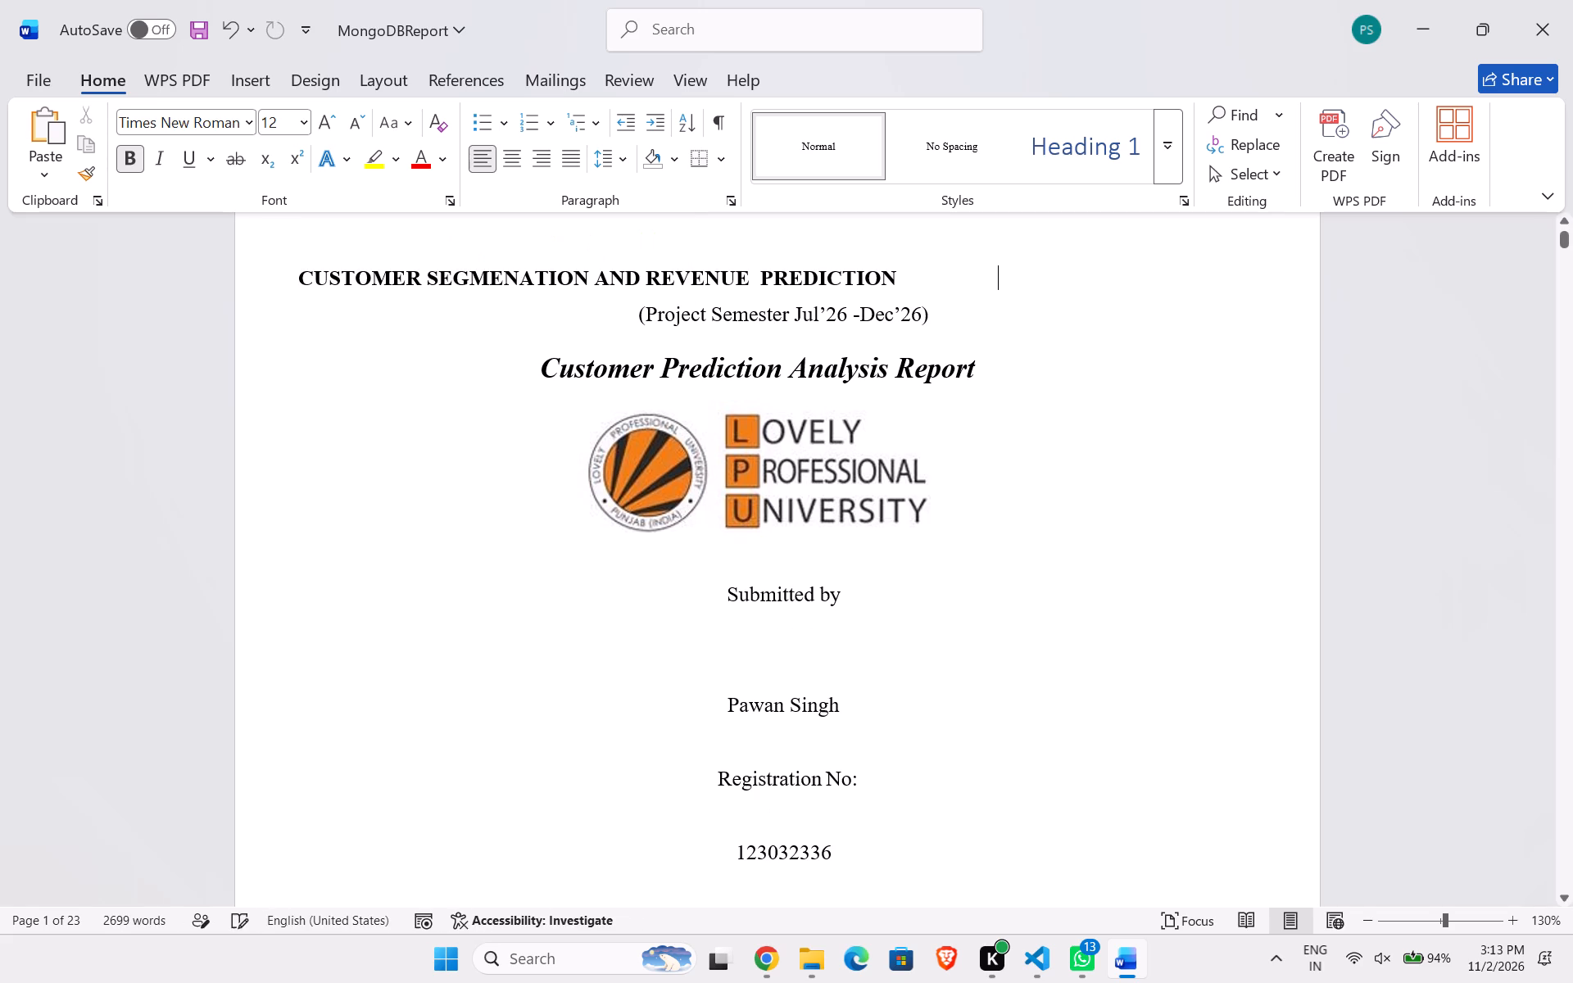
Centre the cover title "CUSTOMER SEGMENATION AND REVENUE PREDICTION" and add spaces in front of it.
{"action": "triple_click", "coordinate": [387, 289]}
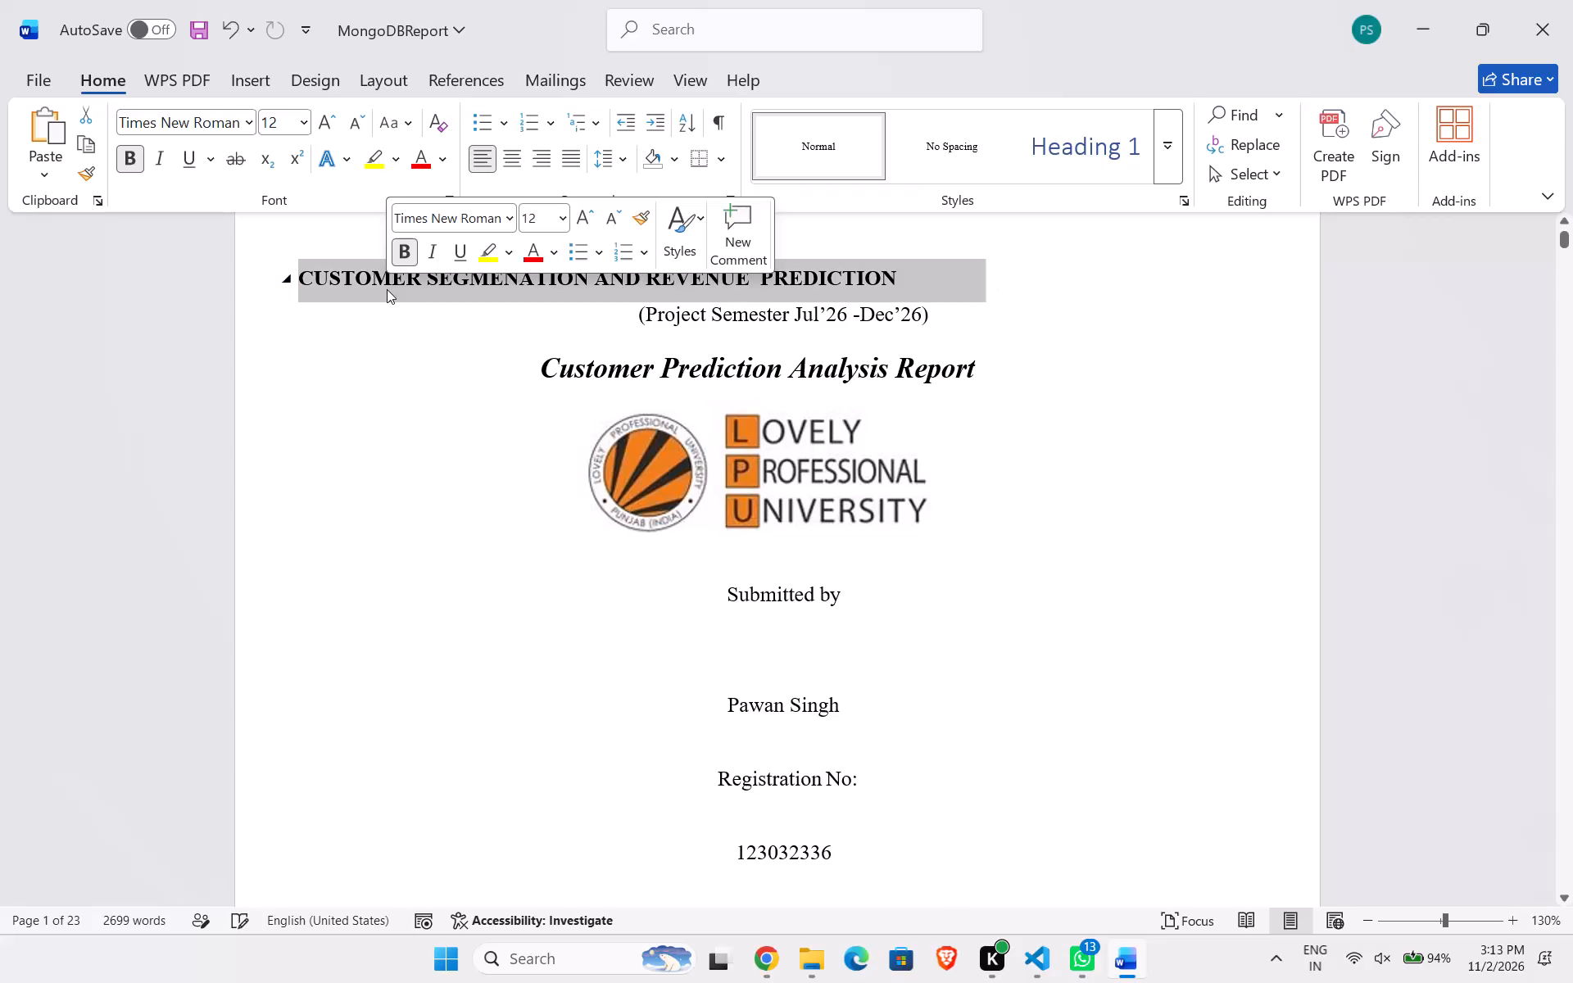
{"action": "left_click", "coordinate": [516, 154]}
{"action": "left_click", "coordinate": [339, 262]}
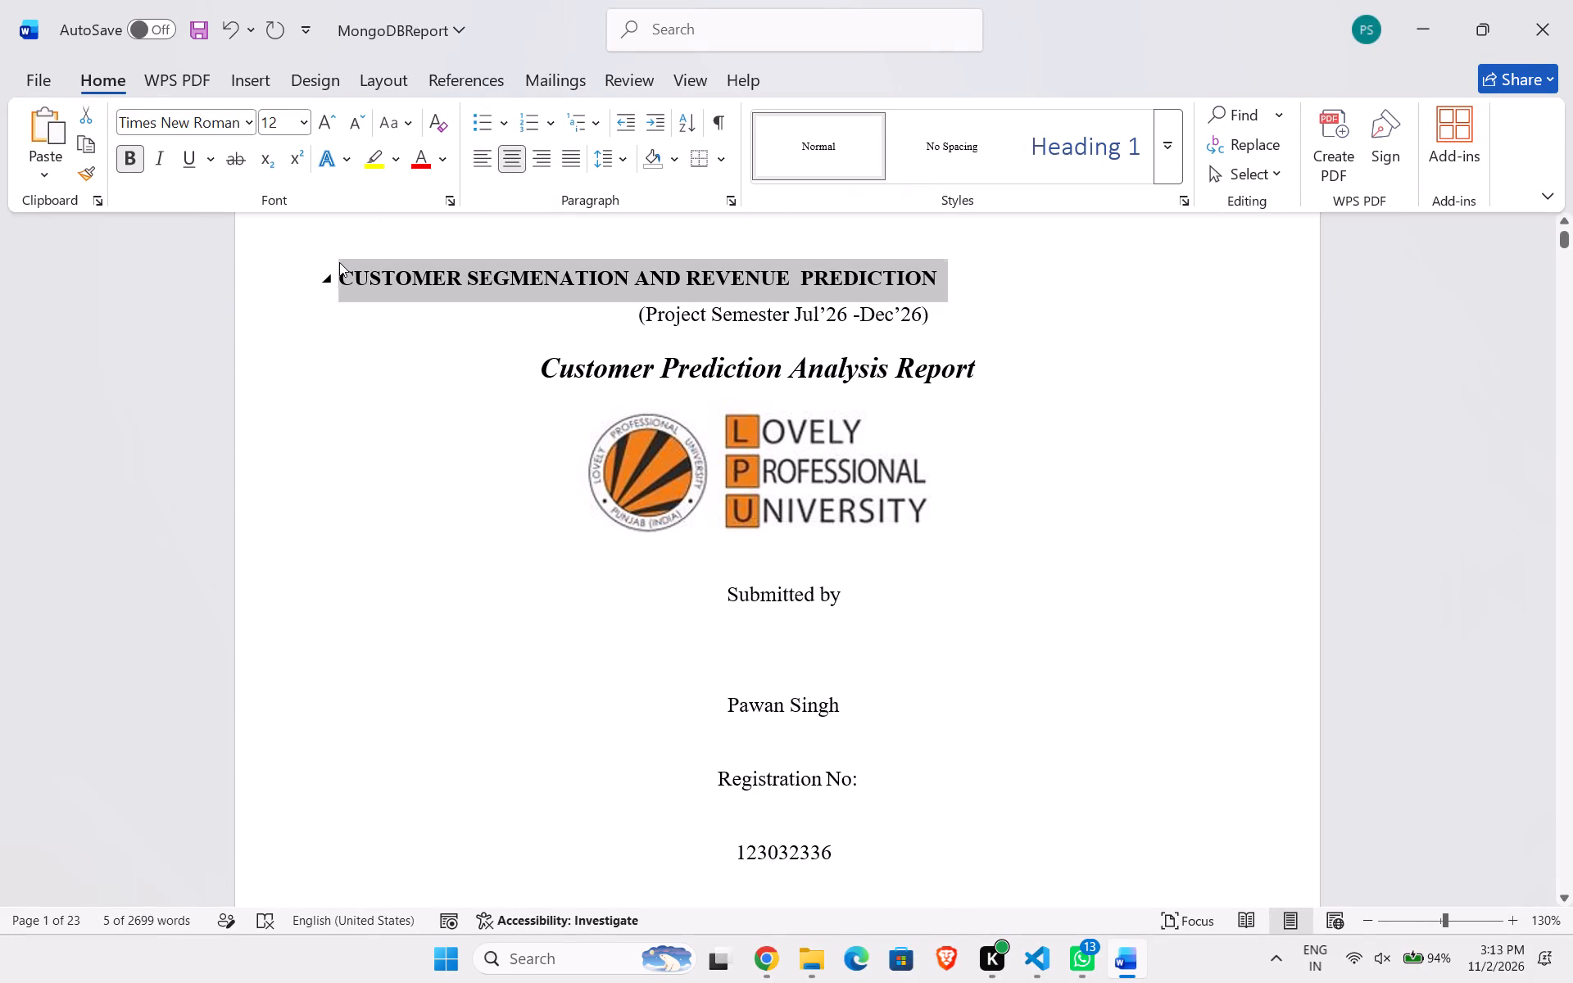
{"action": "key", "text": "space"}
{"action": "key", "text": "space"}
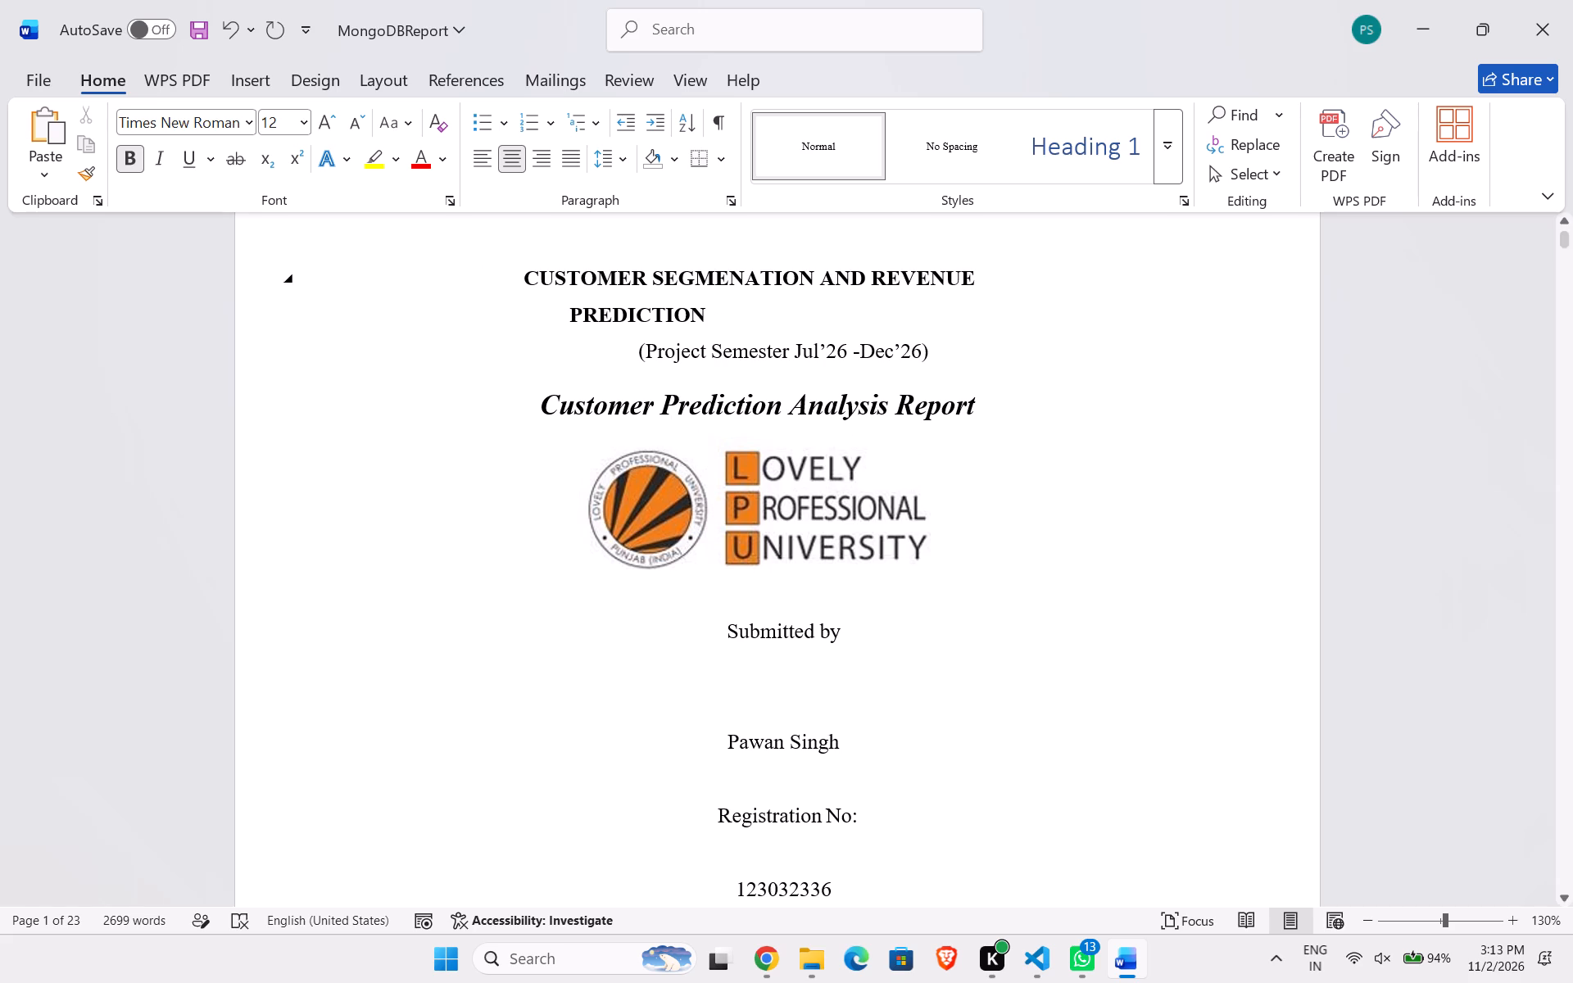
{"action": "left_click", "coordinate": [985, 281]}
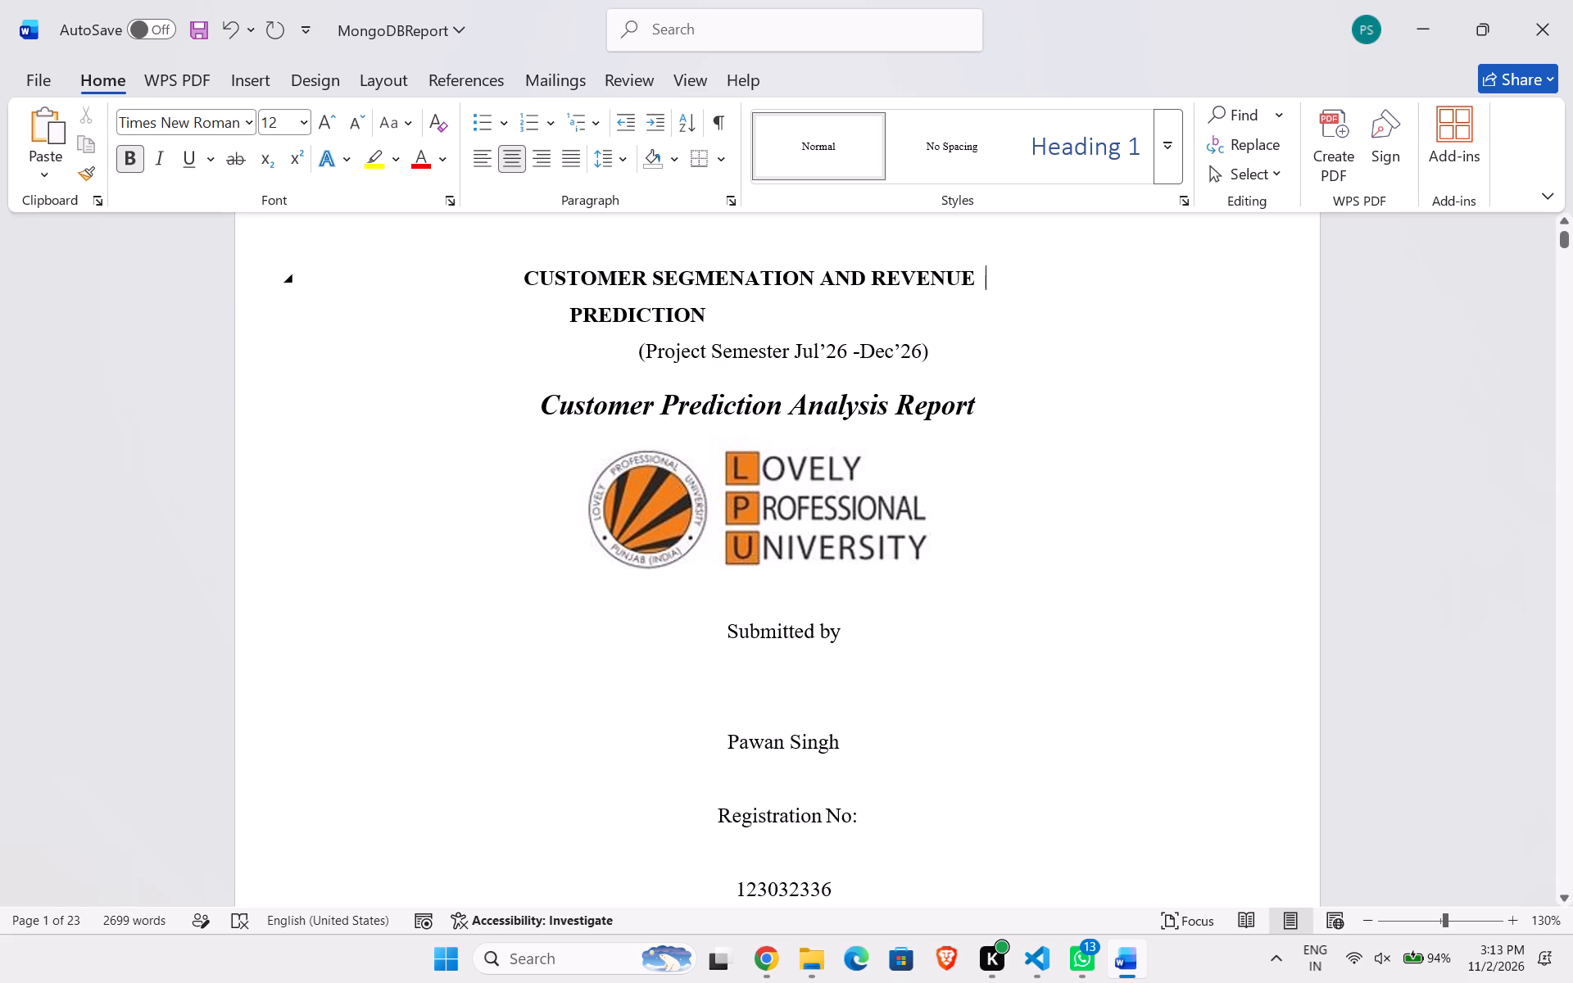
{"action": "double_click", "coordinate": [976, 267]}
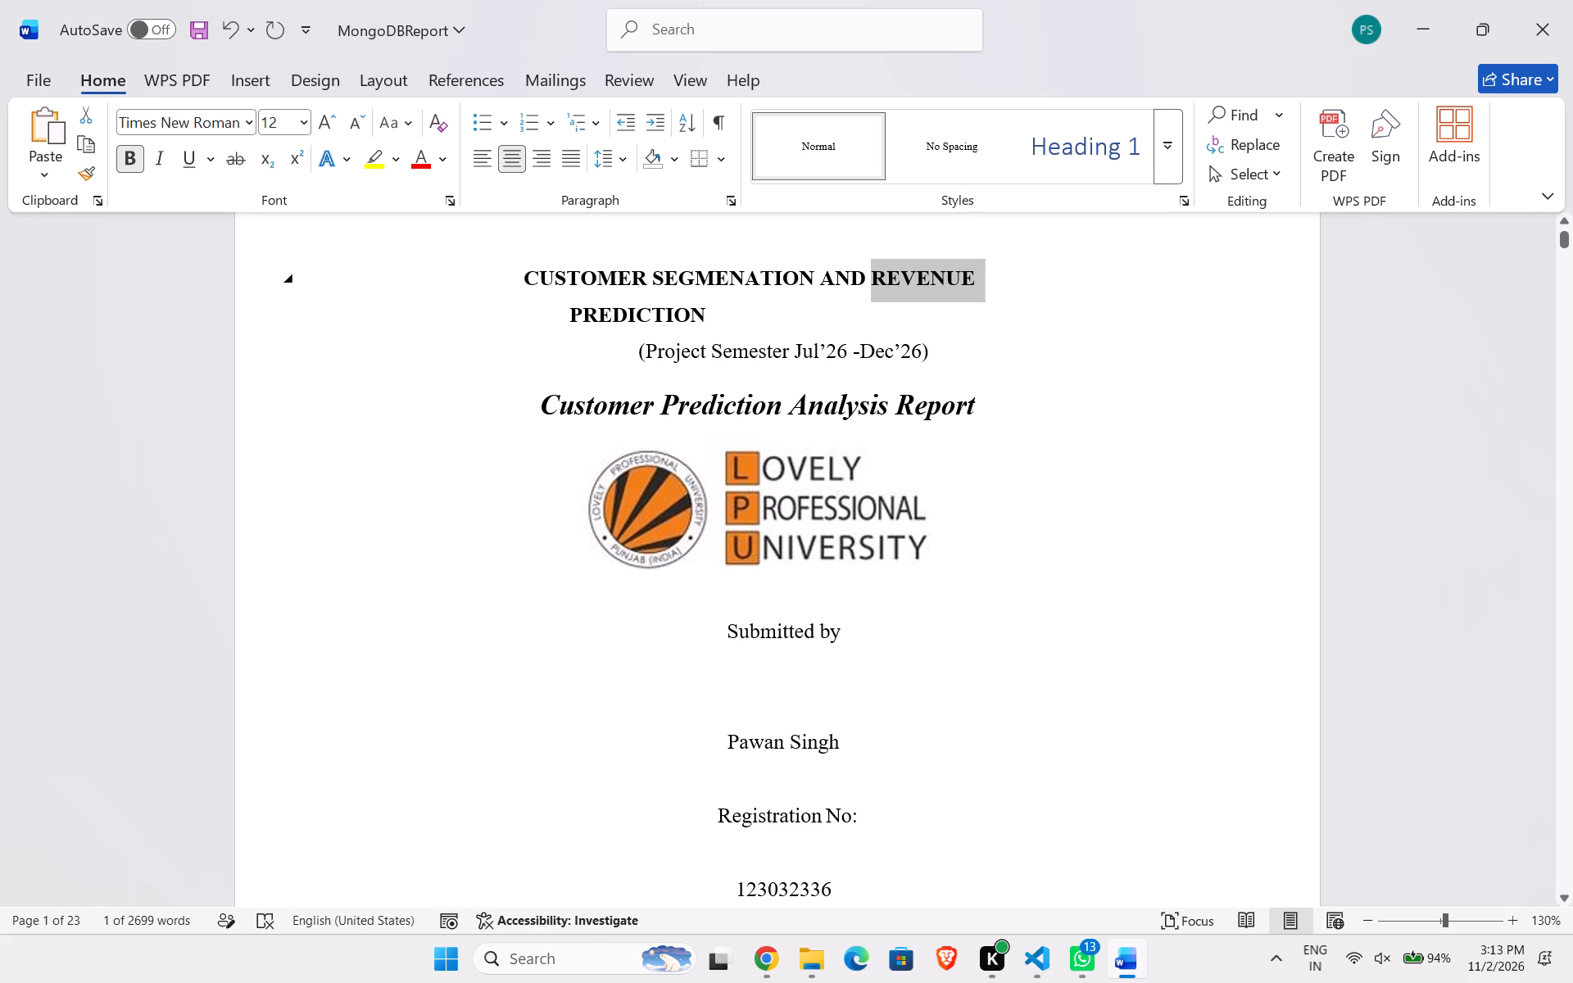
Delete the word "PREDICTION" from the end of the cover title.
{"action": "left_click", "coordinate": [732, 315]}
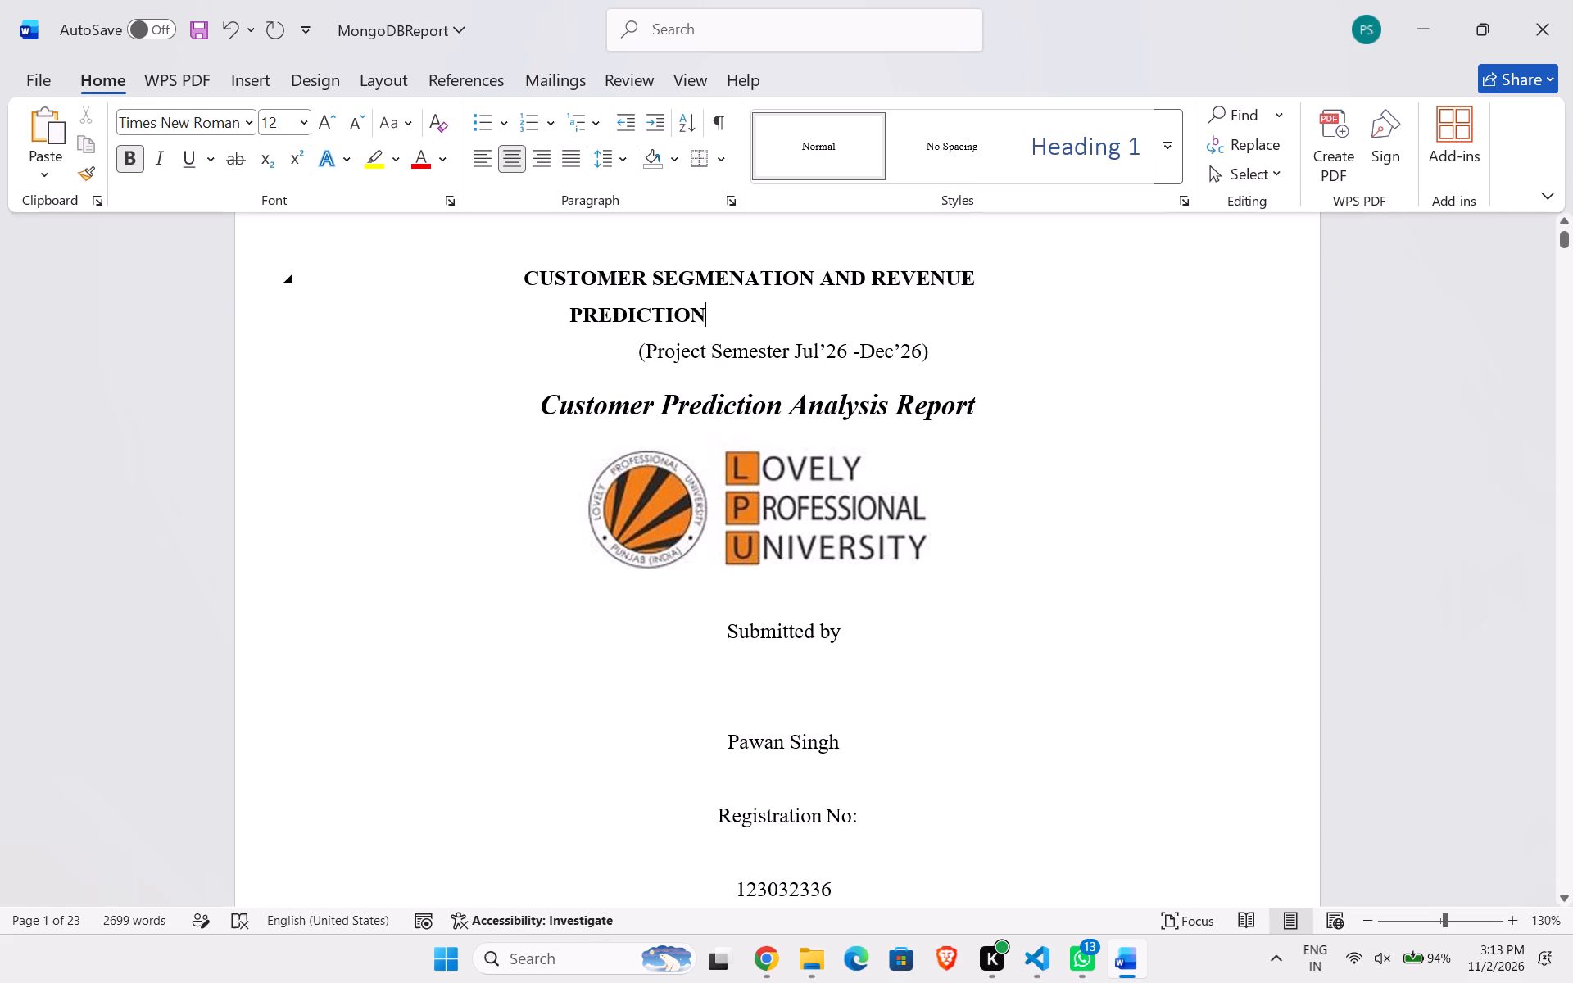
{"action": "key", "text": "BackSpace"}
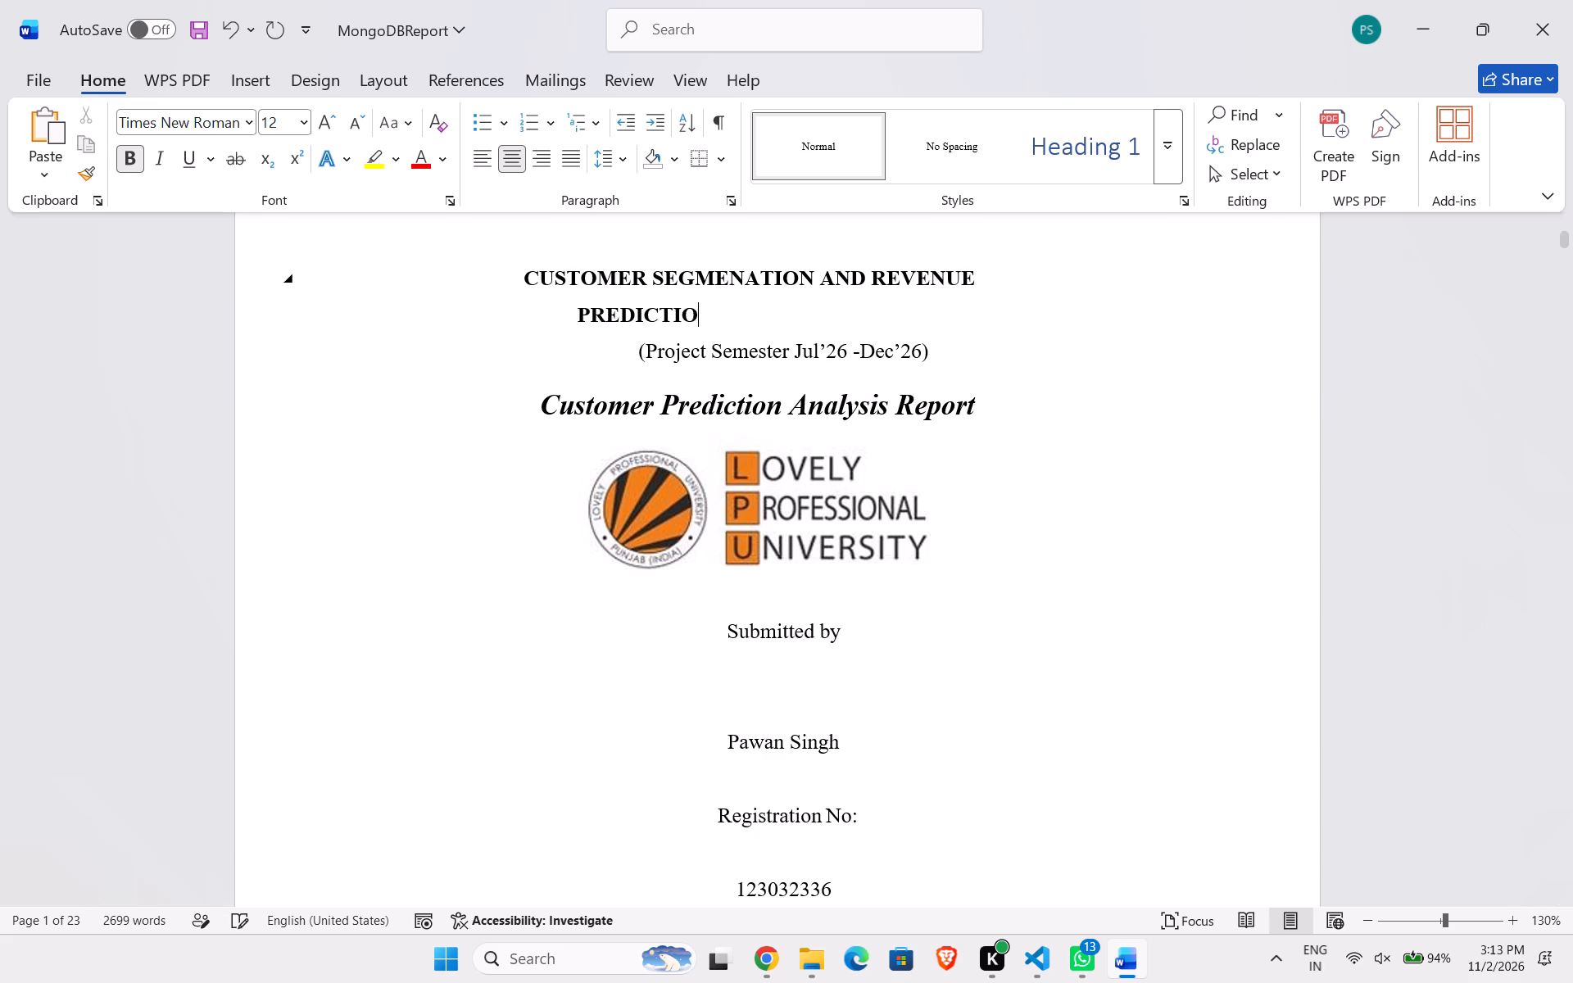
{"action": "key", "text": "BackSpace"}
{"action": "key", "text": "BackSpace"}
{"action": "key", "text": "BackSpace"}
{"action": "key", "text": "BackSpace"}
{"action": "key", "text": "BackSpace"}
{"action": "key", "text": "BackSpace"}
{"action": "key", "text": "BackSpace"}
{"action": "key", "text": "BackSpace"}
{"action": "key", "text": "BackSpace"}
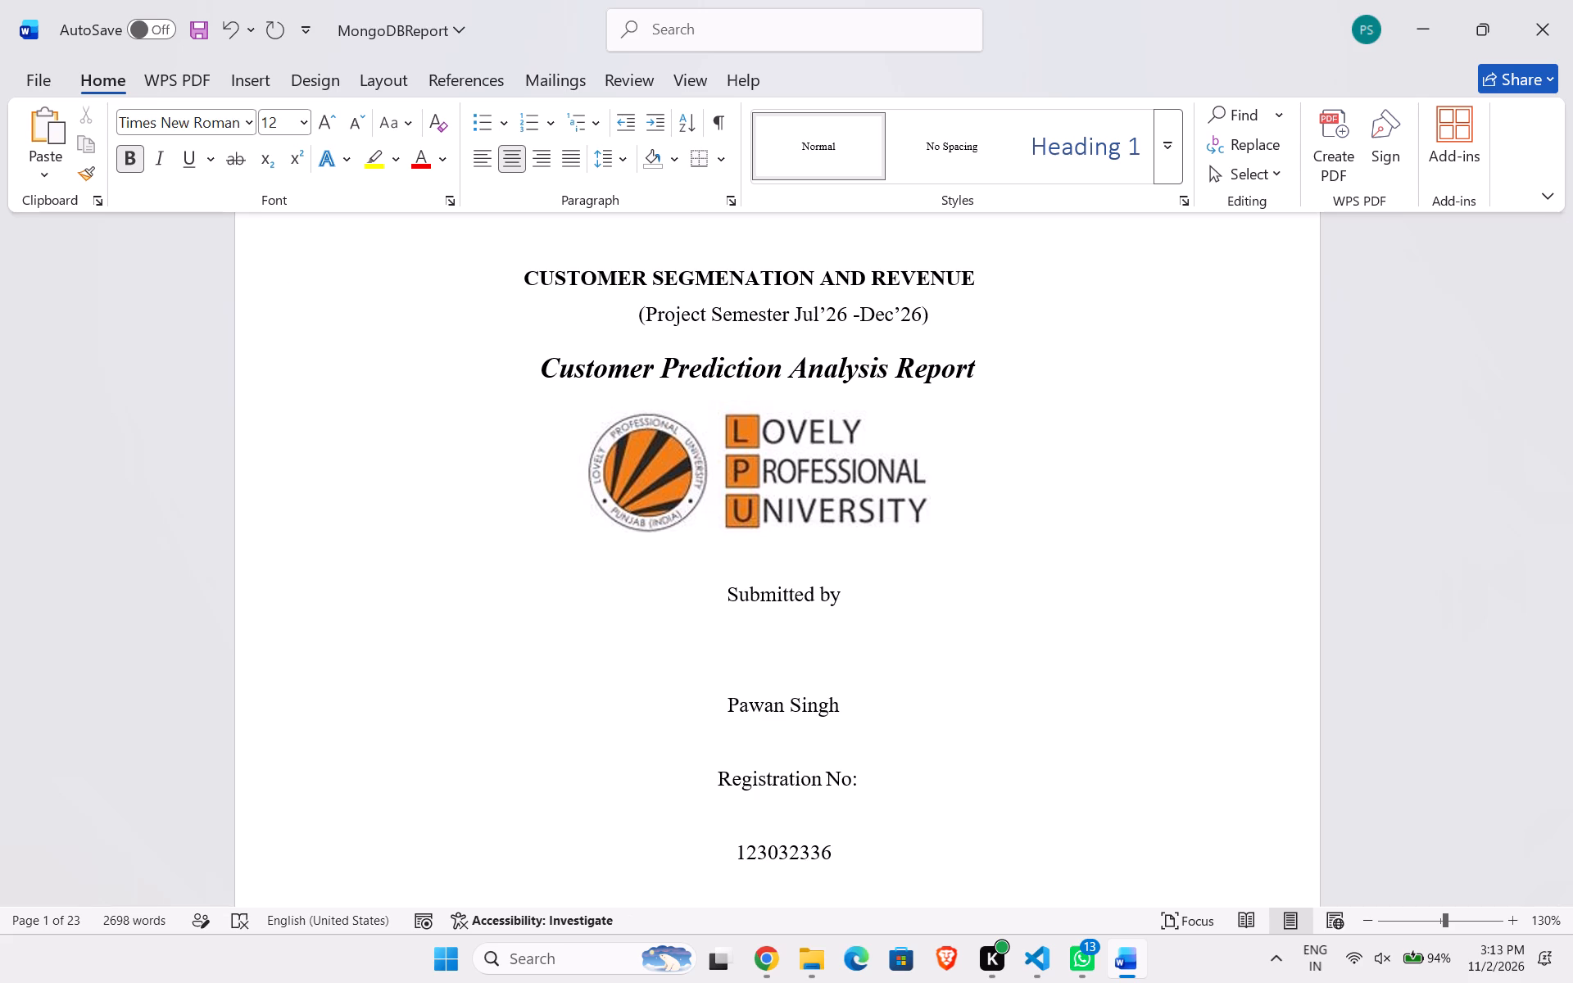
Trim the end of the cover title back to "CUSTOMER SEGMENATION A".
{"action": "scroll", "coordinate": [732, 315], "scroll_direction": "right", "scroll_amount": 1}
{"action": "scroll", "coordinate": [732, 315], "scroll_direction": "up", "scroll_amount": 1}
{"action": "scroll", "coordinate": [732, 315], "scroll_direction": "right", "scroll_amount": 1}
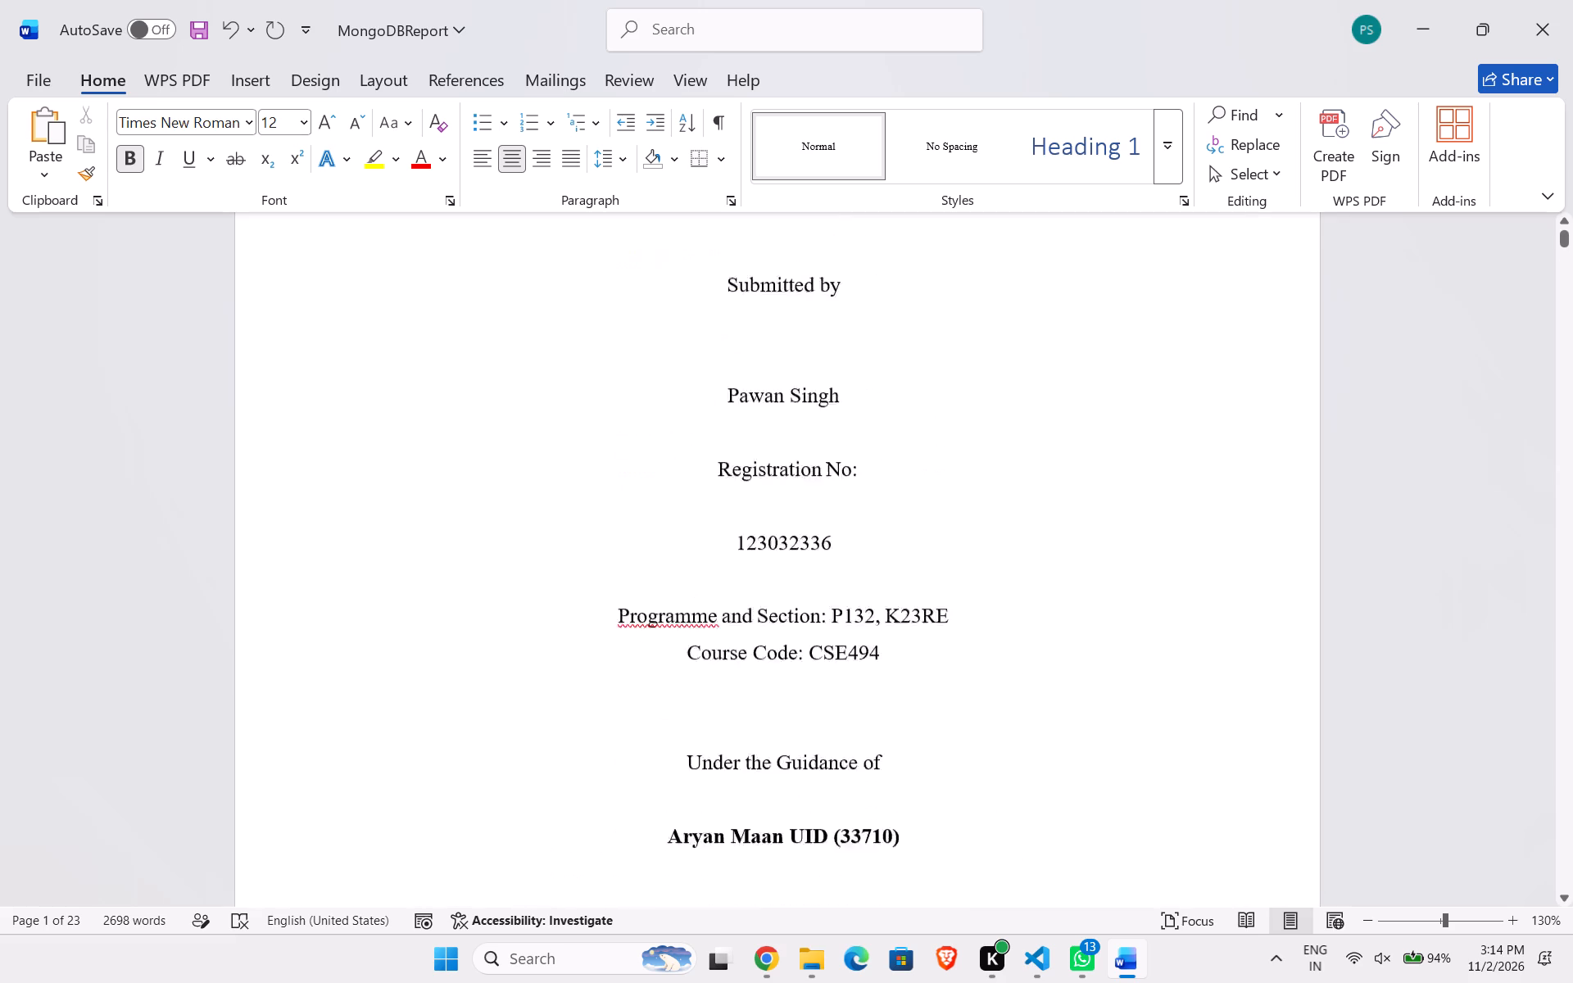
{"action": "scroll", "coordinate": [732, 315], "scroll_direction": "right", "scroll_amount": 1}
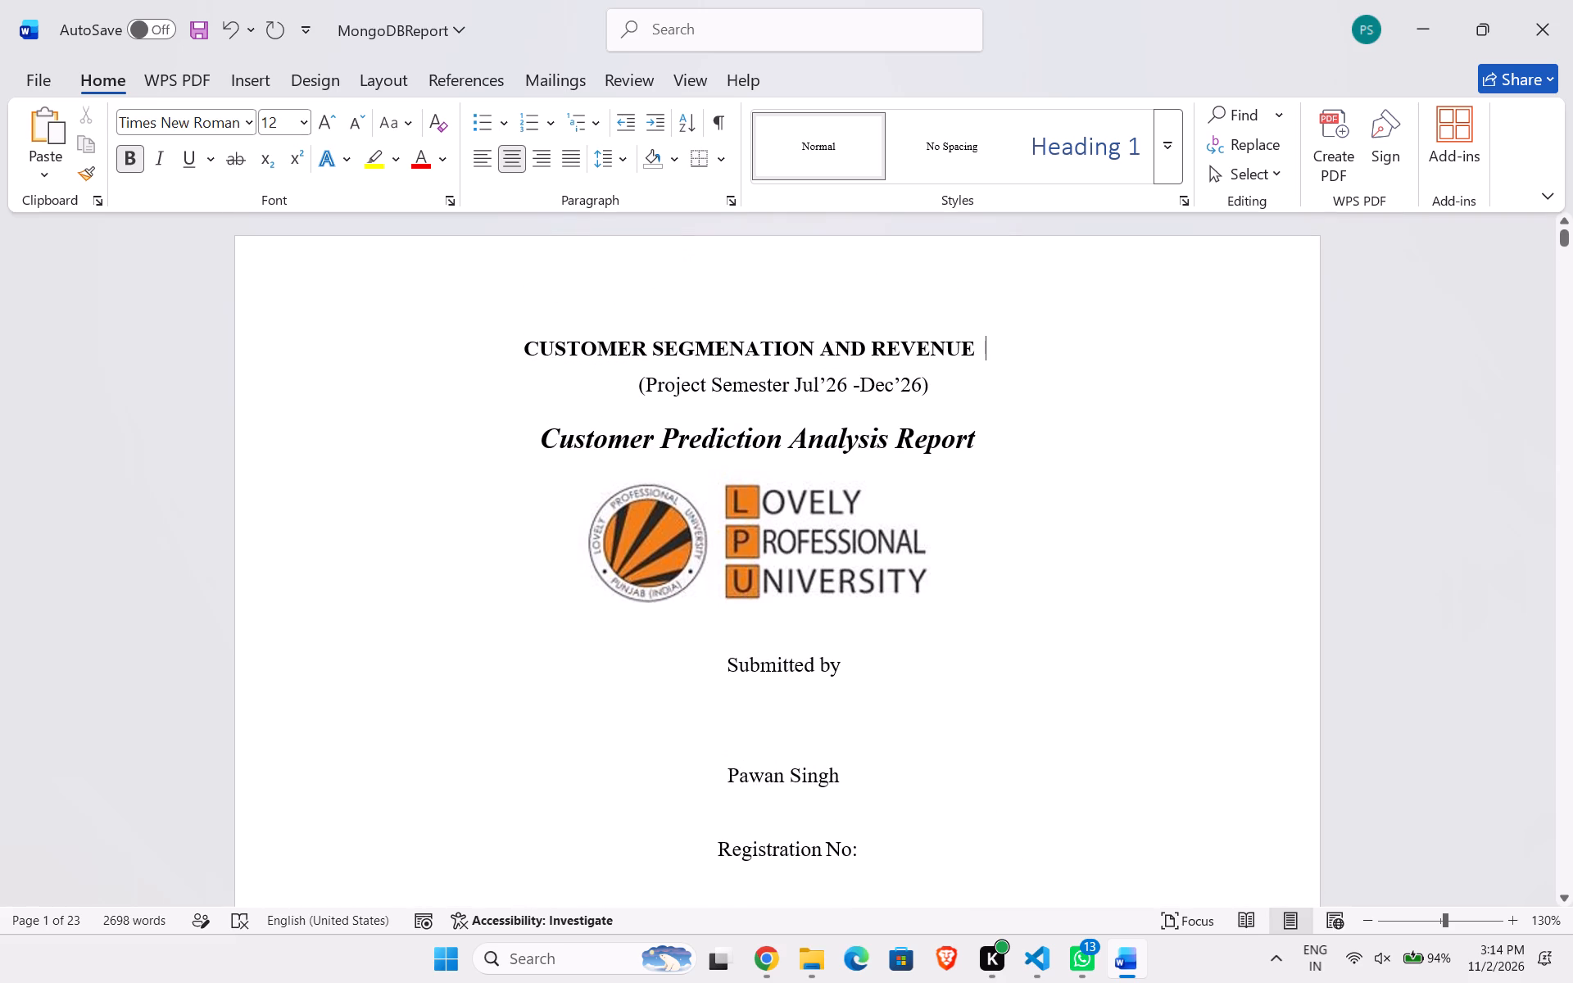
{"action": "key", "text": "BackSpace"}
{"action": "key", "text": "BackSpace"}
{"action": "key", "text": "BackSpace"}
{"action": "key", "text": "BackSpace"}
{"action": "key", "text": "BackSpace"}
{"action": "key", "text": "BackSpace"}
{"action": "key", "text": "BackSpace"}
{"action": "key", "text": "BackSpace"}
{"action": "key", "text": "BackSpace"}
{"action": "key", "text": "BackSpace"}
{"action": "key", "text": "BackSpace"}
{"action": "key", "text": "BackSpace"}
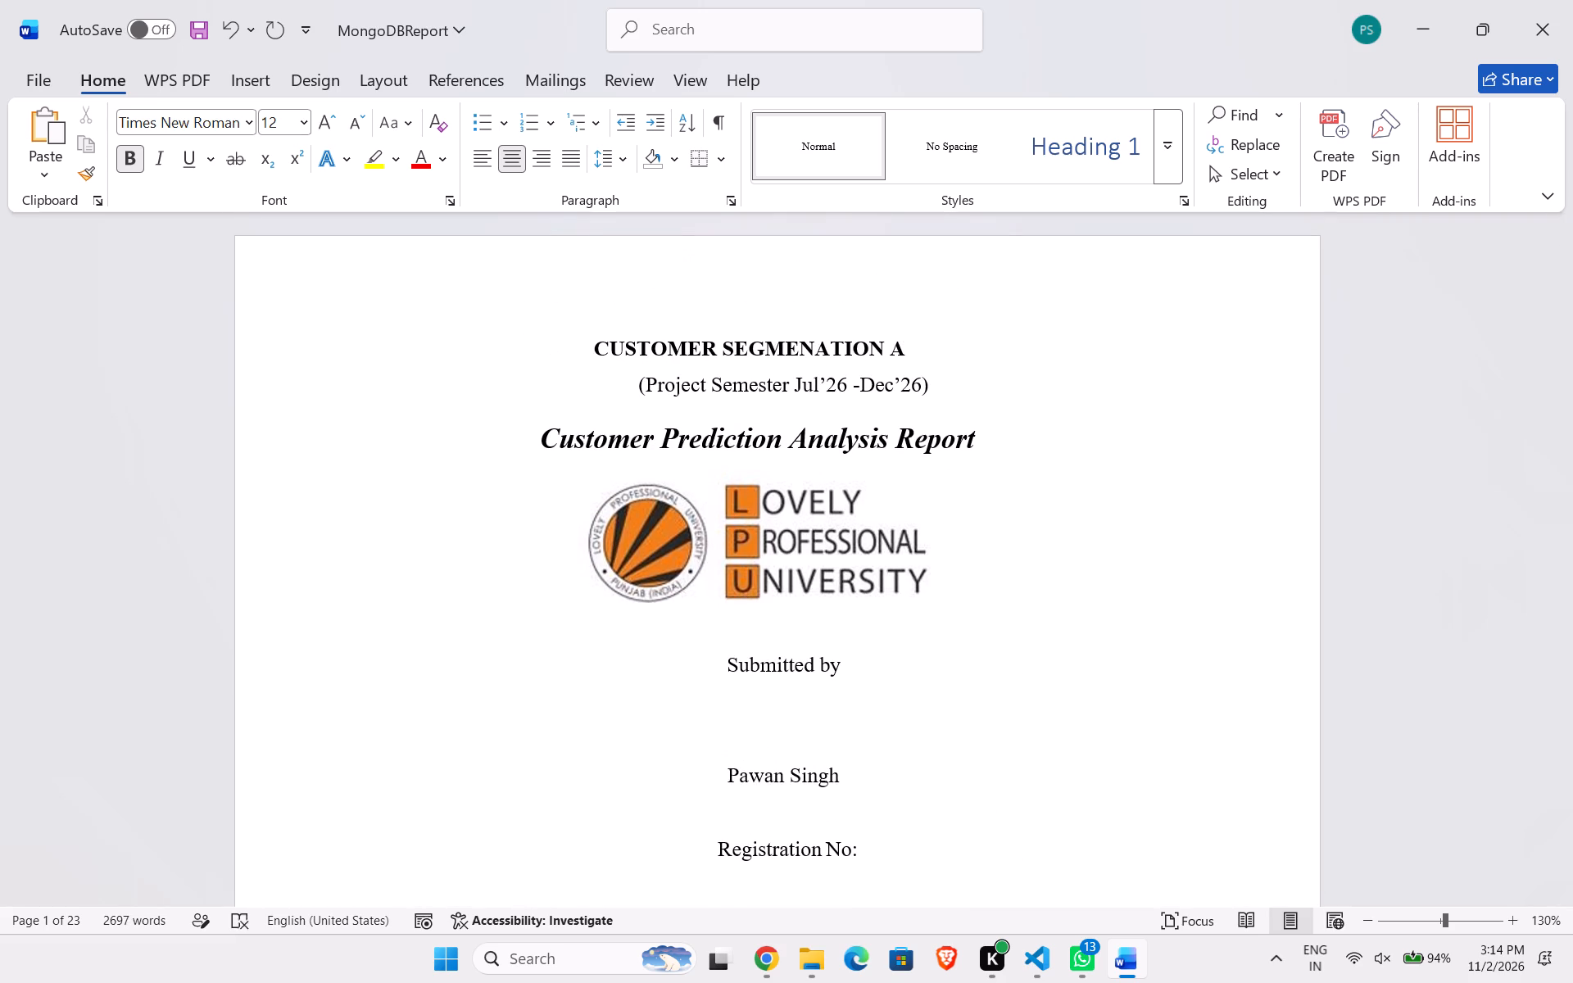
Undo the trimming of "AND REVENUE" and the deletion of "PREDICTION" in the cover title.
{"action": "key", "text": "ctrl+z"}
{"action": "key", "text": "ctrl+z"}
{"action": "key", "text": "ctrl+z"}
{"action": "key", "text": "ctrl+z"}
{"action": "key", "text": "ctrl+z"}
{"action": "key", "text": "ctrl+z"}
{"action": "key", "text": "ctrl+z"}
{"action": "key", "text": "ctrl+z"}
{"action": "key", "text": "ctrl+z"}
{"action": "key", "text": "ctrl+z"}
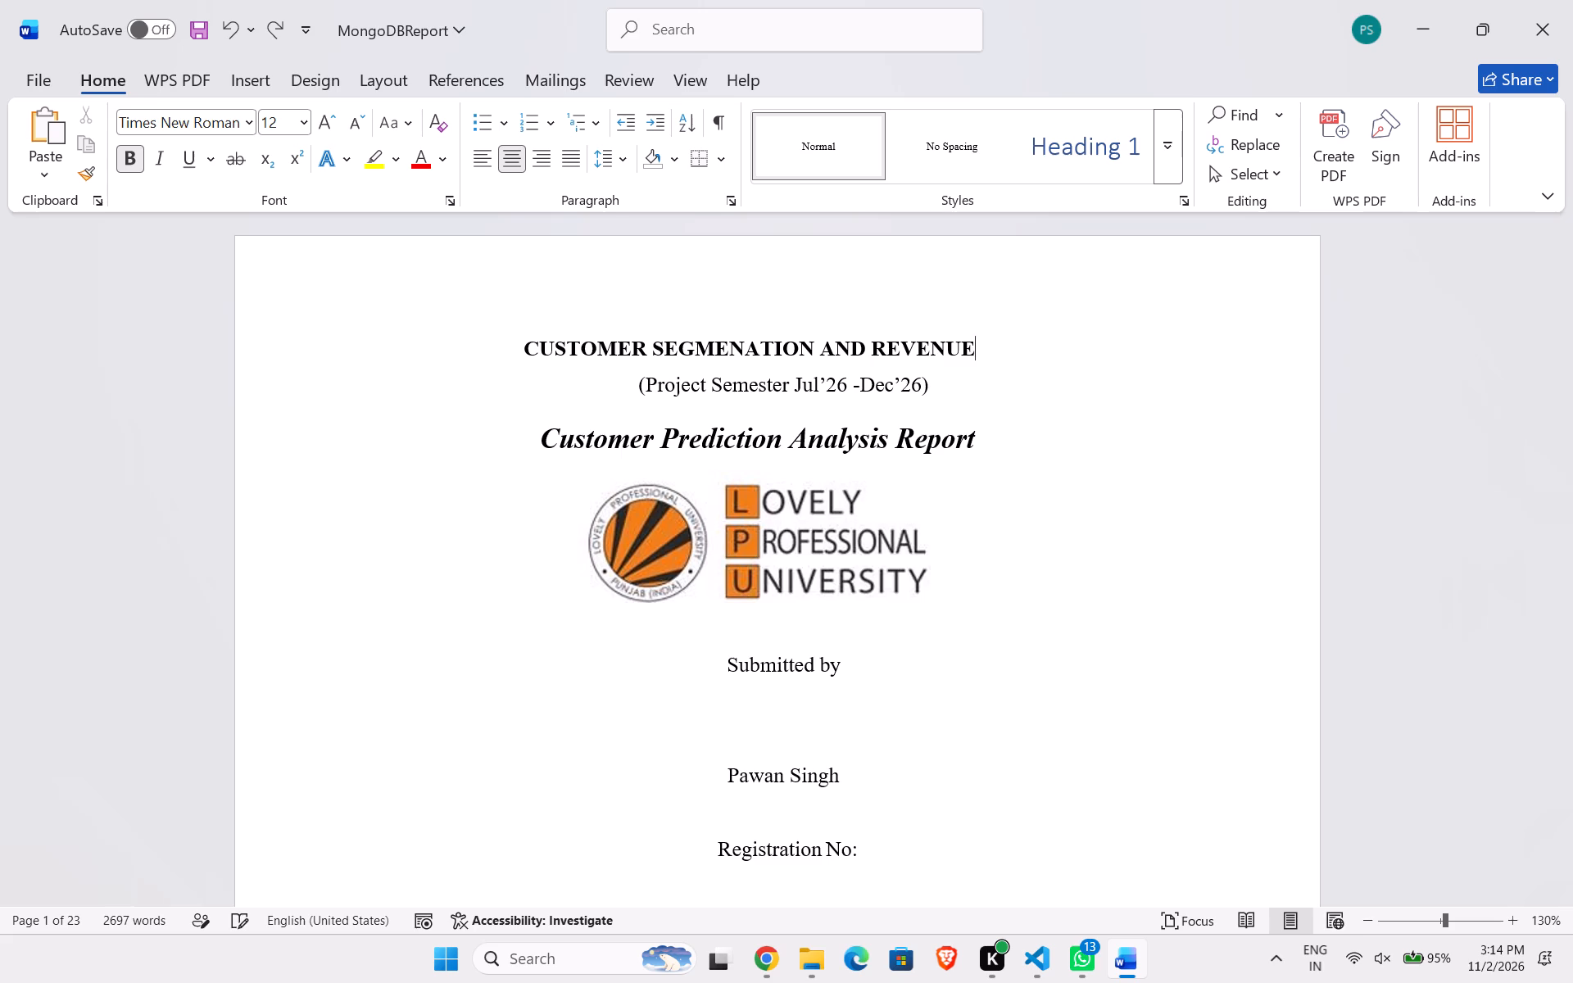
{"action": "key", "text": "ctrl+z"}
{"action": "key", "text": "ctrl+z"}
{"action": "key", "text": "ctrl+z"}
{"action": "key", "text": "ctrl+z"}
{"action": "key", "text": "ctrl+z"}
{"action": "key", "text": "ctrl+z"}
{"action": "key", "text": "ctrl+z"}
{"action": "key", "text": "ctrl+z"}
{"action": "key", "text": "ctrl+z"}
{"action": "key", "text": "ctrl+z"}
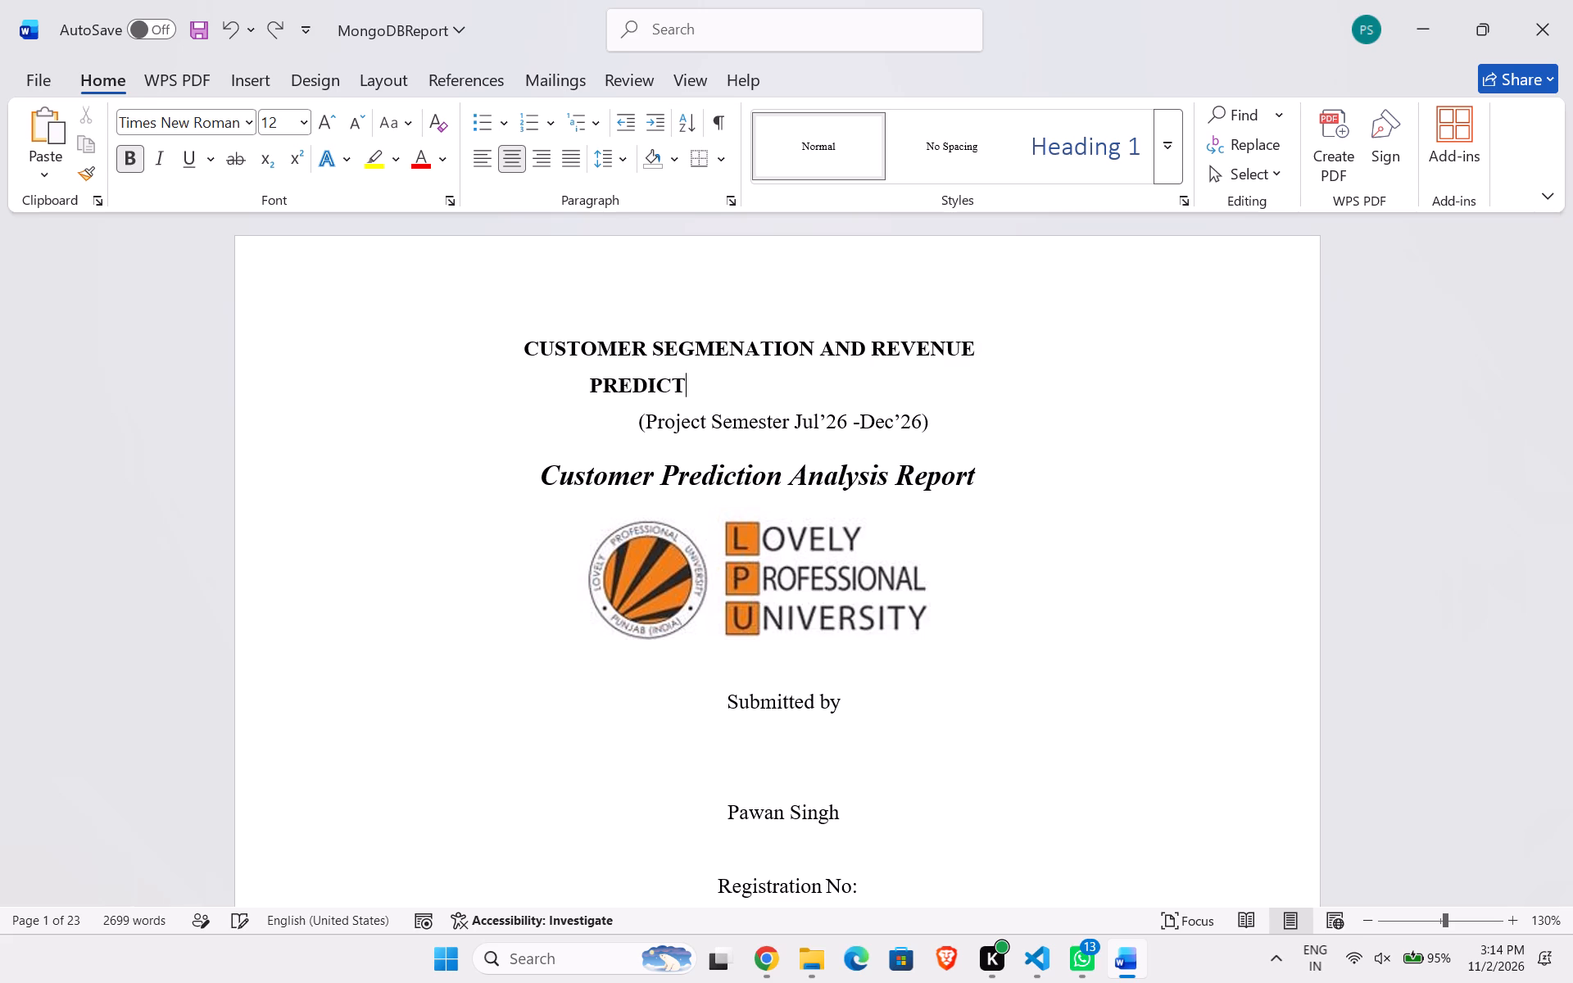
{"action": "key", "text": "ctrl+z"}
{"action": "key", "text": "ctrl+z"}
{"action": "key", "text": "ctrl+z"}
Undo the cover title's centring, the removal of "PROJECT REPORT" and the left indent removal.
{"action": "key", "text": "ctrl+z"}
{"action": "key", "text": "ctrl+z"}
{"action": "key", "text": "ctrl+z"}
{"action": "key", "text": "ctrl+z"}
{"action": "key", "text": "ctrl+z"}
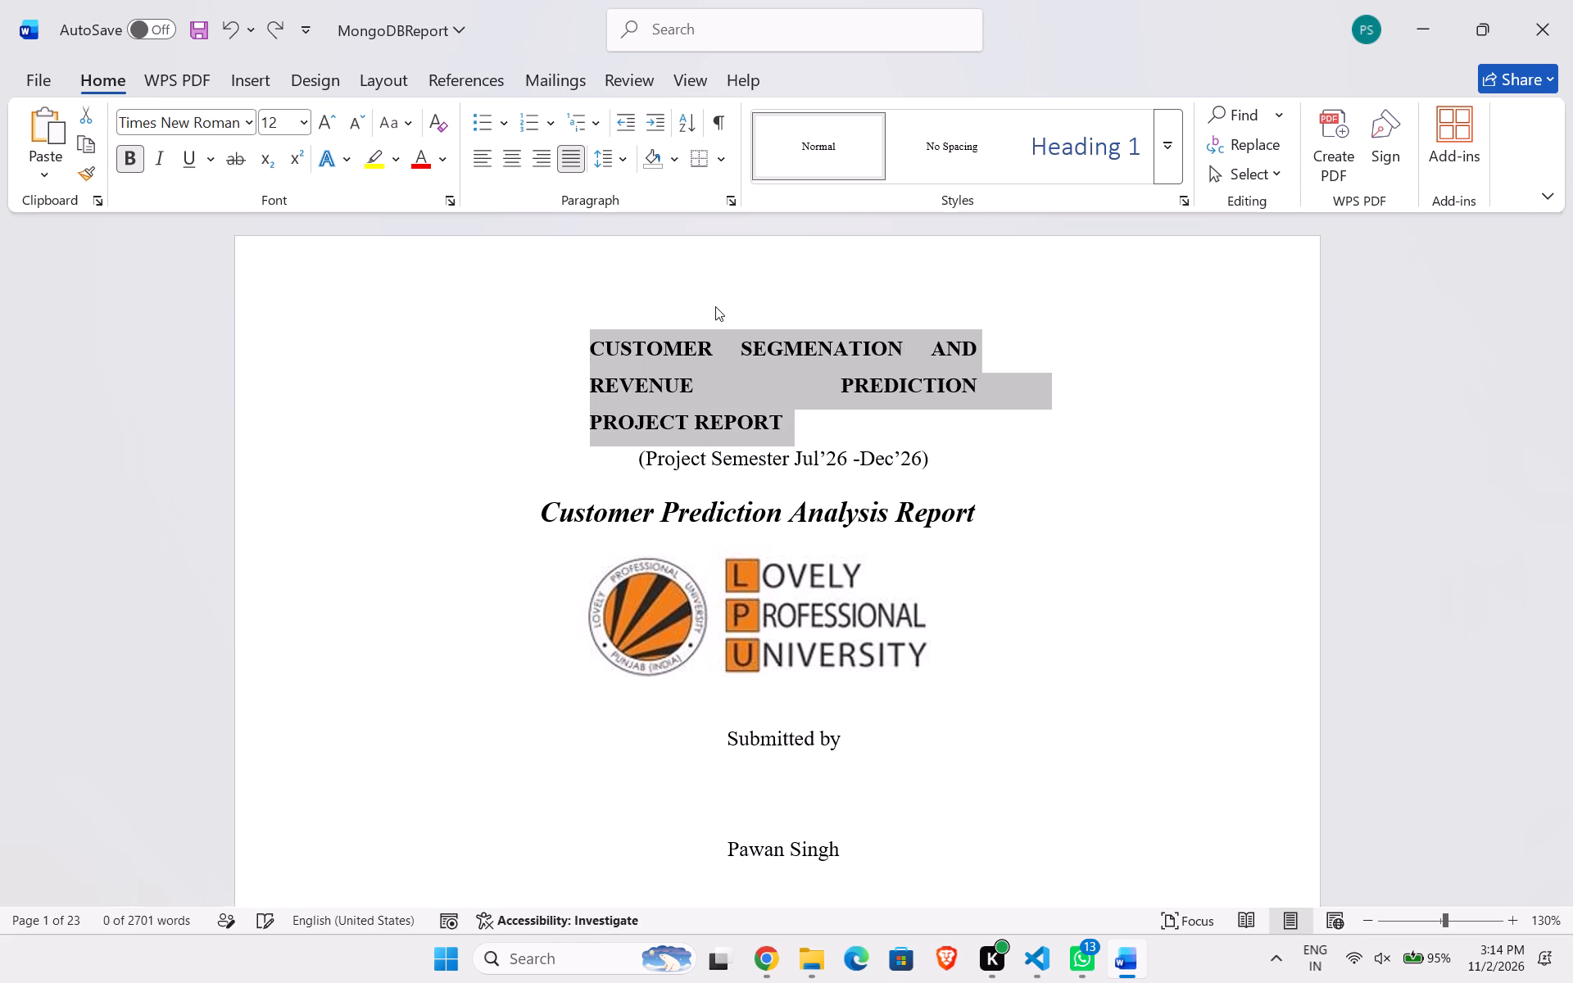
Undo the left alignment and the words added between "CUSTOMER" and "PREDICTION" in the cover title.
{"action": "key", "text": "ctrl+z"}
{"action": "key", "text": "ctrl+z"}
{"action": "key", "text": "ctrl+z"}
{"action": "key", "text": "ctrl+z"}
{"action": "key", "text": "ctrl+z"}
{"action": "key", "text": "ctrl+z"}
{"action": "key", "text": "ctrl+z"}
{"action": "key", "text": "ctrl+z"}
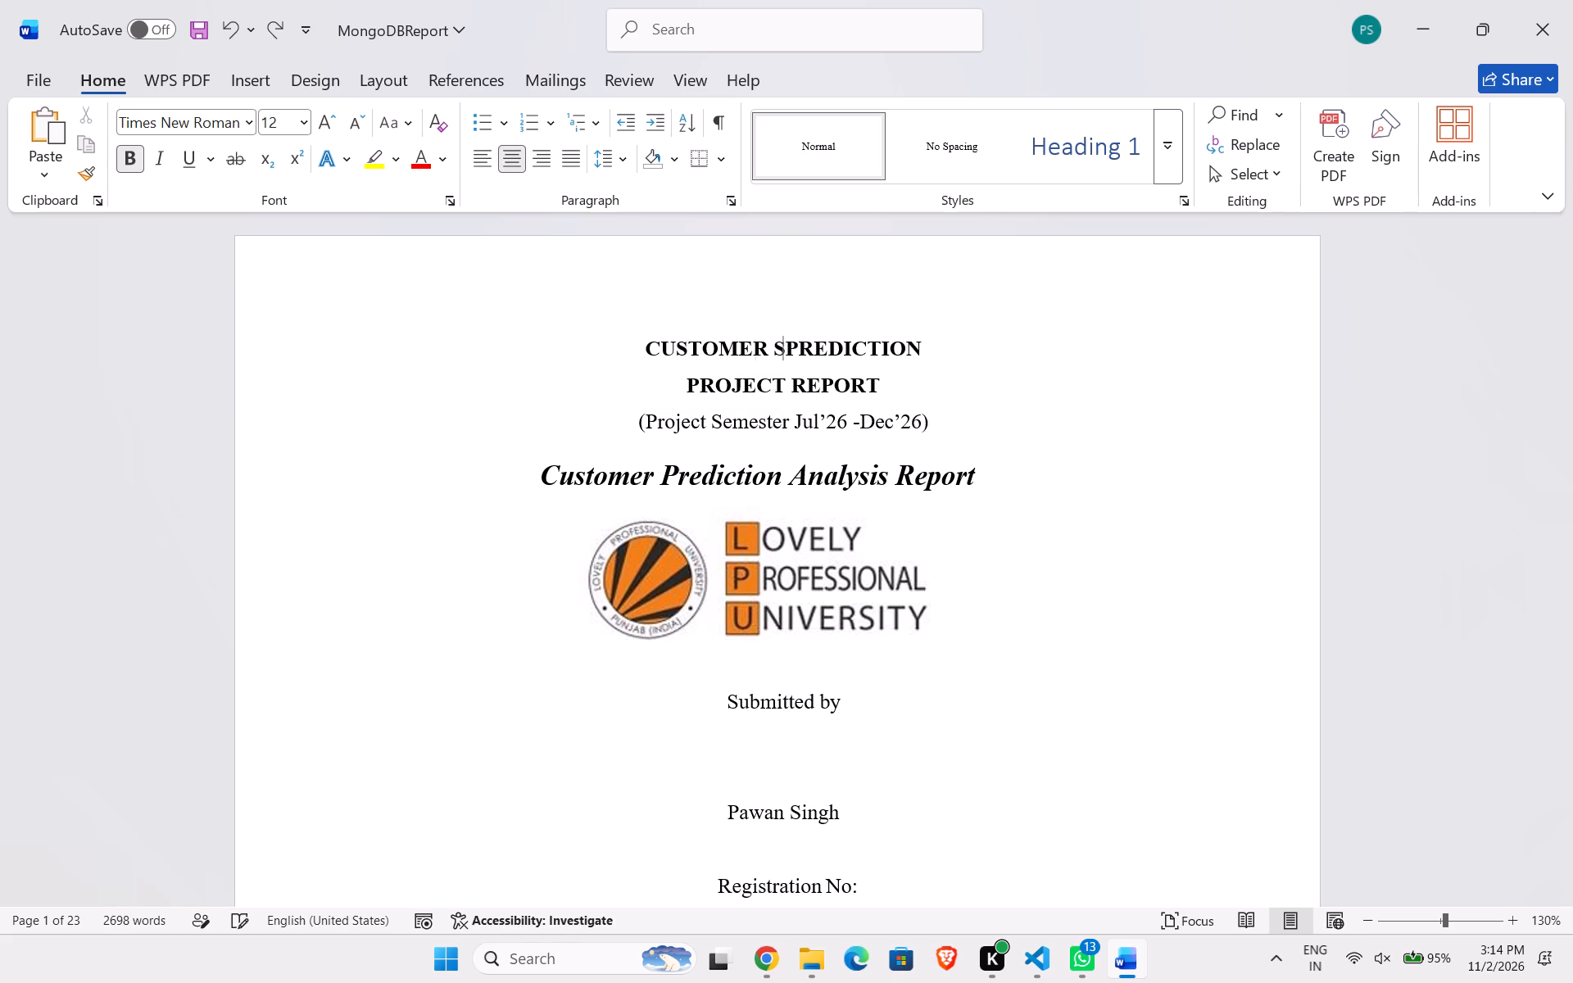
{"action": "key", "text": "ctrl+z"}
{"action": "key", "text": "ctrl+z"}
{"action": "key", "text": "ctrl+z"}
{"action": "key", "text": "ctrl+z"}
{"action": "key", "text": "ctrl+z"}
{"action": "key", "text": "ctrl+z"}
{"action": "key", "text": "ctrl+z"}
{"action": "key", "text": "ctrl+z"}
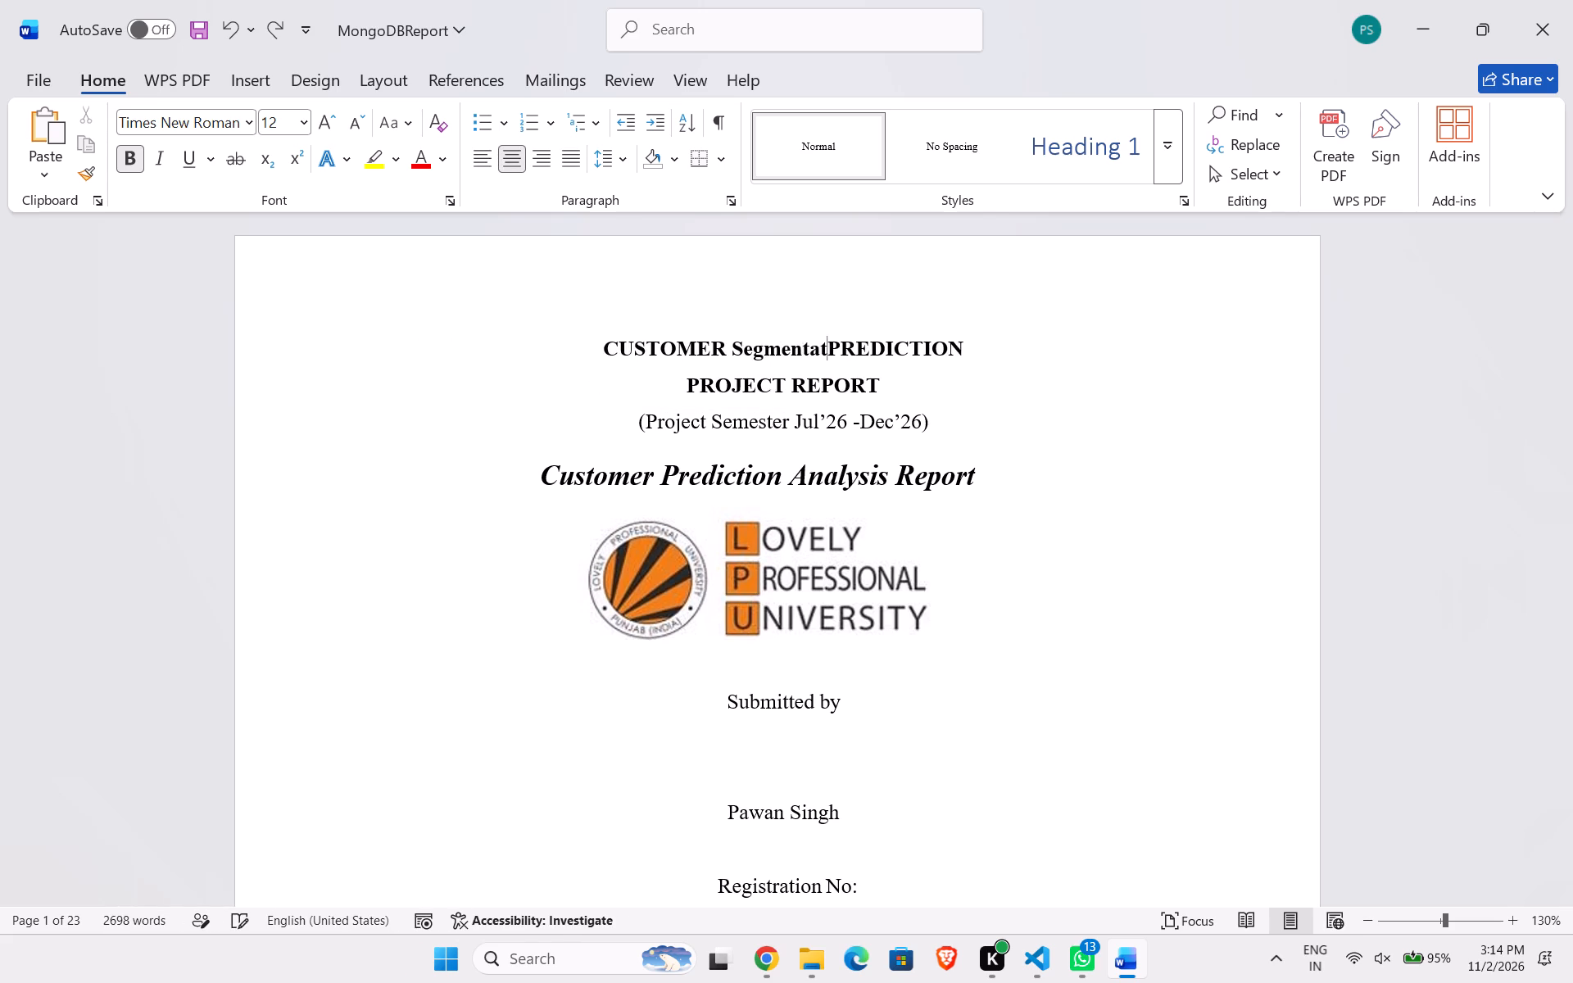
{"action": "key", "text": "ctrl+z"}
{"action": "key", "text": "ctrl+z"}
{"action": "key", "text": "ctrl+z"}
{"action": "key", "text": "ctrl+z"}
{"action": "key", "text": "ctrl+z"}
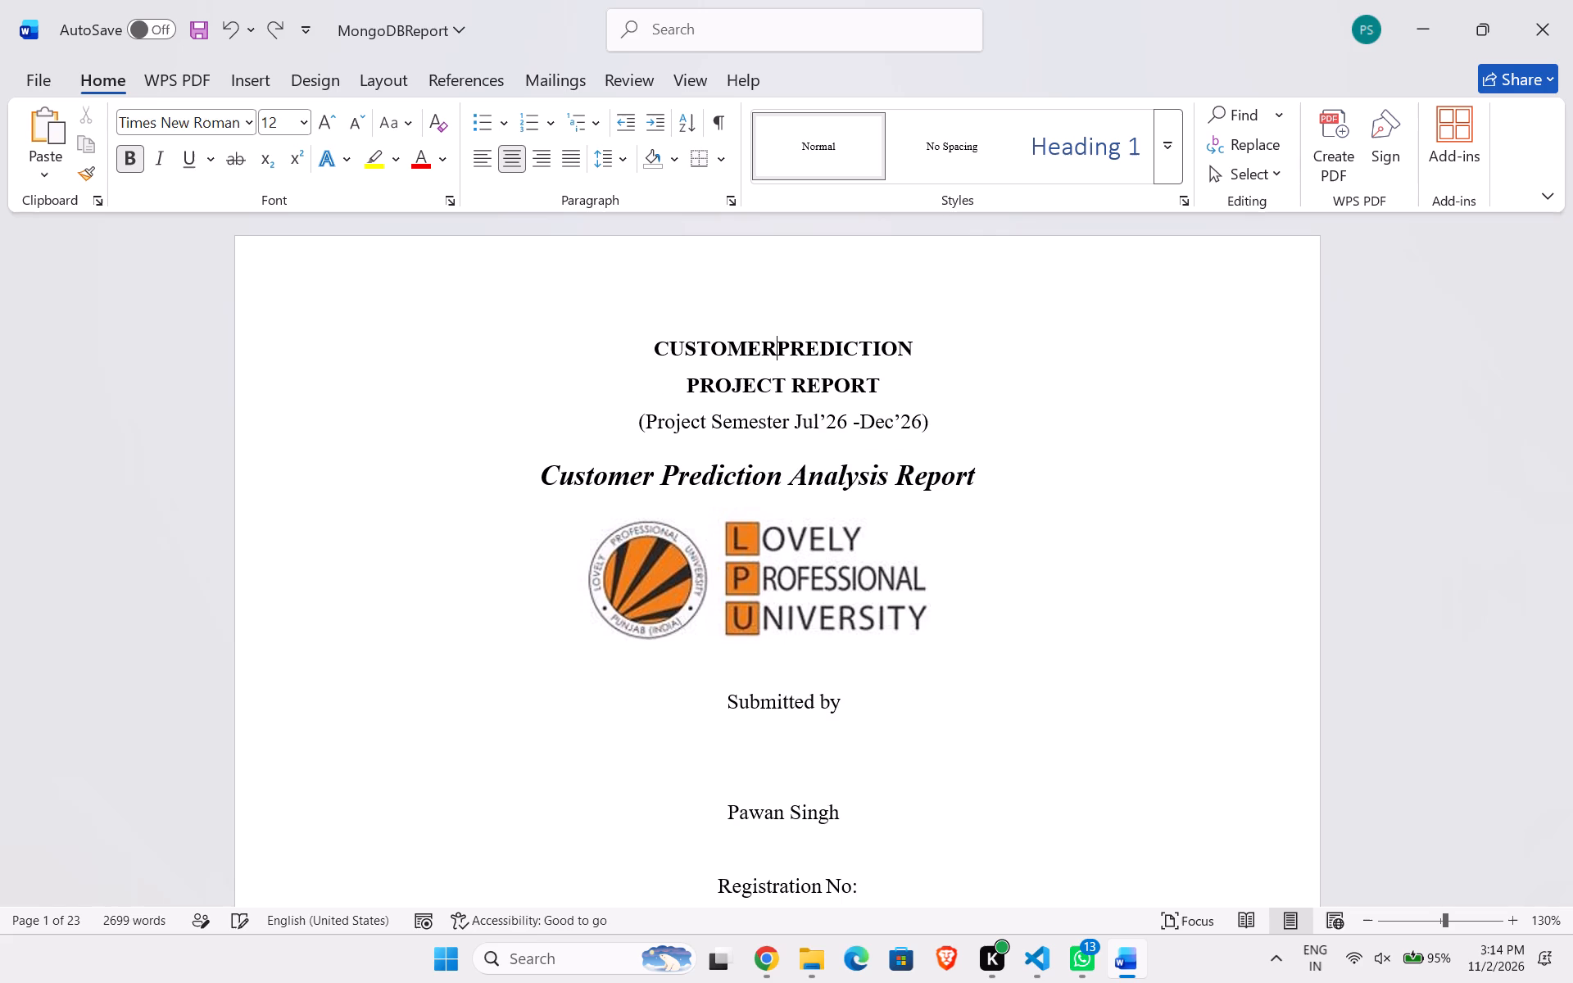
{"action": "key", "text": "ctrl+z"}
{"action": "key", "text": "ctrl+z"}
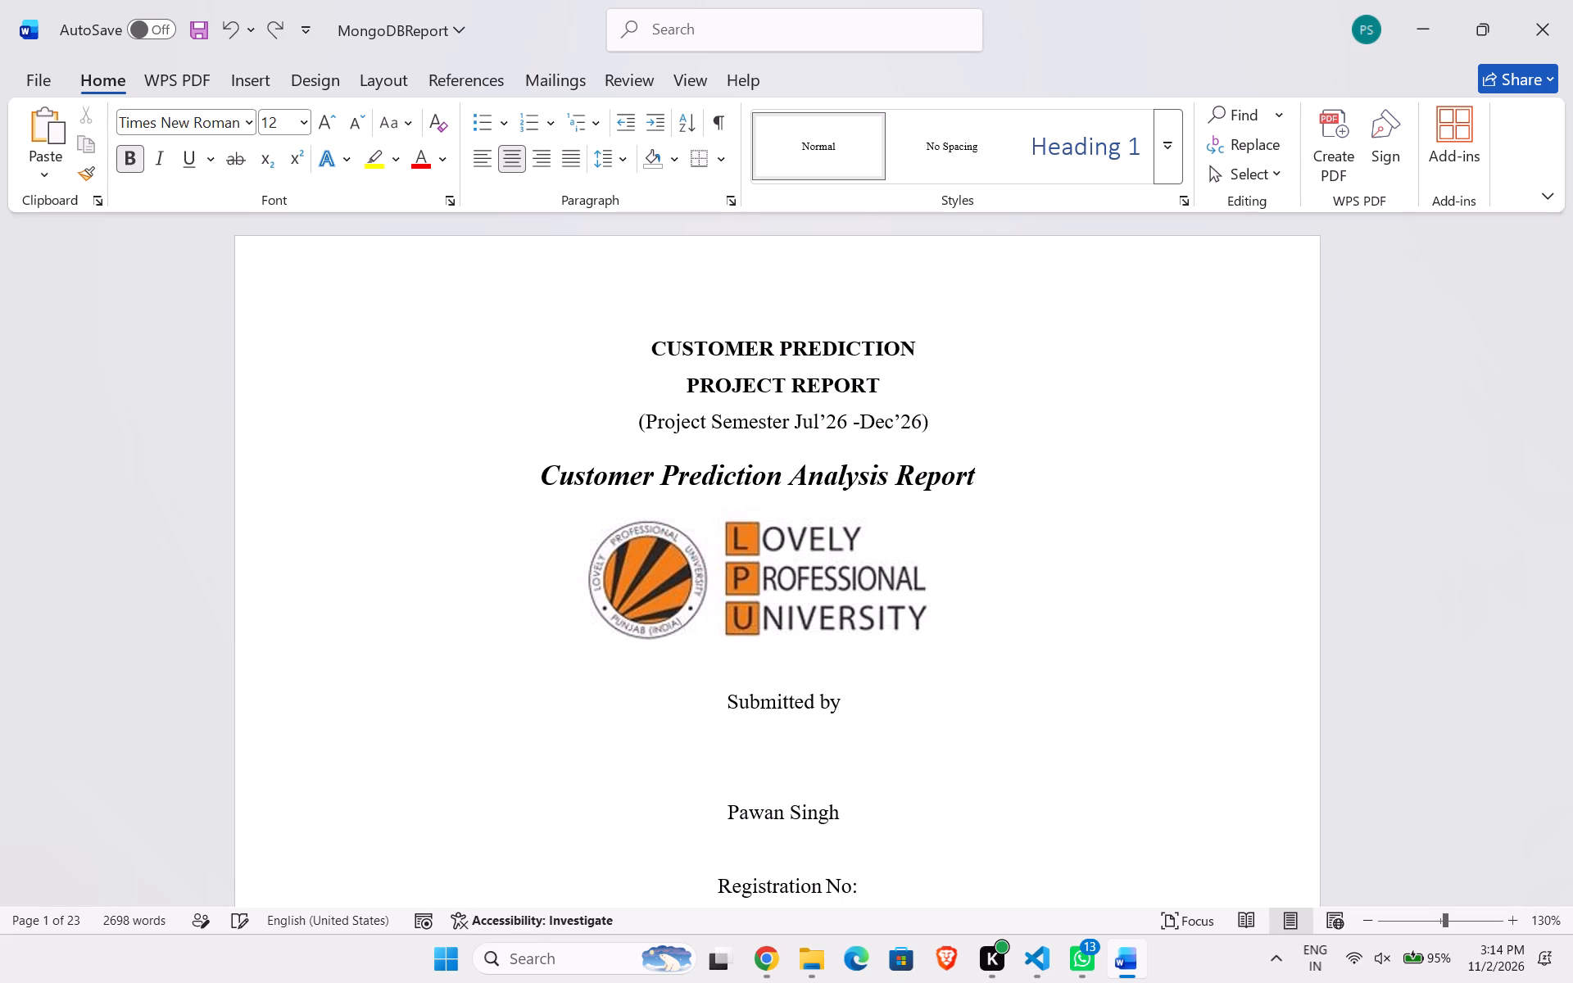
Undo the wording change in the cover subtitle, back to "Customer Segmentation Analysis Report".
{"action": "key", "text": "ctrl+z"}
{"action": "key", "text": "ctrl+z"}
{"action": "key", "text": "ctrl+z"}
{"action": "key", "text": "ctrl+z"}
{"action": "key", "text": "ctrl+z"}
{"action": "key", "text": "ctrl+z"}
{"action": "key", "text": "ctrl+z"}
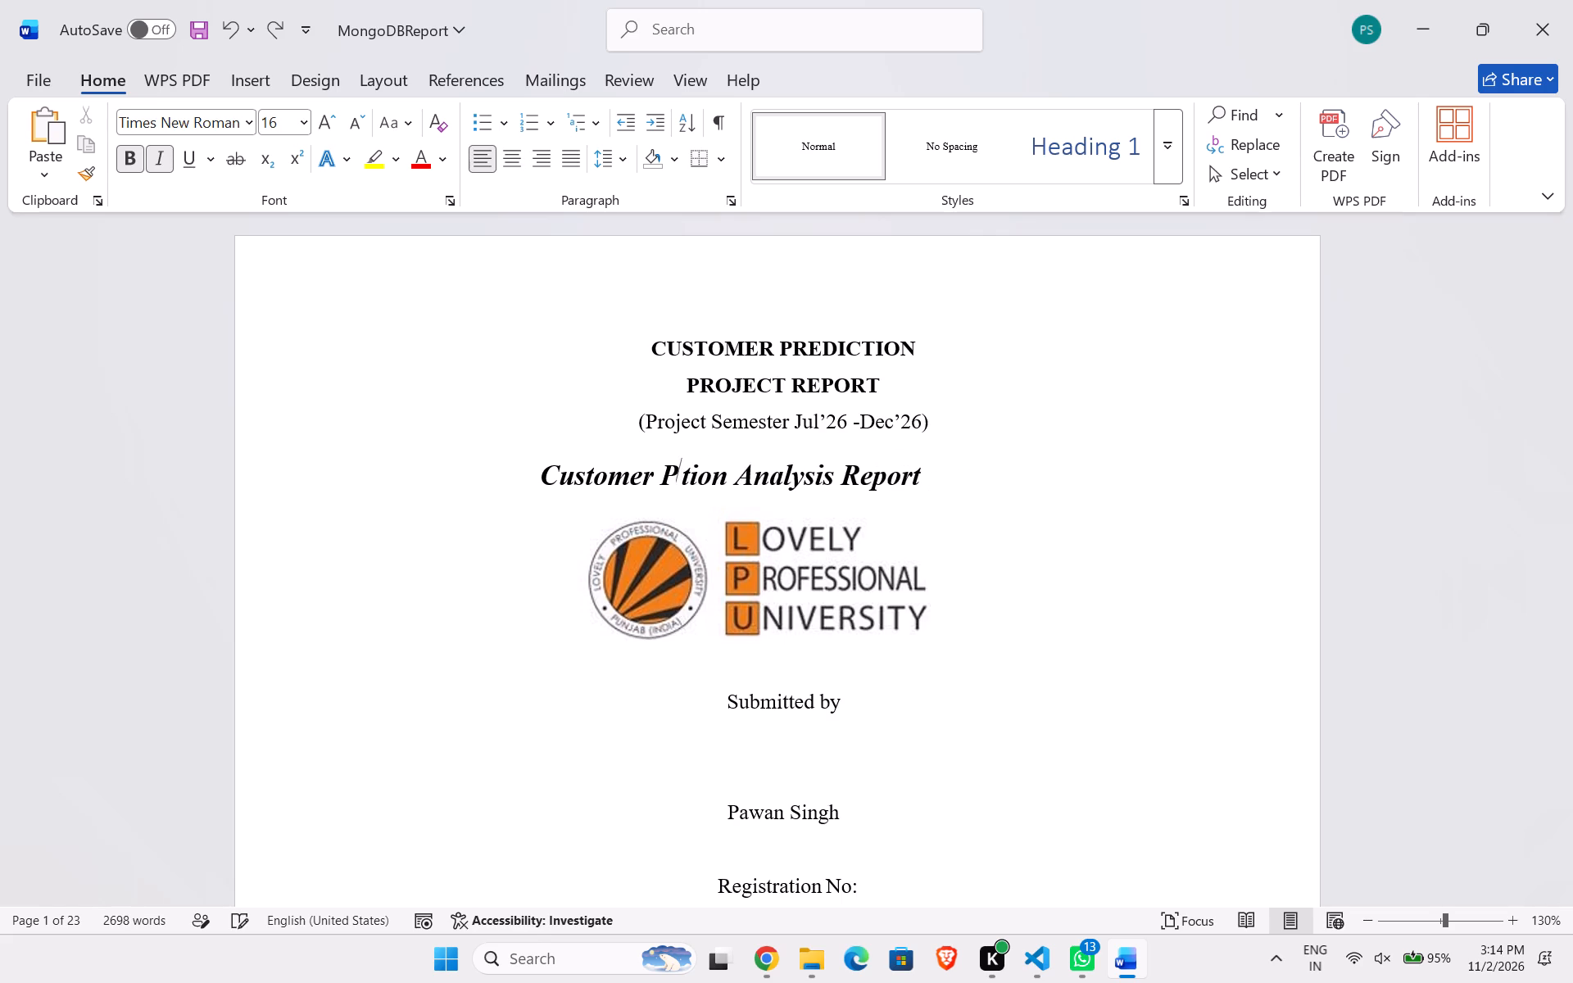
{"action": "key", "text": "ctrl+z"}
{"action": "key", "text": "ctrl+z"}
{"action": "key", "text": "ctrl+z"}
{"action": "key", "text": "ctrl+z"}
{"action": "key", "text": "ctrl+z"}
{"action": "key", "text": "ctrl+z"}
{"action": "key", "text": "ctrl+z"}
{"action": "key", "text": "ctrl+z"}
{"action": "key", "text": "ctrl+z"}
{"action": "key", "text": "ctrl+z"}
{"action": "key", "text": "ctrl+z"}
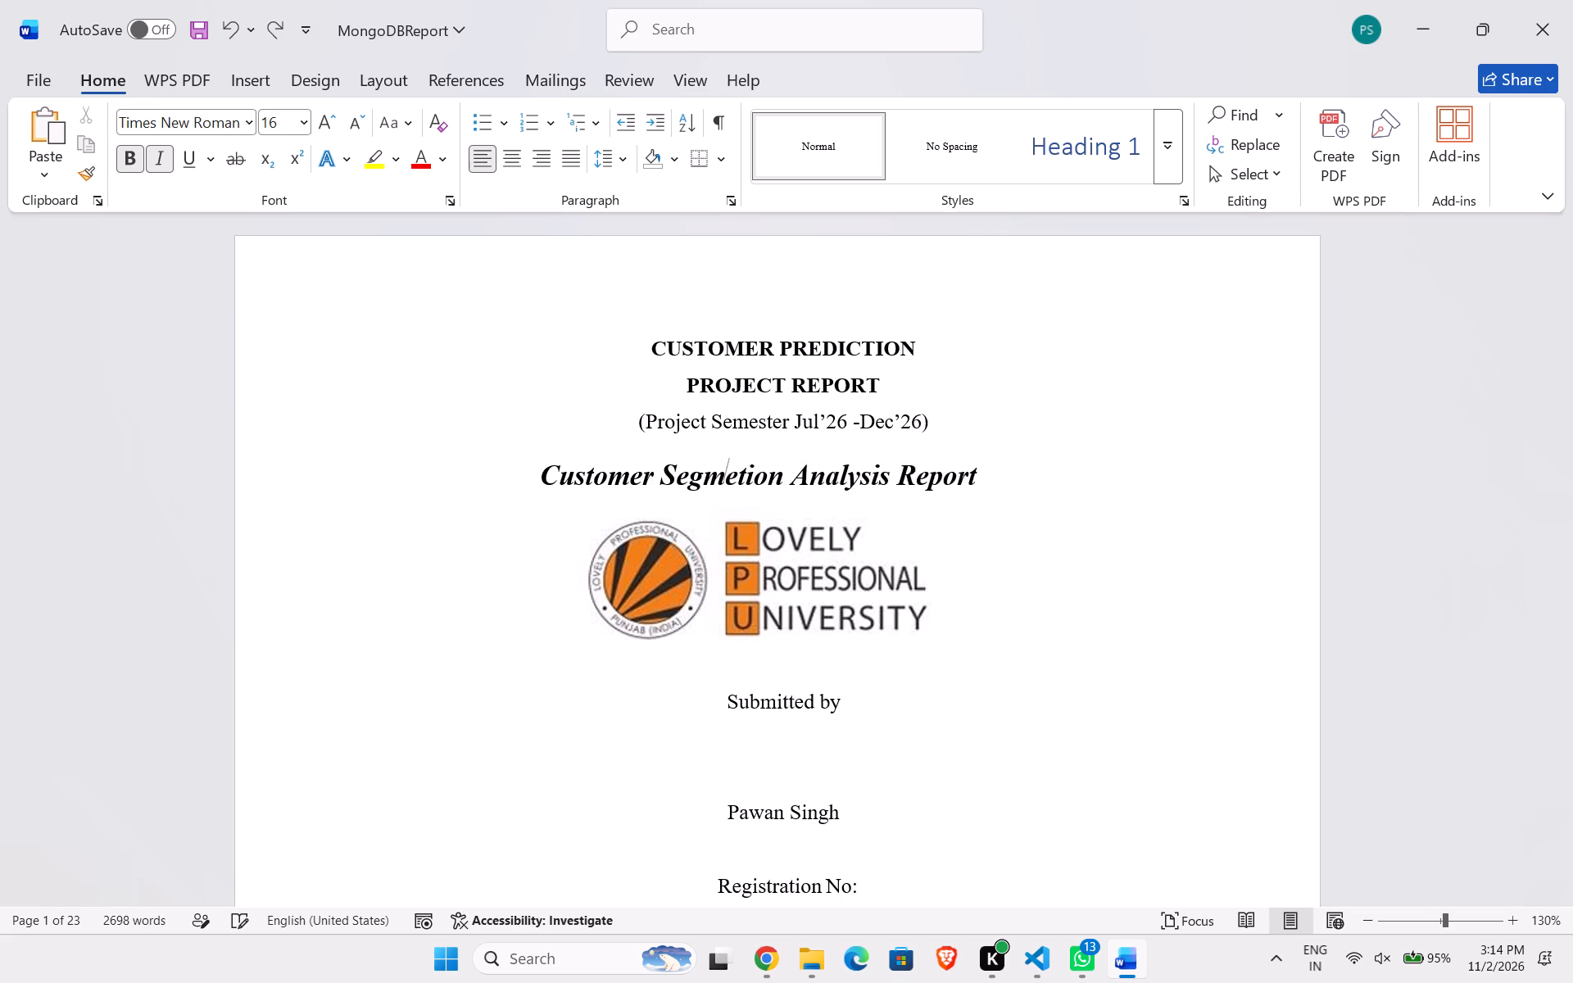
{"action": "key", "text": "ctrl+z"}
{"action": "key", "text": "ctrl+z"}
{"action": "key", "text": "ctrl+z"}
Undo the insertion of "PREDICTION" in the cover title, back to "CUSTOMER PROJECT REPORT".
{"action": "key", "text": "ctrl+z"}
{"action": "key", "text": "ctrl+z"}
{"action": "key", "text": "ctrl+z"}
{"action": "key", "text": "ctrl+z"}
{"action": "key", "text": "ctrl+z"}
{"action": "key", "text": "ctrl+z"}
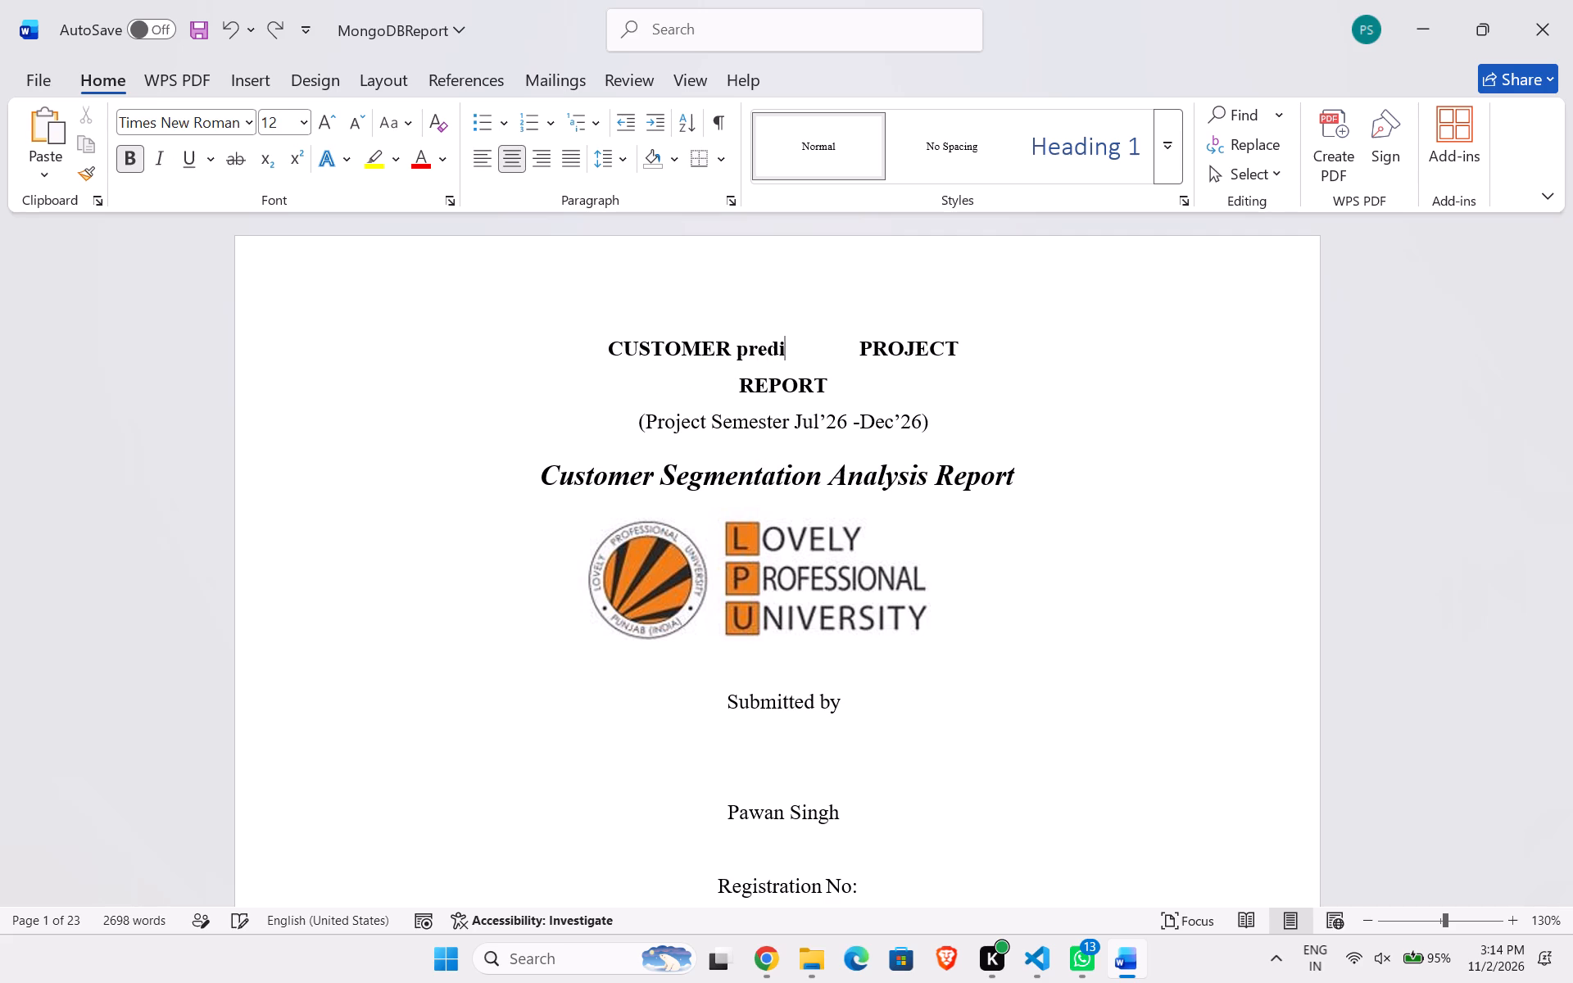
{"action": "key", "text": "ctrl+z"}
{"action": "key", "text": "ctrl+z"}
{"action": "key", "text": "ctrl+z"}
{"action": "key", "text": "ctrl+z"}
{"action": "key", "text": "ctrl+z"}
{"action": "key", "text": "ctrl+z"}
{"action": "key", "text": "ctrl+z"}
{"action": "key", "text": "ctrl+z"}
{"action": "key", "text": "ctrl+z"}
{"action": "key", "text": "ctrl+z"}
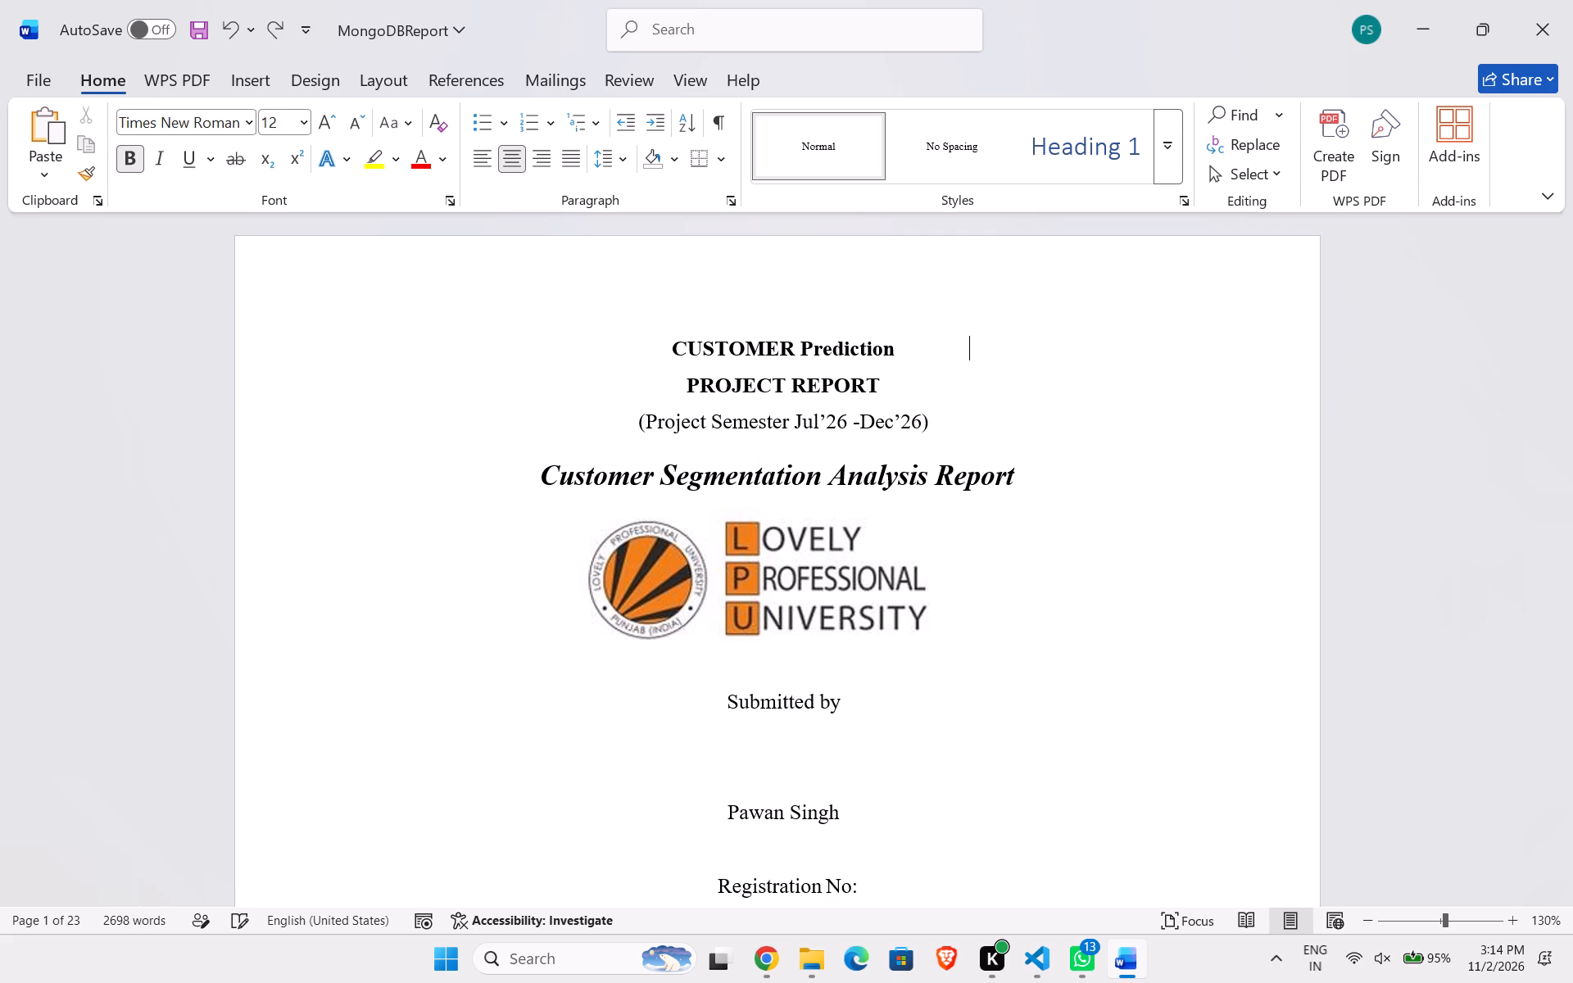
{"action": "key", "text": "ctrl+z"}
{"action": "key", "text": "ctrl+z"}
{"action": "key", "text": "ctrl+z"}
{"action": "key", "text": "ctrl+z"}
{"action": "key", "text": "ctrl+z"}
{"action": "key", "text": "ctrl+z"}
{"action": "key", "text": "ctrl+z"}
{"action": "key", "text": "ctrl+z"}
{"action": "key", "text": "ctrl+z"}
{"action": "key", "text": "ctrl+z"}
{"action": "key", "text": "ctrl+z"}
{"action": "key", "text": "ctrl+z"}
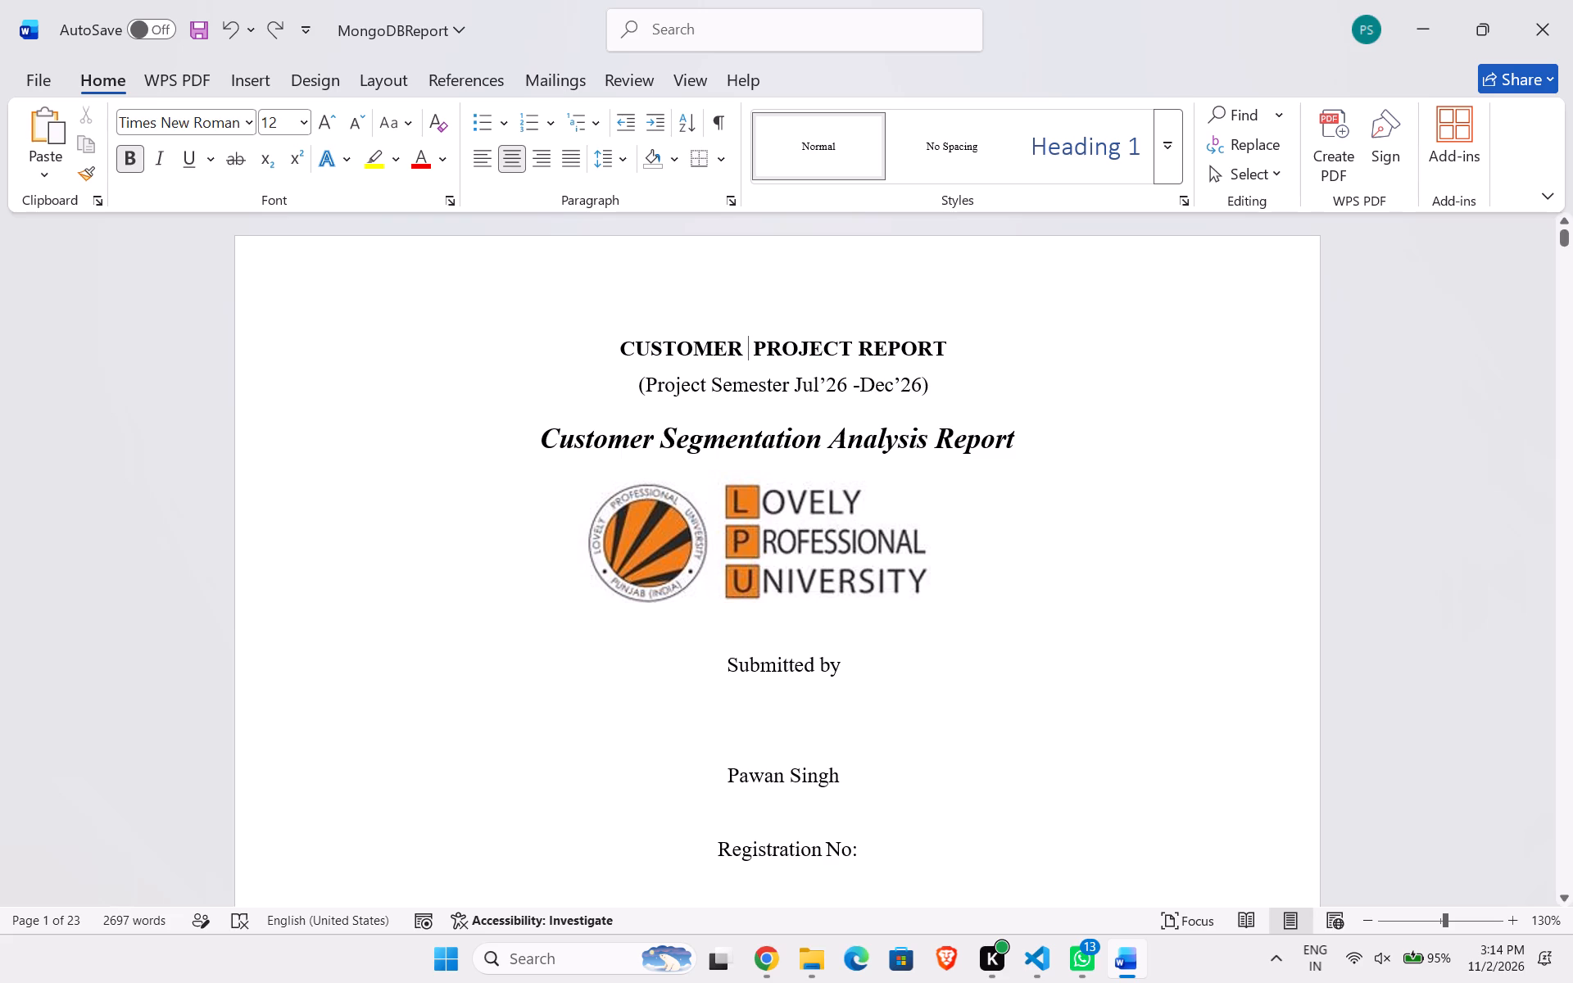
Insert "Revenue" before "Analysis" in the cover subtitle, making it "Customer Segmentation Revenue Analysis Report", and save the document.
{"action": "left_click", "coordinate": [832, 433]}
{"action": "left_click", "coordinate": [822, 450]}
{"action": "key", "text": "space"}
{"action": "type", "text": "re"}
{"action": "key", "text": "BackSpace"}
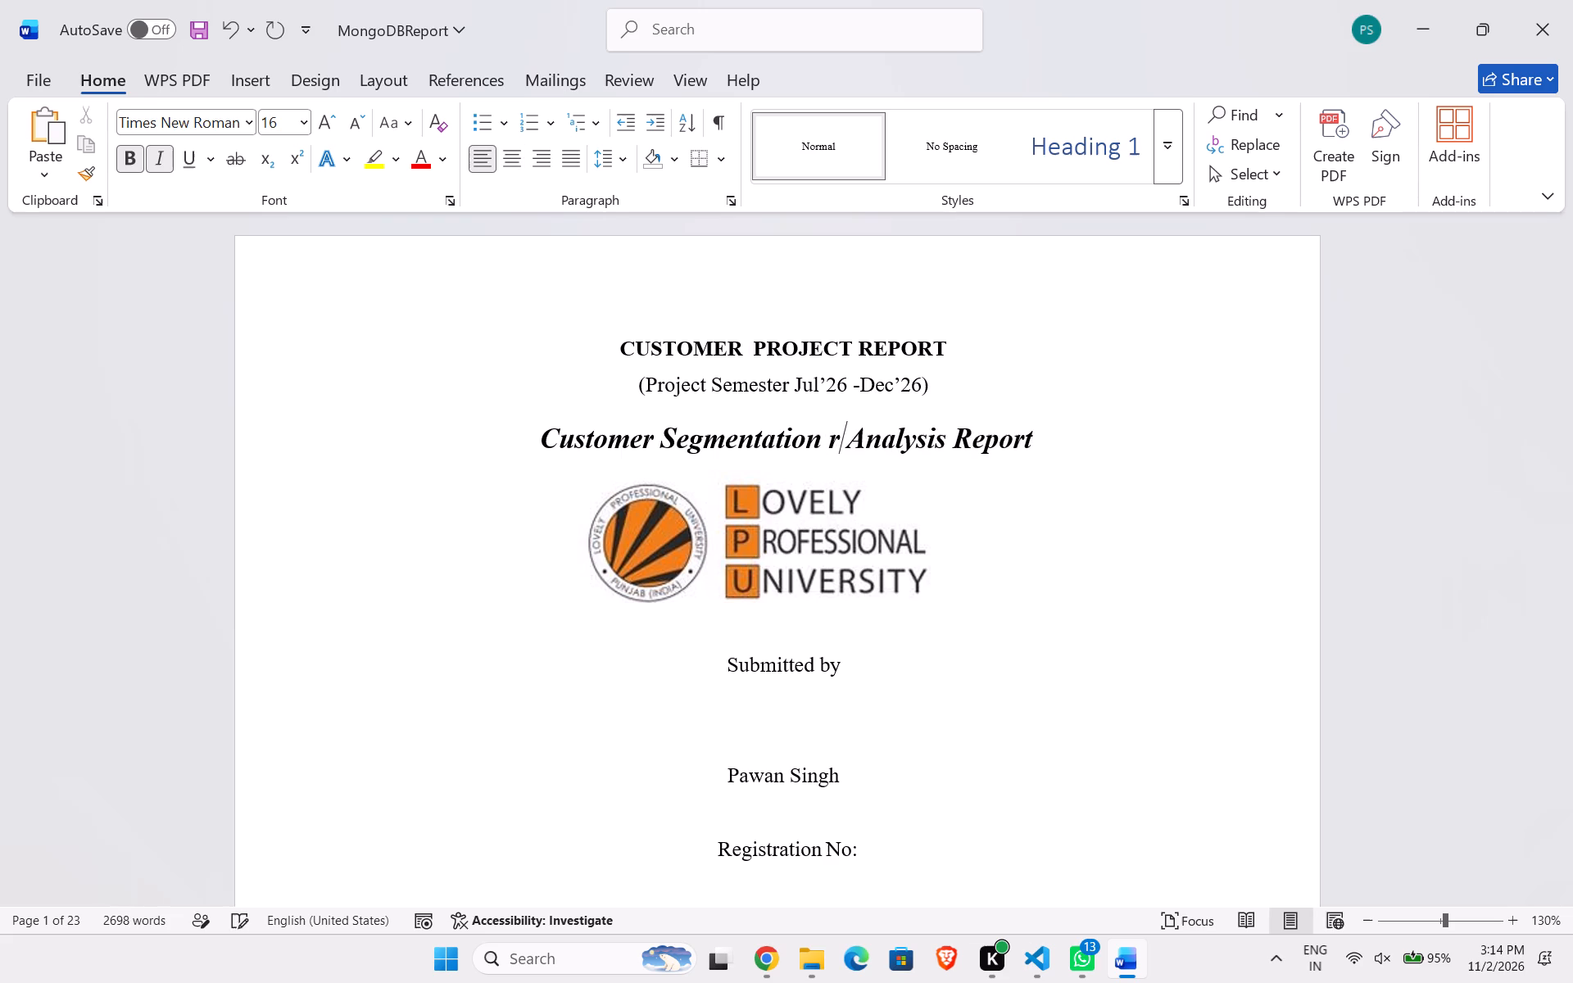
{"action": "key", "text": "shift+BackSpace"}
{"action": "type", "text": "reVEN"}
{"action": "key", "text": "BackSpace"}
{"action": "key", "text": "BackSpace"}
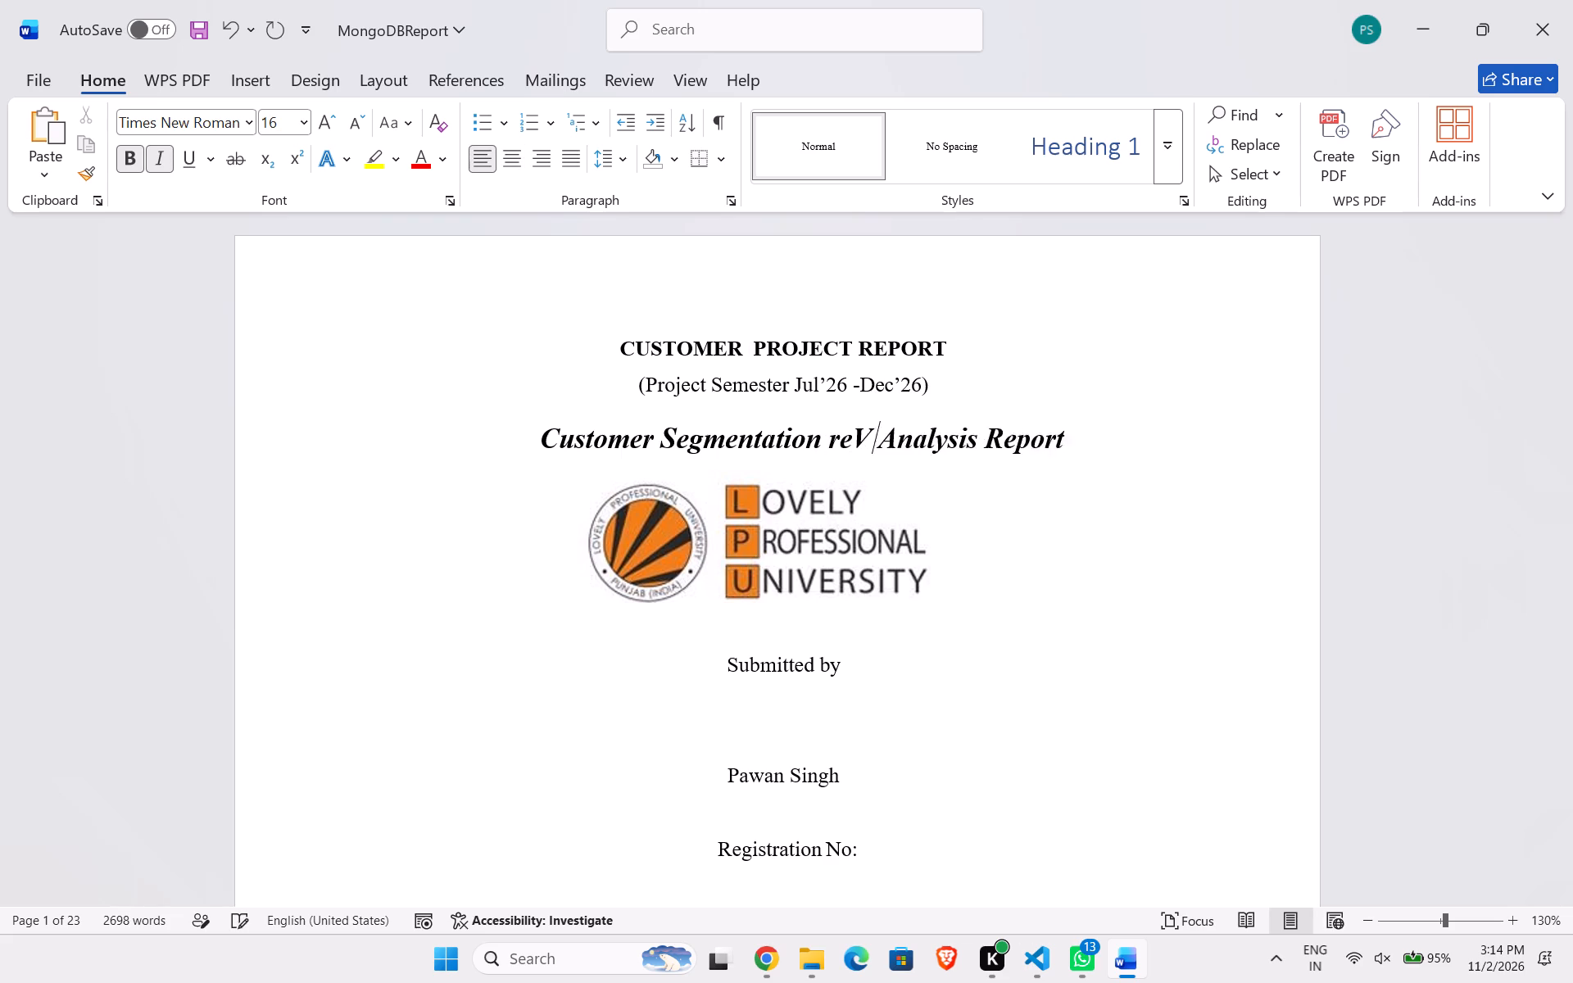
{"action": "key", "text": "BackSpace"}
{"action": "key", "text": "BackSpace"}
{"action": "key", "text": "BackSpace"}
{"action": "key", "text": "shift+r"}
{"action": "key", "text": "BackSpace"}
{"action": "key", "text": "r"}
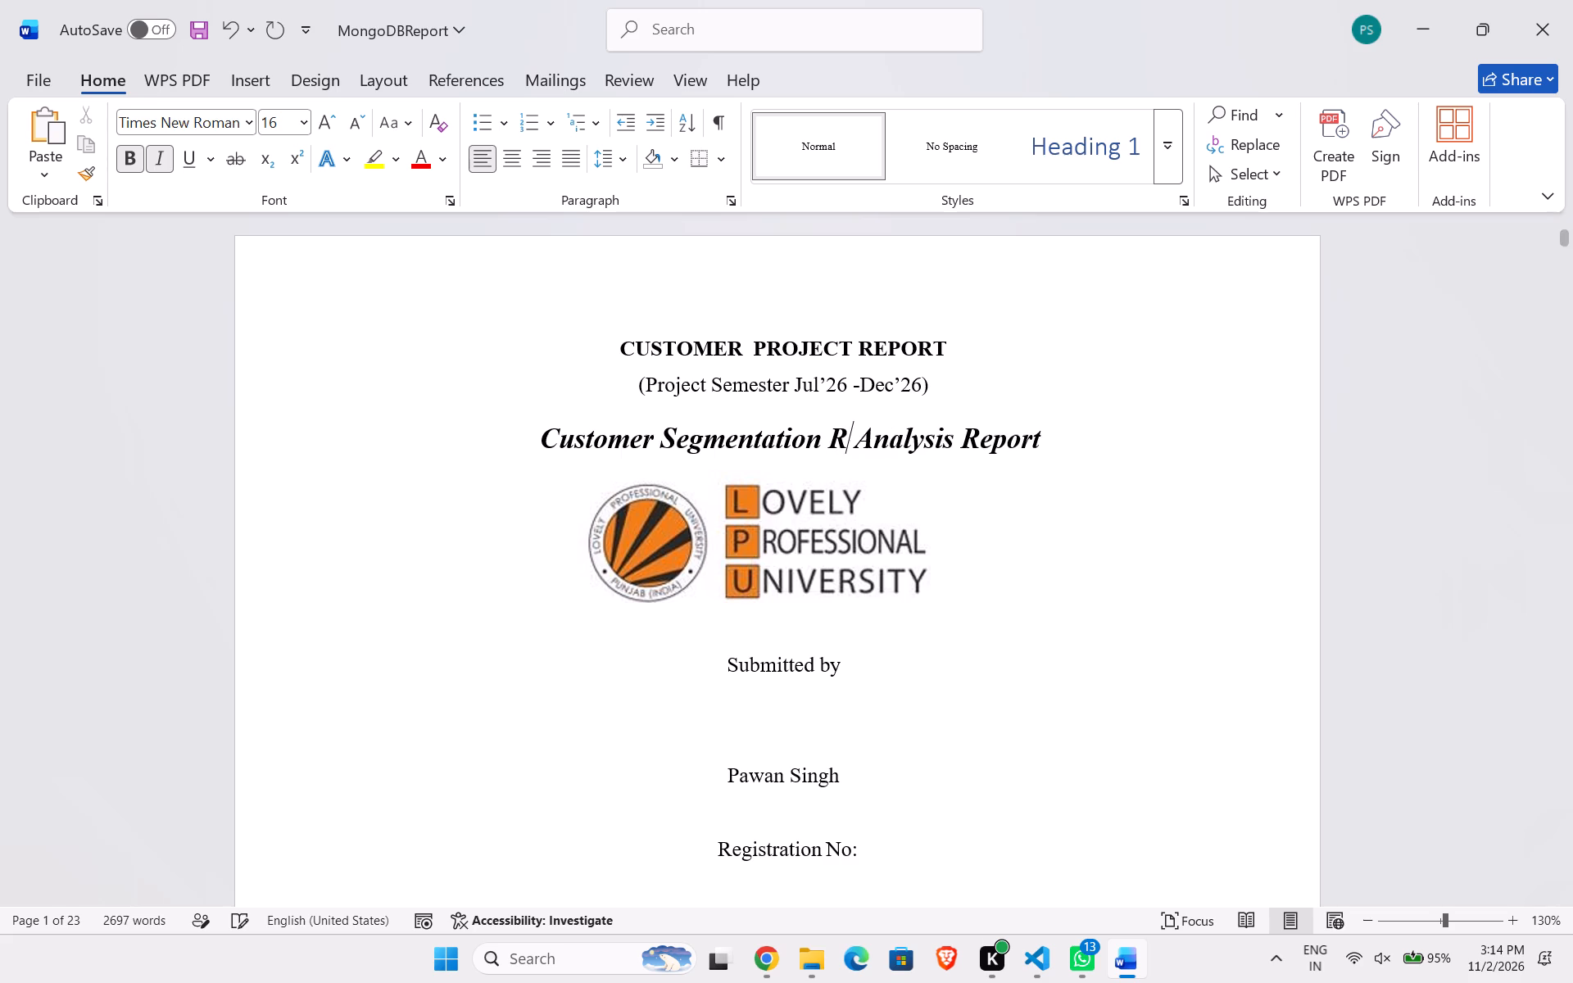
{"action": "type", "text": "ene"}
{"action": "key", "text": "BackSpace"}
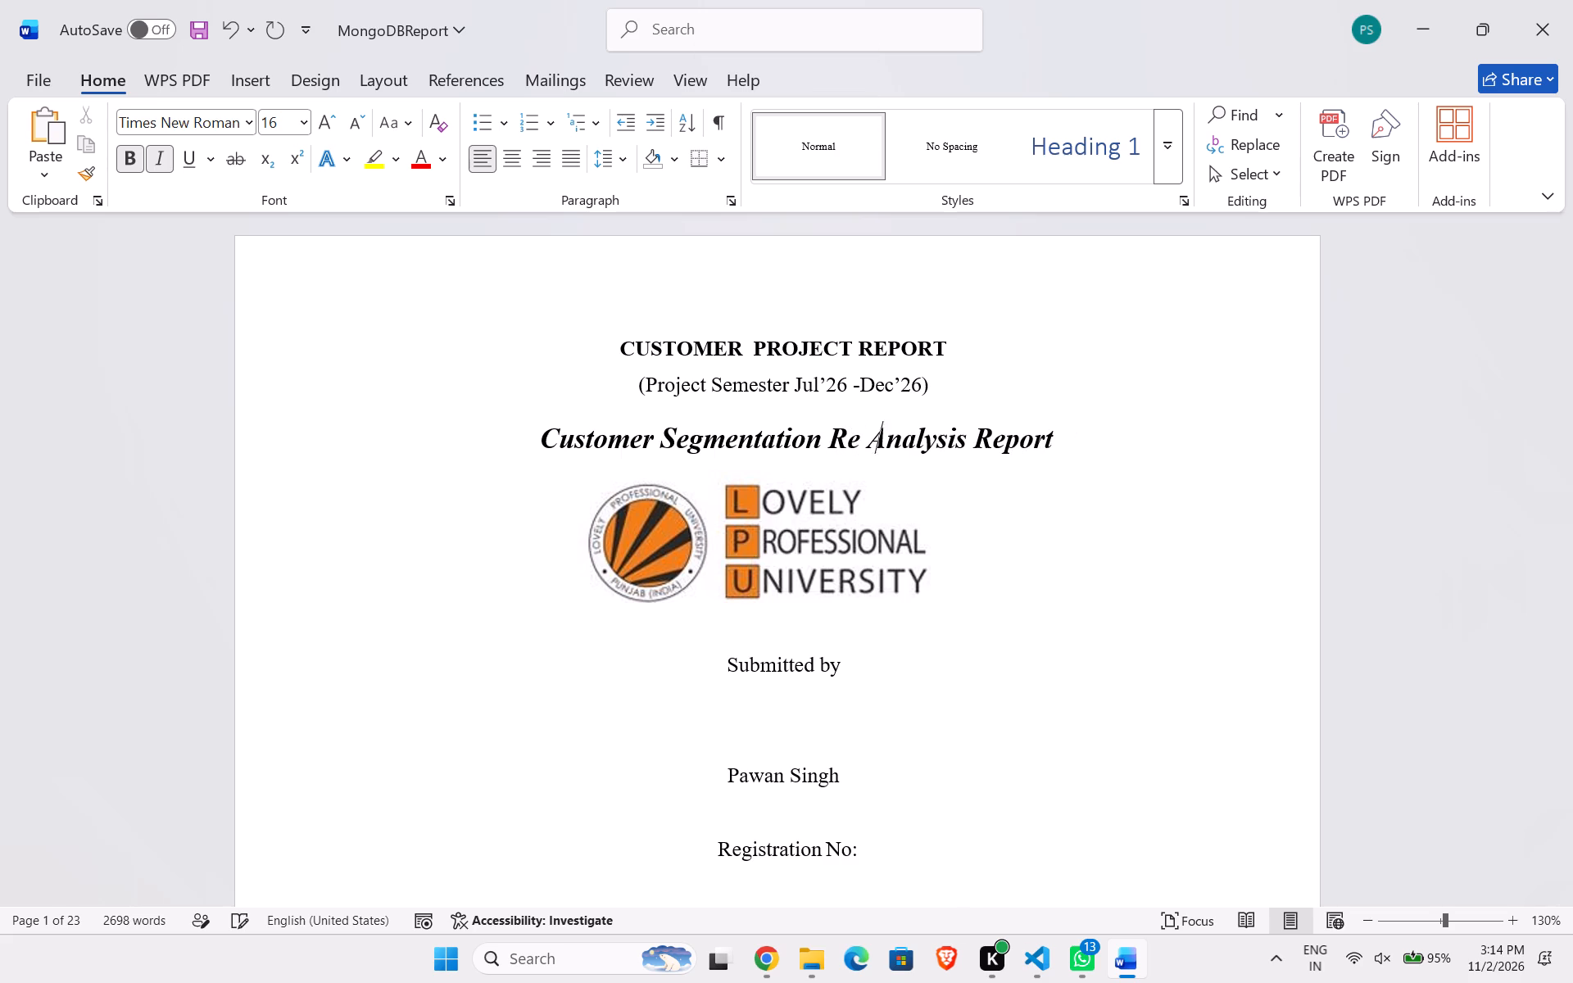
{"action": "key", "text": "BackSpace"}
{"action": "type", "text": "ve"}
{"action": "type", "text": "nue"}
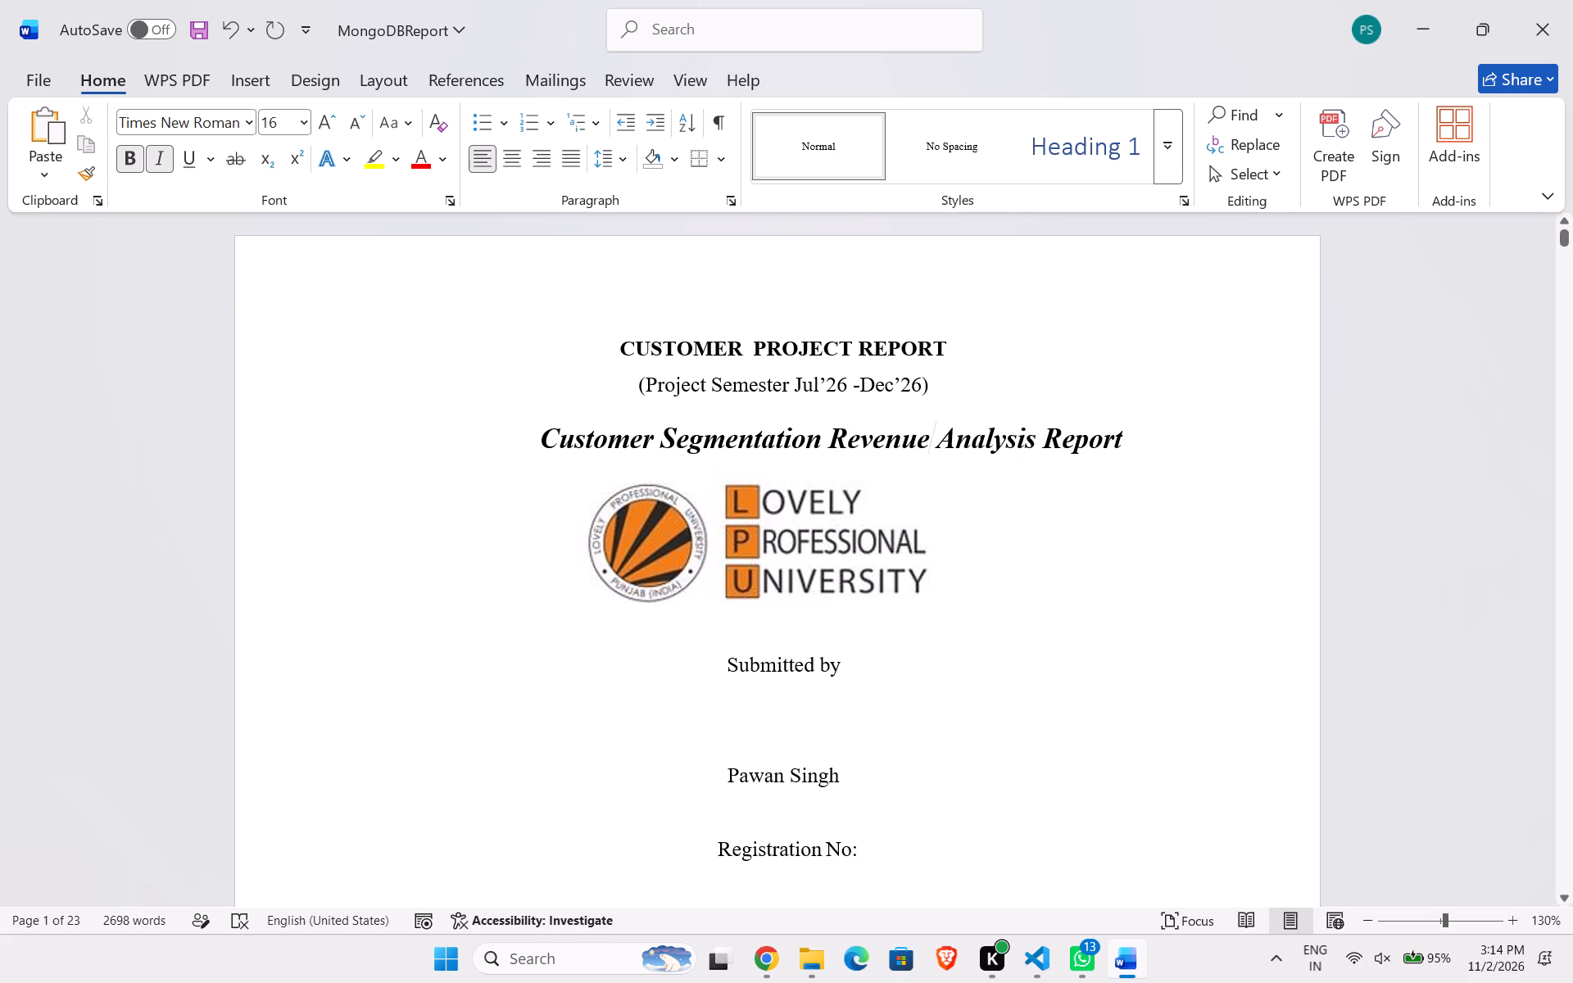
{"action": "key", "text": "ctrl+s"}
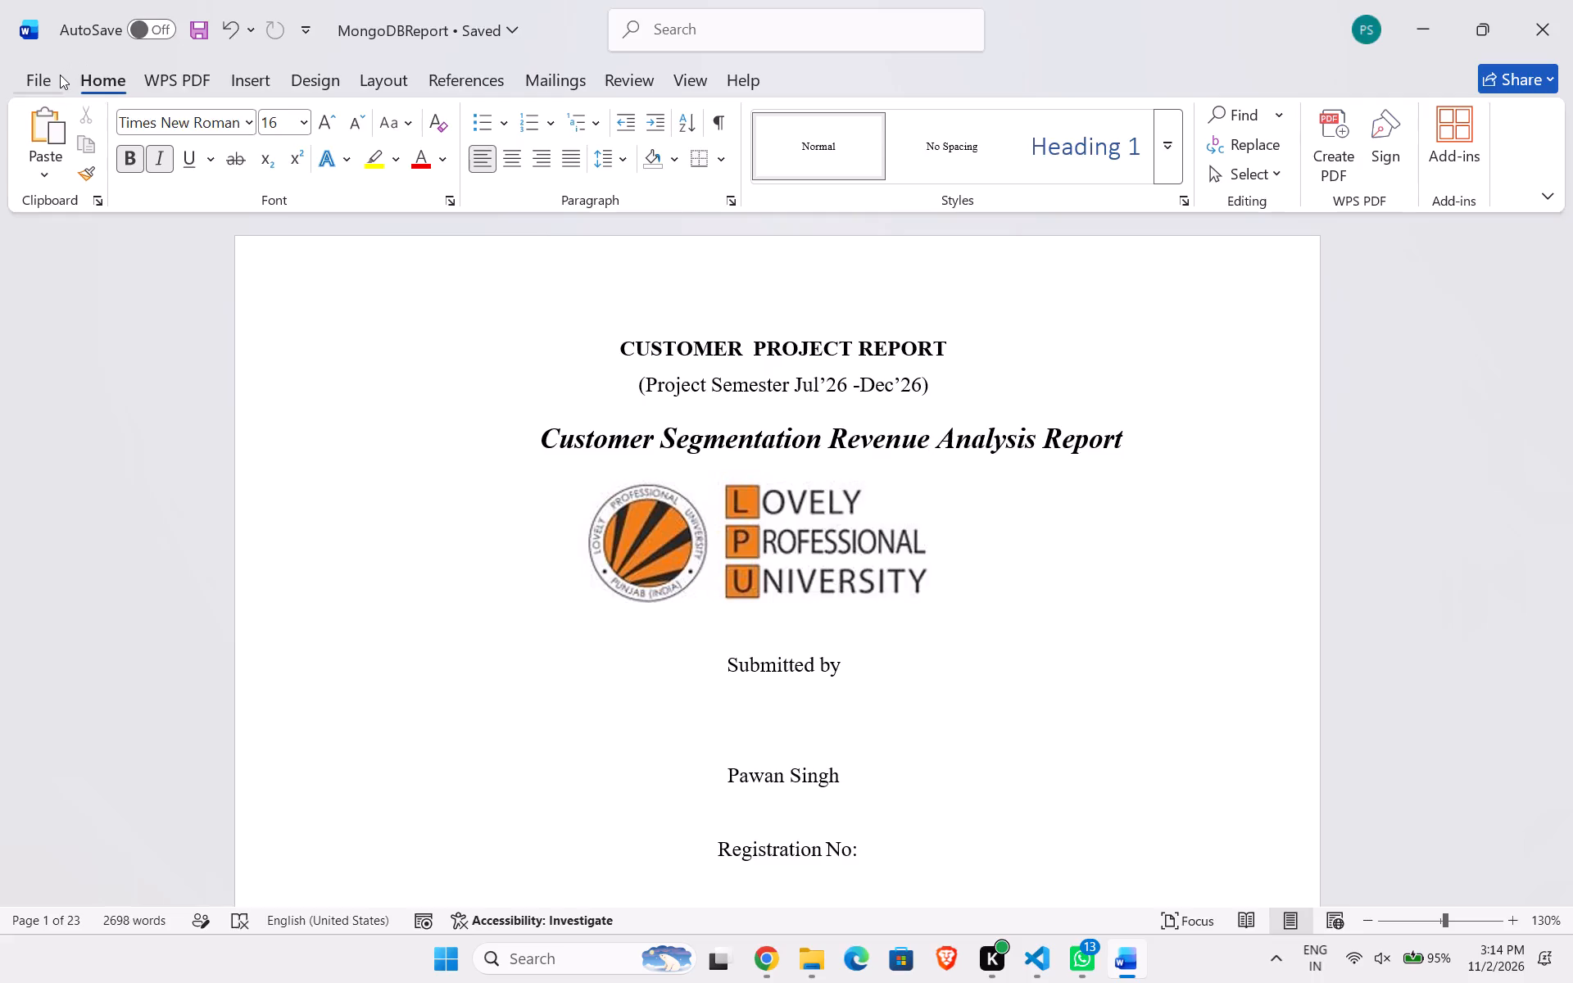
Export the document as a PDF named MongoDBReport in the 7sem report folder, with standard optimization and opening after publishing.
{"action": "left_click", "coordinate": [60, 75]}
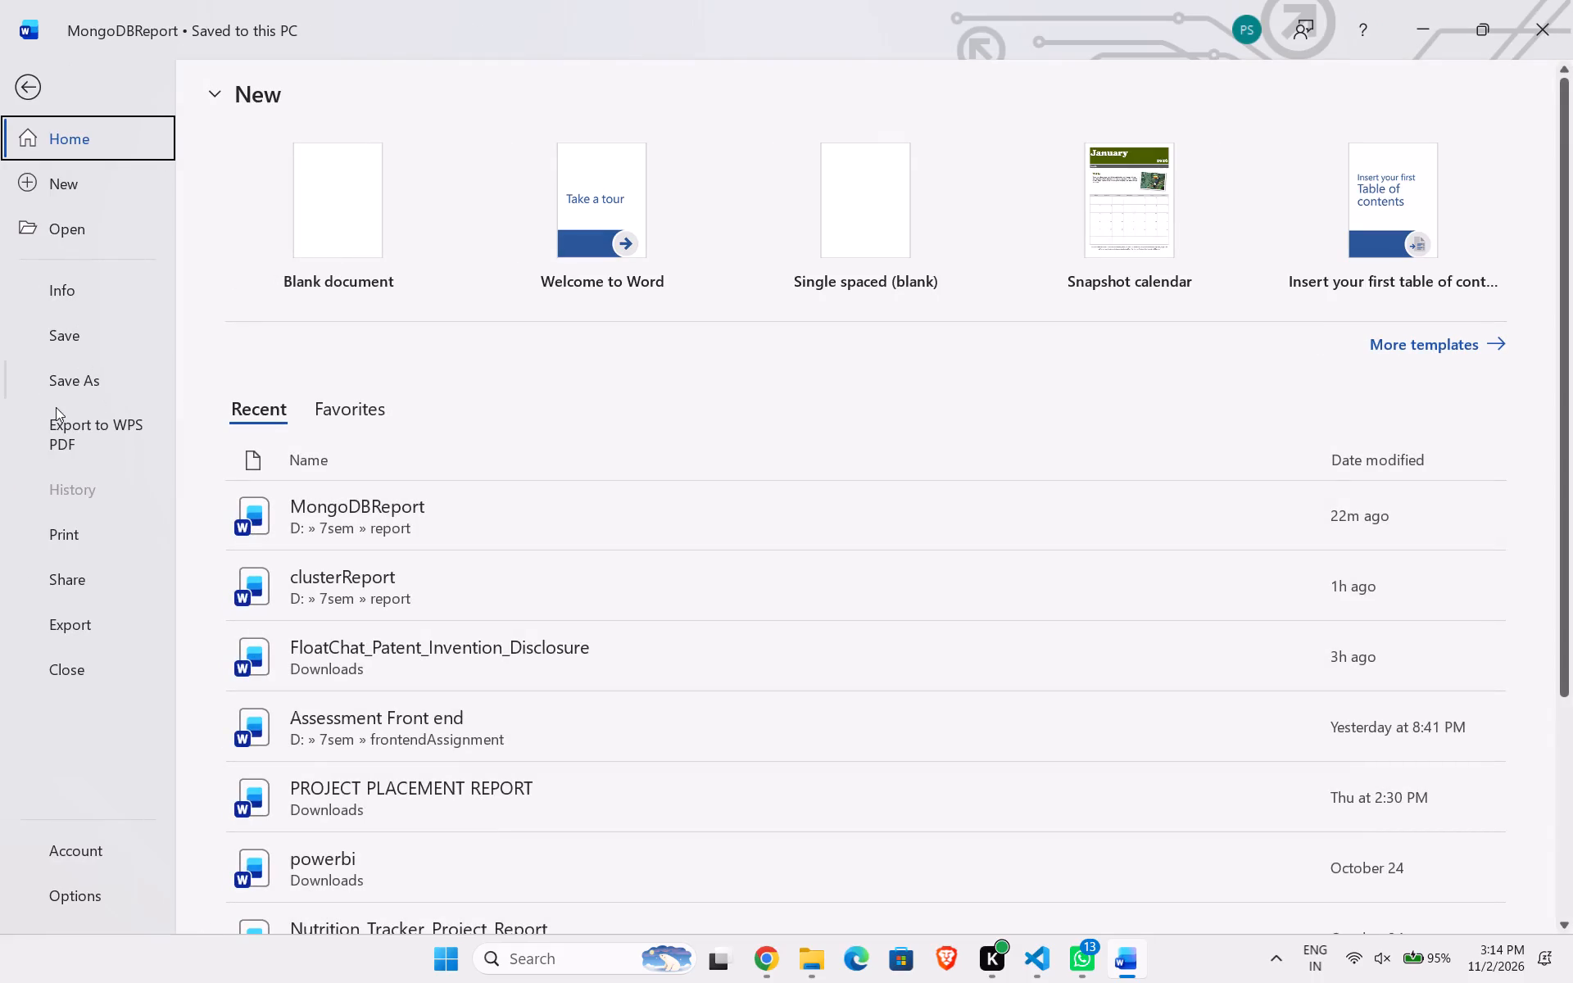
{"action": "left_click", "coordinate": [70, 385]}
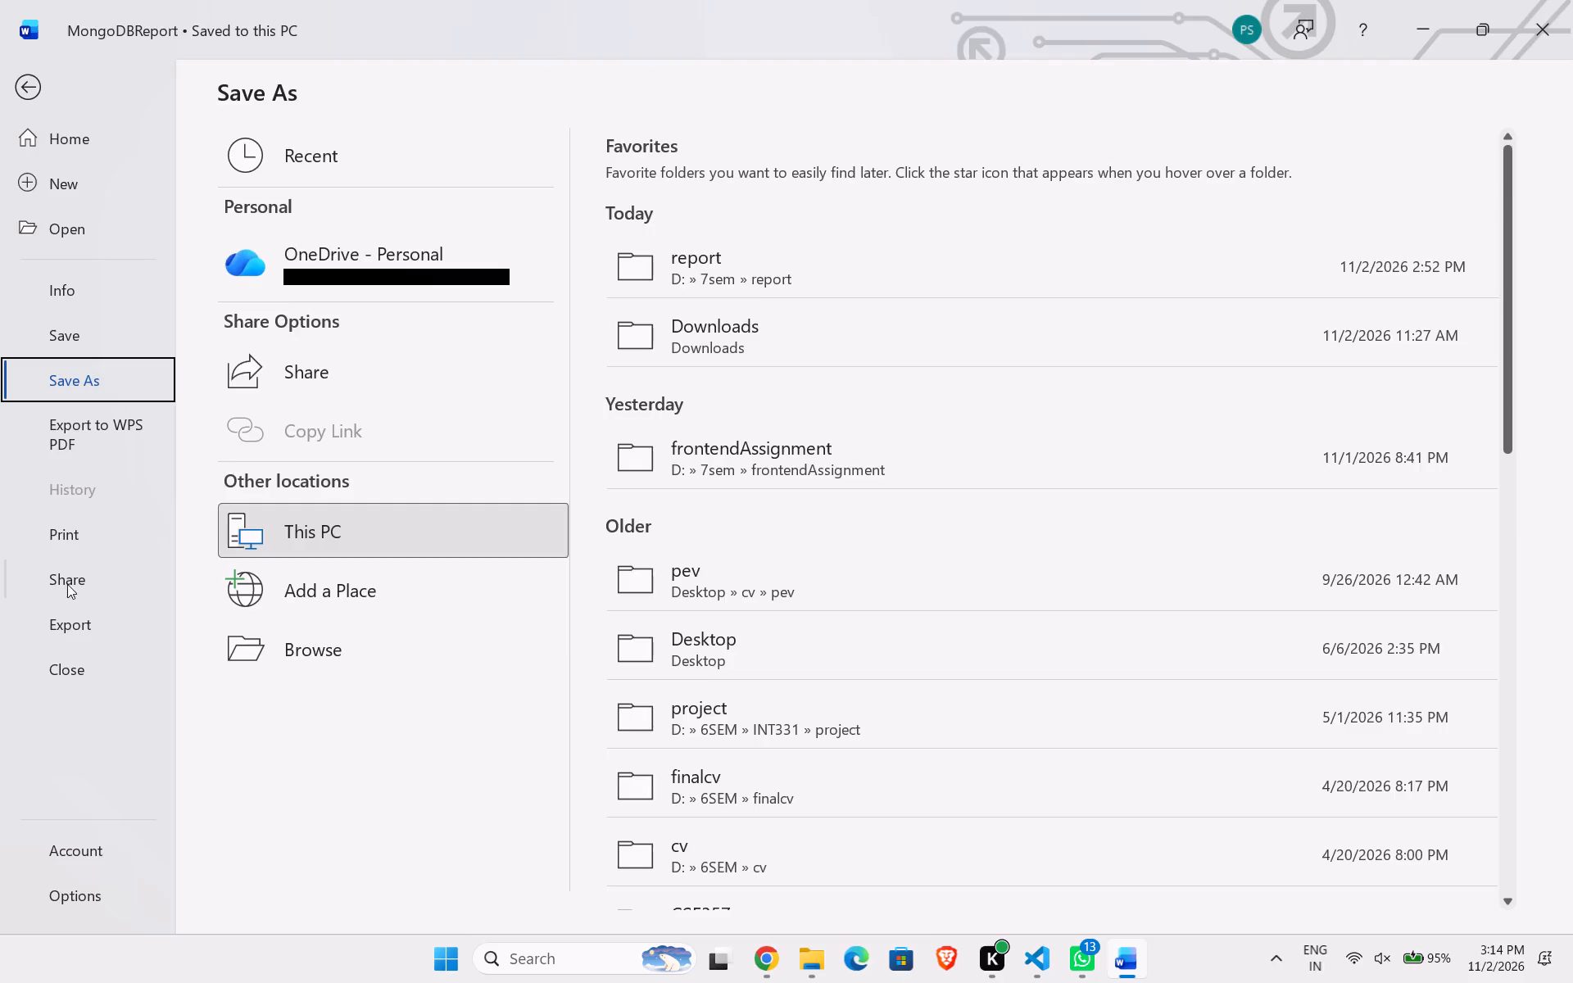
{"action": "left_click", "coordinate": [73, 623]}
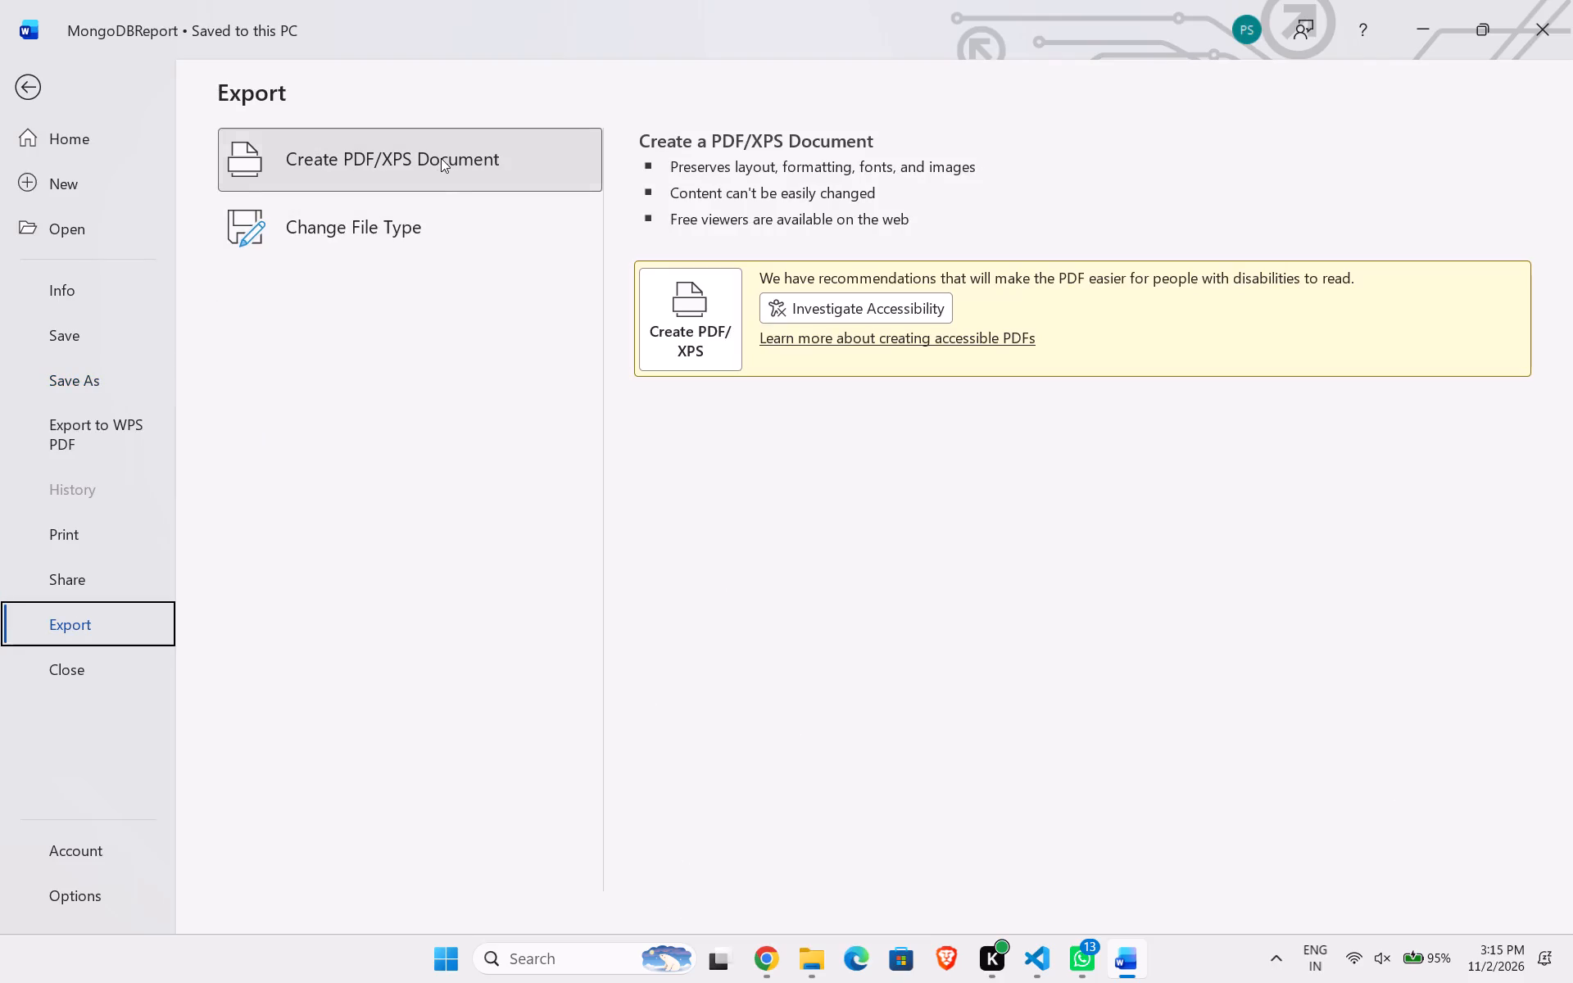
{"action": "double_click", "coordinate": [441, 158]}
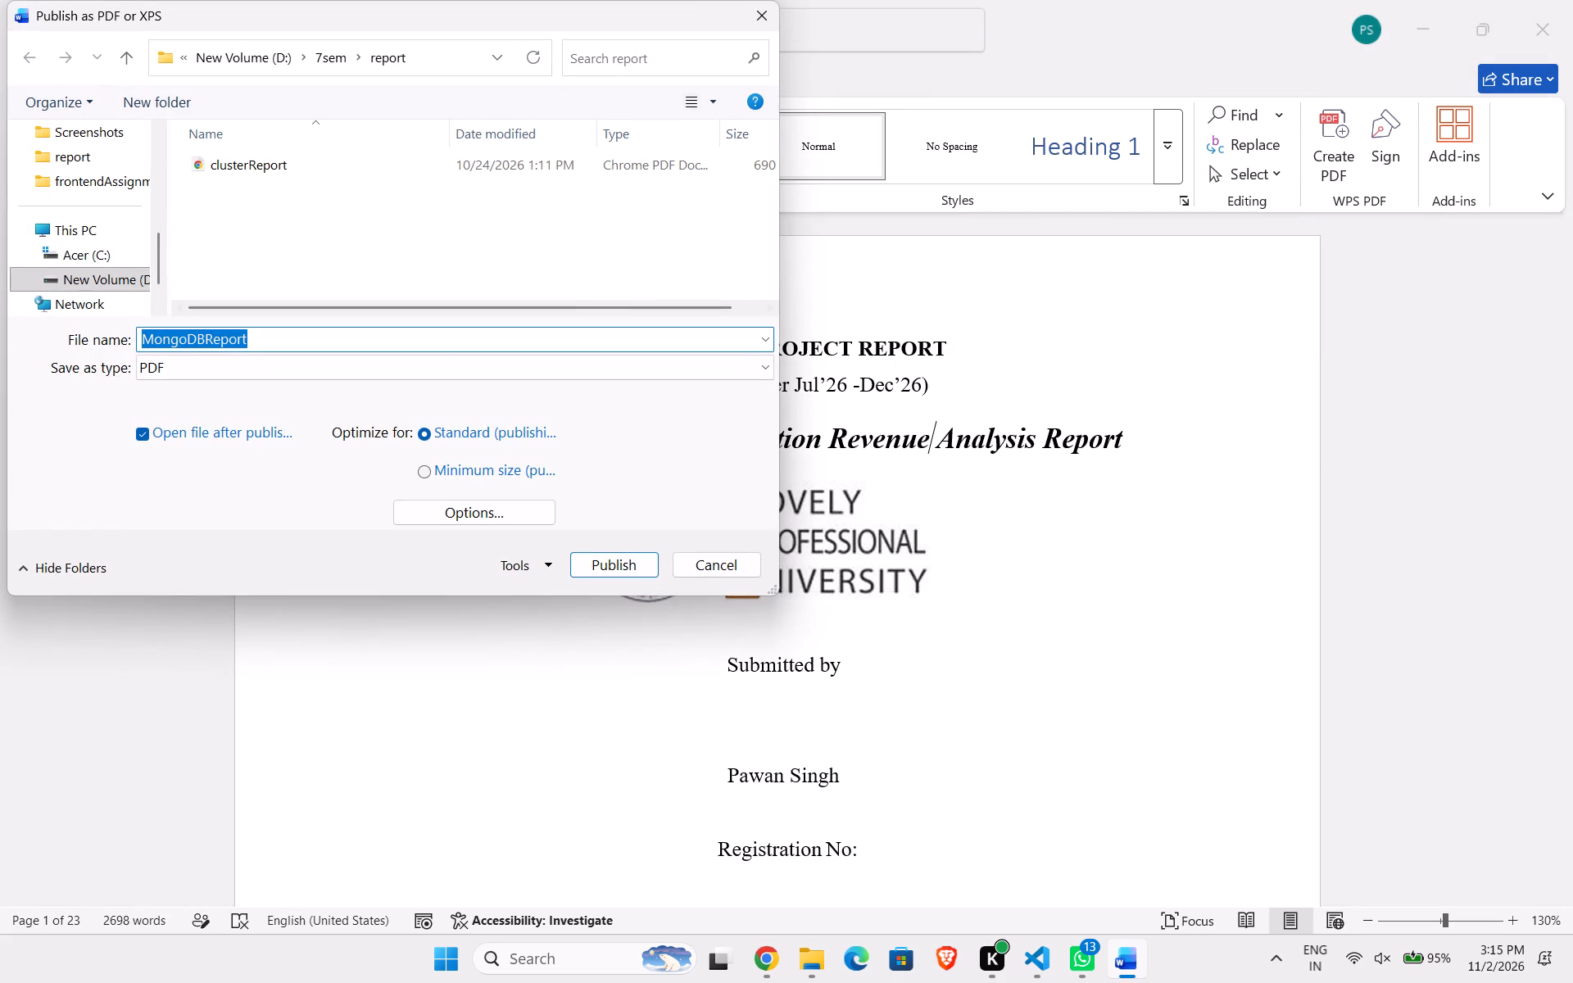
{"action": "left_click", "coordinate": [605, 560]}
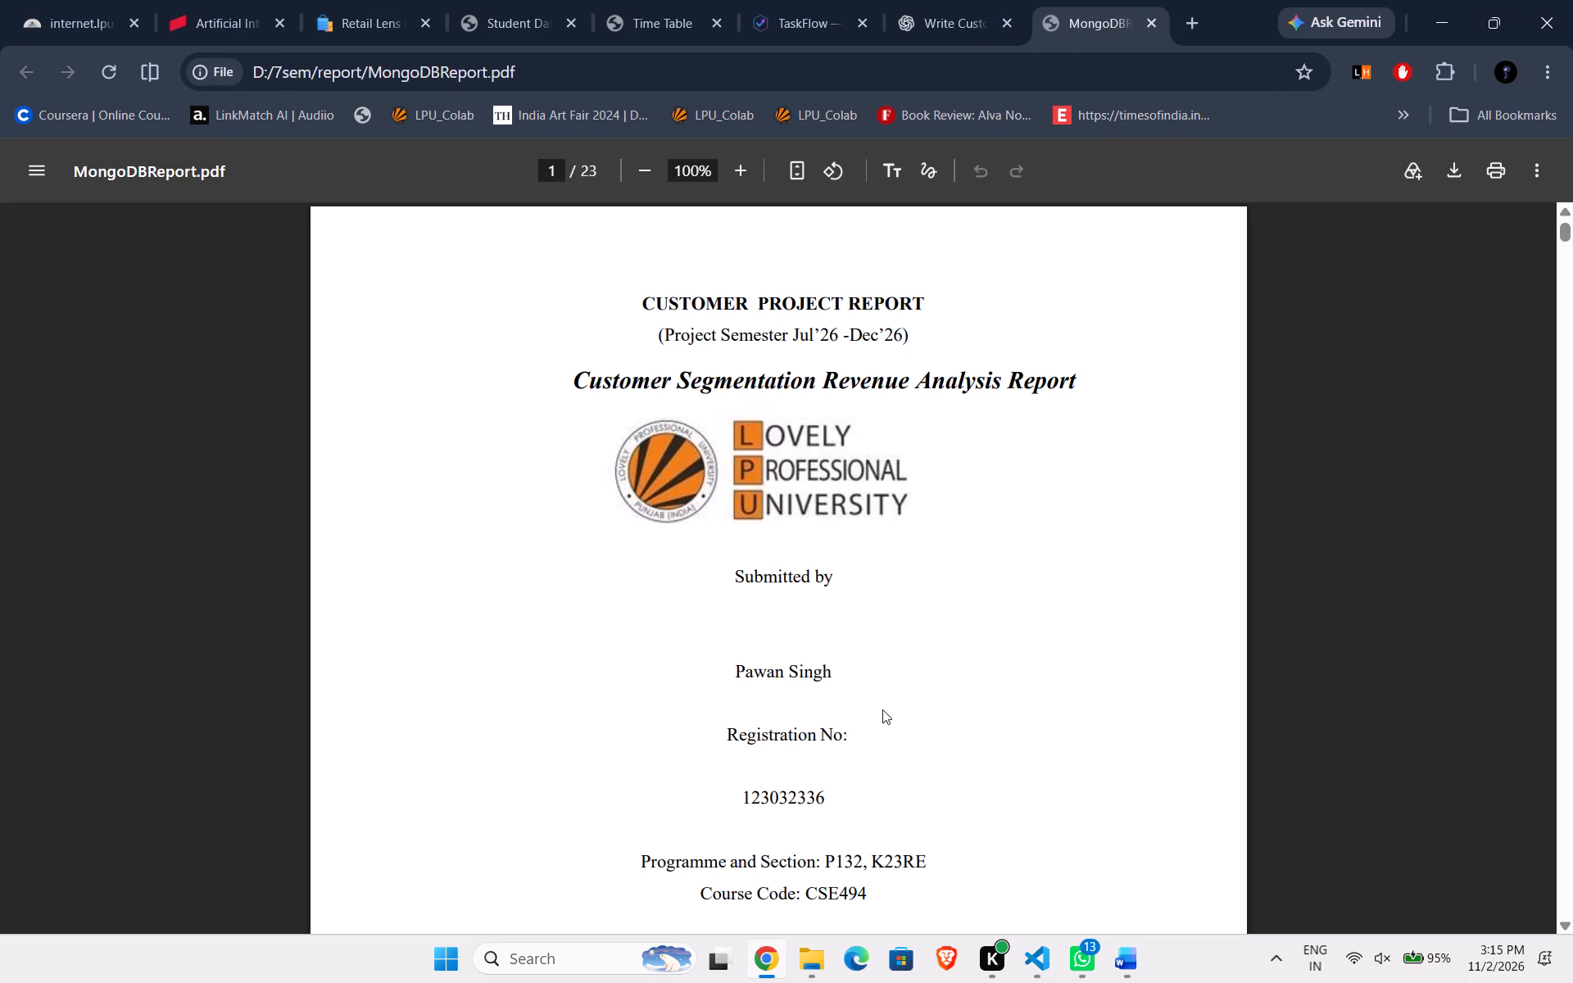
Review the exported MongoDBReport PDF in the browser, from the cover to the last page and back through the code screenshots.
{"action": "scroll", "coordinate": [882, 709], "scroll_direction": "down", "scroll_amount": 3}
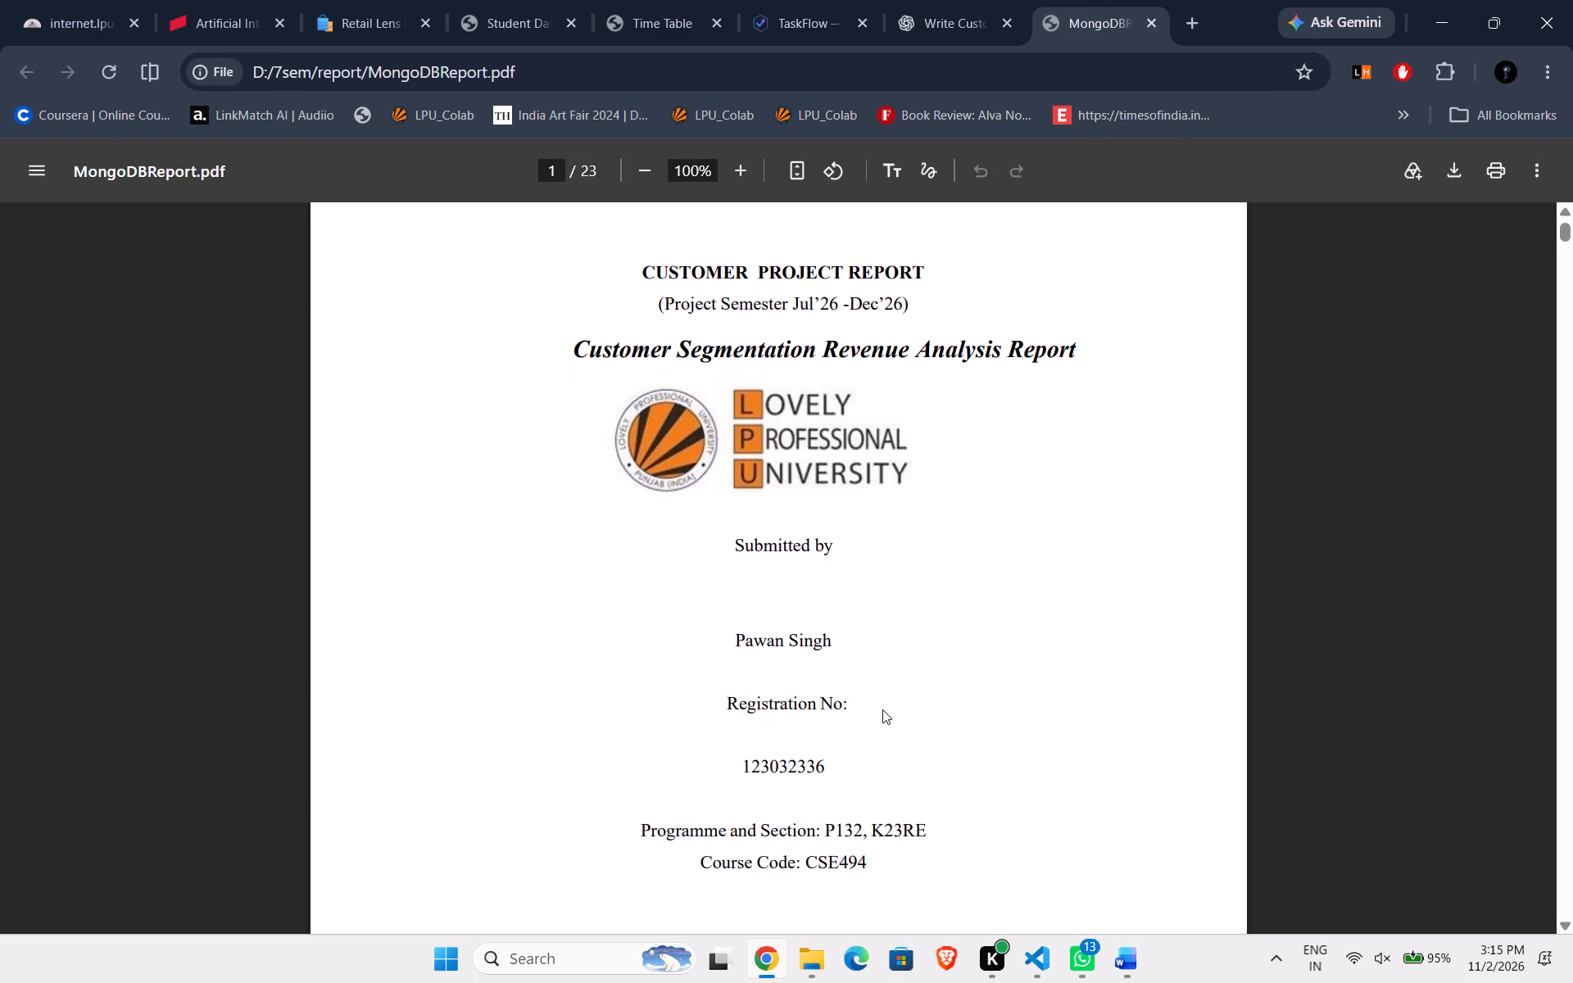
{"action": "scroll", "coordinate": [882, 709], "scroll_direction": "down", "scroll_amount": 13}
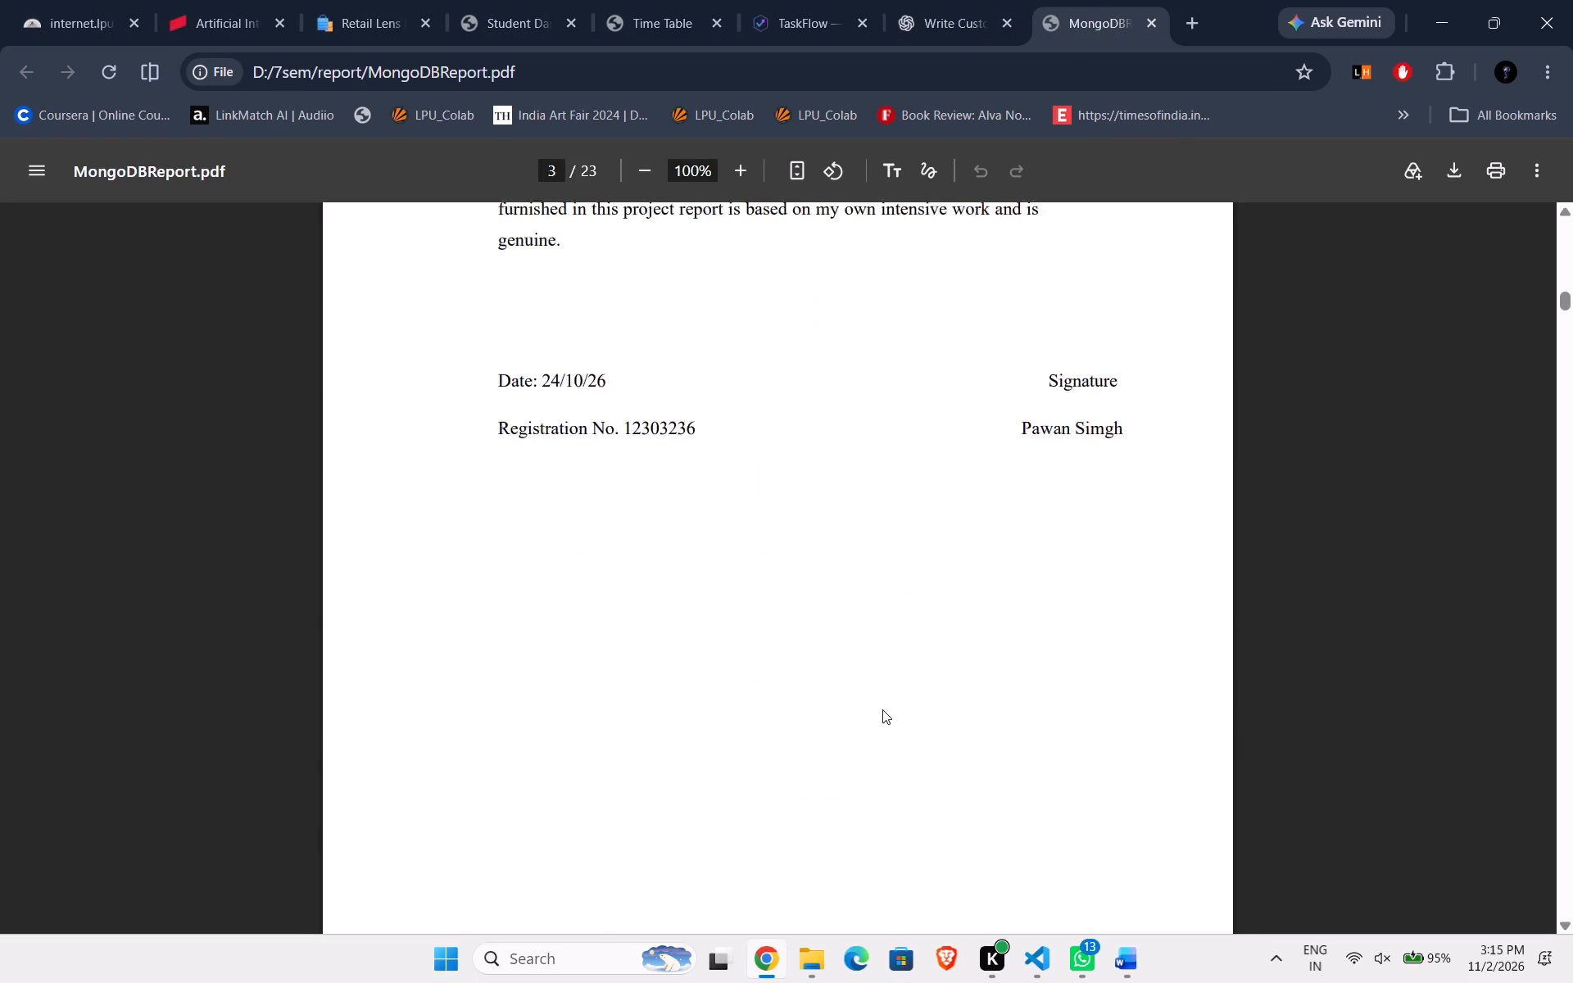
{"action": "scroll", "coordinate": [882, 709], "scroll_direction": "down", "scroll_amount": 20}
{"action": "scroll", "coordinate": [882, 709], "scroll_direction": "down", "scroll_amount": 7}
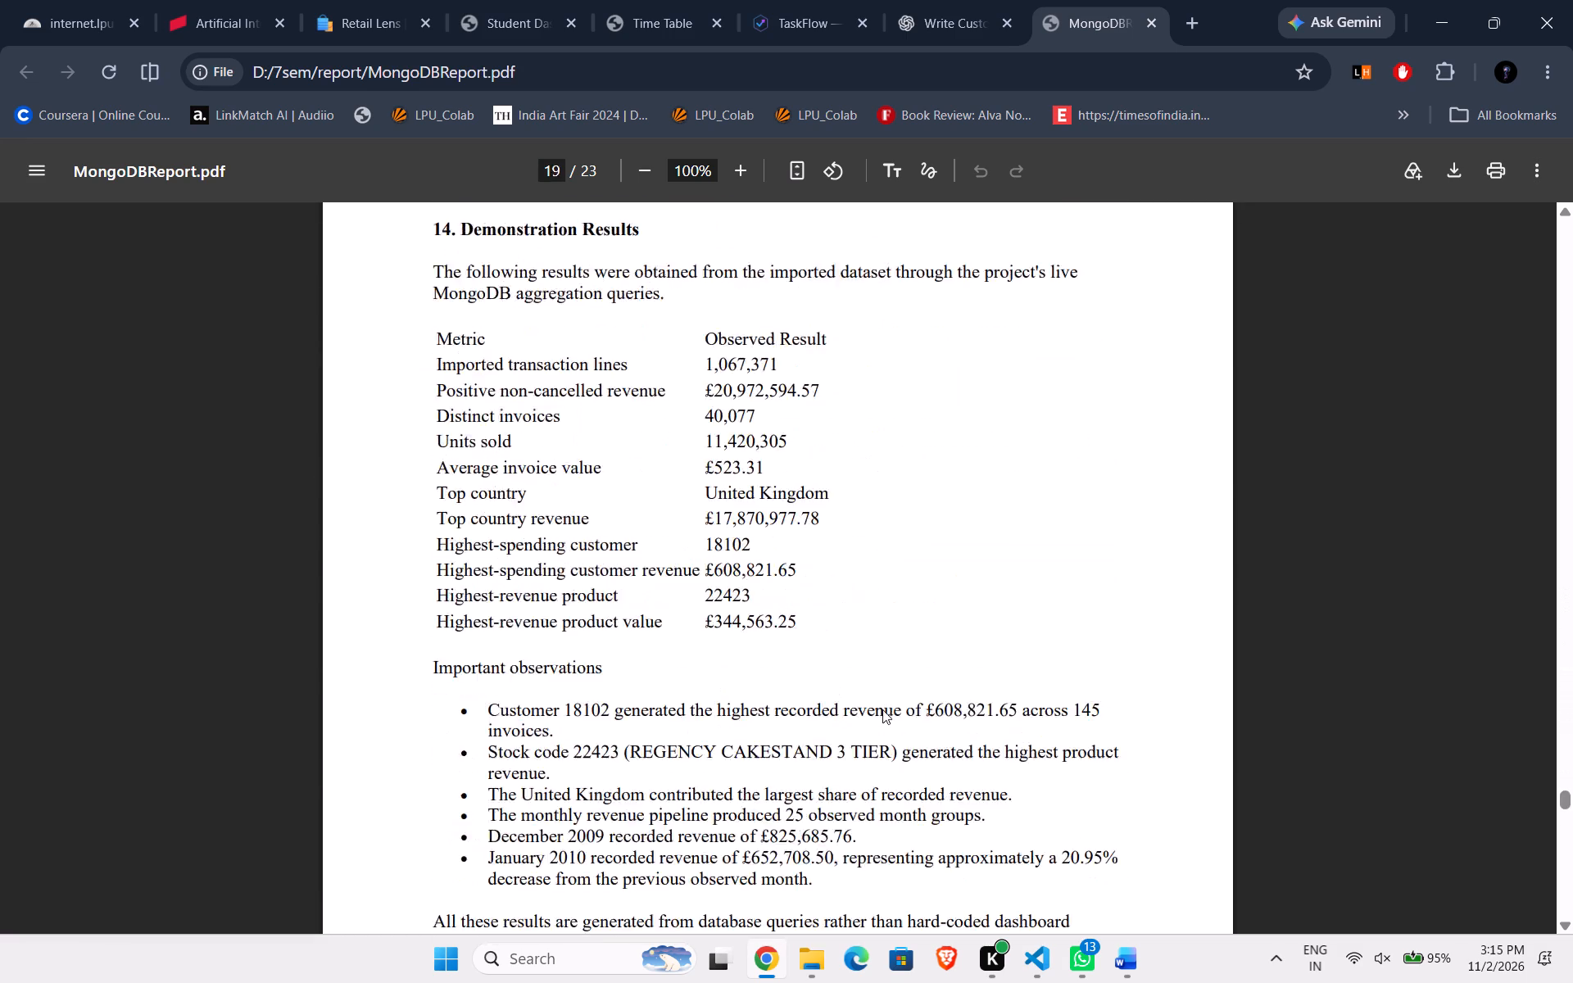
{"action": "scroll", "coordinate": [882, 709], "scroll_direction": "down", "scroll_amount": 8}
{"action": "scroll", "coordinate": [882, 709], "scroll_direction": "up", "scroll_amount": 4}
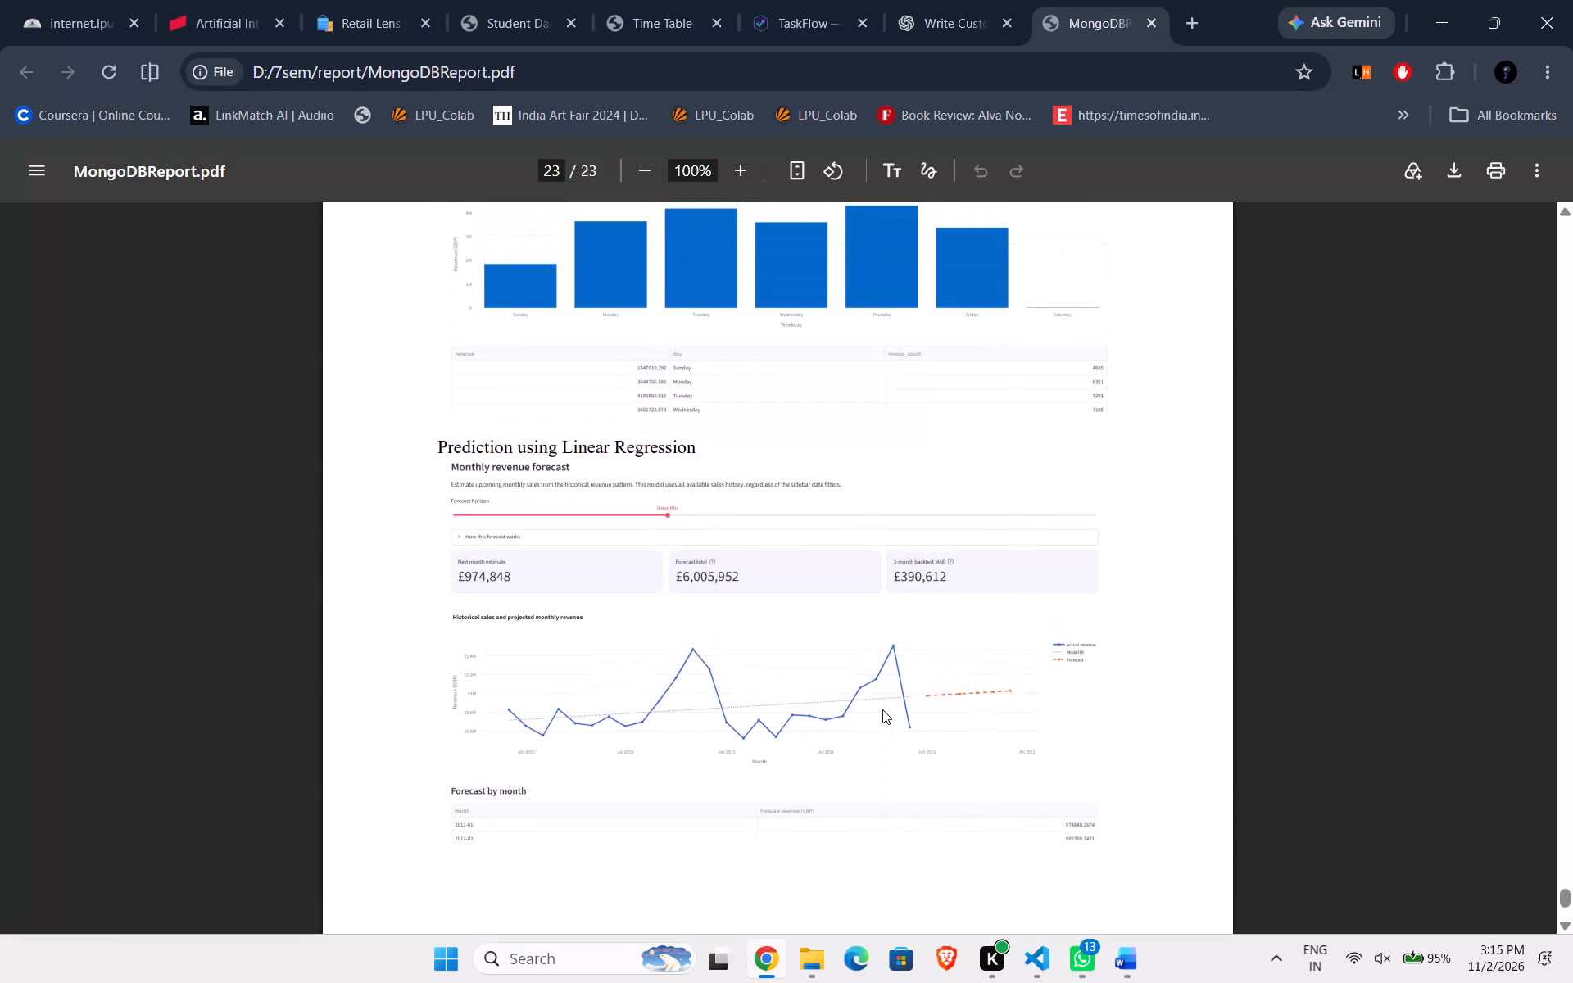
{"action": "scroll", "coordinate": [882, 709], "scroll_direction": "down", "scroll_amount": 3}
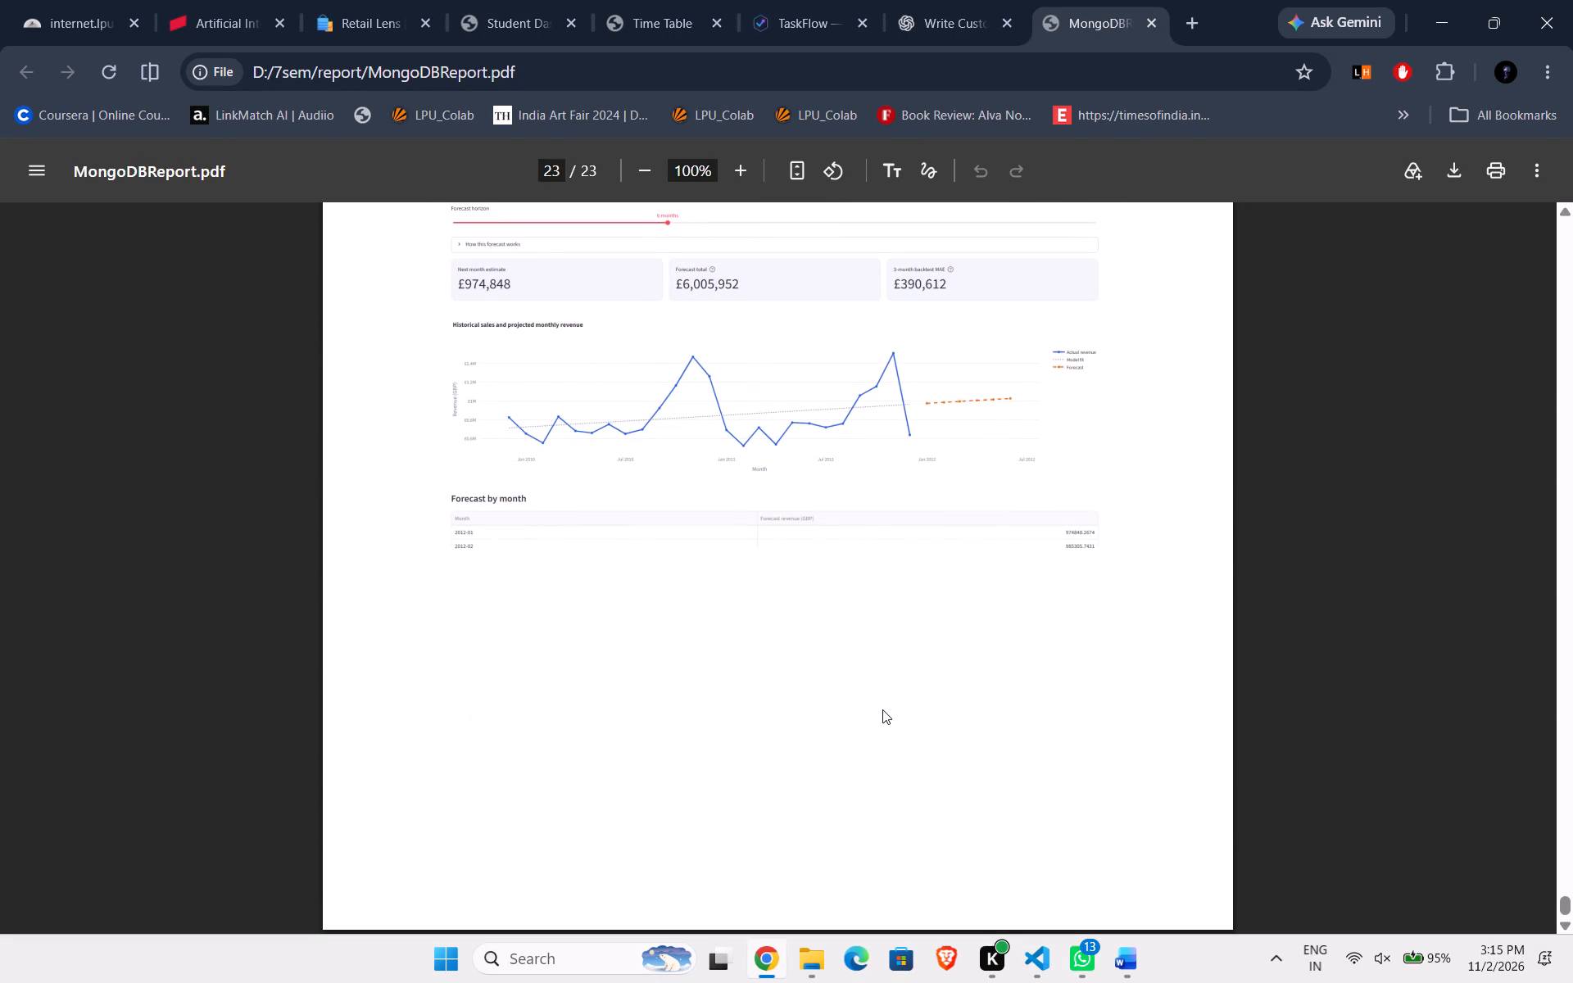
{"action": "scroll", "coordinate": [882, 709], "scroll_direction": "up", "scroll_amount": 9}
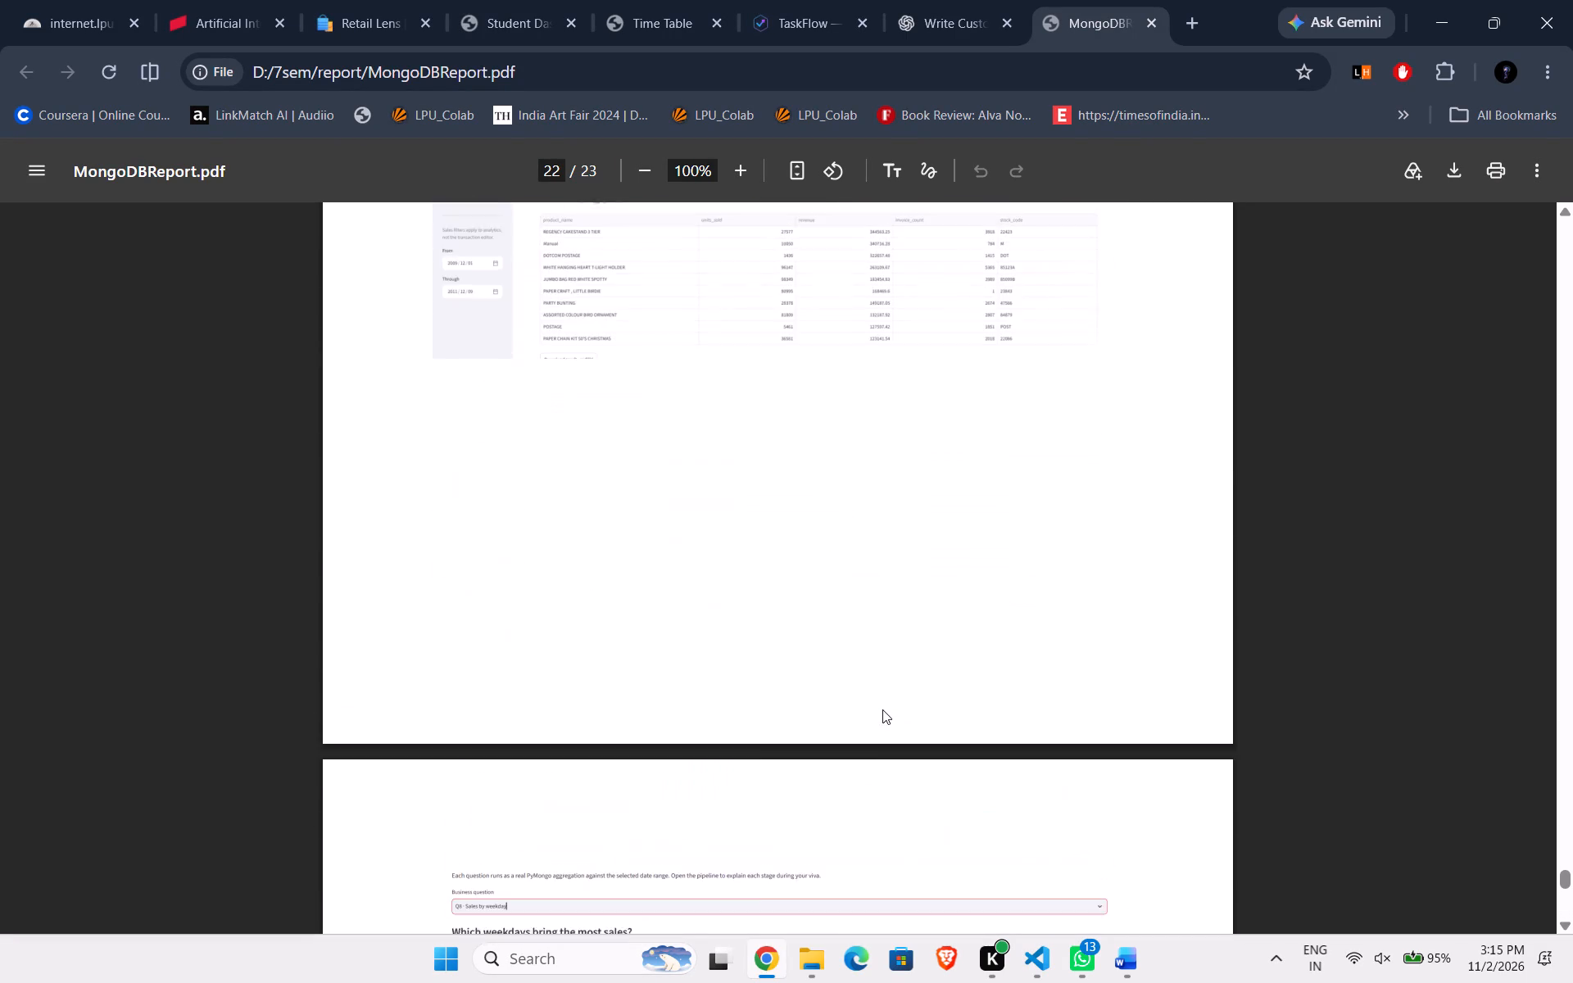
{"action": "scroll", "coordinate": [882, 709], "scroll_direction": "up", "scroll_amount": 12}
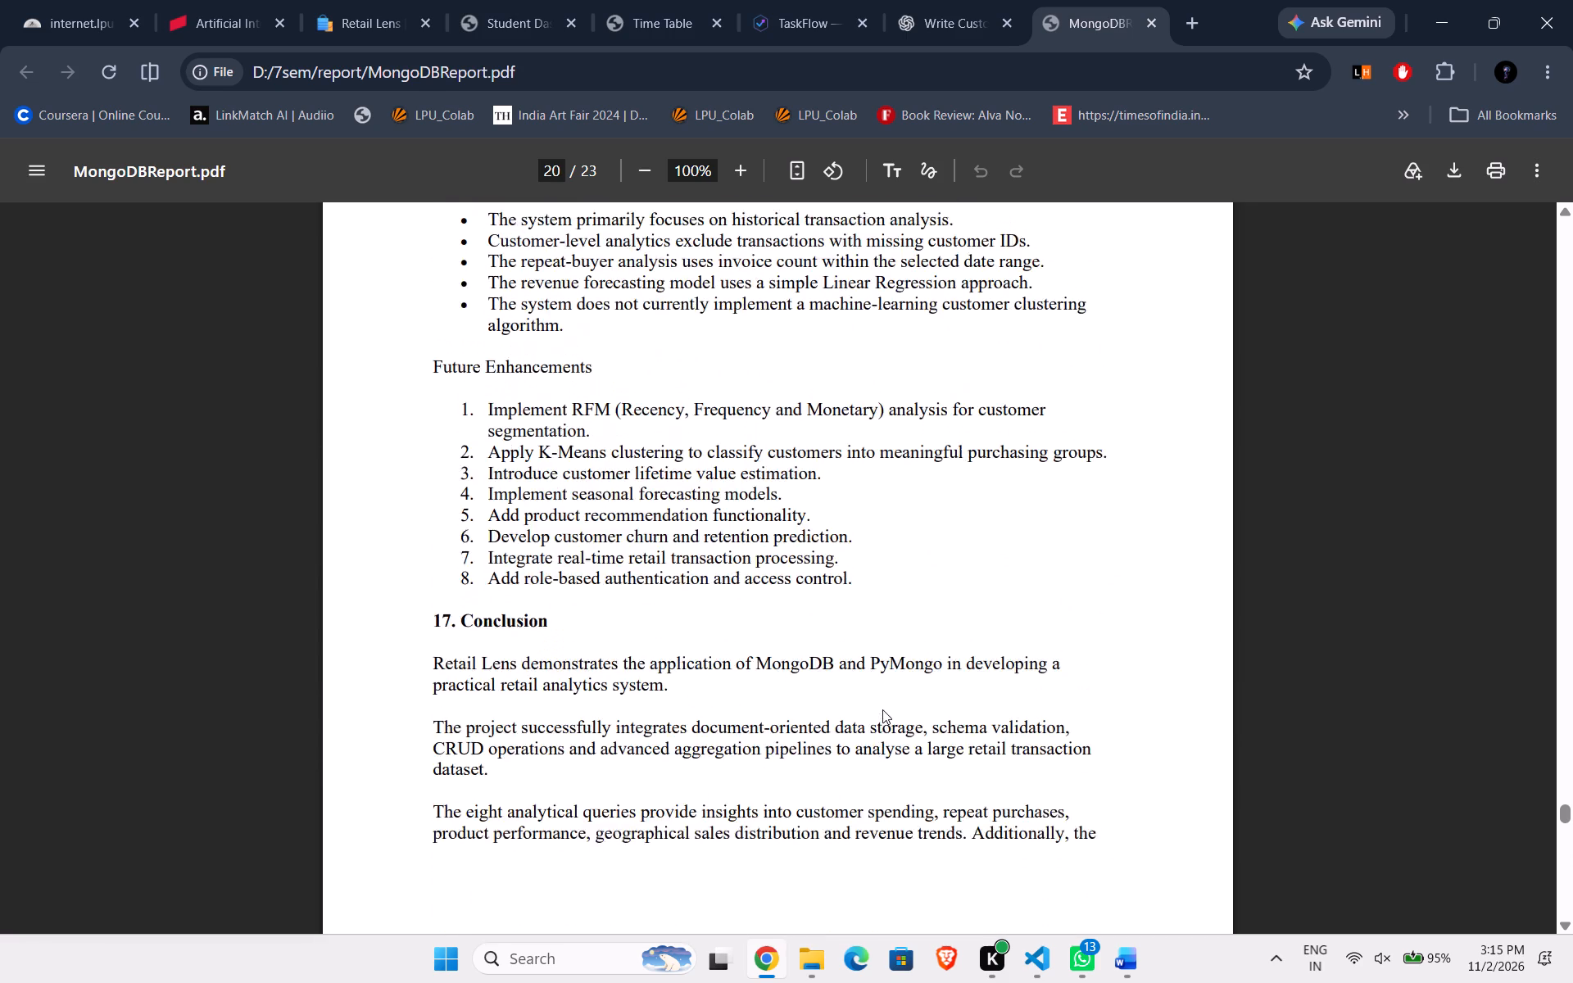
{"action": "scroll", "coordinate": [882, 709], "scroll_direction": "up", "scroll_amount": 10}
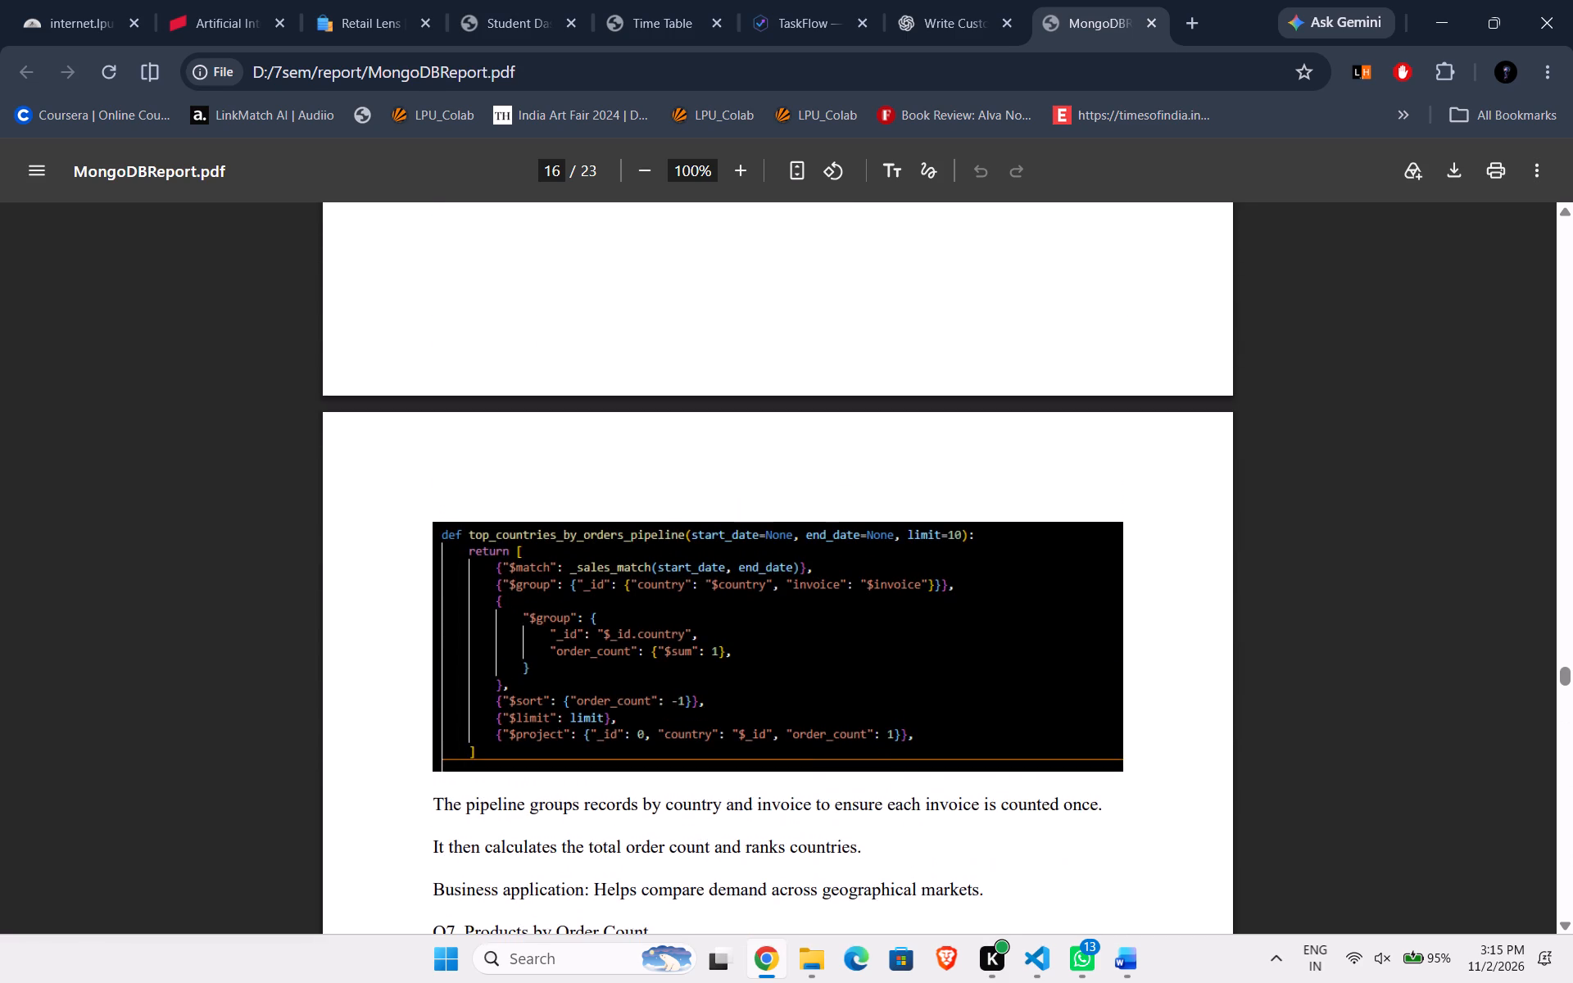
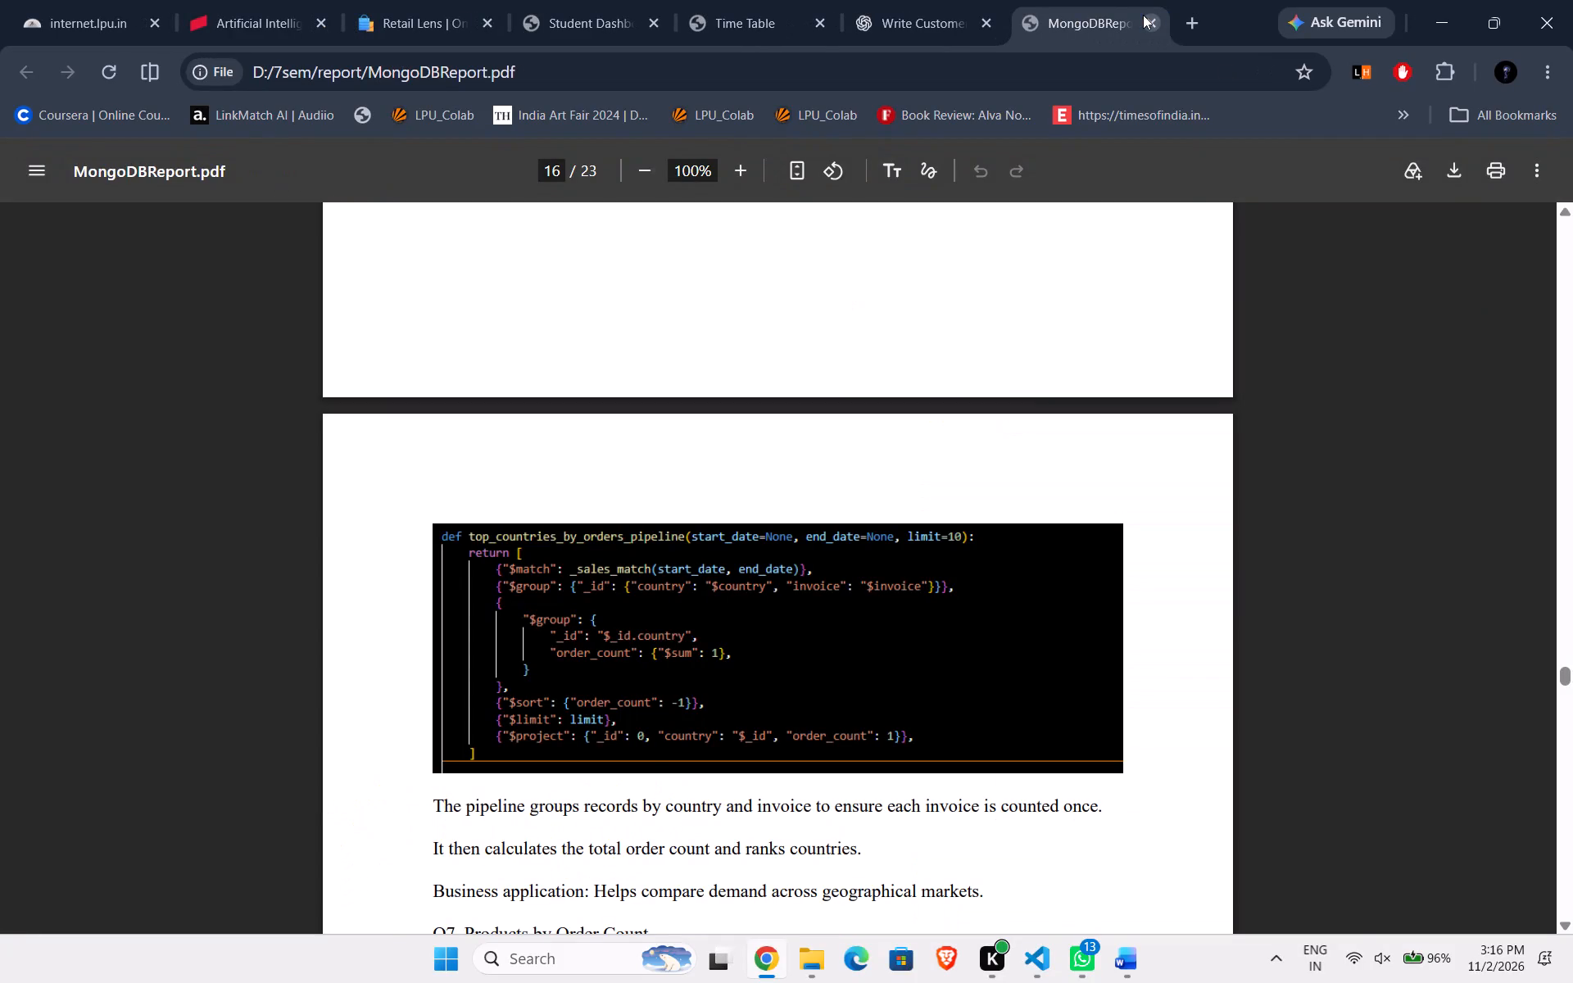
Close the MongoDBReport PDF and the other open browser tabs, including ChatGPT, Retail Lens and the Student Dashboard, and close the browser window.
{"action": "left_click", "coordinate": [1152, 20]}
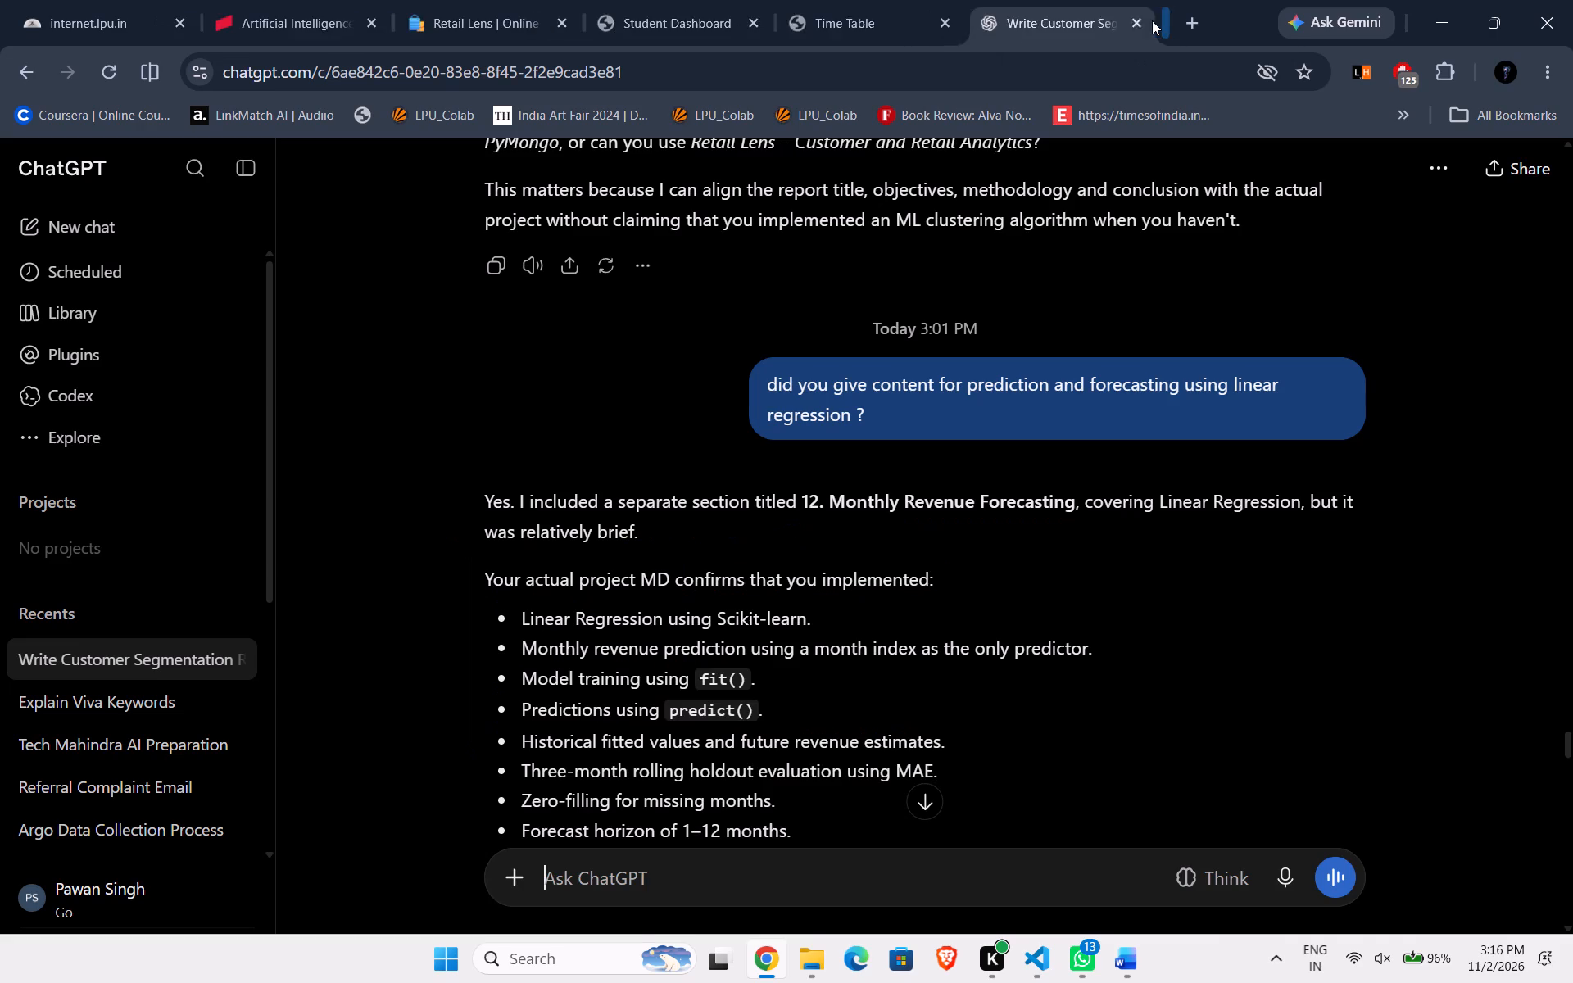
{"action": "left_click", "coordinate": [1152, 20]}
{"action": "left_click", "coordinate": [1152, 20]}
{"action": "left_click_drag", "start_coordinate": [1152, 20], "coordinate": [1032, 8]}
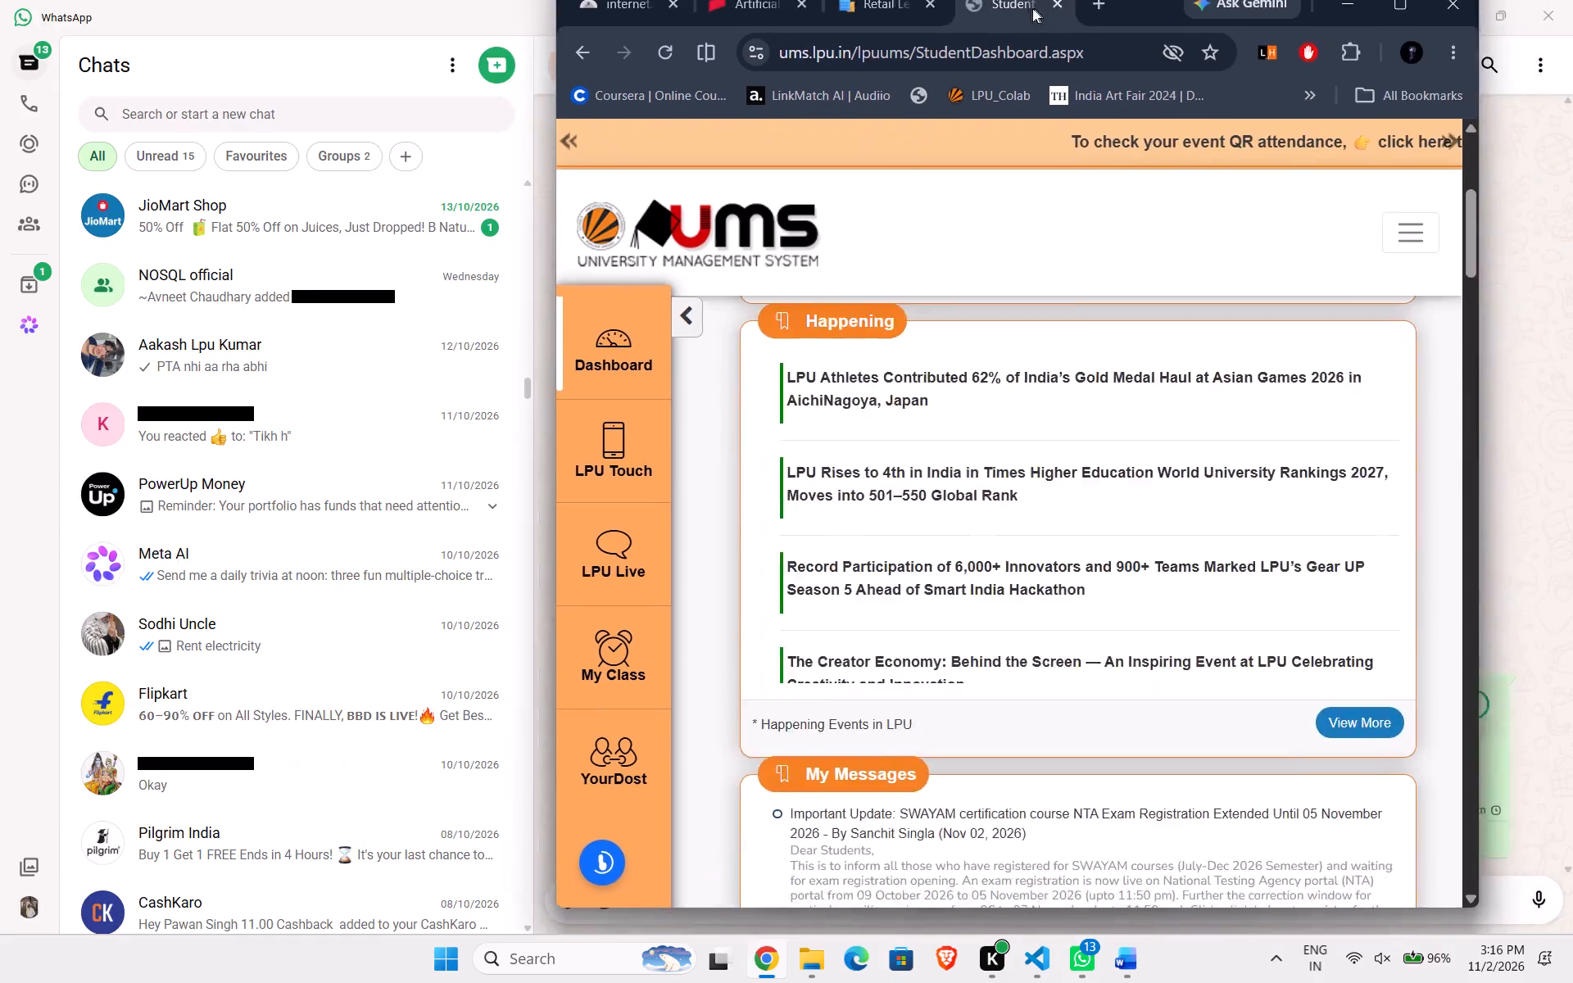
{"action": "left_click_drag", "start_coordinate": [1032, 8], "coordinate": [1016, 10]}
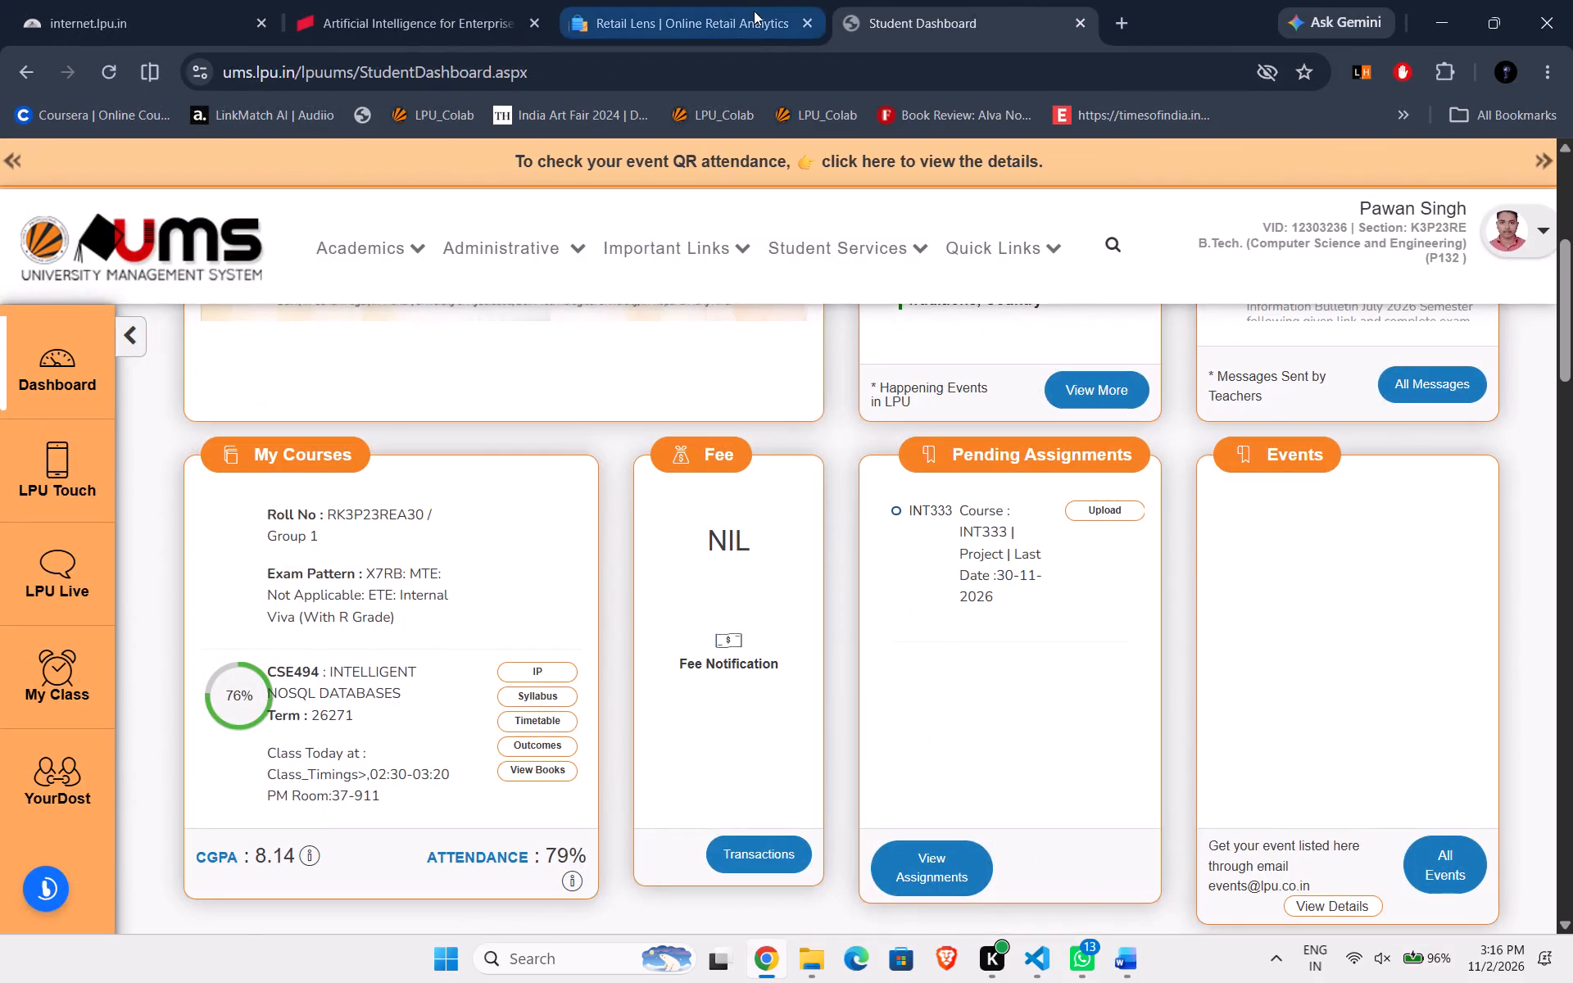
{"action": "left_click", "coordinate": [754, 11]}
{"action": "left_click", "coordinate": [800, 24]}
{"action": "left_click", "coordinate": [800, 24]}
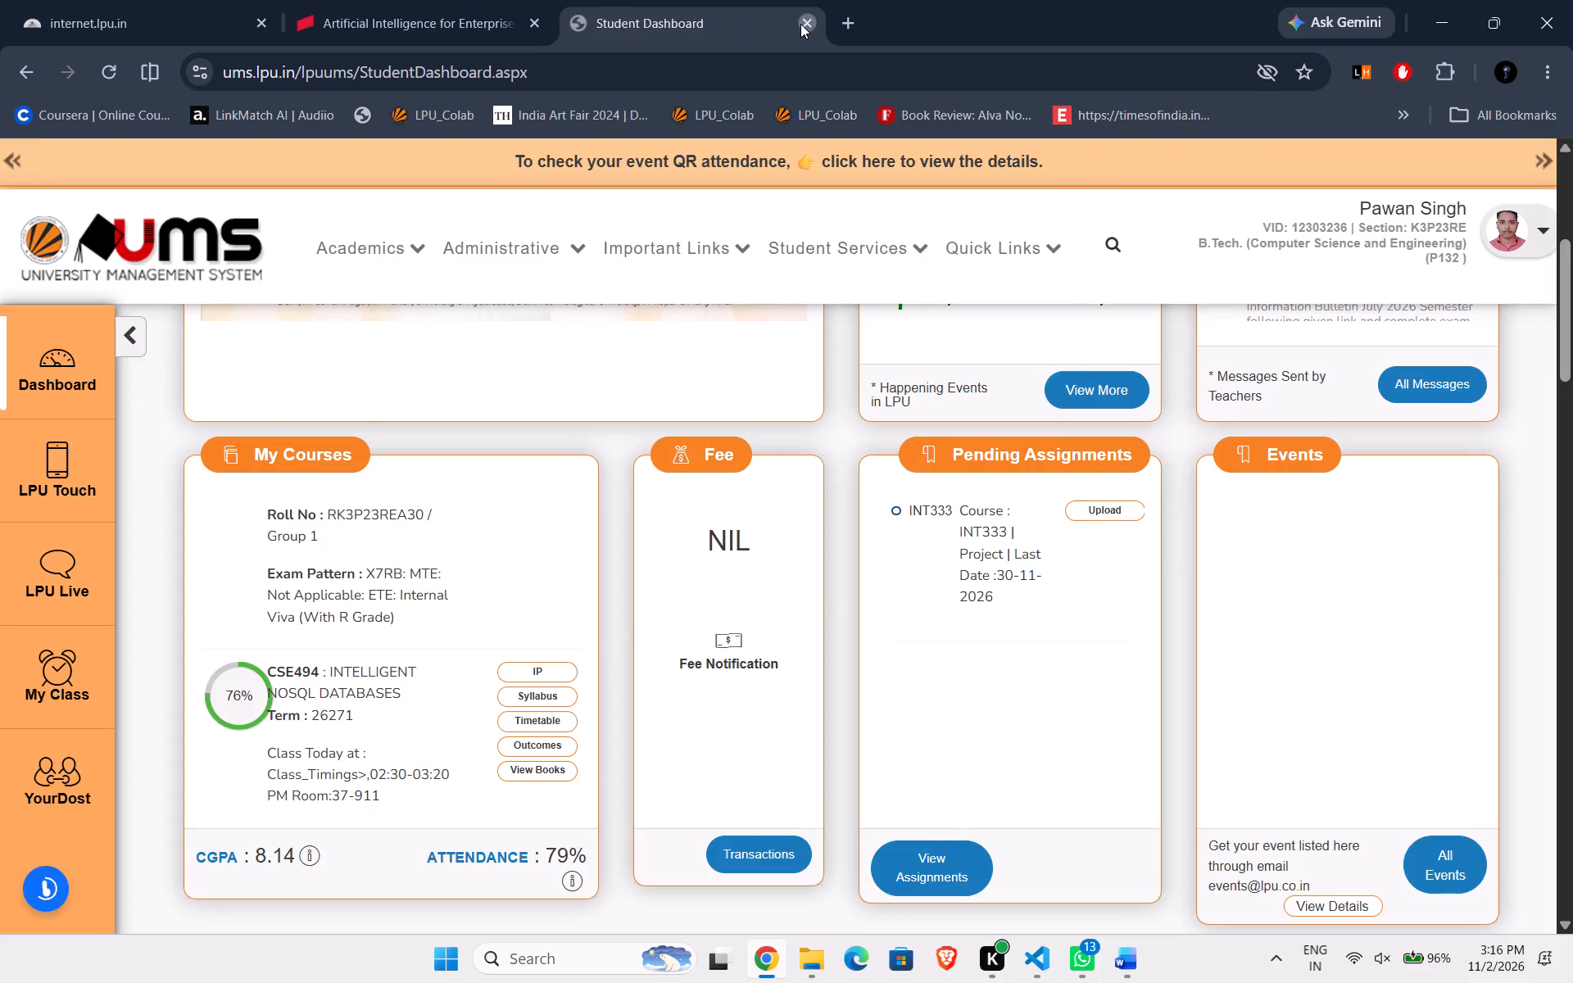
{"action": "left_click", "coordinate": [537, 21]}
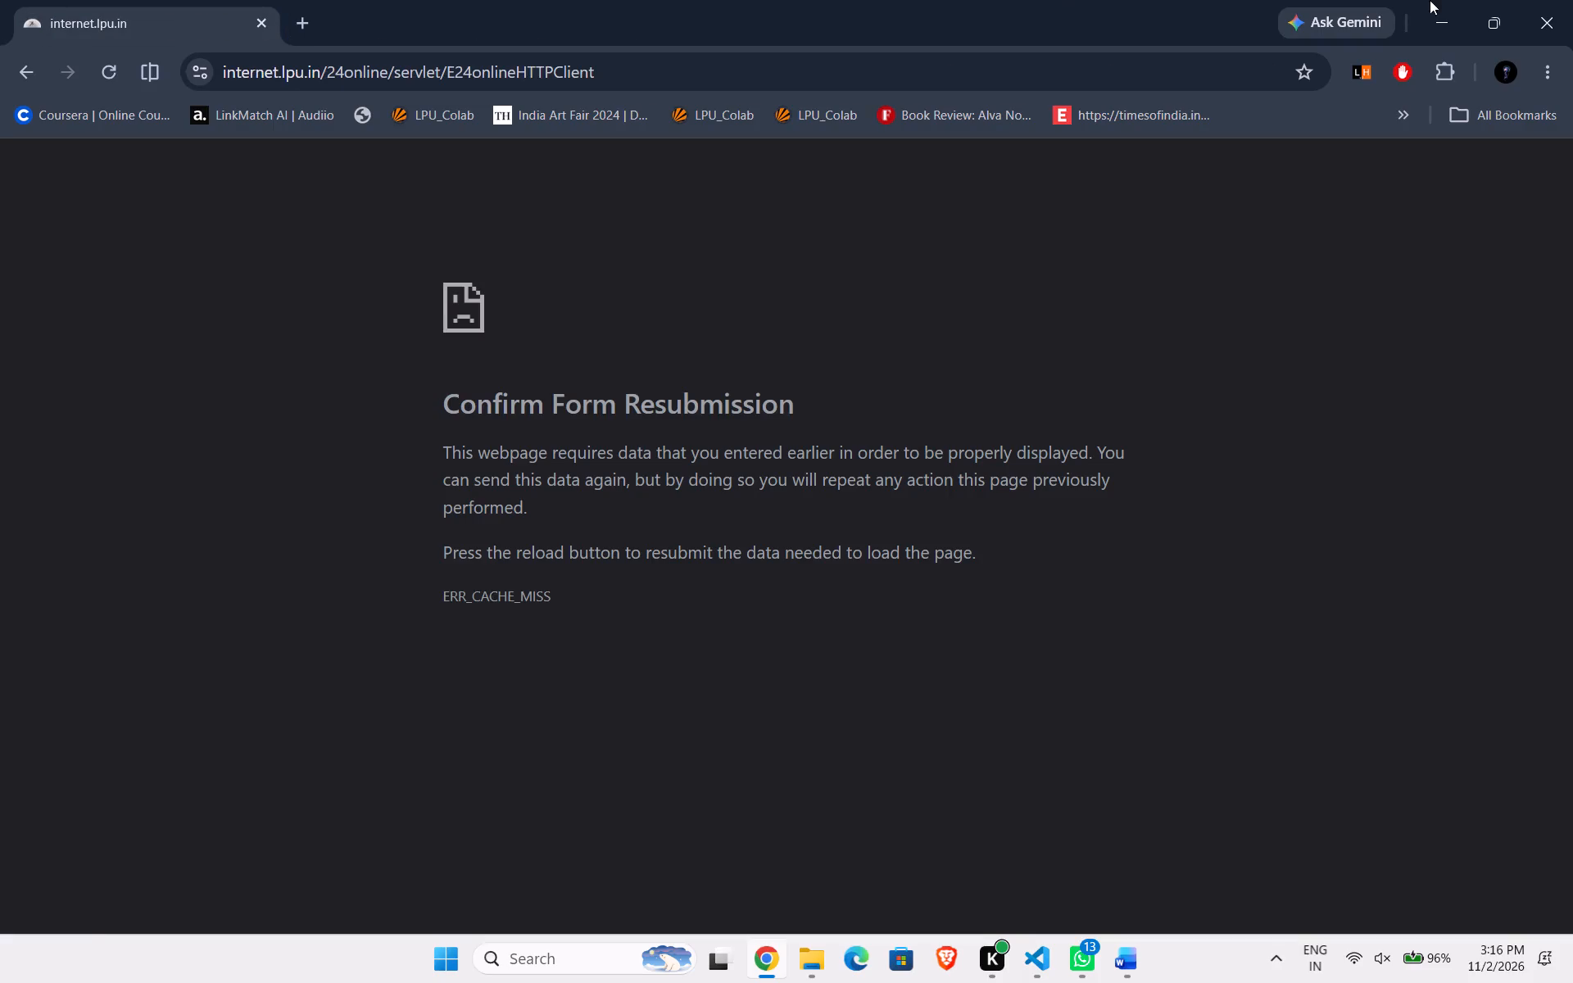
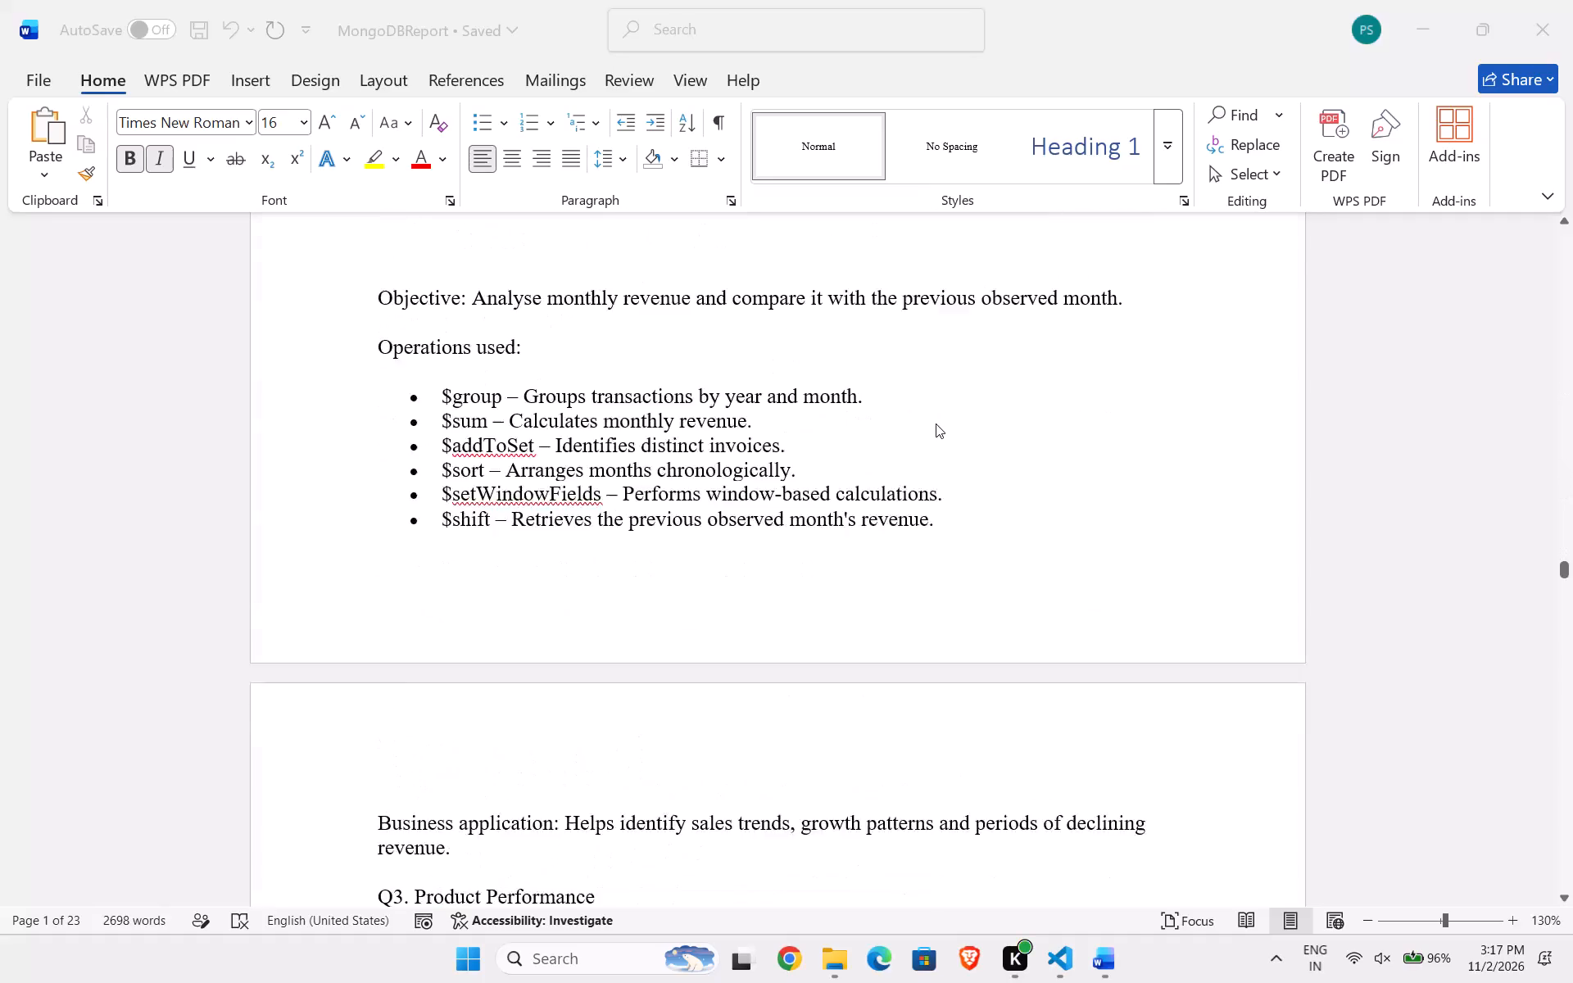
Review the report in Word, checking the dashboard, aggregation and Linear Regression prediction screenshots near the end, and return to the cover.
{"action": "scroll", "coordinate": [950, 402], "scroll_direction": "down", "scroll_amount": 1}
{"action": "scroll", "coordinate": [1256, 300], "scroll_direction": "up", "scroll_amount": 1}
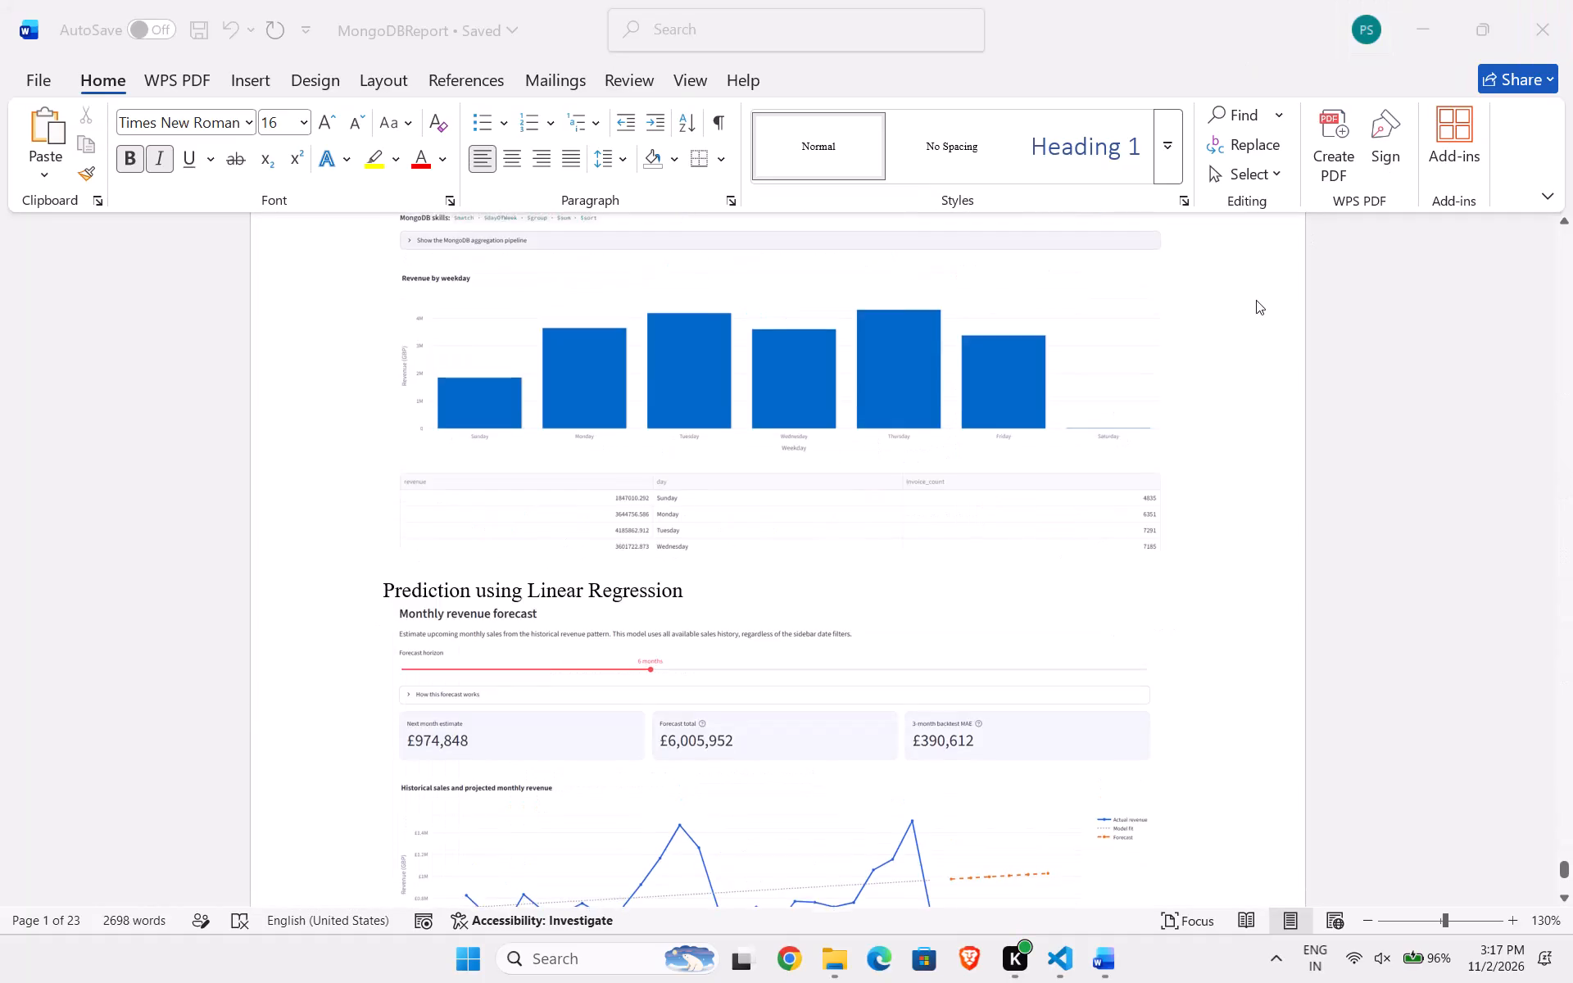
{"action": "scroll", "coordinate": [1256, 300], "scroll_direction": "up", "scroll_amount": 3}
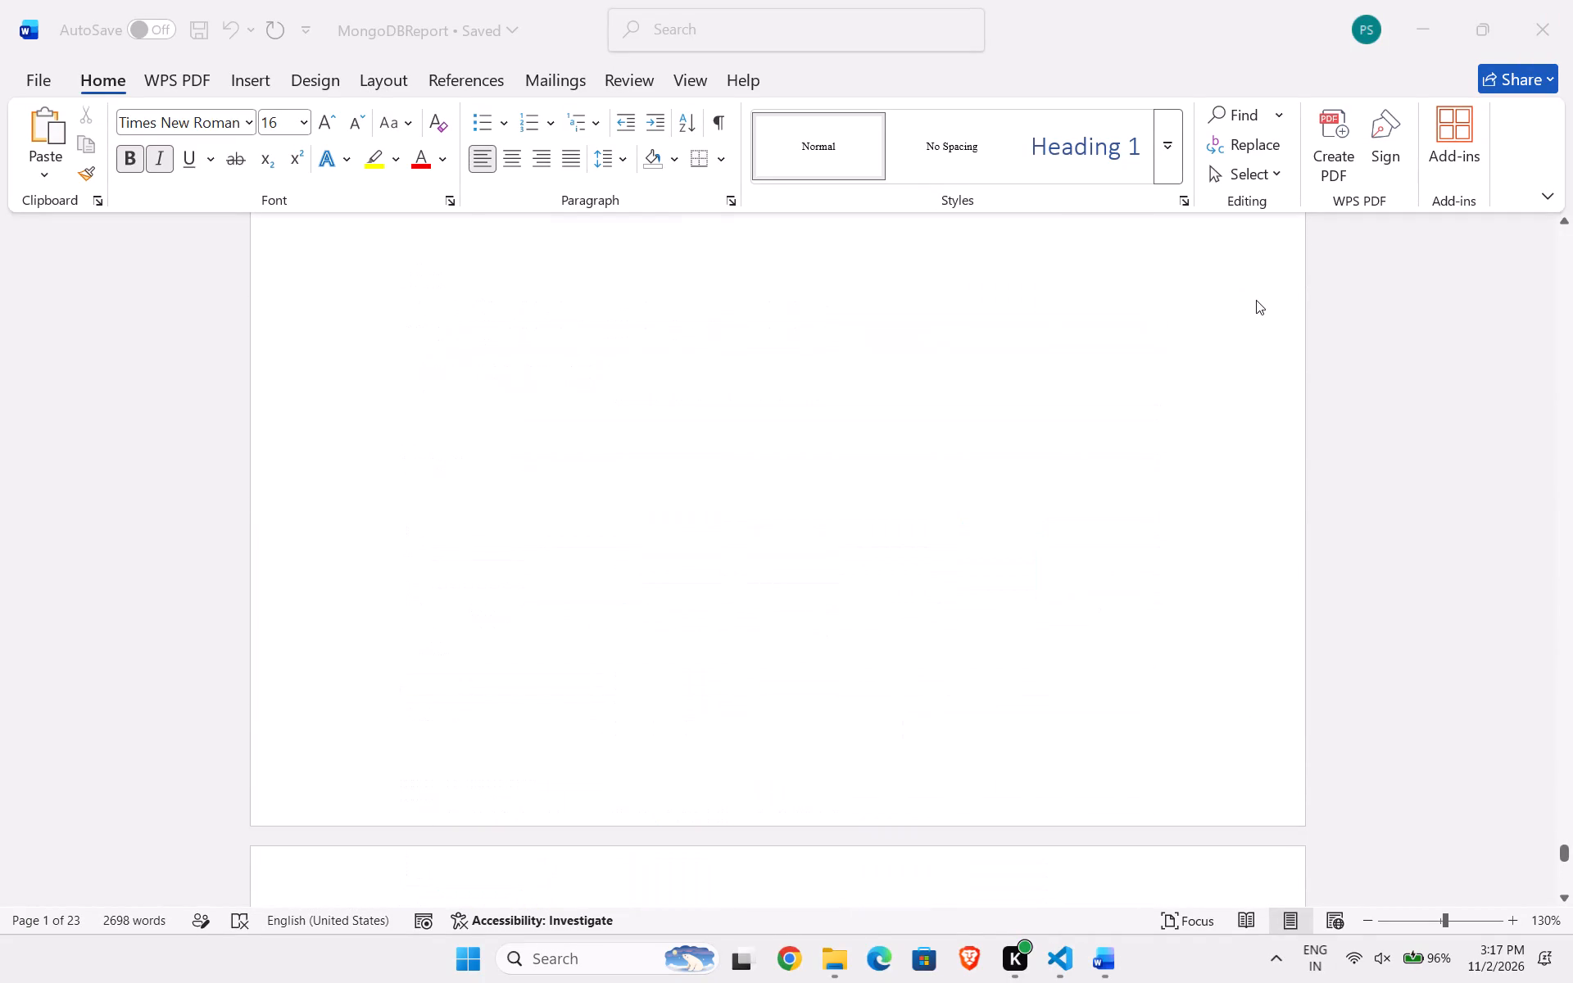
{"action": "scroll", "coordinate": [1256, 300], "scroll_direction": "up", "scroll_amount": 2}
{"action": "scroll", "coordinate": [1256, 300], "scroll_direction": "down", "scroll_amount": 1}
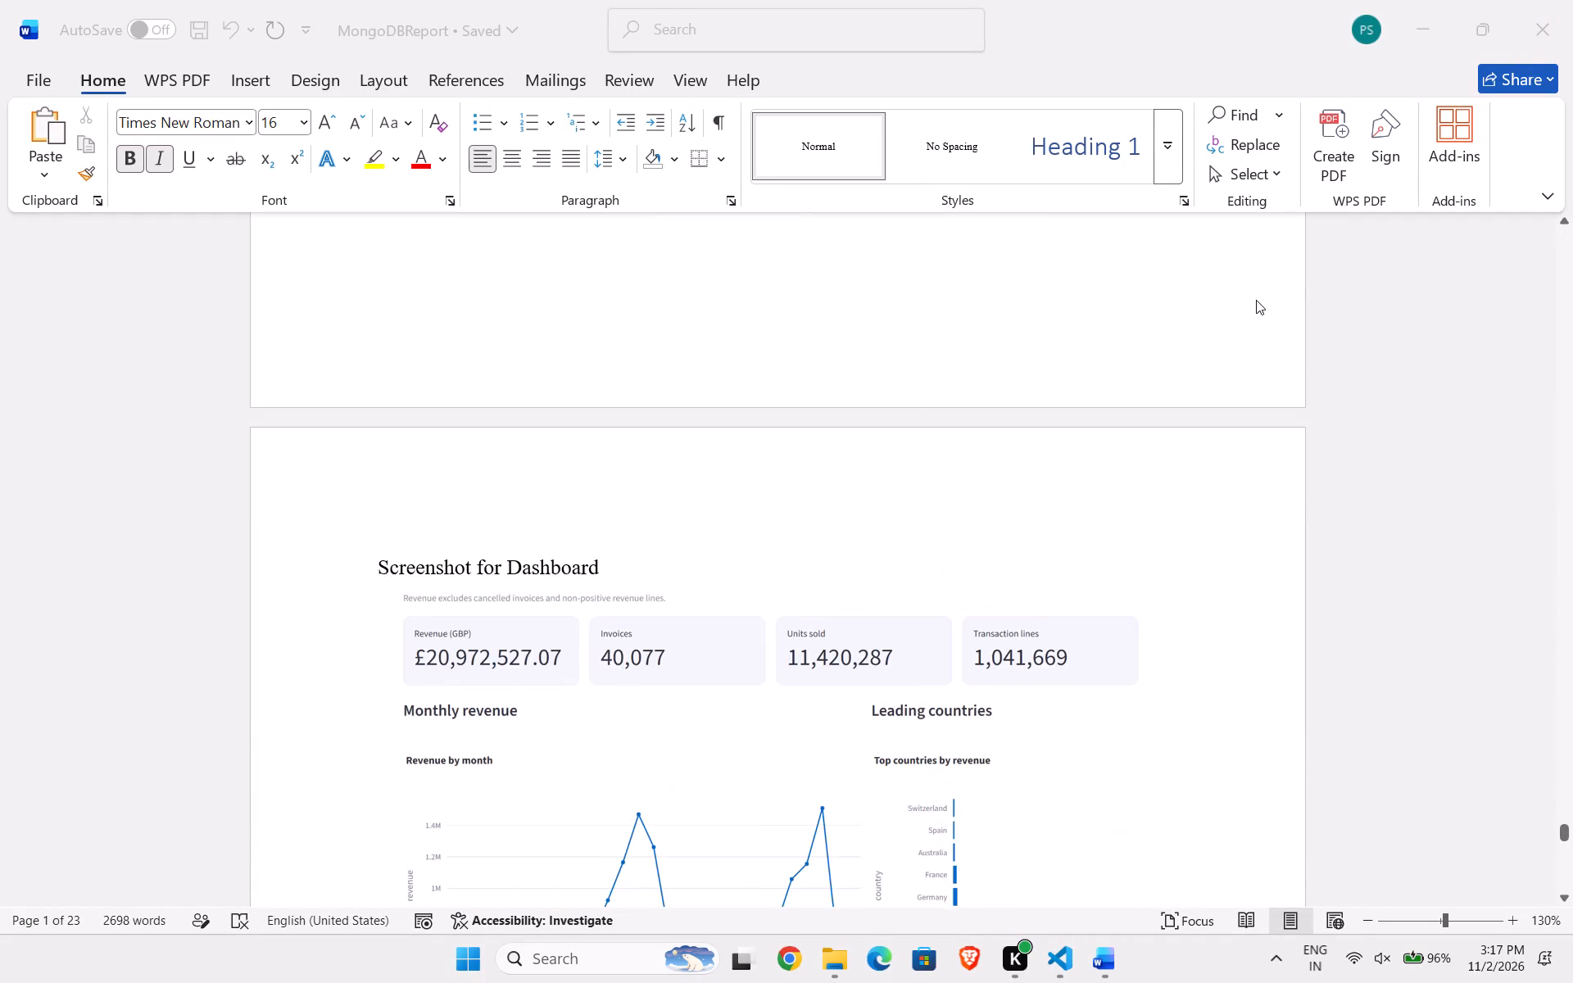
{"action": "scroll", "coordinate": [1256, 300], "scroll_direction": "down", "scroll_amount": 2}
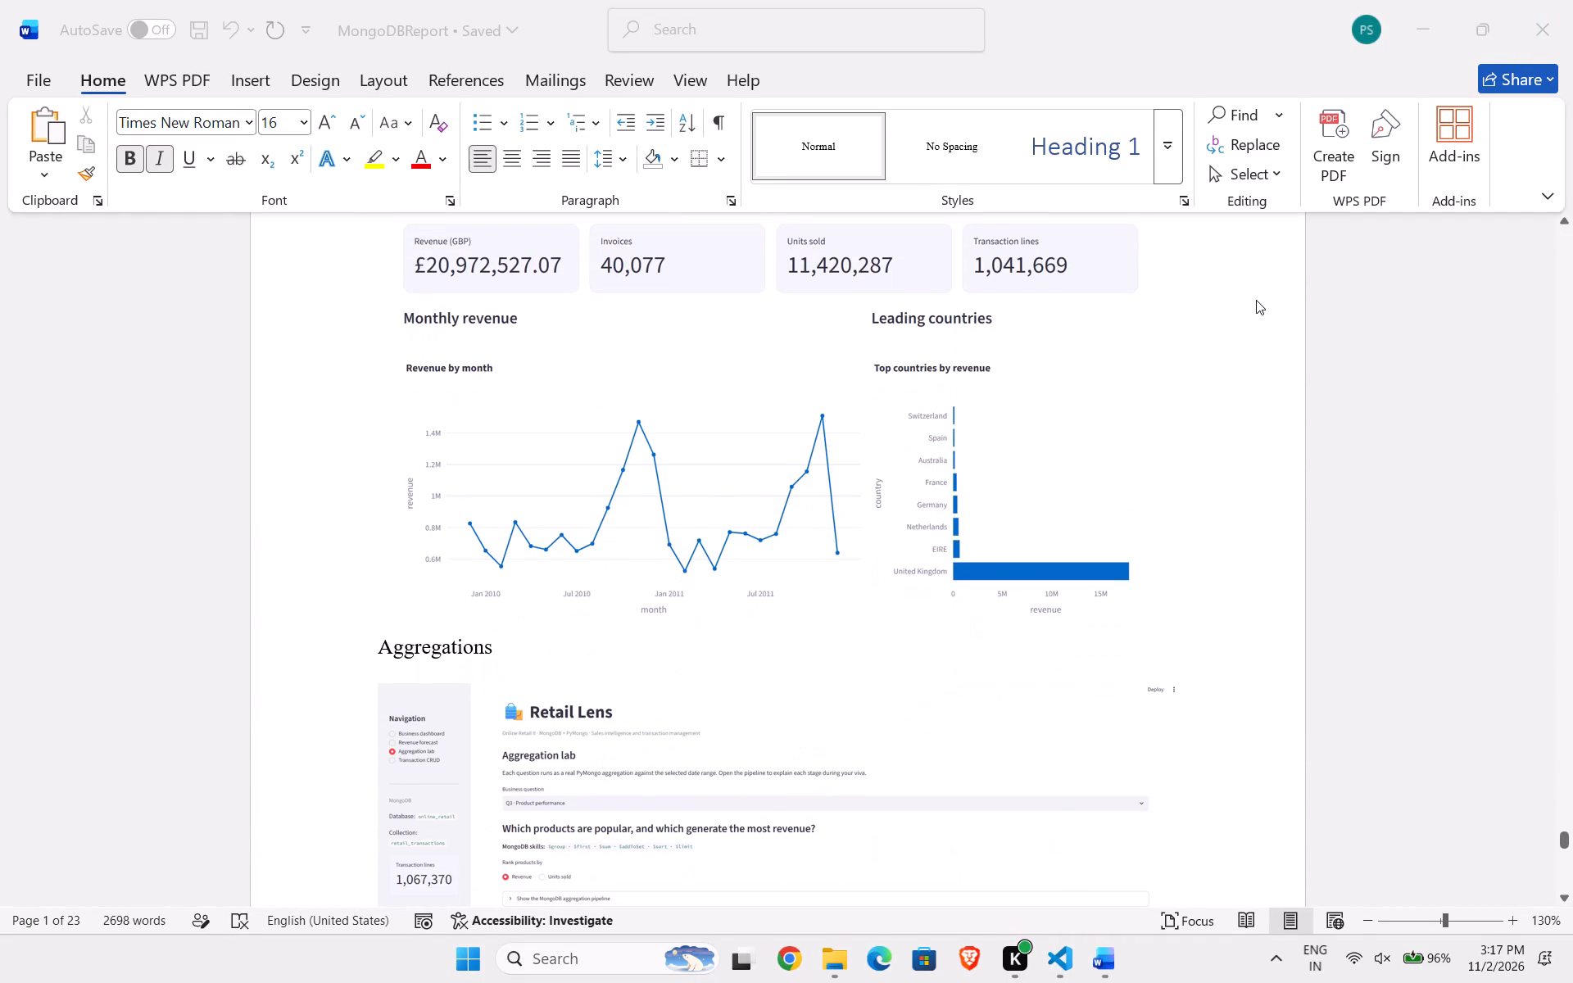
{"action": "scroll", "coordinate": [1256, 300], "scroll_direction": "down", "scroll_amount": 3}
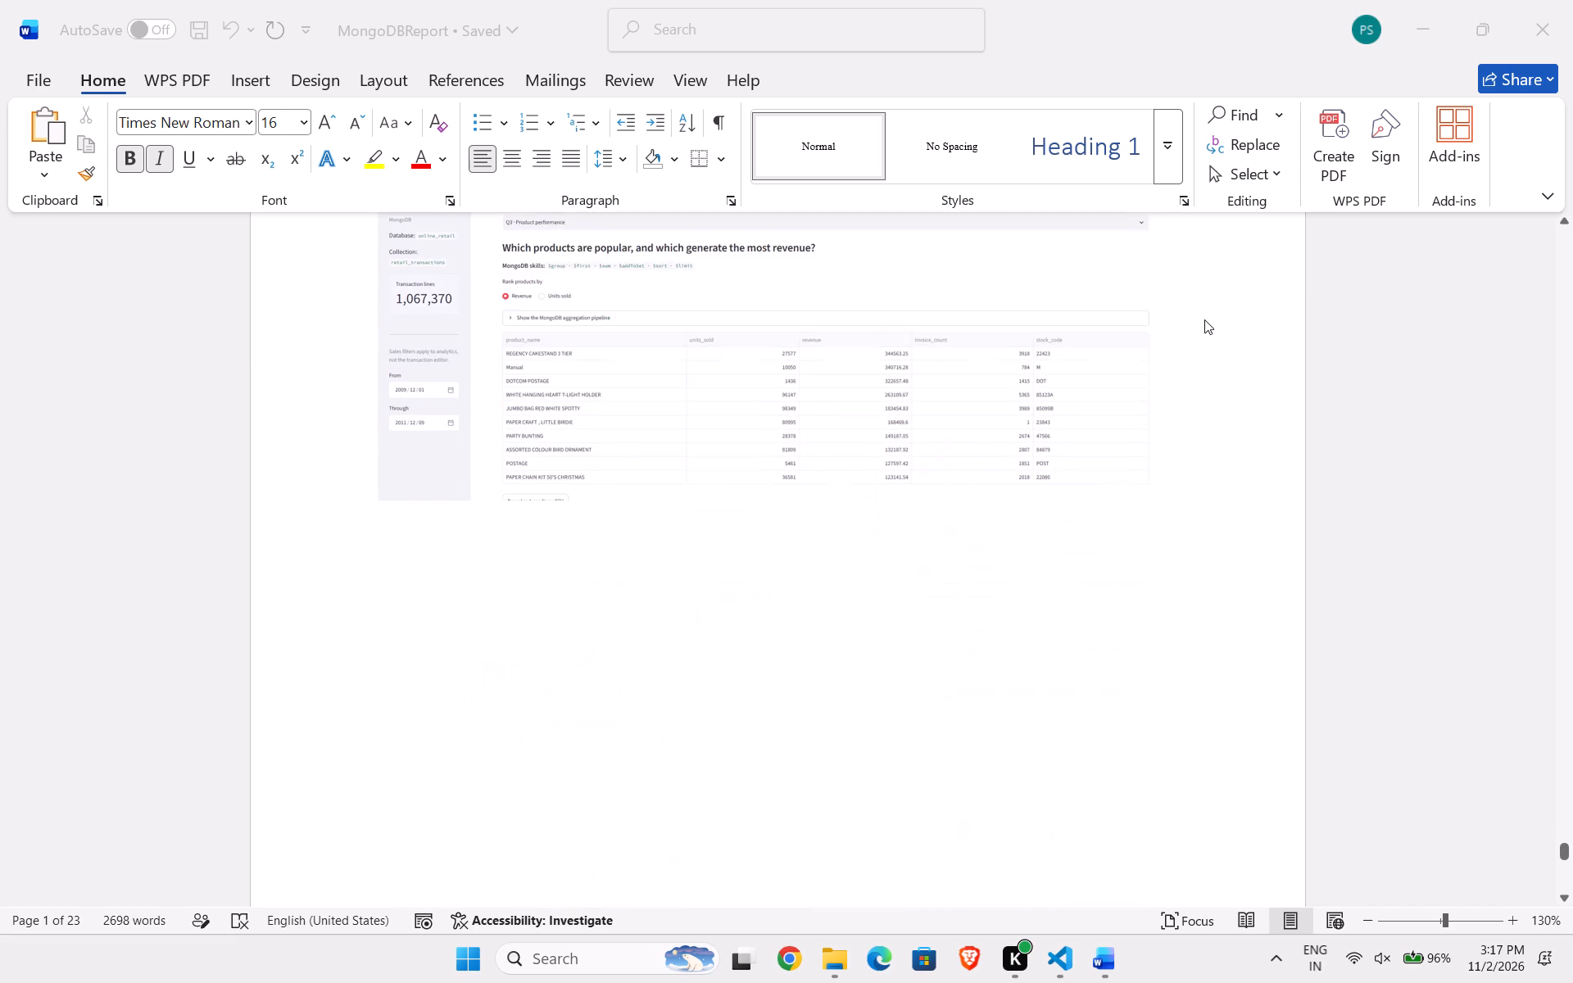
{"action": "scroll", "coordinate": [1204, 319], "scroll_direction": "down", "scroll_amount": 2}
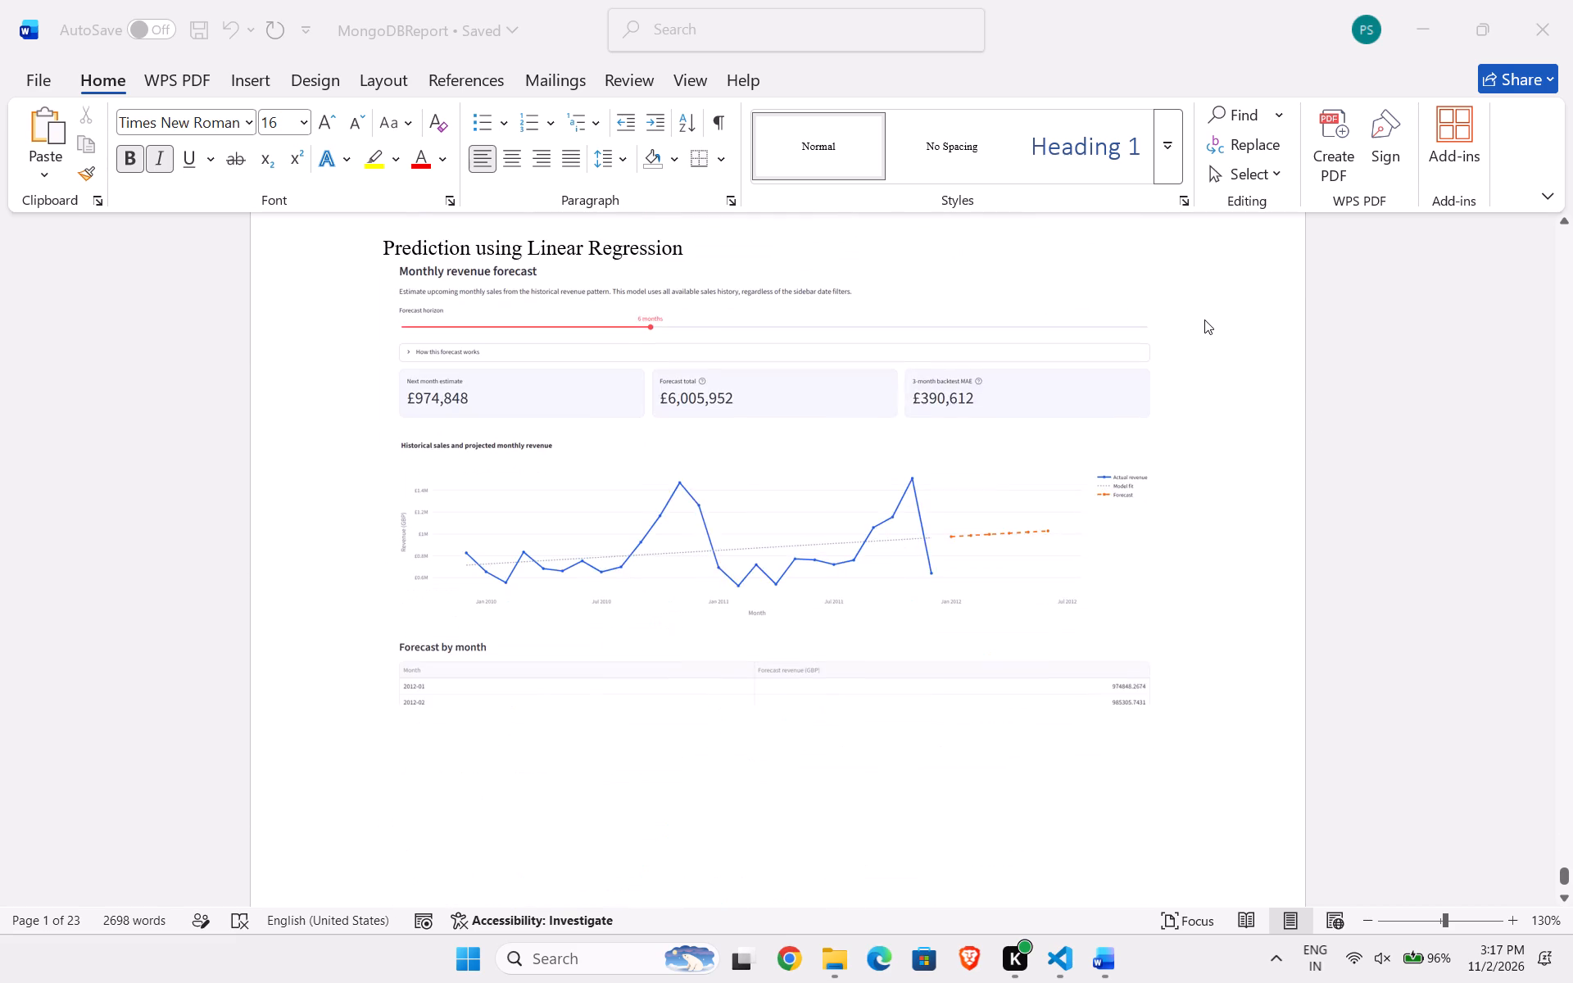
{"action": "scroll", "coordinate": [1204, 319], "scroll_direction": "down", "scroll_amount": 1}
{"action": "scroll", "coordinate": [1204, 319], "scroll_direction": "up", "scroll_amount": 9}
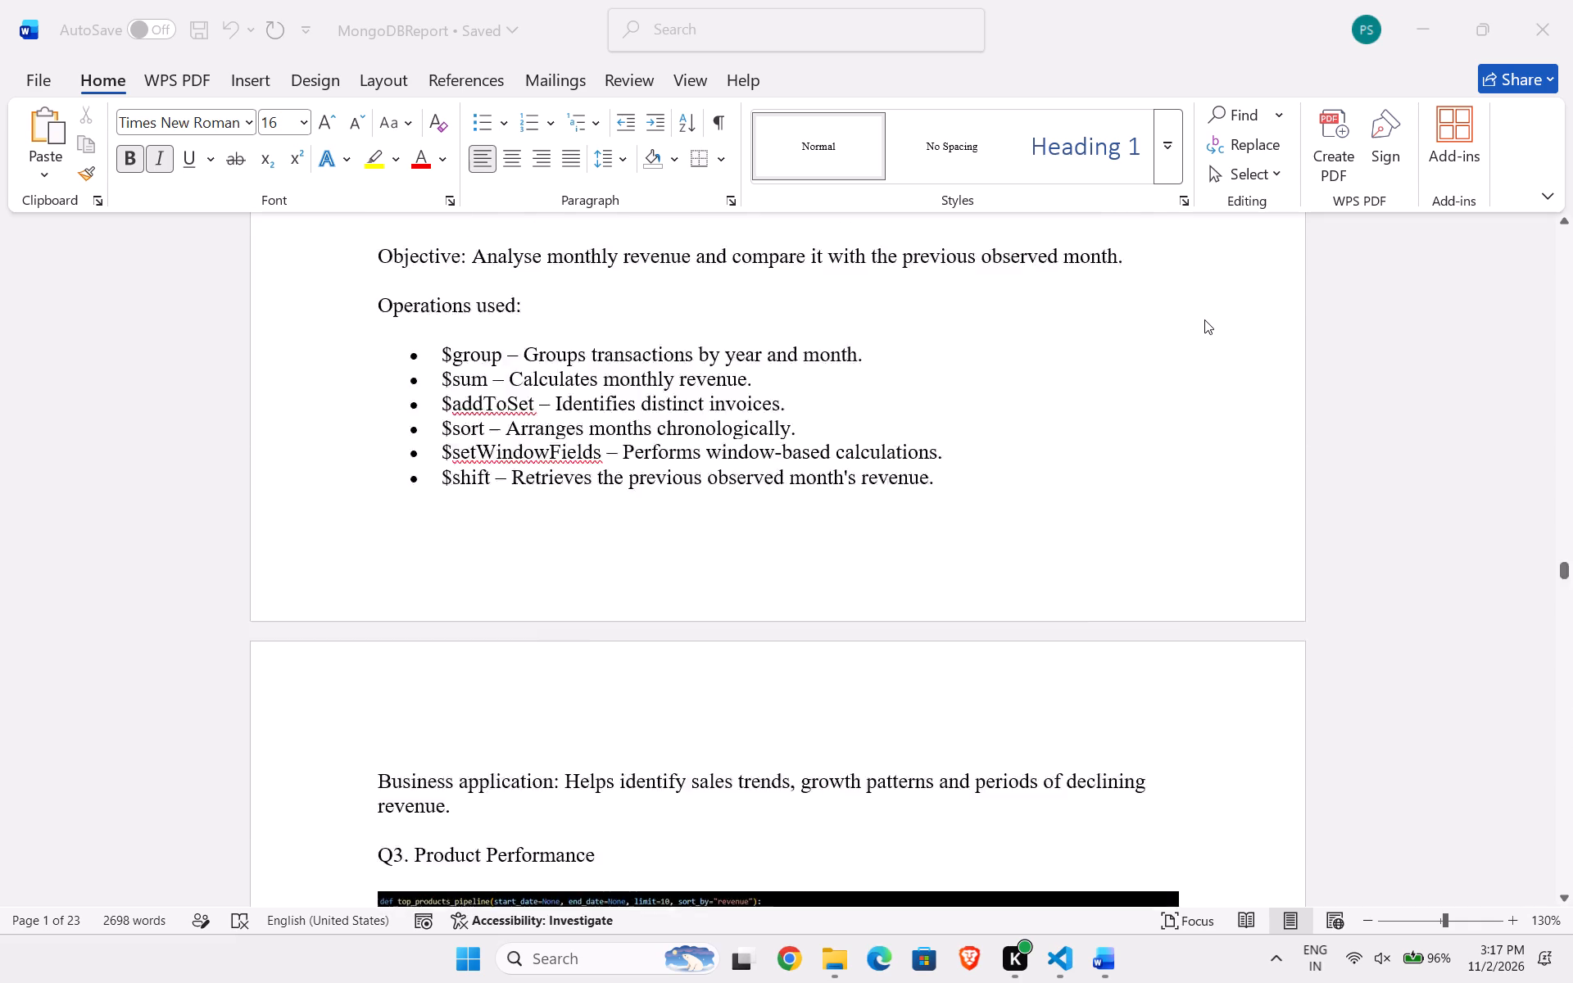
{"action": "scroll", "coordinate": [1204, 319], "scroll_direction": "up", "scroll_amount": 5}
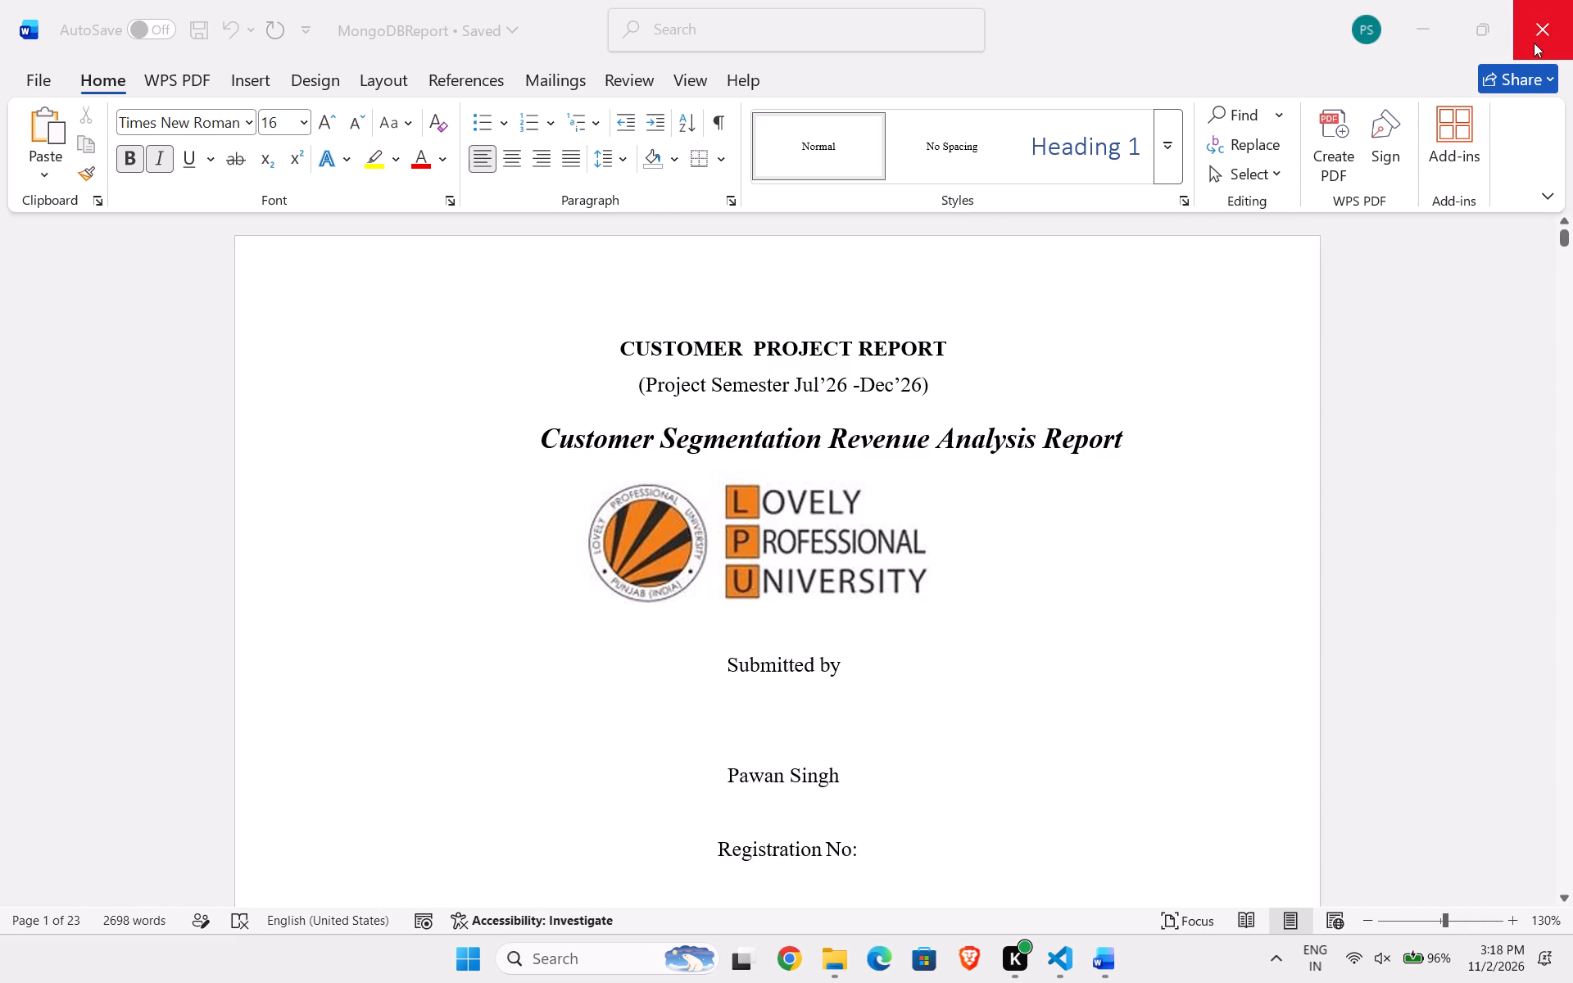
Close the remaining Word report, Visual Studio Code and report folder windows to clear the desktop.
{"action": "left_click", "coordinate": [1572, 8]}
{"action": "left_click", "coordinate": [1566, 2]}
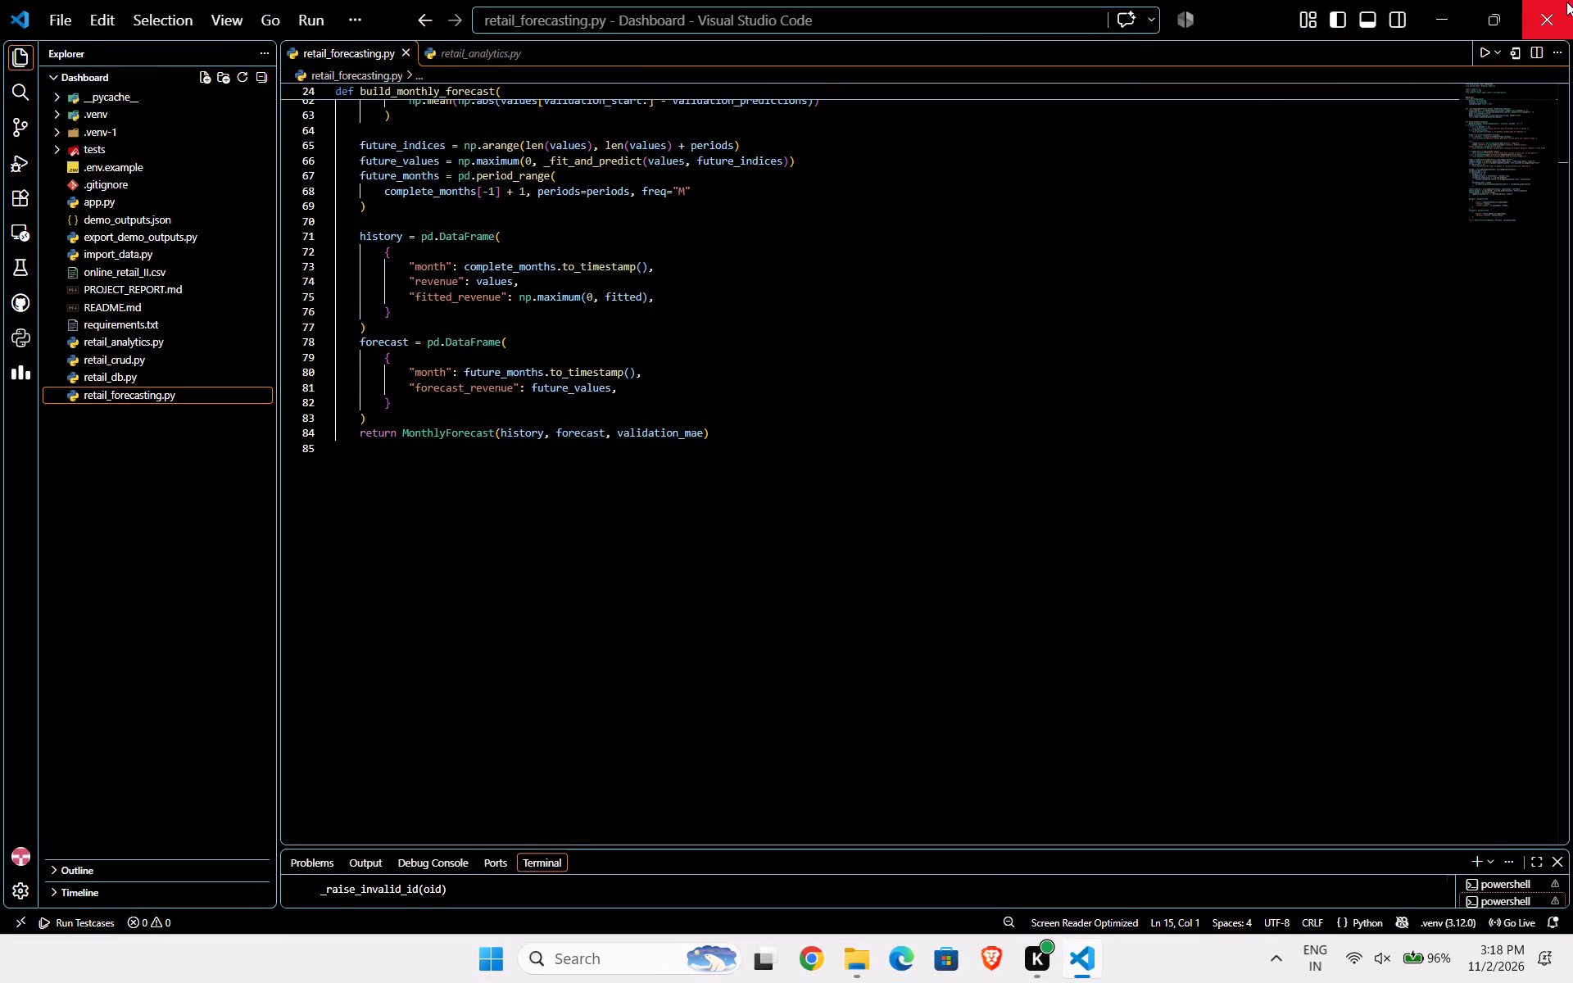
{"action": "left_click", "coordinate": [1566, 2]}
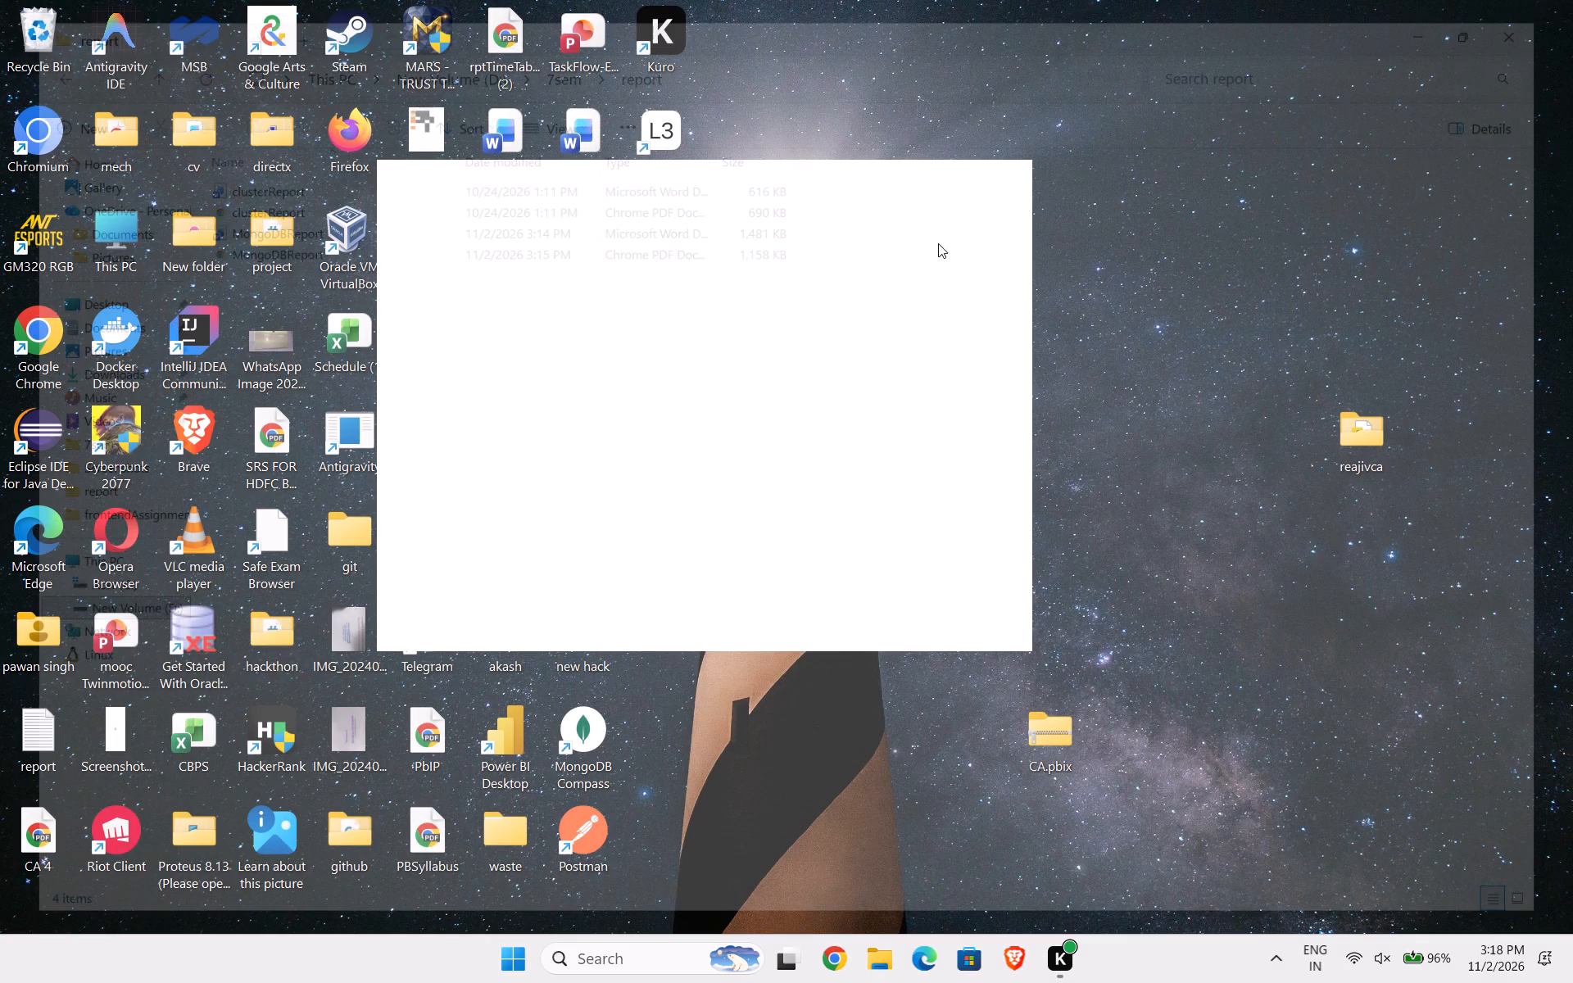